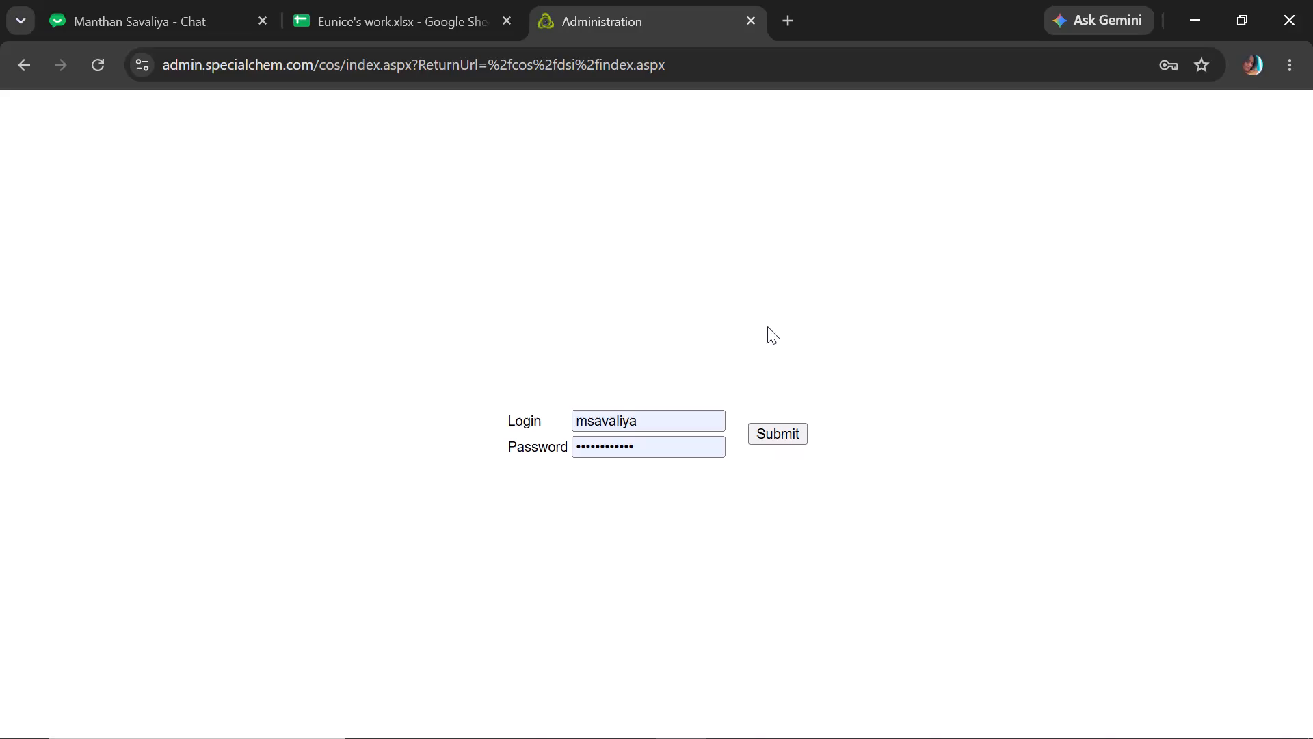
# Log in to the SpecialChem administration site with the prefilled login and password.
pyautogui.click(791, 441)
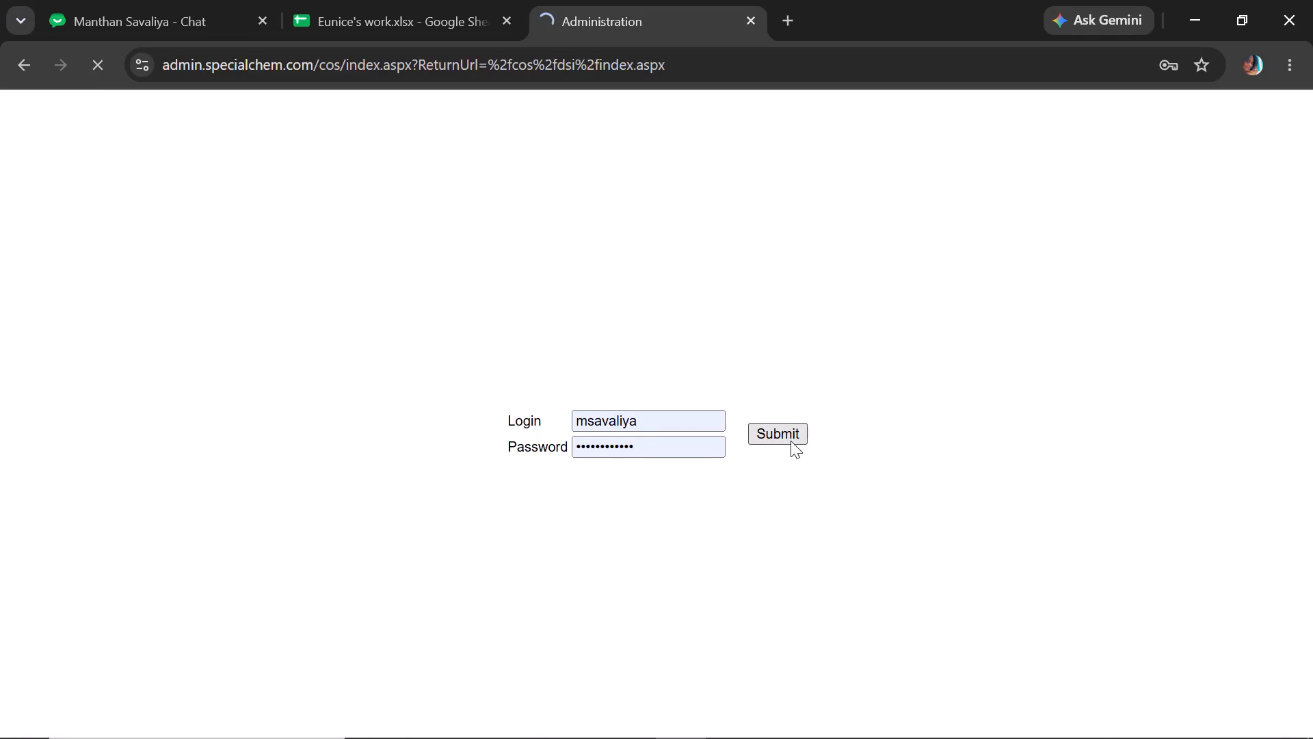
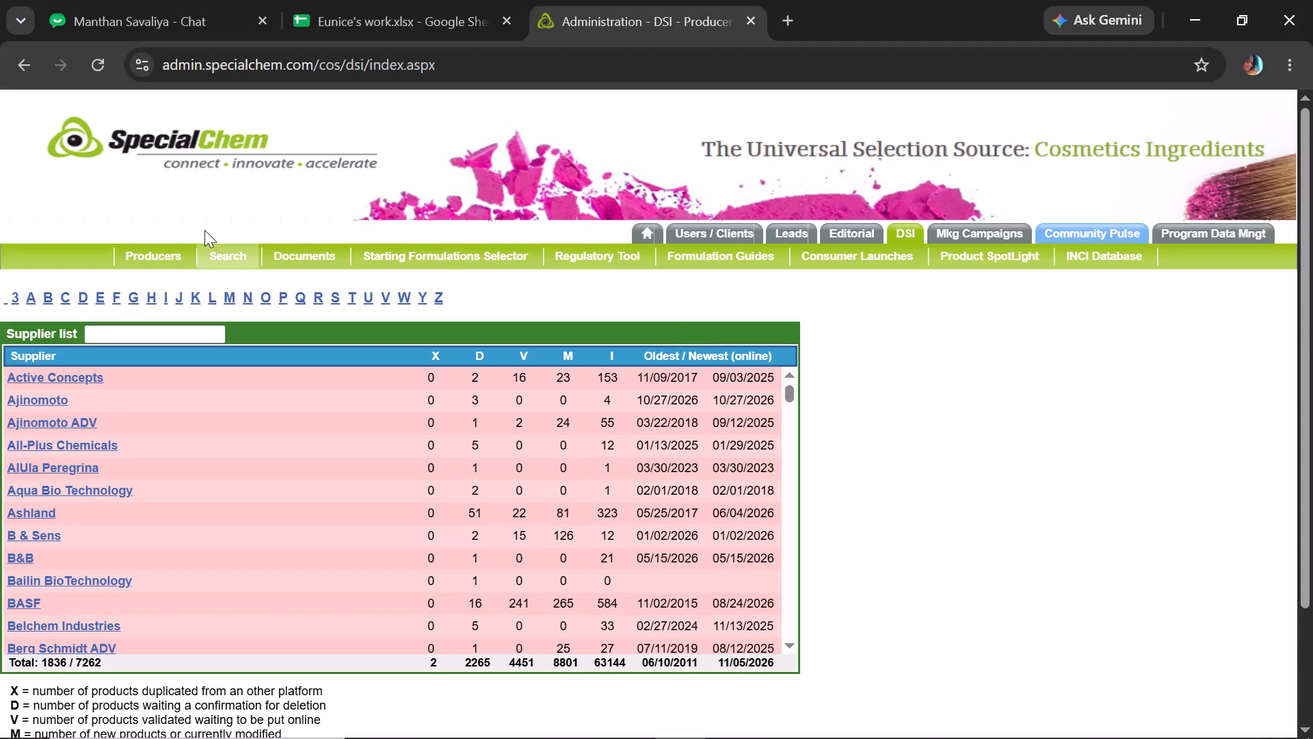
# Search the DSI products by Trade/Grade for SilDerm Smoothing, copied from the Cosmetics sheet, and open its product record.
pyautogui.click(228, 253)
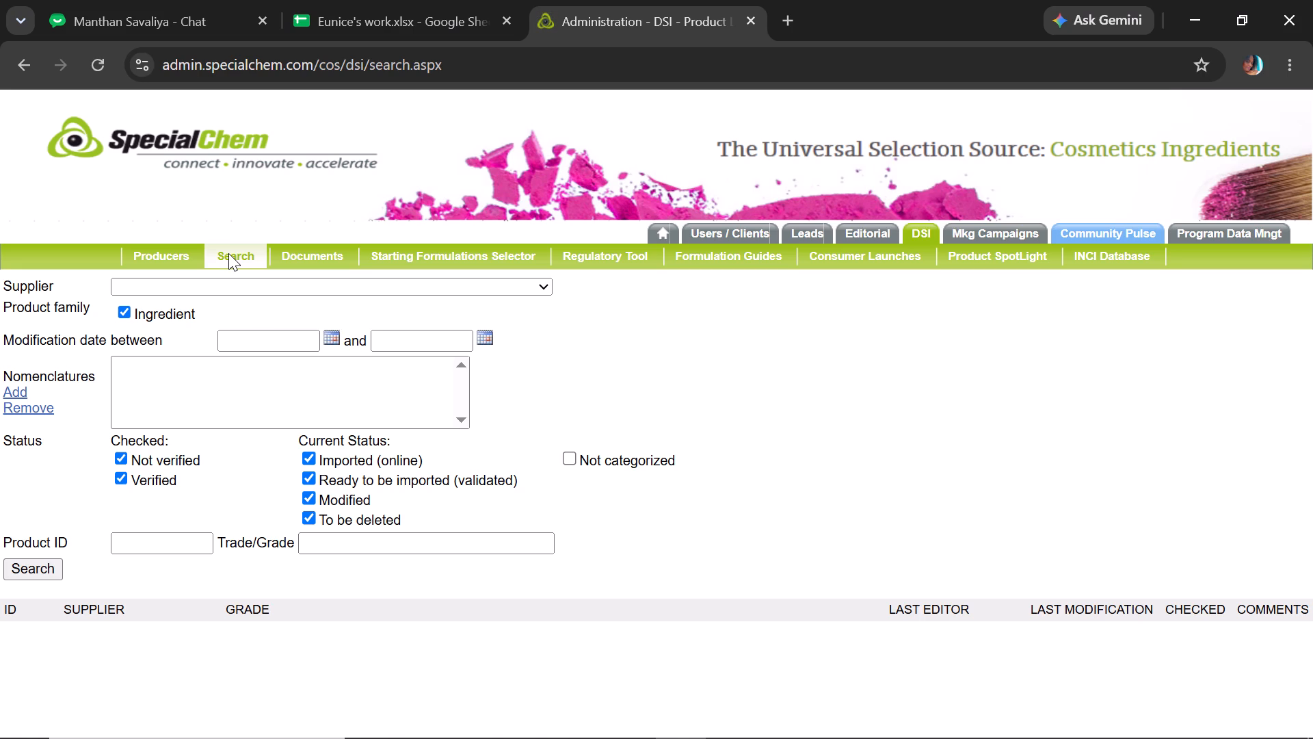
pyautogui.click(371, 14)
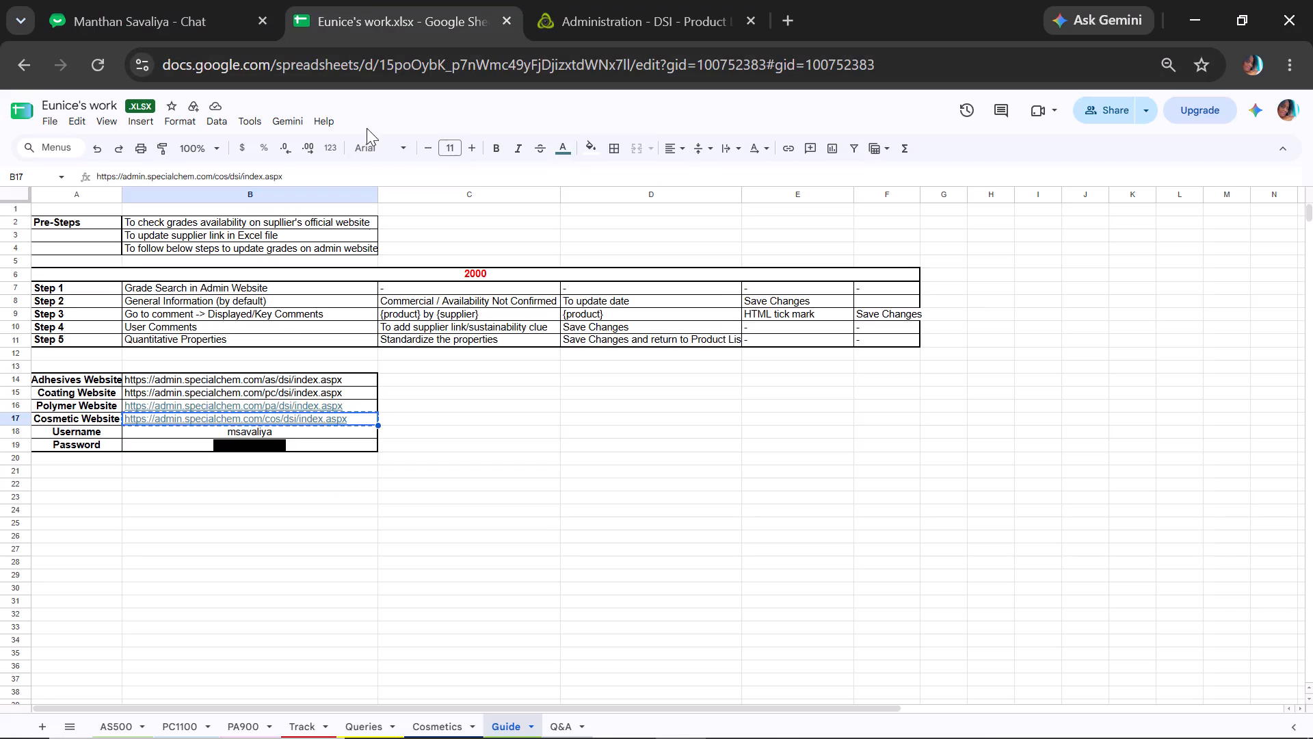
pyautogui.click(522, 317)
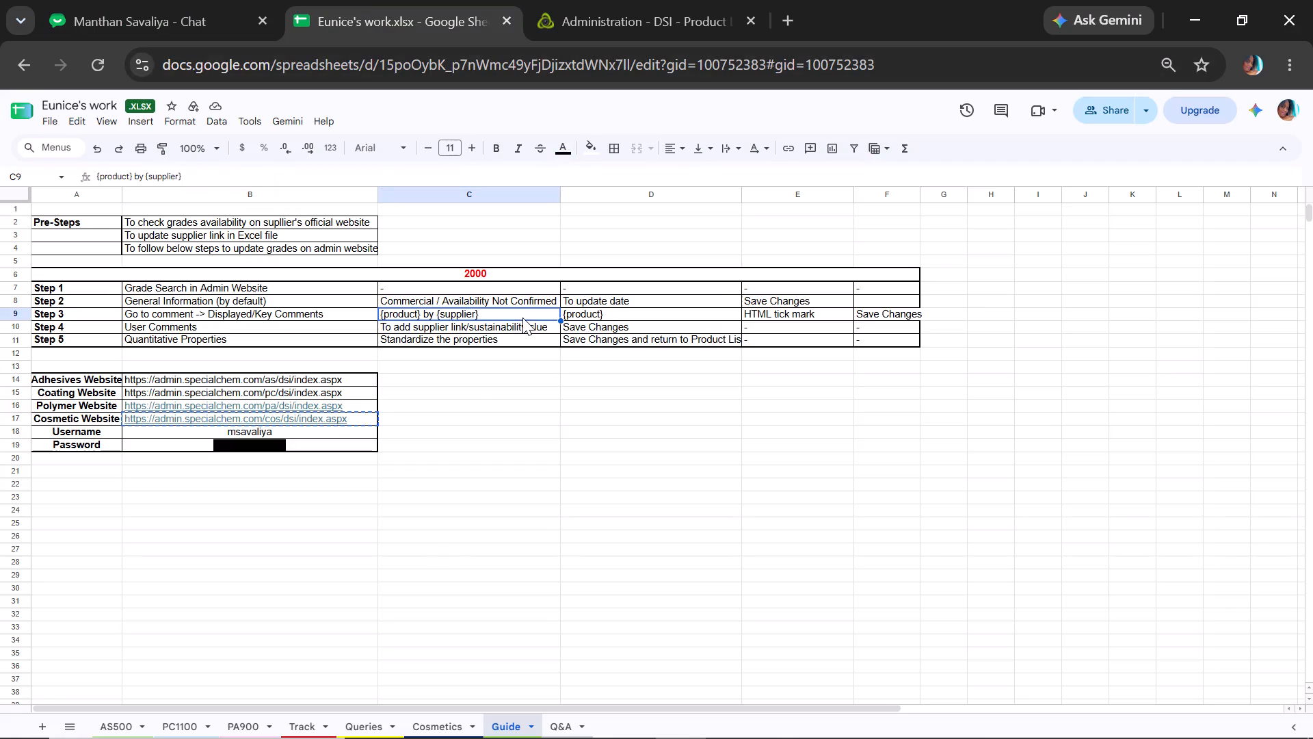
pyautogui.click(457, 726)
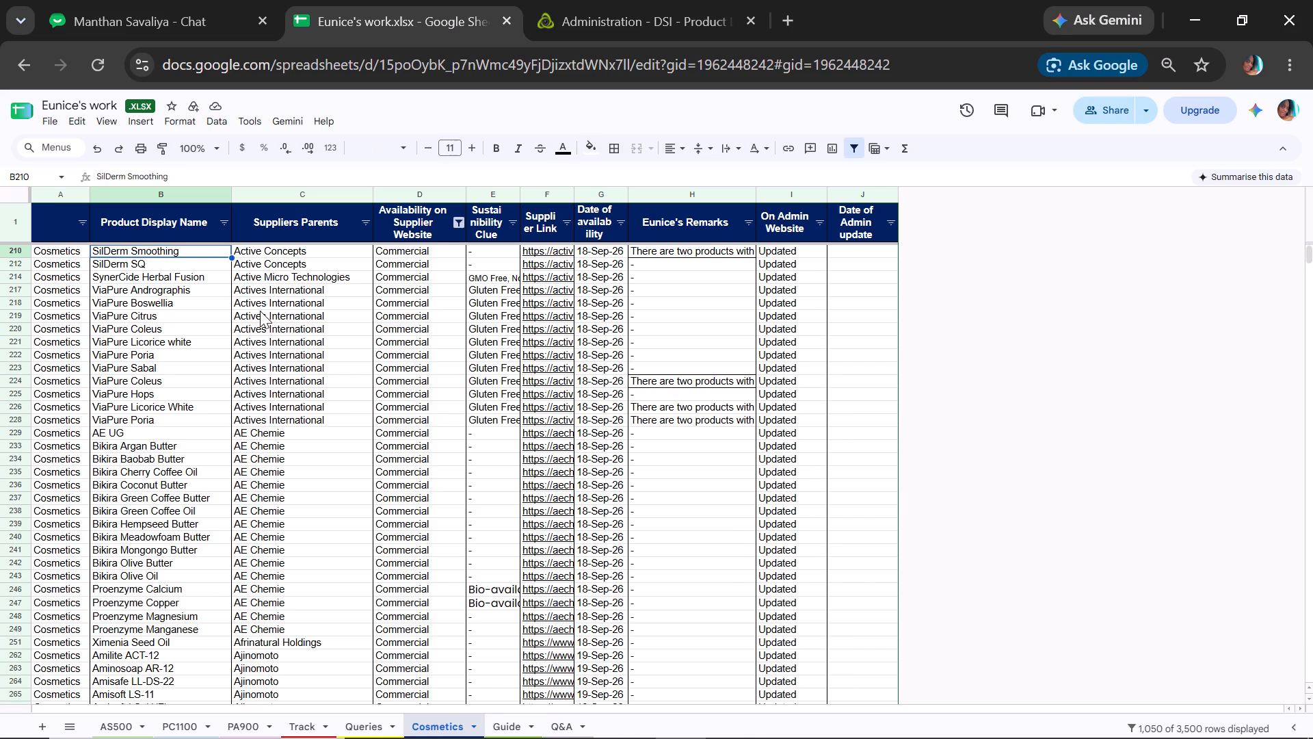
pyautogui.hotkey('ctrl', 'c')
pyautogui.click(661, 0)
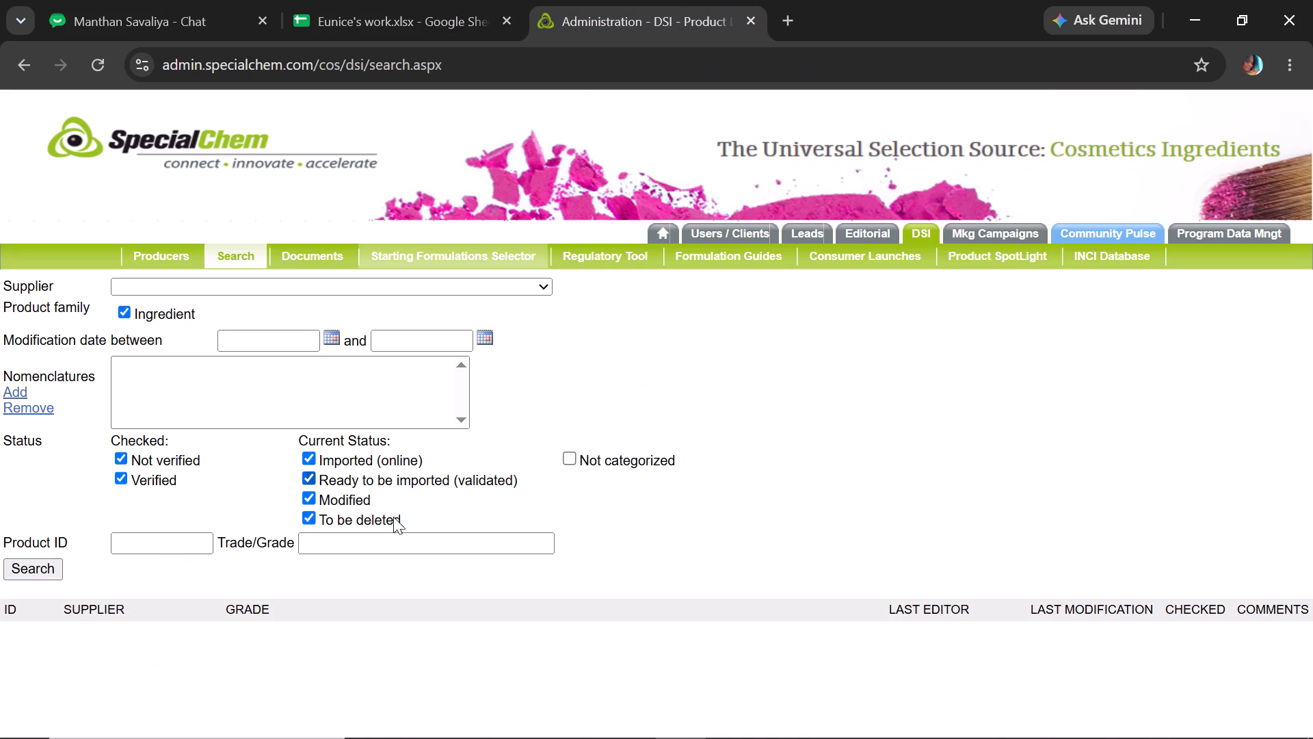
pyautogui.click(388, 538)
pyautogui.hotkey('ctrl', 'v')
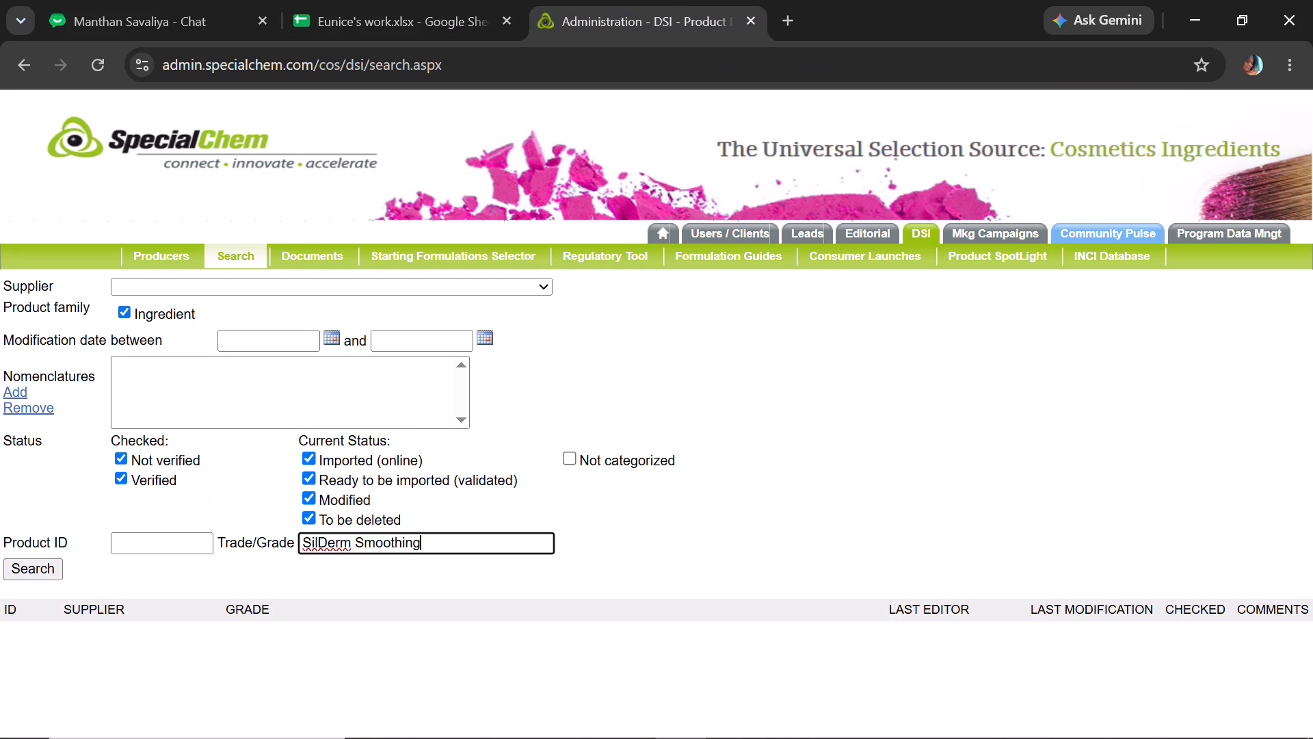
pyautogui.click(29, 565)
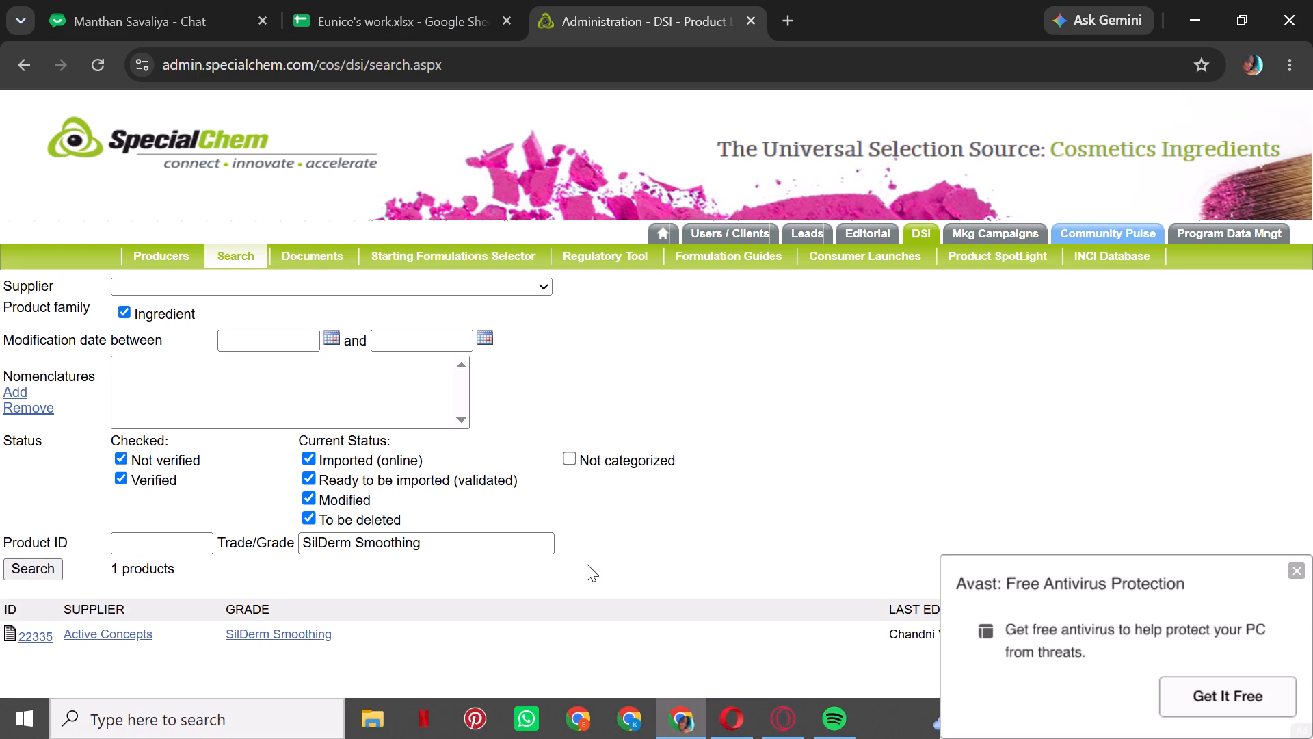
pyautogui.click(1299, 574)
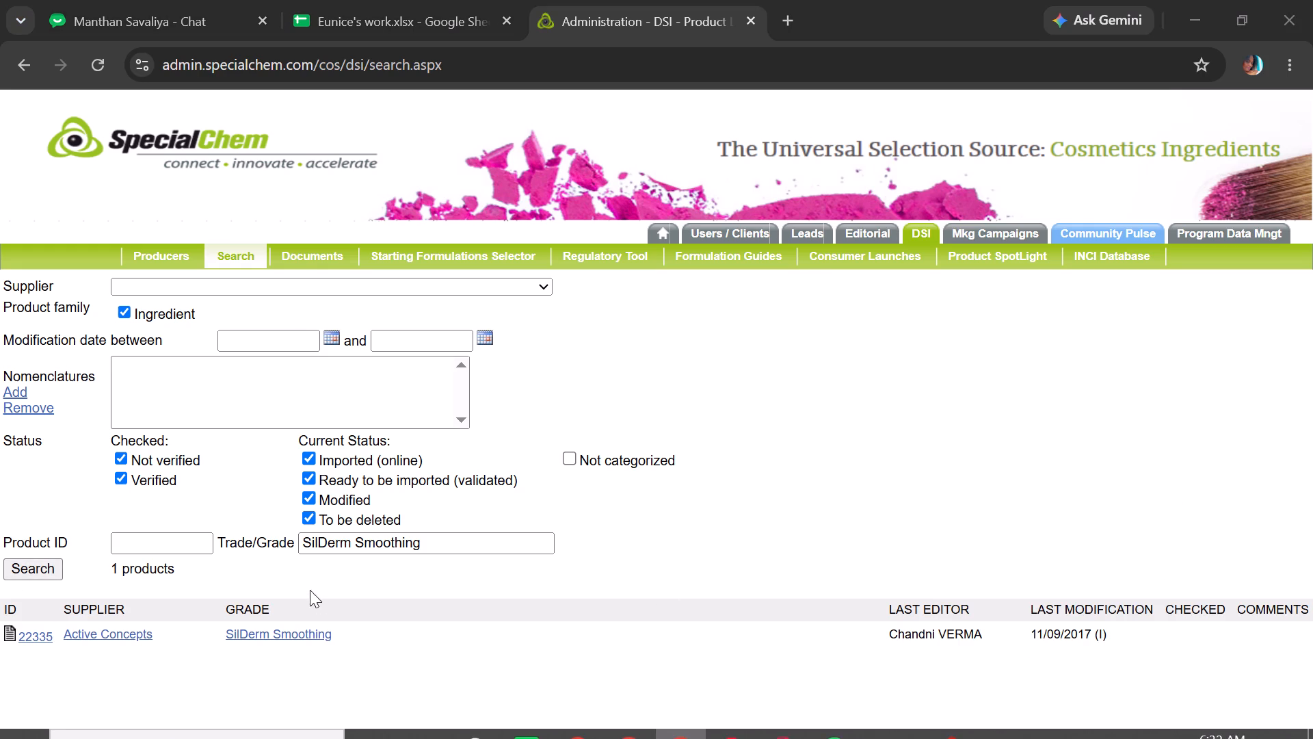
pyautogui.click(309, 633)
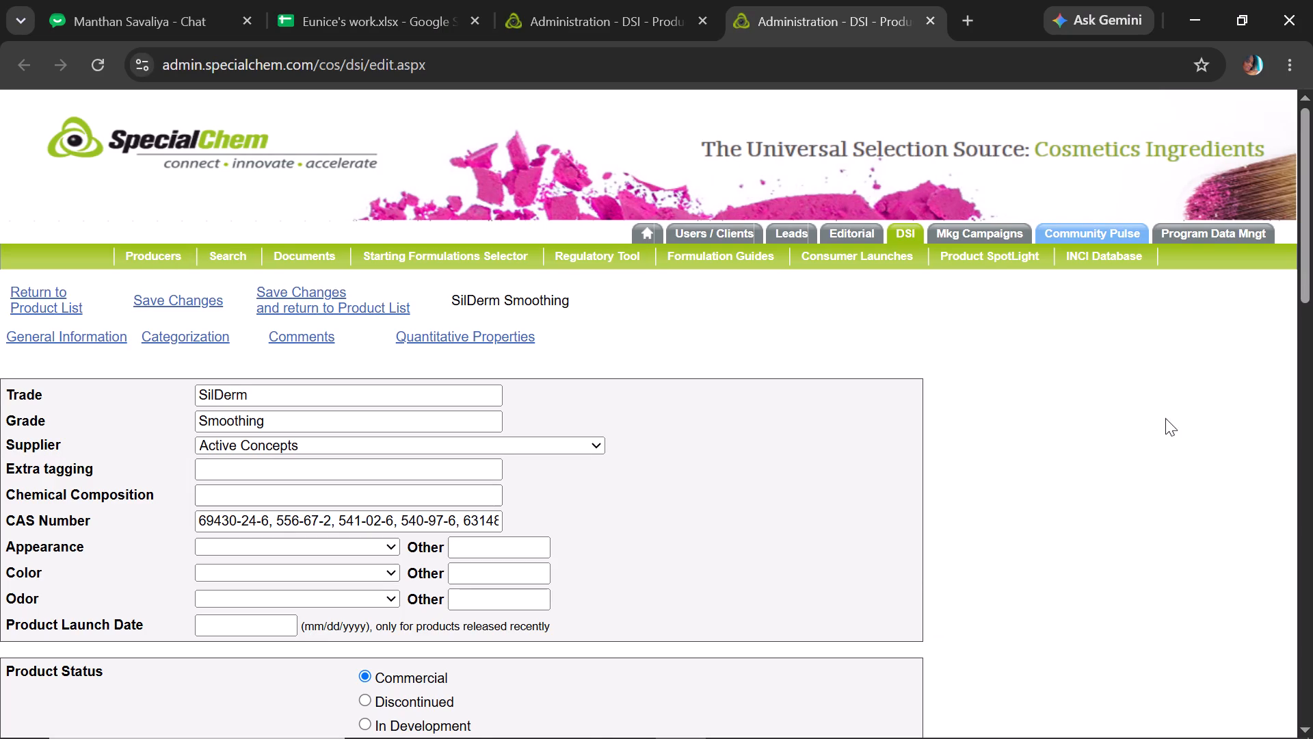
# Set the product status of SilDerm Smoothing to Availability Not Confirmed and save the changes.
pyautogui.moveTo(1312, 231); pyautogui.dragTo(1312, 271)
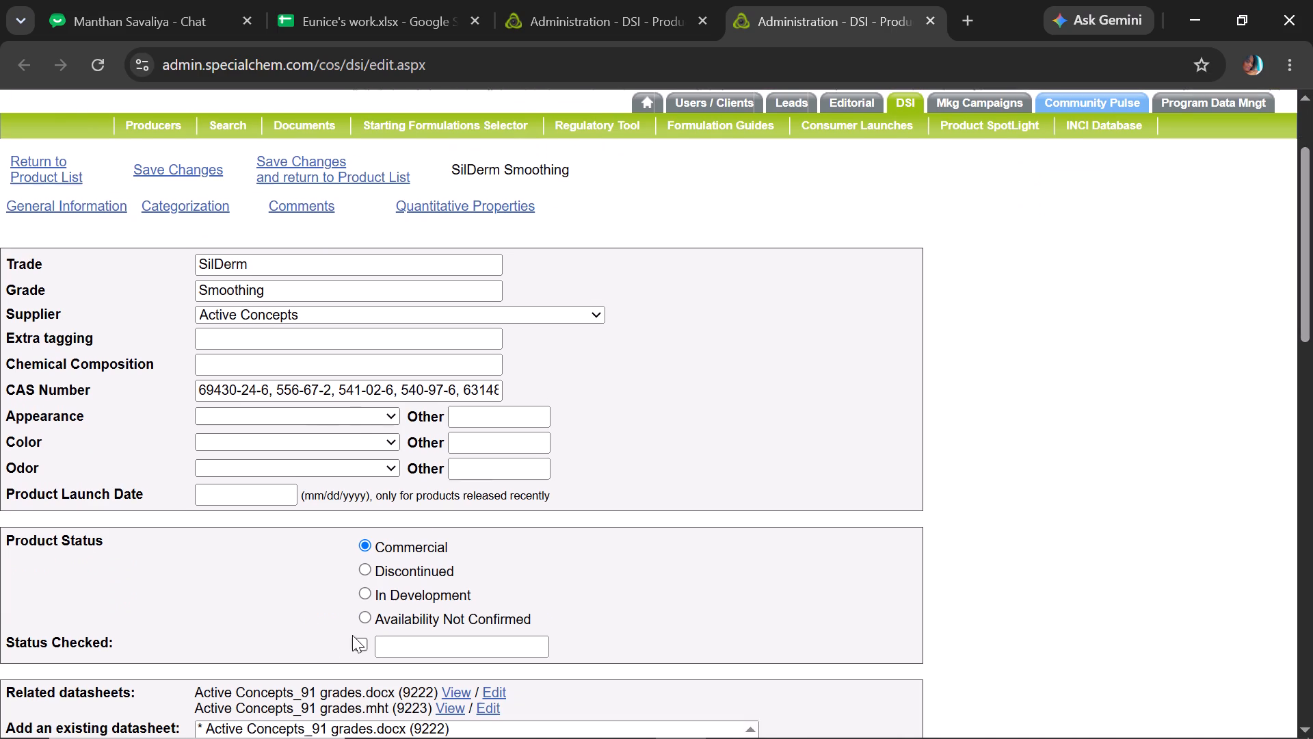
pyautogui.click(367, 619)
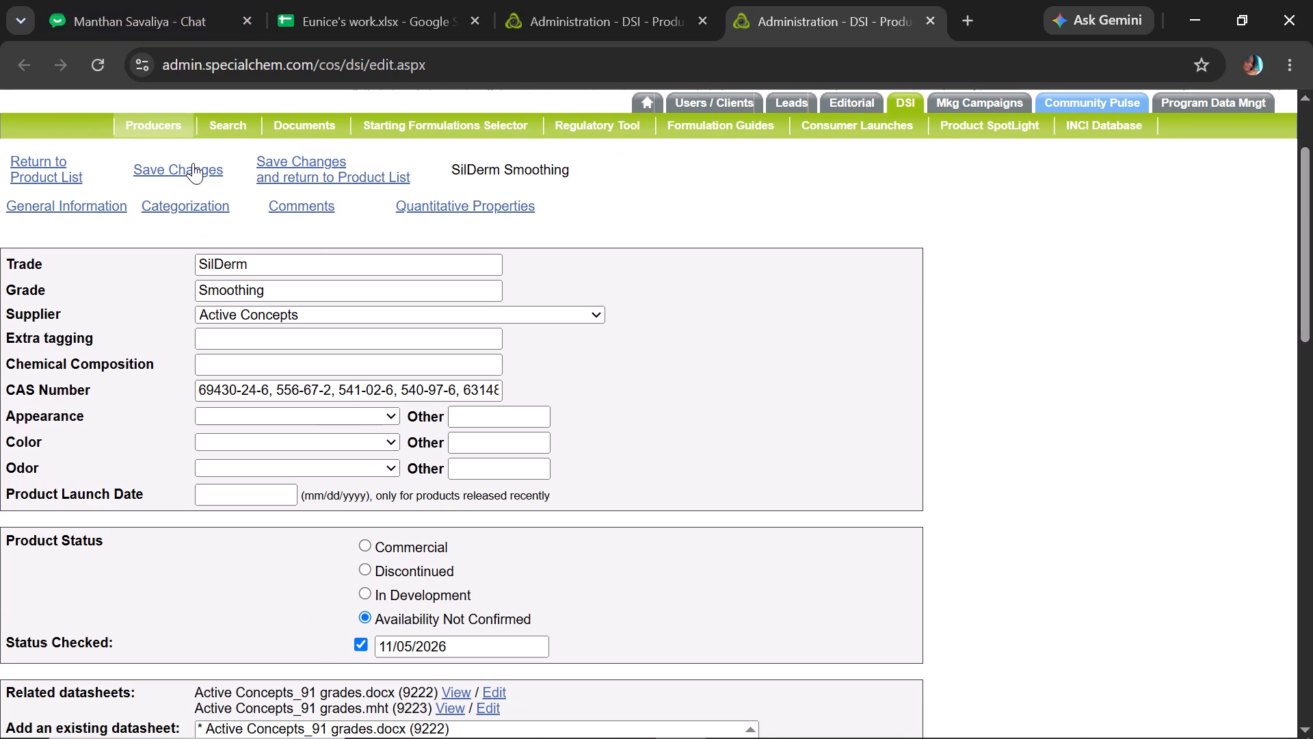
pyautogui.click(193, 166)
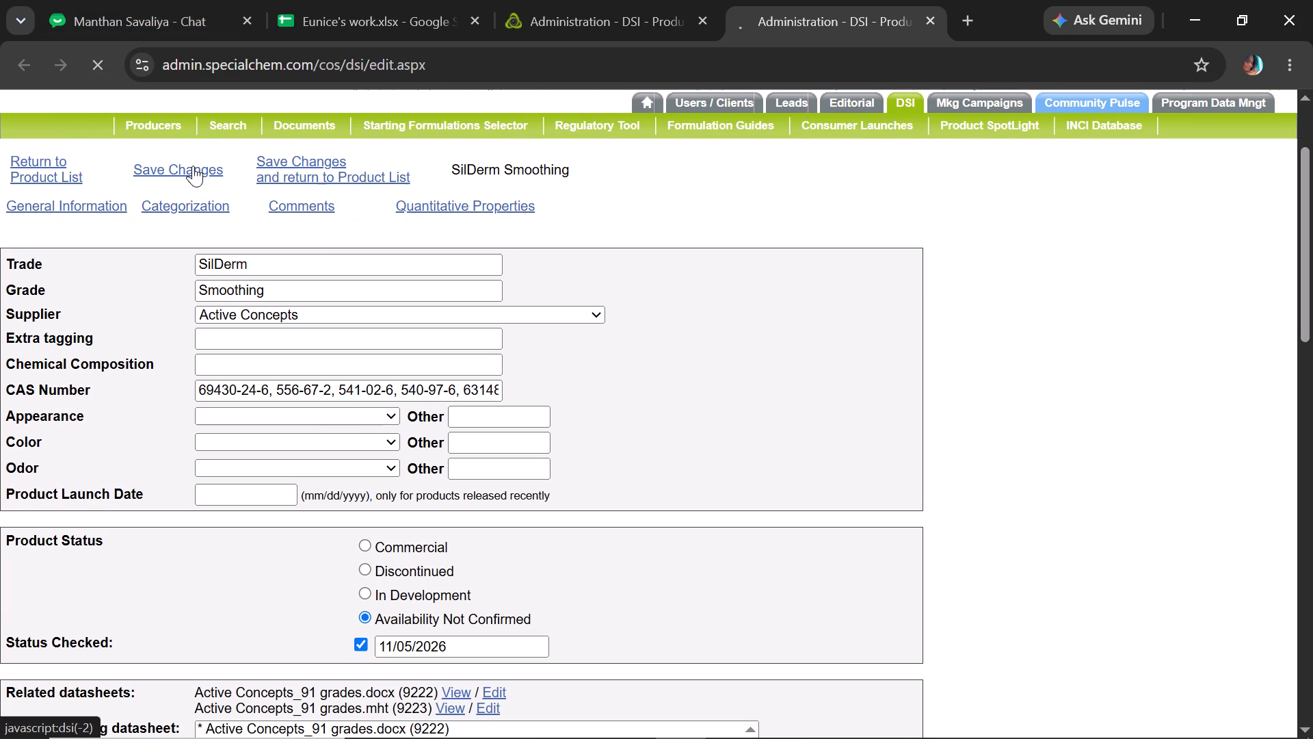
# Copy the "{product} by {supplier}" template text from the Step 3 row of the Guide sheet and return to the product record.
pyautogui.click(319, 0)
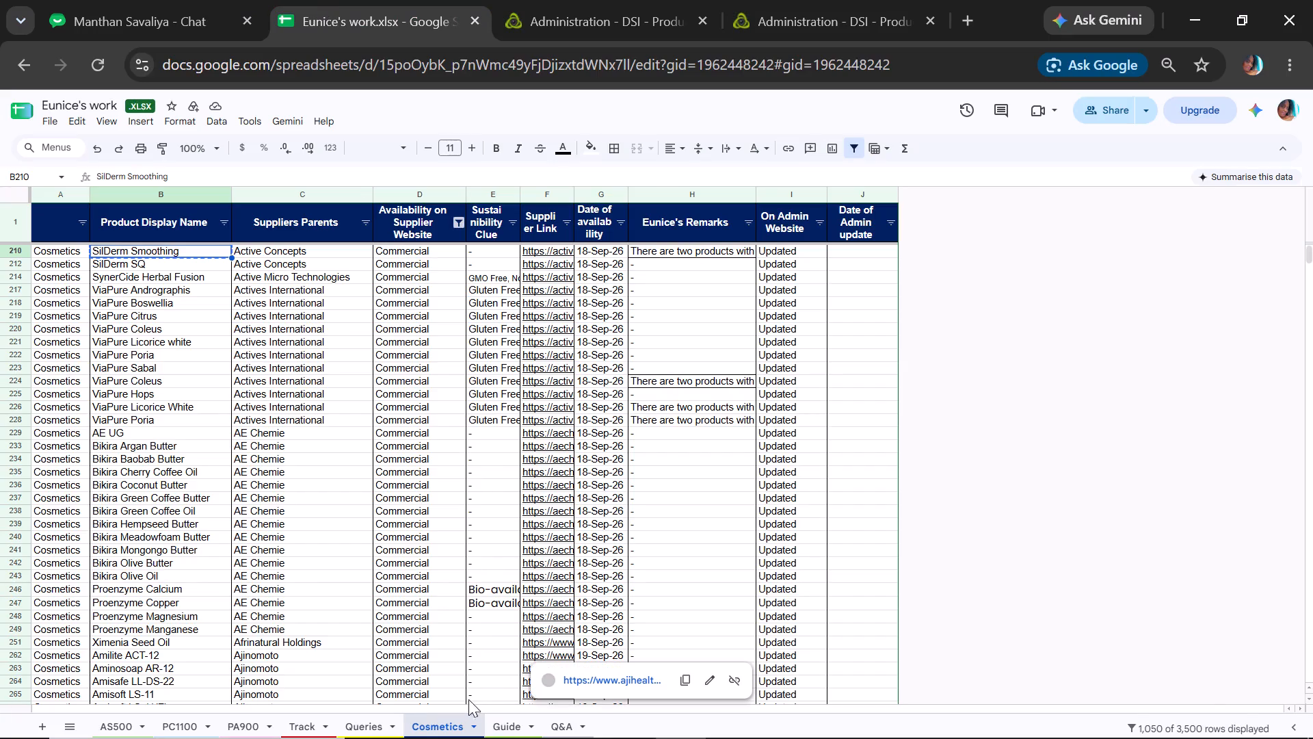
pyautogui.click(486, 726)
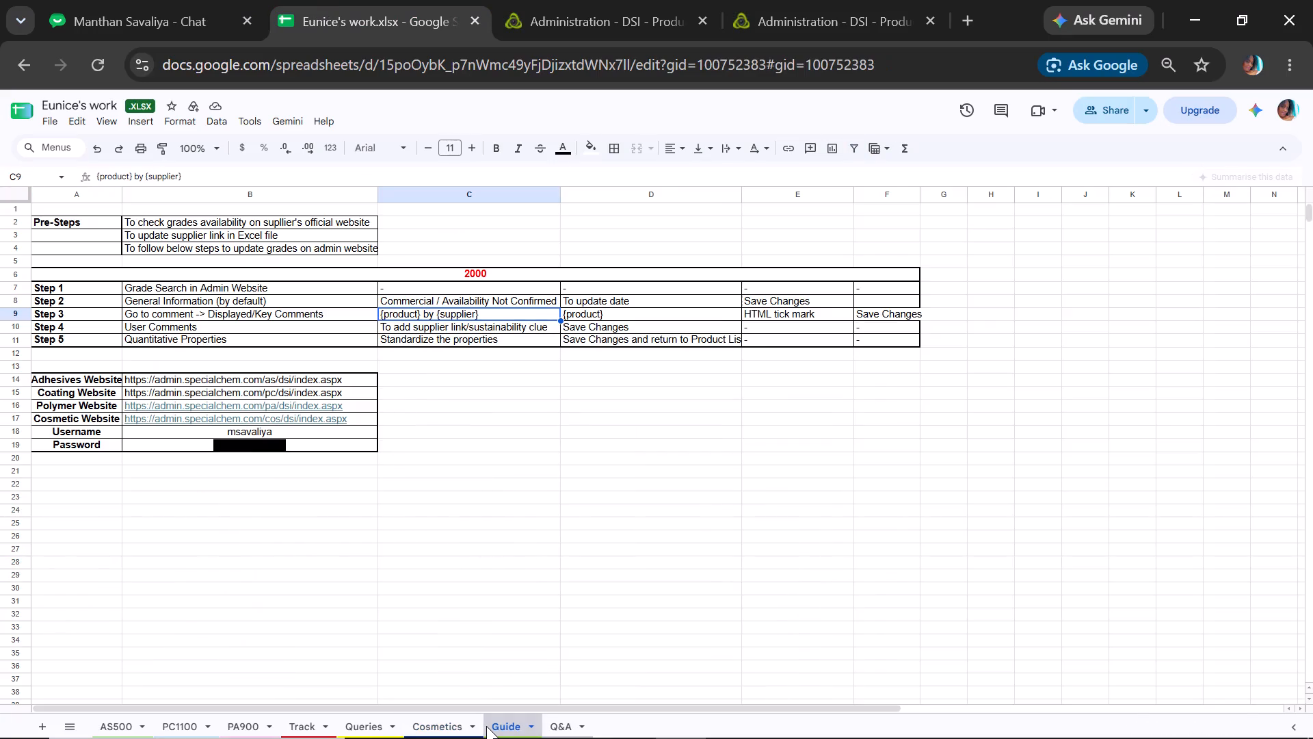
pyautogui.hotkey('ctrl', 'c')
pyautogui.click(804, 0)
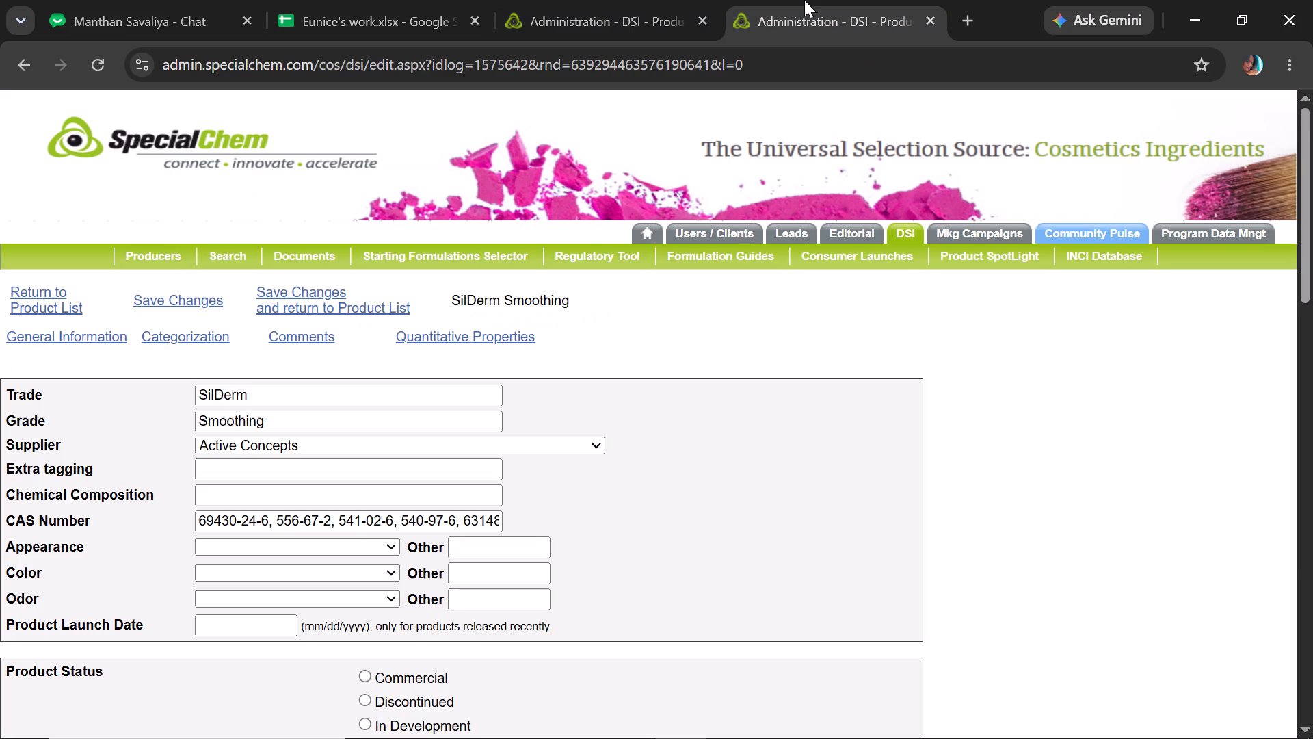
# Set the product status to Commercial with status checked date 11/05/2026 and save the changes.
pyautogui.moveTo(1312, 206); pyautogui.dragTo(1305, 255)
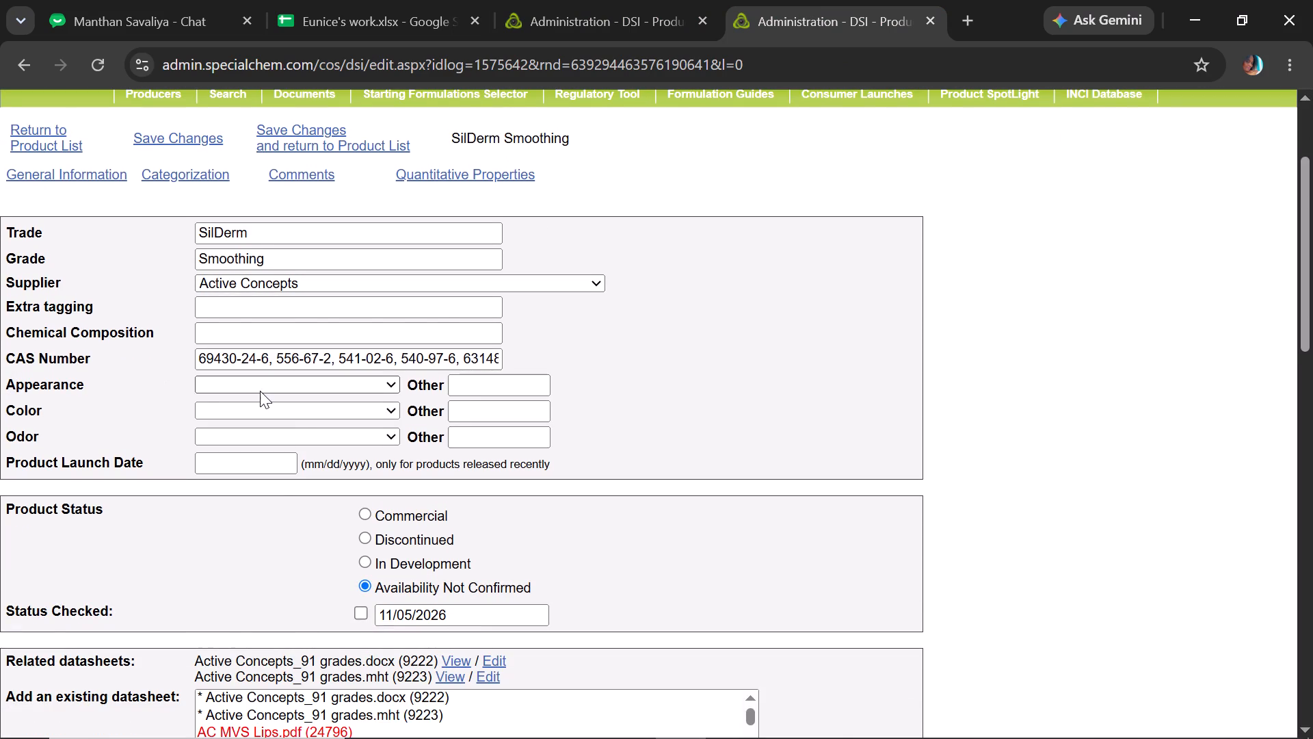
pyautogui.click(367, 513)
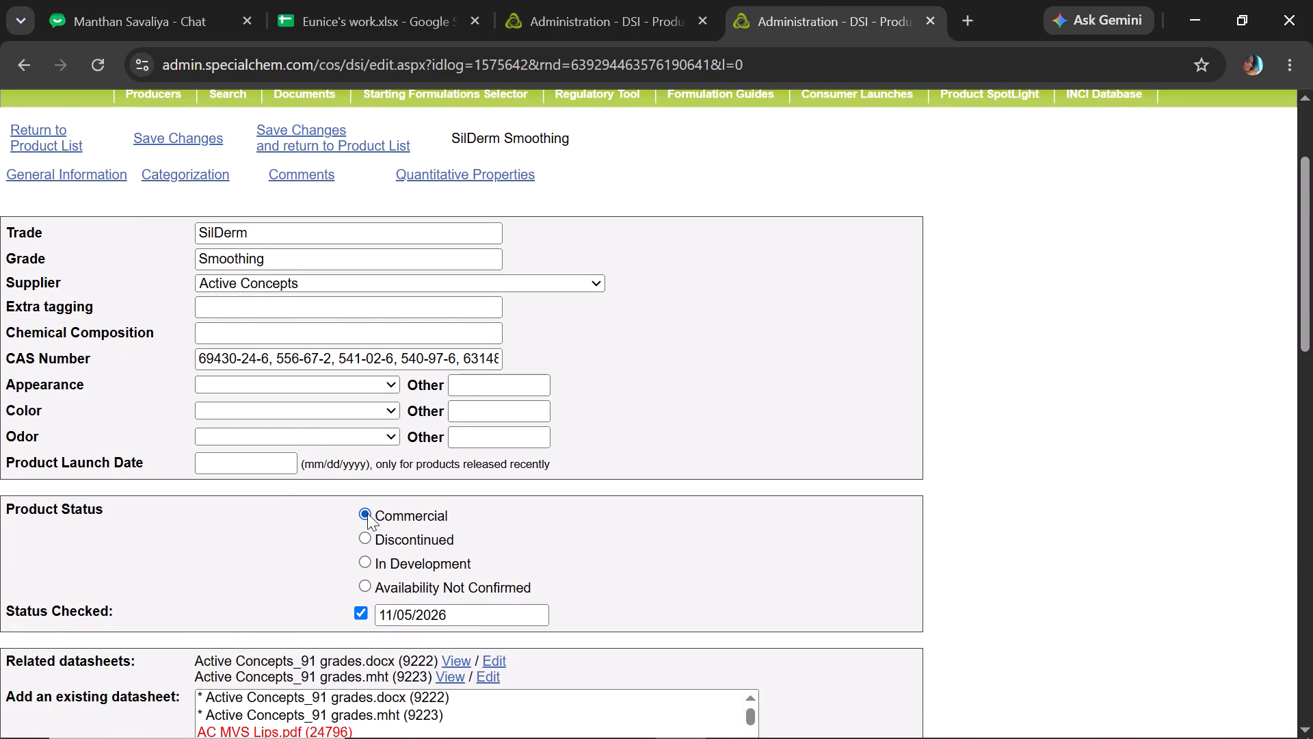
pyautogui.click(204, 135)
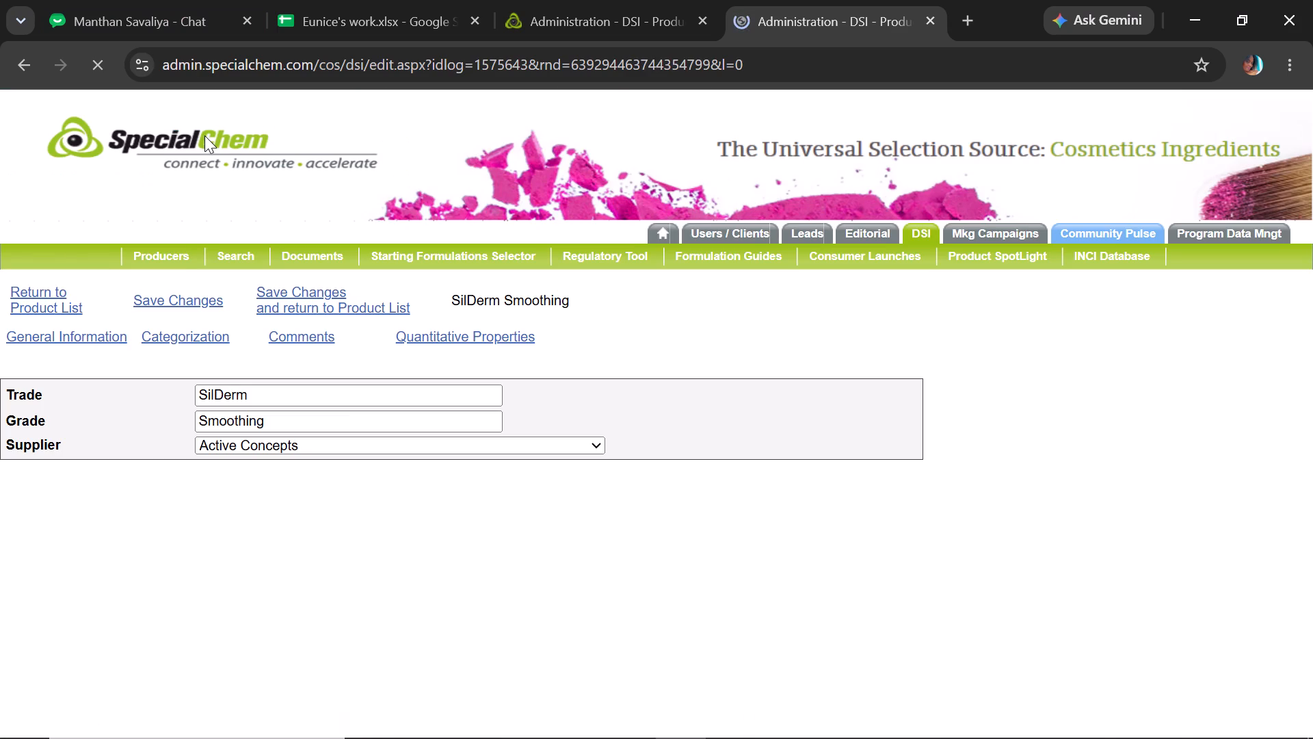
# Start the Displayed/Key Comments text with "{product} by {supplier} contains" and change Cyclomethicone to lowercase "cyclomethicone".
pyautogui.click(293, 331)
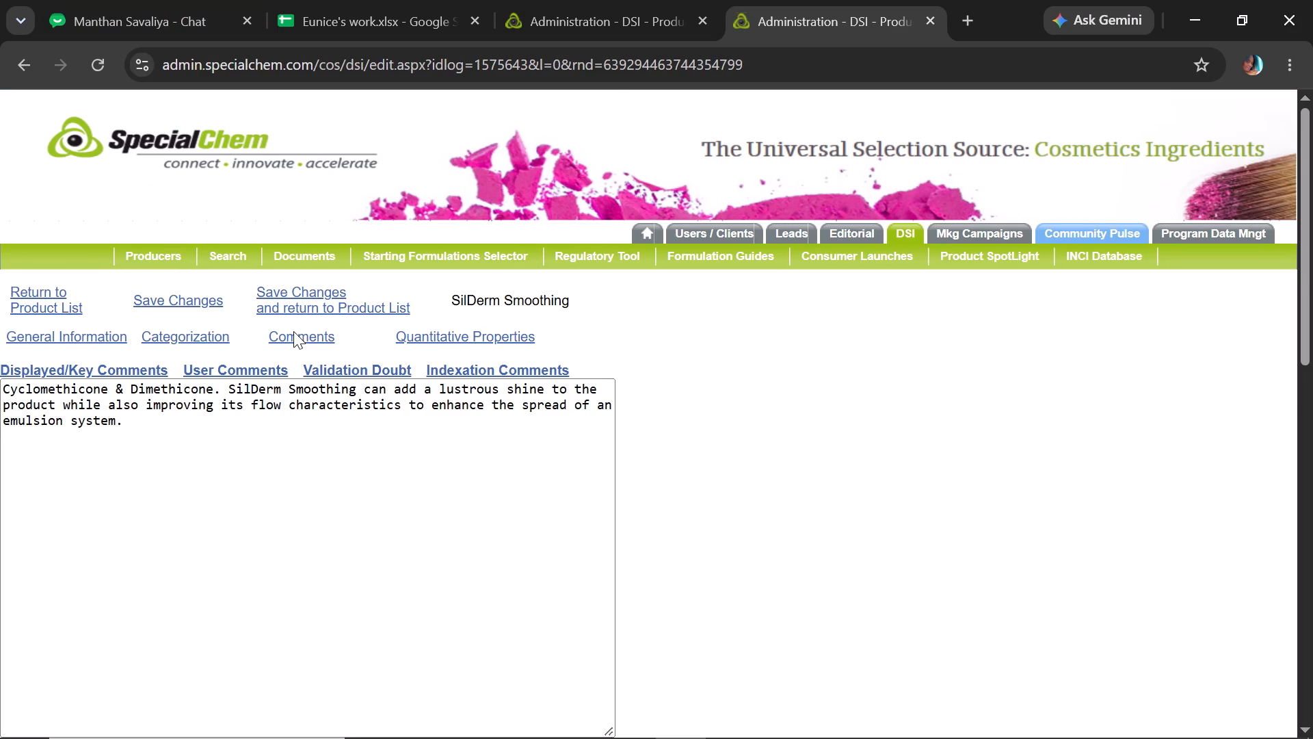
pyautogui.doubleClick(228, 387)
pyautogui.click(228, 387)
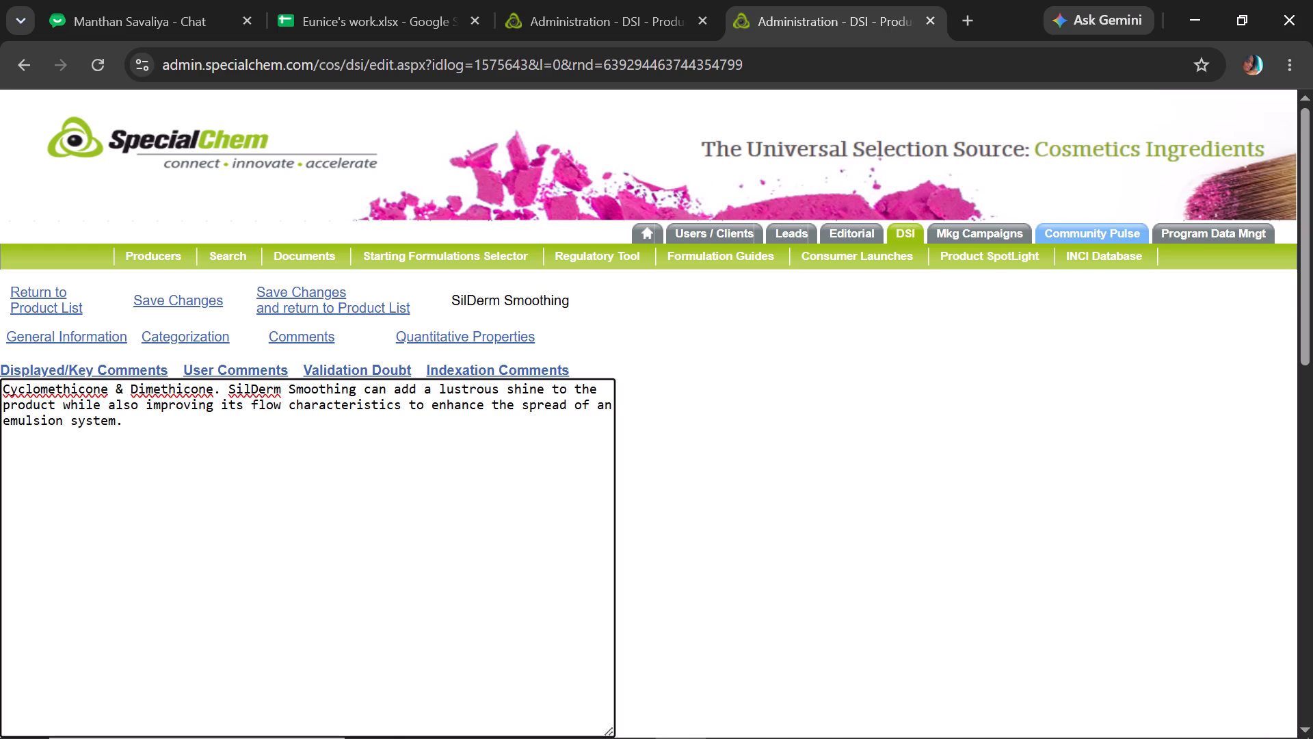
pyautogui.doubleClick(0, 387)
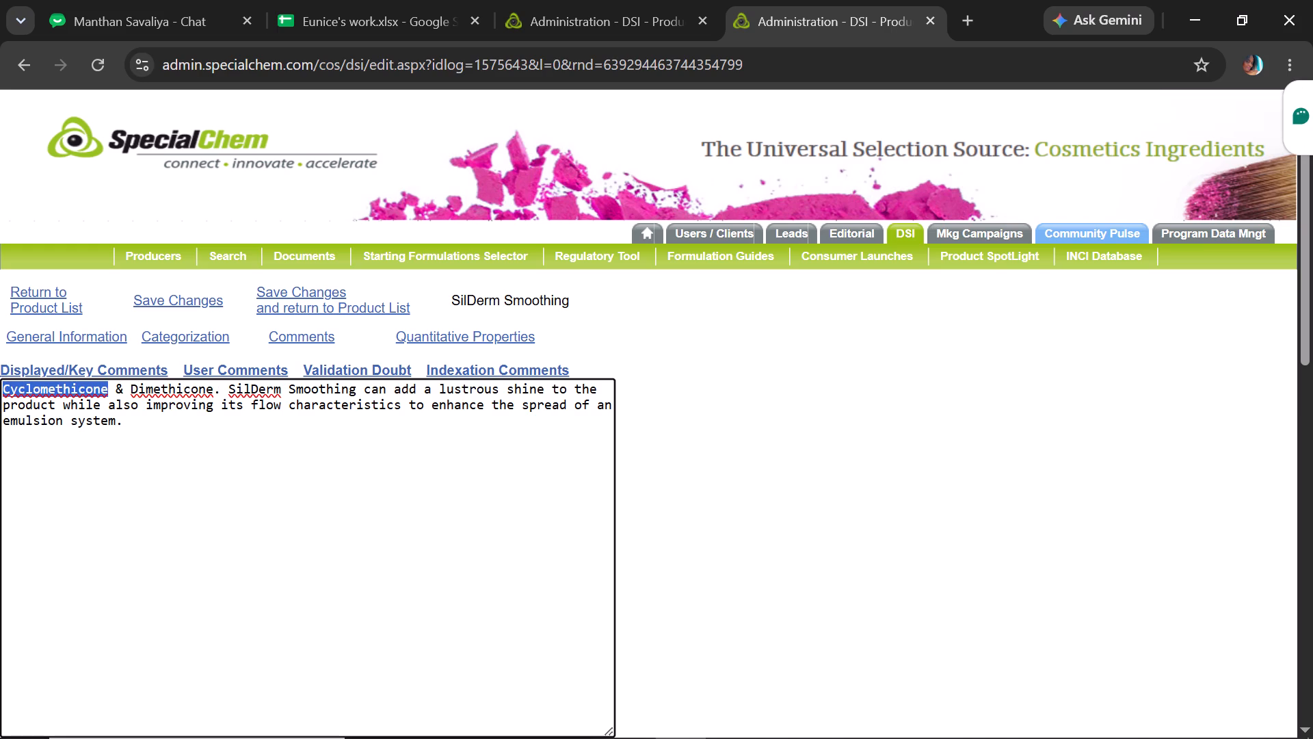
pyautogui.click(0, 387)
pyautogui.hotkey('ctrl', 'v')
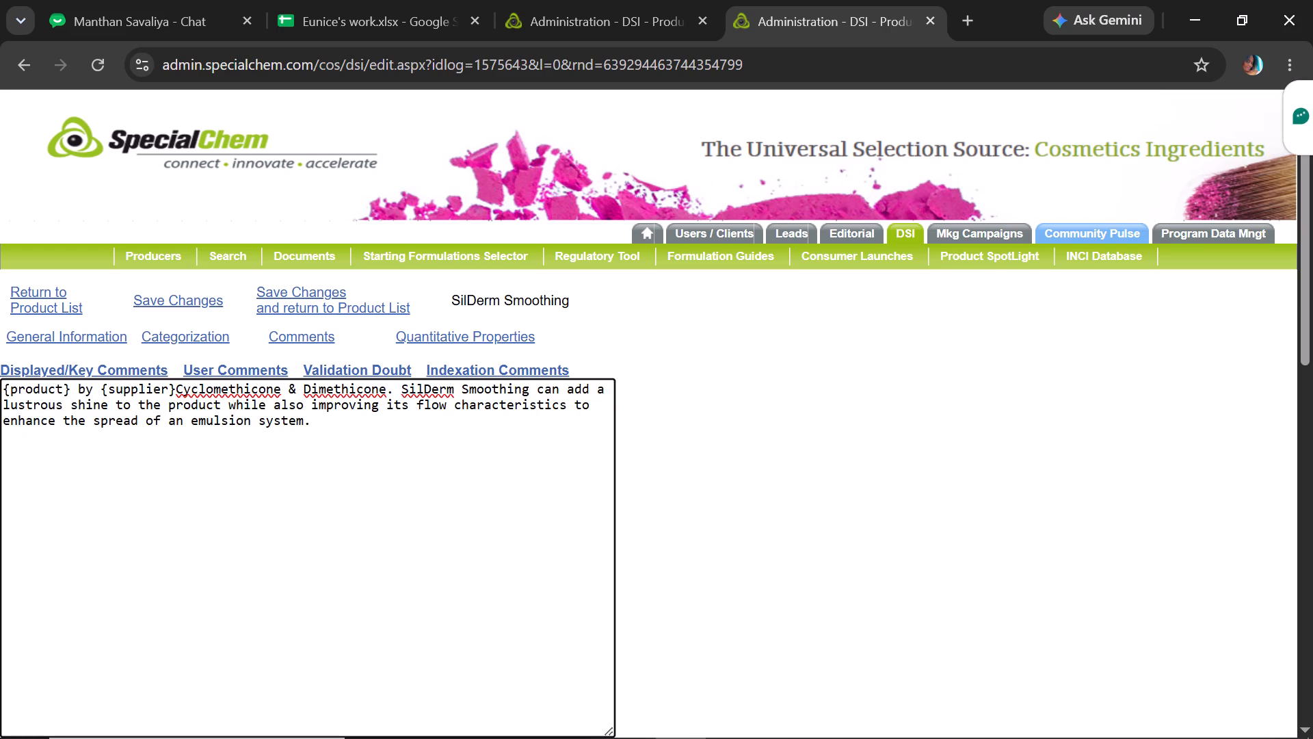
pyautogui.press('space')
pyautogui.write('is')
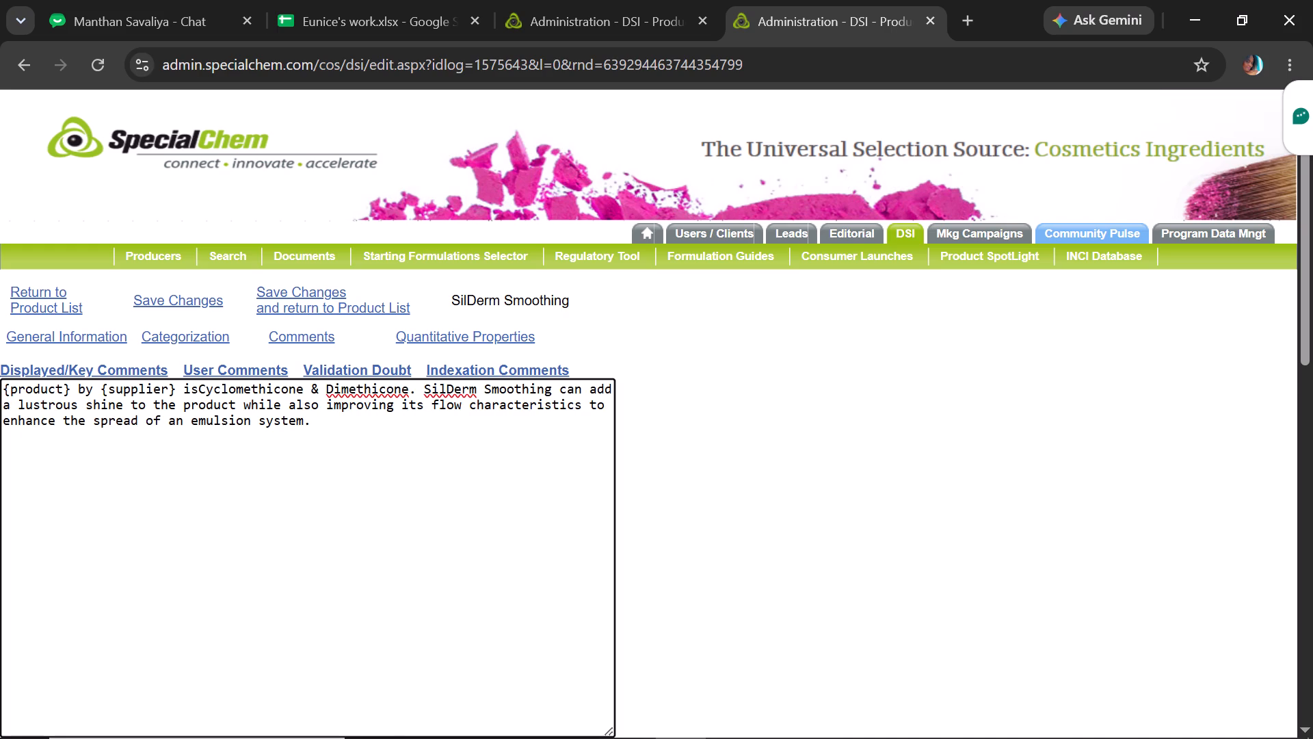
pyautogui.press('BackSpace')
pyautogui.press('BackSpace')
pyautogui.write('contains')
pyautogui.press('space')
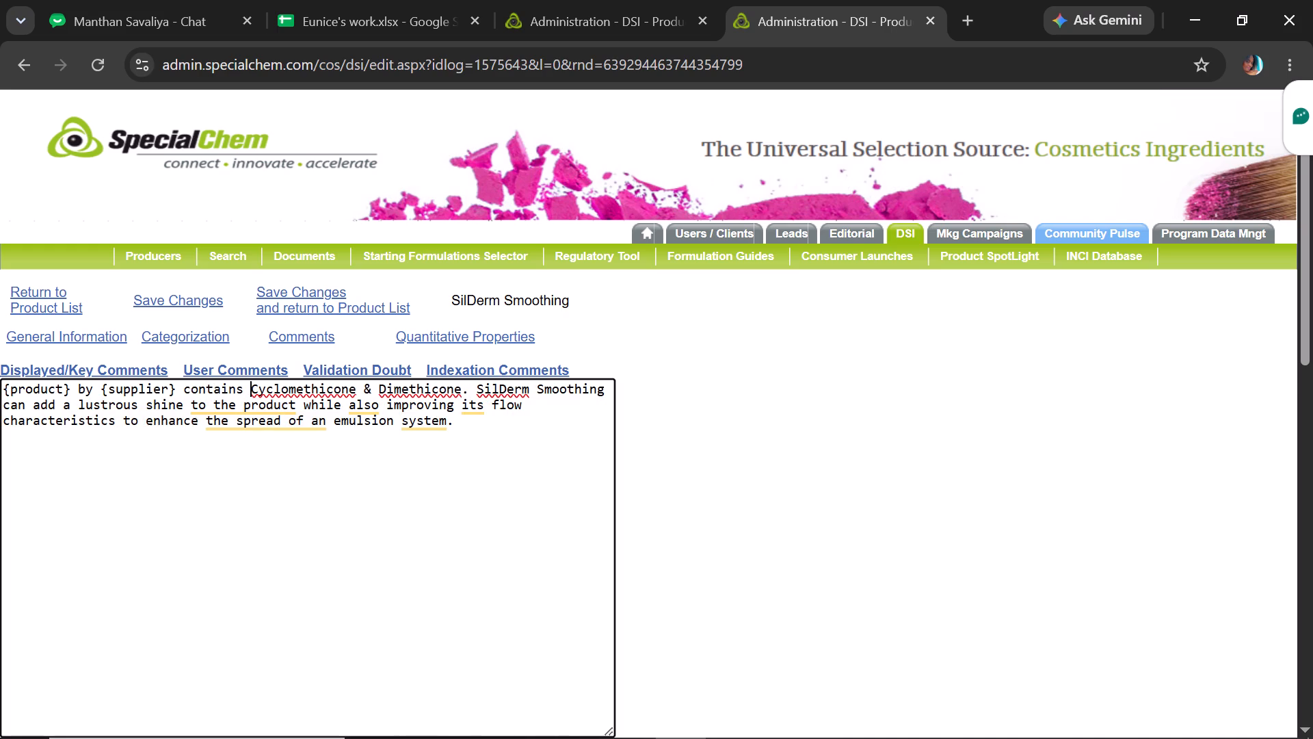
pyautogui.press('Delete')
pyautogui.press('c')
# Replace "SilDerm Smoothing" in the second sentence of the comment with the "{product}" placeholder.
pyautogui.moveTo(71, 388); pyautogui.dragTo(55, 386)
pyautogui.moveTo(55, 386); pyautogui.dragTo(0, 360)
pyautogui.hotkey('ctrl', 'c')
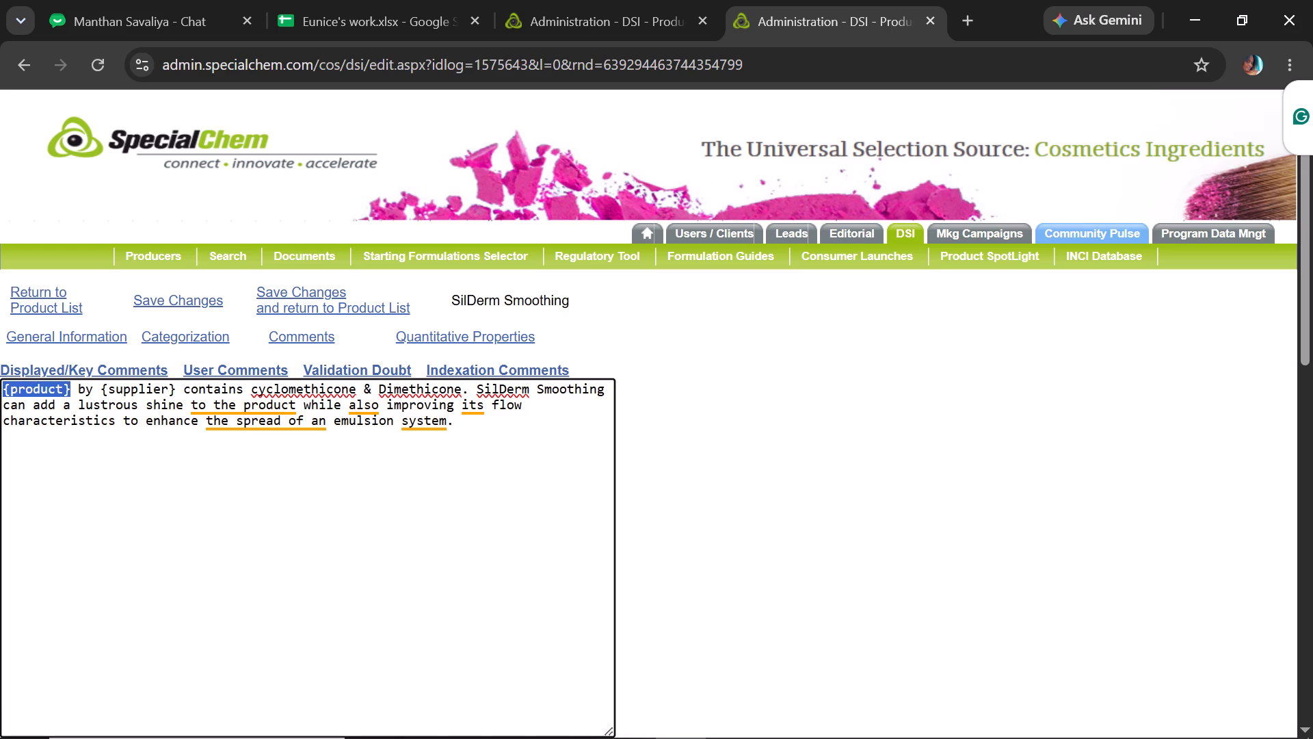
pyautogui.moveTo(477, 384); pyautogui.dragTo(597, 389)
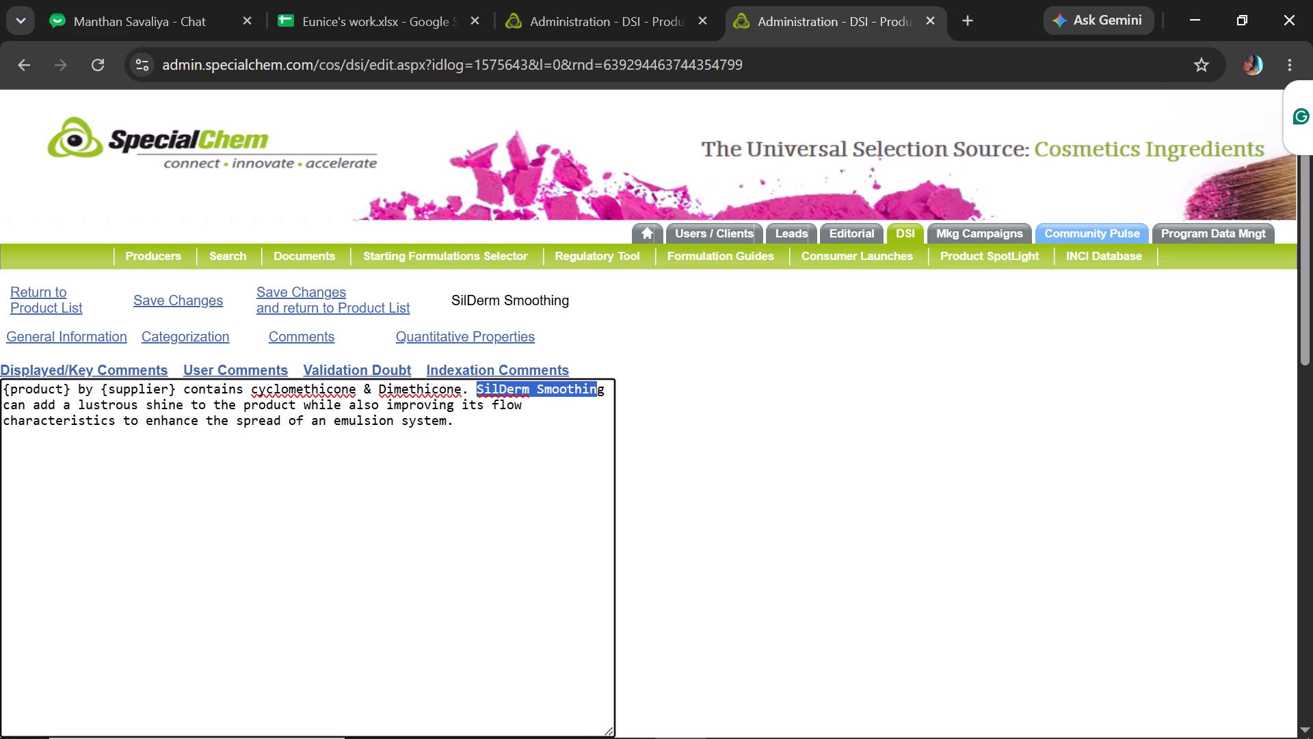
pyautogui.moveTo(597, 389); pyautogui.dragTo(598, 389)
pyautogui.moveTo(598, 389); pyautogui.dragTo(605, 389)
pyautogui.hotkey('ctrl', 'v')
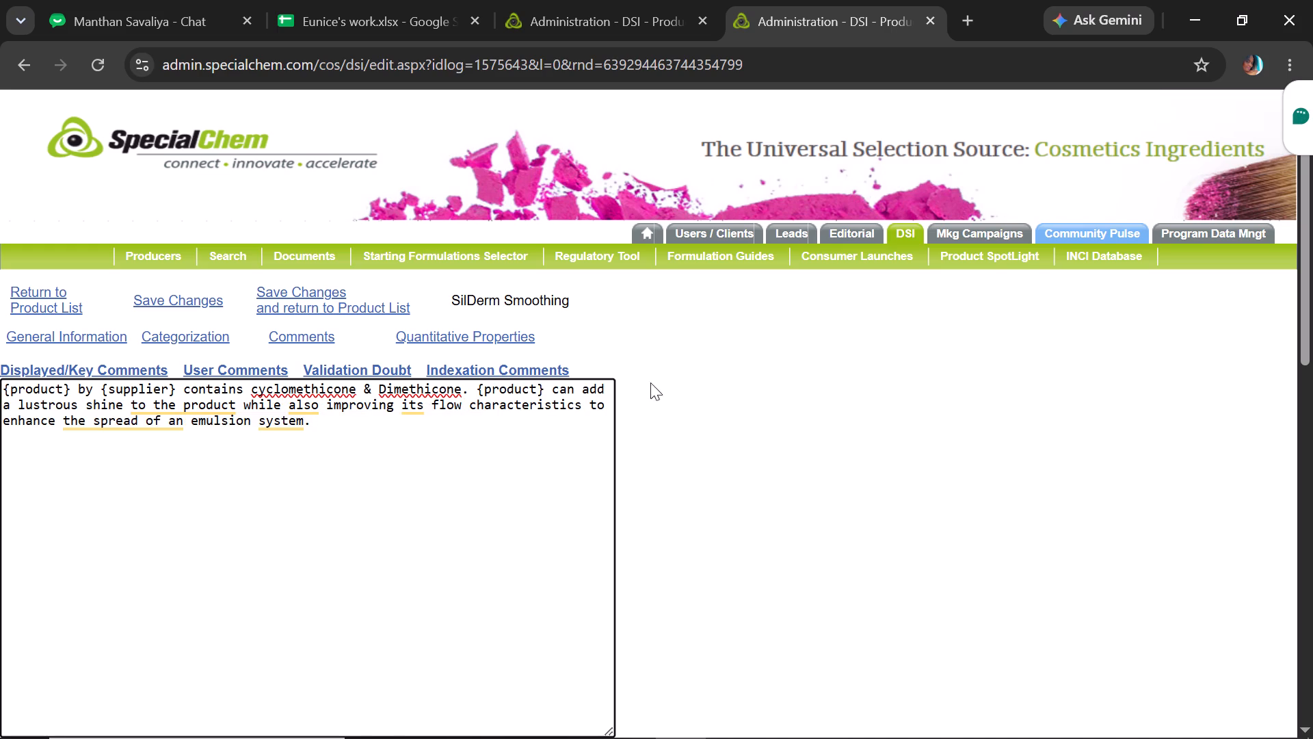
# Enable Display as HTML for the Displayed/Key Comments and save the changes.
pyautogui.moveTo(1312, 267); pyautogui.dragTo(1309, 312)
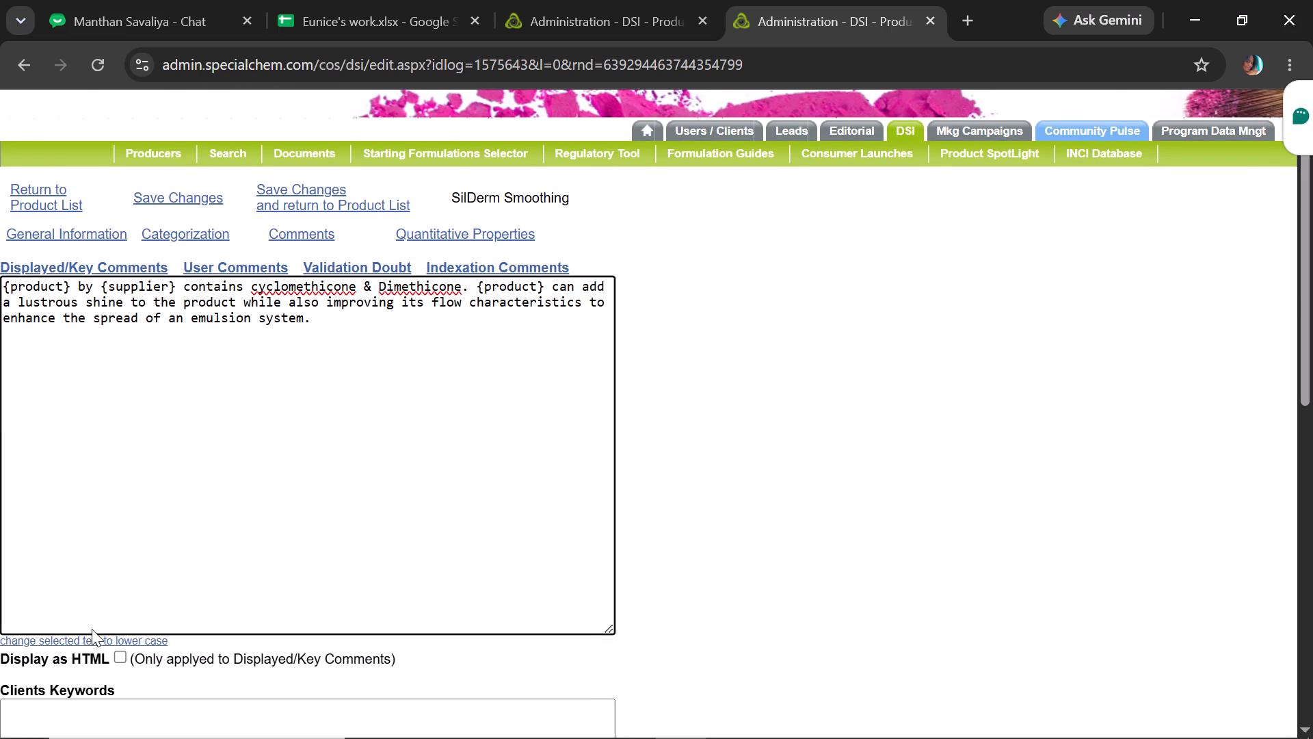
pyautogui.click(120, 657)
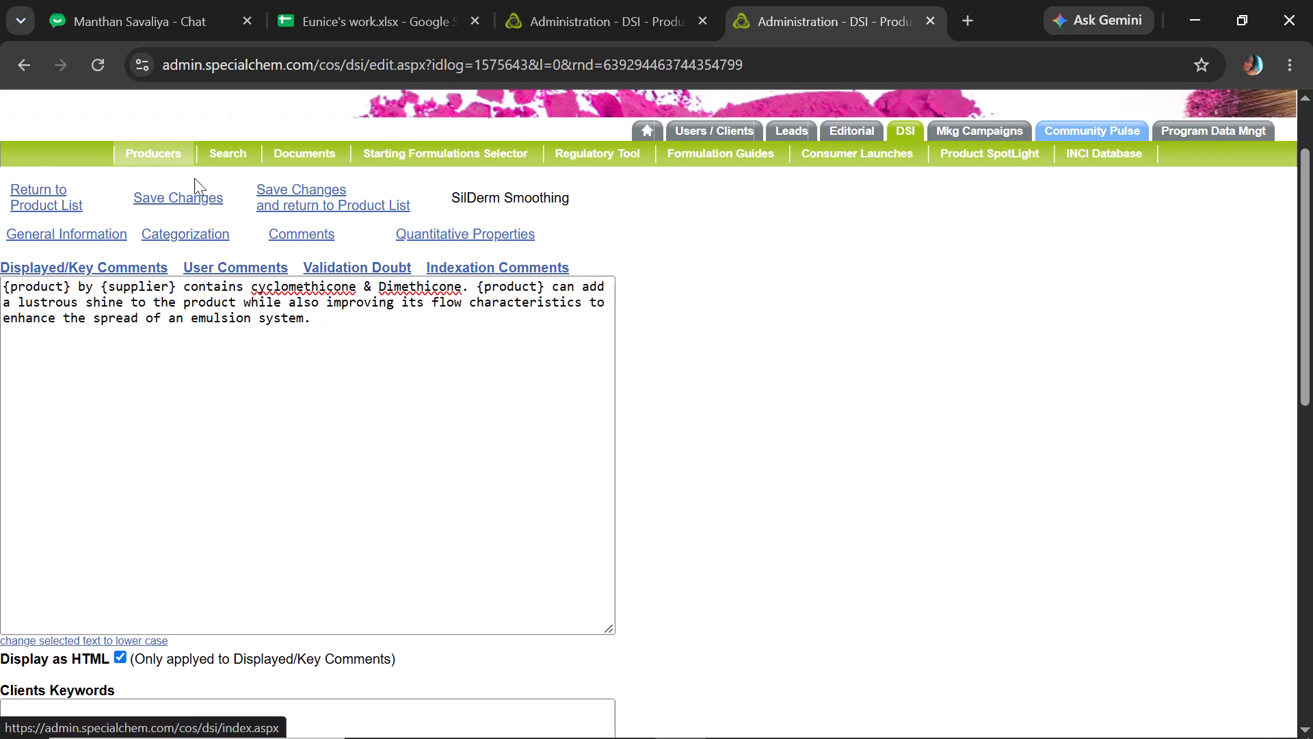
pyautogui.click(198, 200)
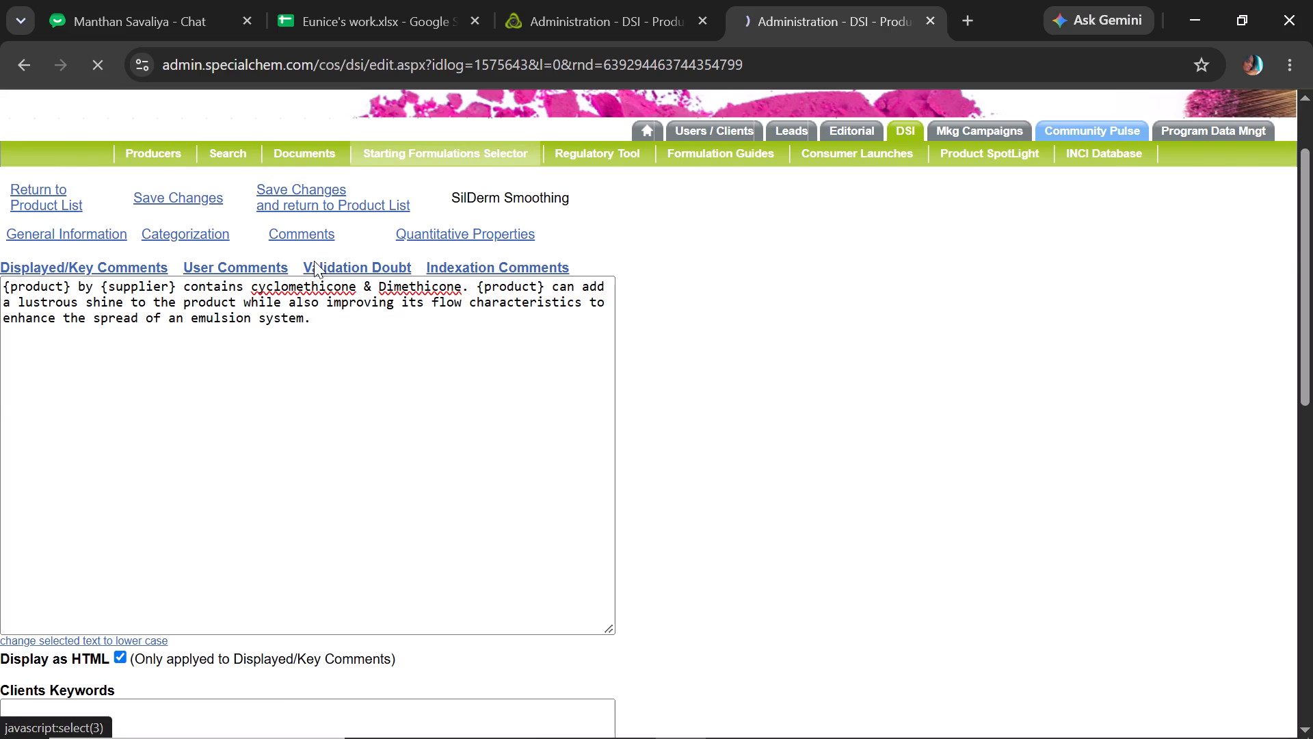
# Add SilDerm Smoothing's supplier link, copied from the Cosmetics sheet, to its User Comments and save the changes.
pyautogui.moveTo(258, 378); pyautogui.dragTo(262, 372)
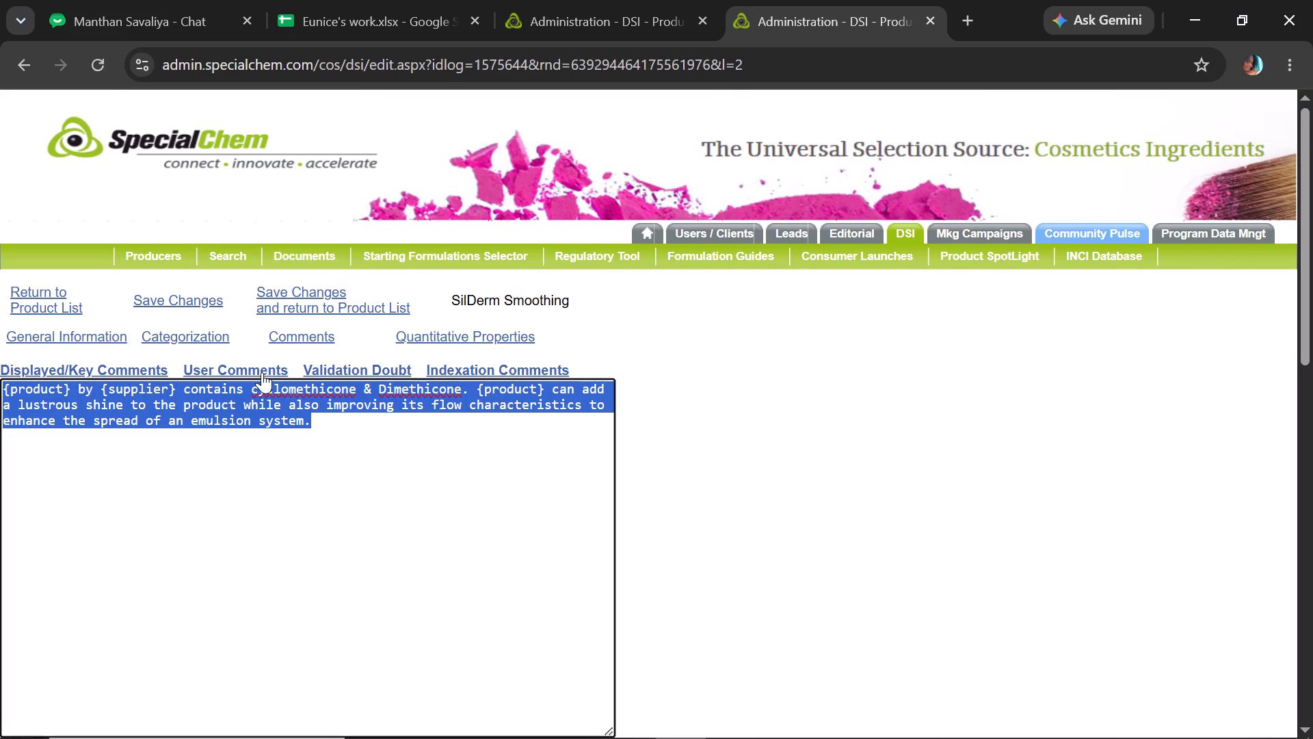
pyautogui.moveTo(262, 372); pyautogui.dragTo(263, 367)
pyautogui.click(263, 367)
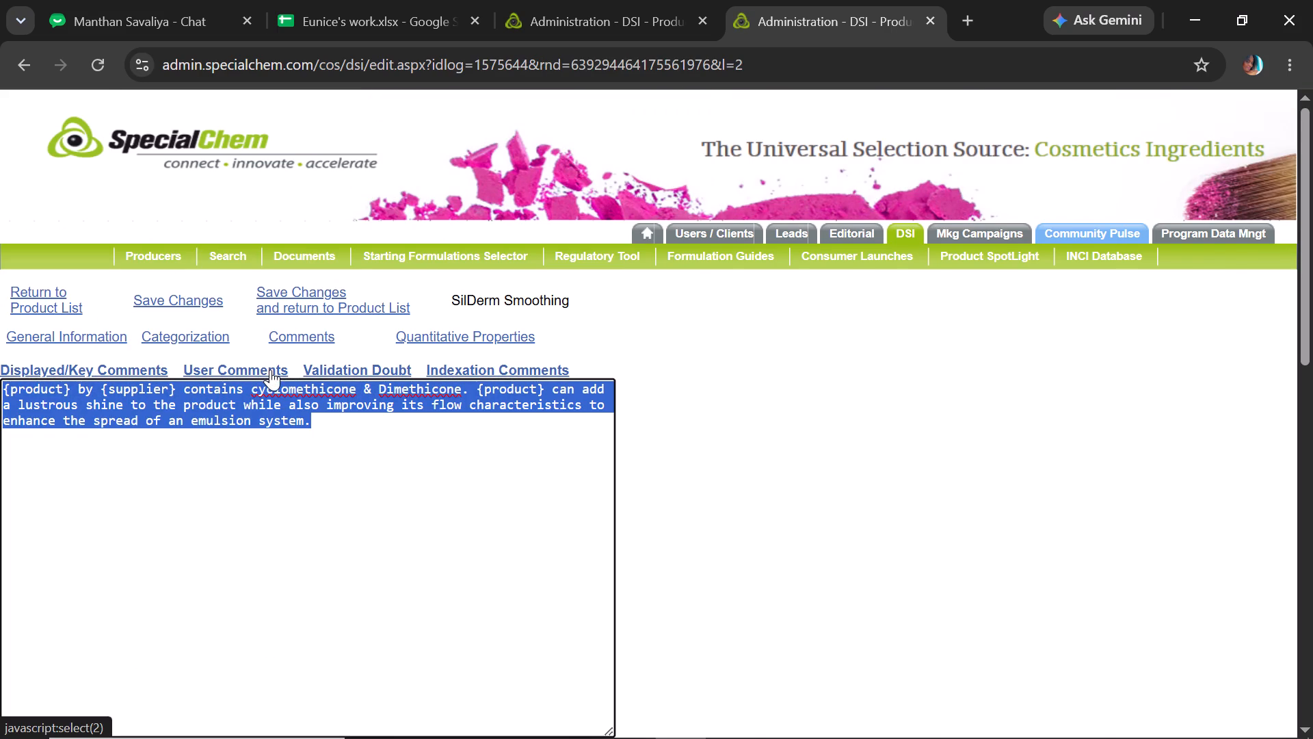
pyautogui.click(270, 369)
pyautogui.click(379, 10)
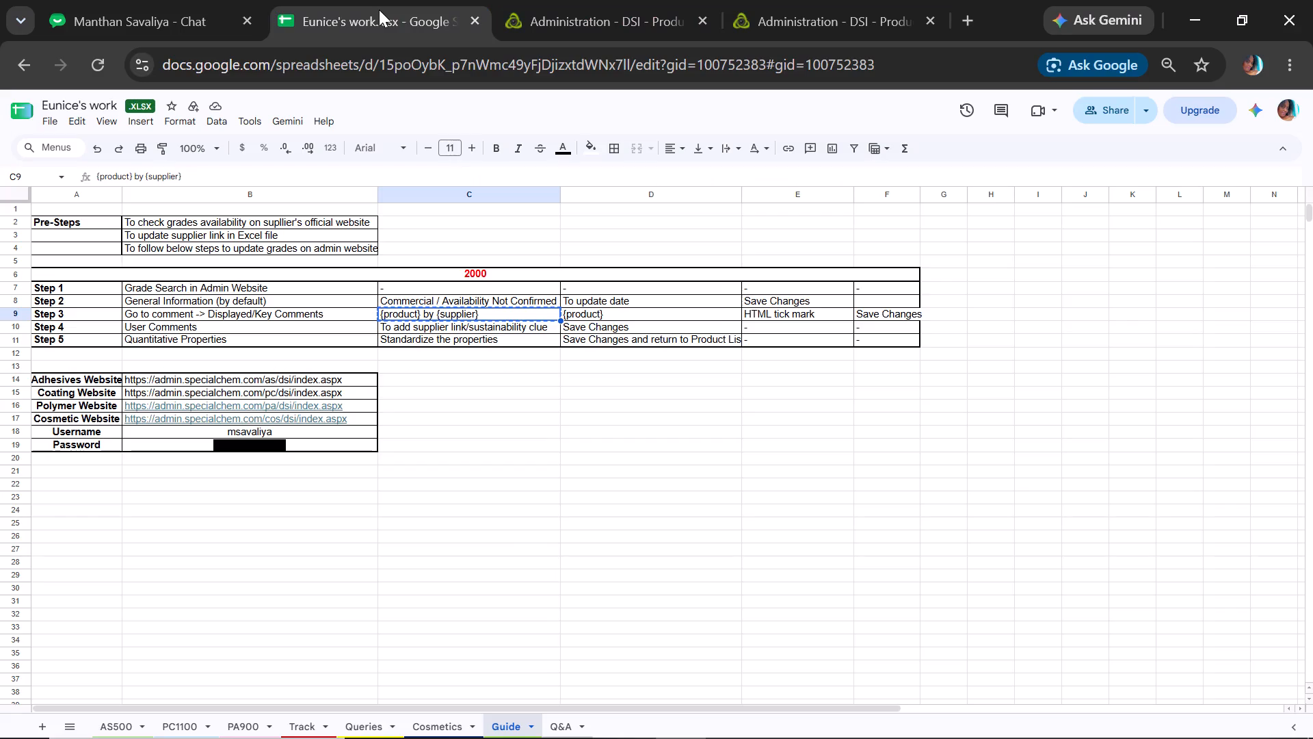
pyautogui.click(421, 736)
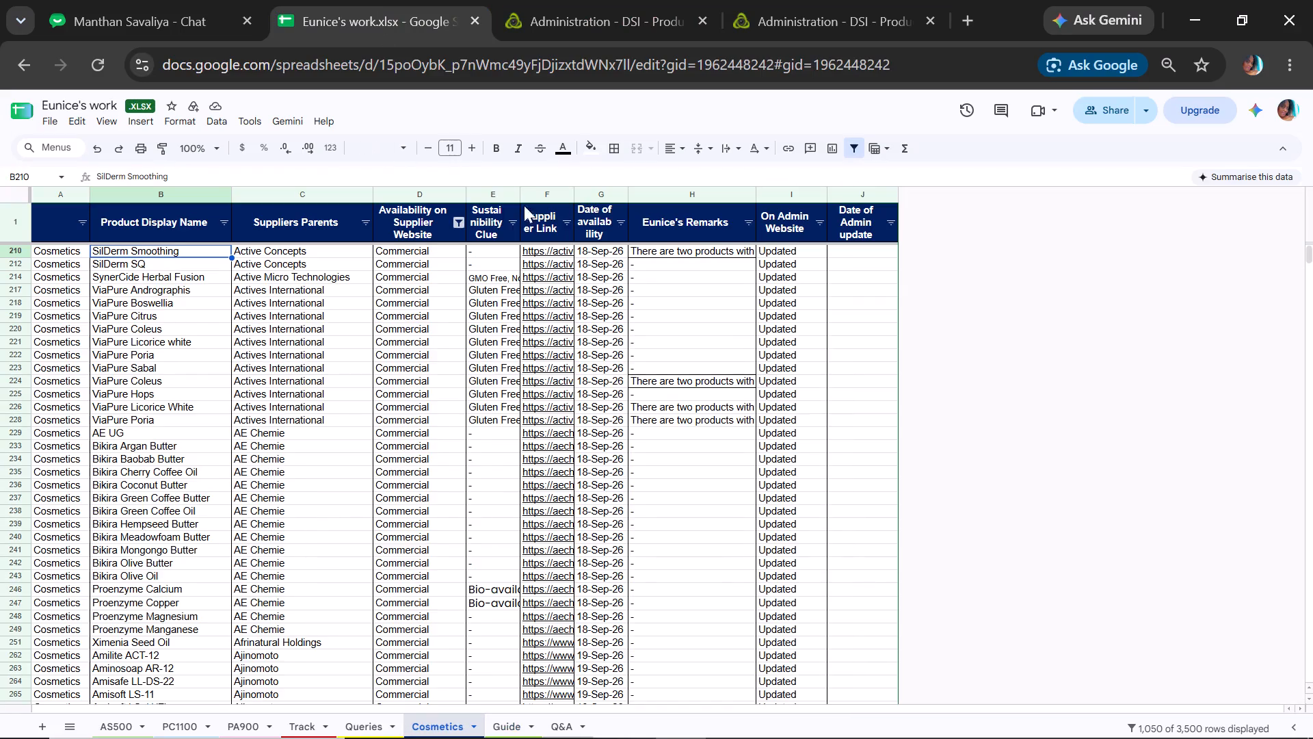
pyautogui.click(552, 251)
pyautogui.hotkey('ctrl', 'c')
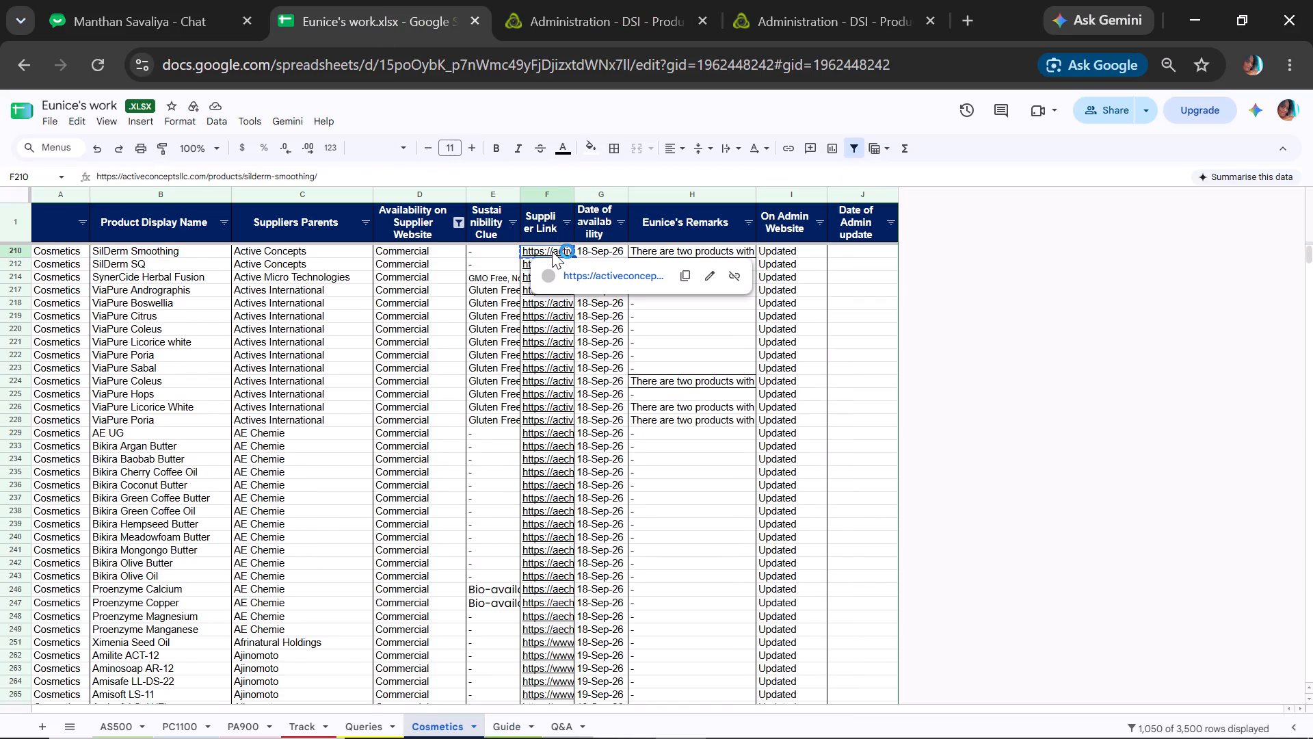
pyautogui.click(830, 0)
pyautogui.hotkey('ctrl', 'v')
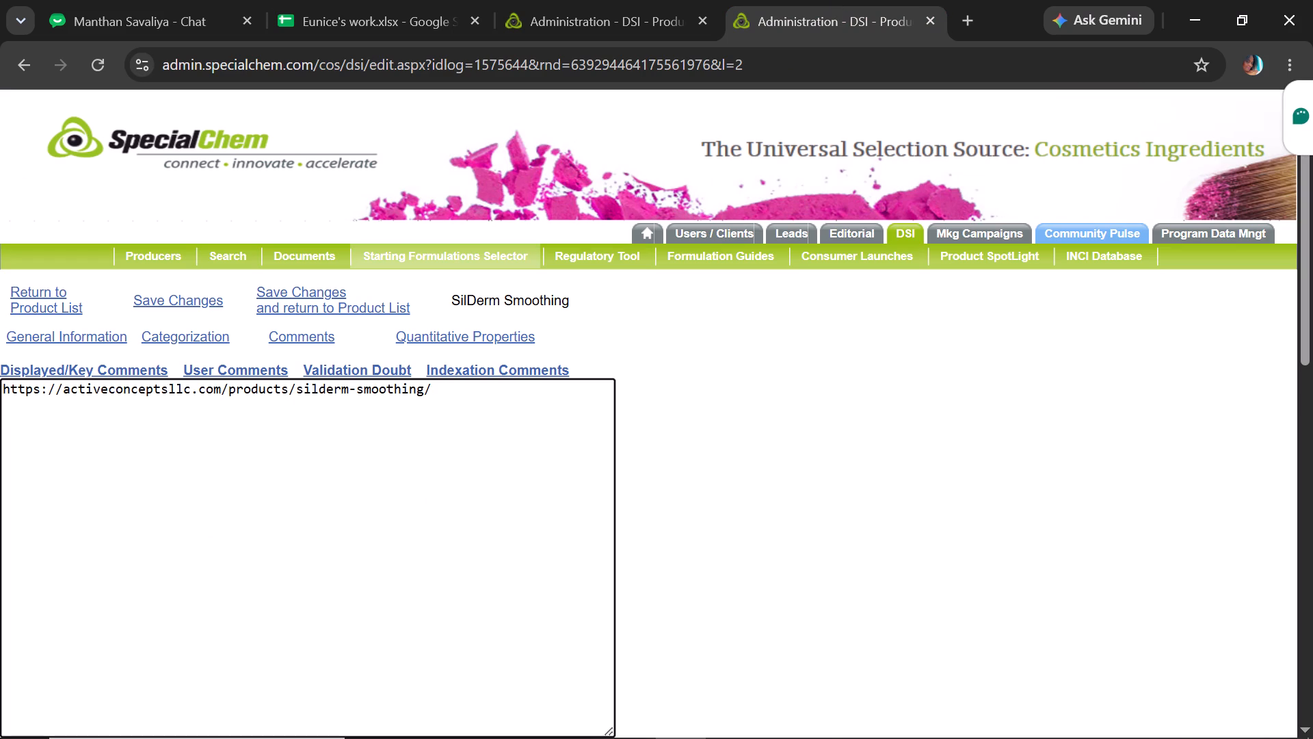
pyautogui.click(200, 294)
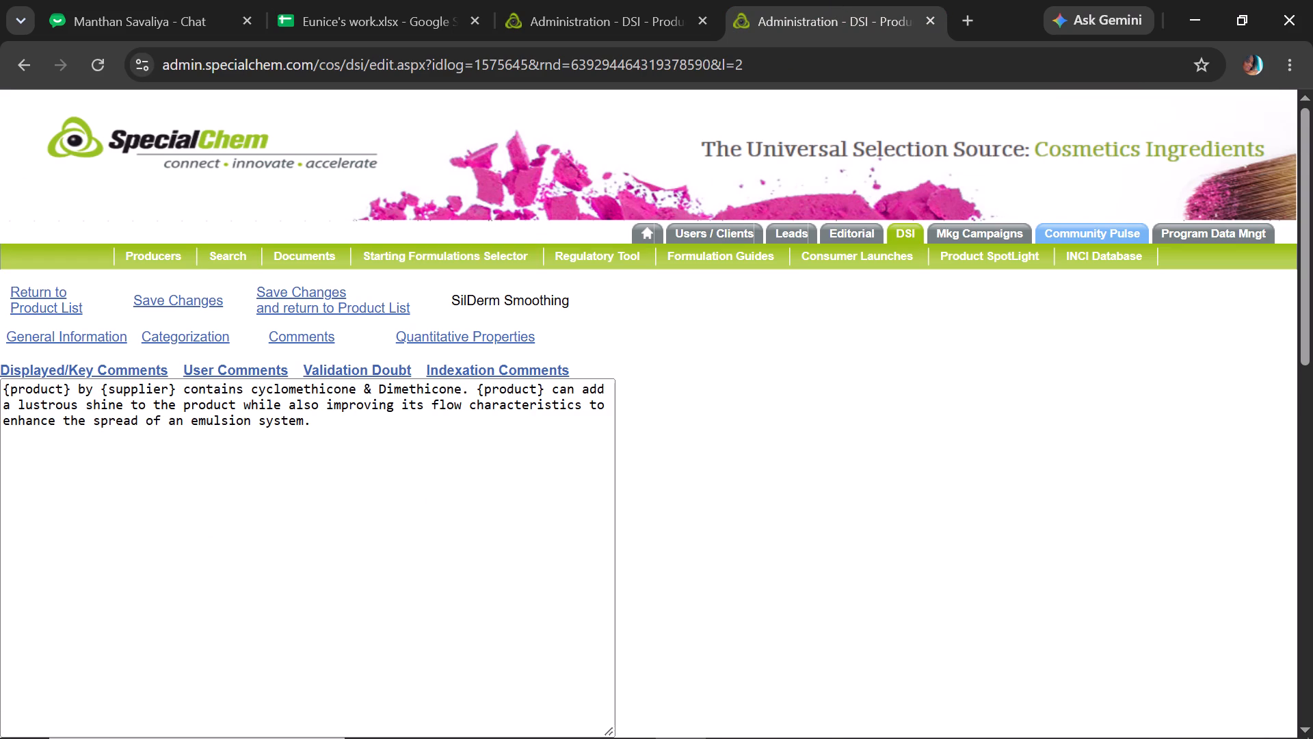
# Open SilDerm Smoothing's Quantitative Properties, save the changes and return to the product list.
pyautogui.click(492, 332)
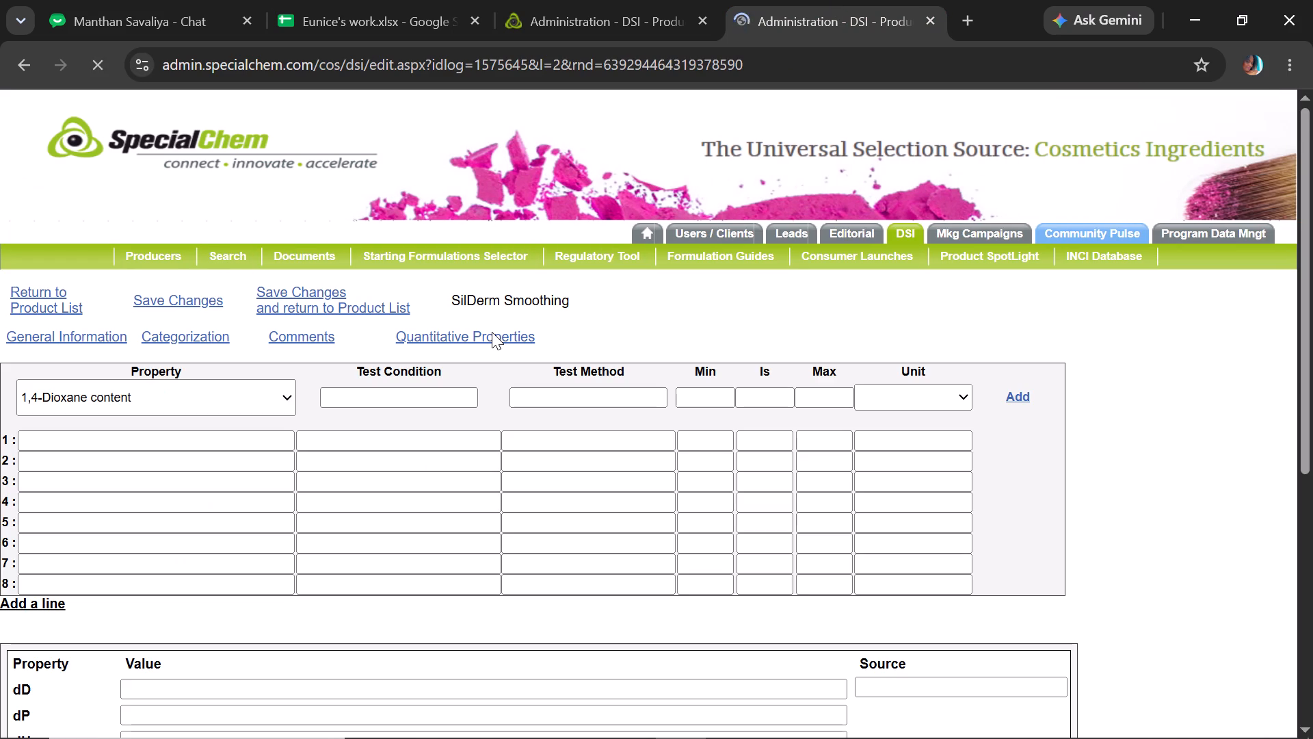
pyautogui.click(302, 295)
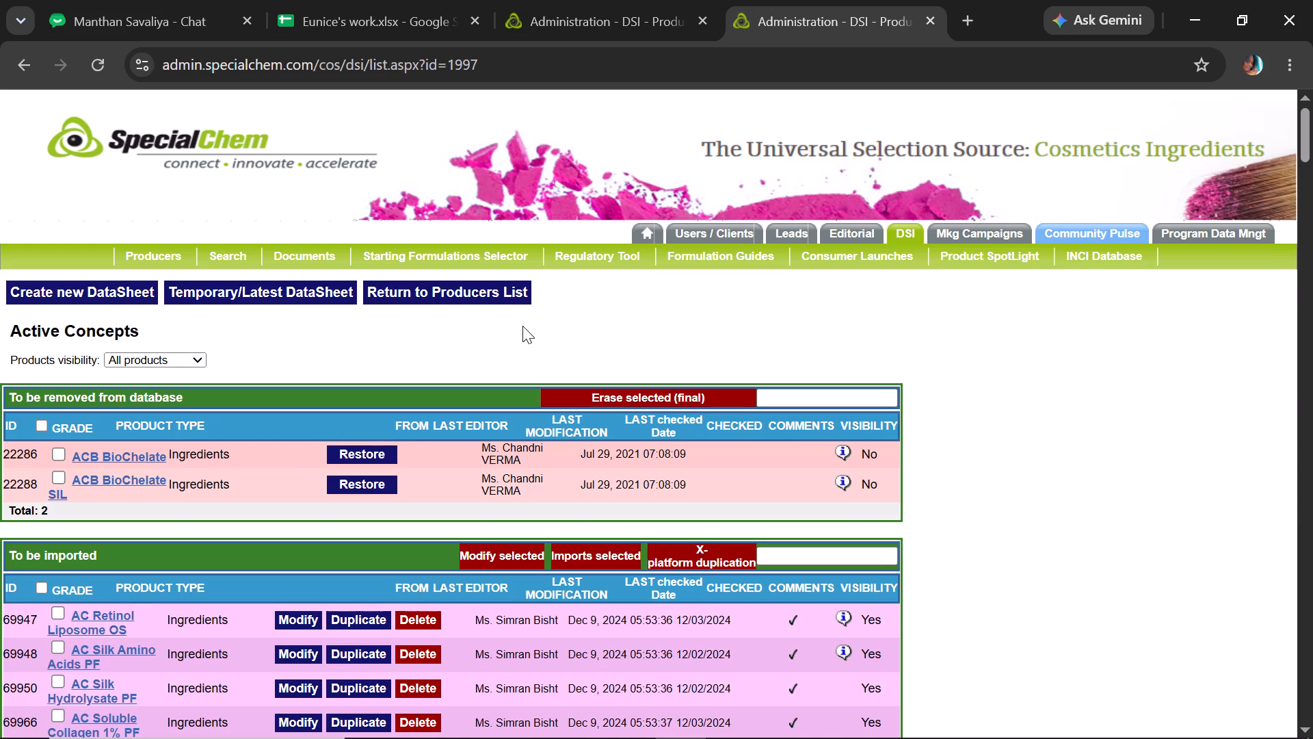
# Copy the grade name "SilDerm SQ" from the Cosmetics sheet, search for it on the admin site and open that grade.
pyautogui.click(586, 0)
pyautogui.click(346, 0)
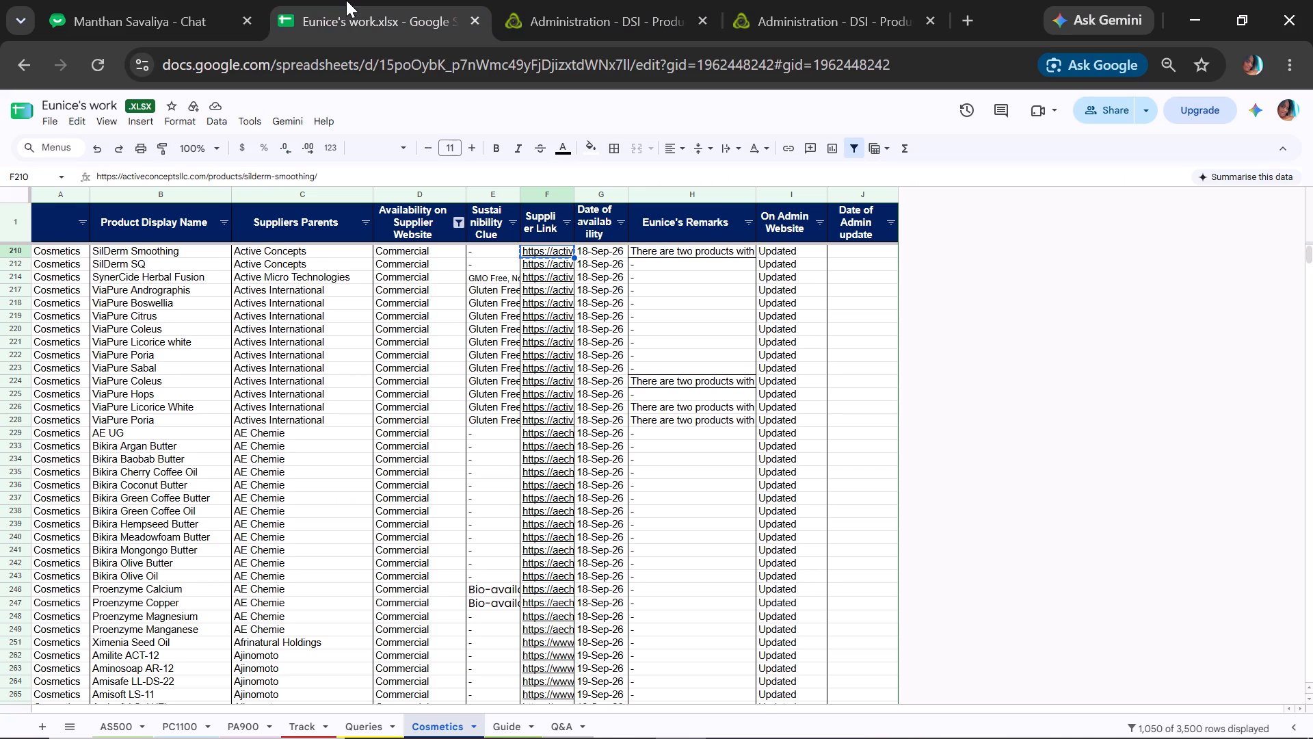
pyautogui.click(150, 265)
pyautogui.hotkey('ctrl', 'c')
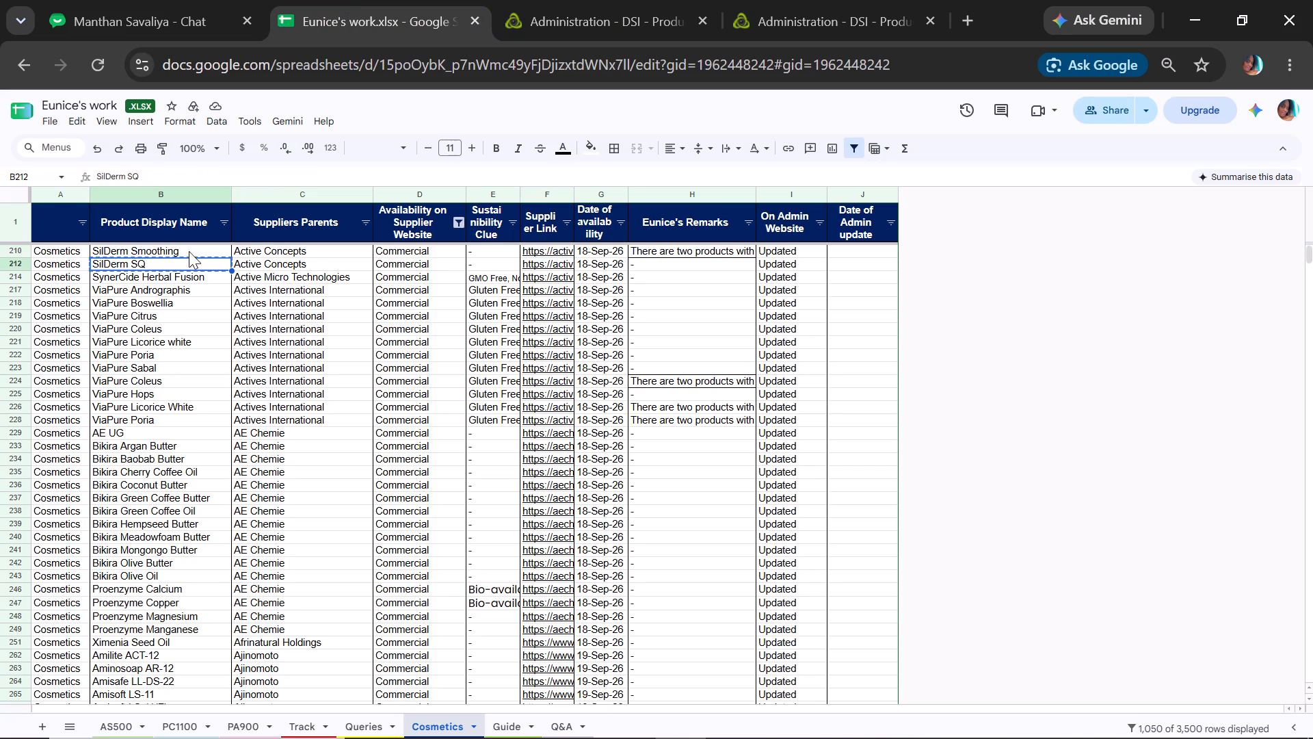
pyautogui.click(826, 0)
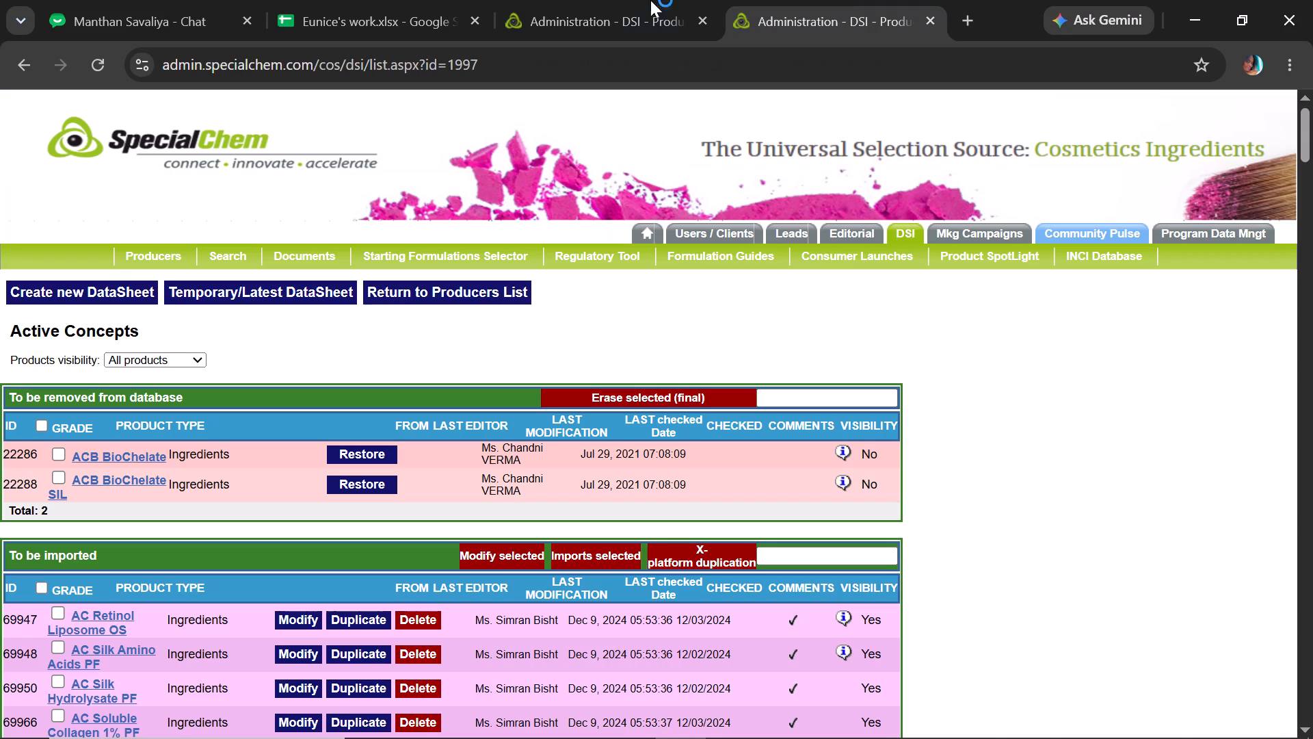
pyautogui.click(637, 0)
pyautogui.moveTo(442, 536); pyautogui.dragTo(194, 560)
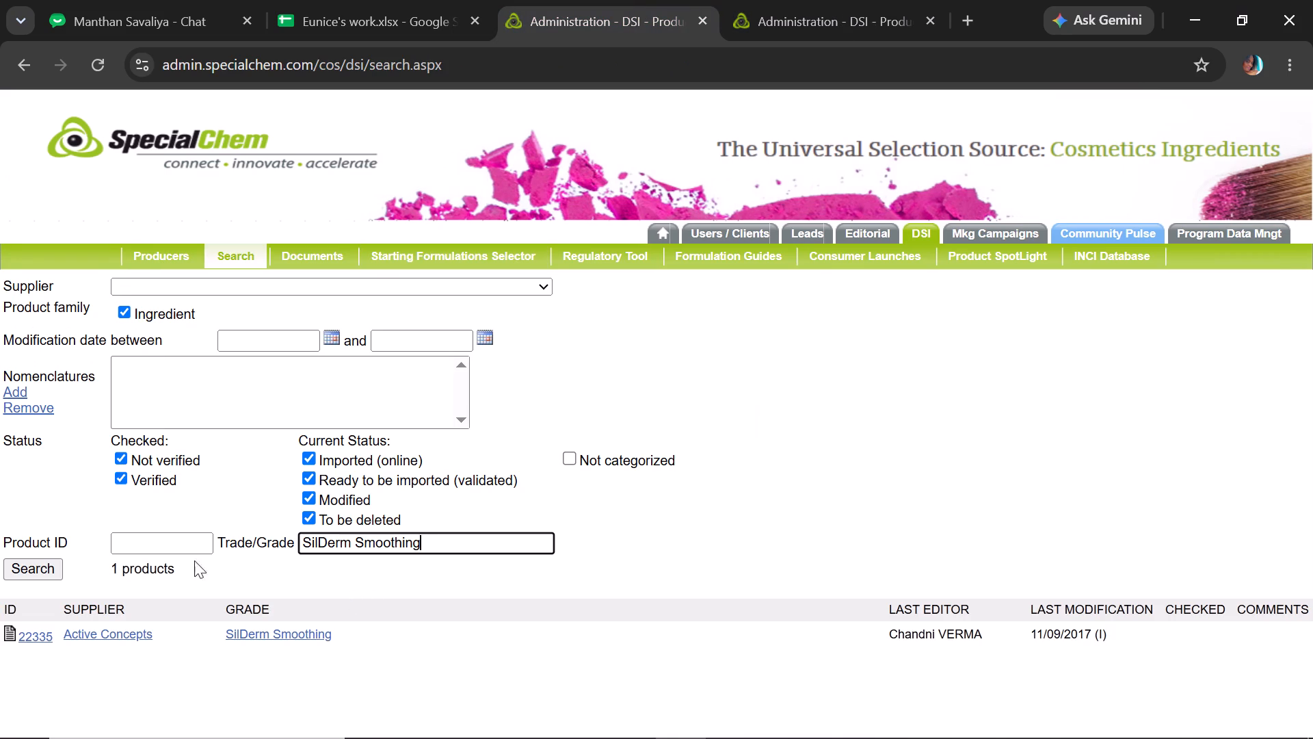
pyautogui.moveTo(194, 560); pyautogui.dragTo(0, 645)
pyautogui.hotkey('ctrl', 'v')
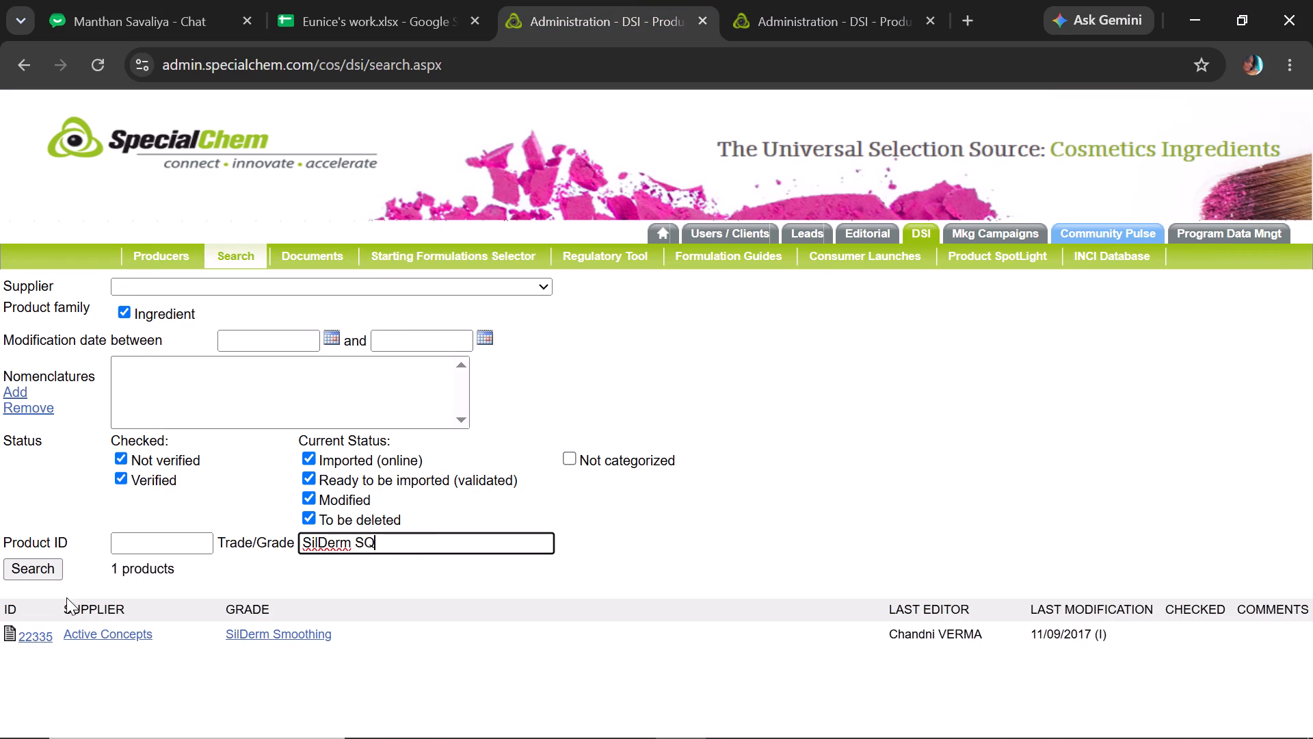
pyautogui.click(50, 575)
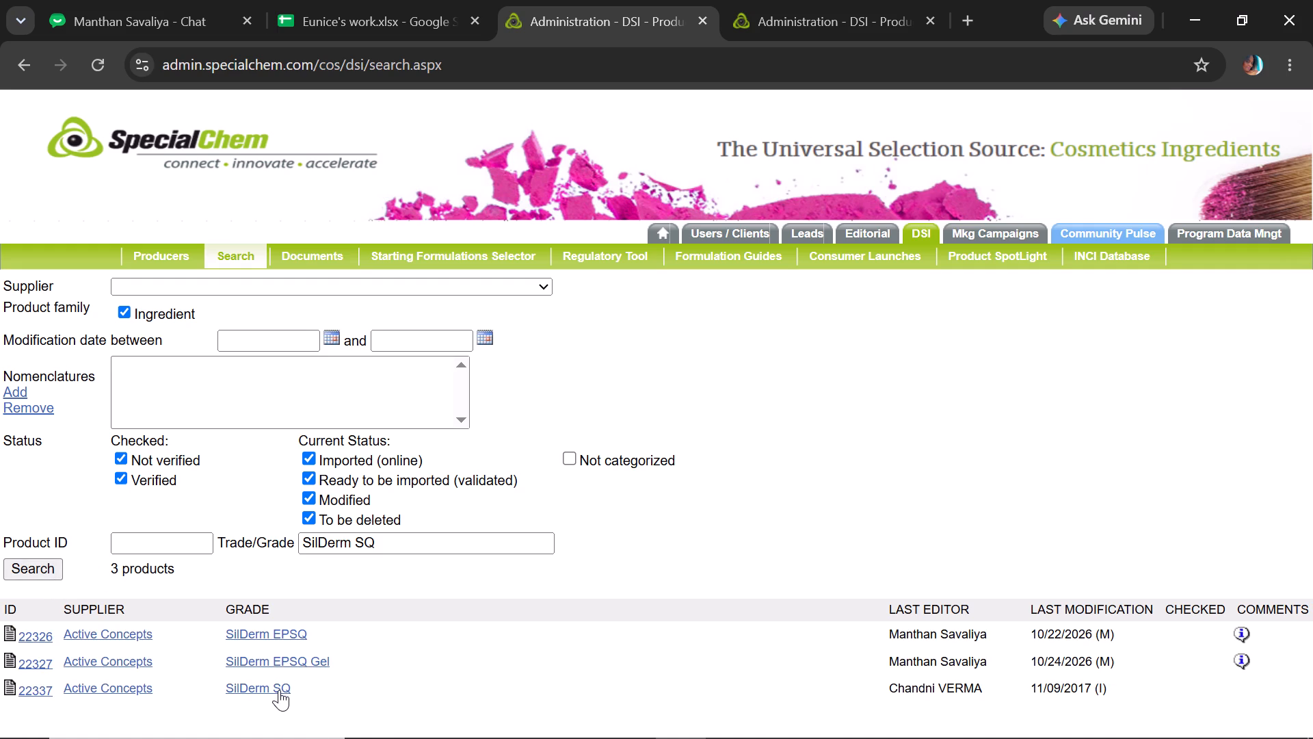
pyautogui.click(279, 690)
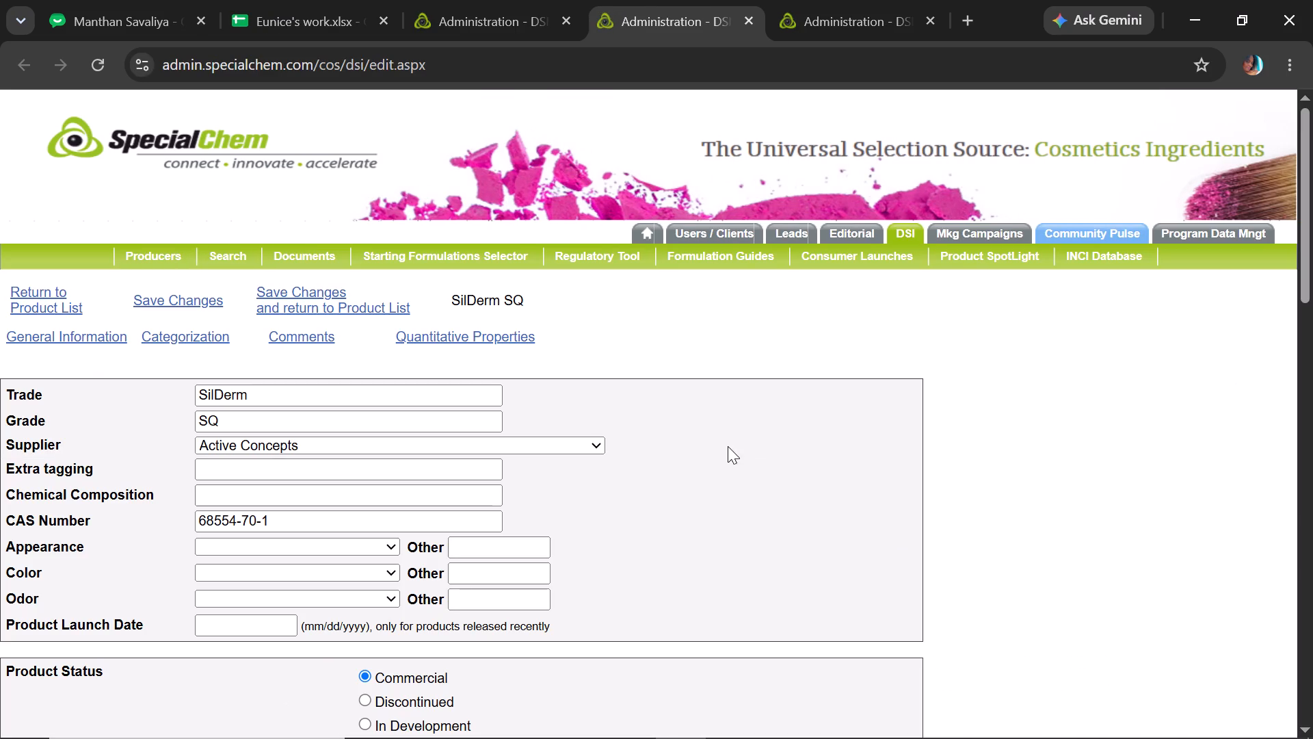
# Set SilDerm SQ's product status to Availability Not Confirmed with status checked date 11/05/2026 and save the changes.
pyautogui.moveTo(1312, 246); pyautogui.dragTo(1303, 278)
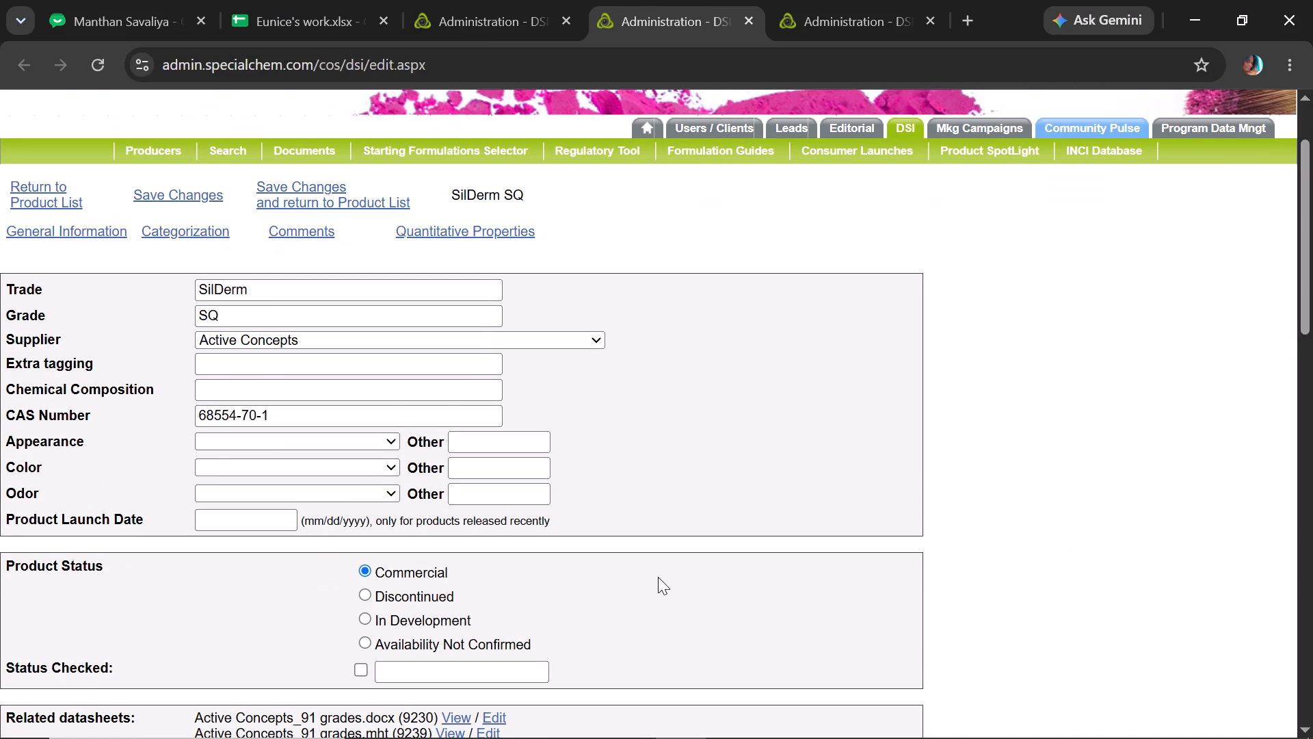
pyautogui.click(364, 643)
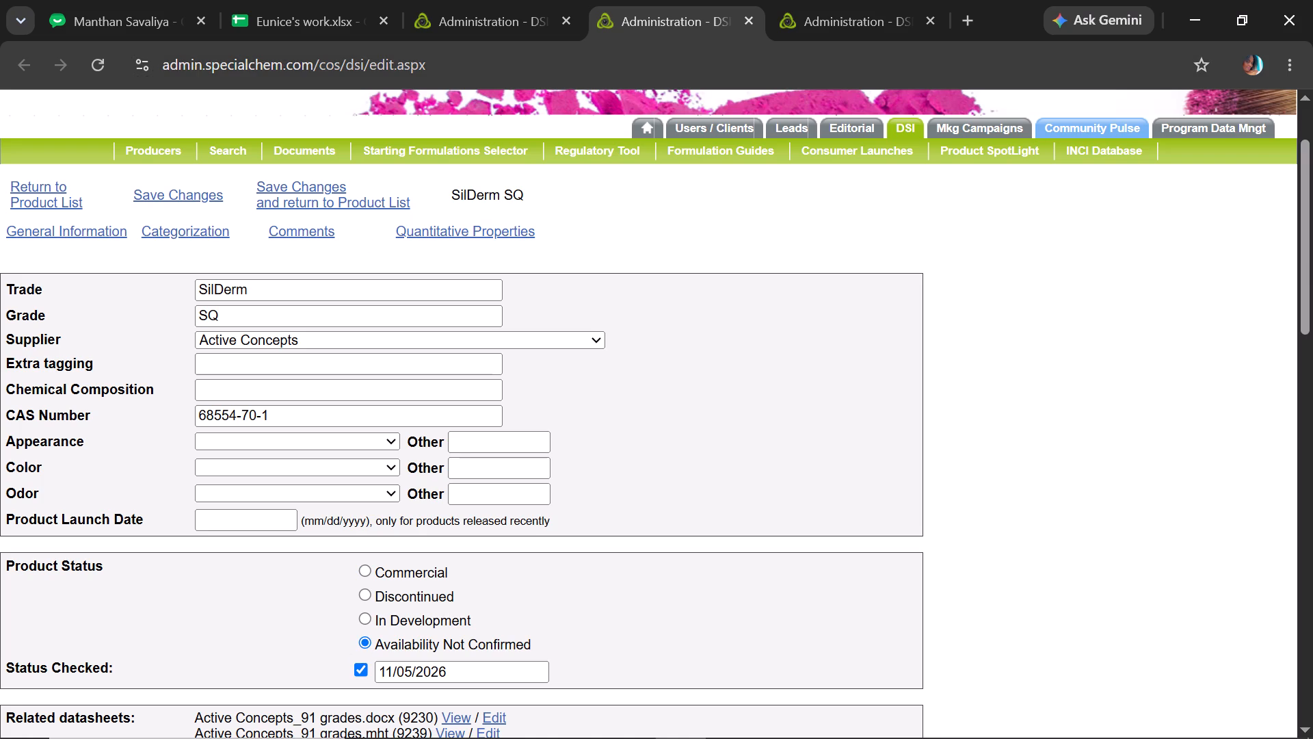
pyautogui.click(209, 190)
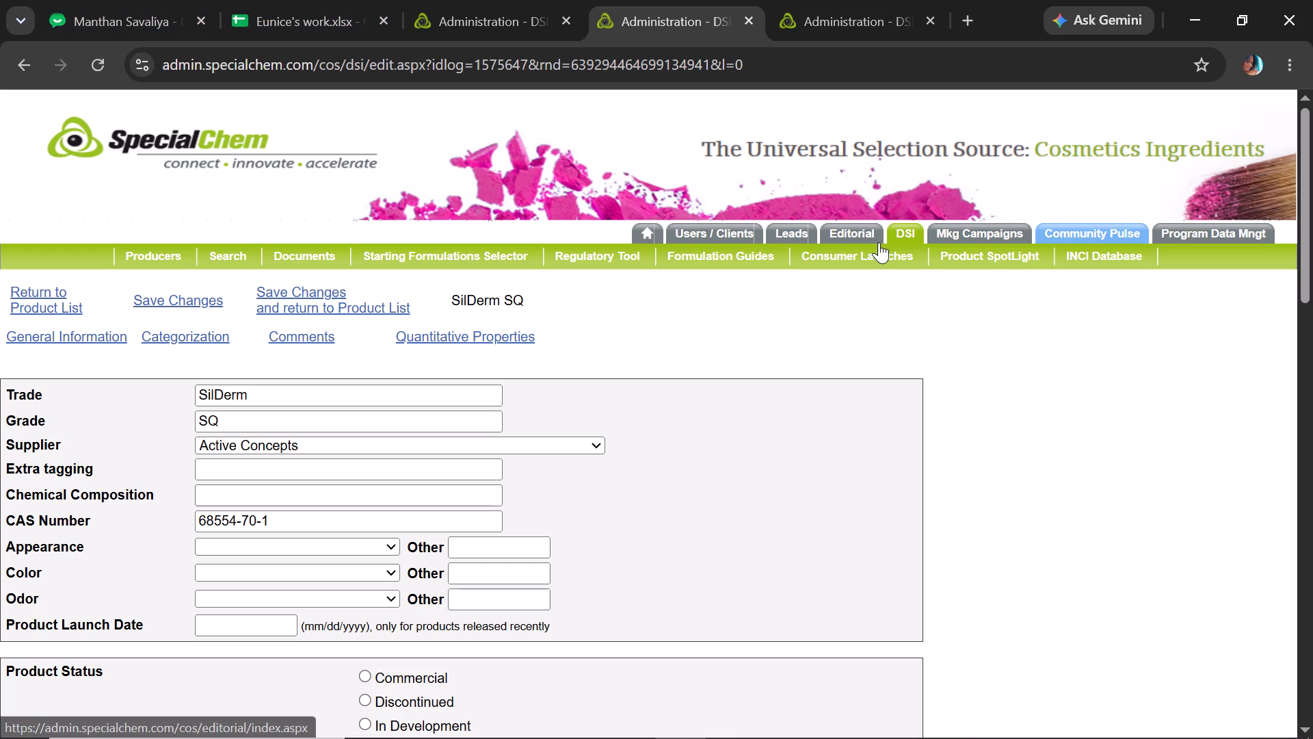
# Set SilDerm SQ's product status to Commercial and save the changes.
pyautogui.moveTo(1312, 224); pyautogui.dragTo(1308, 277)
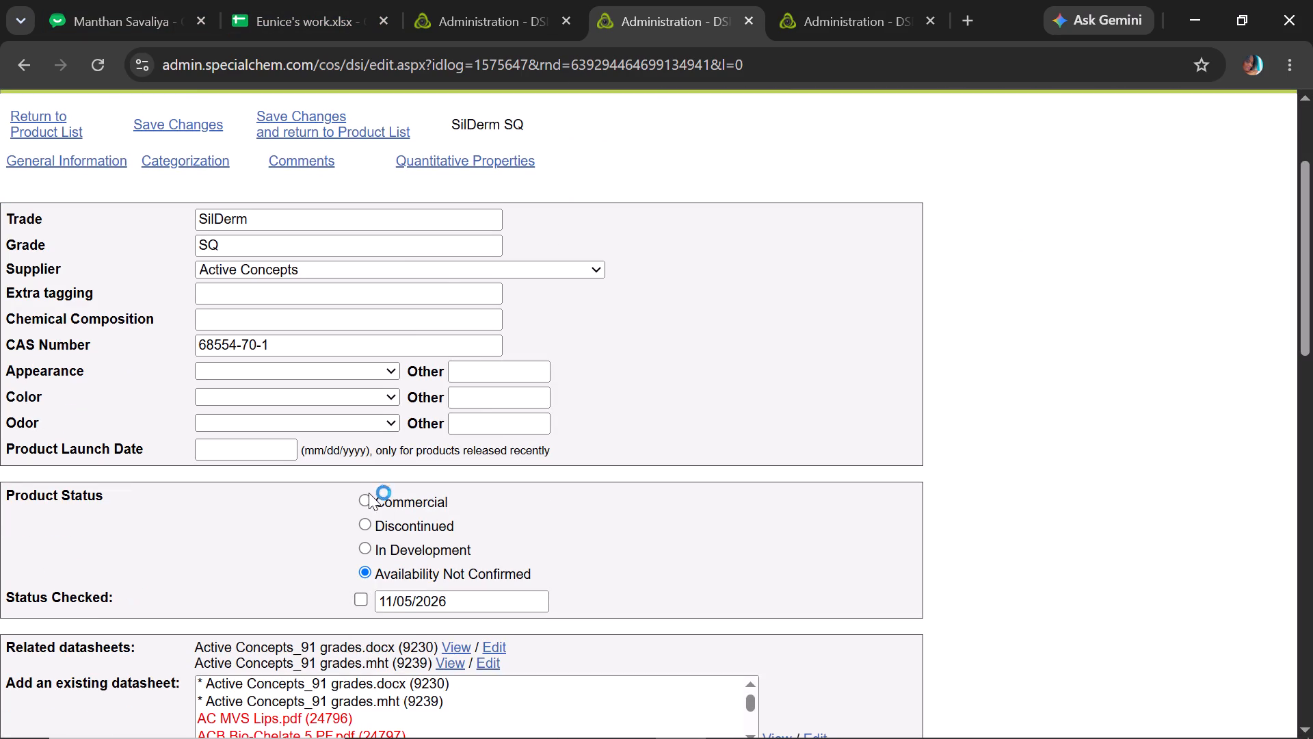
pyautogui.click(367, 500)
pyautogui.click(189, 125)
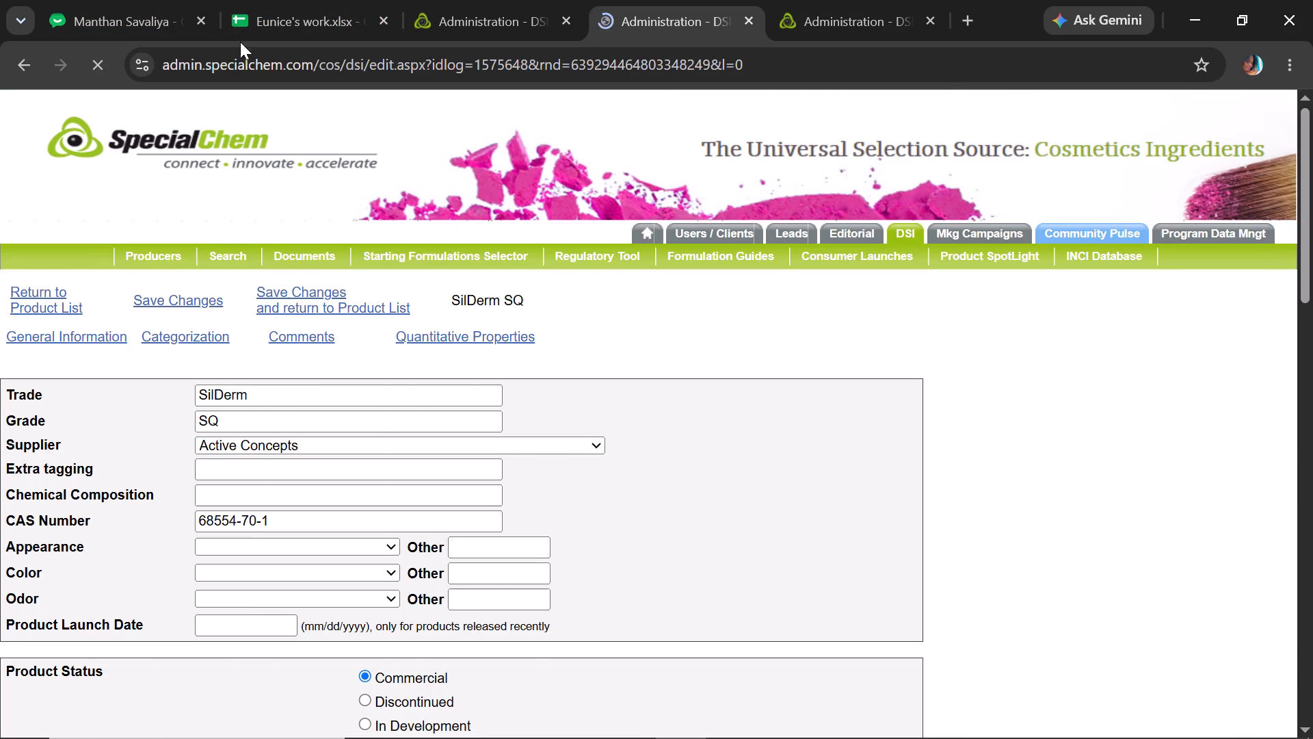
# Copy "{product} by {supplier}" from the spreadsheet's Guide sheet and open the comments of SilDerm SQ.
pyautogui.click(291, 0)
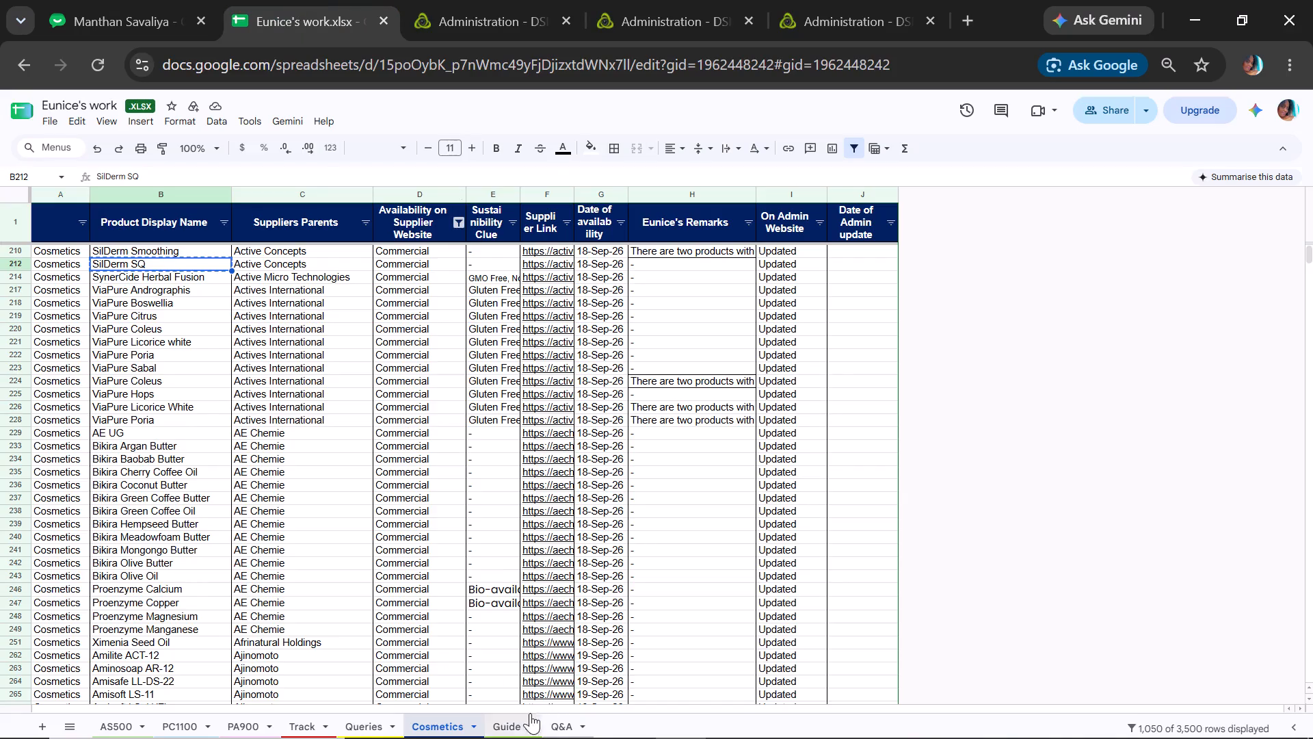
pyautogui.click(515, 723)
pyautogui.hotkey('ctrl', 'c')
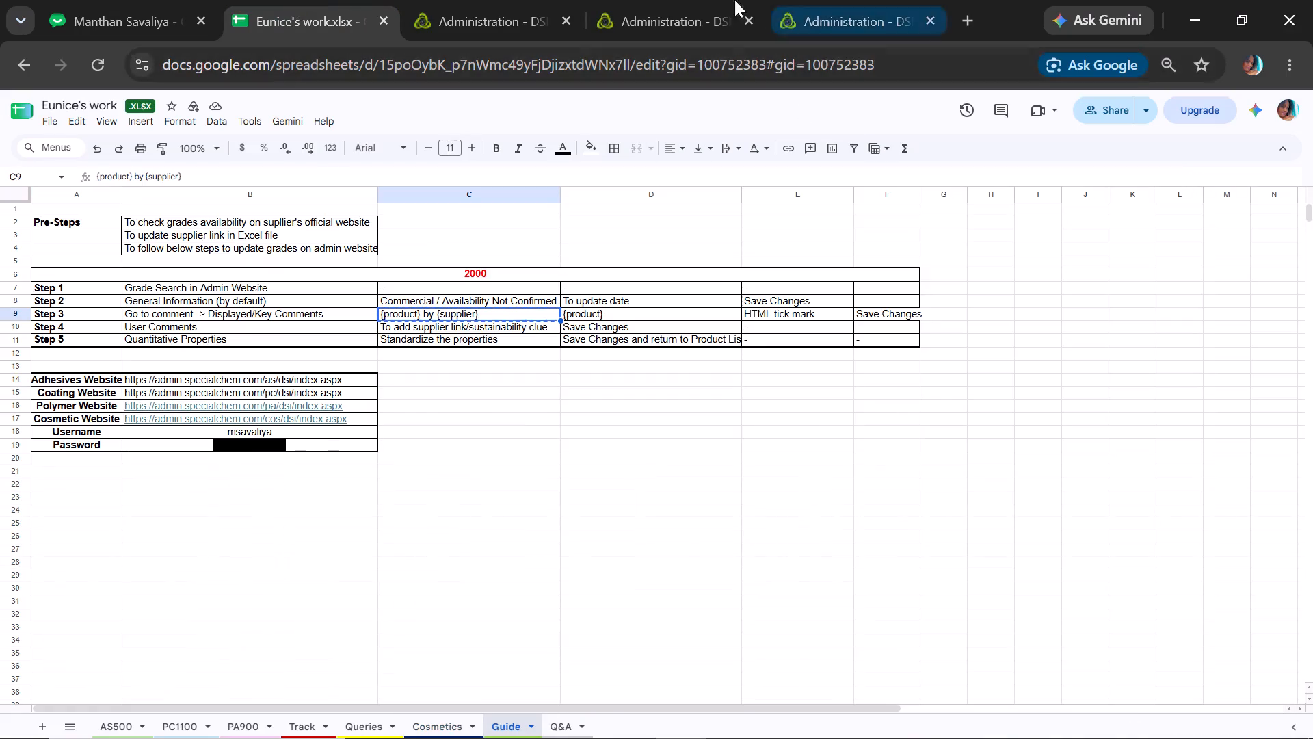
pyautogui.click(698, 0)
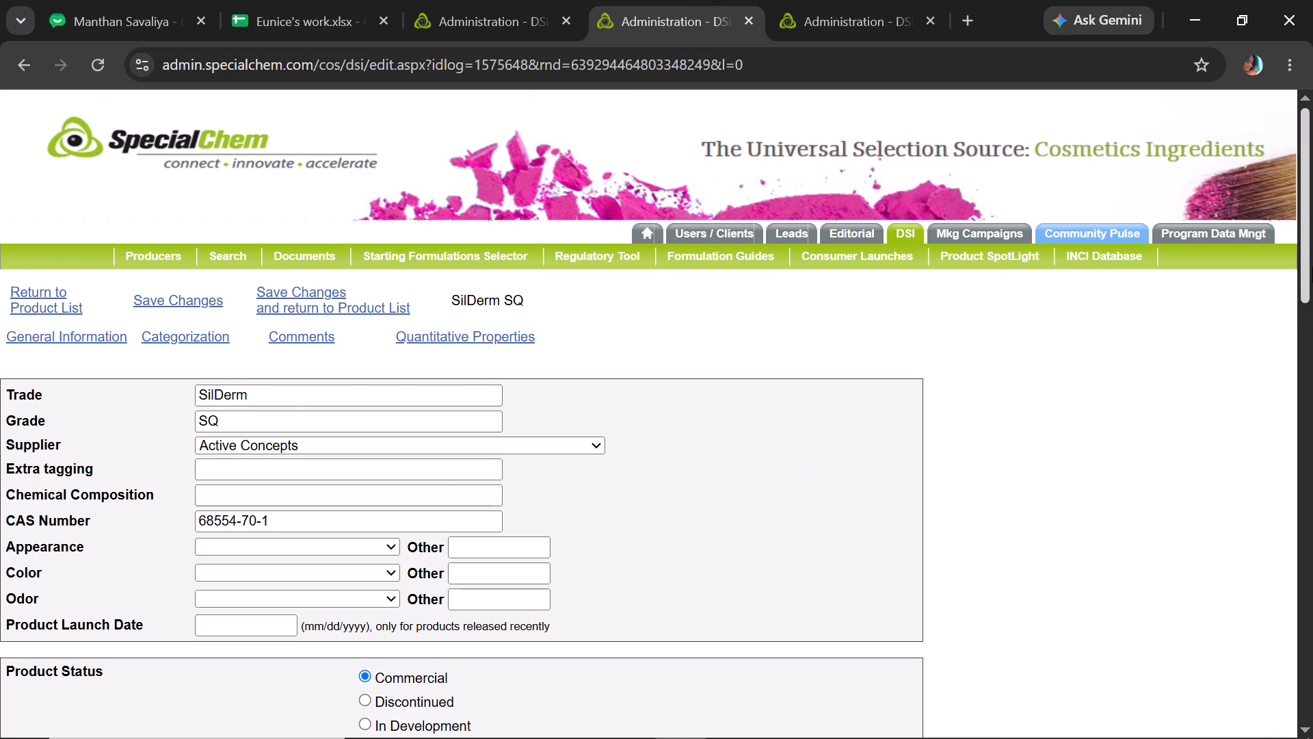
pyautogui.moveTo(1312, 265); pyautogui.dragTo(1312, 289)
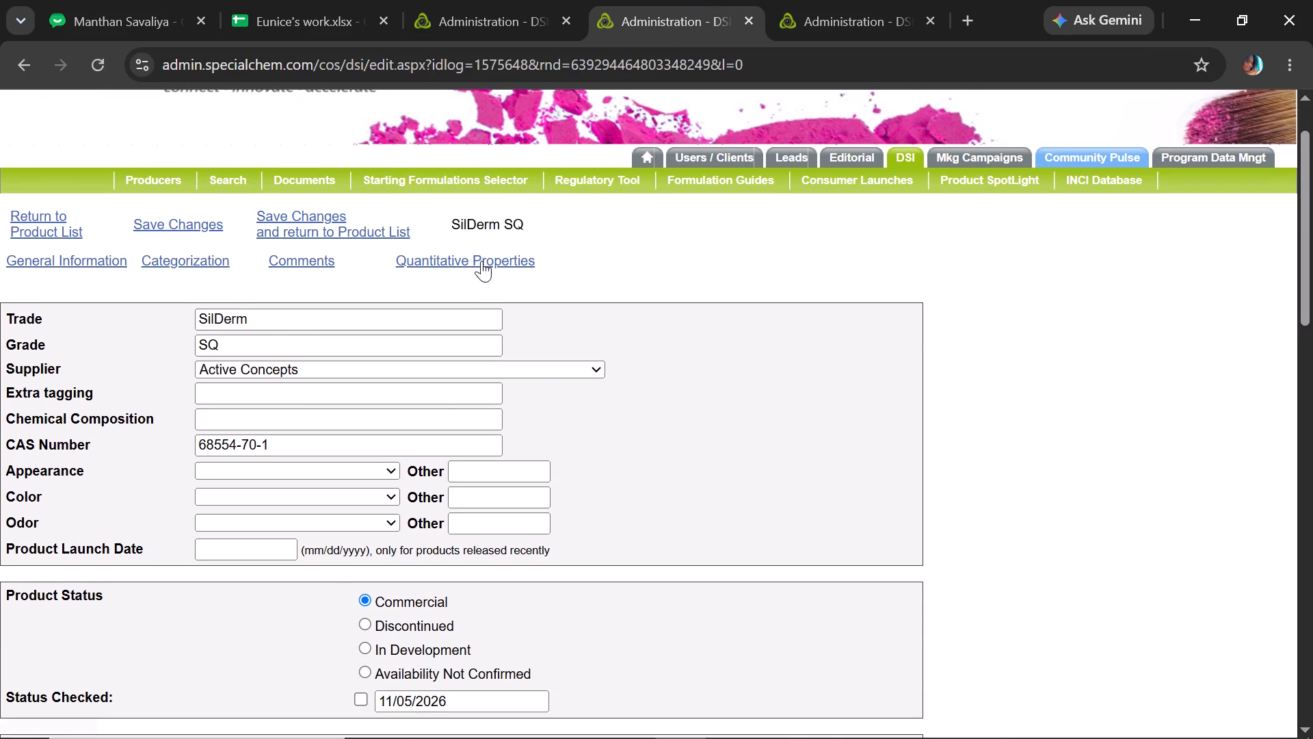
pyautogui.click(313, 263)
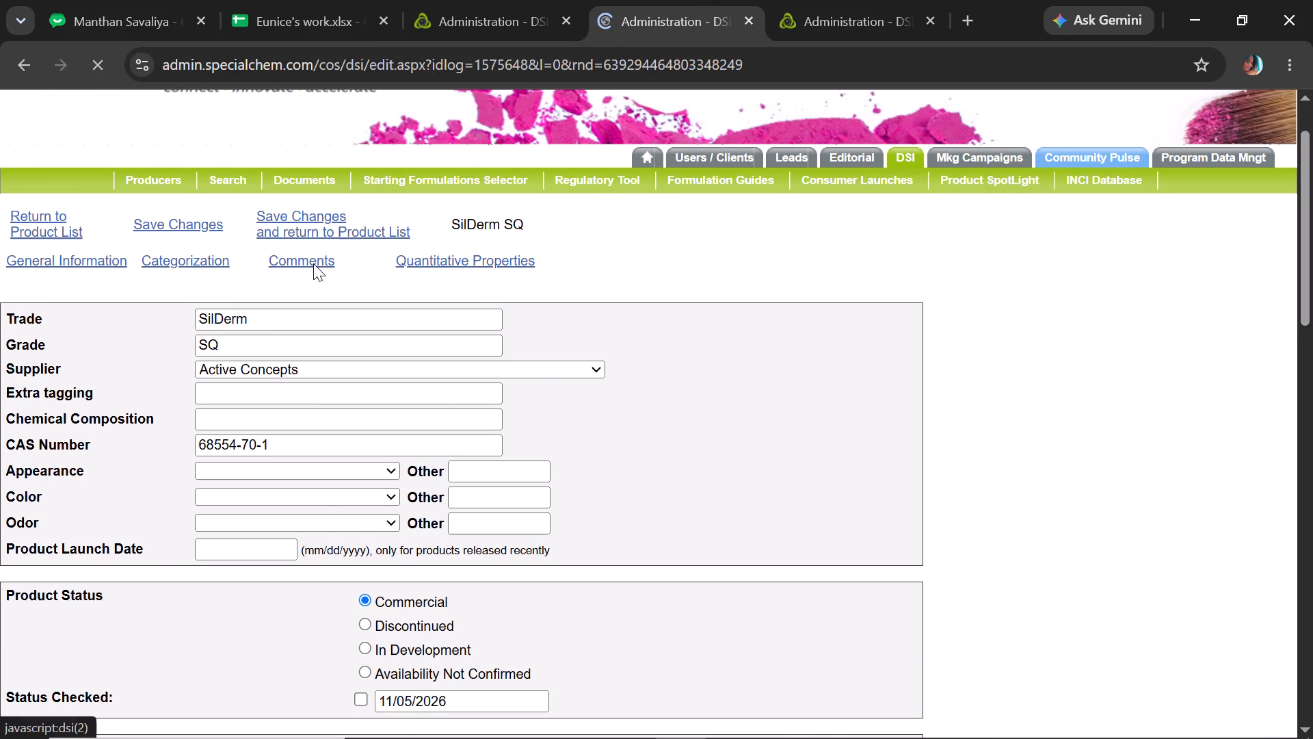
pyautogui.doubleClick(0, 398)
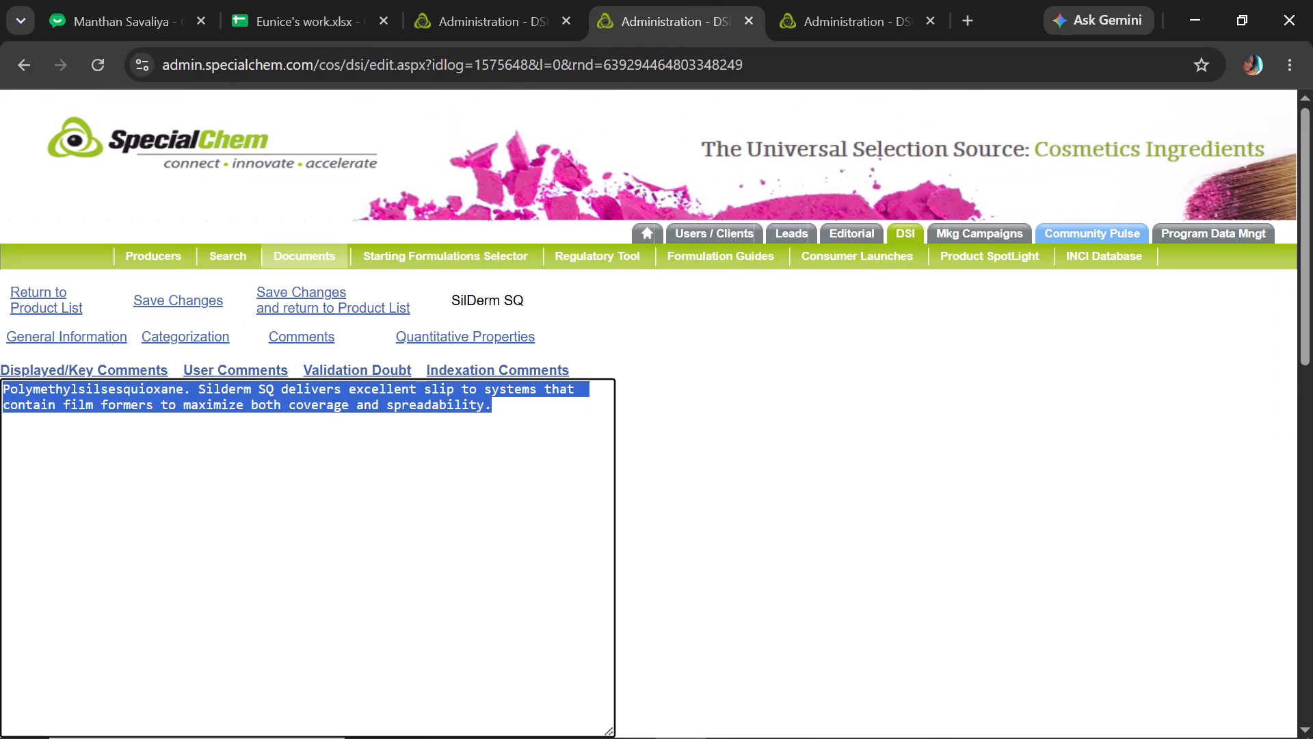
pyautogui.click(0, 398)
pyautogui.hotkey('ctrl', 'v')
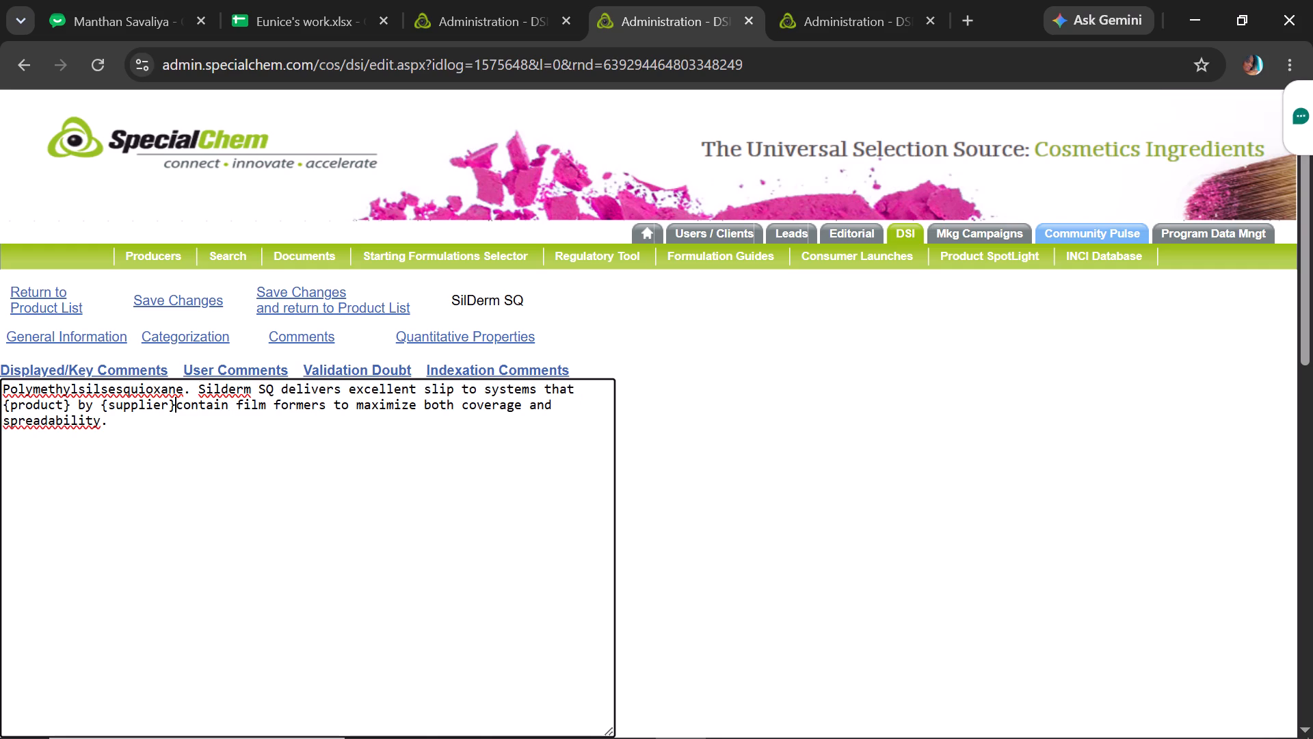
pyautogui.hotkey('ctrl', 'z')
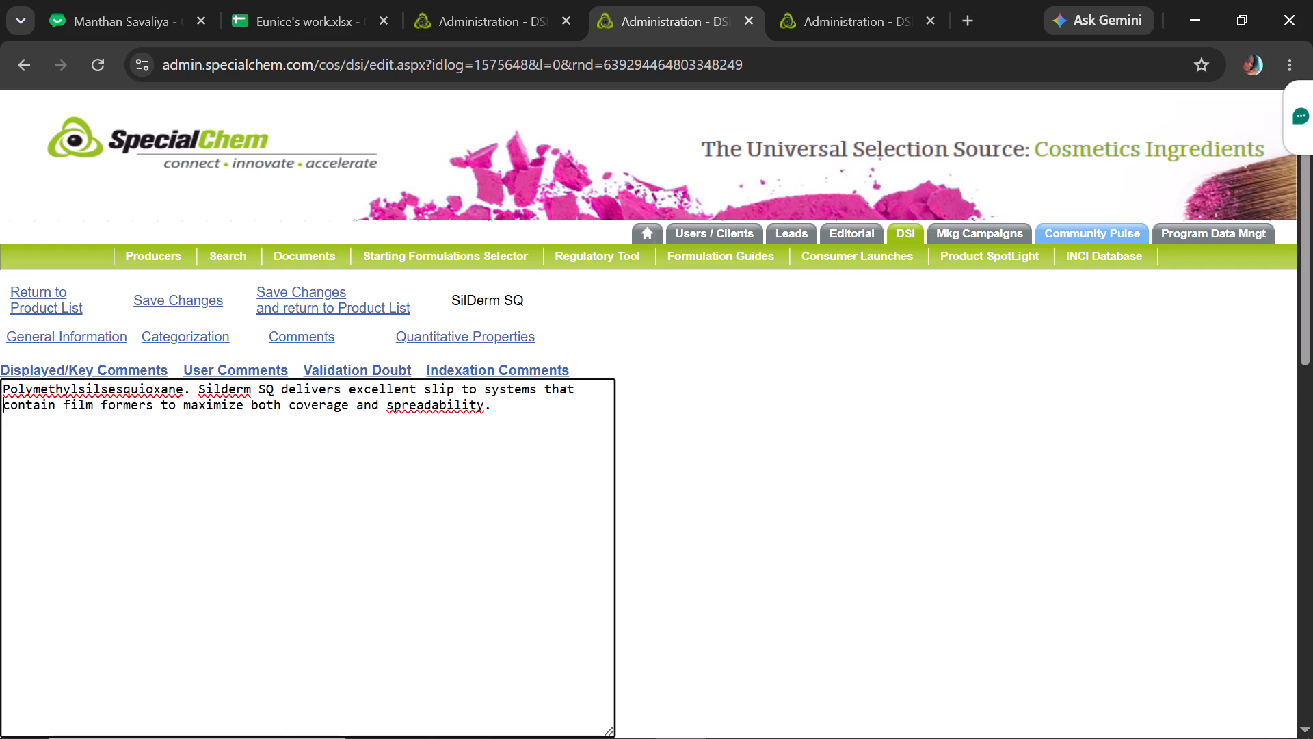
# Start the Displayed/Key Comments text with "{product} by {supplier} is a" and change Polymethylsilsesquioxane to lowercase "polymethylsilsesquioxane".
pyautogui.click(0, 389)
pyautogui.hotkey('ctrl', 'v')
pyautogui.press('space')
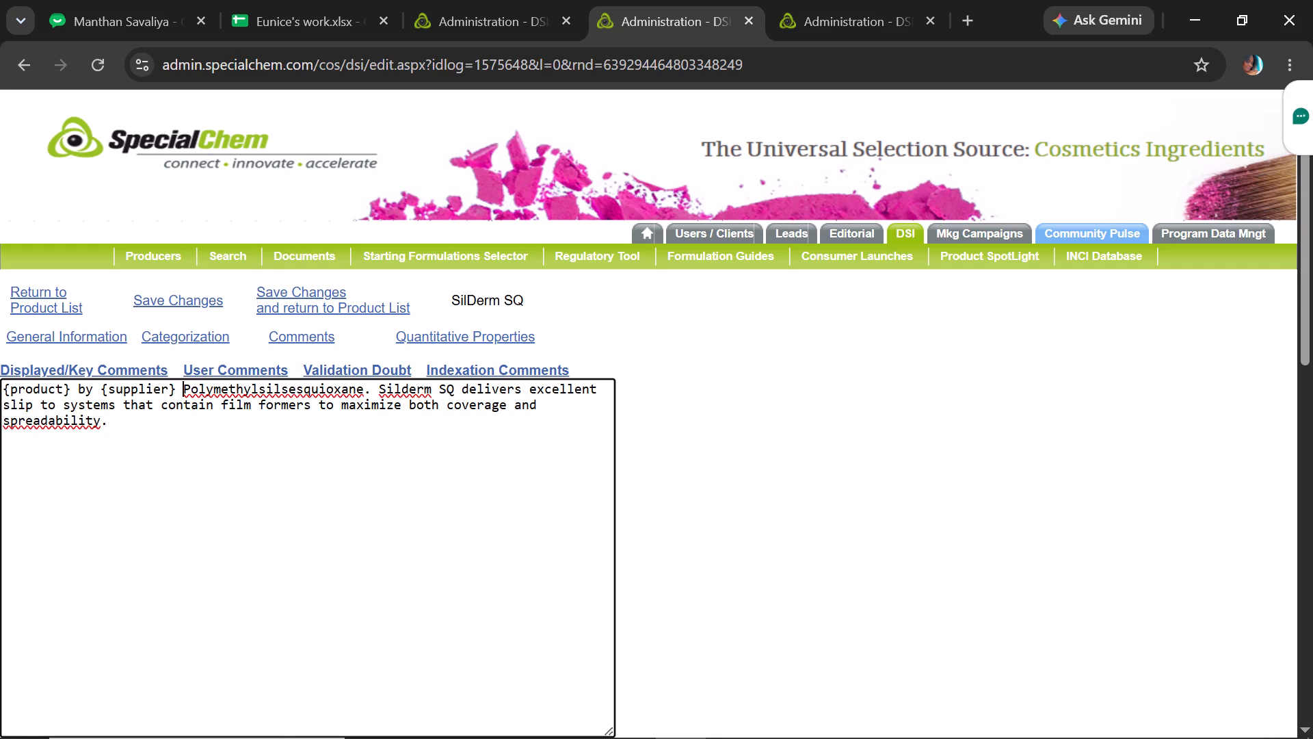
pyautogui.write('is a')
pyautogui.press('space')
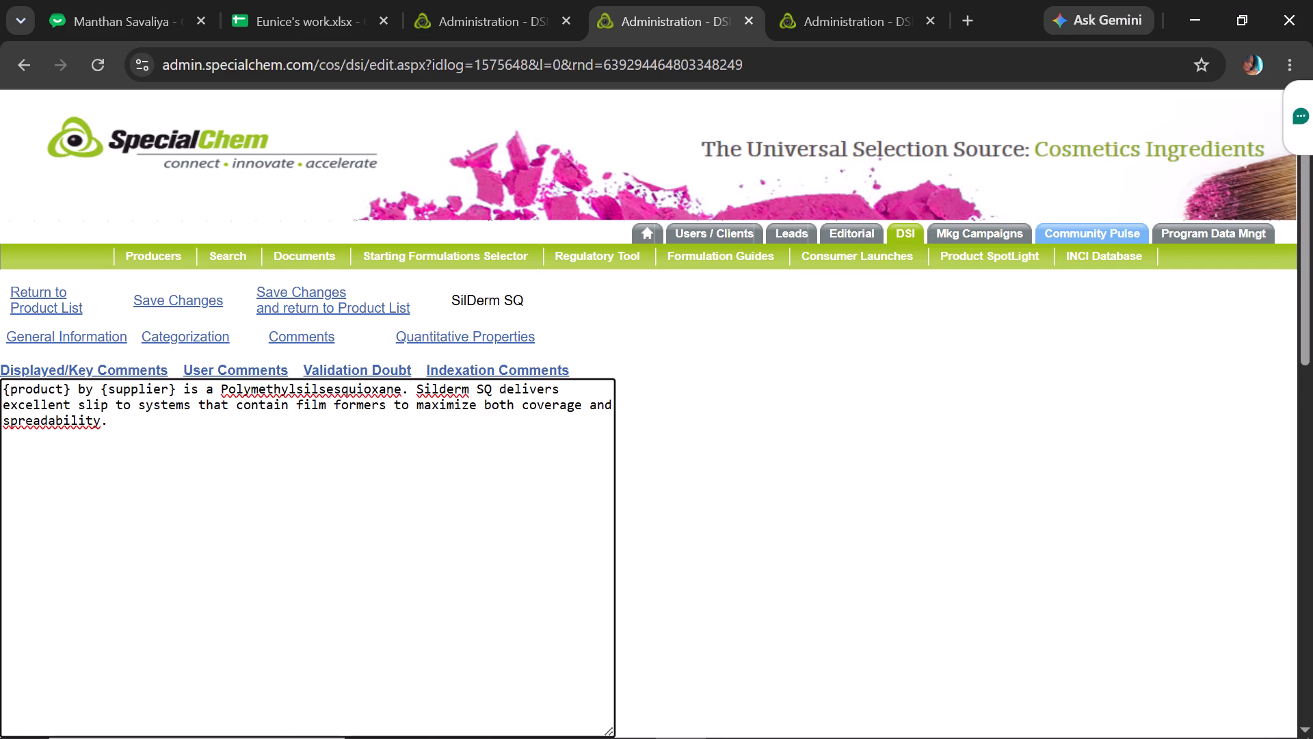
pyautogui.press('Delete')
pyautogui.press('p')
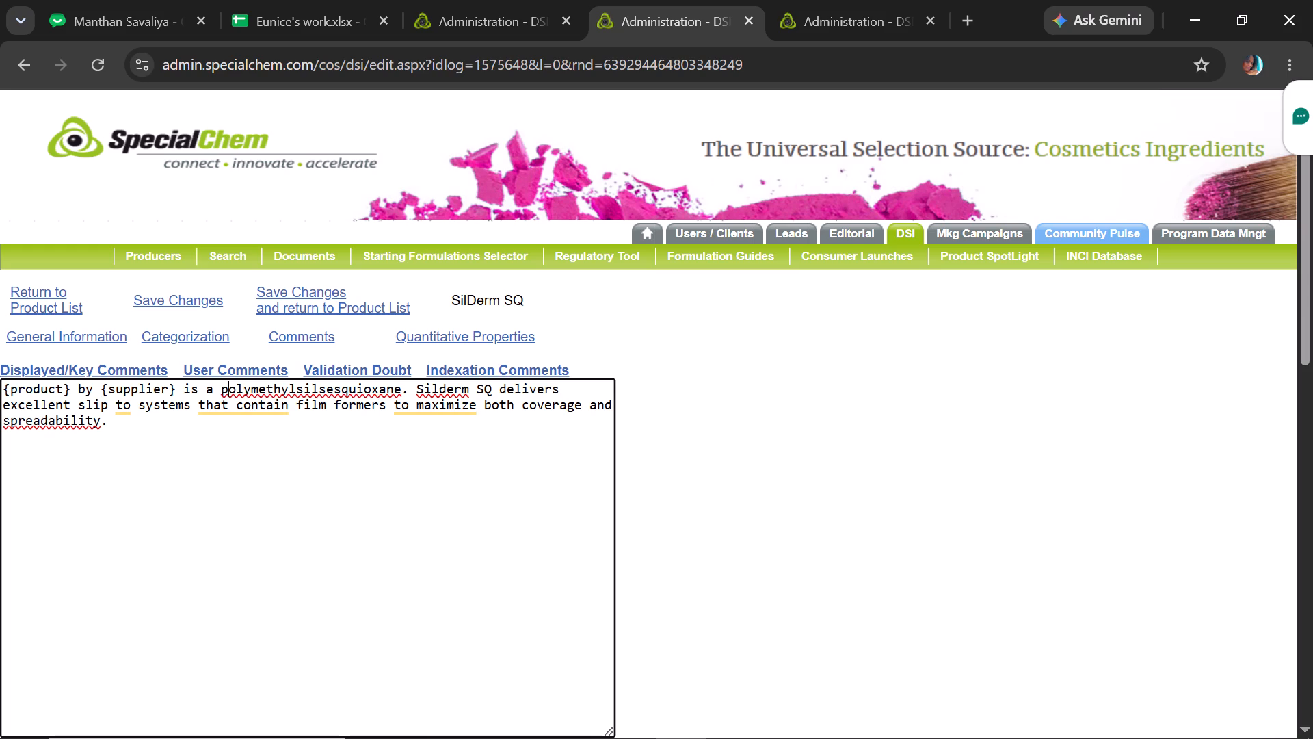
# Replace "Silderm SQ" with the {product} placeholder in SilDerm SQ's Displayed/Key Comments text.
pyautogui.moveTo(68, 386); pyautogui.dragTo(0, 374)
pyautogui.hotkey('ctrl', 'c')
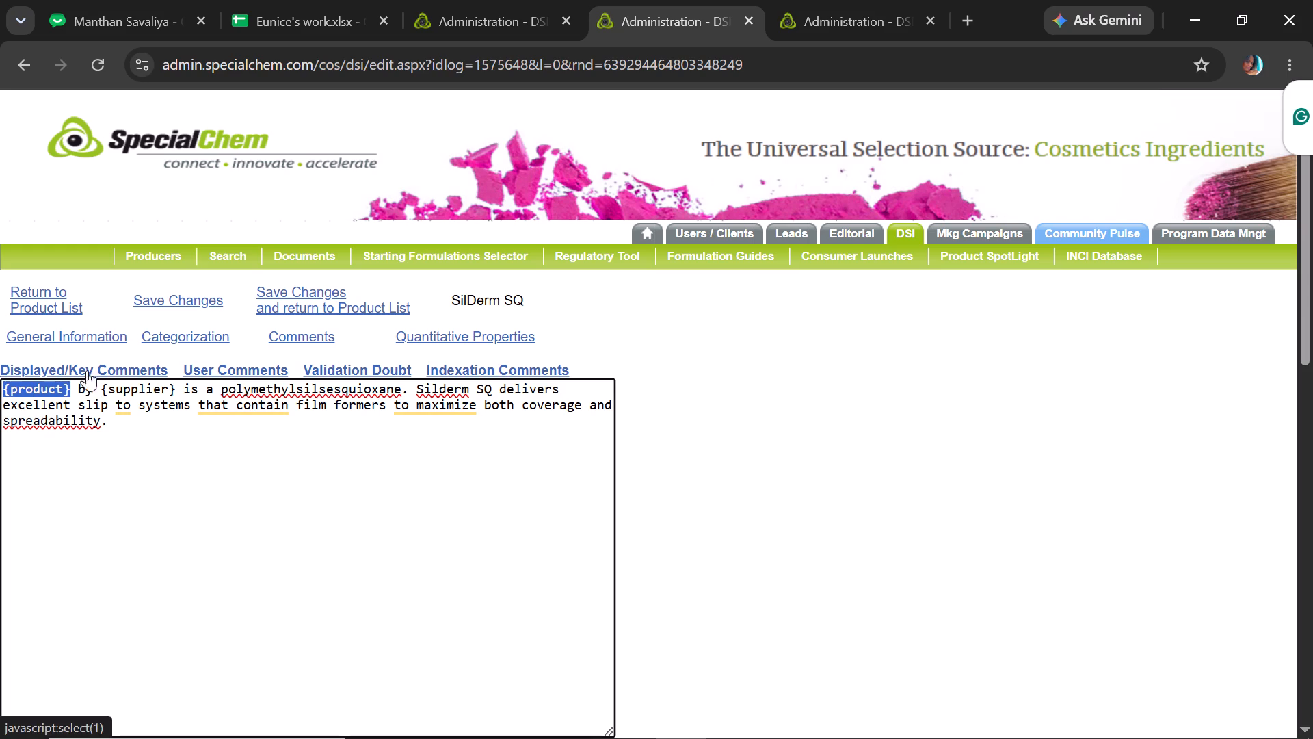
pyautogui.moveTo(414, 388); pyautogui.dragTo(518, 385)
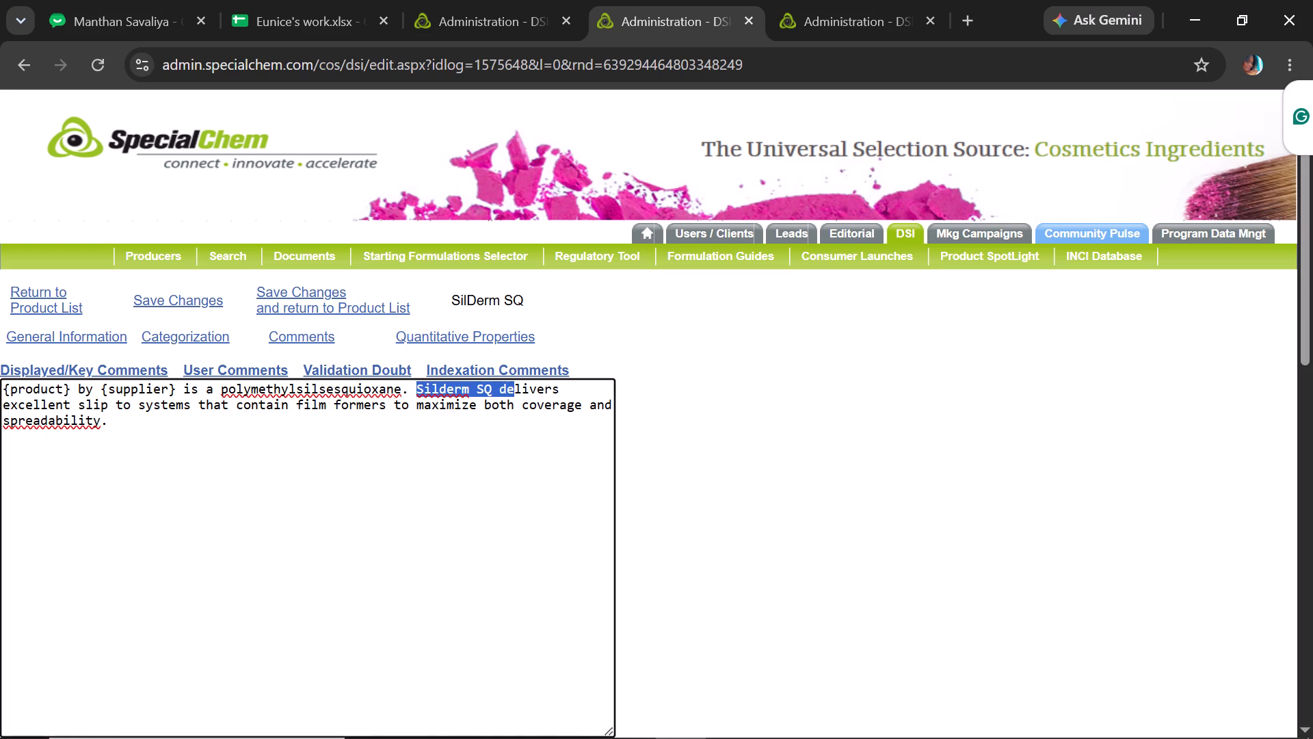
pyautogui.moveTo(518, 385); pyautogui.dragTo(492, 388)
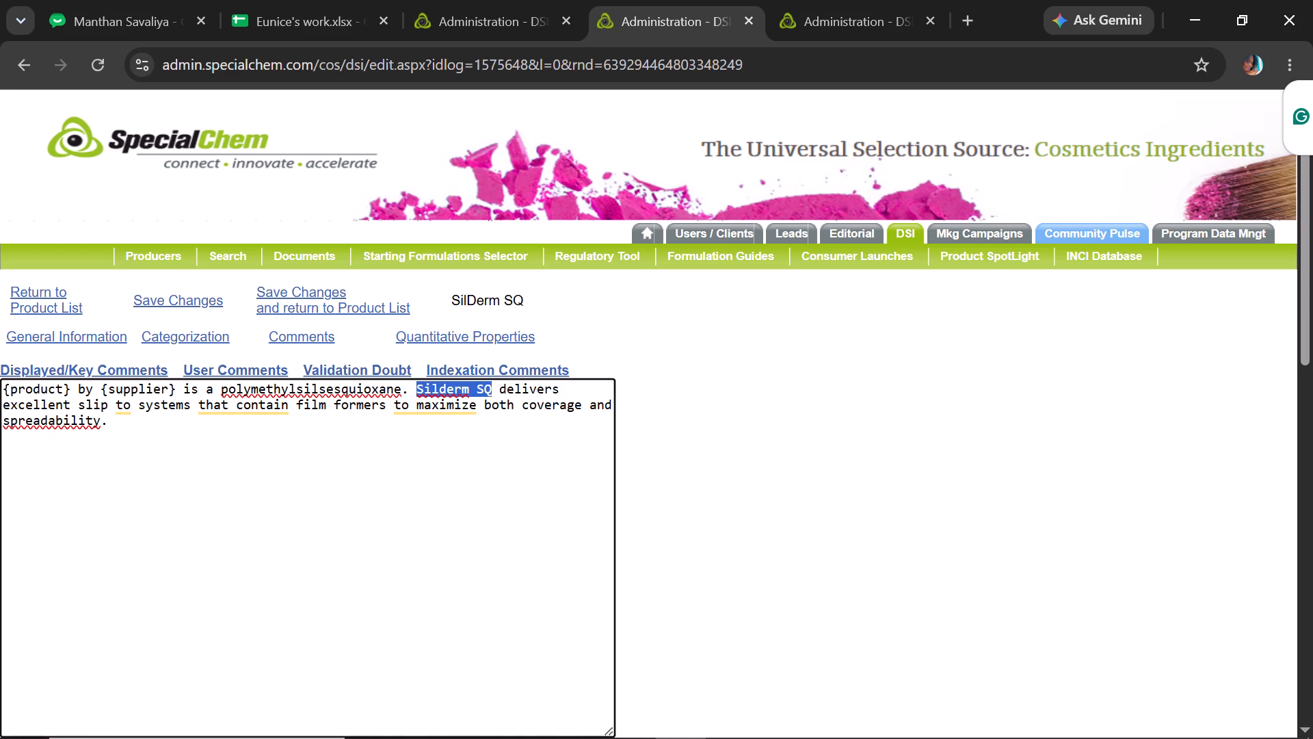
pyautogui.hotkey('ctrl', 'v')
# Enable Display as HTML for SilDerm SQ's Displayed/Key Comments and save the changes.
pyautogui.moveTo(1312, 369); pyautogui.dragTo(1312, 390)
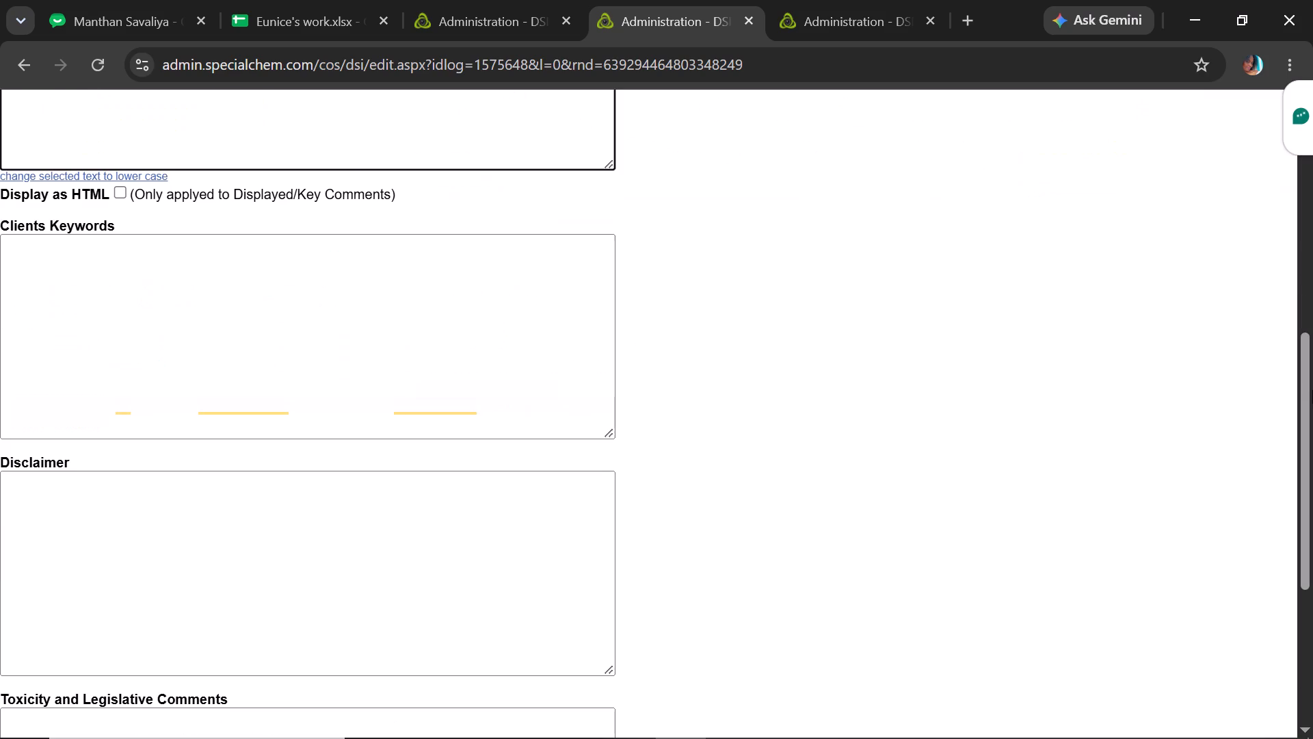
pyautogui.moveTo(1312, 390); pyautogui.dragTo(1312, 393)
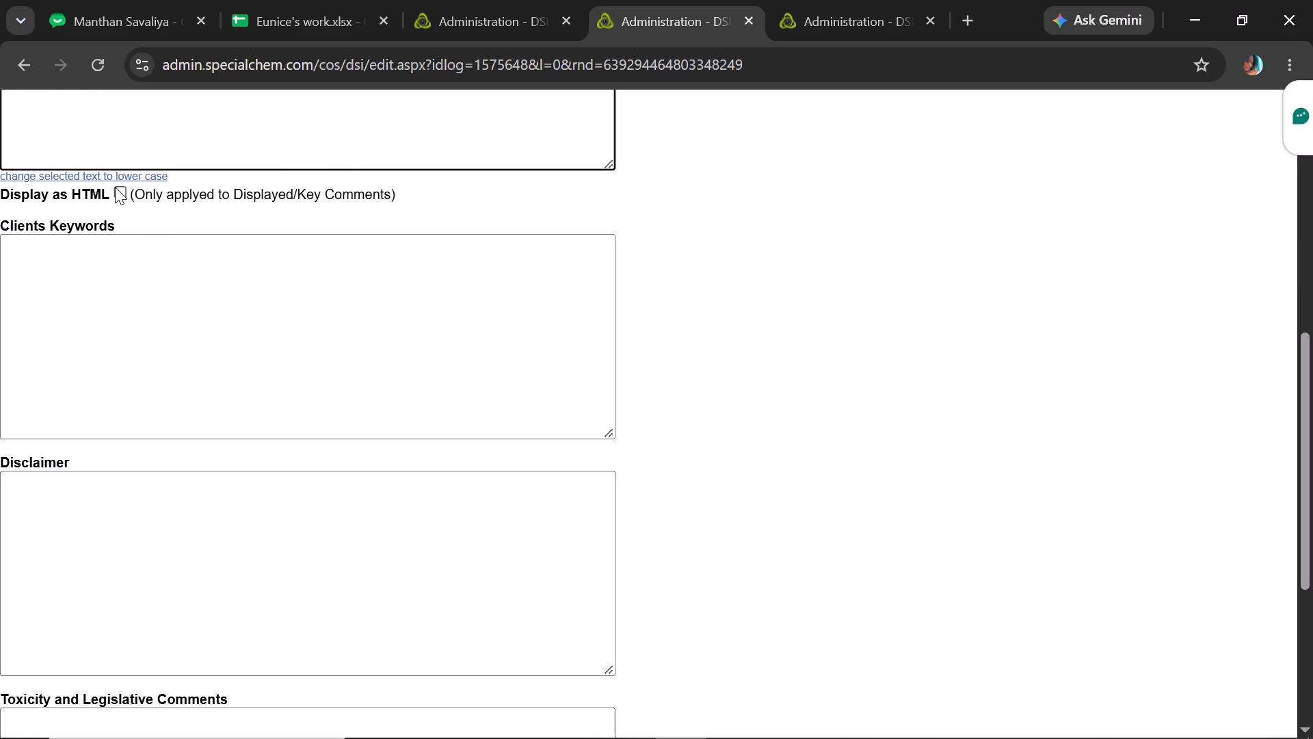
pyautogui.click(119, 194)
pyautogui.moveTo(1312, 413); pyautogui.dragTo(1297, 0)
pyautogui.click(200, 303)
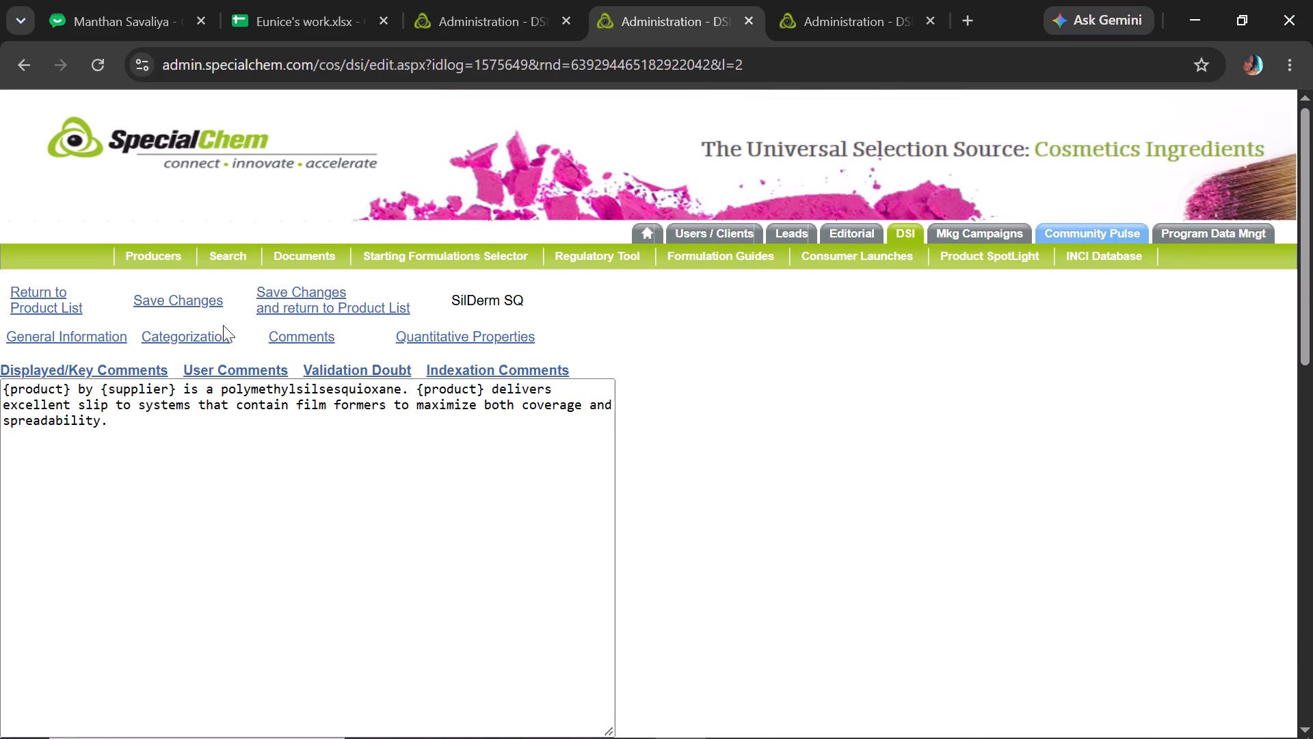
pyautogui.click(195, 298)
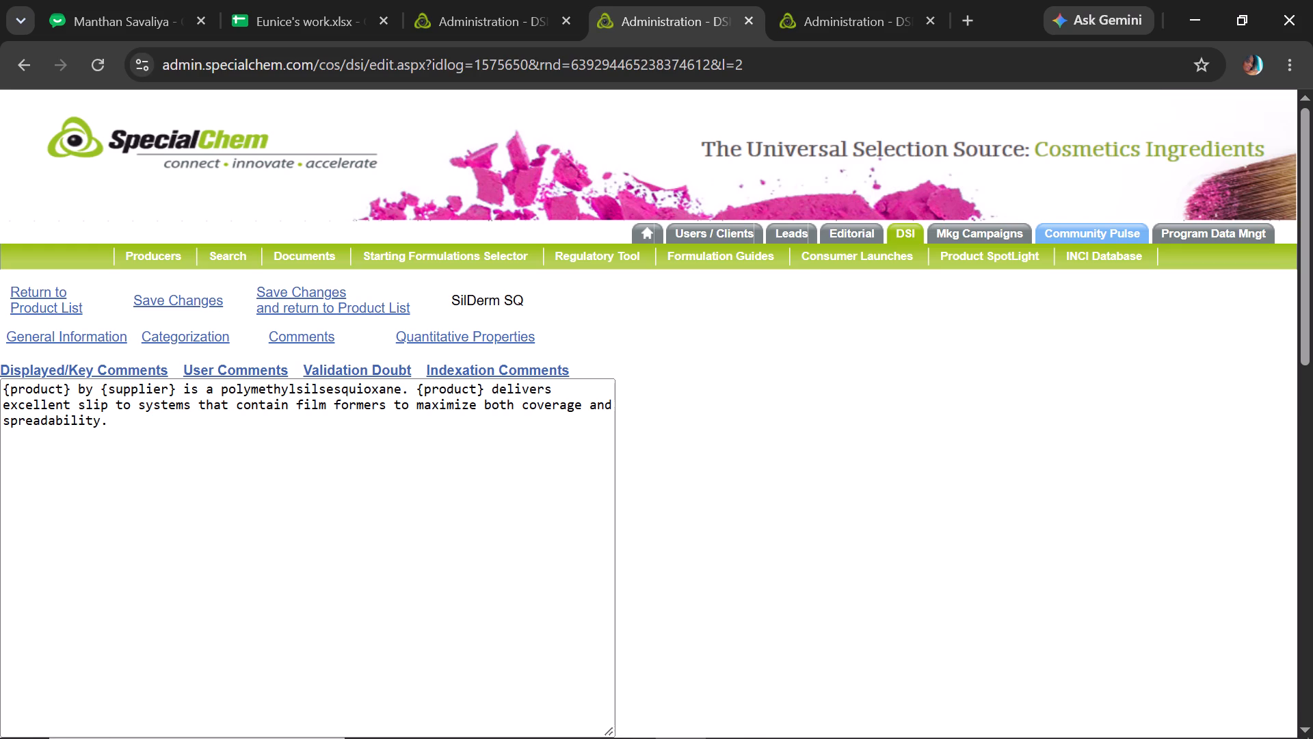
# Copy SilDerm SQ's supplier link from the spreadsheet's Cosmetics sheet into its User Comments and save the changes.
pyautogui.click(492, 335)
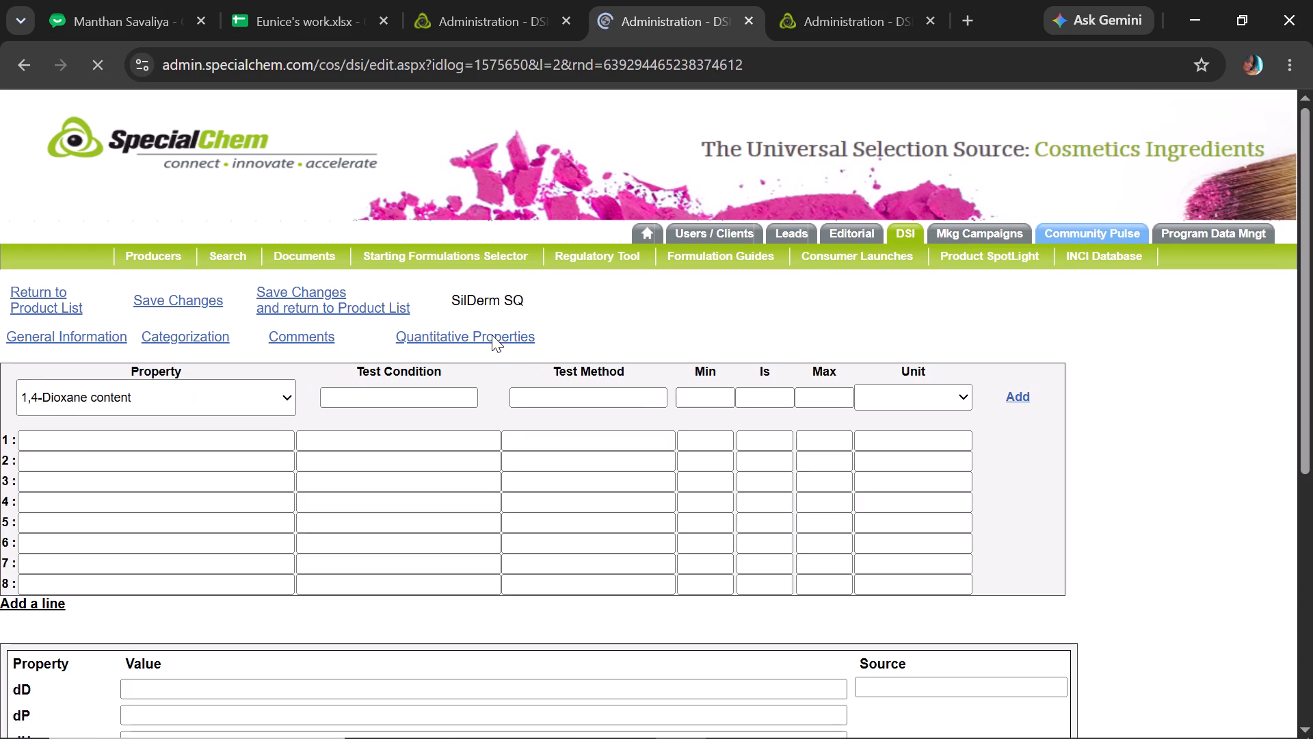
pyautogui.click(312, 335)
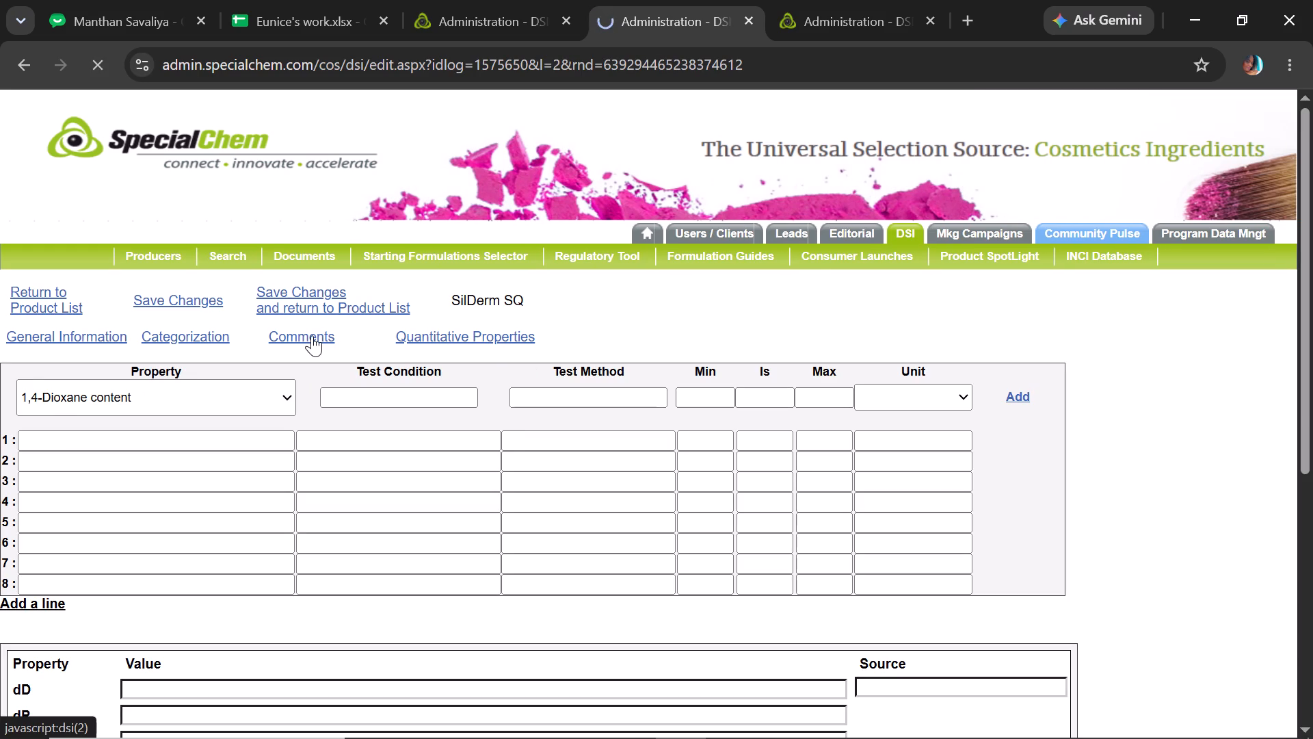
pyautogui.click(326, 1)
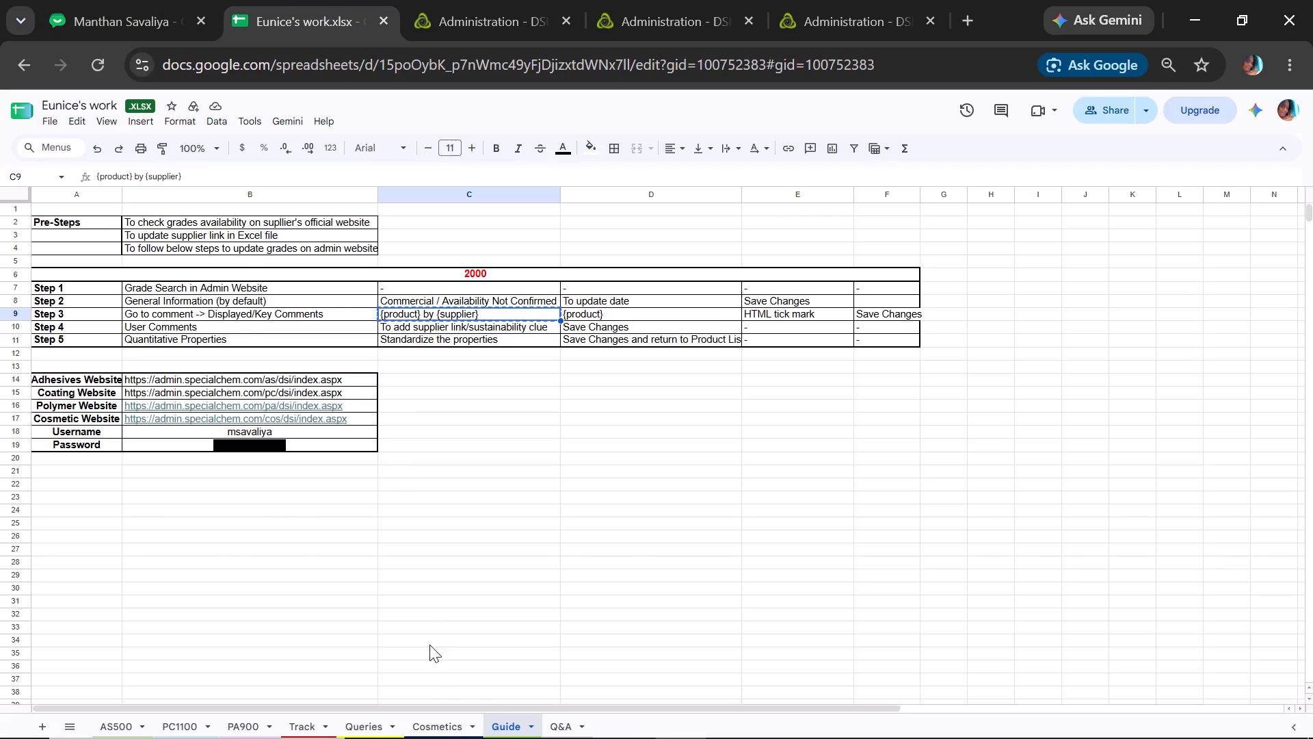
pyautogui.click(443, 734)
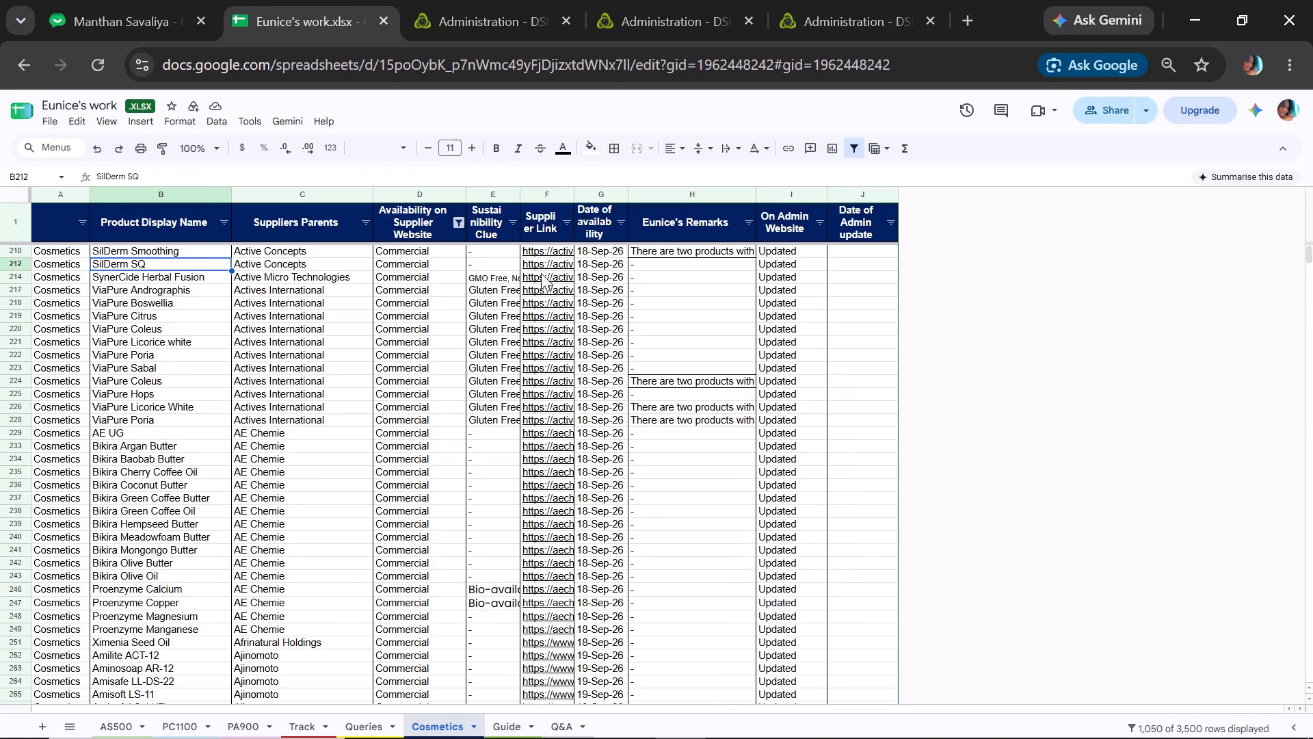
pyautogui.click(544, 260)
pyautogui.hotkey('ctrl', 'c')
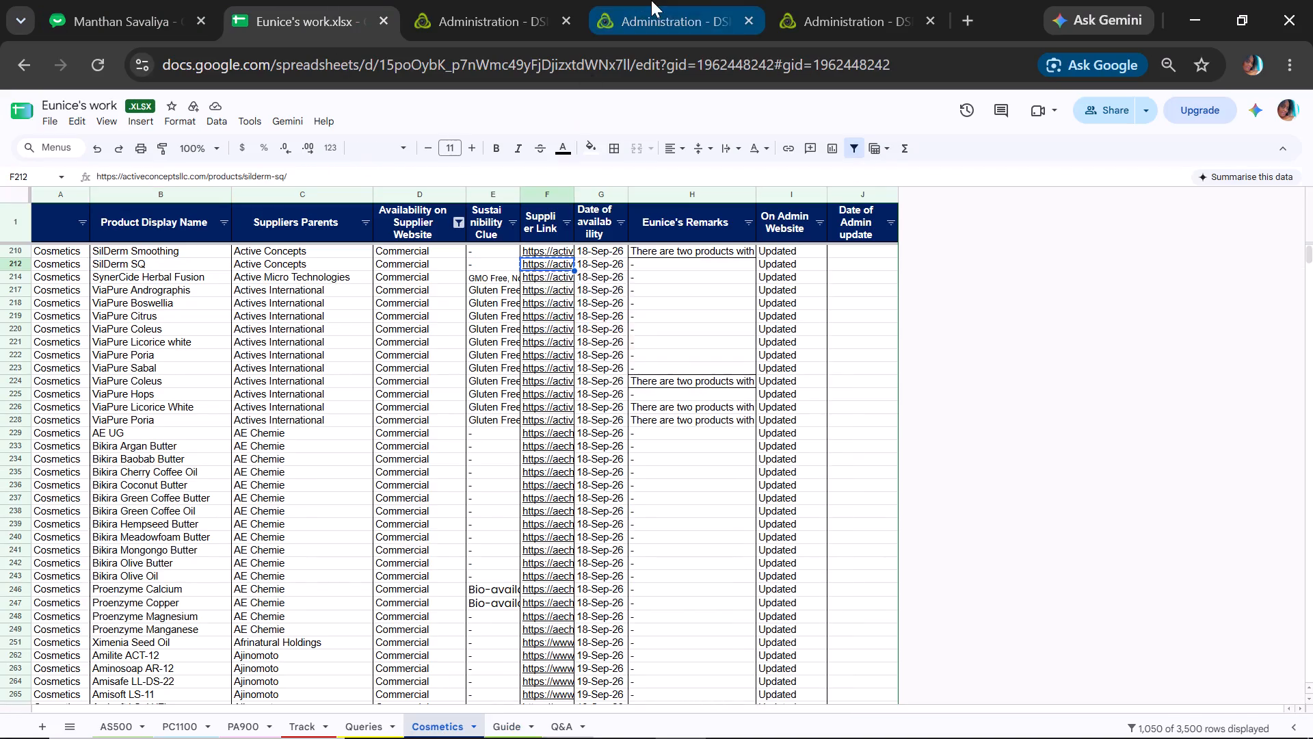
pyautogui.click(651, 0)
pyautogui.click(231, 372)
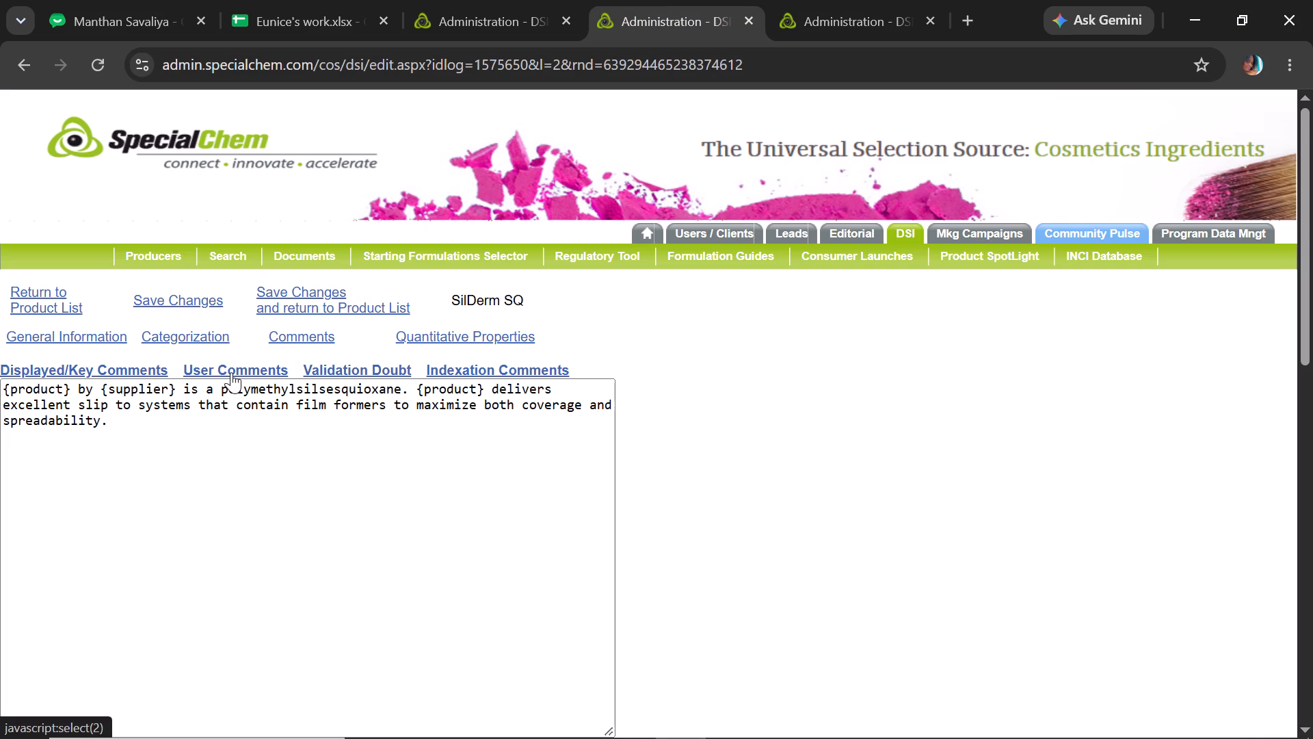
pyautogui.hotkey('ctrl', 'v')
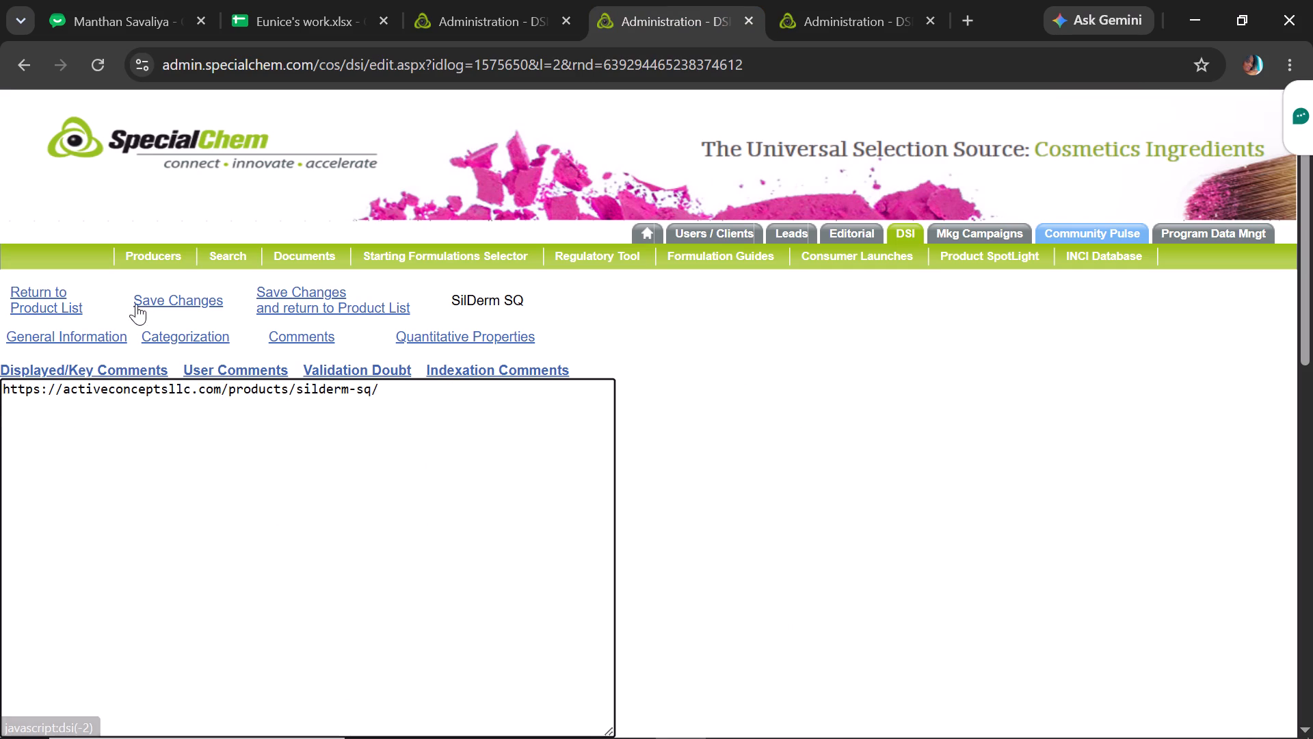
pyautogui.click(148, 298)
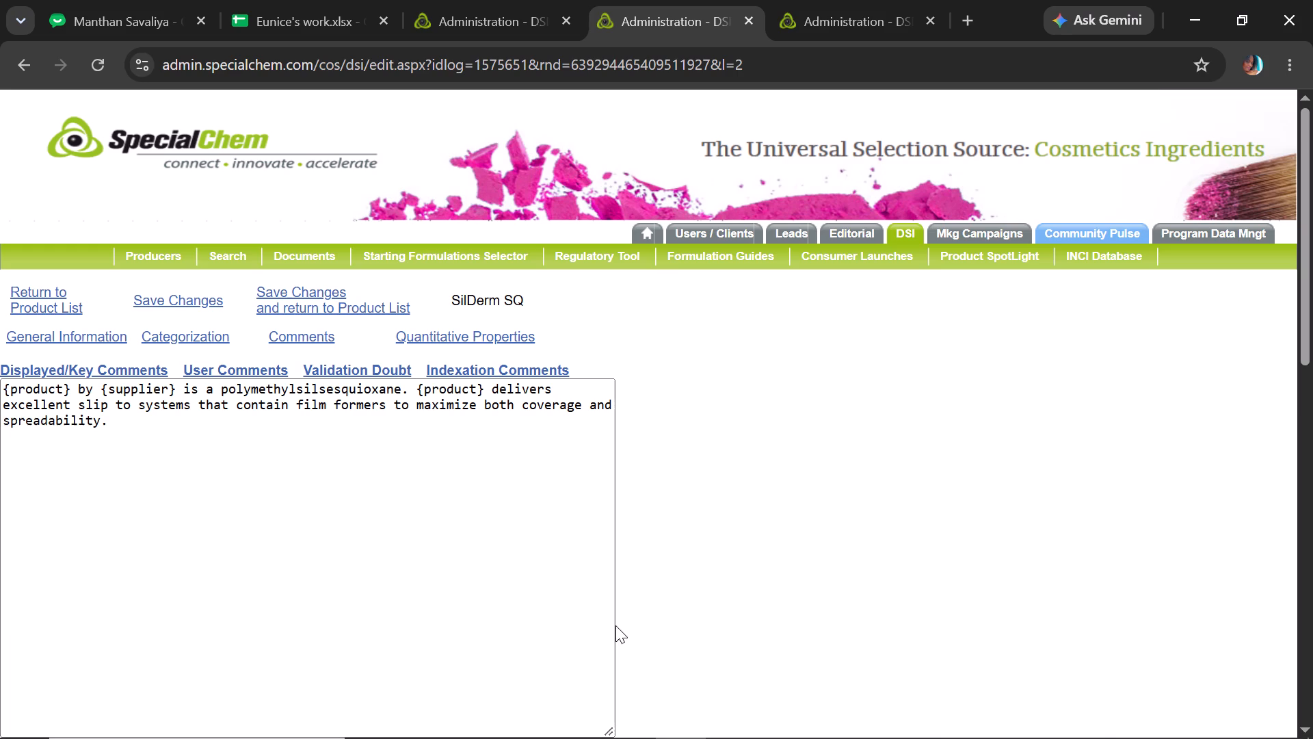
# Open SilDerm SQ's quantitative properties, then save the changes and return to the product list.
pyautogui.click(486, 333)
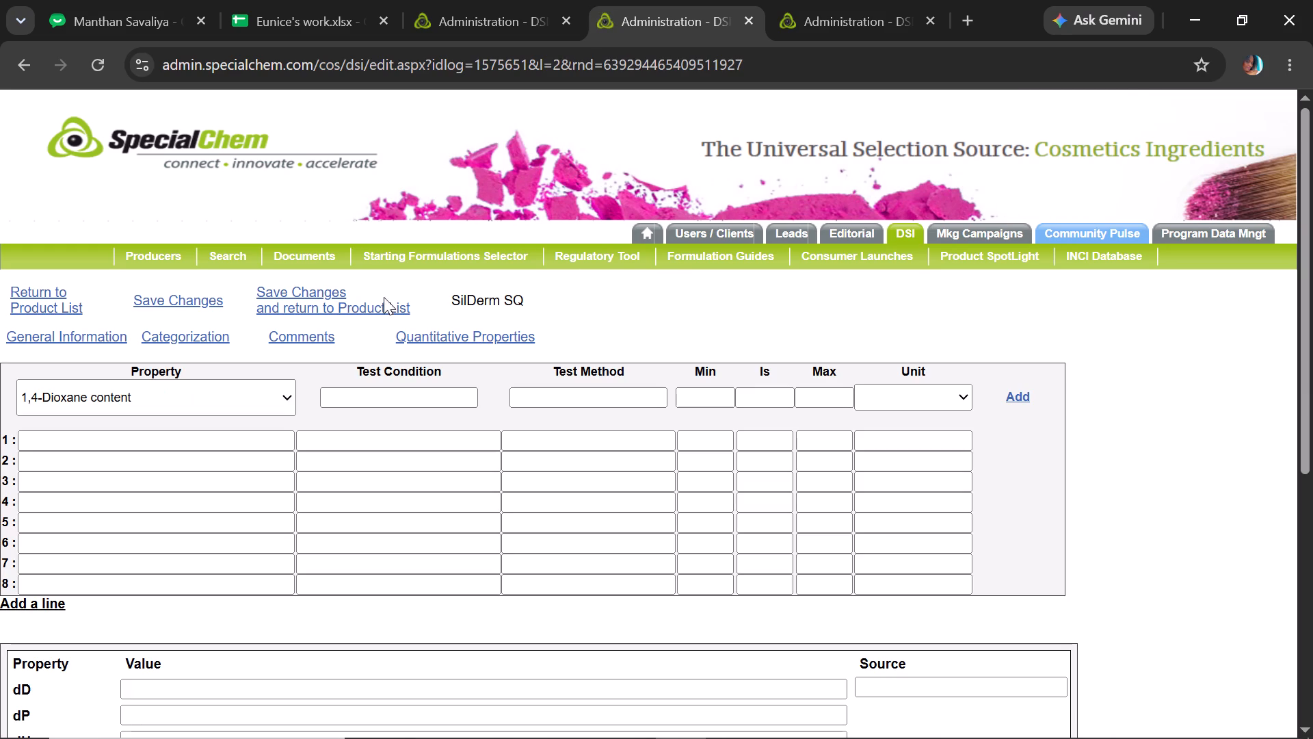
pyautogui.click(319, 295)
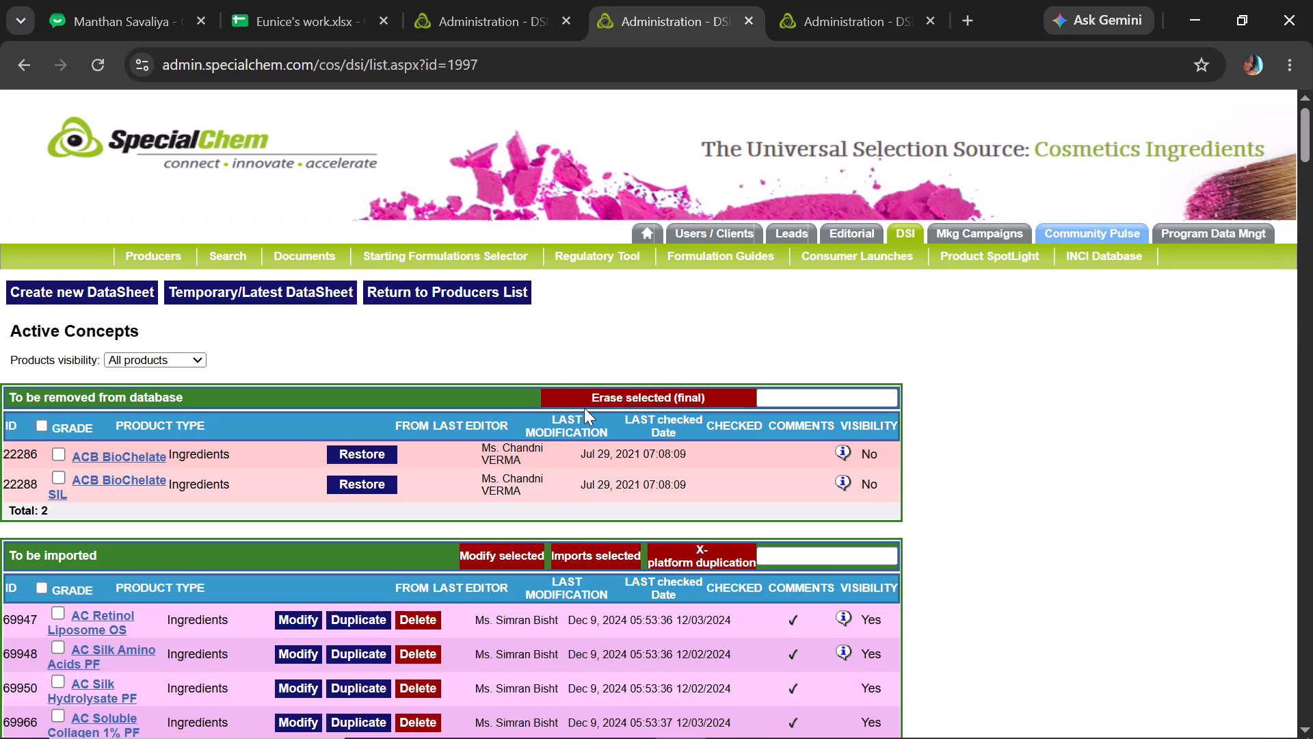
# Copy the name SynerCide Herbal Fusion from the Cosmetics sheet, search for that grade on the admin site and open its record.
pyautogui.click(307, 0)
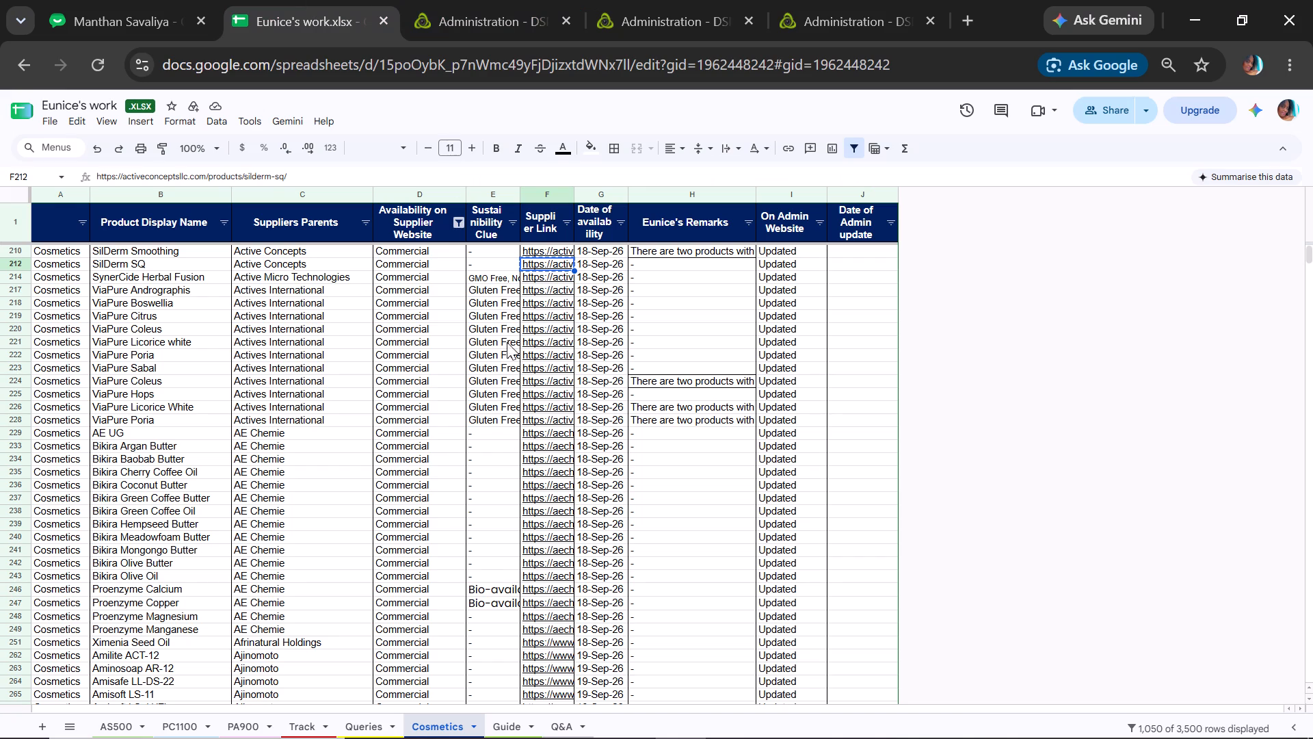
pyautogui.click(144, 276)
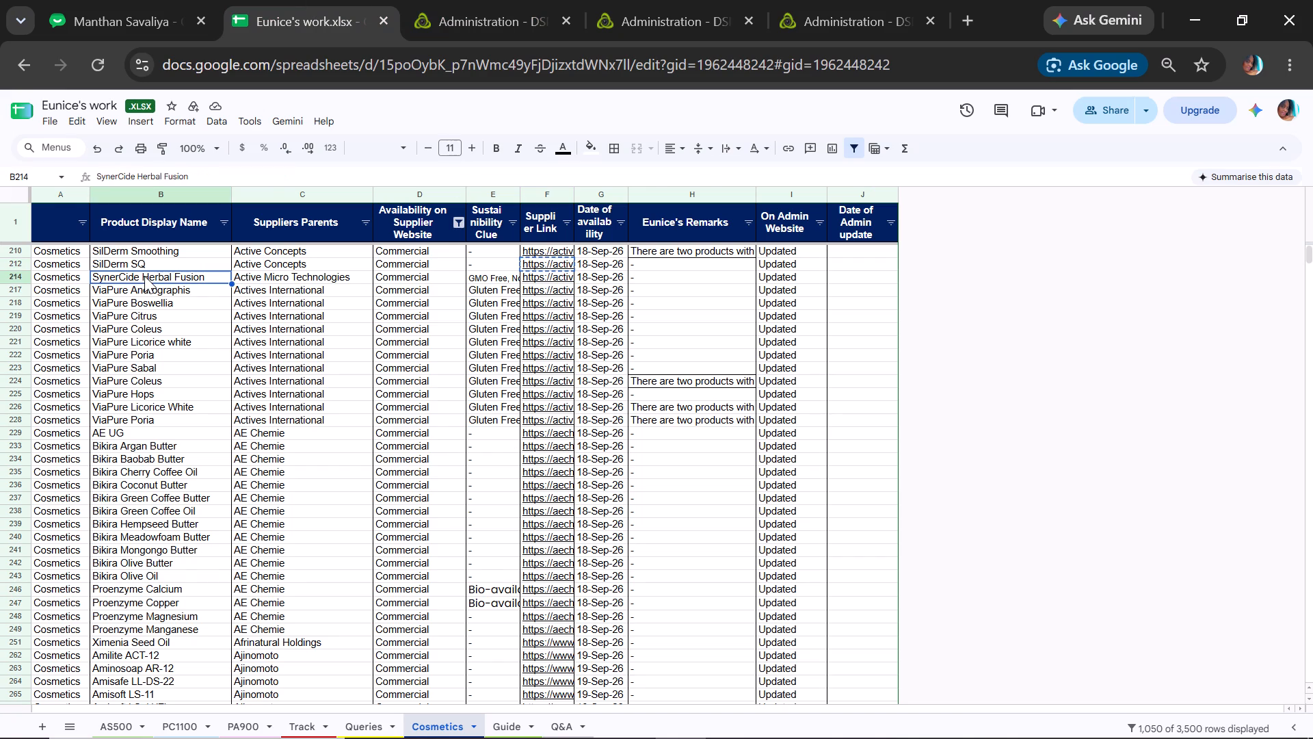
pyautogui.hotkey('ctrl', 'c')
pyautogui.click(479, 0)
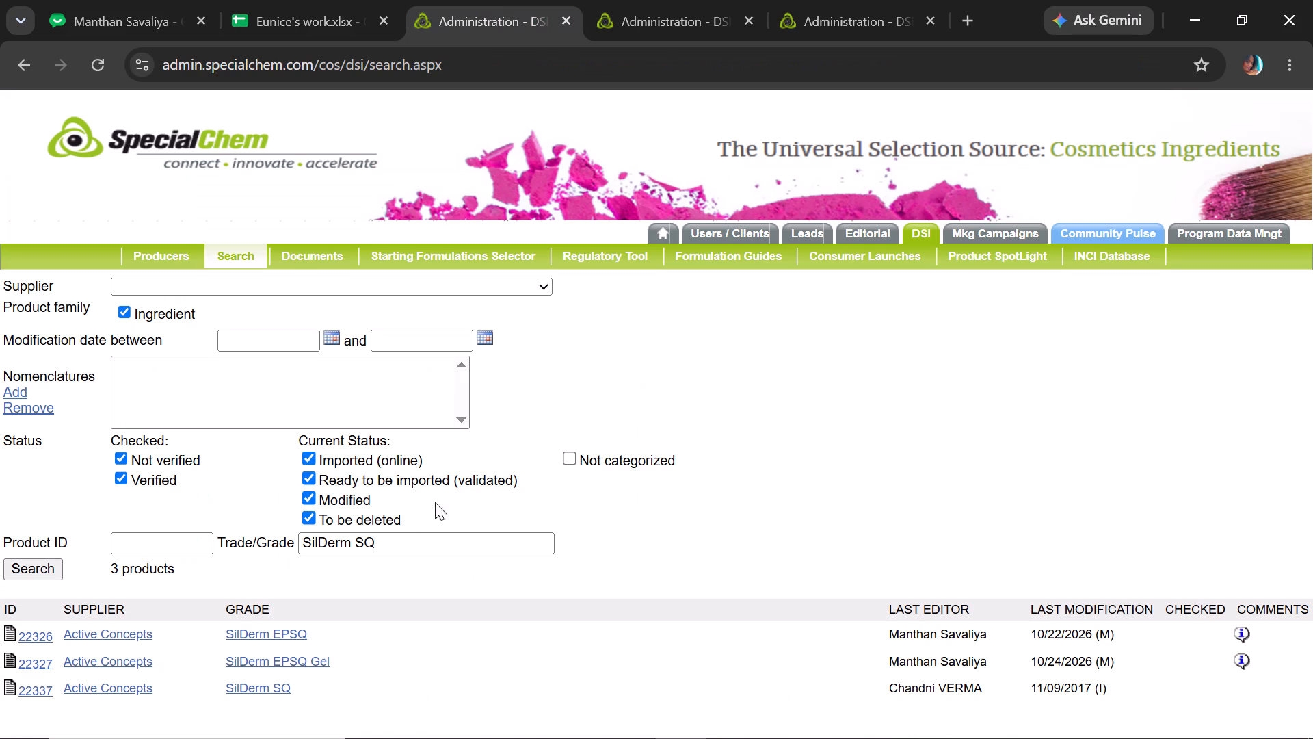
pyautogui.moveTo(413, 544); pyautogui.dragTo(0, 547)
pyautogui.hotkey('ctrl', 'v')
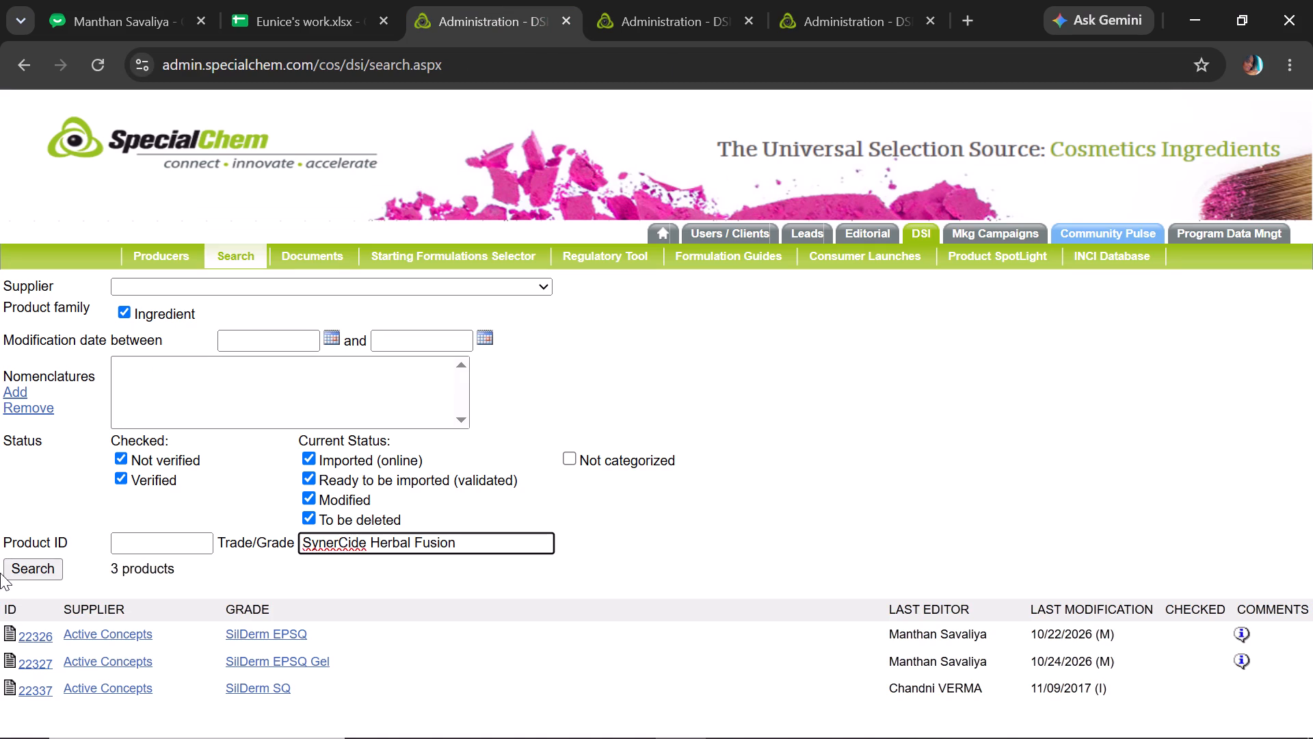
pyautogui.click(17, 575)
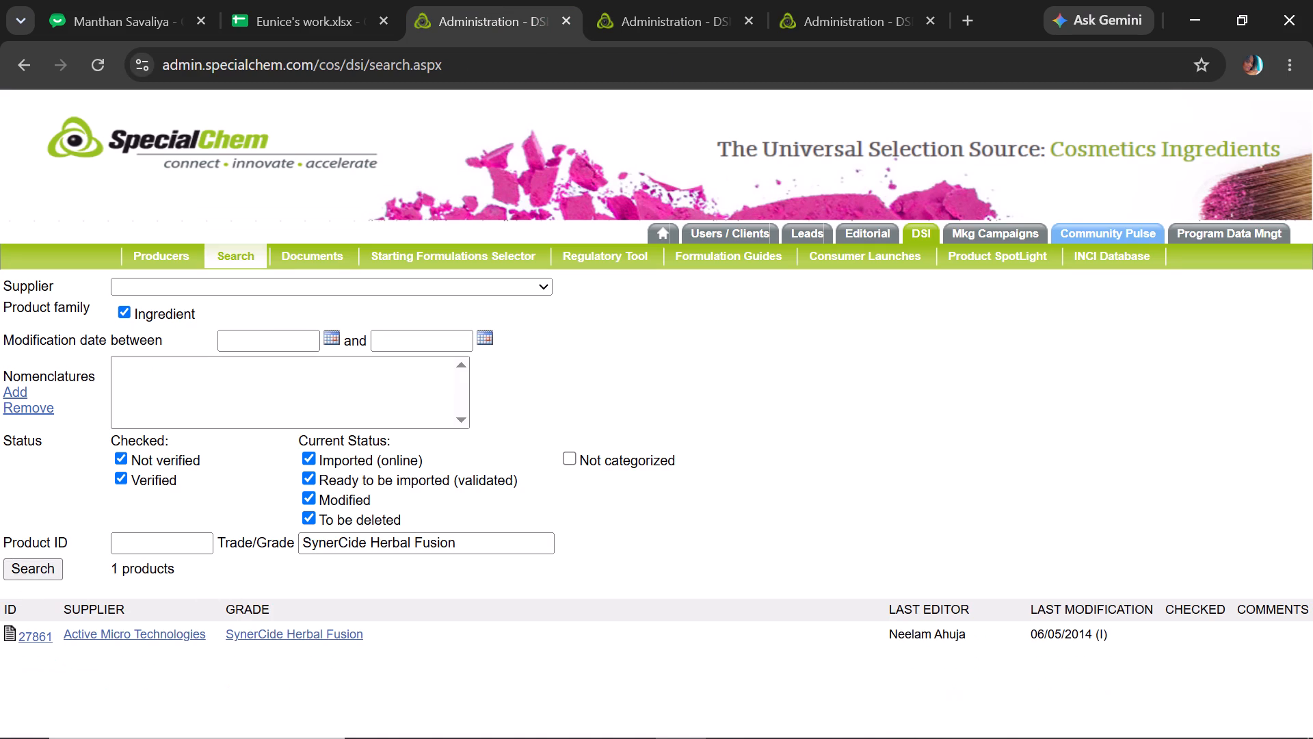
pyautogui.click(243, 631)
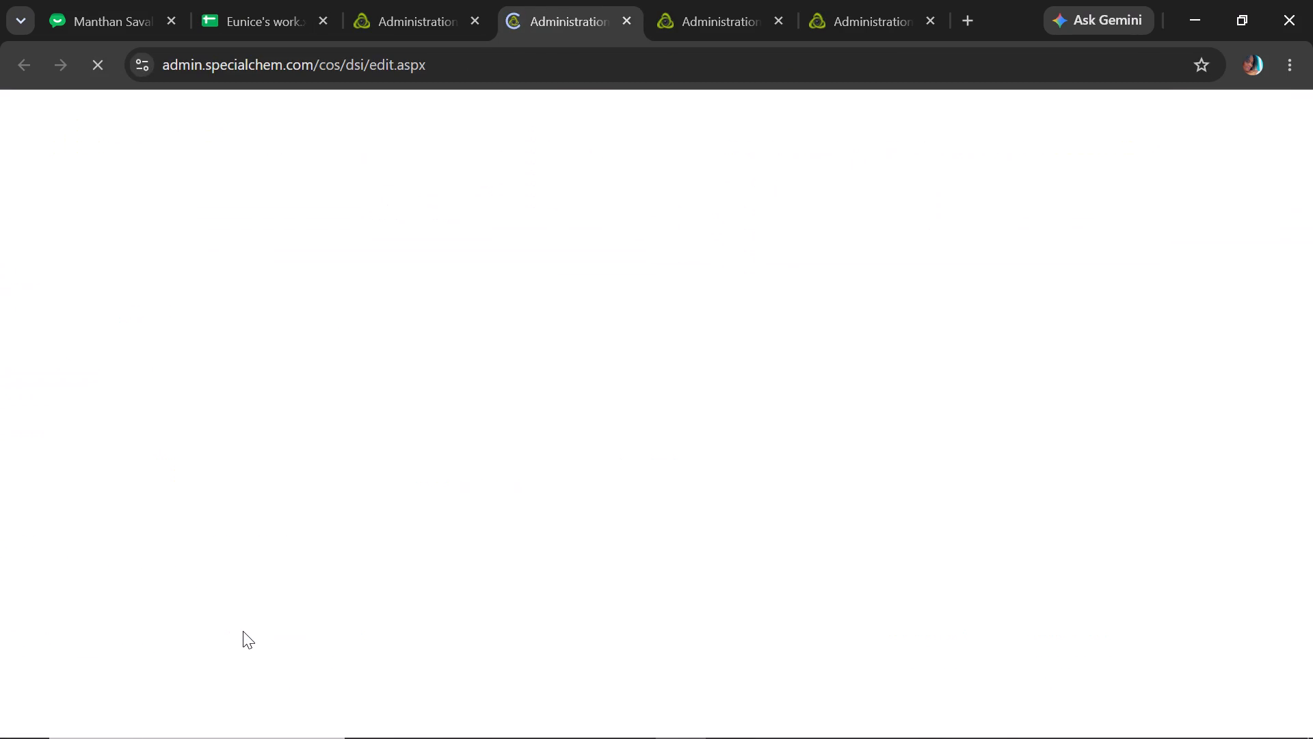
# Copy "{product} by {supplier}" from the spreadsheet's Guide sheet.
pyautogui.click(251, 0)
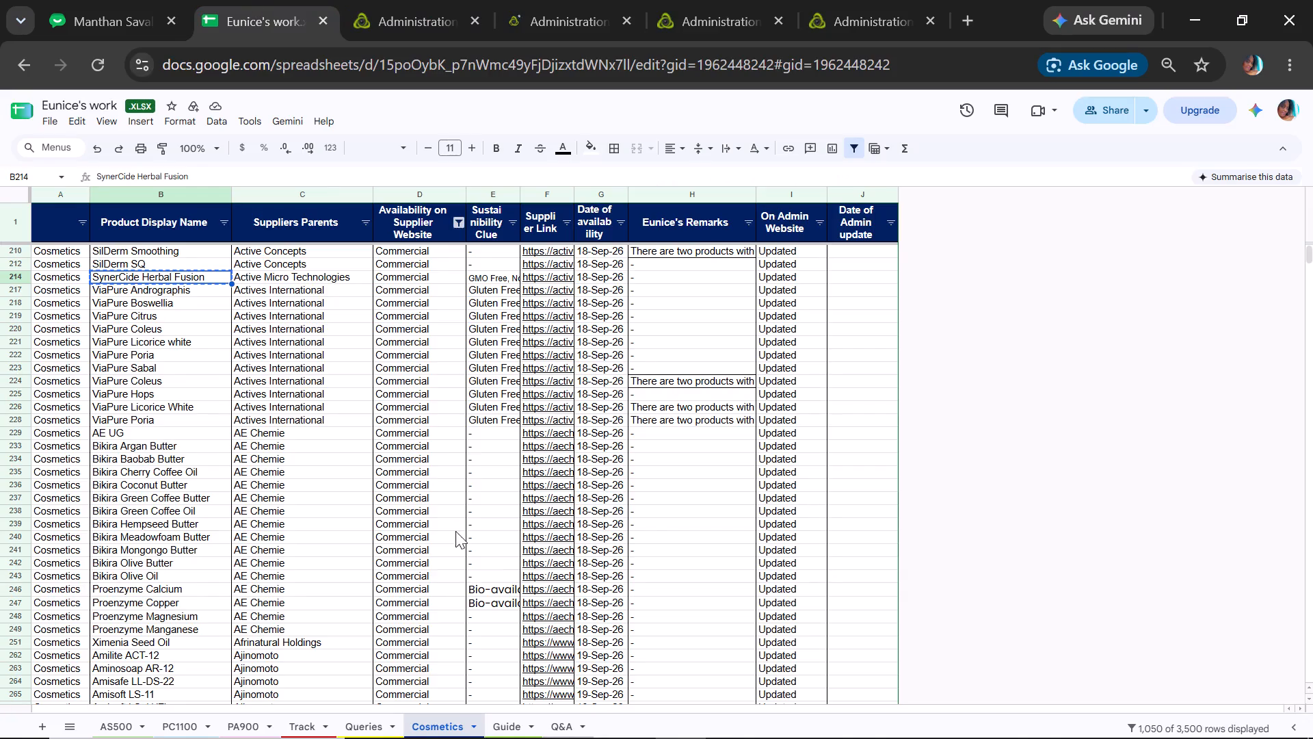
pyautogui.click(499, 718)
pyautogui.hotkey('ctrl', 'c')
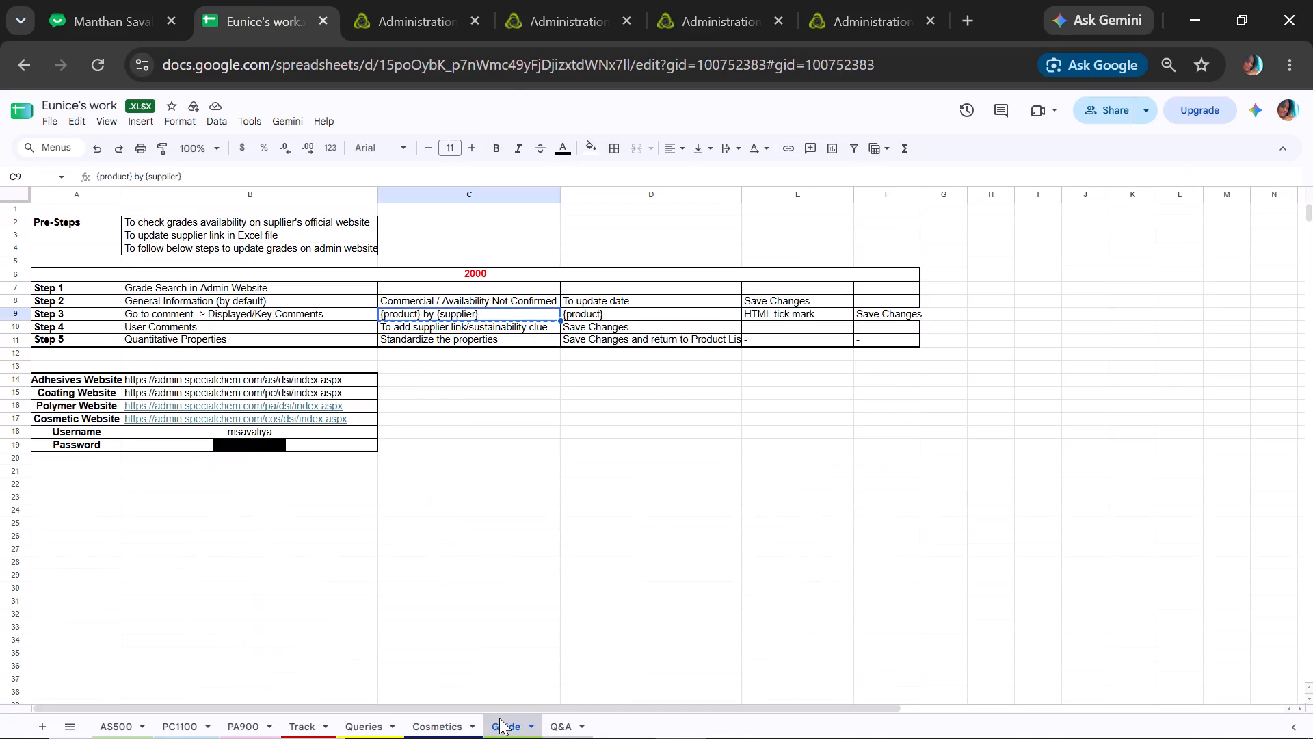
# Mark SynerCide Herbal Fusion's status as checked with the date 11/05/2026 and save the changes.
pyautogui.click(603, 6)
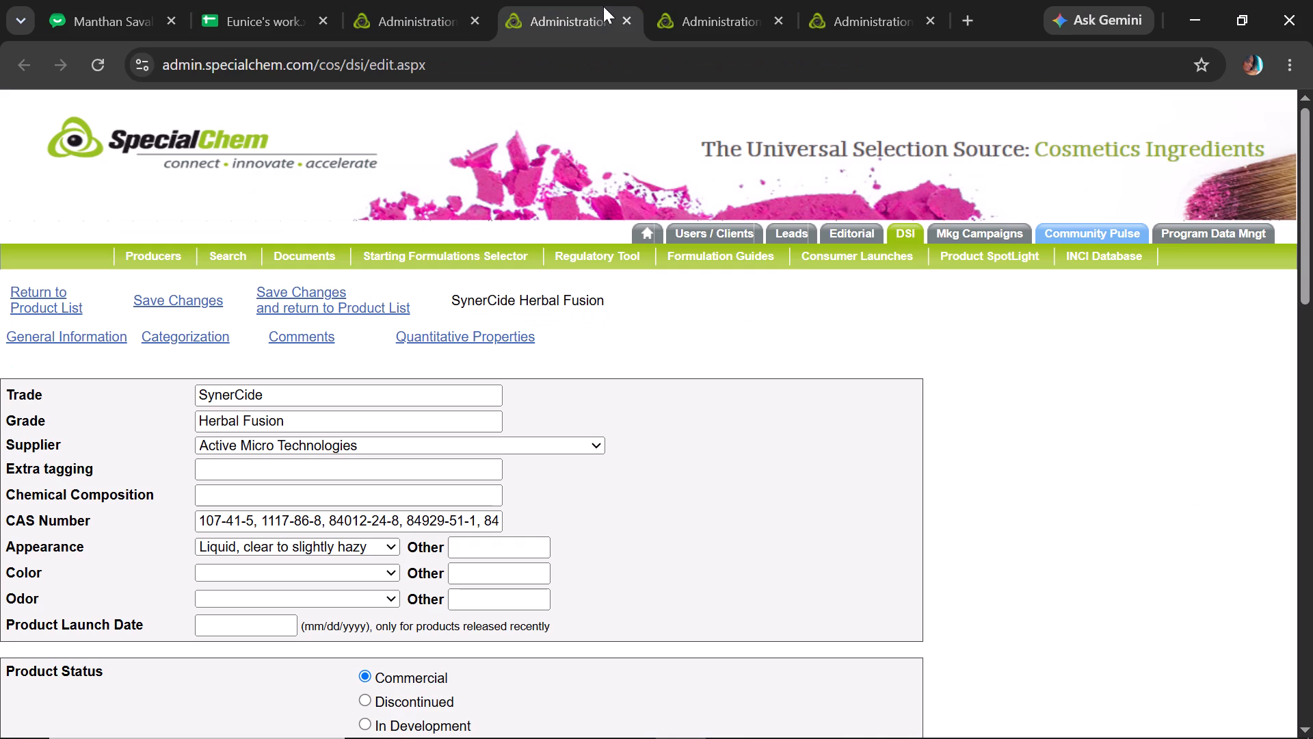
pyautogui.moveTo(1312, 210); pyautogui.dragTo(1312, 239)
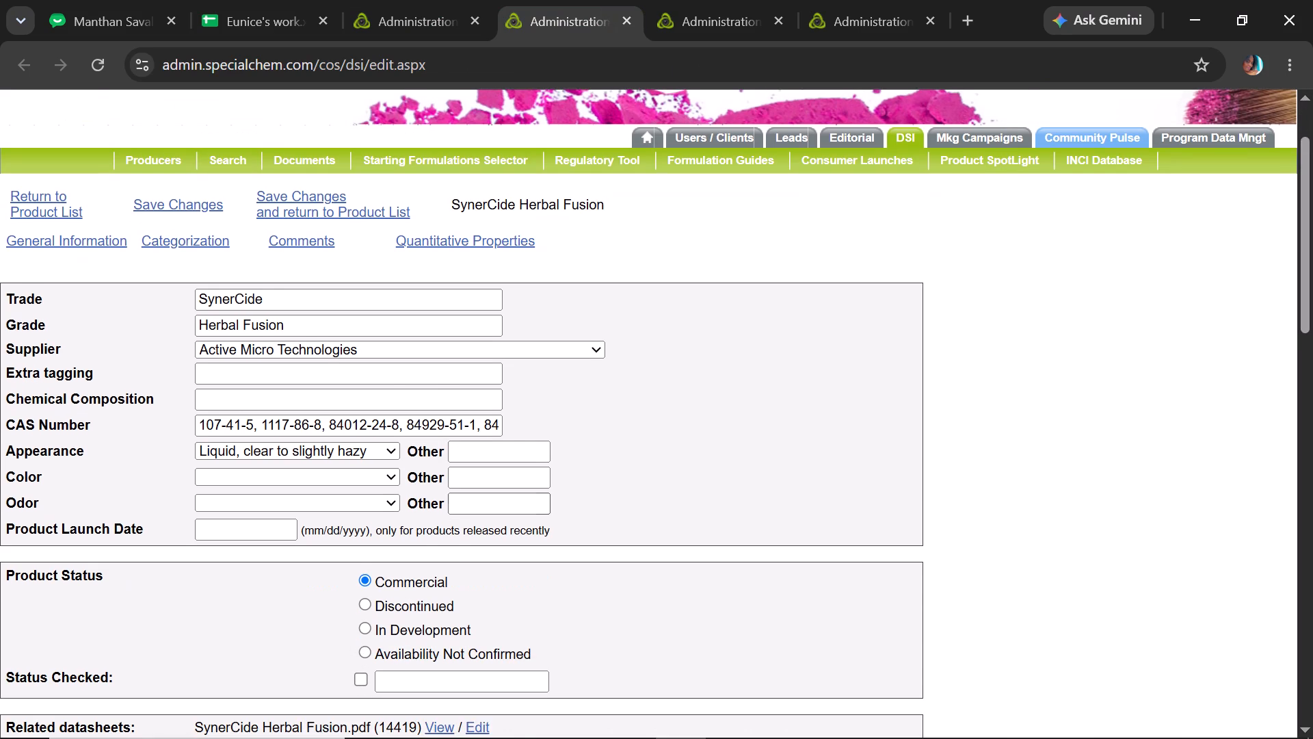
pyautogui.click(358, 686)
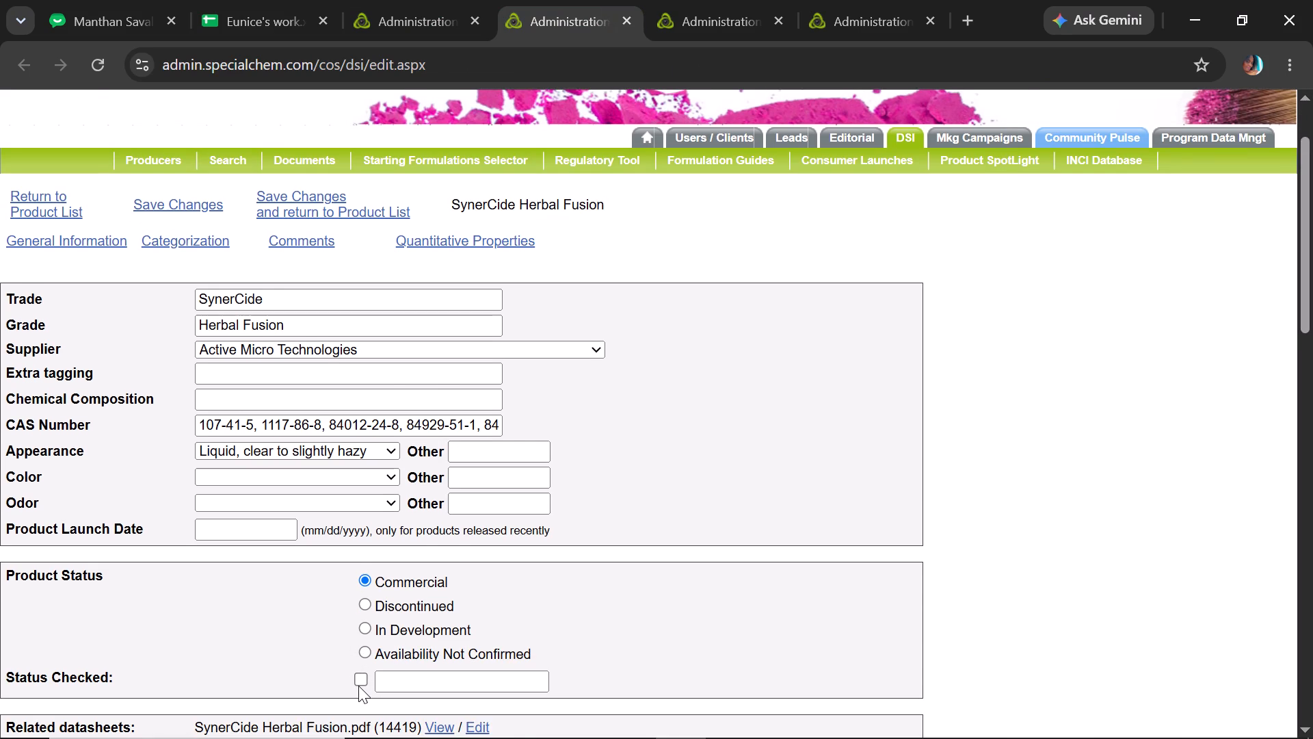
pyautogui.click(359, 684)
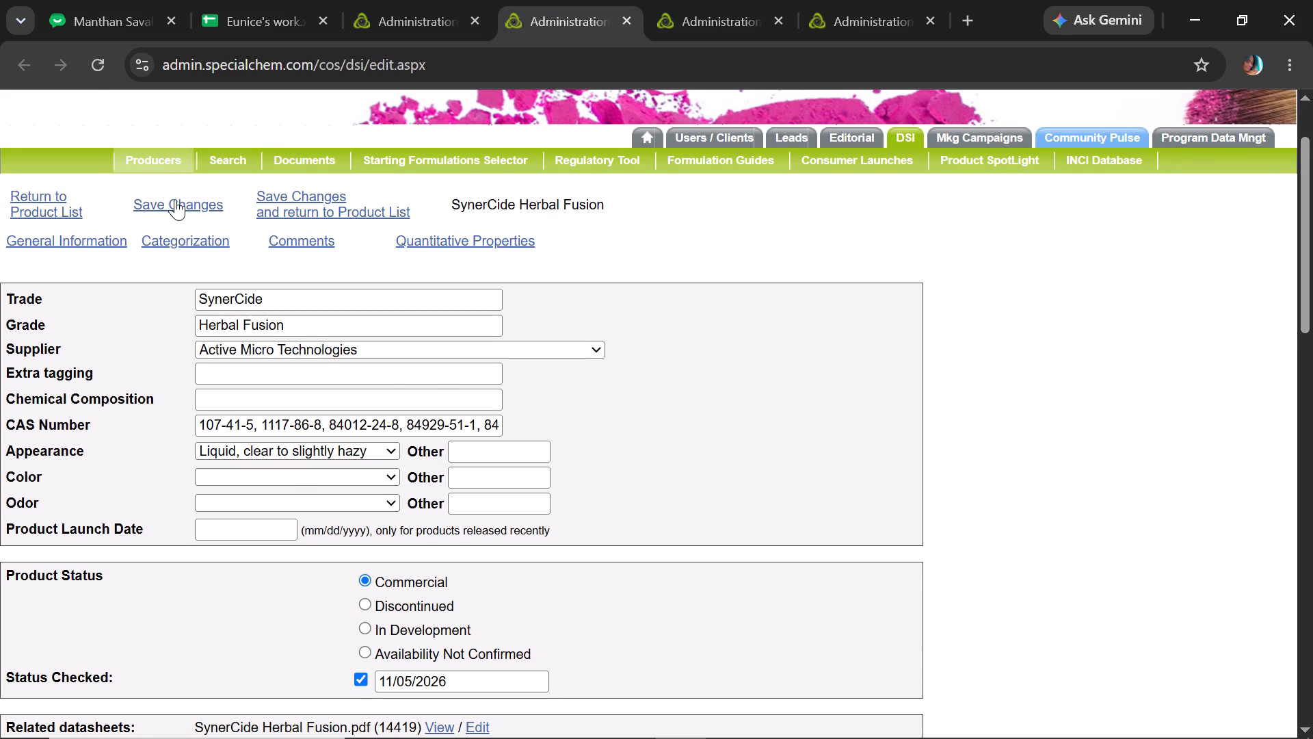
pyautogui.click(175, 203)
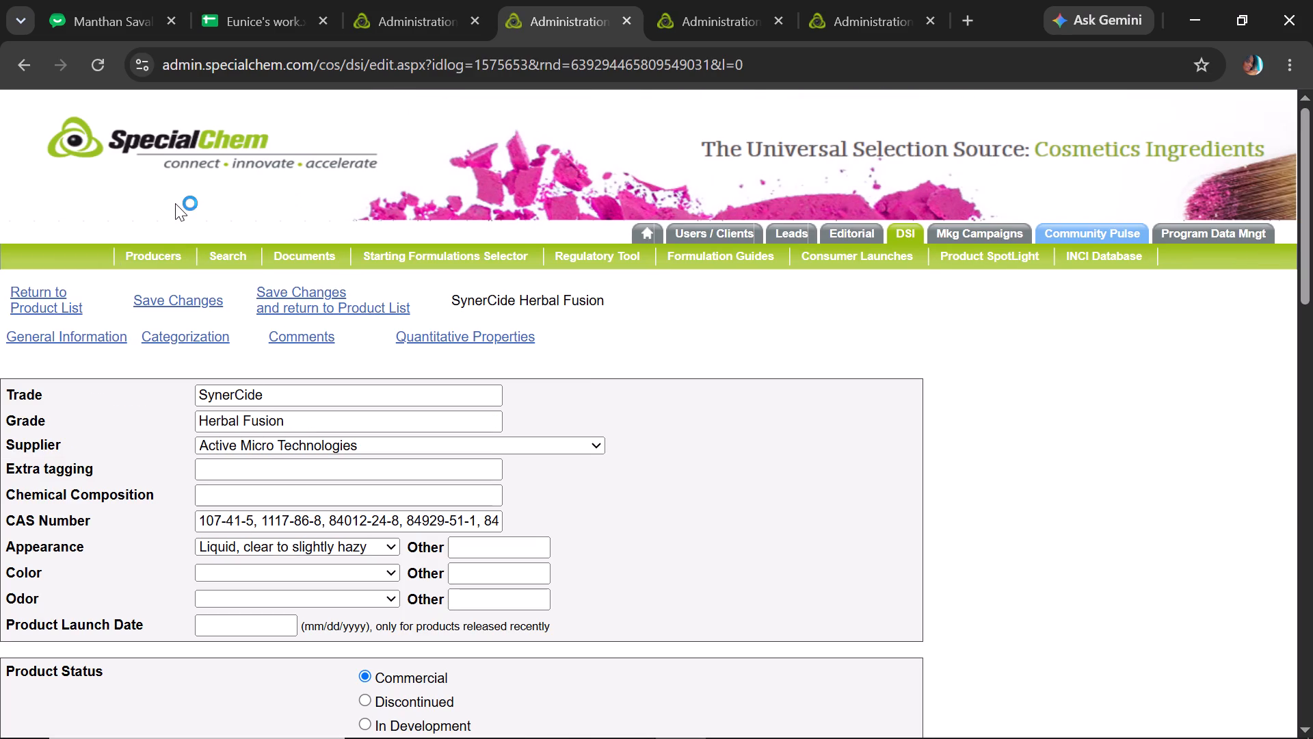
# Start the second sentence of SynerCide Herbal Fusion's Displayed/Key Comments with "{product} by {supplier} acts as a preservative" and copy the {product} placeholder.
pyautogui.click(291, 333)
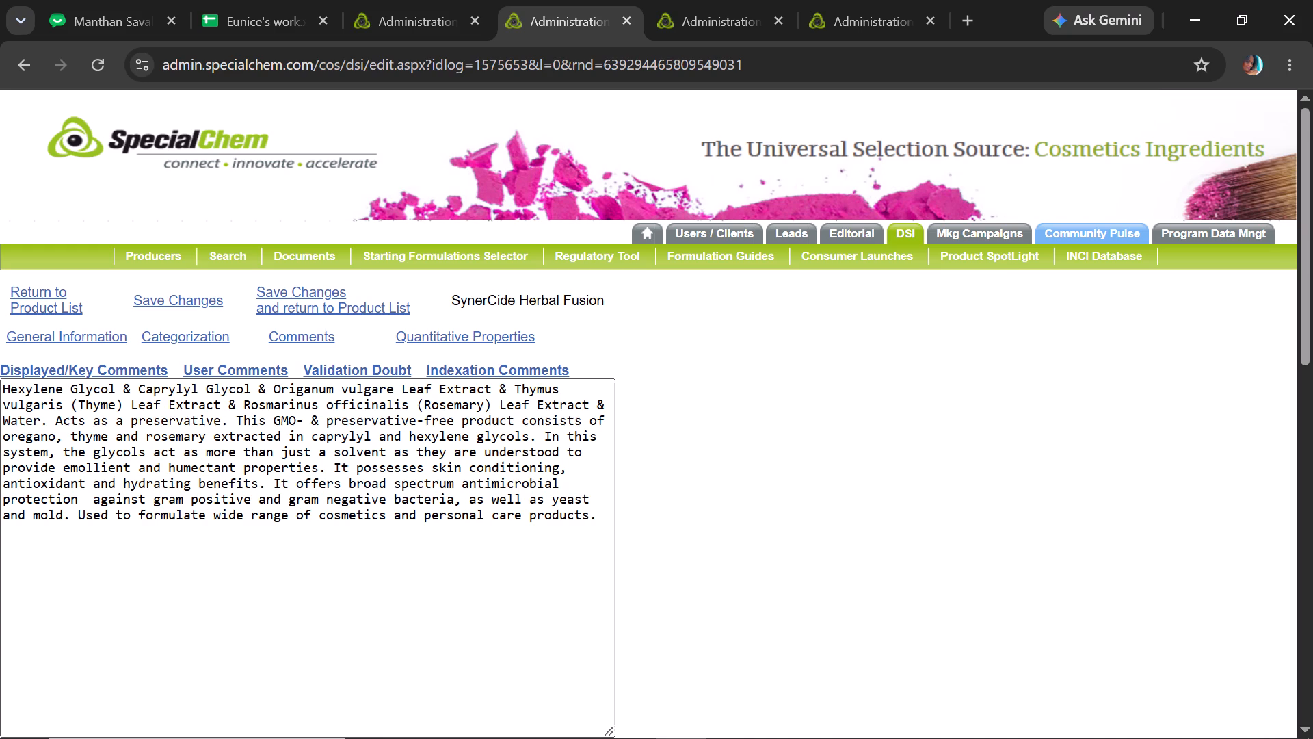
pyautogui.doubleClick(52, 423)
pyautogui.click(52, 423)
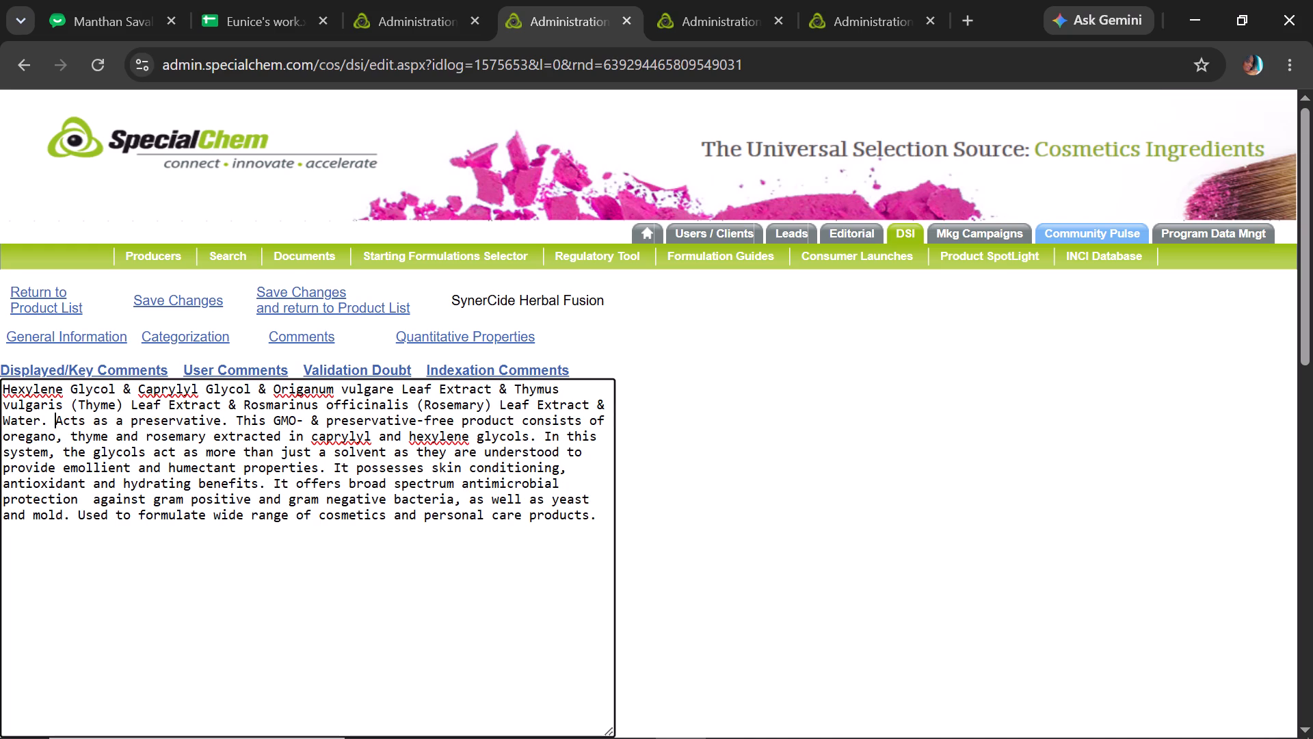
pyautogui.hotkey('ctrl', 'v')
pyautogui.press('space')
pyautogui.press('Delete')
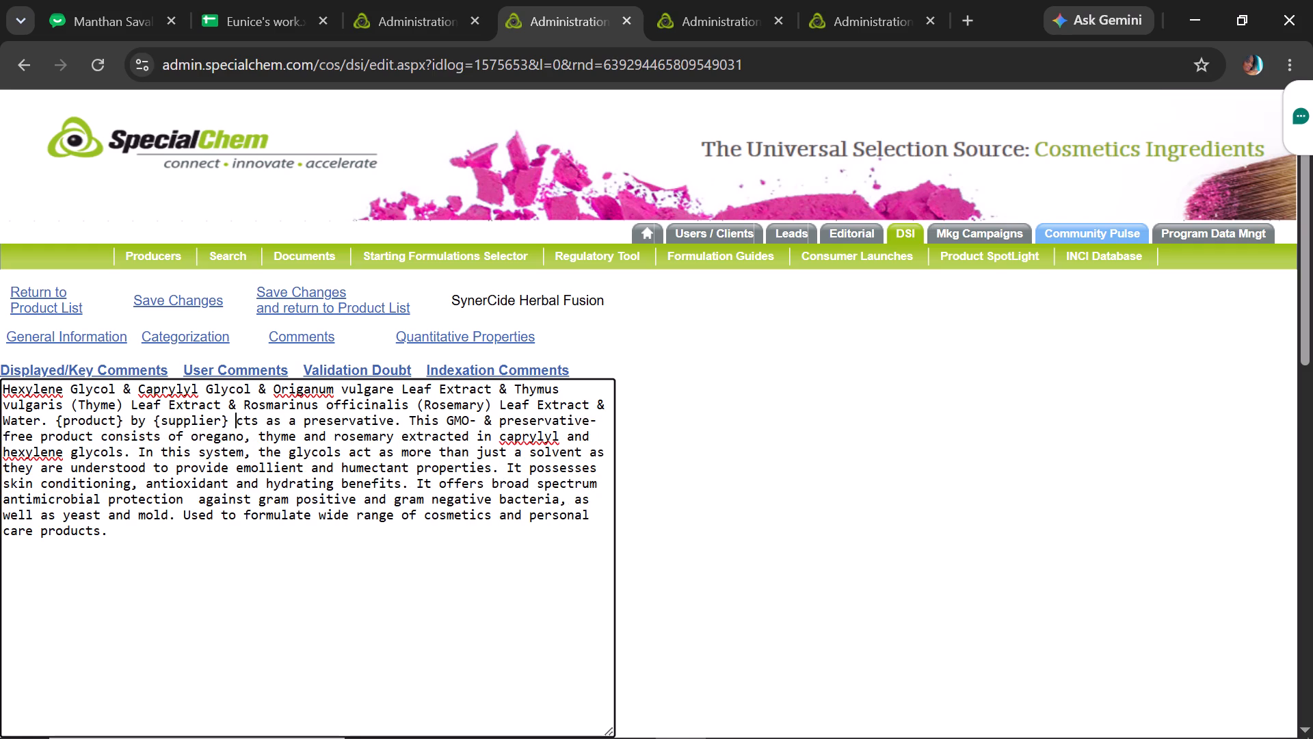
pyautogui.press('a')
pyautogui.moveTo(123, 419); pyautogui.dragTo(53, 417)
pyautogui.hotkey('ctrl', 'c')
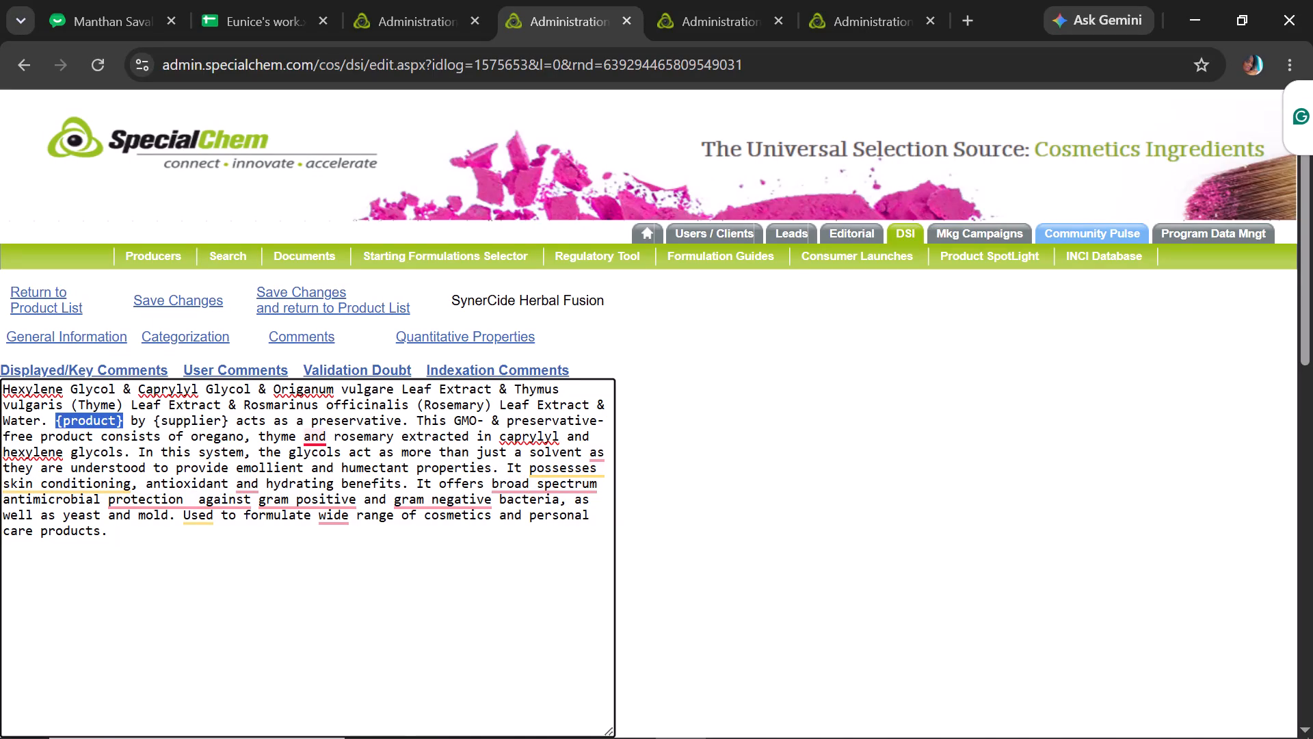
# Add a comma after "thyme" in the comment's phrase "oregano, thyme and rosemary".
pyautogui.click(352, 491)
pyautogui.press(',')
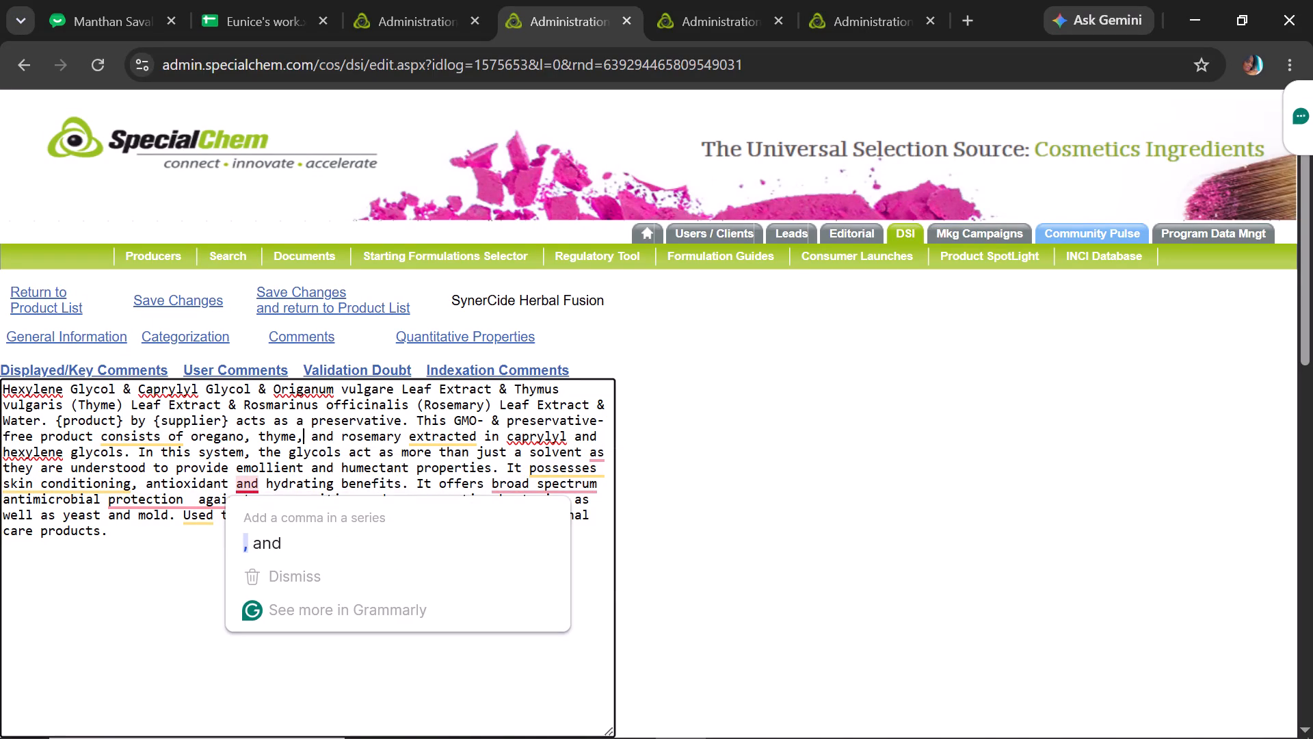
# Add a comma after "antioxidant", remove the extra space in "protection against", and hyphenate "skin-conditioning" in SynerCide Herbal Fusion's Displayed/Key Comments.
pyautogui.click(269, 517)
pyautogui.press(',')
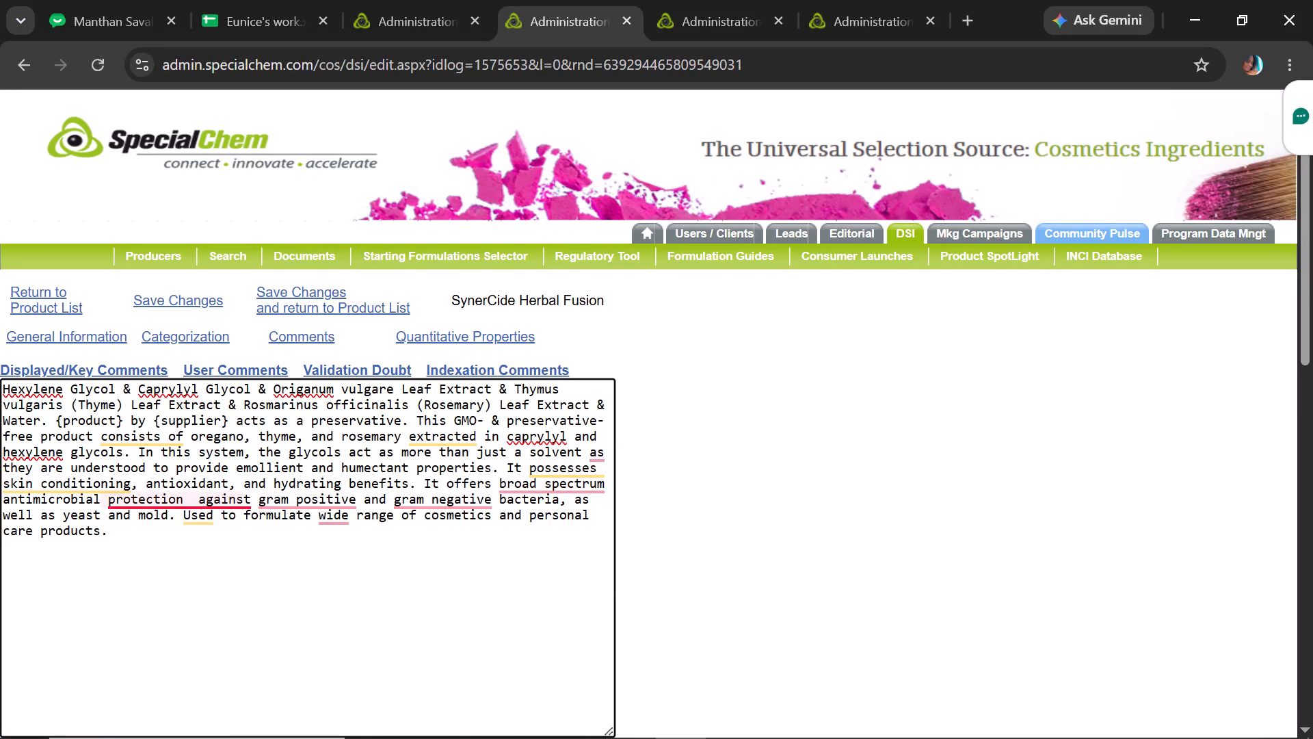
pyautogui.click(233, 536)
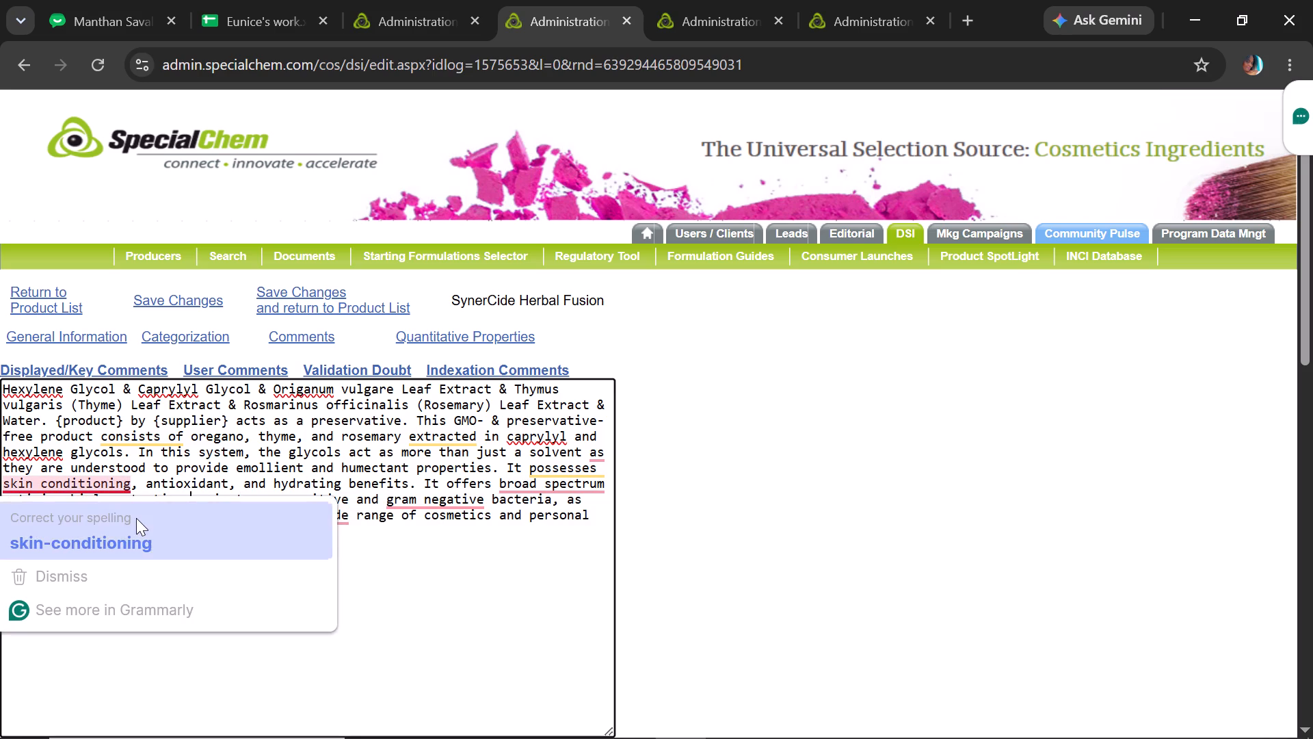
pyautogui.click(136, 518)
pyautogui.write('skin-cond')
pyautogui.write('itioning')
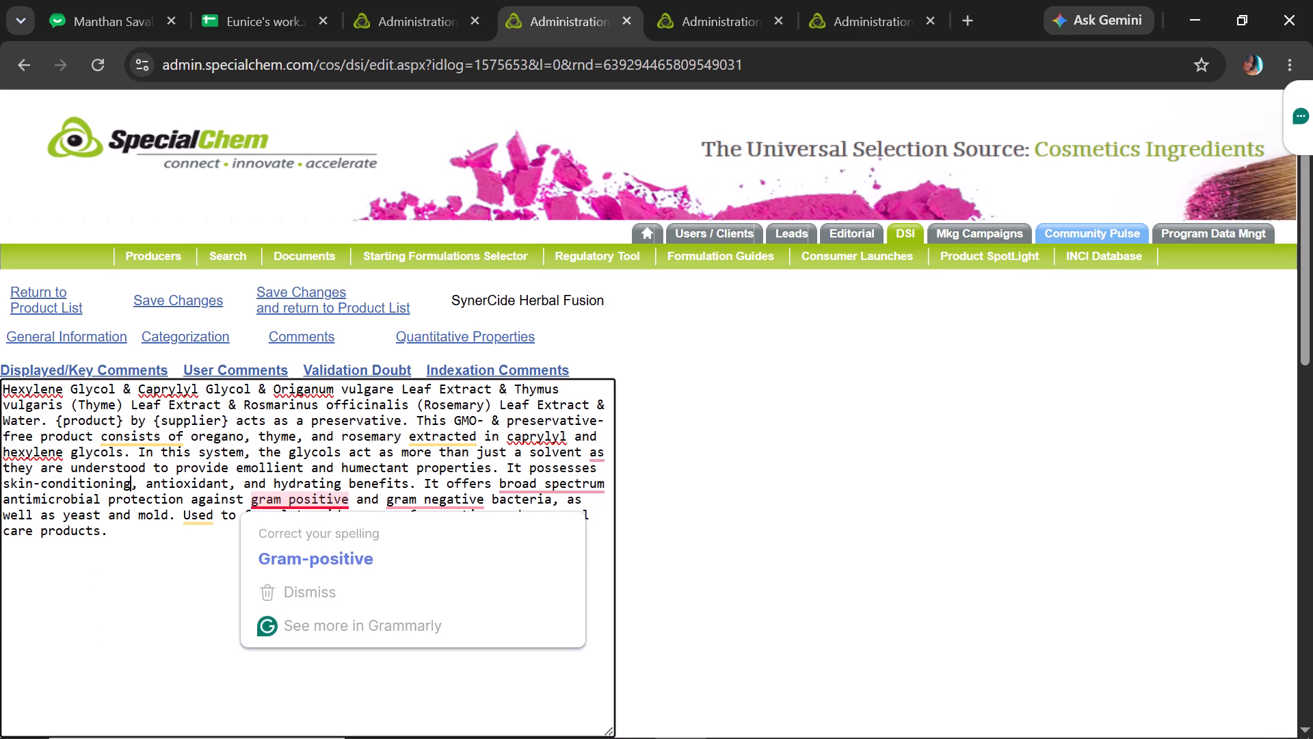
# Correct the bacteria terms in the comment to "Gram-positive" and "Gram-negative".
pyautogui.click(301, 518)
pyautogui.write('Gram-pos')
pyautogui.write('itive')
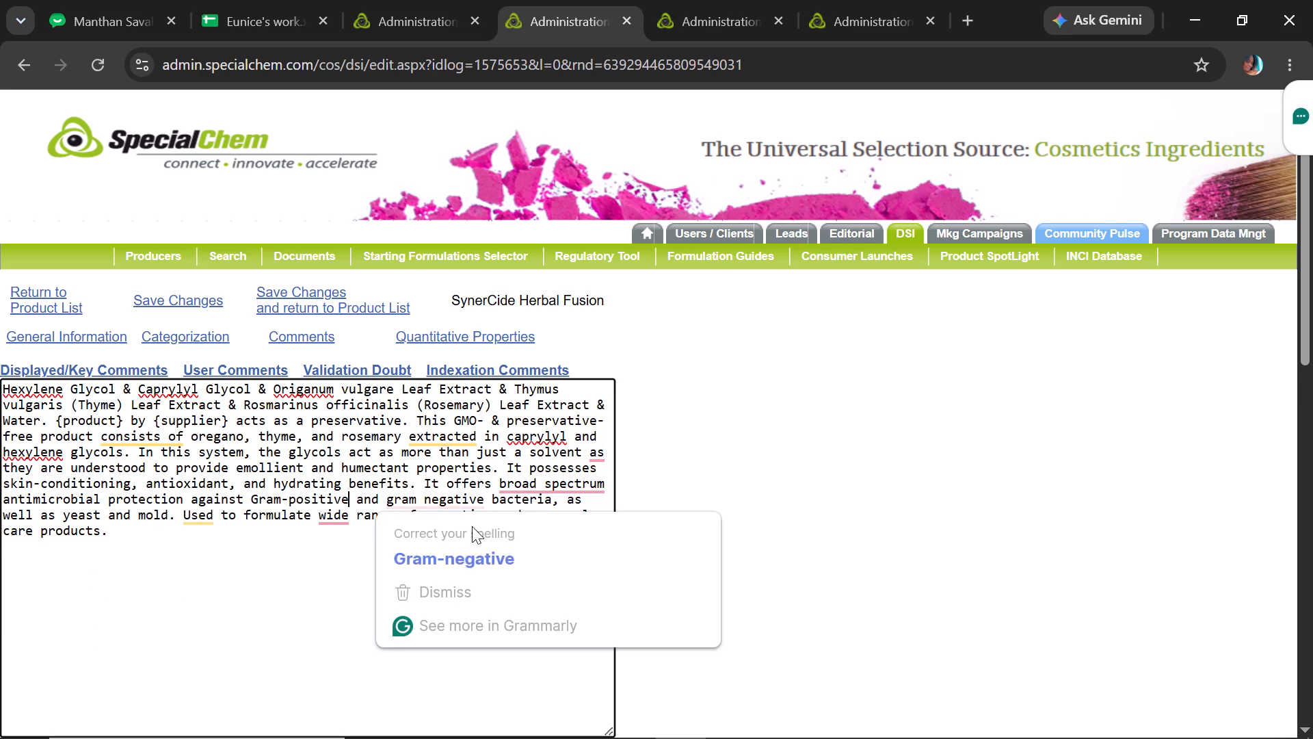
pyautogui.click(490, 544)
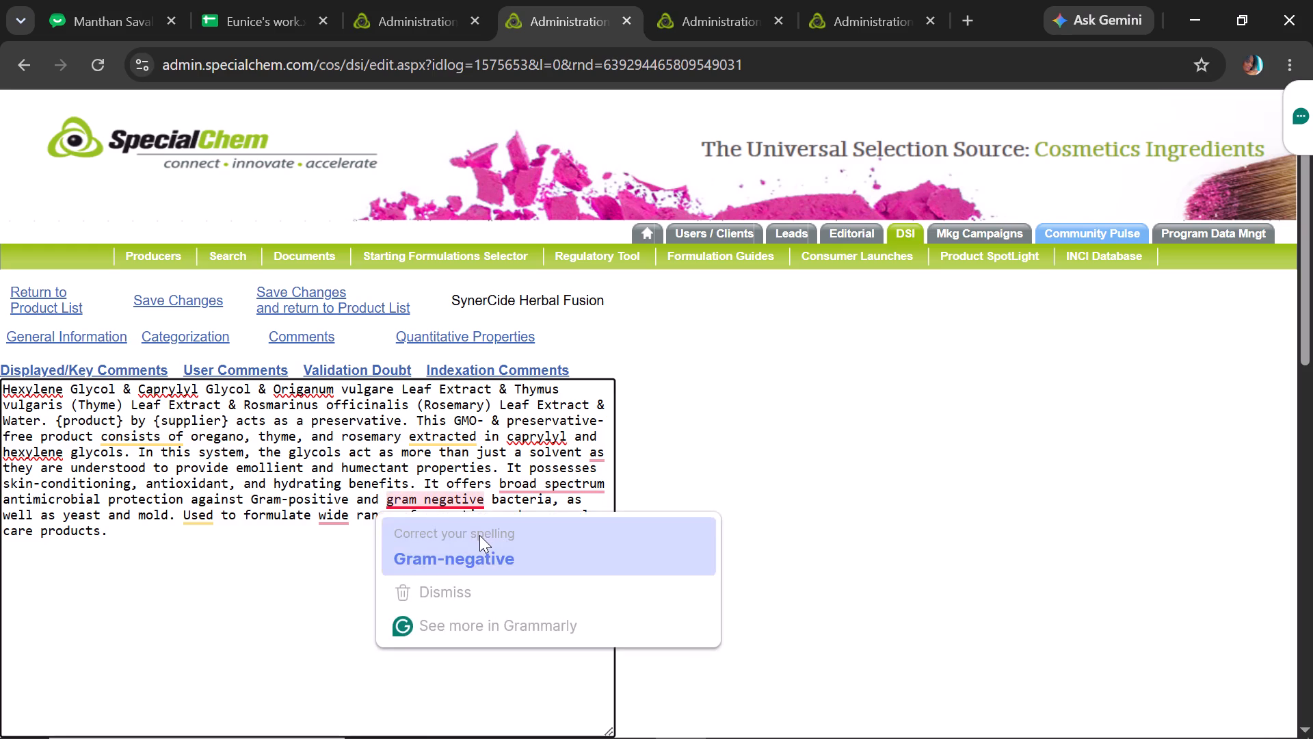
pyautogui.click(479, 535)
pyautogui.write('Gr')
pyautogui.write('am-neg')
pyautogui.press('a')
pyautogui.press('t')
pyautogui.press('i')
pyautogui.press('v')
pyautogui.press('e')
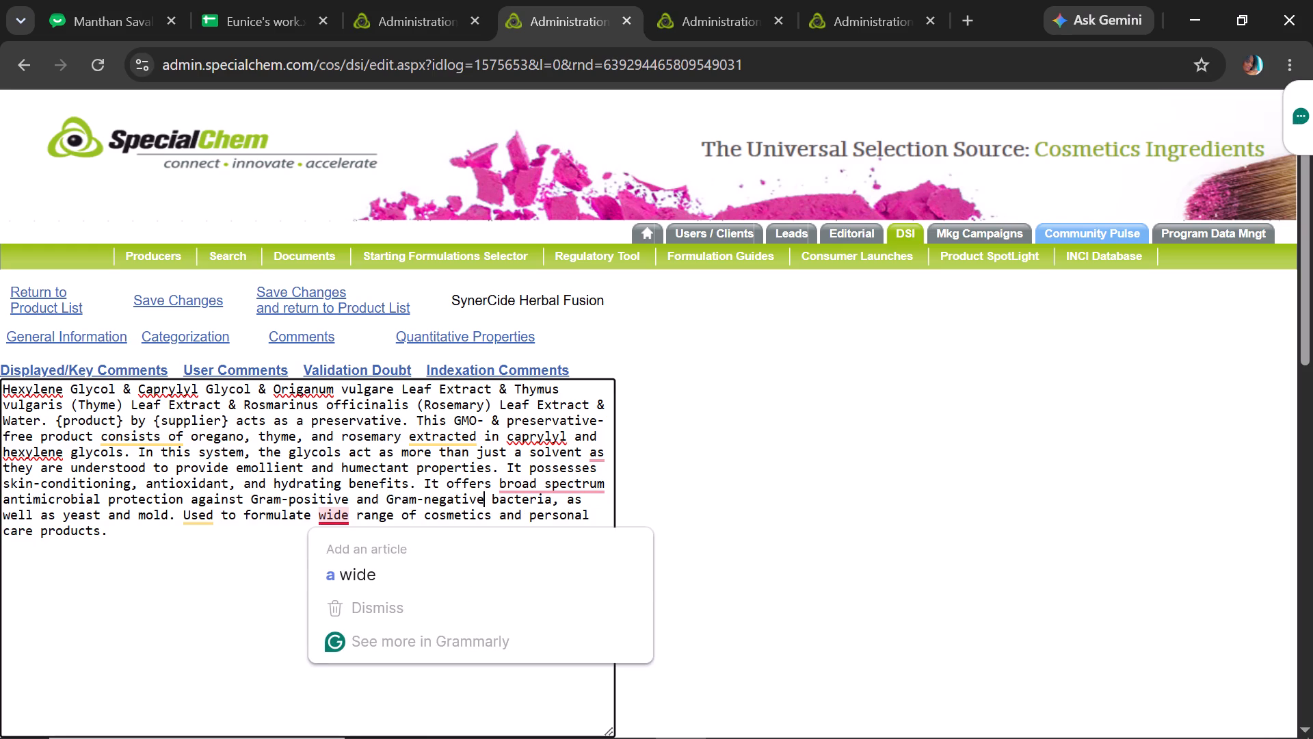
# Correct the comment's wording to "a wide range", "broad-spectrum" and "just a solvent, as".
pyautogui.click(353, 536)
pyautogui.write('a')
pyautogui.press('space')
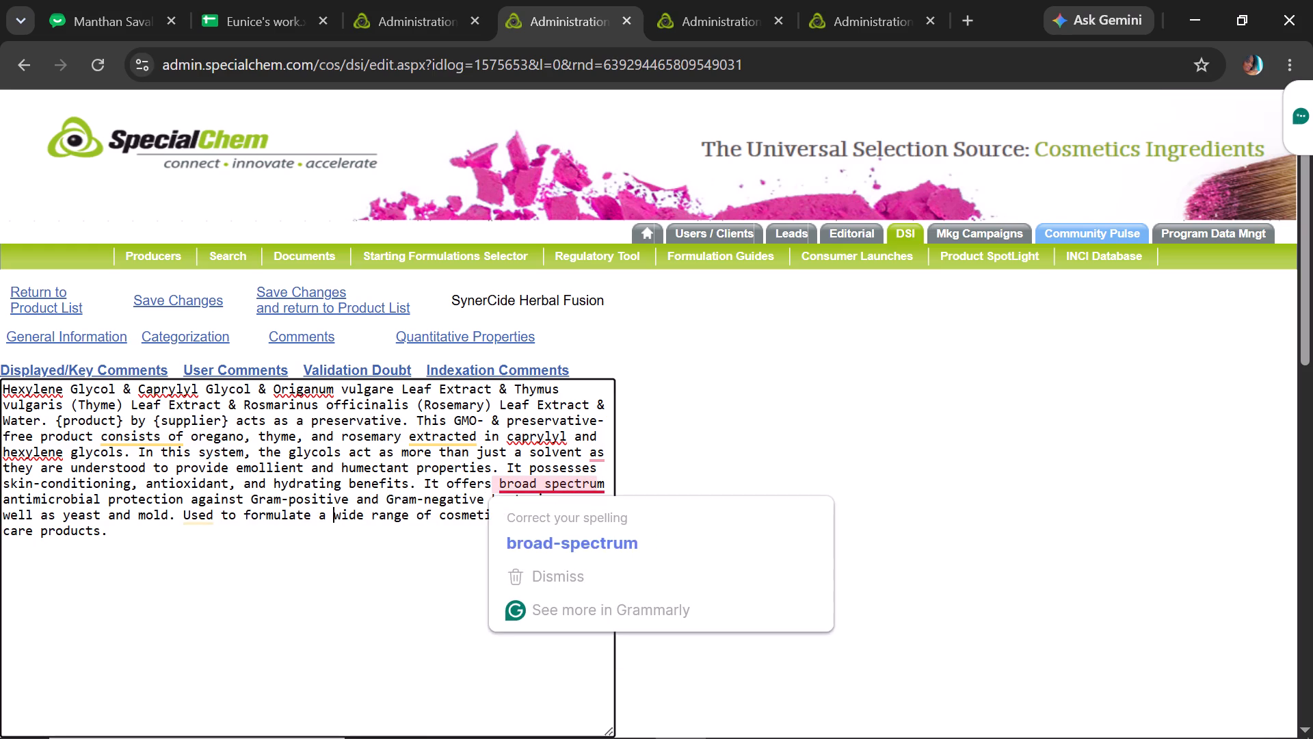
pyautogui.click(566, 511)
pyautogui.write('broa')
pyautogui.write('d-spectru')
pyautogui.press('m')
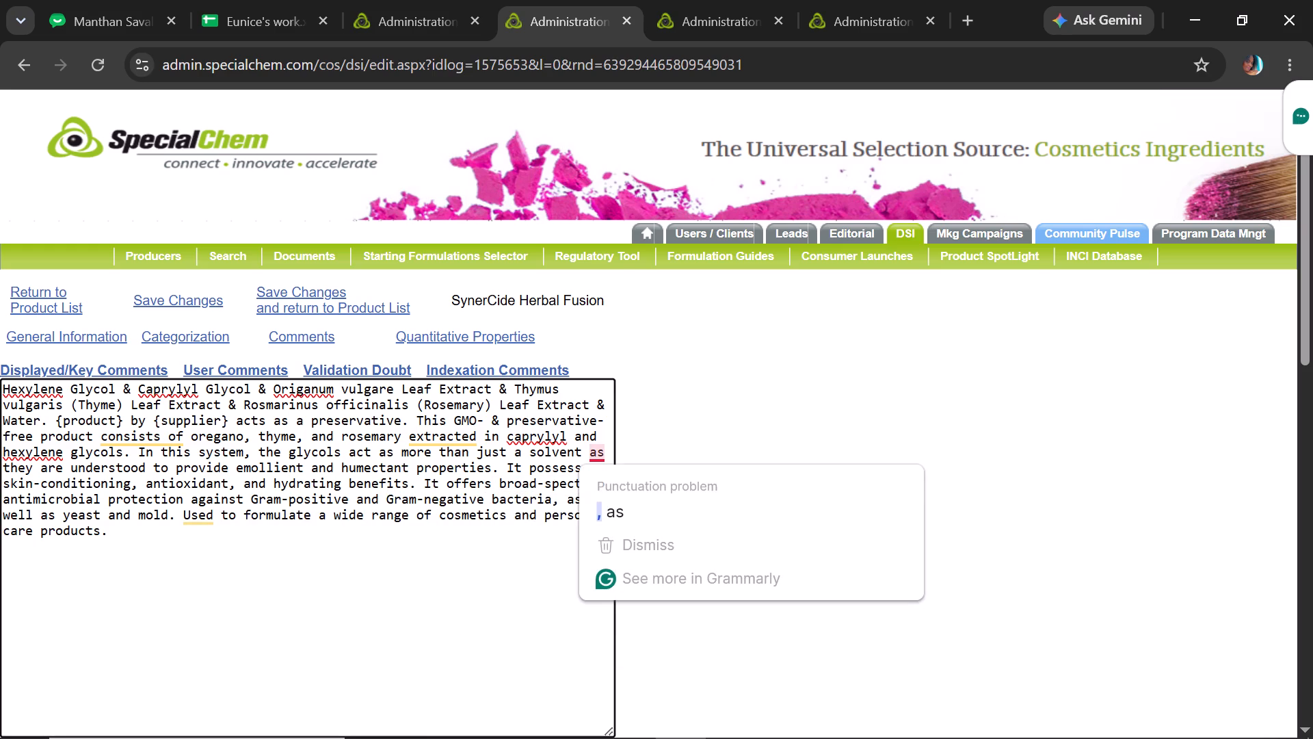
pyautogui.click(617, 484)
pyautogui.press(',')
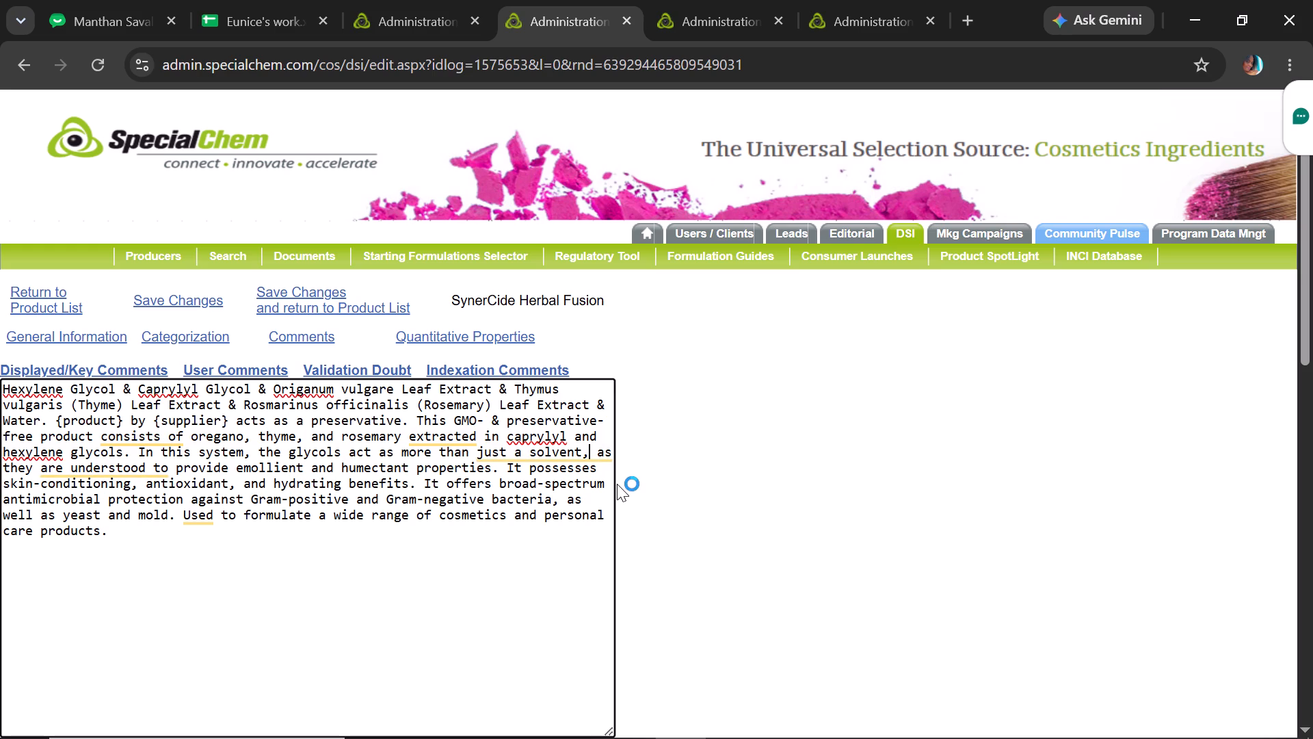
# Replace "It" before "possesses" in the comment with the copied {product} placeholder.
pyautogui.click(522, 471)
pyautogui.press('BackSpace')
pyautogui.press('BackSpace')
pyautogui.hotkey('ctrl', 'v')
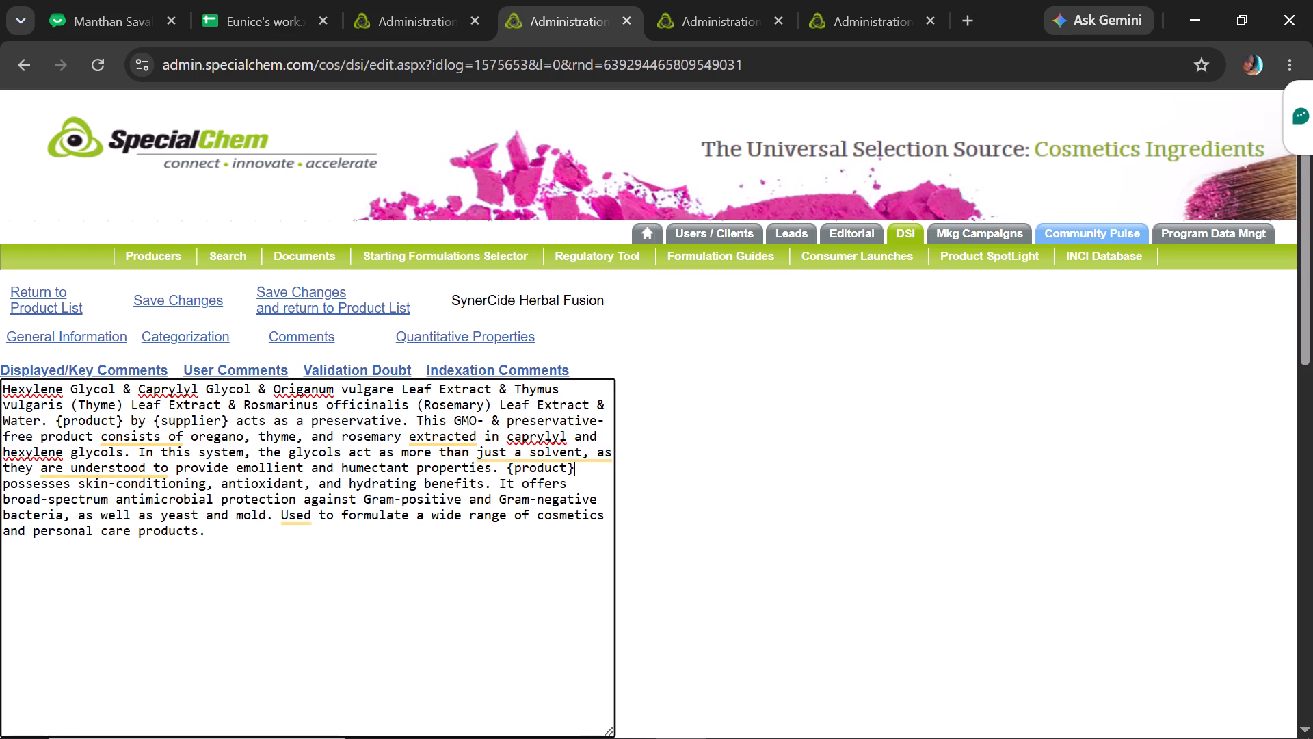
# Enable Display as HTML for SynerCide Herbal Fusion's Displayed/Key Comments and save the changes.
pyautogui.moveTo(1312, 298); pyautogui.dragTo(1307, 339)
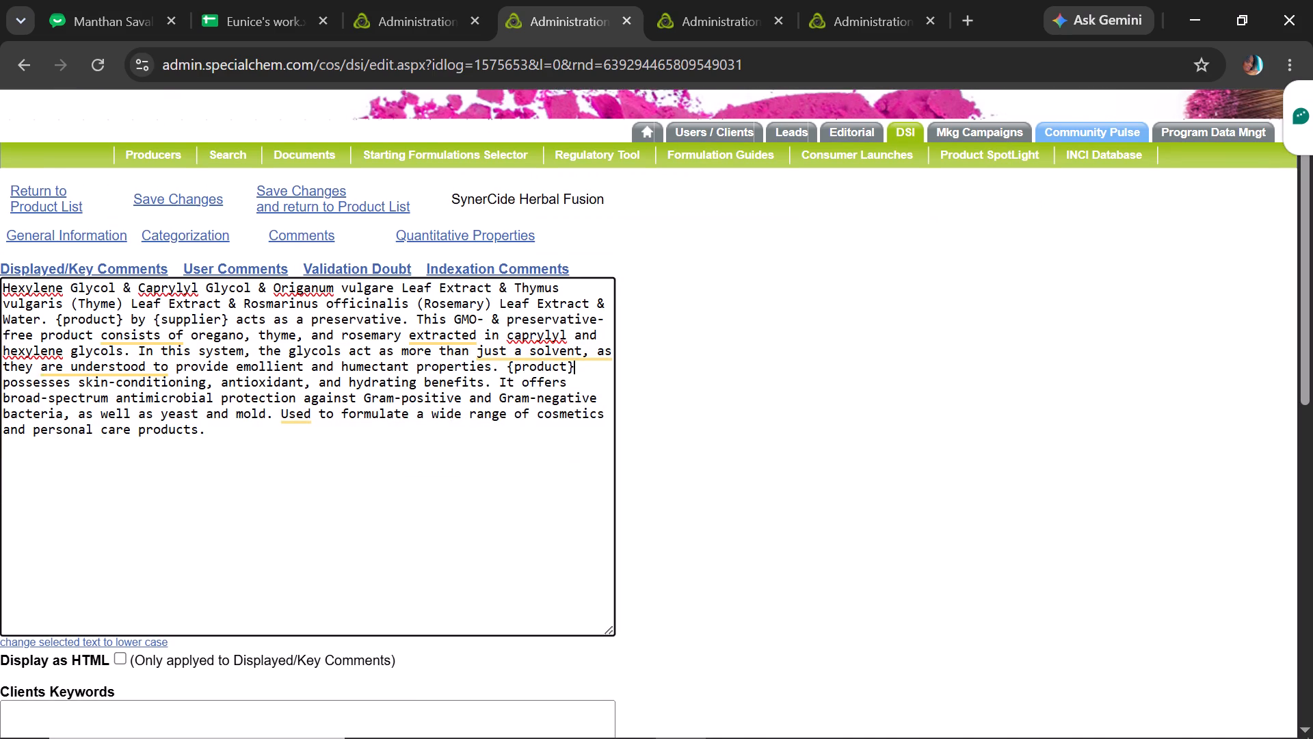
pyautogui.click(119, 658)
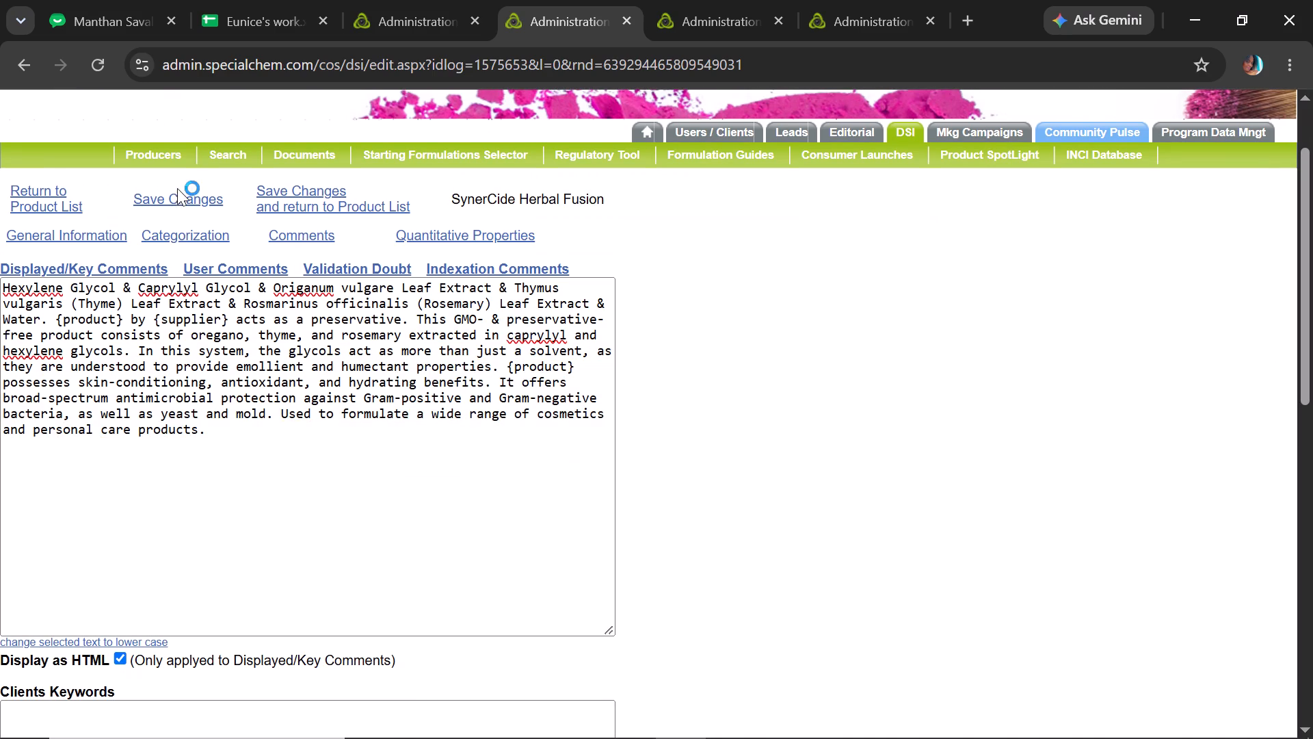
pyautogui.click(178, 195)
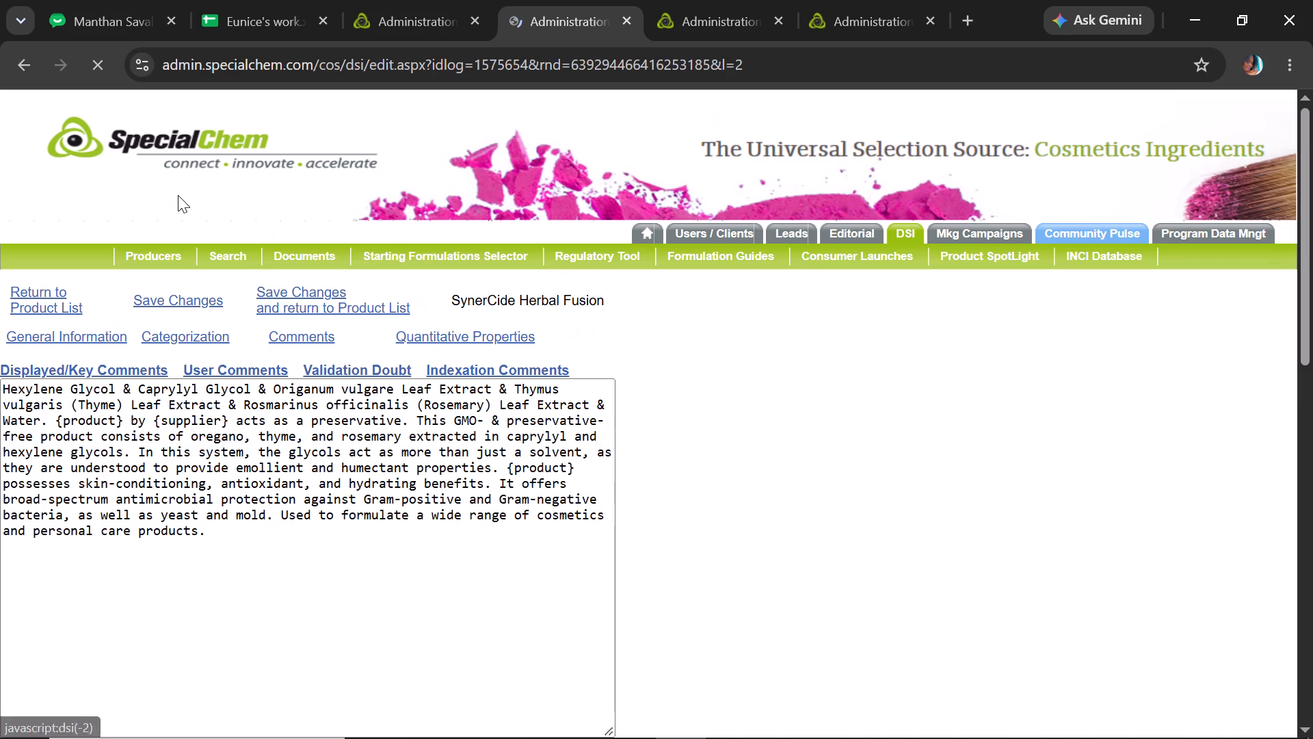
# Copy SynerCide Herbal Fusion's sustainability clue from the spreadsheet's Cosmetics sheet into its User Comments, followed by a new line.
pyautogui.click(235, 360)
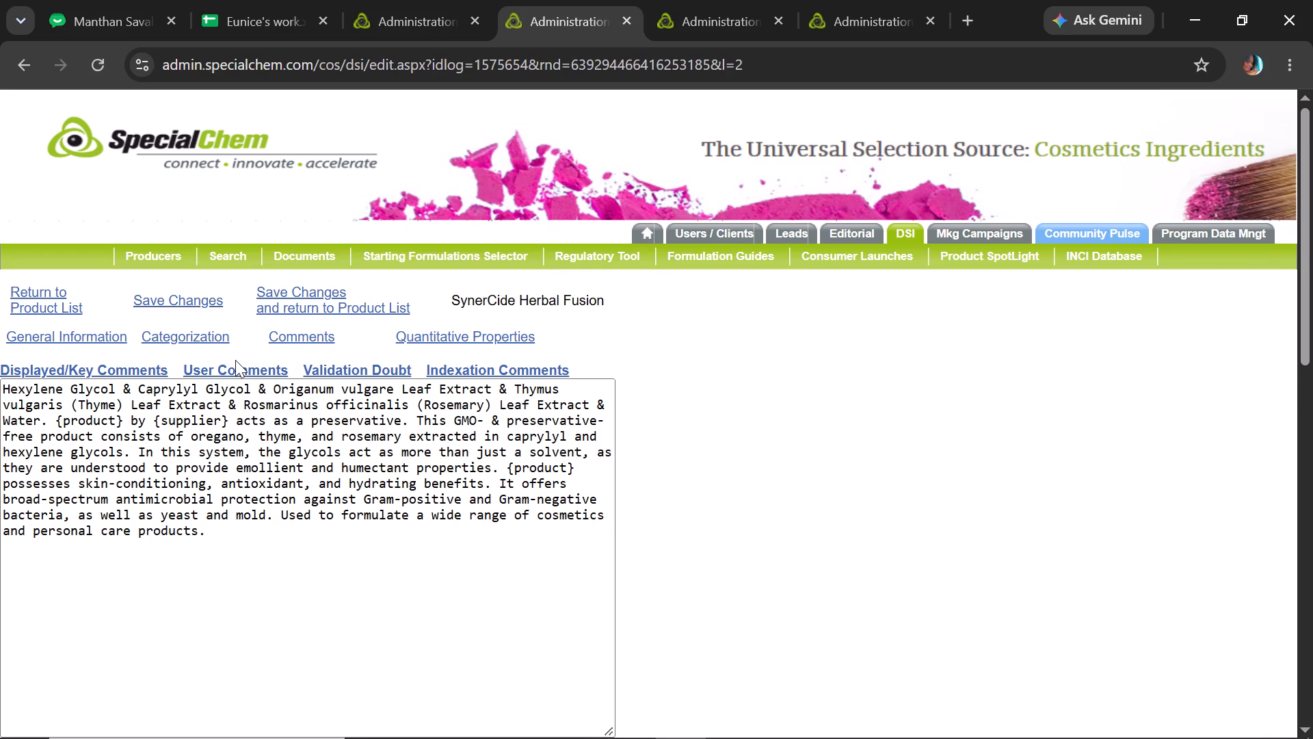
pyautogui.click(240, 371)
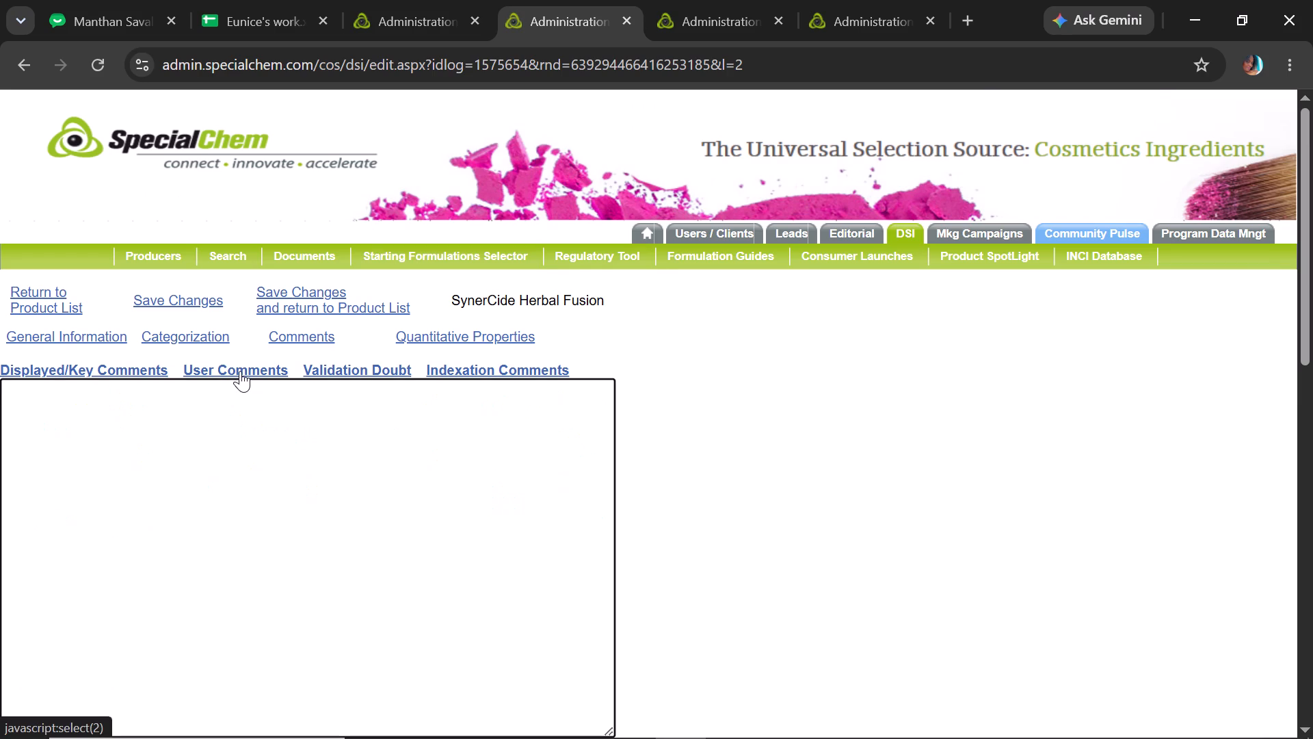
pyautogui.click(287, 3)
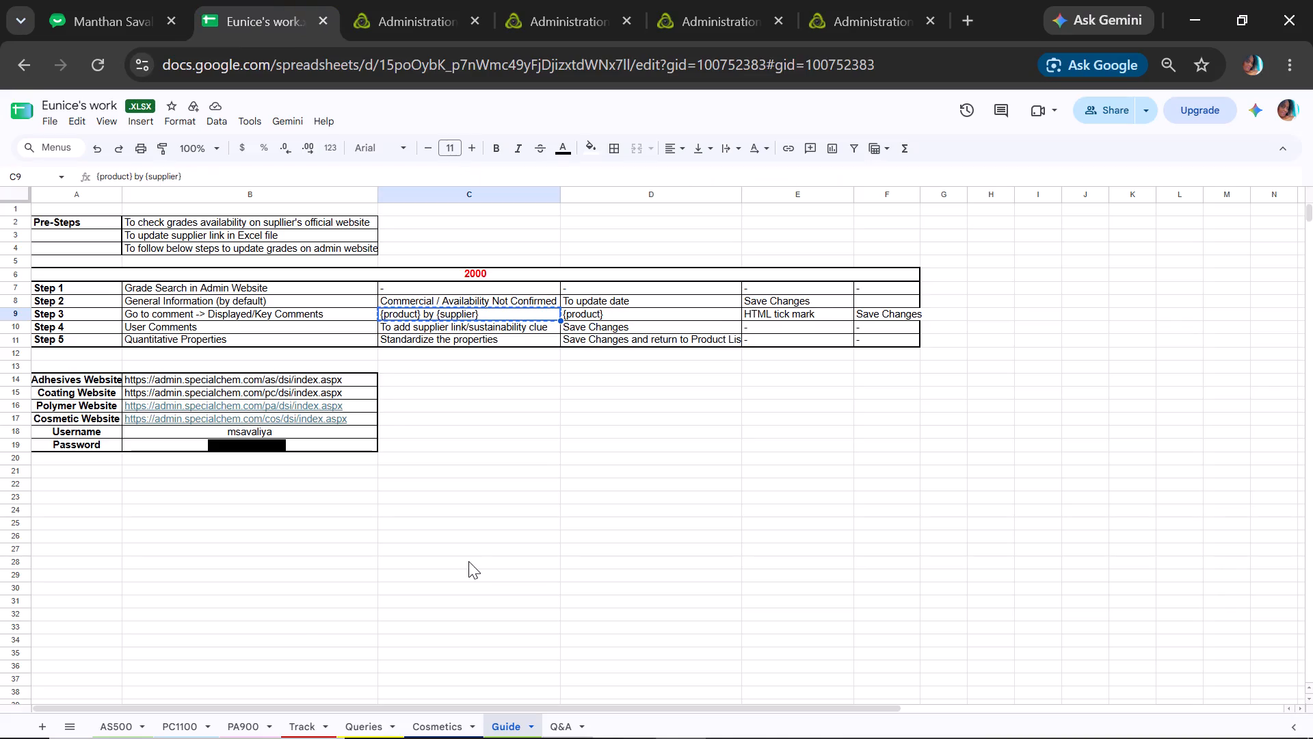
pyautogui.click(434, 723)
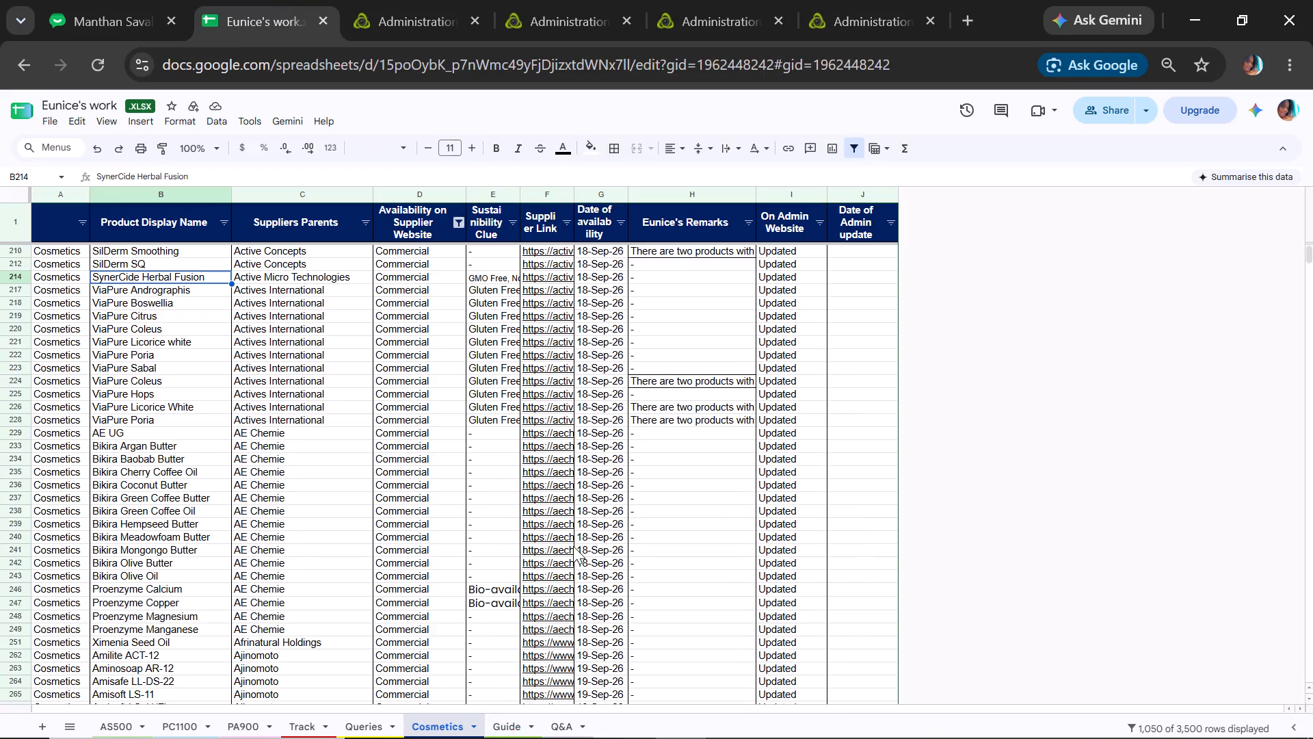
pyautogui.click(487, 280)
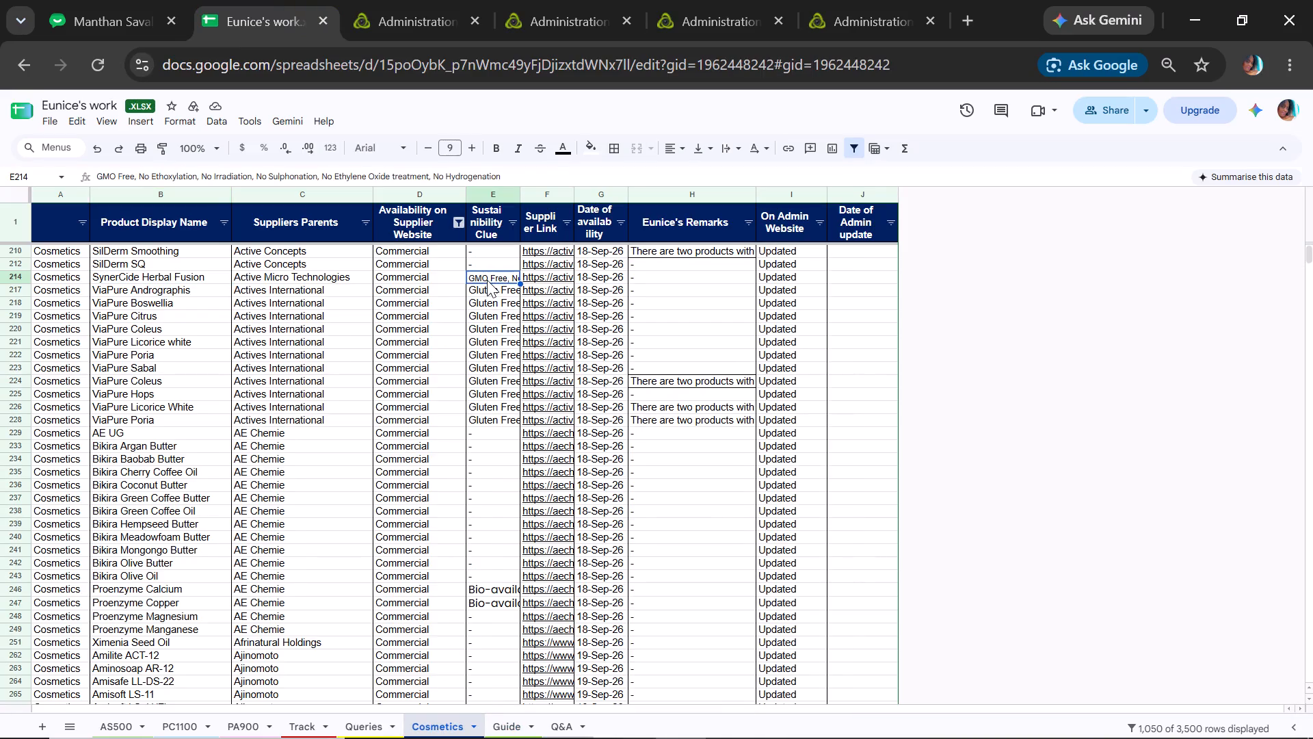
pyautogui.hotkey('ctrl', 'c')
pyautogui.click(551, 0)
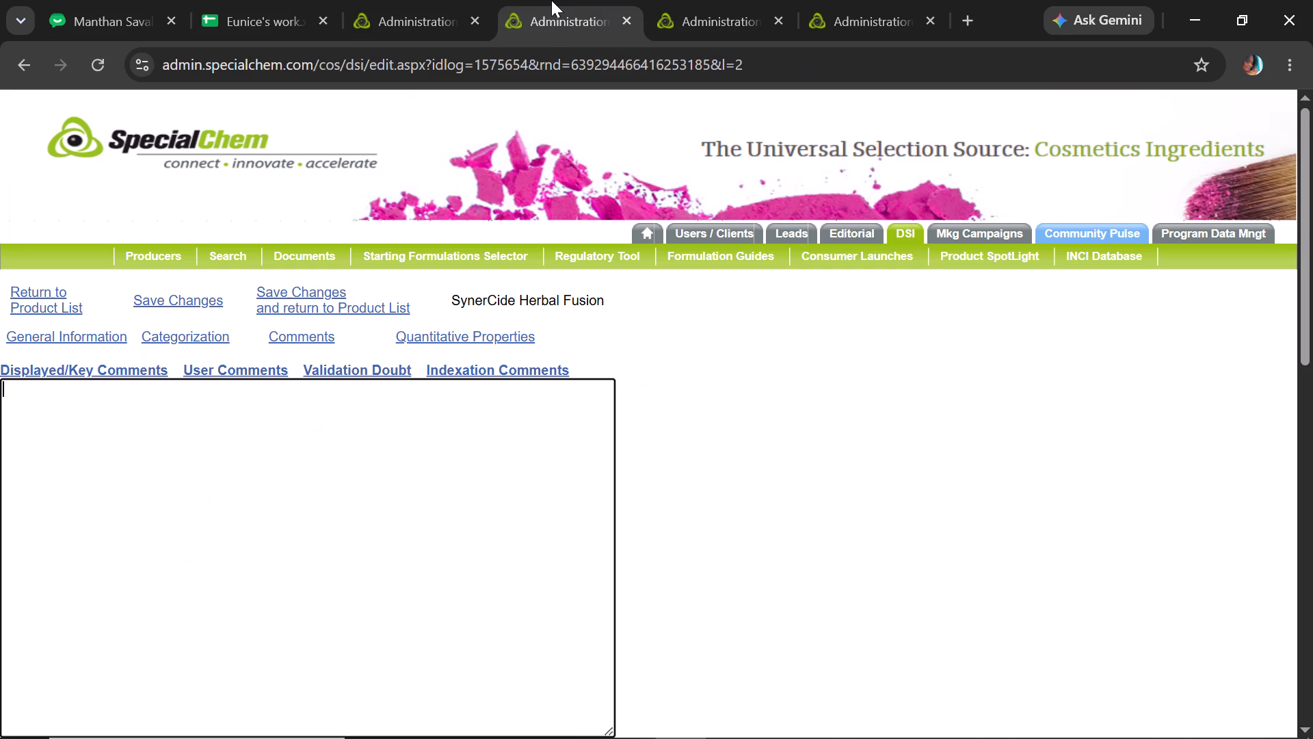
pyautogui.hotkey('ctrl', 'v')
pyautogui.press('Return')
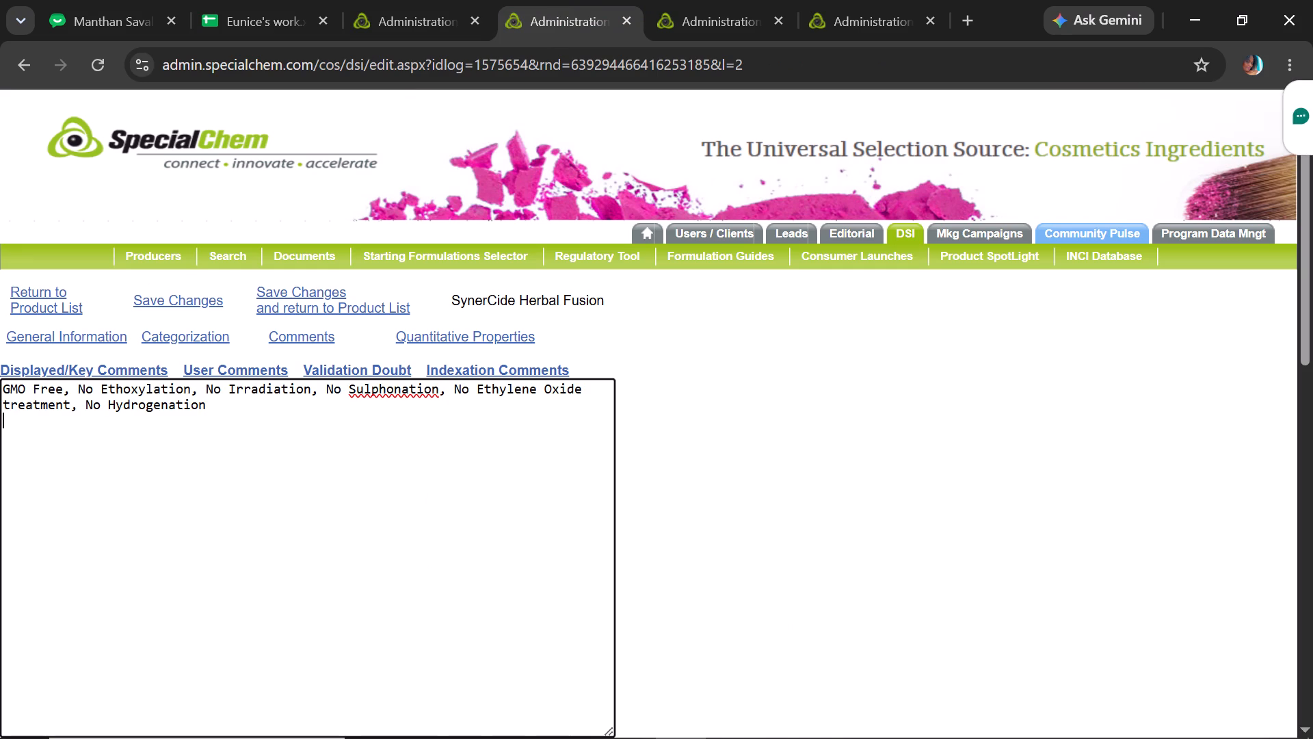
# Copy SynerCide Herbal Fusion's supplier link from the spreadsheet onto the second line of its User Comments and save the changes.
pyautogui.click(410, 0)
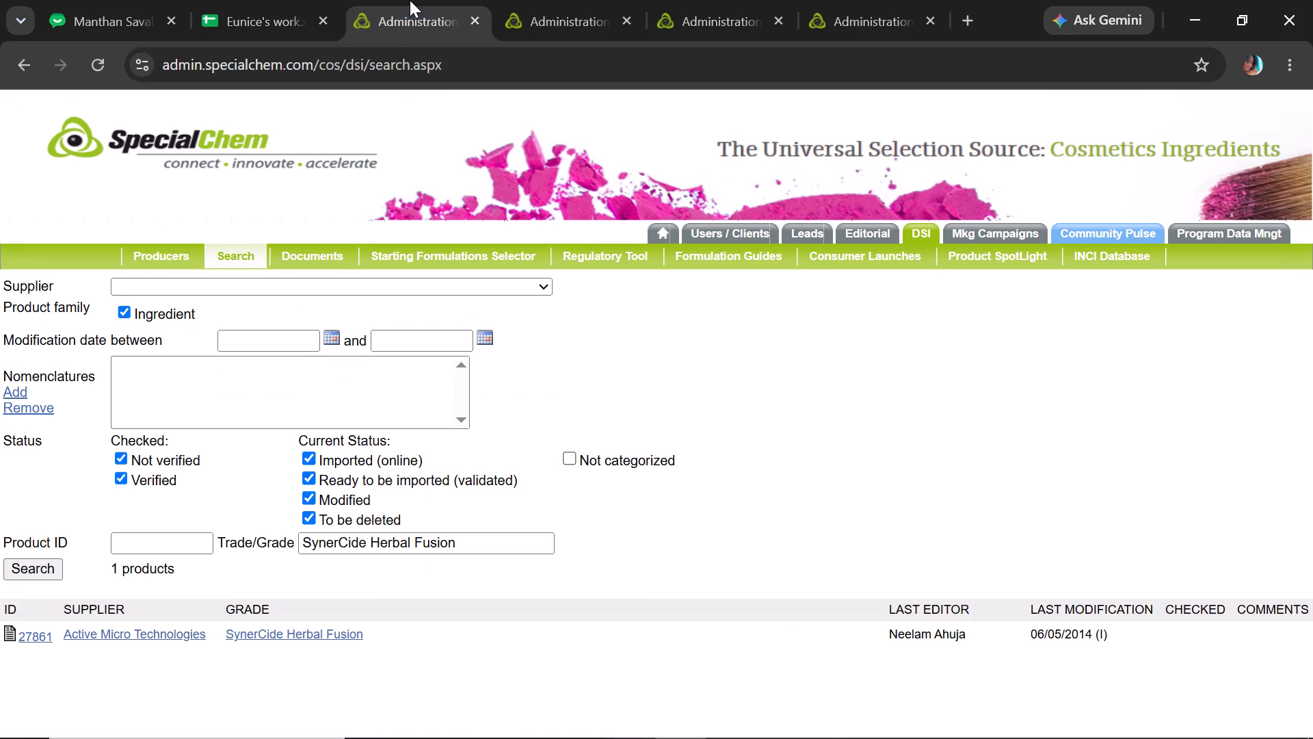
pyautogui.click(252, 0)
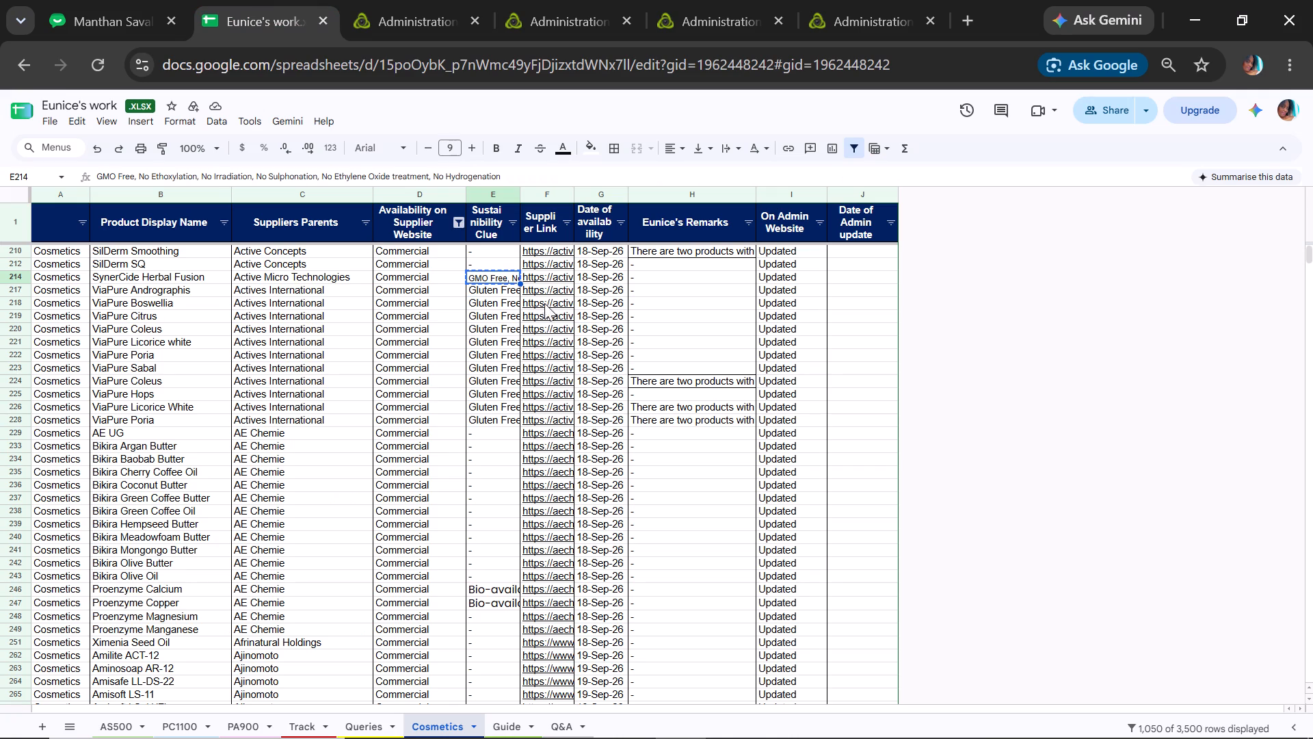
pyautogui.click(555, 281)
pyautogui.hotkey('ctrl', 'c')
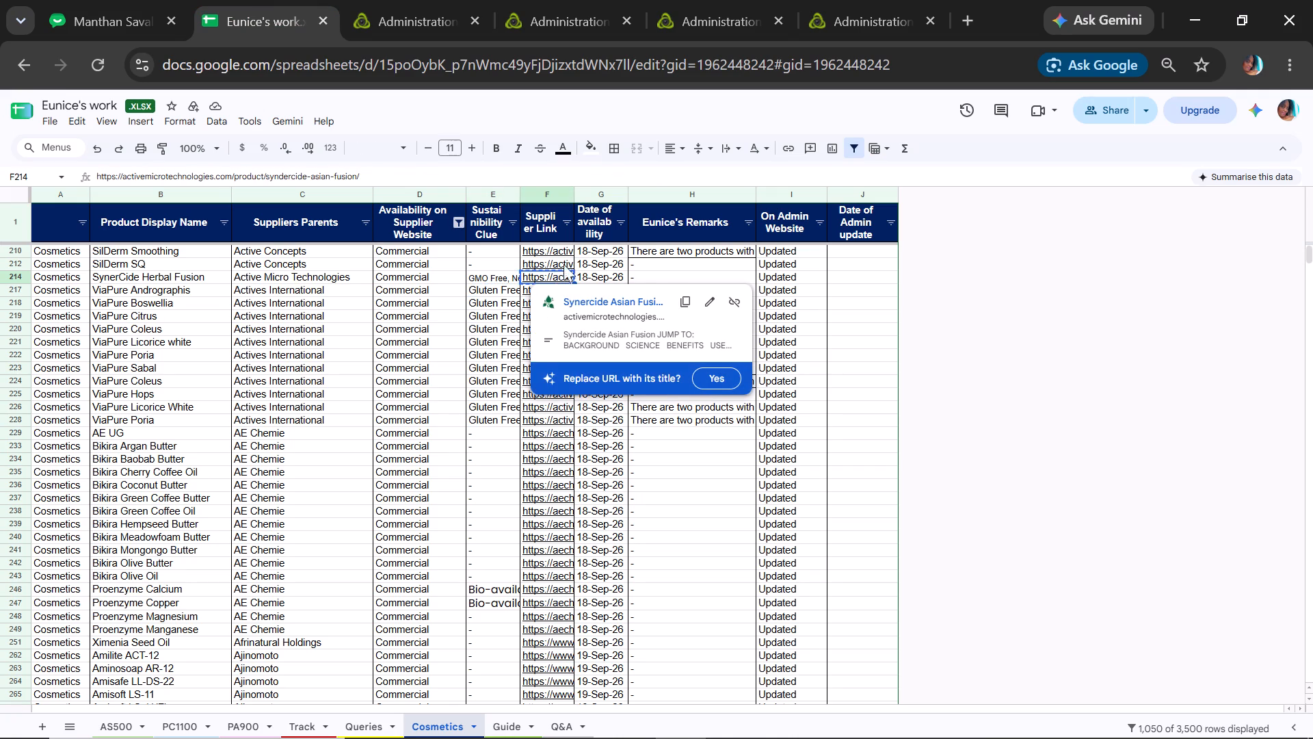
pyautogui.click(615, 0)
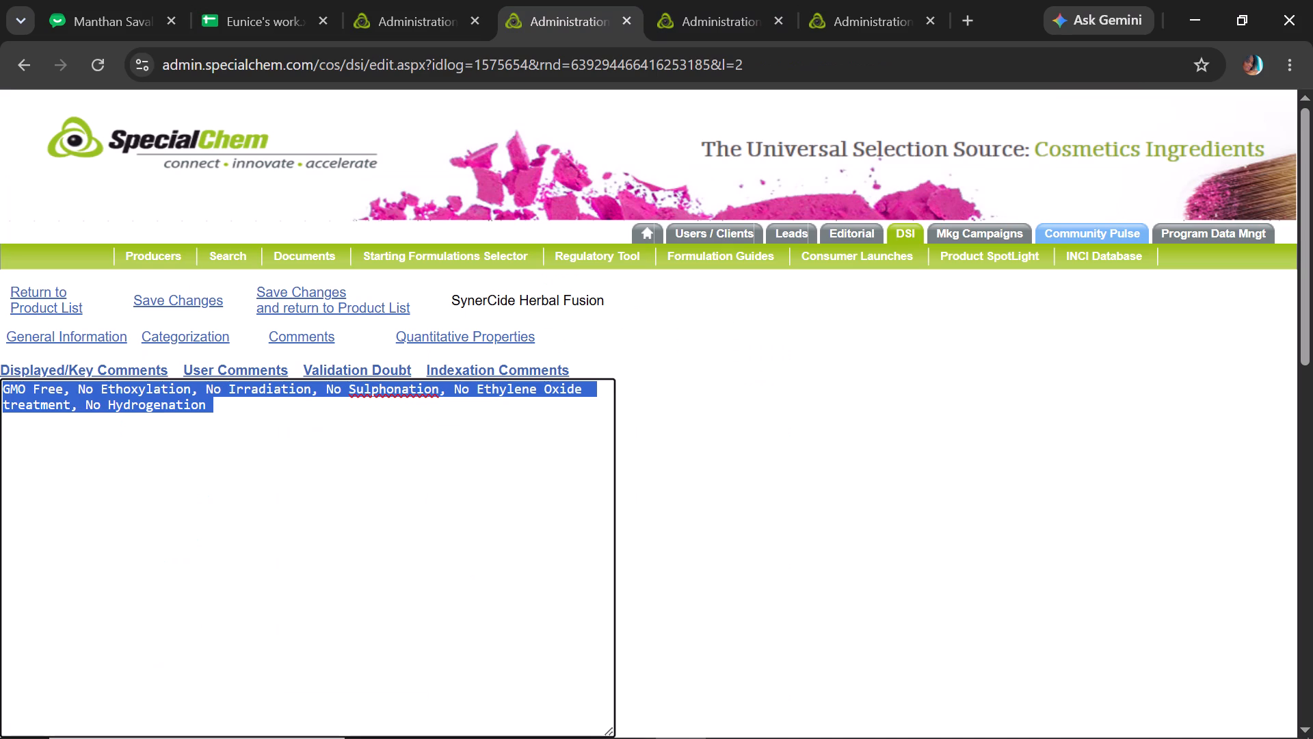
pyautogui.click(0, 447)
pyautogui.hotkey('ctrl', 'v')
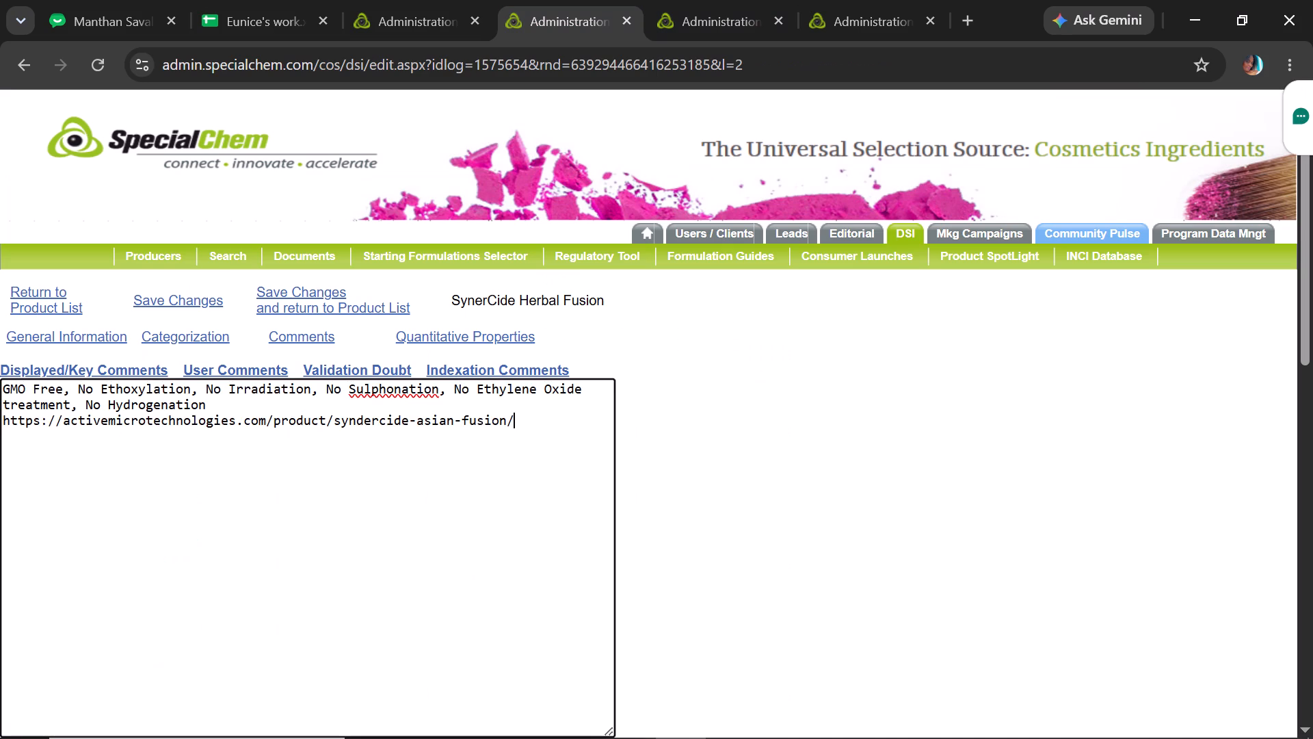
pyautogui.click(198, 297)
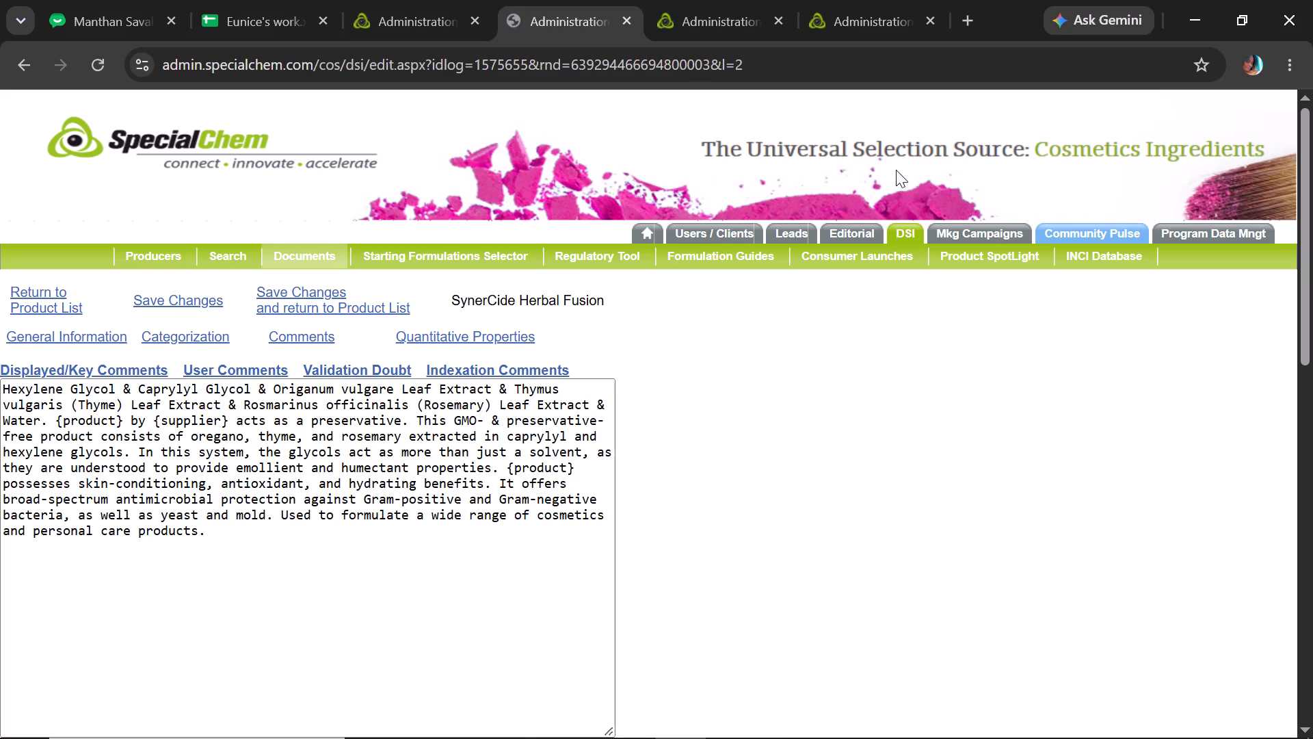
# Check SynerCide Herbal Fusion's Quantitative Properties, then save the changes and return to the product list.
pyautogui.moveTo(1312, 237); pyautogui.dragTo(1312, 272)
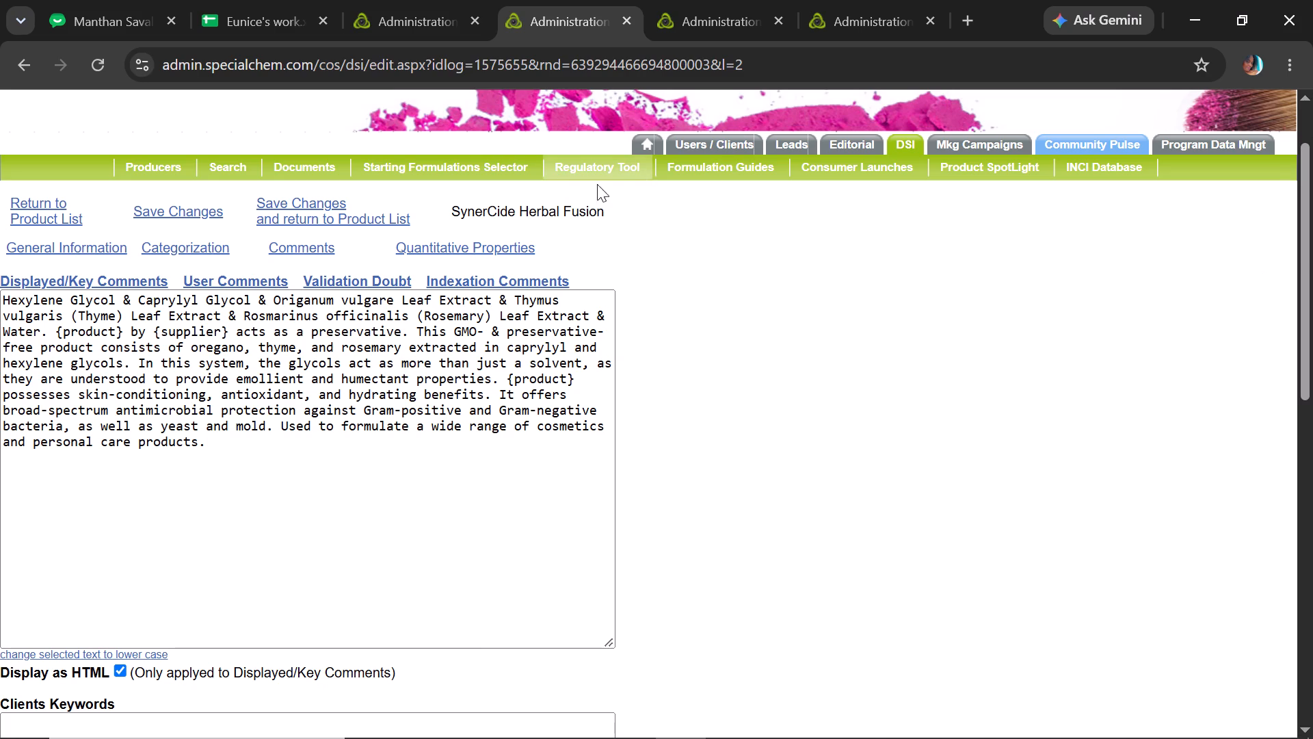
pyautogui.click(503, 250)
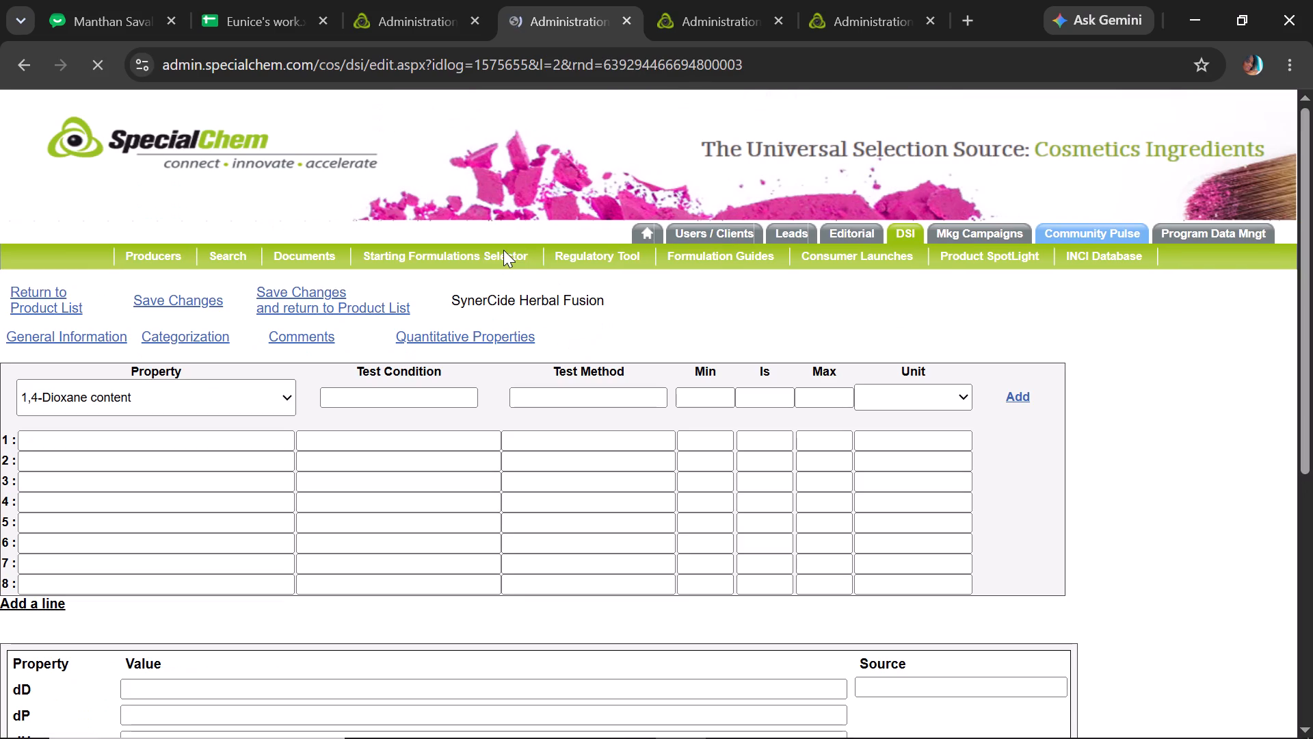
pyautogui.click(282, 291)
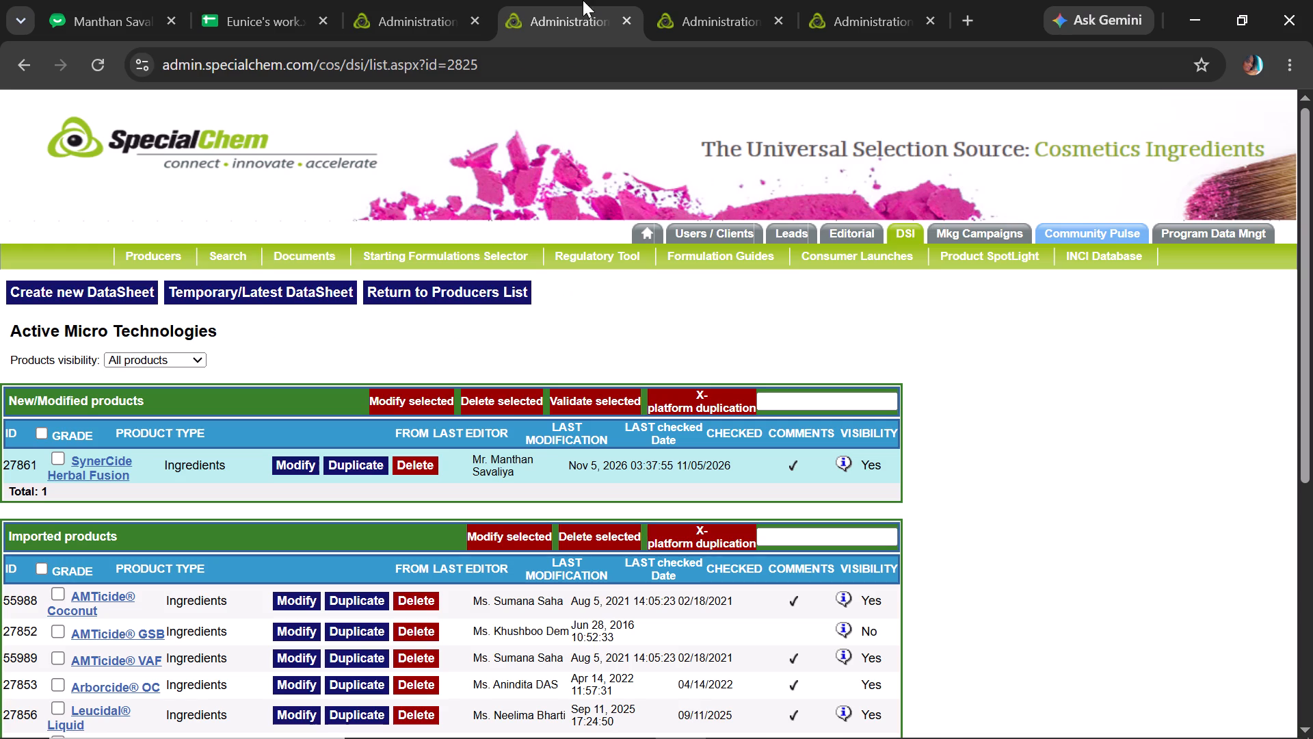
# Copy "ViaPure Andrographis" from the Cosmetics sheet and search for it by Trade/Grade on the admin site.
pyautogui.click(278, 0)
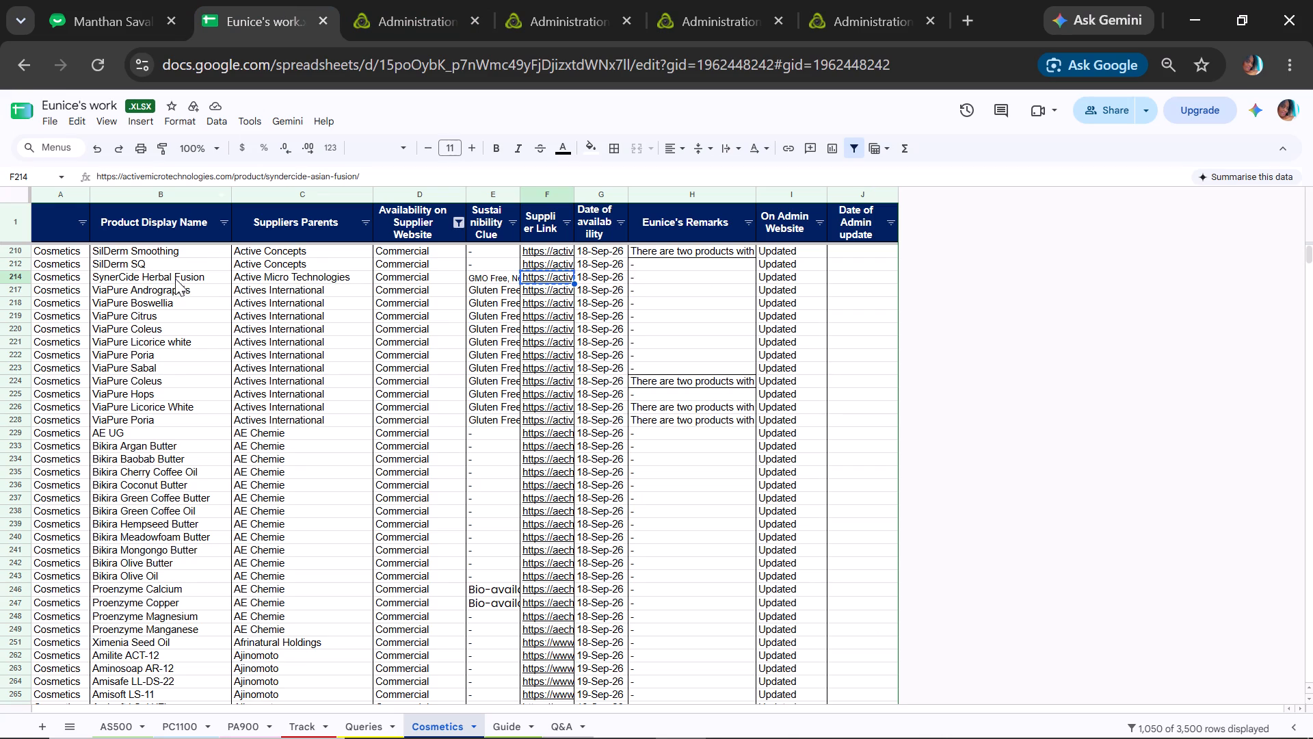
pyautogui.click(178, 285)
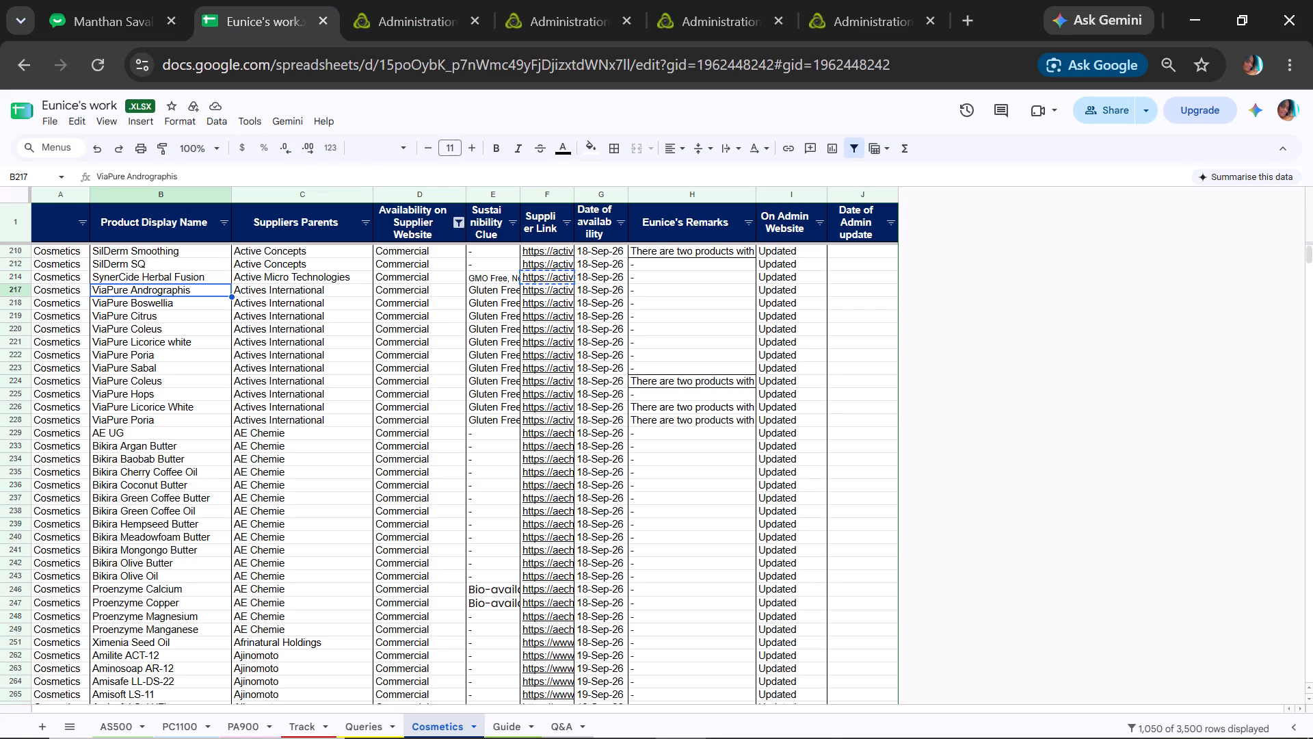
pyautogui.hotkey('ctrl', 'c')
pyautogui.click(442, 0)
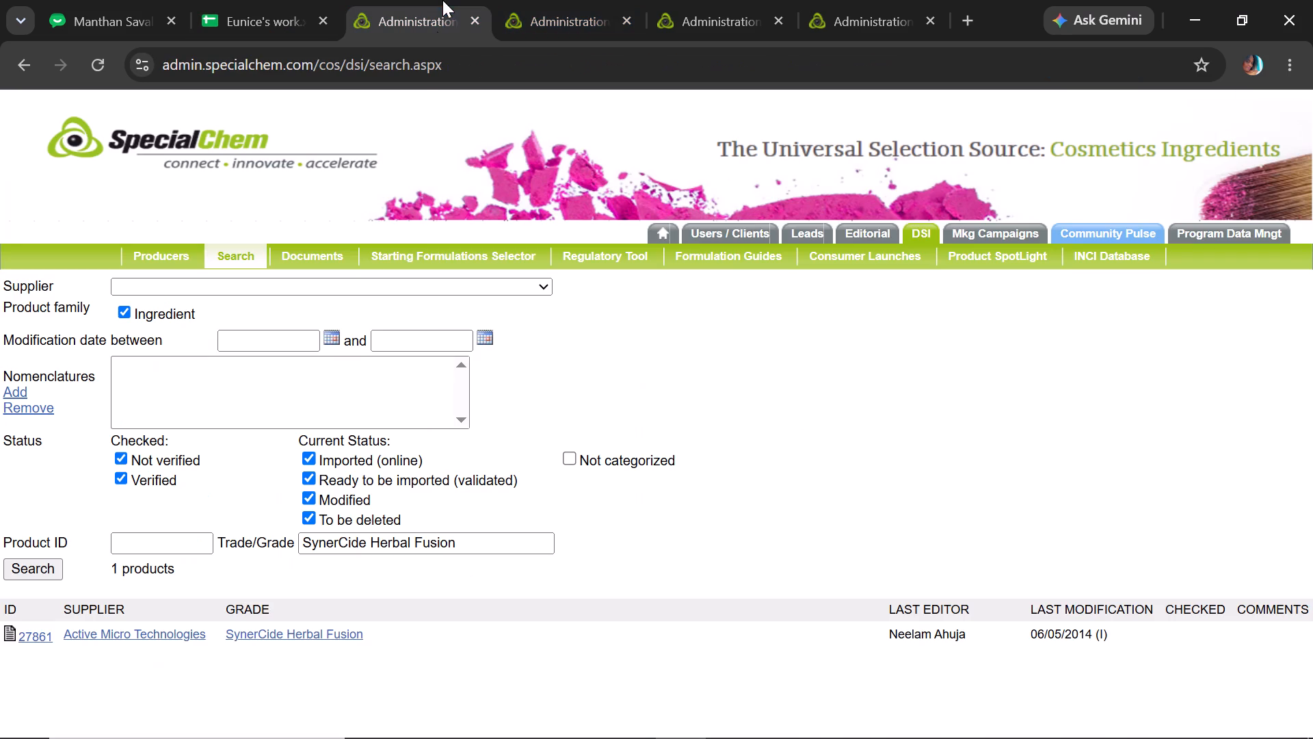
pyautogui.moveTo(462, 532); pyautogui.dragTo(133, 468)
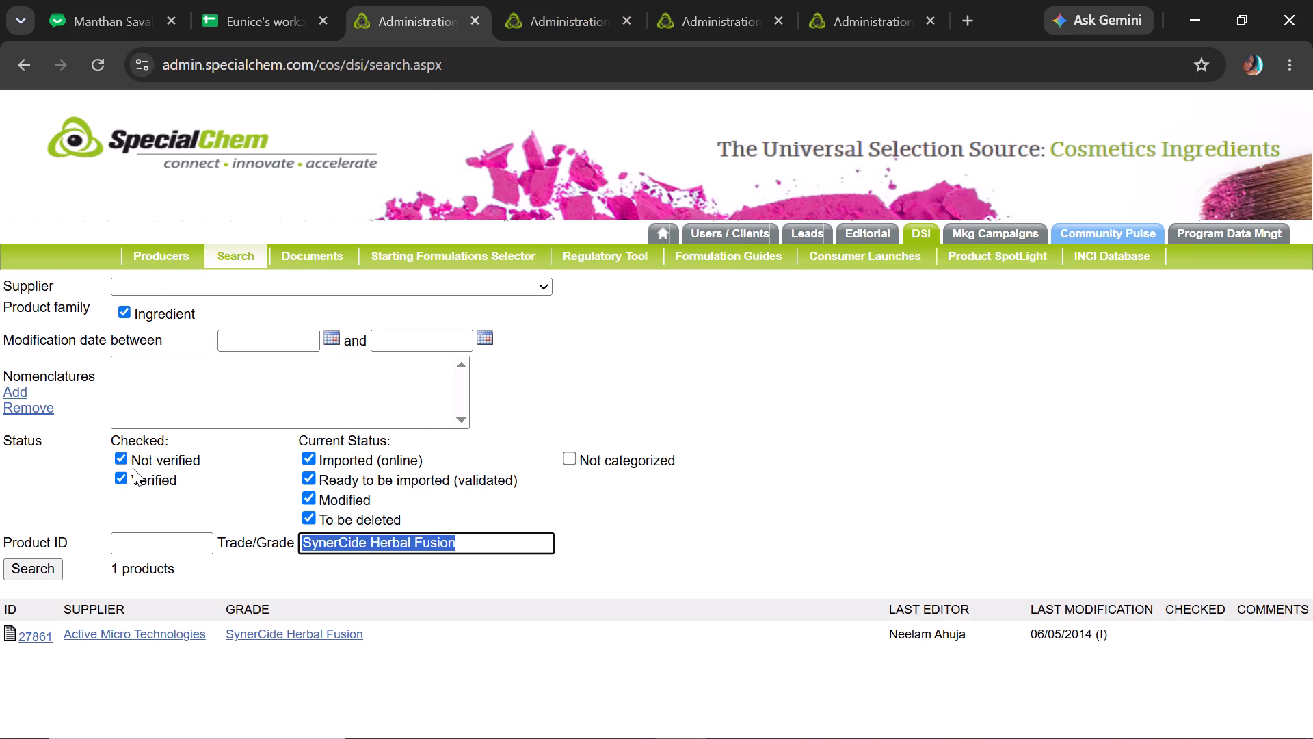
pyautogui.hotkey('ctrl', 'v')
pyautogui.click(40, 575)
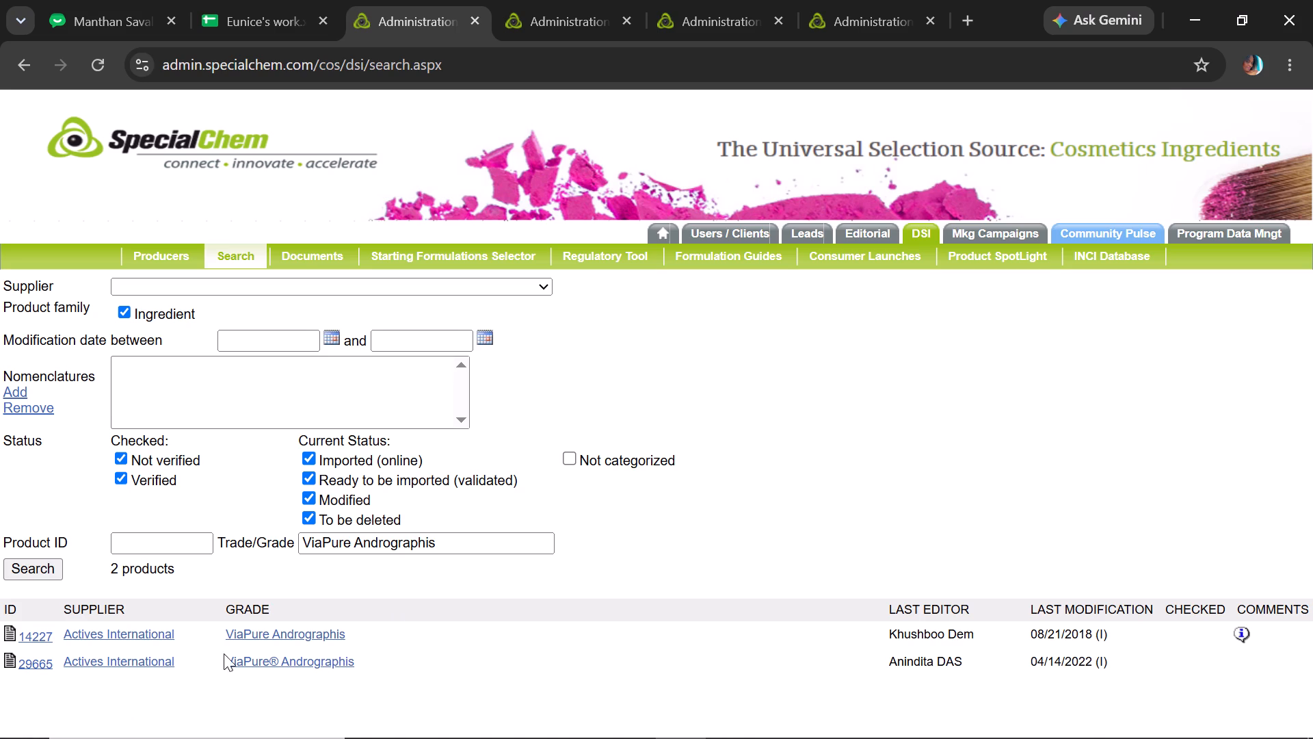
# Open the ViaPure Andrographis record with ID 14227, then copy the "{product} by {supplier}" template from the spreadsheet's Guide sheet.
pyautogui.click(266, 633)
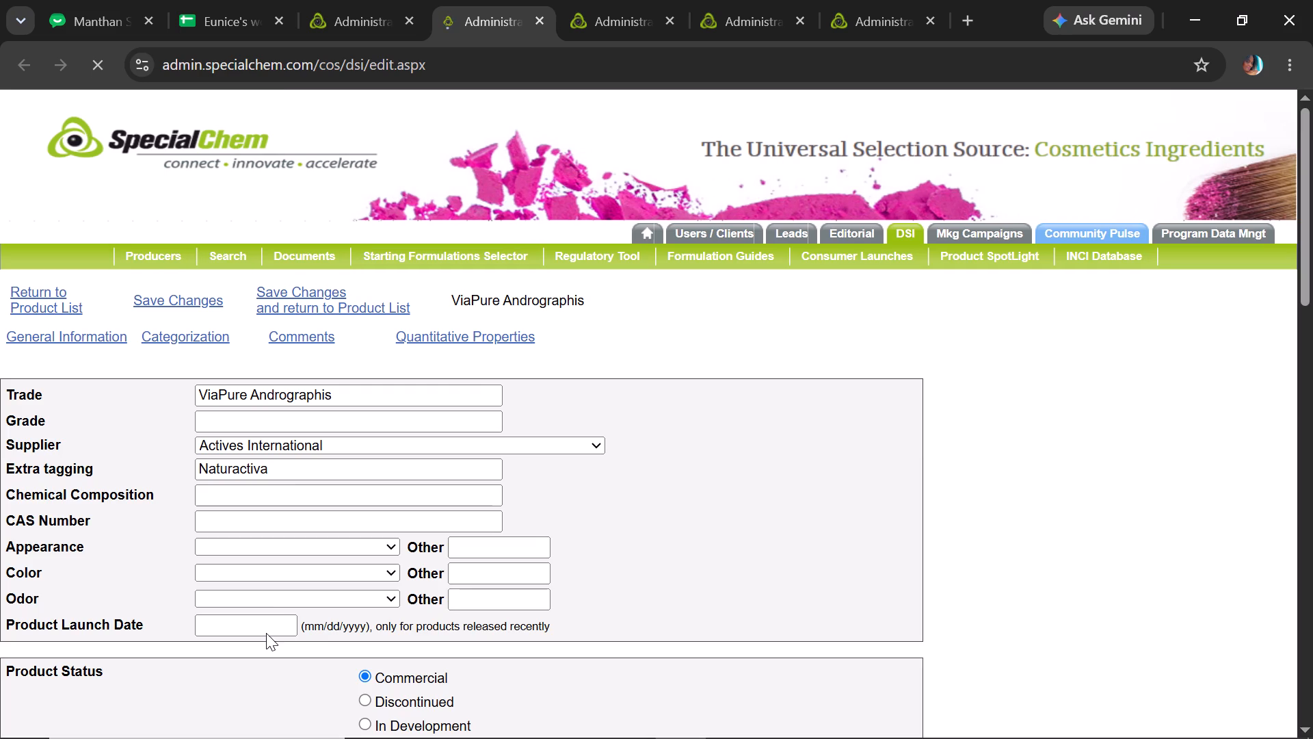
pyautogui.click(232, 0)
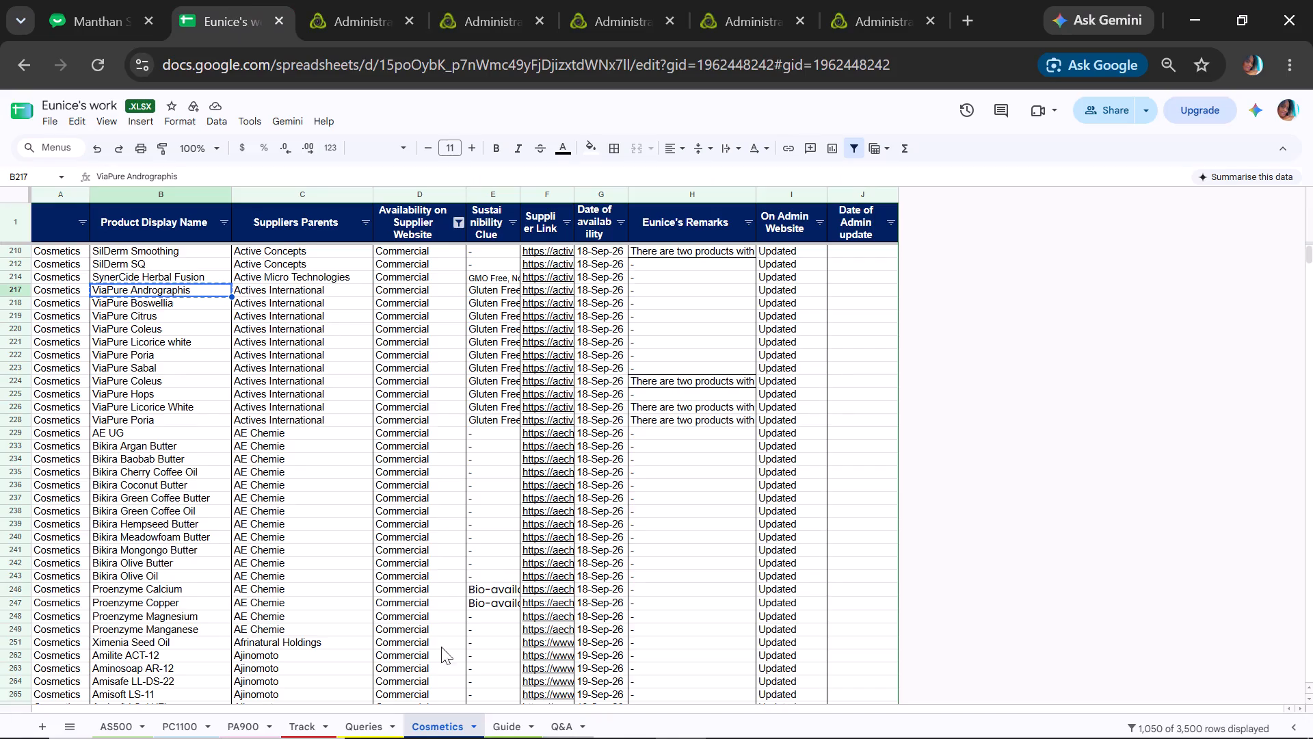
pyautogui.click(514, 729)
pyautogui.hotkey('ctrl', 'c')
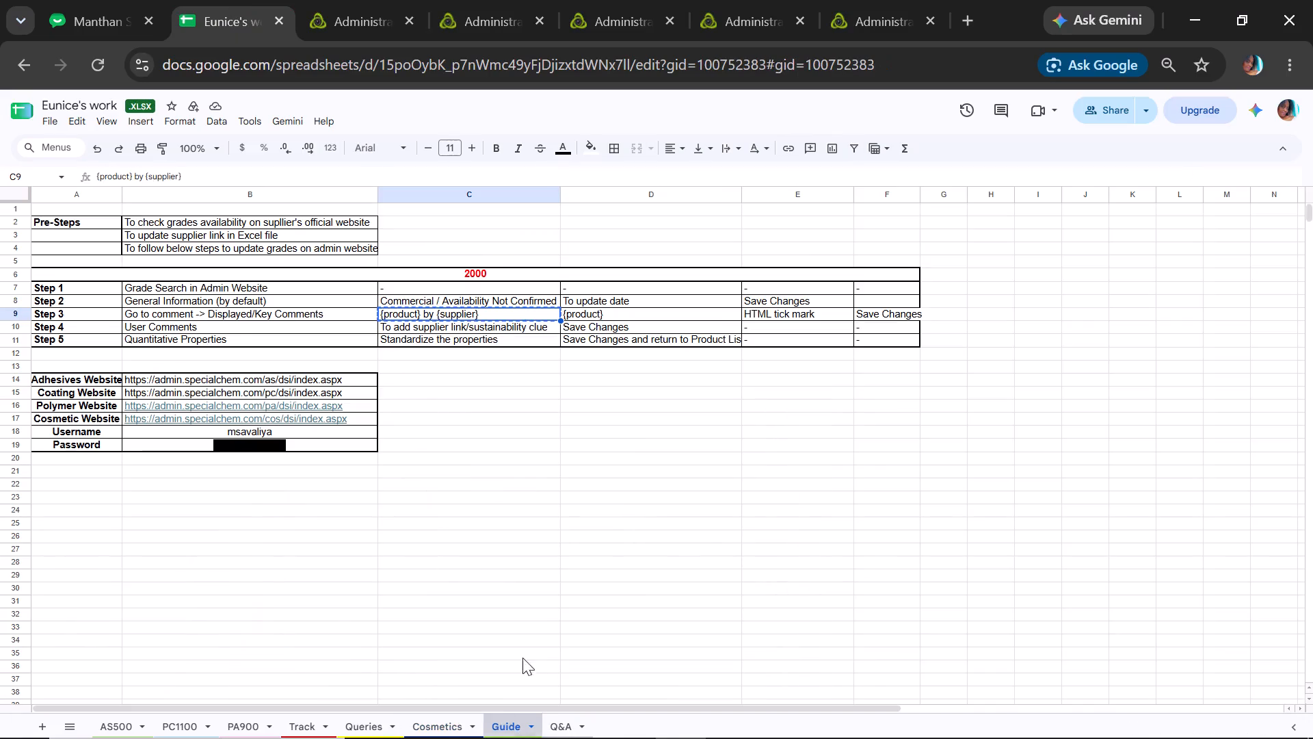
# Back in the ViaPure Andrographis record, mark the Commercial product status as checked with date 11/05/2026 and save the changes.
pyautogui.click(369, 0)
pyautogui.click(429, 0)
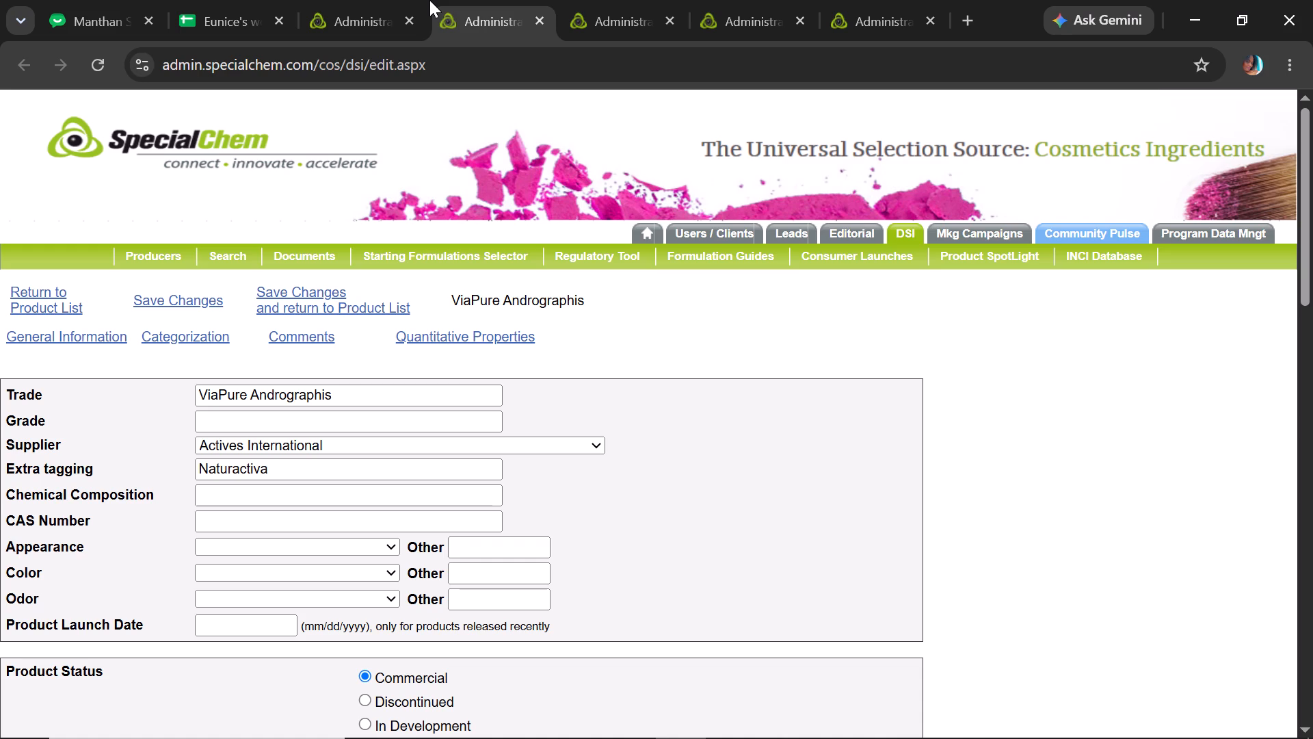
pyautogui.moveTo(1312, 164); pyautogui.dragTo(1312, 187)
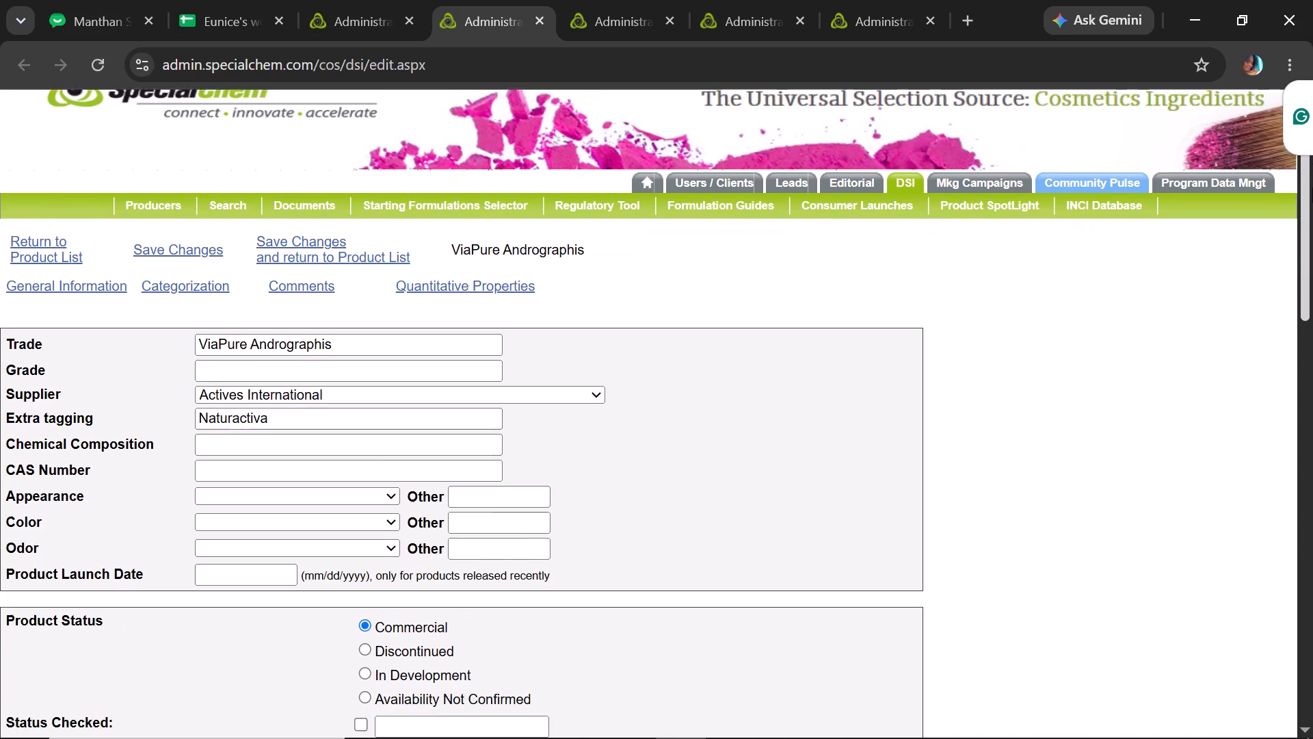
pyautogui.moveTo(1312, 187); pyautogui.dragTo(1312, 211)
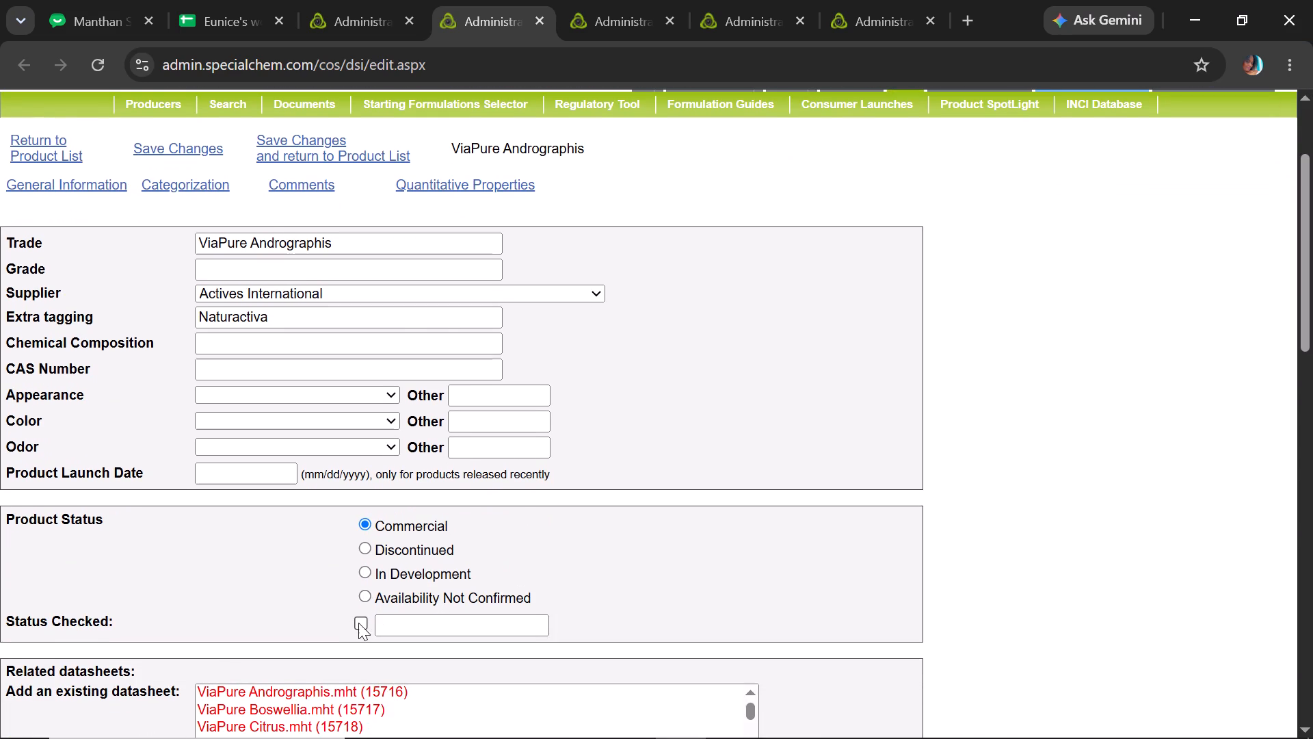
pyautogui.click(358, 623)
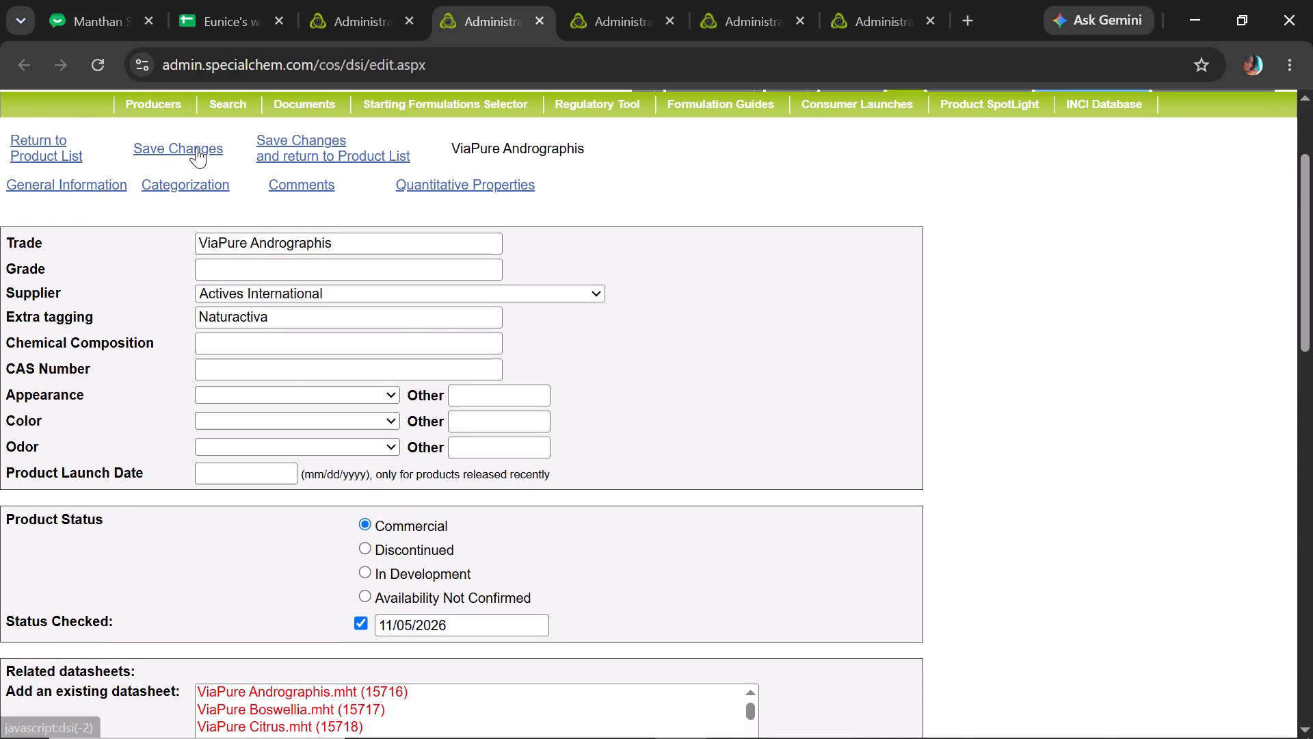
pyautogui.click(196, 147)
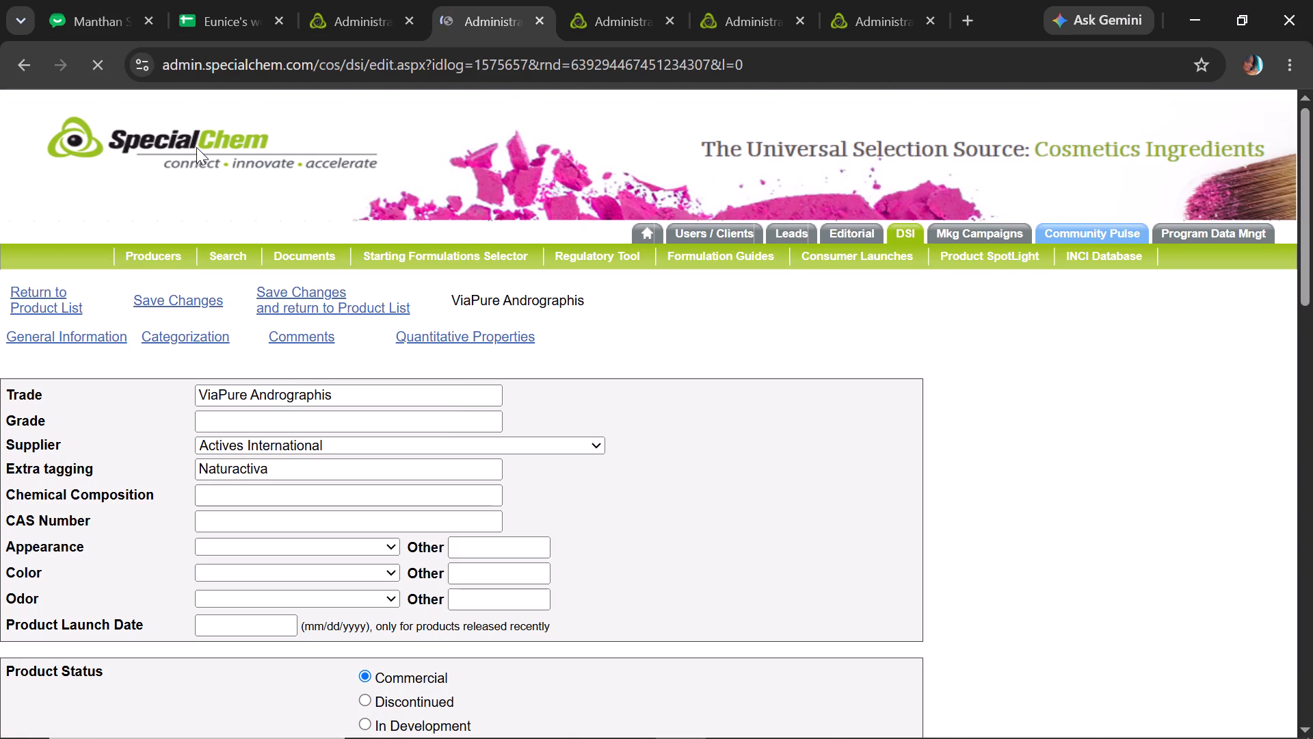
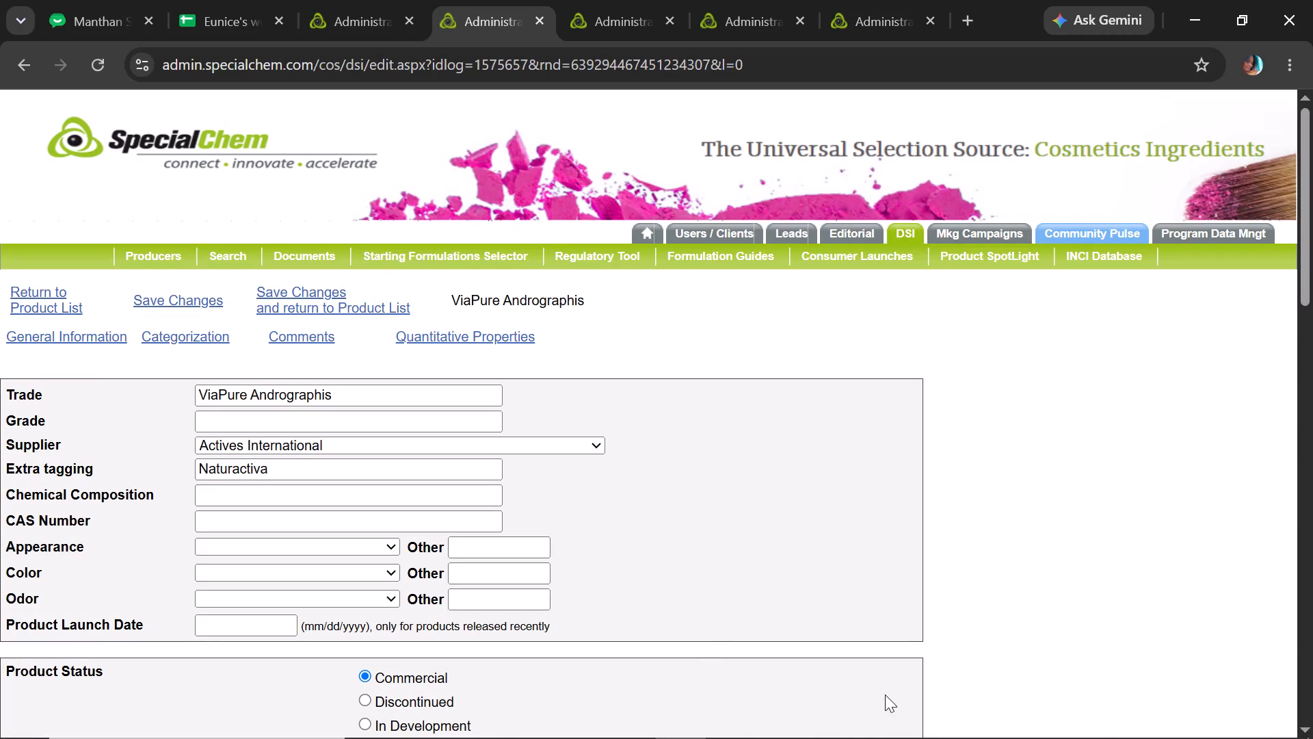
# In ViaPure Andrographis's Displayed/Key Comments, replace the opening product name with the Guide sheet's "{product} by {supplier}" template, continuing with "is used".
pyautogui.moveTo(1312, 231); pyautogui.dragTo(1309, 274)
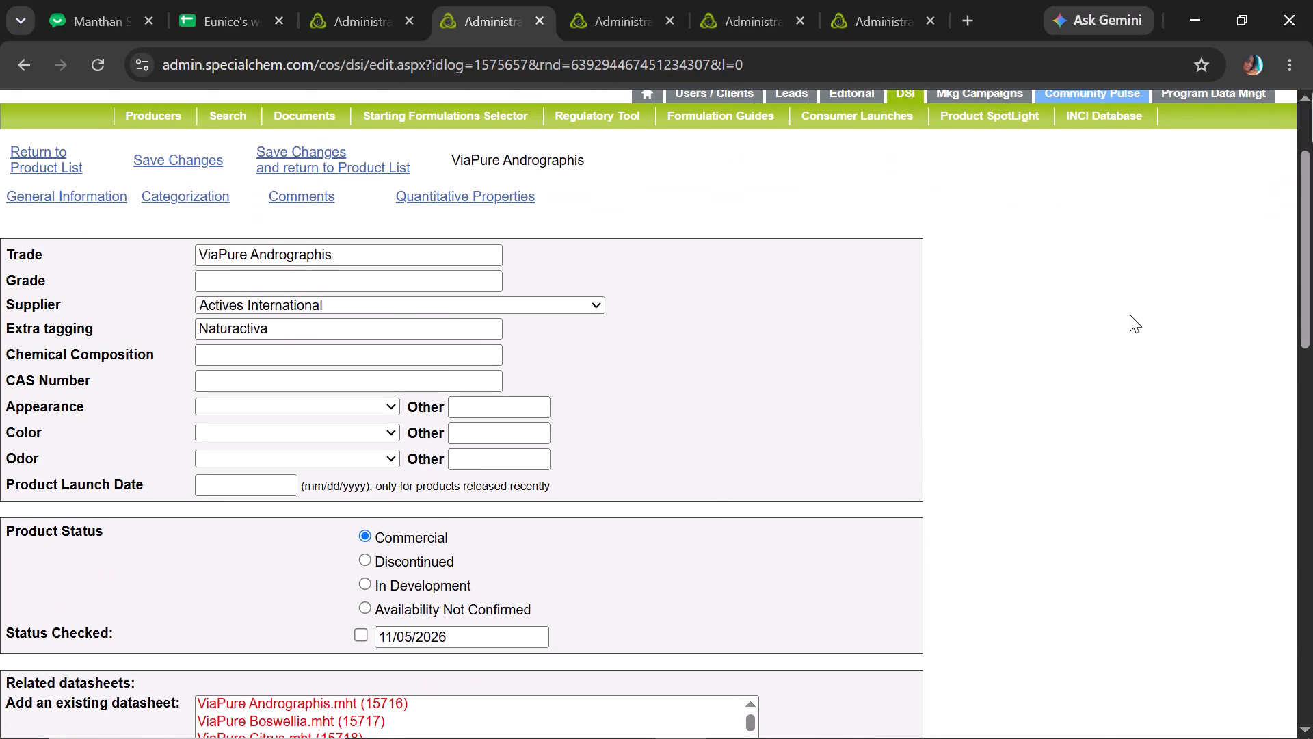
pyautogui.click(313, 197)
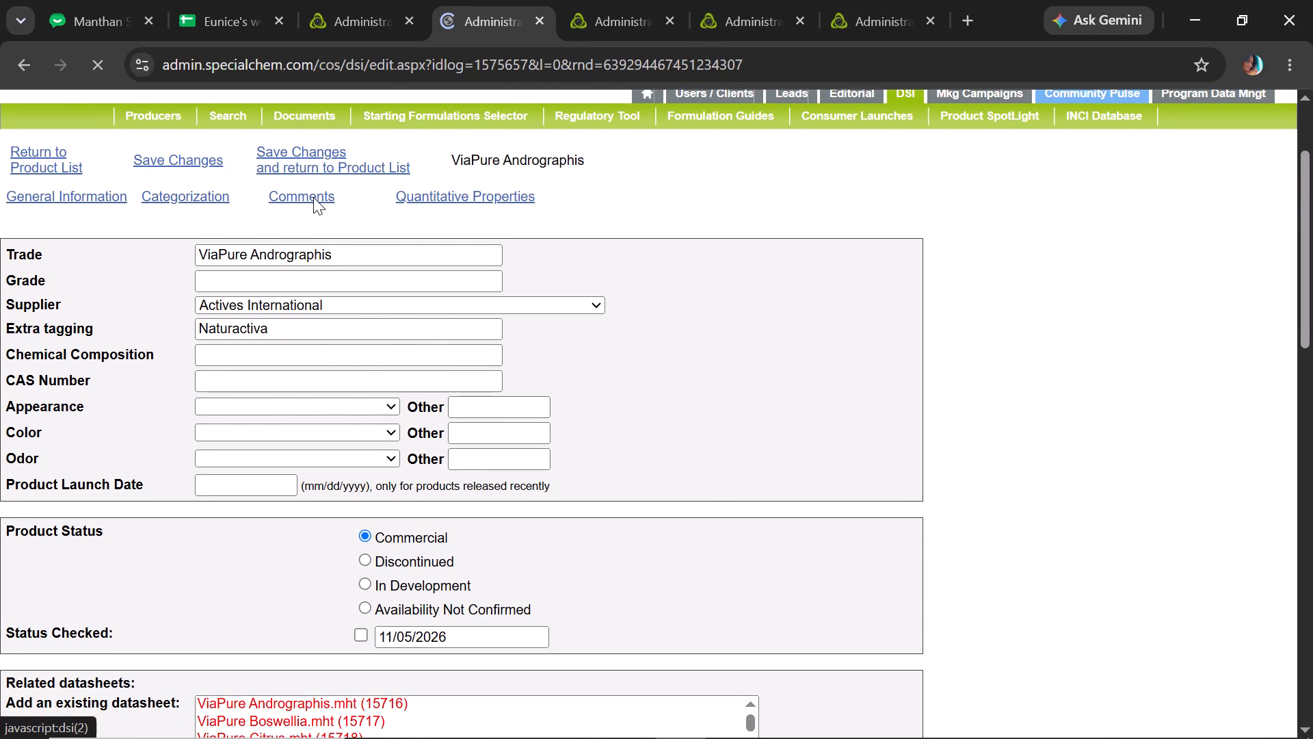
pyautogui.click(178, 0)
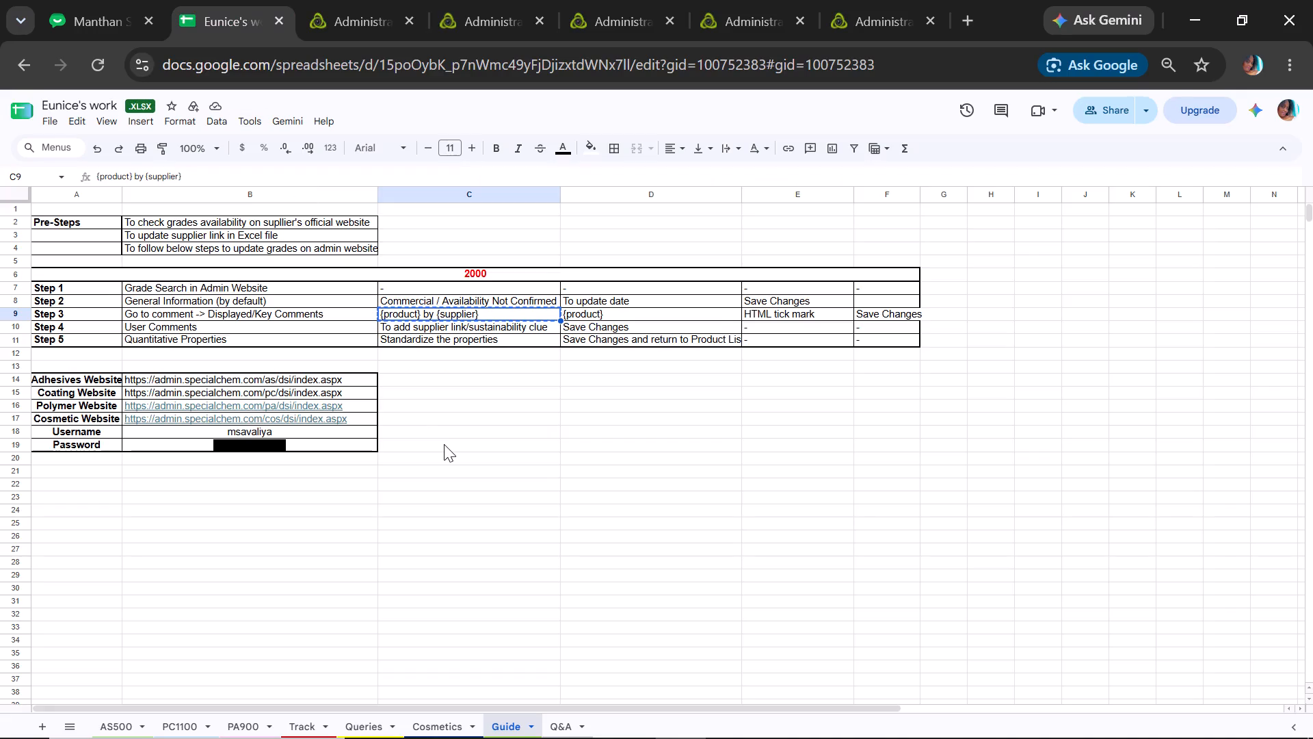
pyautogui.hotkey('ctrl', 'c')
pyautogui.click(482, 0)
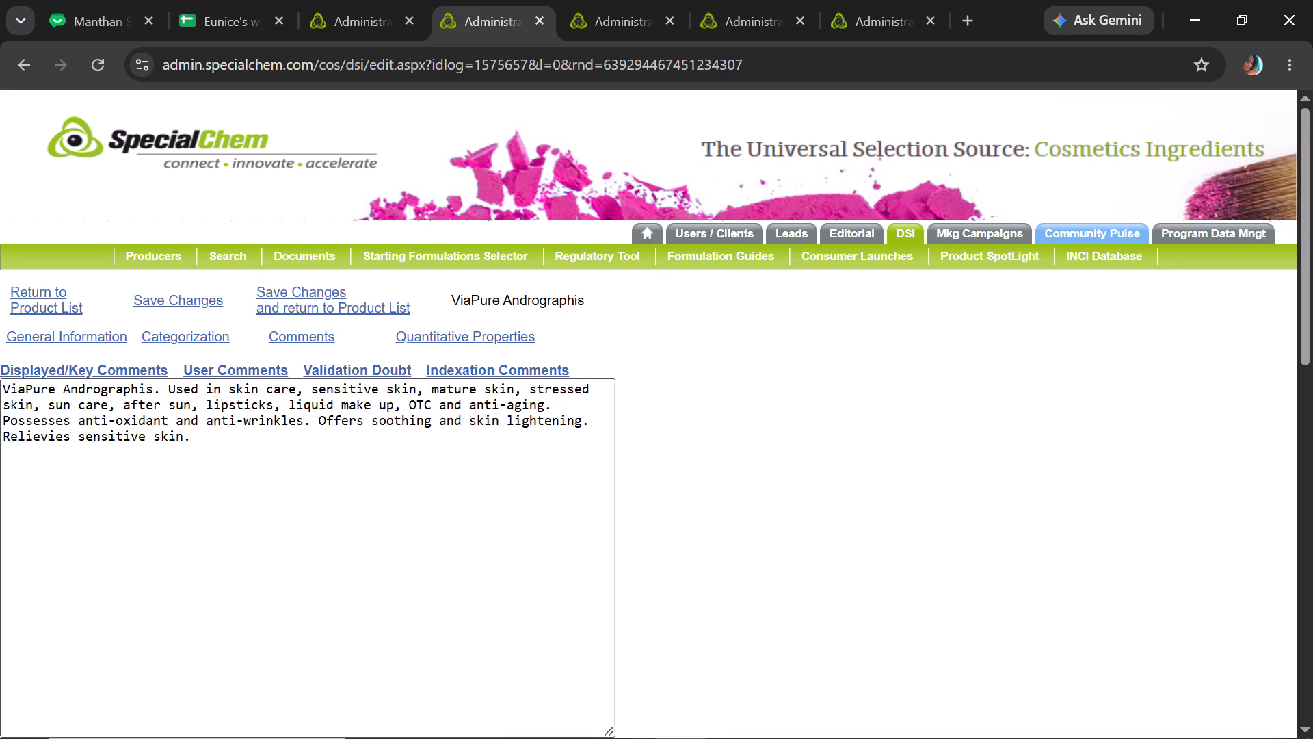
pyautogui.click(170, 398)
pyautogui.click(170, 398)
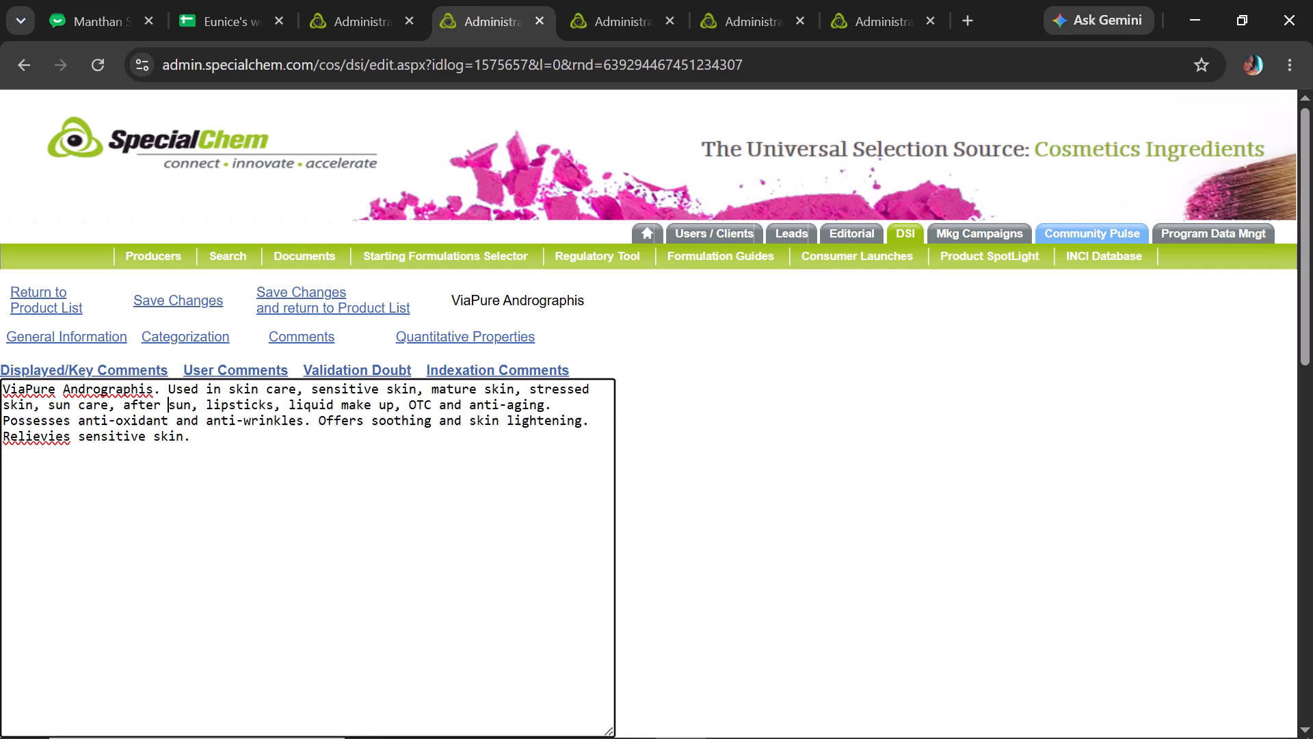
pyautogui.moveTo(168, 387); pyautogui.dragTo(0, 390)
pyautogui.hotkey('ctrl', 'v')
pyautogui.press('space')
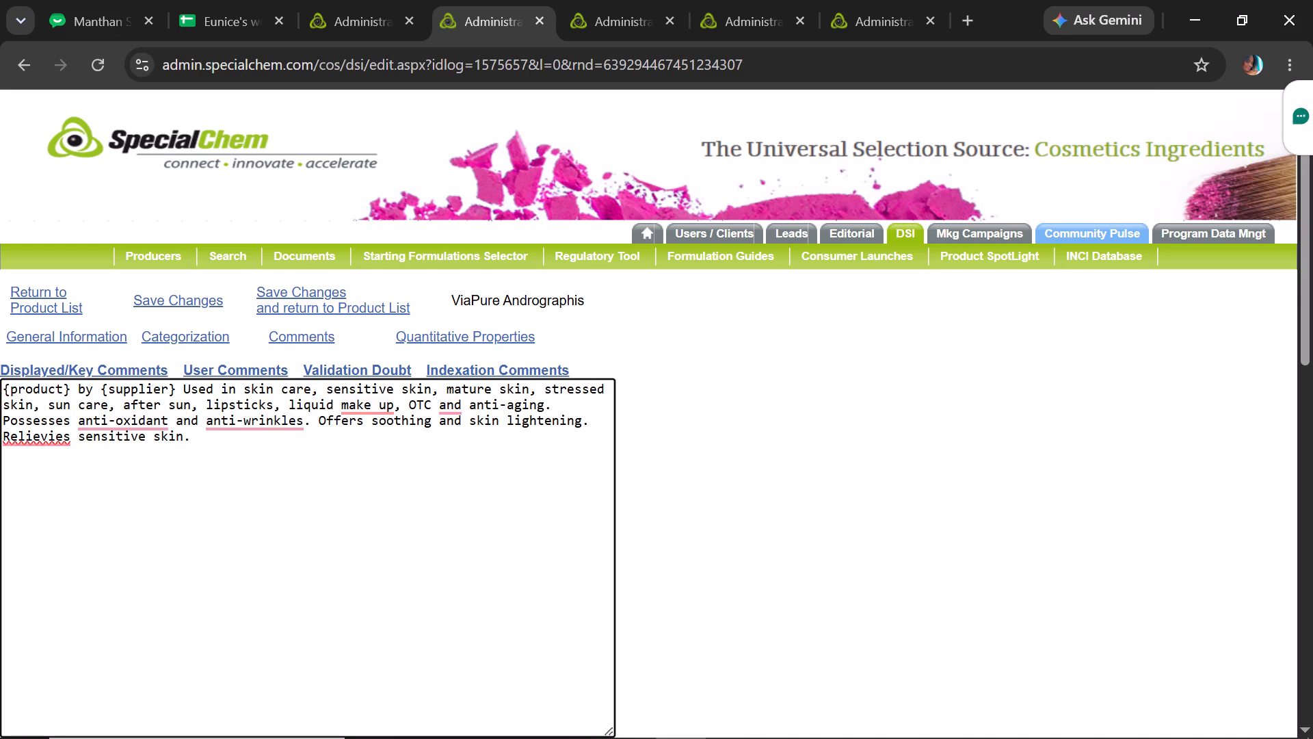
pyautogui.write('is')
pyautogui.press('space')
pyautogui.press('Delete')
pyautogui.press('u')
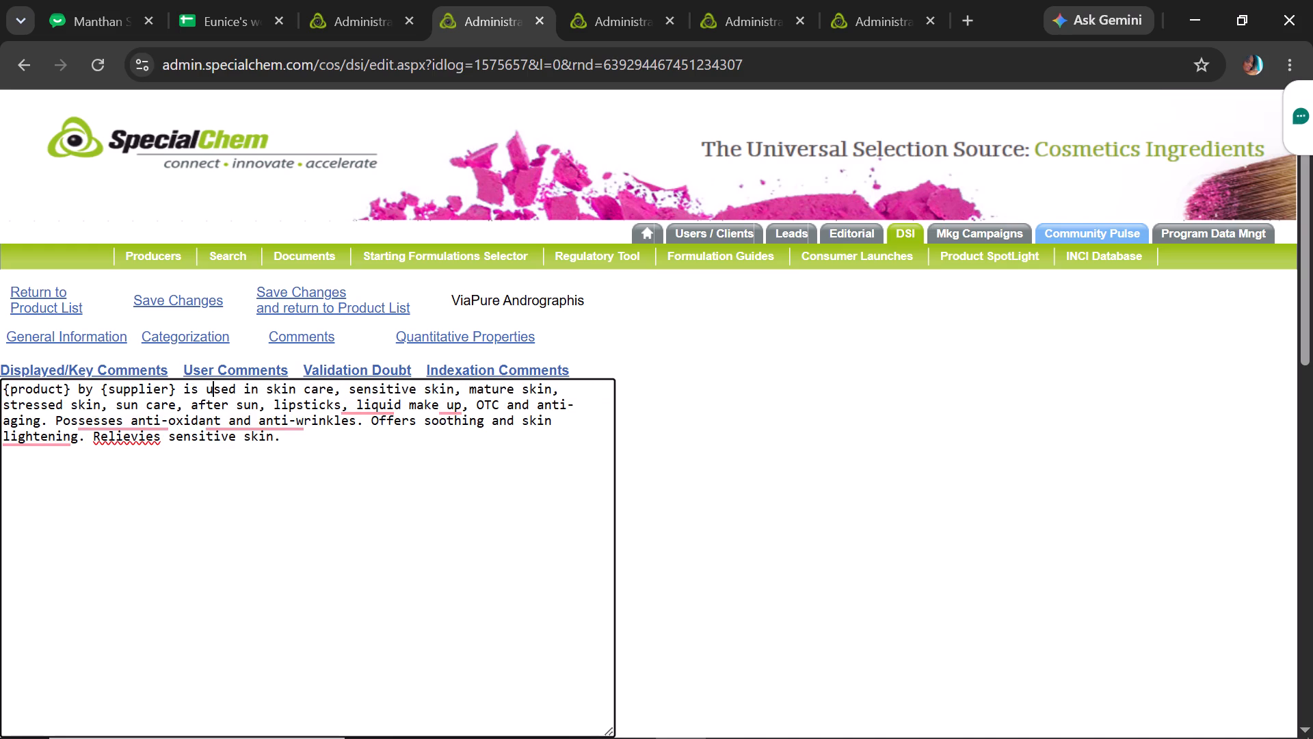
# Copy the "{product}" placeholder to the start of the second sentence so it reads "{product} possesses".
pyautogui.moveTo(72, 393); pyautogui.dragTo(0, 380)
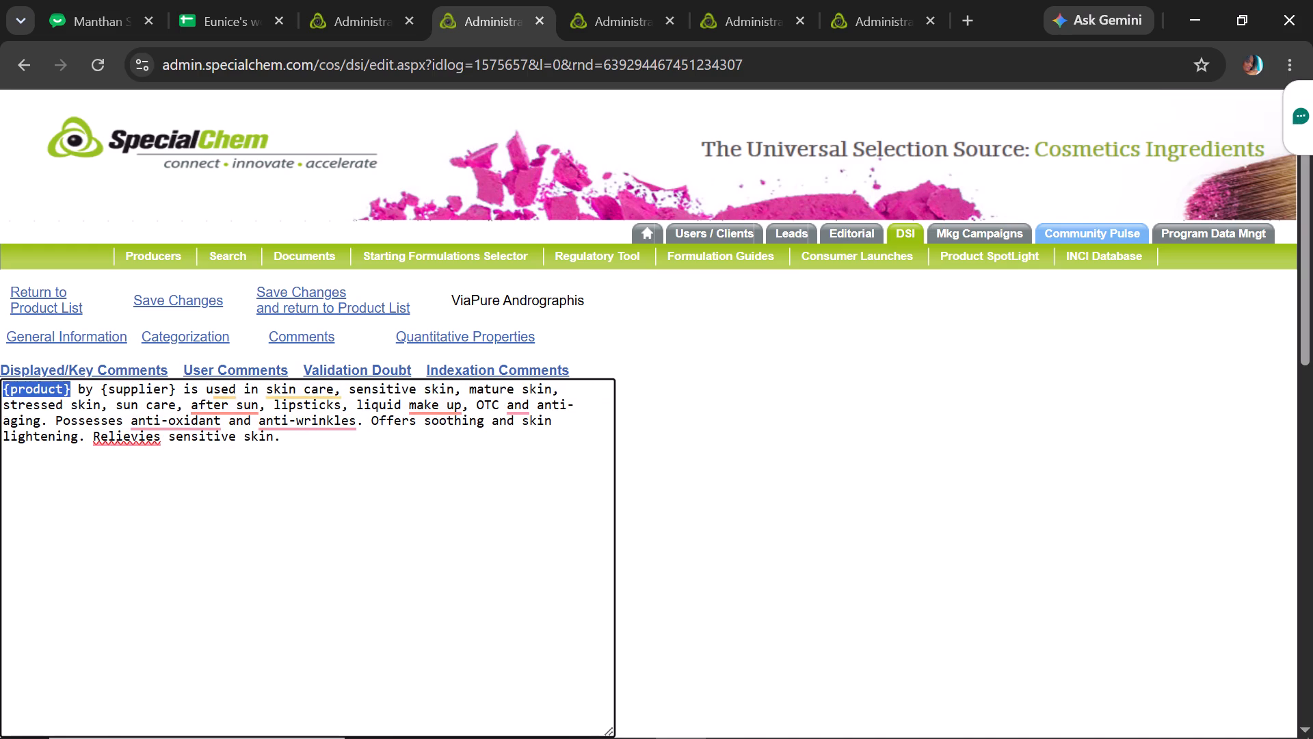
pyautogui.moveTo(0, 380); pyautogui.dragTo(0, 376)
pyautogui.hotkey('ctrl', 'c')
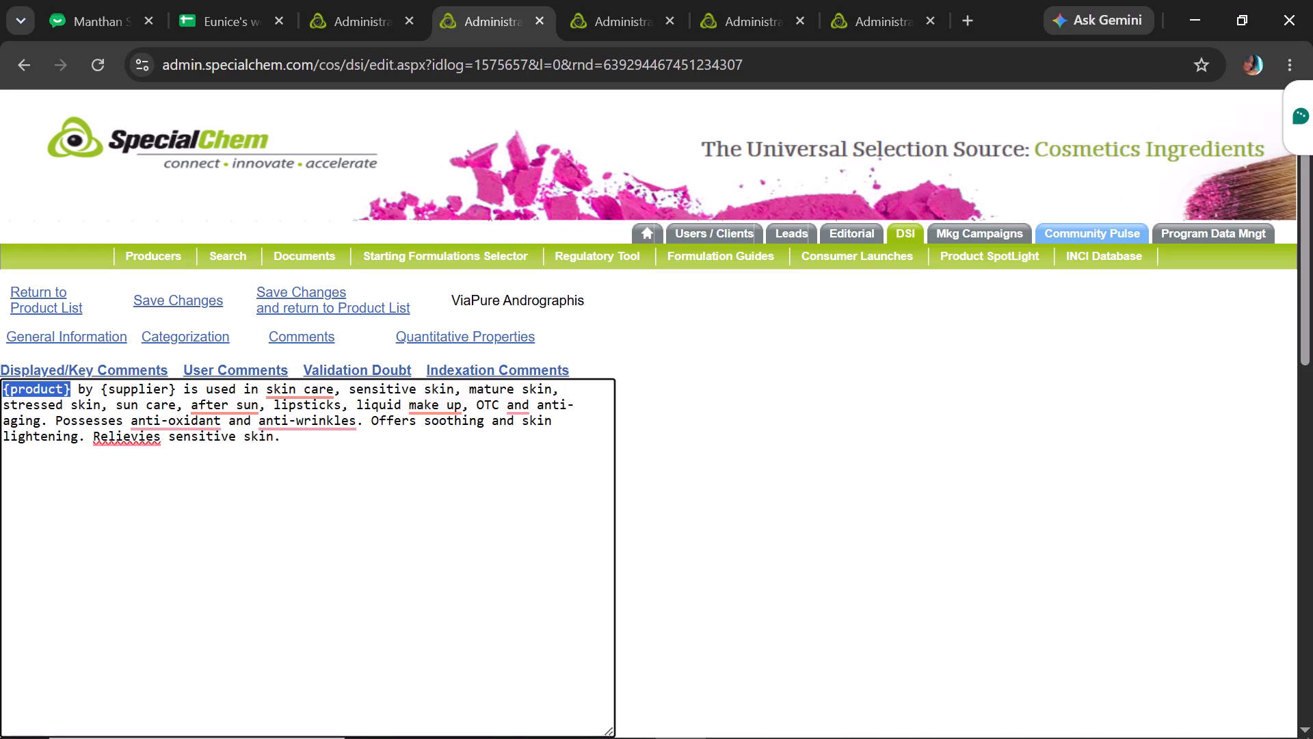
pyautogui.click(54, 419)
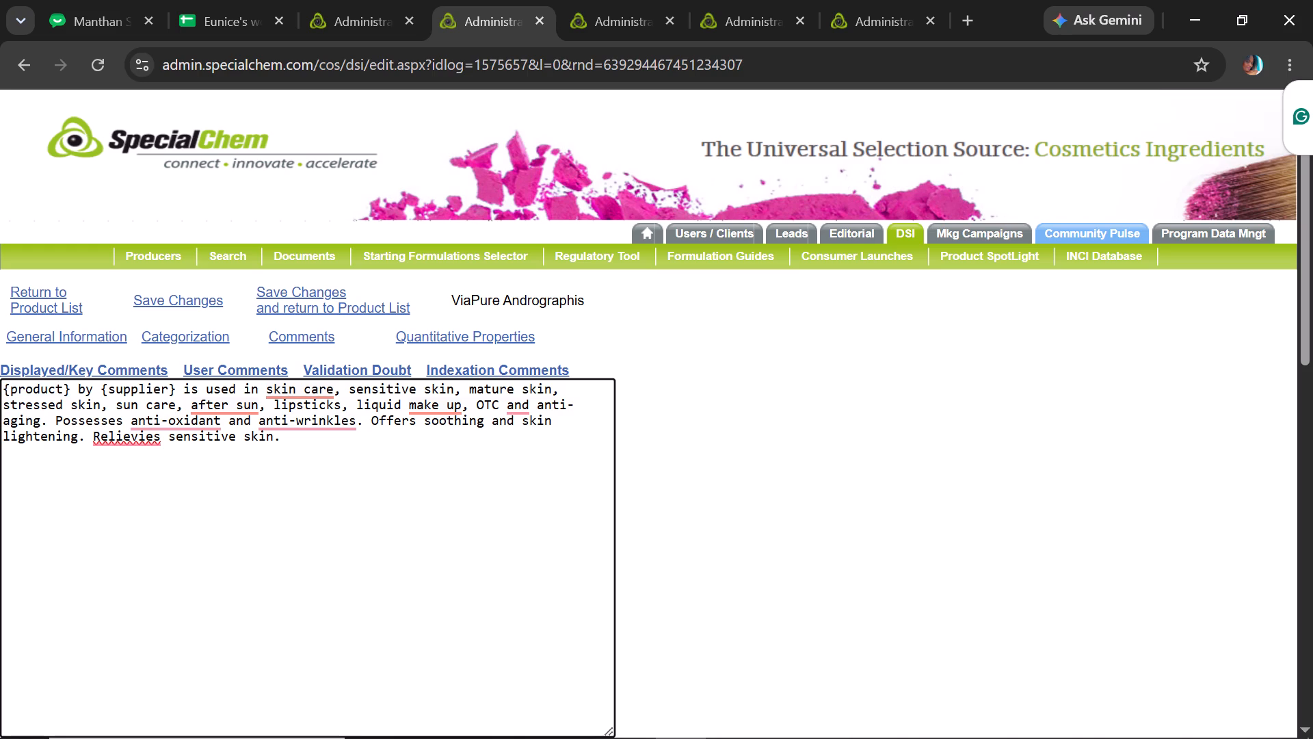
pyautogui.hotkey('ctrl', 'v')
pyautogui.press('space')
pyautogui.press('Delete')
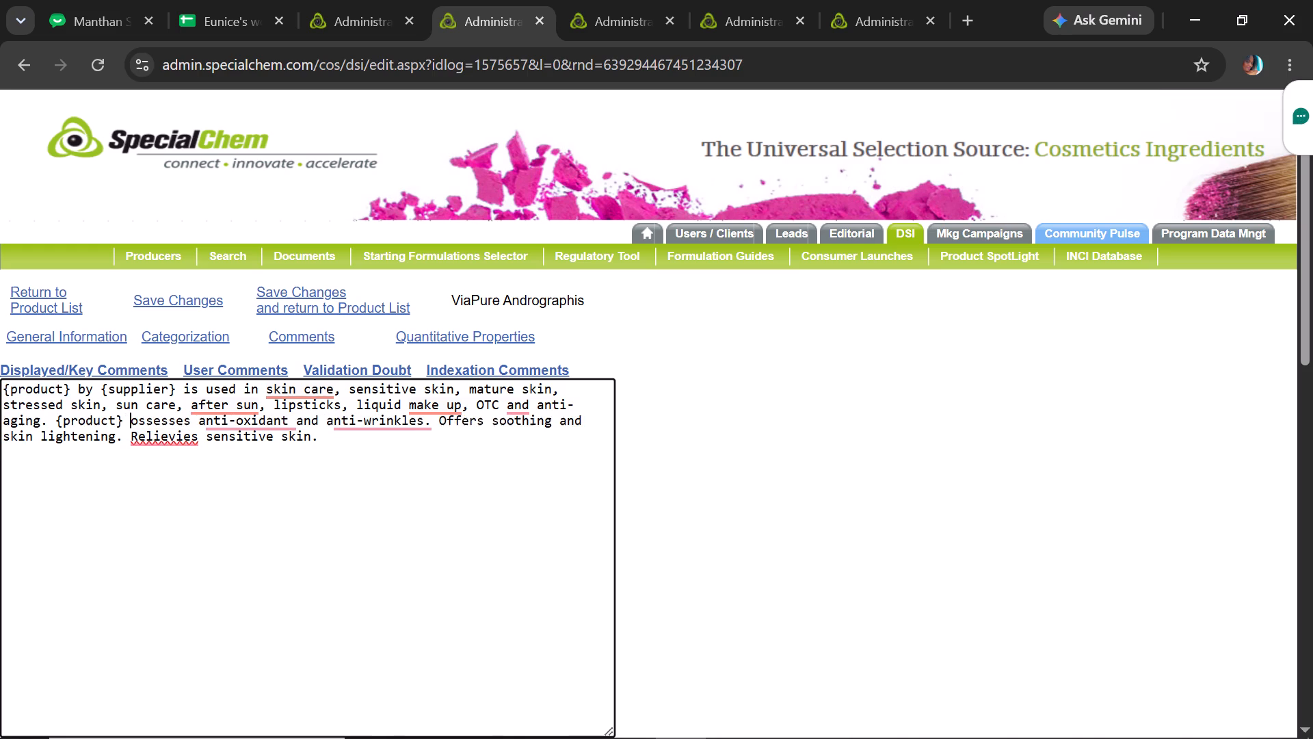
pyautogui.press('p')
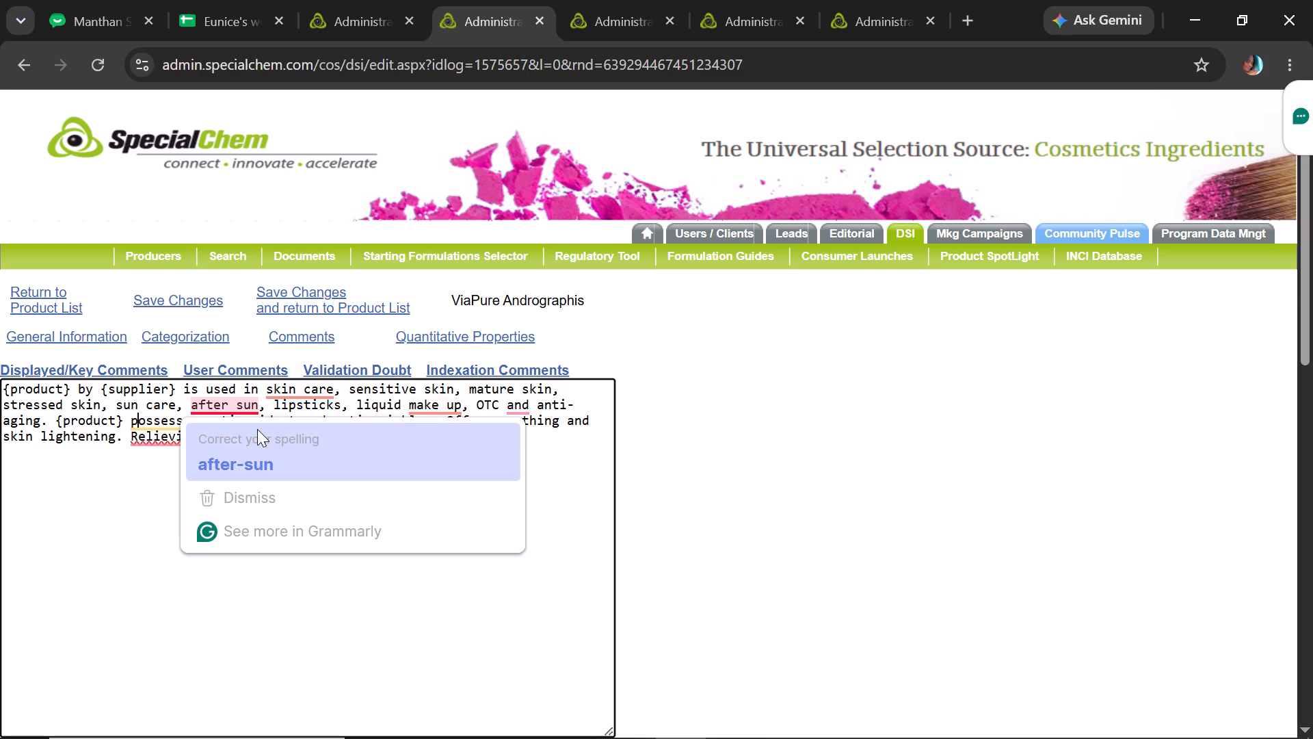
# Apply the spelling corrections "after-sun", "skincare", "antioxidant" and "makeup" in the displayed comment.
pyautogui.click(257, 429)
pyautogui.write('afte')
pyautogui.write('r-sun')
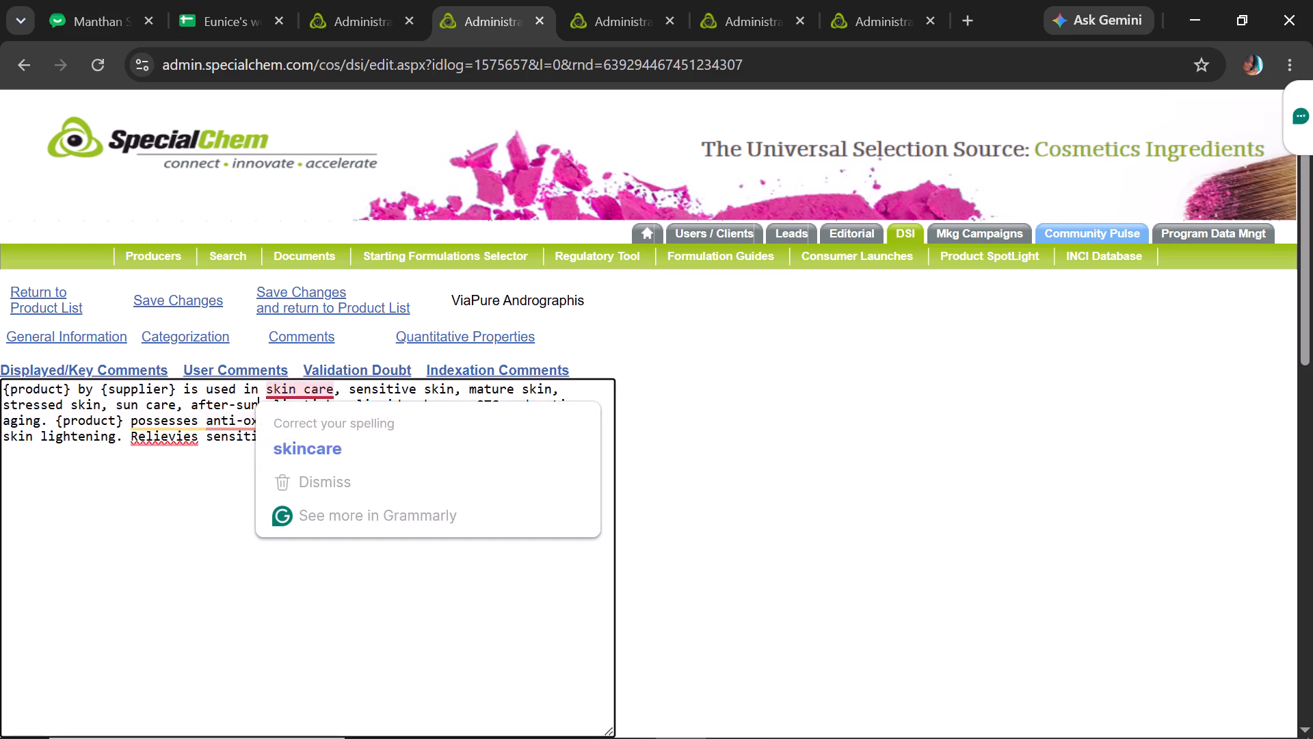
pyautogui.click(334, 420)
pyautogui.write('skincare')
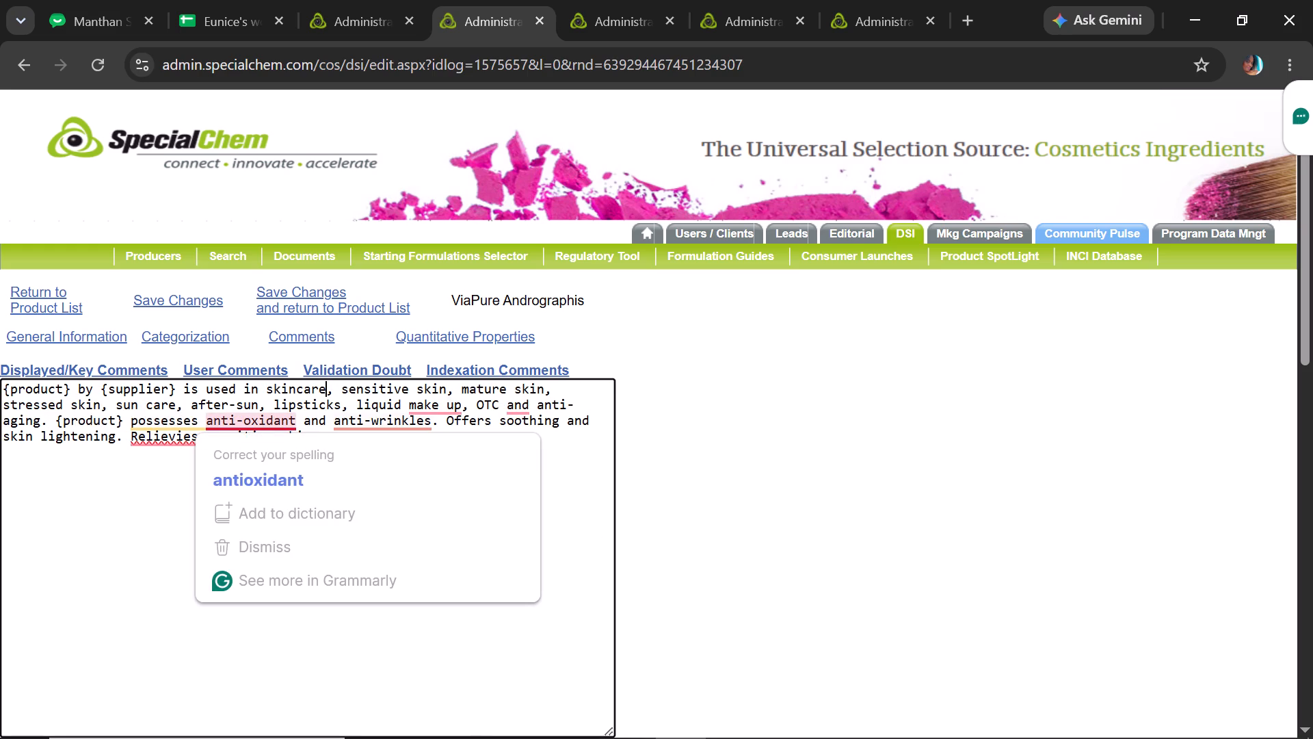
pyautogui.click(330, 478)
pyautogui.write('antioxida')
pyautogui.write('nt')
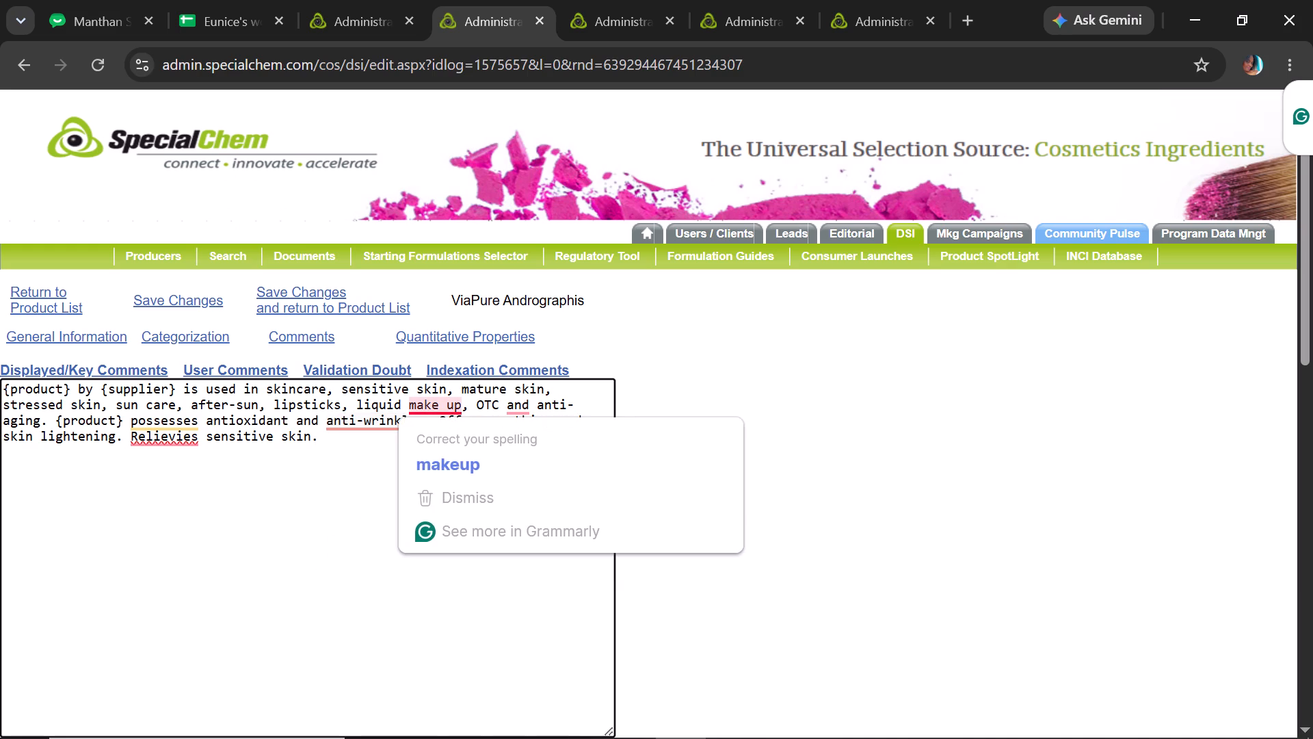
pyautogui.click(464, 450)
pyautogui.write('makeu')
pyautogui.press('p')
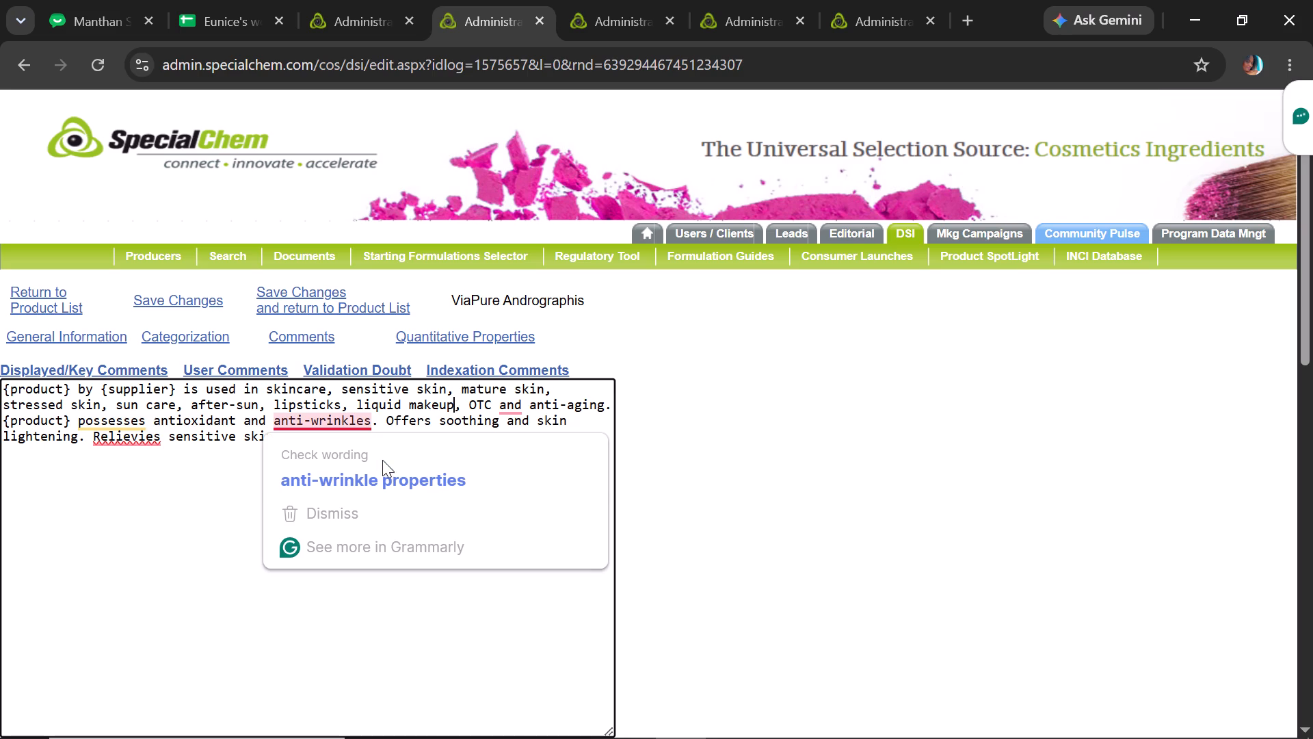
# Correct the remaining comment wording to "anti-wrinkle properties", add a comma after "OTC", and fix the misspelled verb to "Relieves".
pyautogui.click(382, 460)
pyautogui.write('anti-')
pyautogui.write('wrinkle properties')
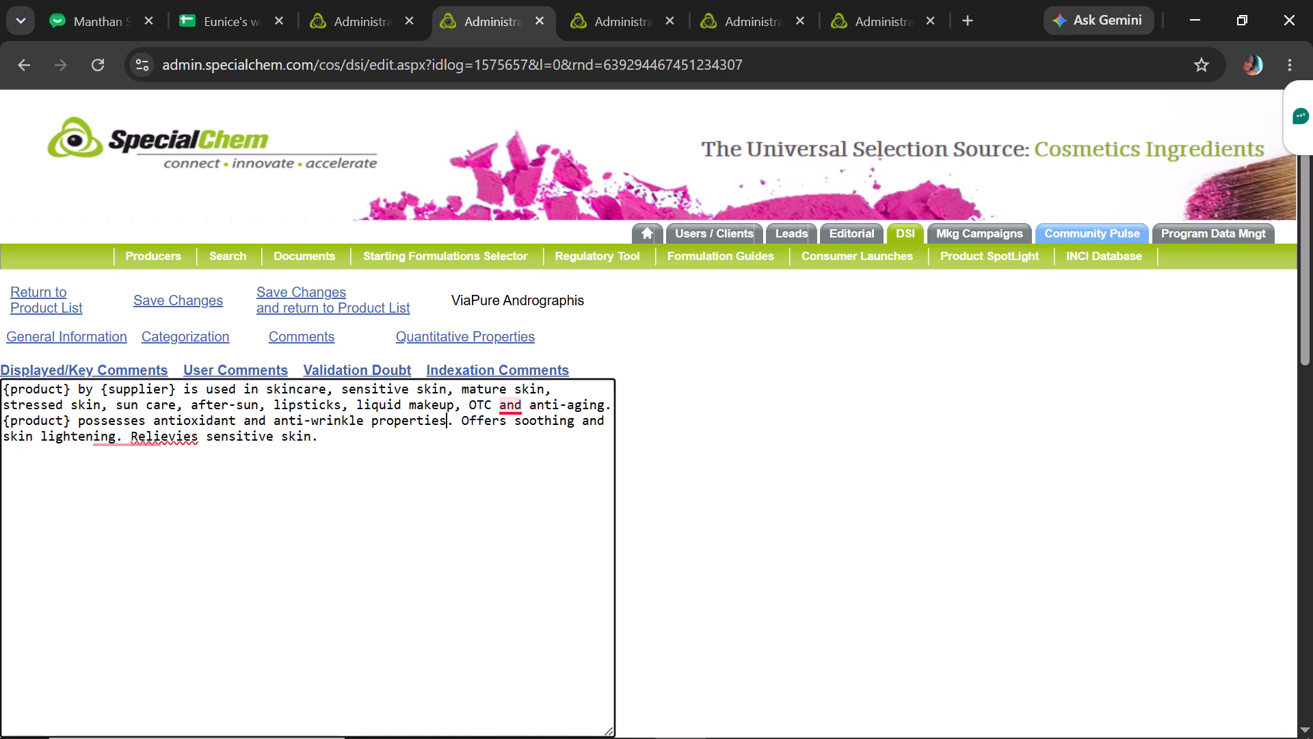
pyautogui.click(574, 462)
pyautogui.press(',')
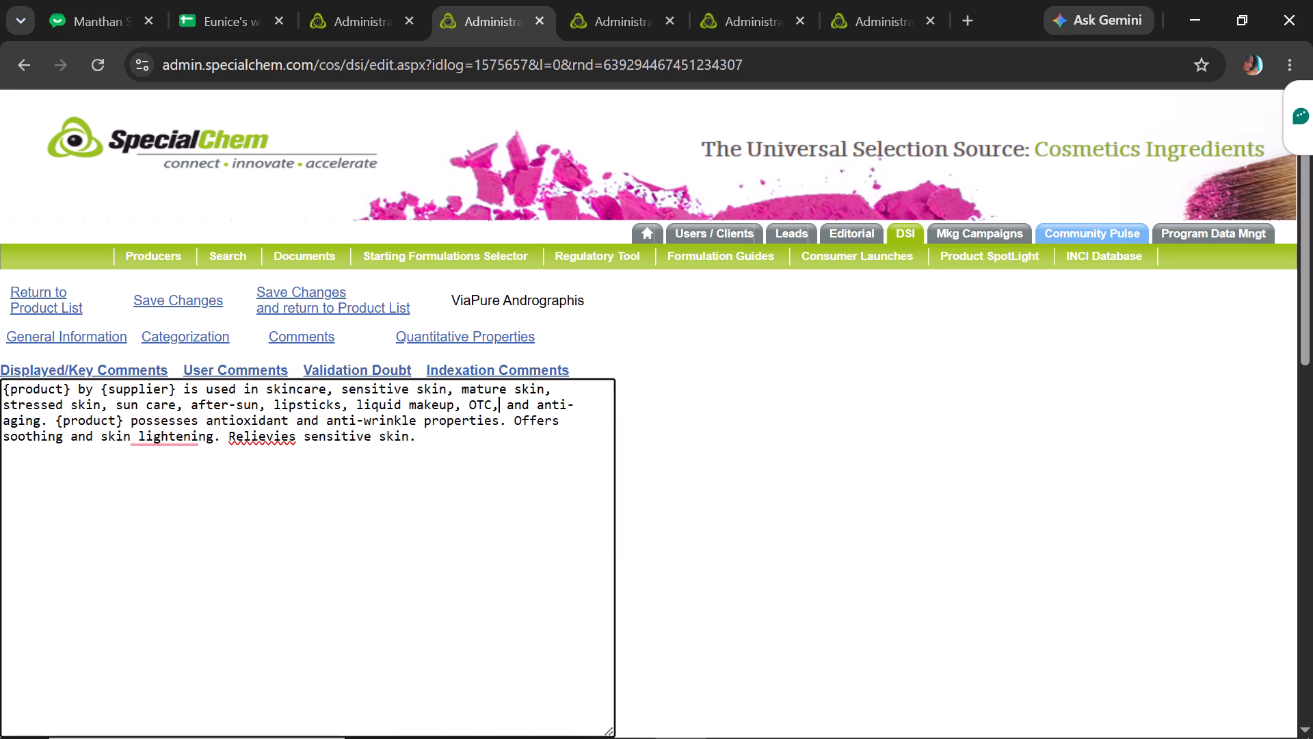
pyautogui.click(343, 501)
pyautogui.write('Relieve')
pyautogui.press('s')
# Enable Display as HTML for the displayed comment and save the changes.
pyautogui.moveTo(1312, 326); pyautogui.dragTo(1304, 364)
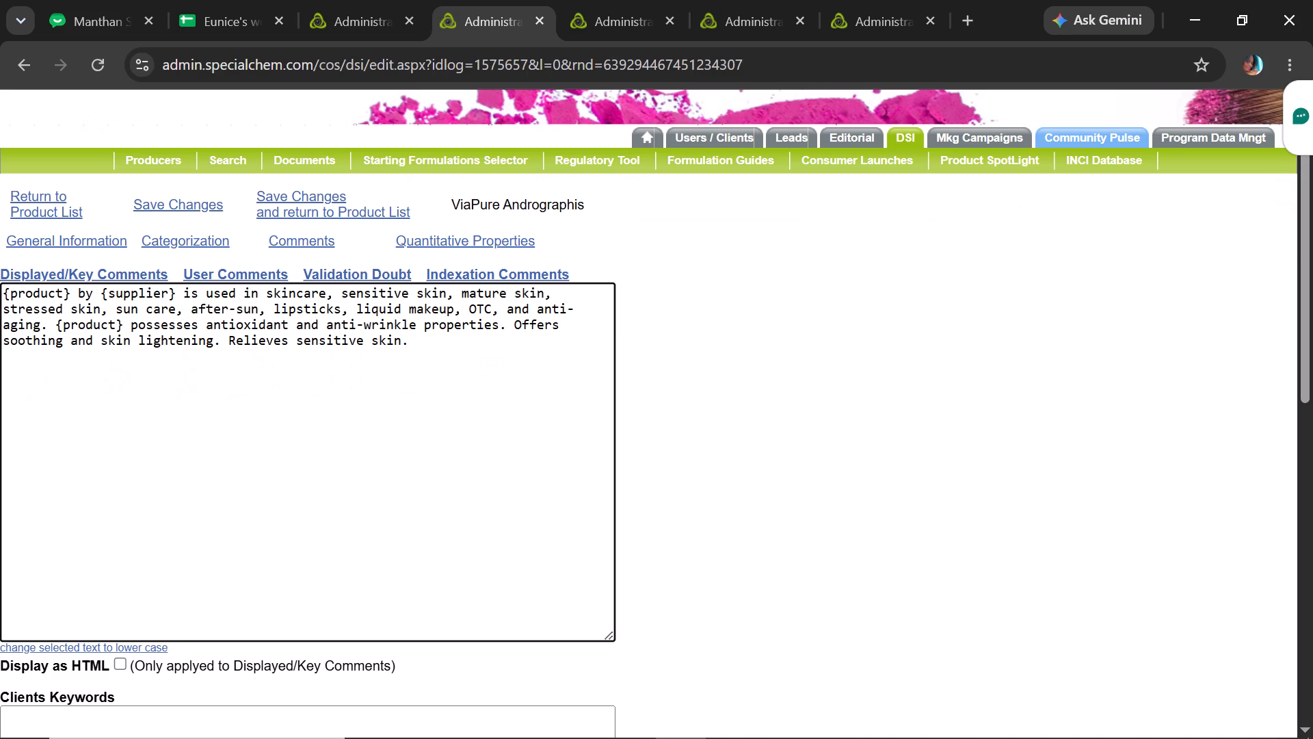
pyautogui.click(121, 665)
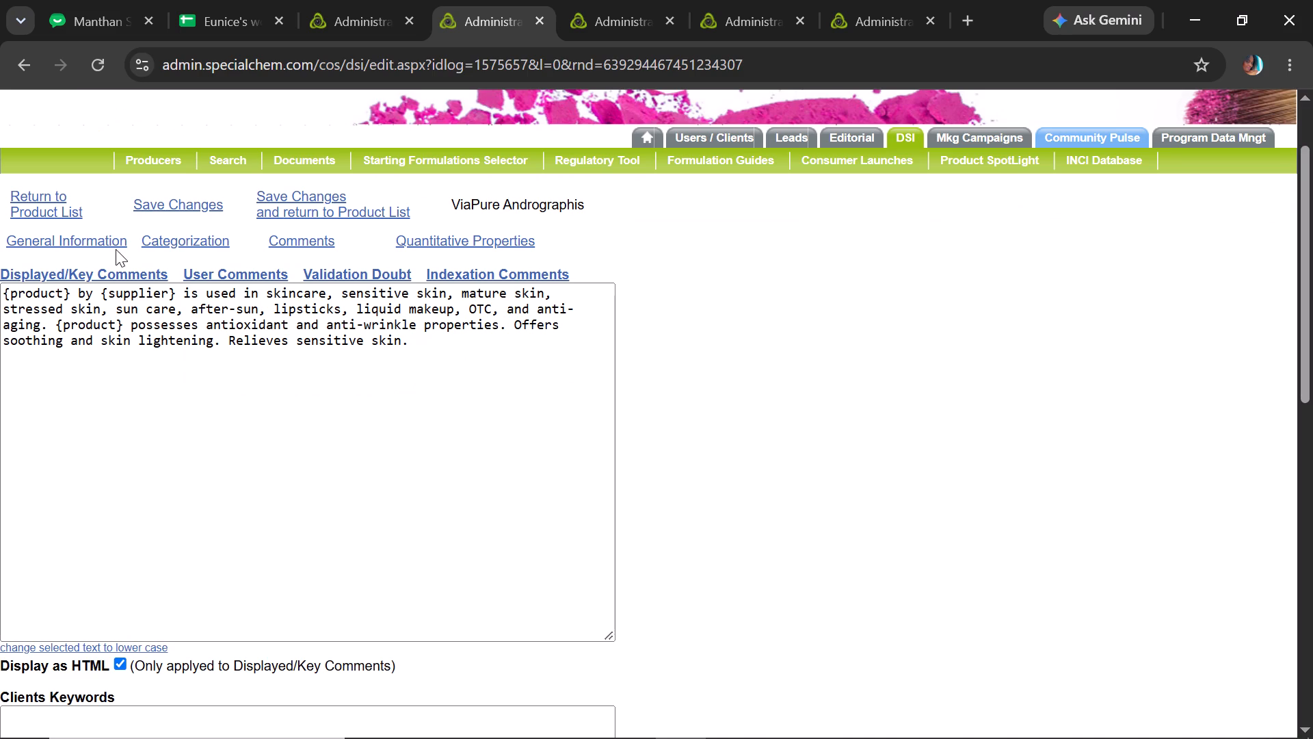
pyautogui.click(176, 198)
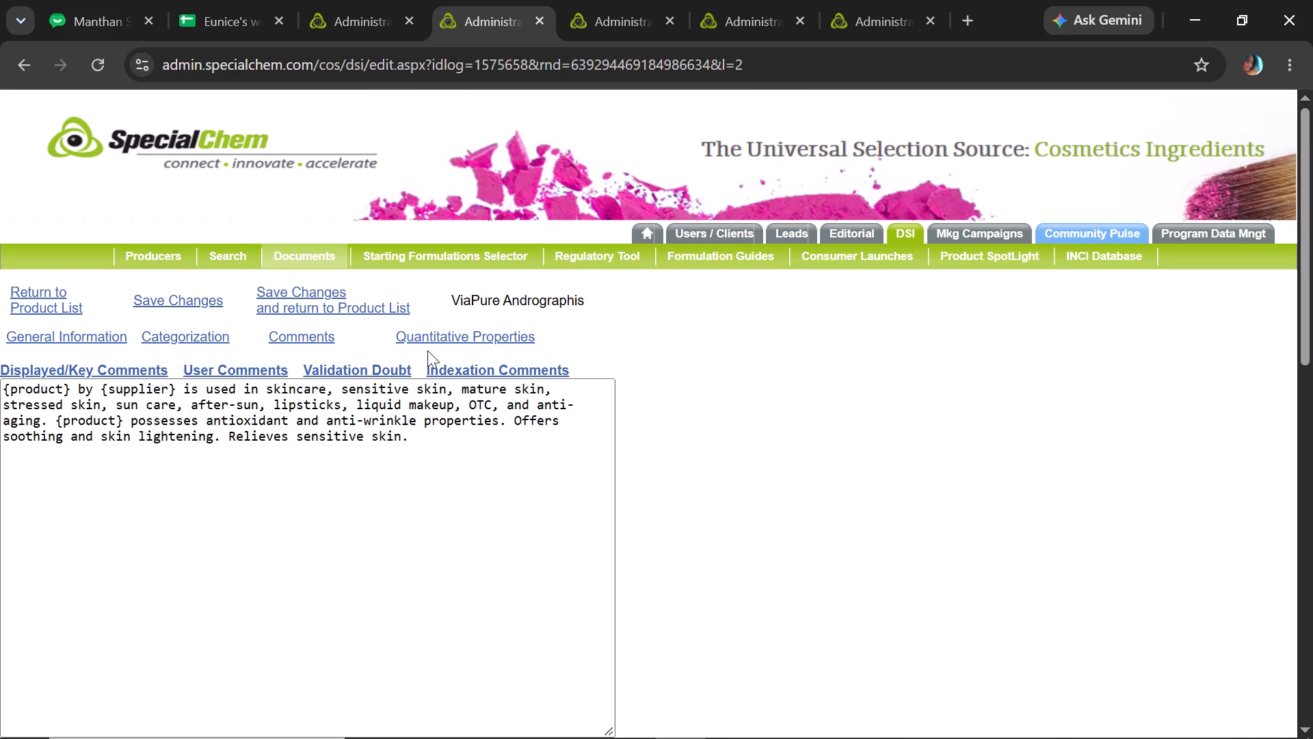
# Copy ViaPure Andrographis's sustainability clue from the Cosmetics sheet, add it on a new line below "Duplicates" in User Comments, and save the changes.
pyautogui.click(223, 368)
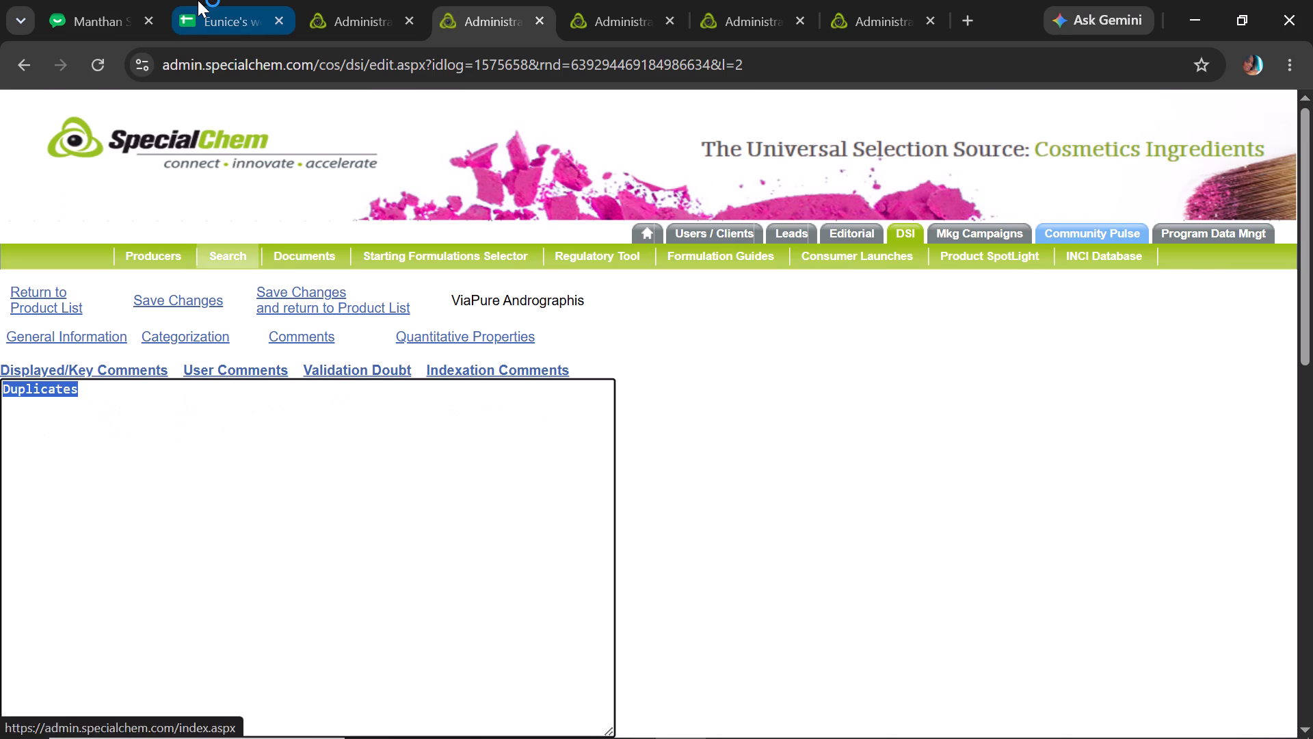
pyautogui.click(198, 0)
pyautogui.click(434, 729)
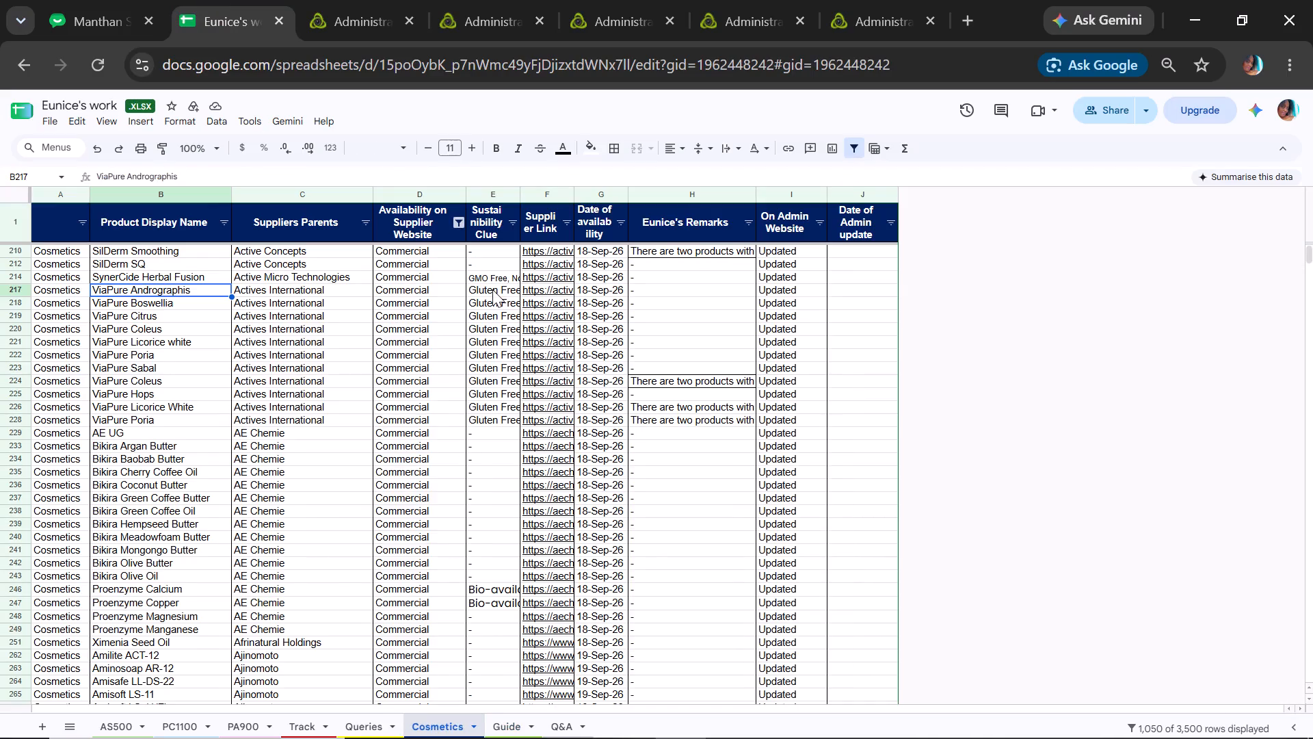
pyautogui.click(492, 289)
pyautogui.hotkey('ctrl', 'c')
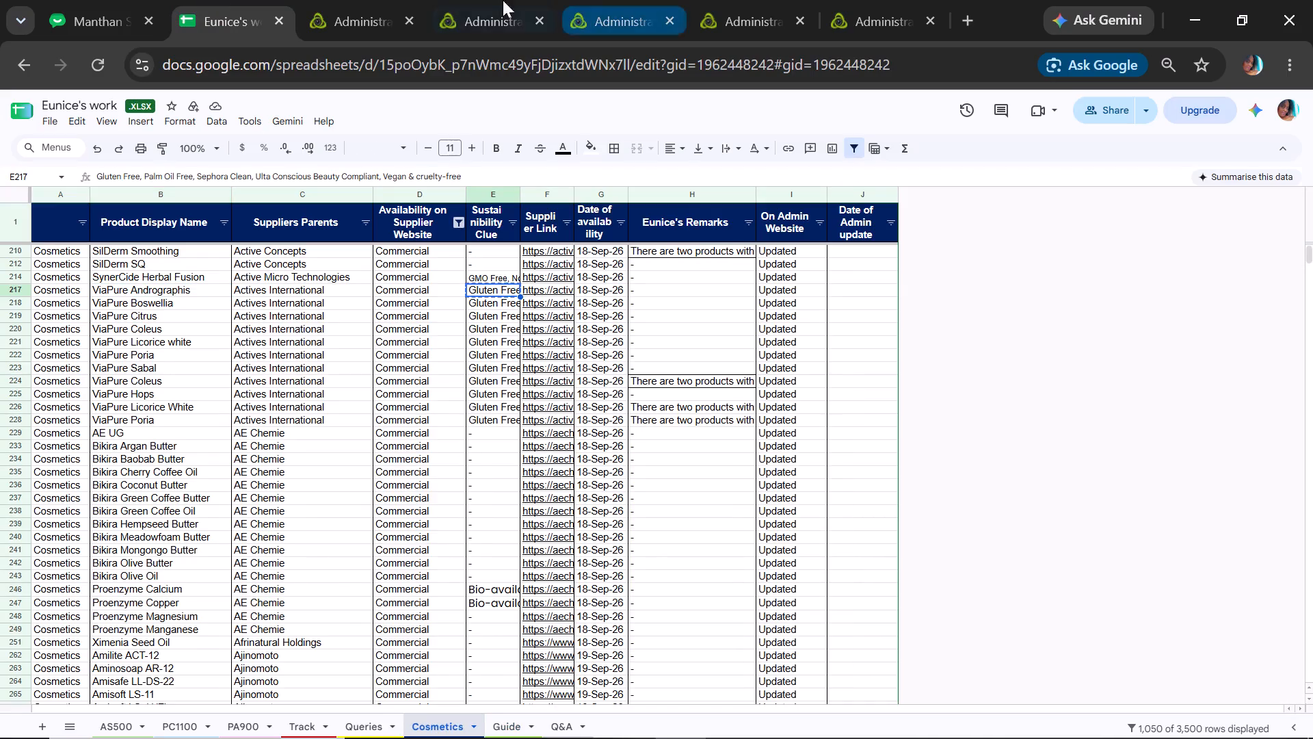
pyautogui.click(494, 0)
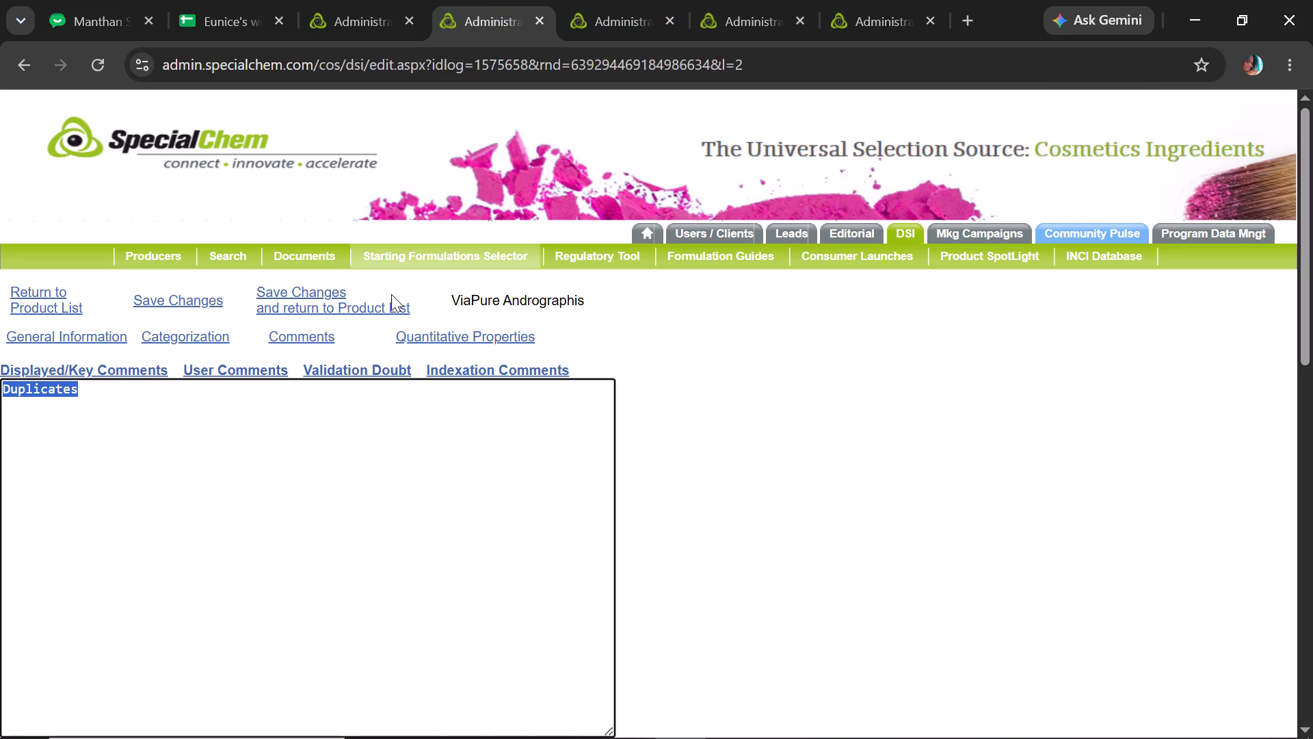
pyautogui.click(234, 389)
pyautogui.press('Return')
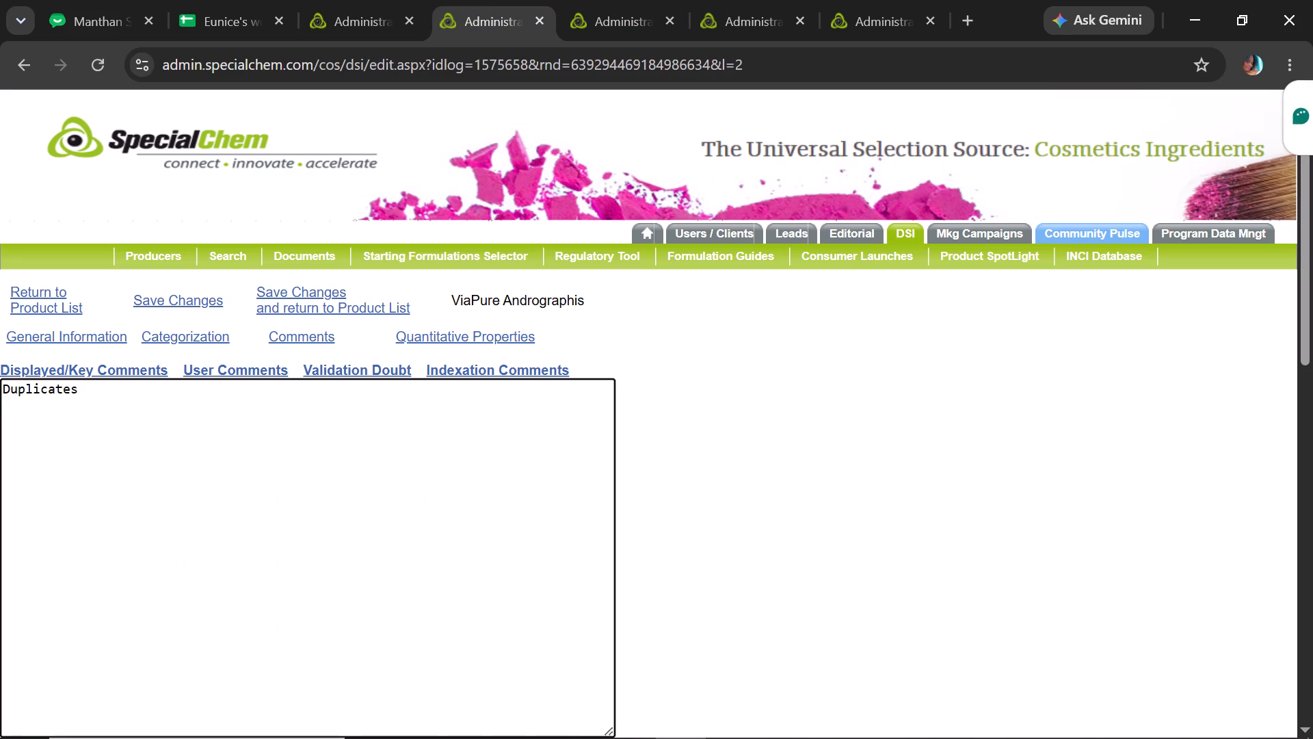
pyautogui.hotkey('ctrl', 'v')
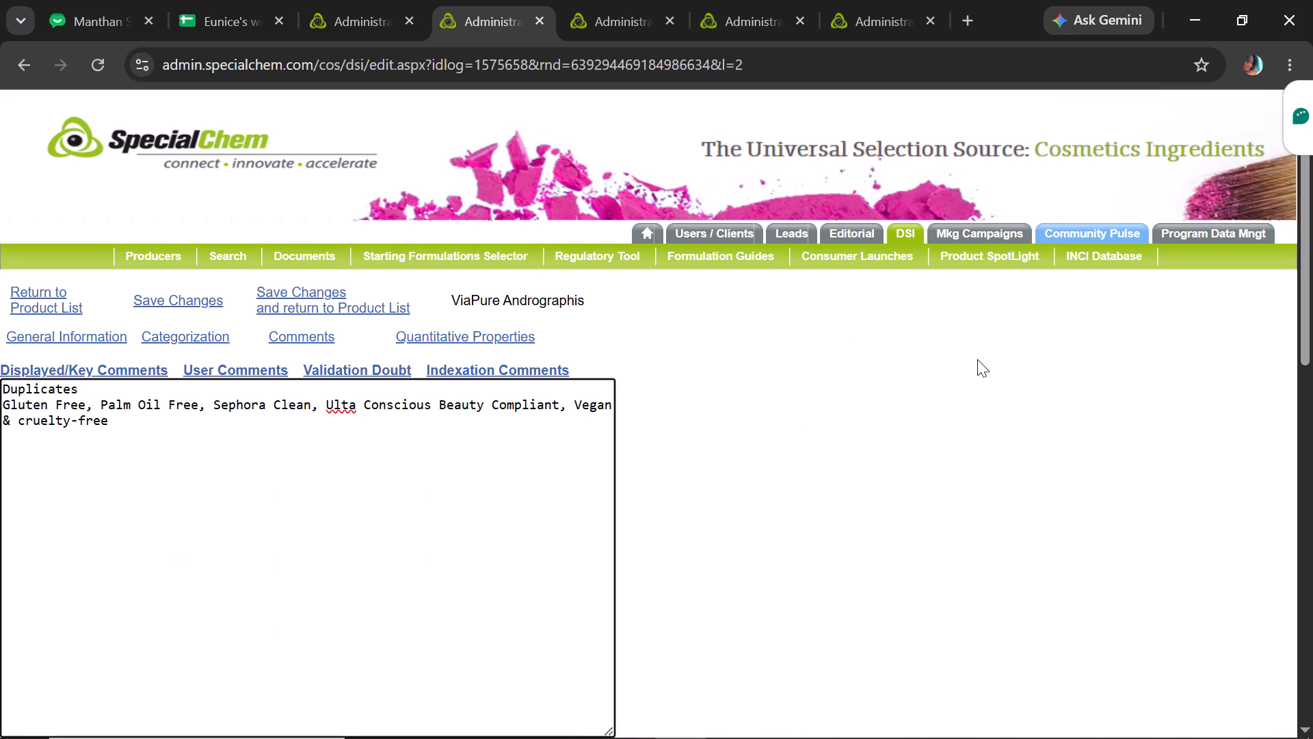
pyautogui.moveTo(1312, 218); pyautogui.dragTo(1312, 259)
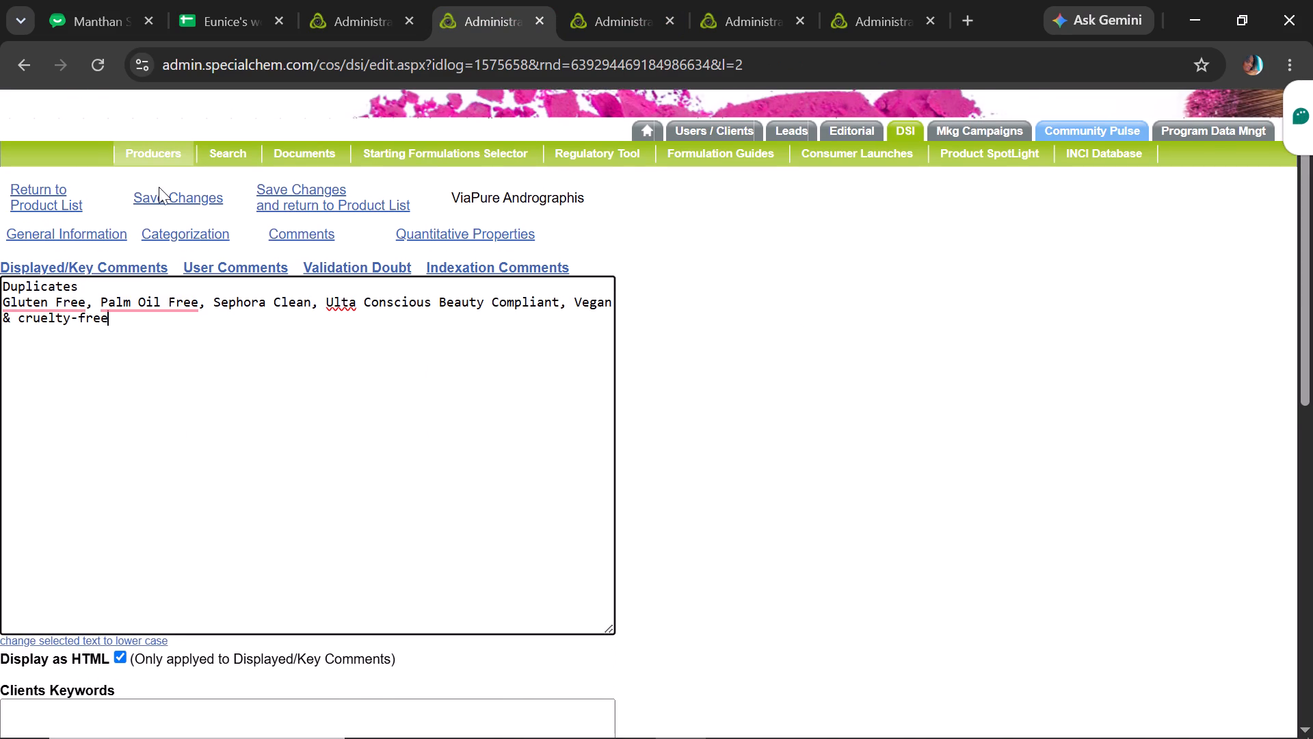
pyautogui.click(165, 196)
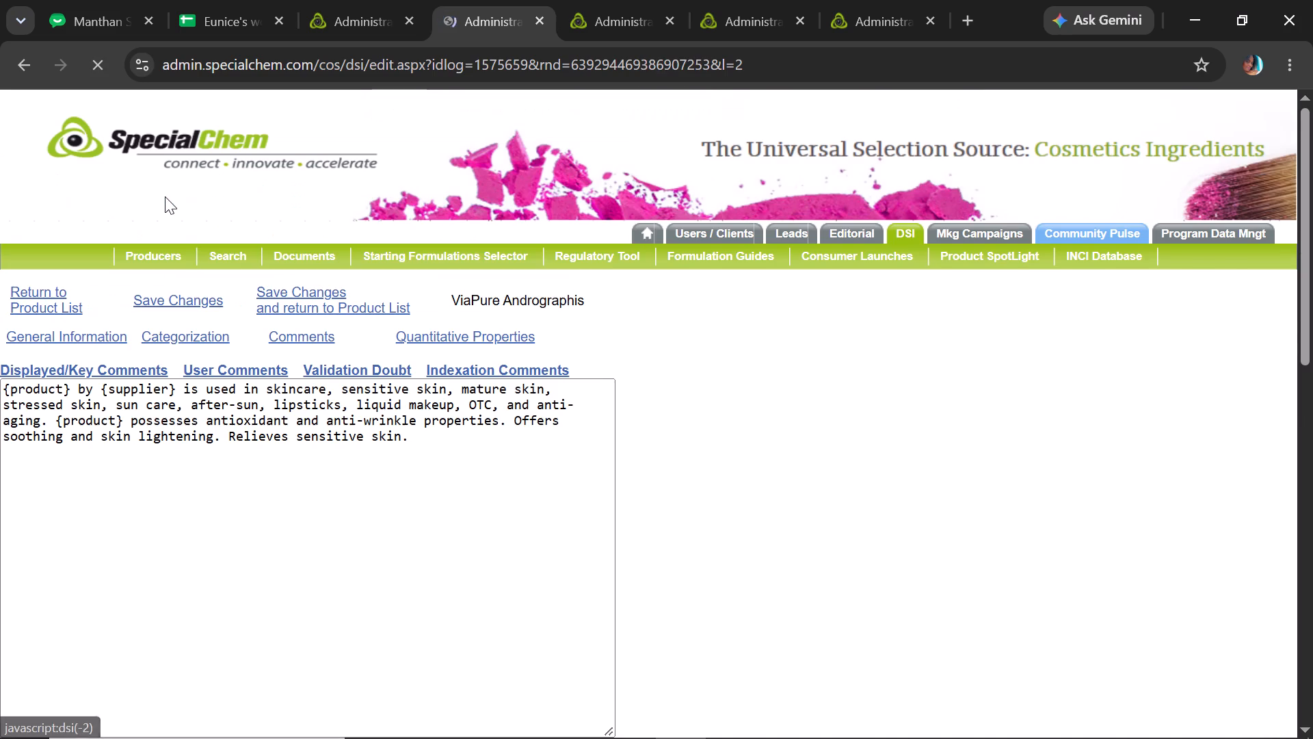
# Check ViaPure Andrographis's Quantitative Properties, then save the changes and return to the product list.
pyautogui.click(464, 331)
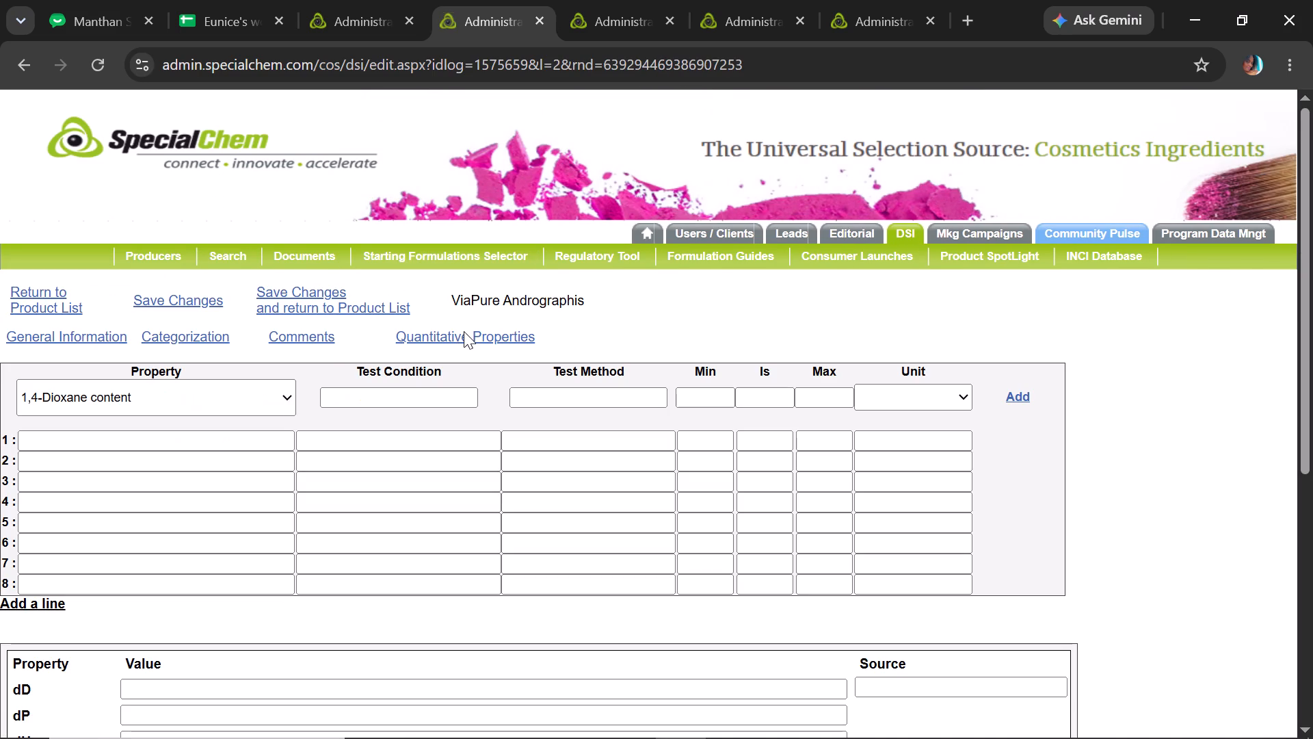
pyautogui.click(279, 307)
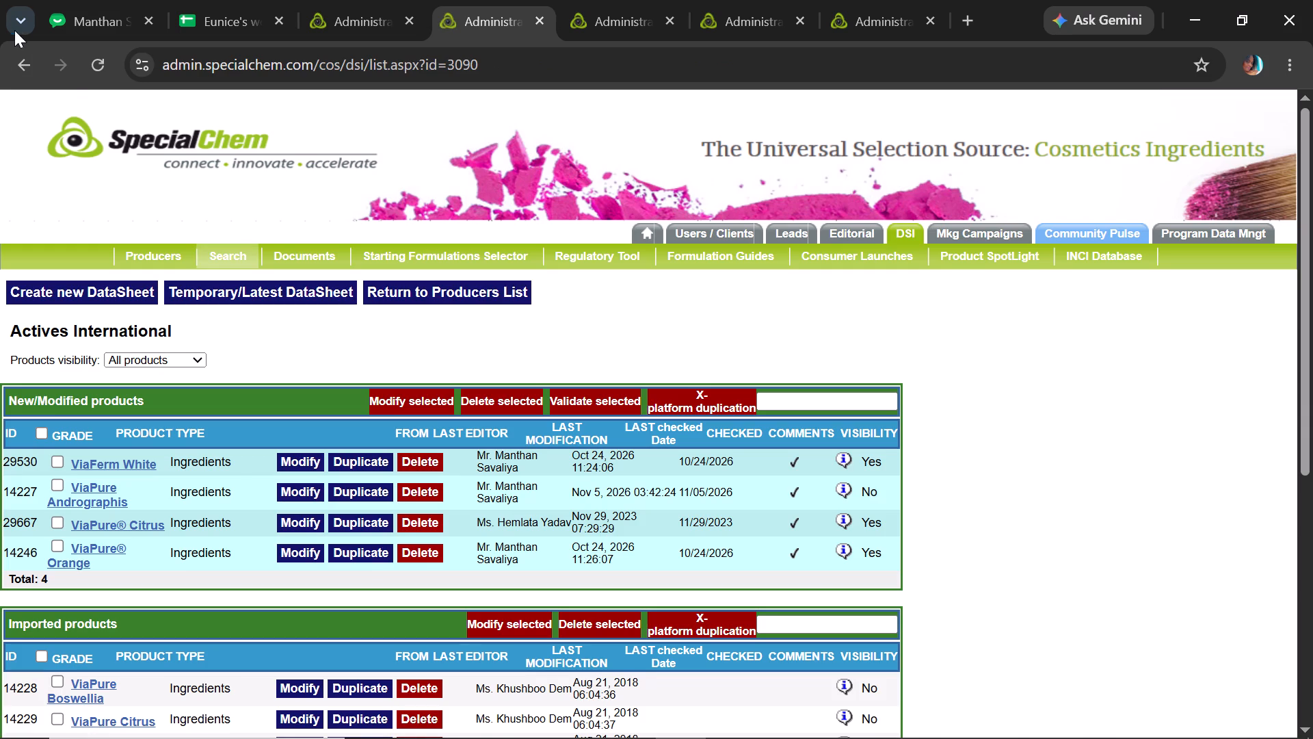
# Reopen ViaPure Andrographis's User Comments and add its supplier link from the Cosmetics sheet below the sustainability clue, separated by a blank line.
pyautogui.click(29, 68)
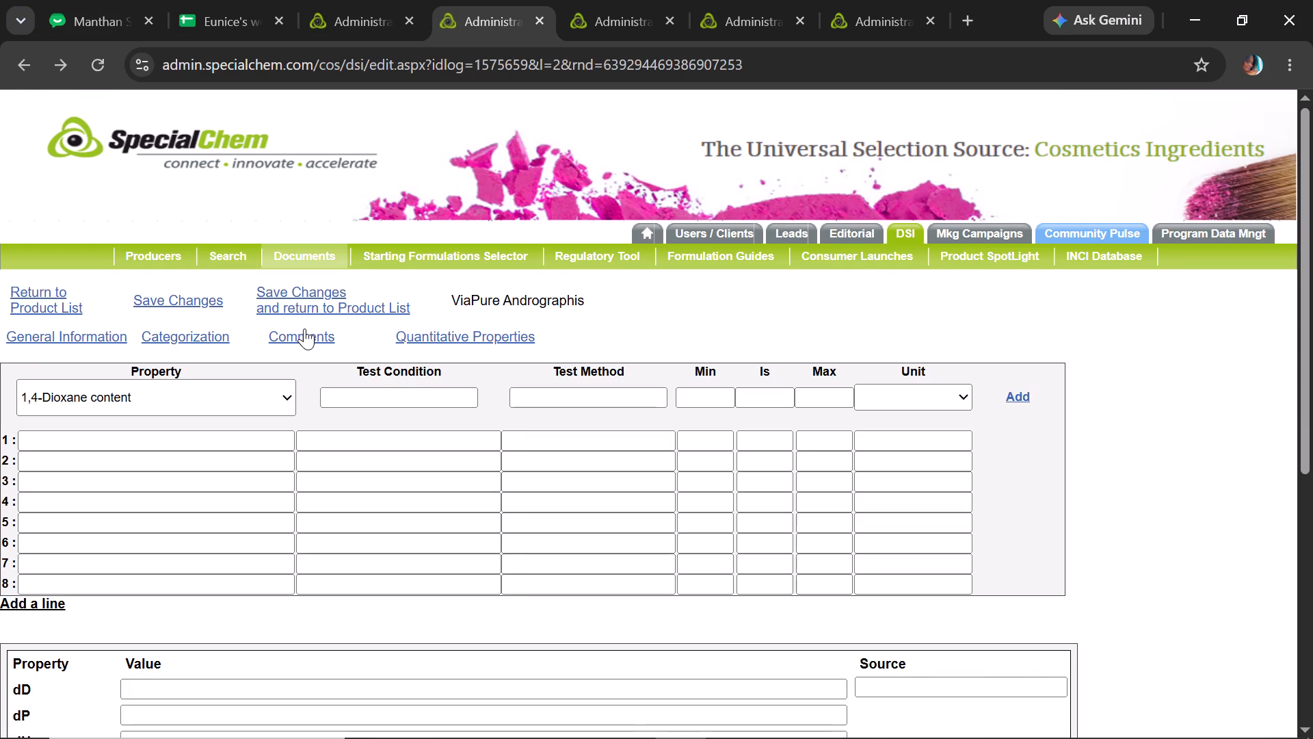
pyautogui.click(304, 330)
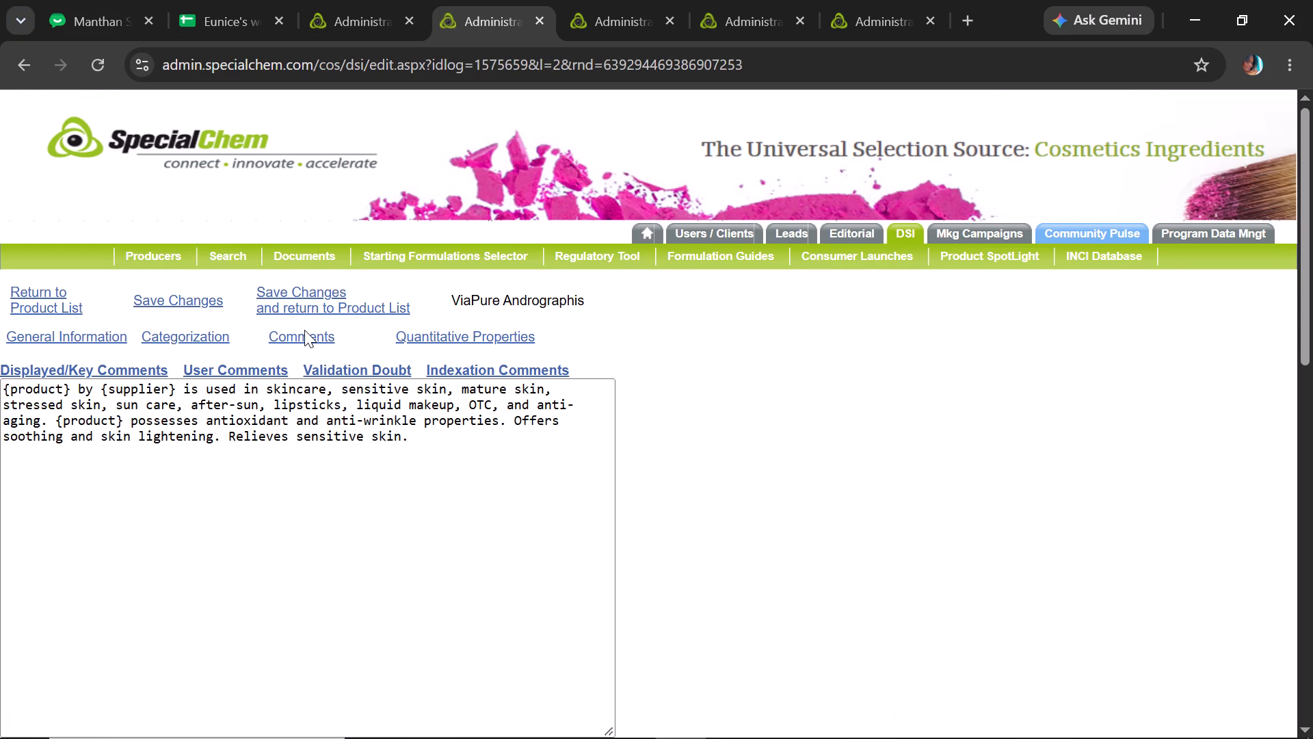
pyautogui.click(262, 378)
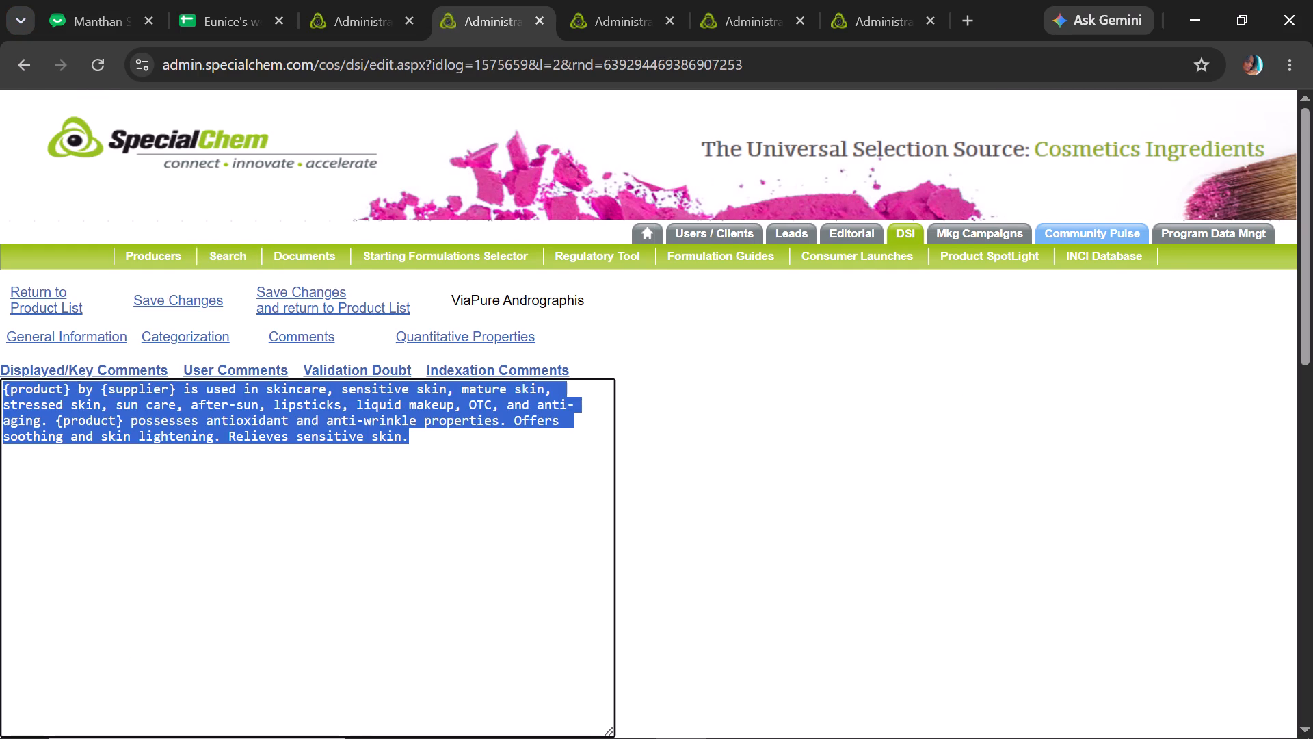
pyautogui.click(265, 365)
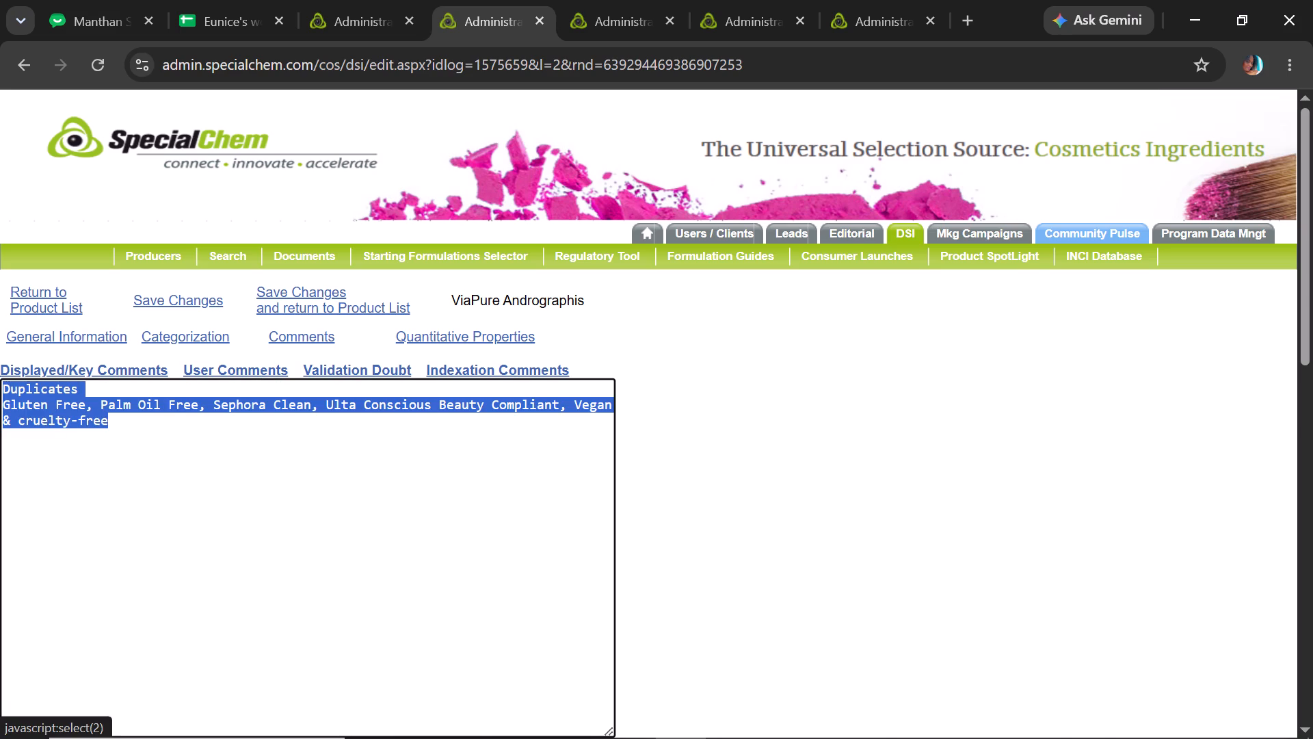
pyautogui.click(160, 438)
pyautogui.press('Return')
pyautogui.press('Return')
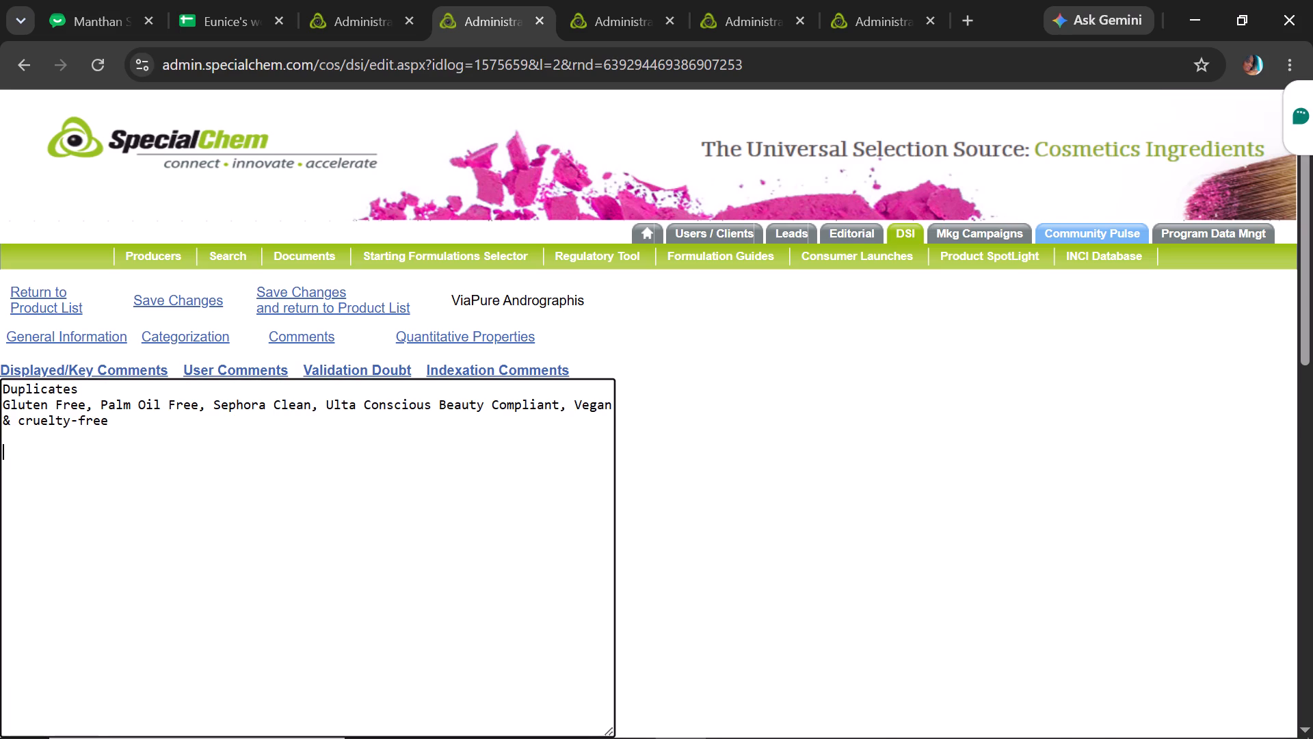
pyautogui.click(212, 0)
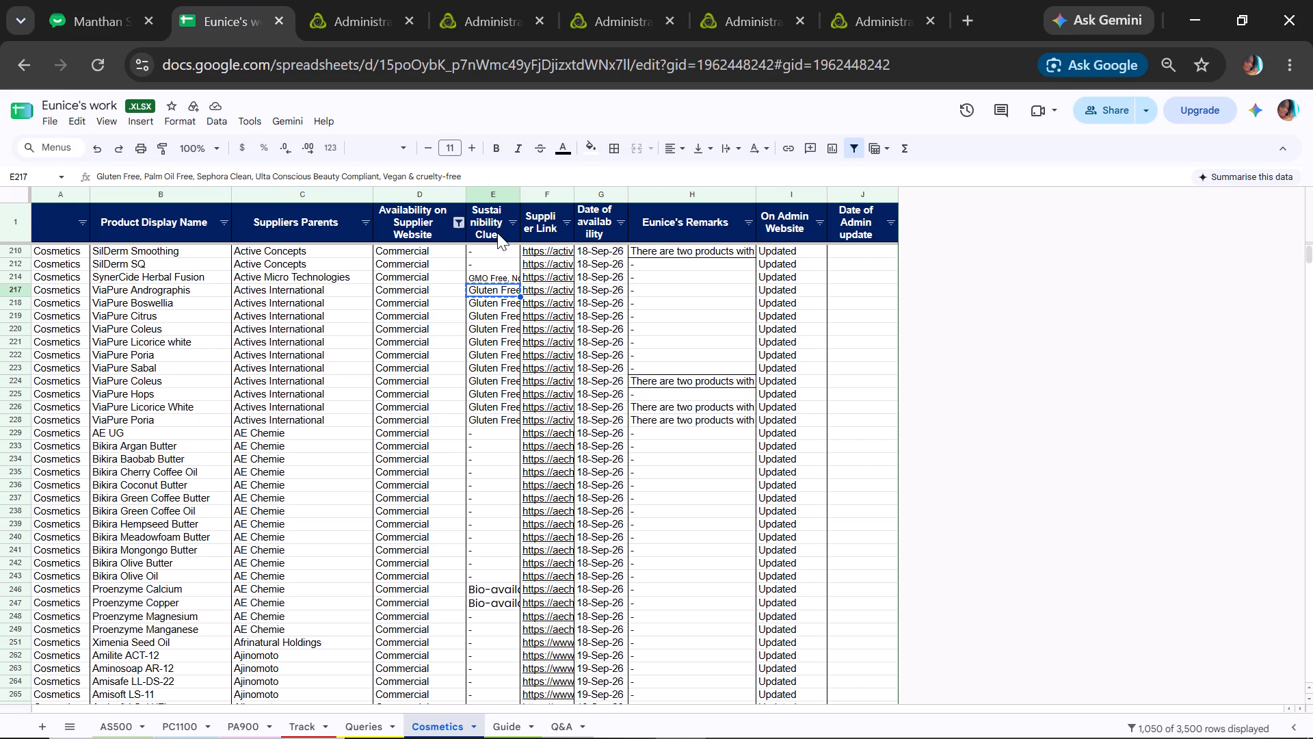
pyautogui.press('Tab')
pyautogui.hotkey('ctrl', 'c')
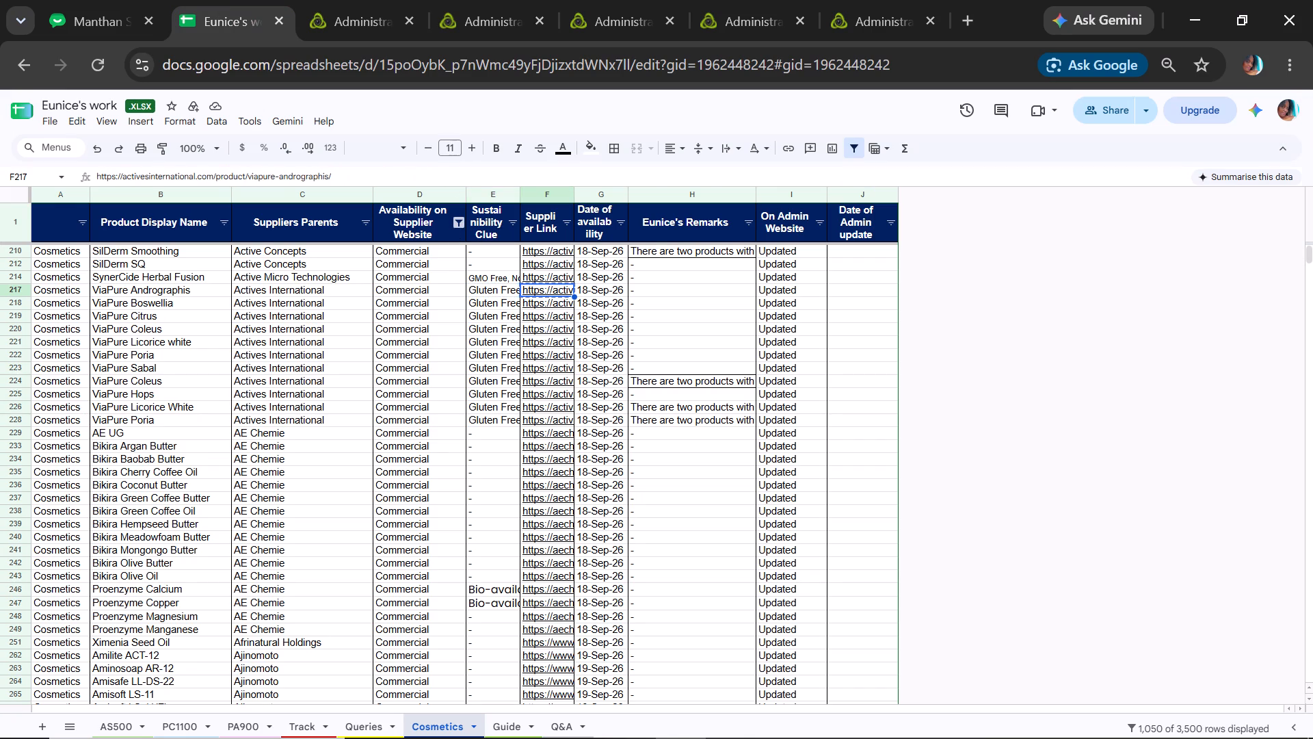
pyautogui.click(463, 0)
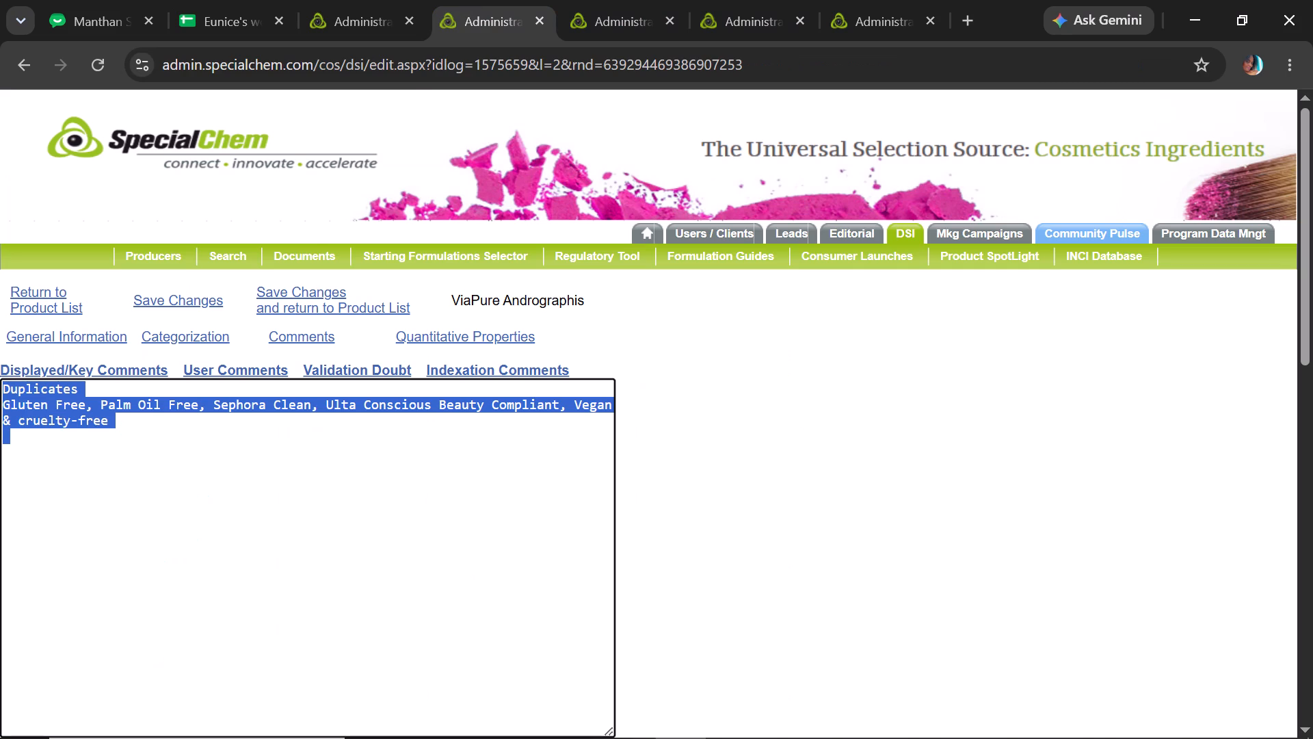
pyautogui.click(90, 468)
pyautogui.hotkey('ctrl', 'v')
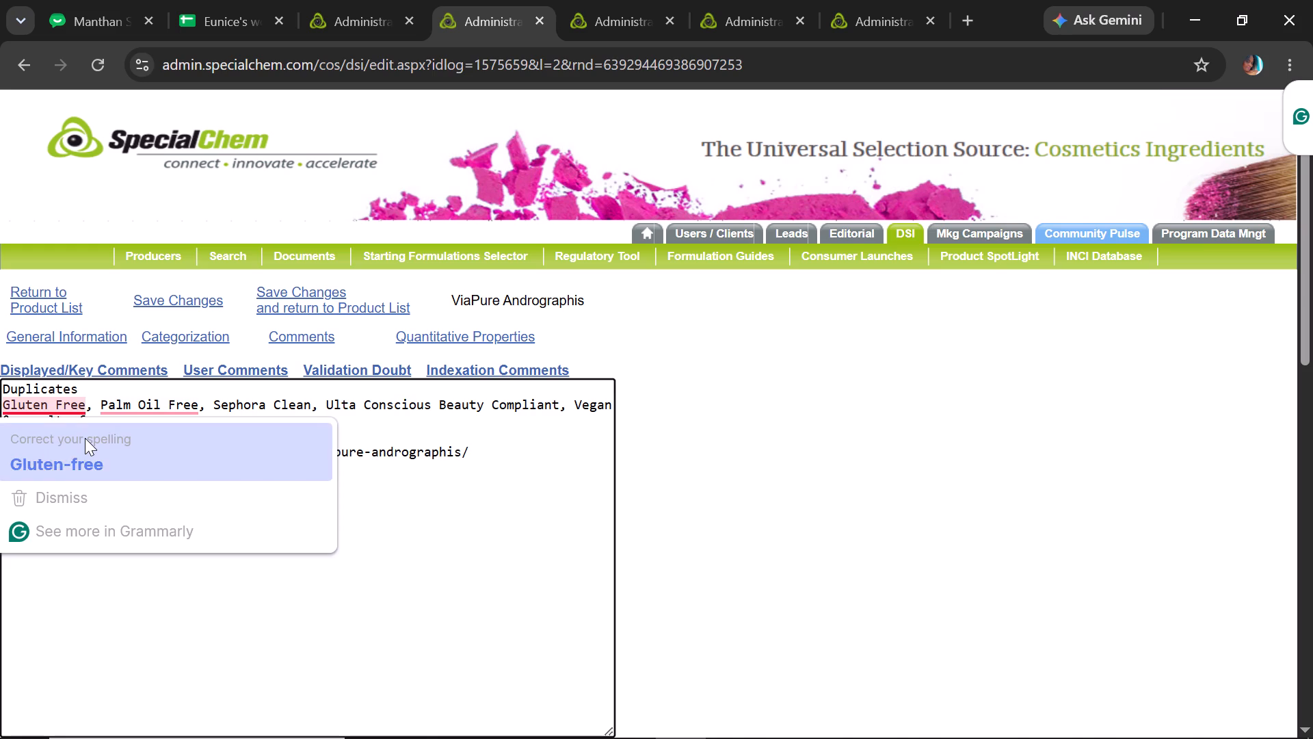
# Correct the sustainability clue wording to "Gluten-free" and "palm oil-free" in User Comments, and save the changes.
pyautogui.click(85, 438)
pyautogui.write('Gluten-free')
pyautogui.click(180, 435)
pyautogui.write('palm oil')
pyautogui.write('-fr')
pyautogui.press('e')
pyautogui.press('e')
pyautogui.moveTo(1312, 222); pyautogui.dragTo(1312, 285)
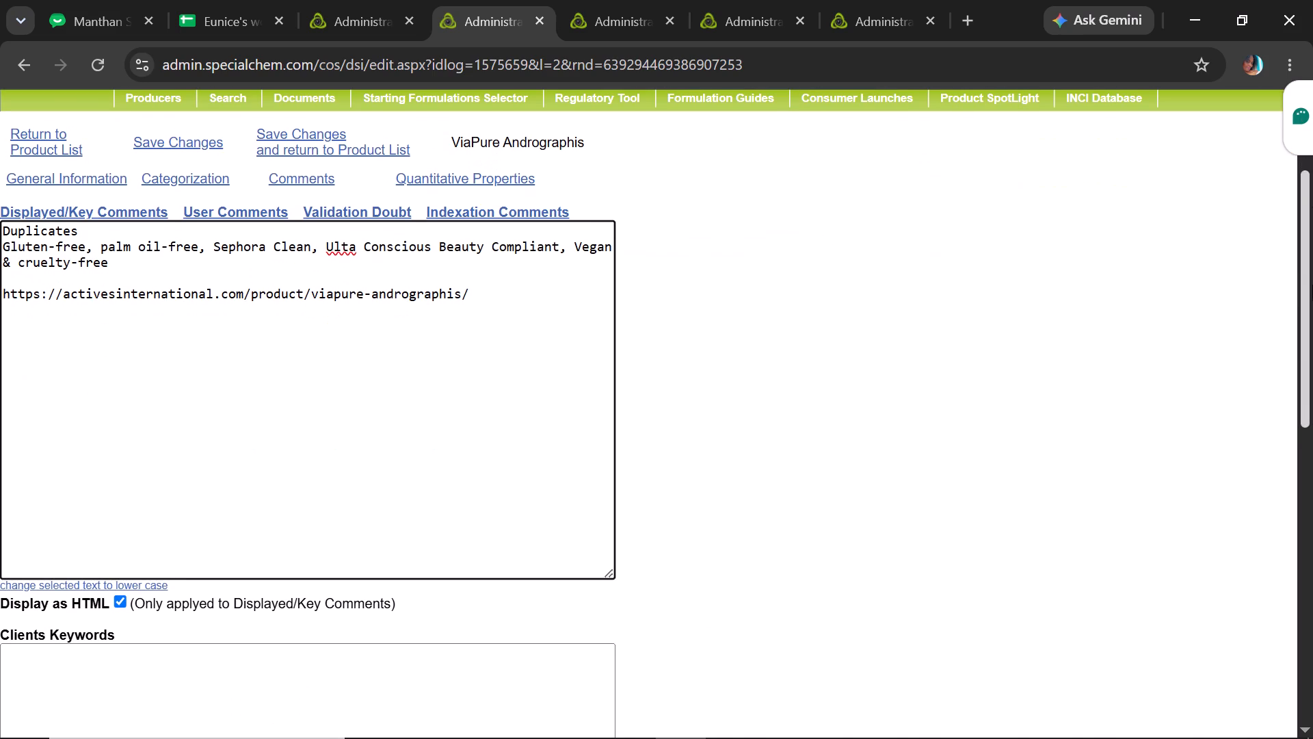
pyautogui.click(209, 146)
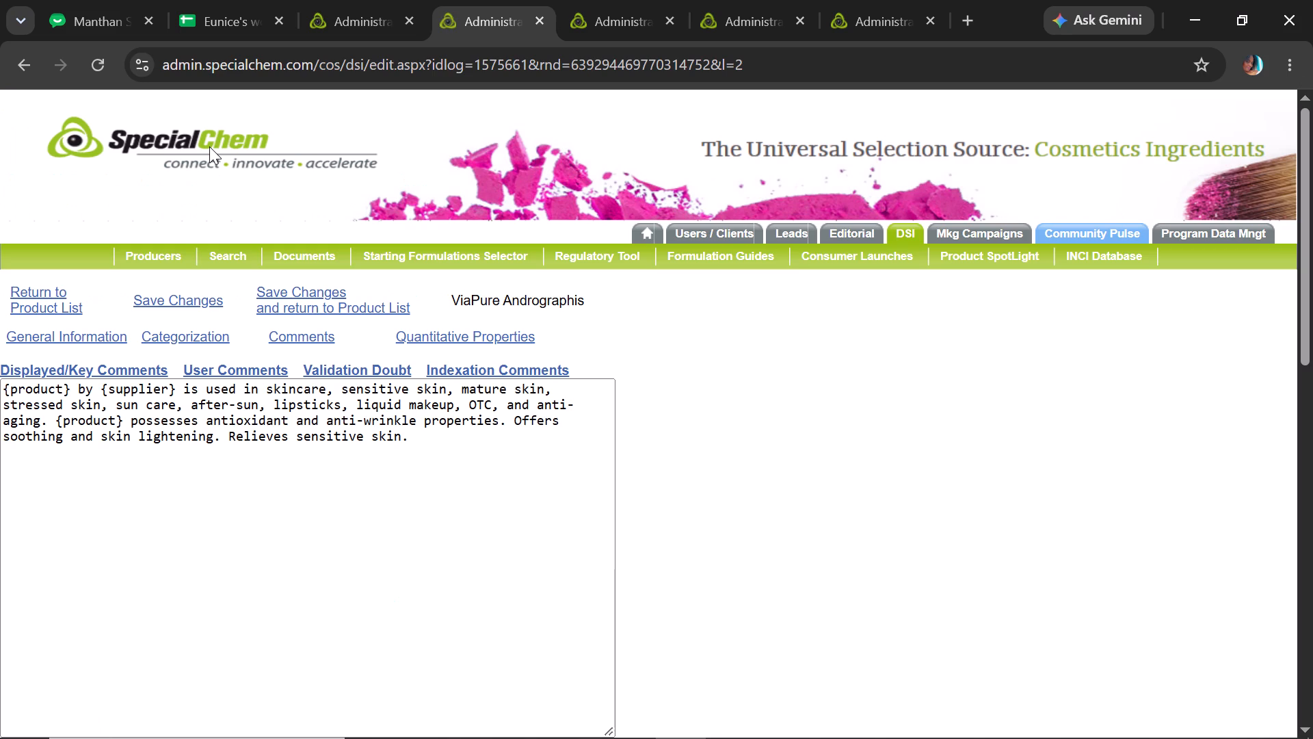
# Open ViaPure Andrographis's Quantitative Properties, then save the changes and return to the product list.
pyautogui.click(508, 337)
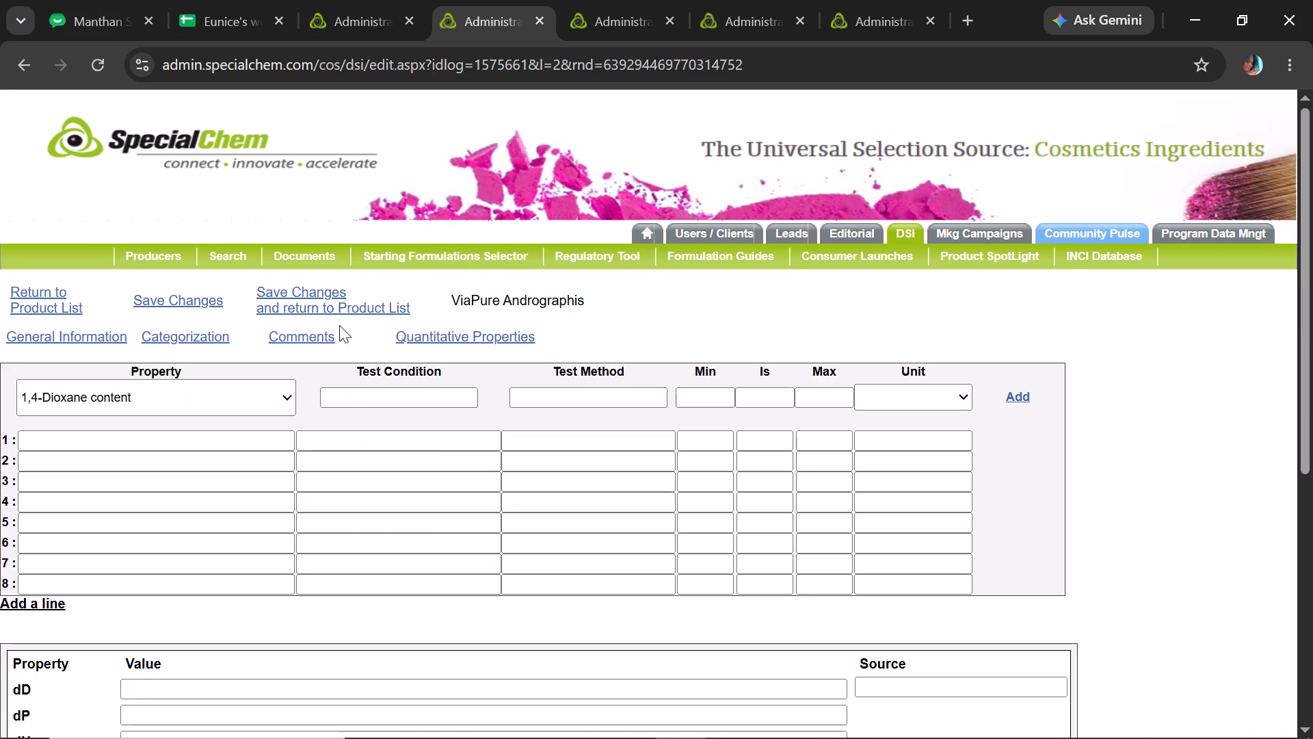
pyautogui.click(306, 304)
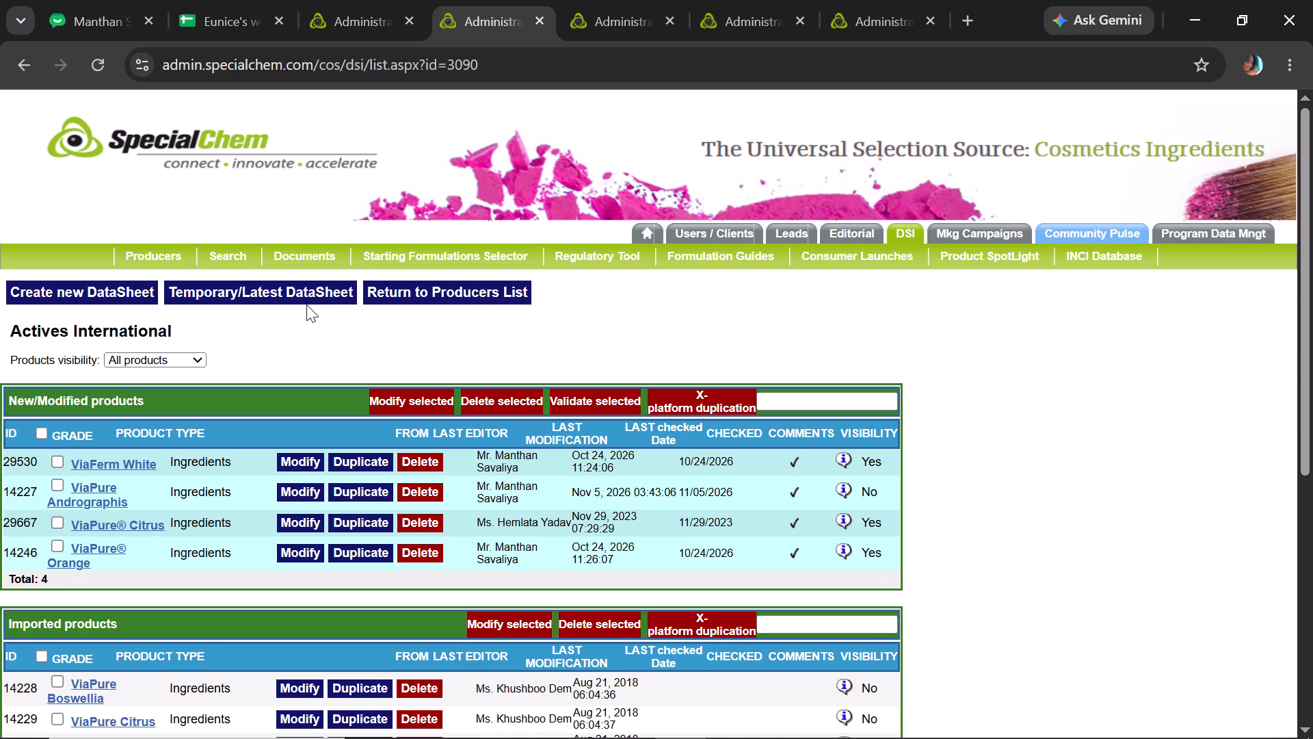
# Look through the new/modified and imported Actives International products, then return to the Cosmetics sheet.
pyautogui.moveTo(1312, 267); pyautogui.dragTo(1312, 333)
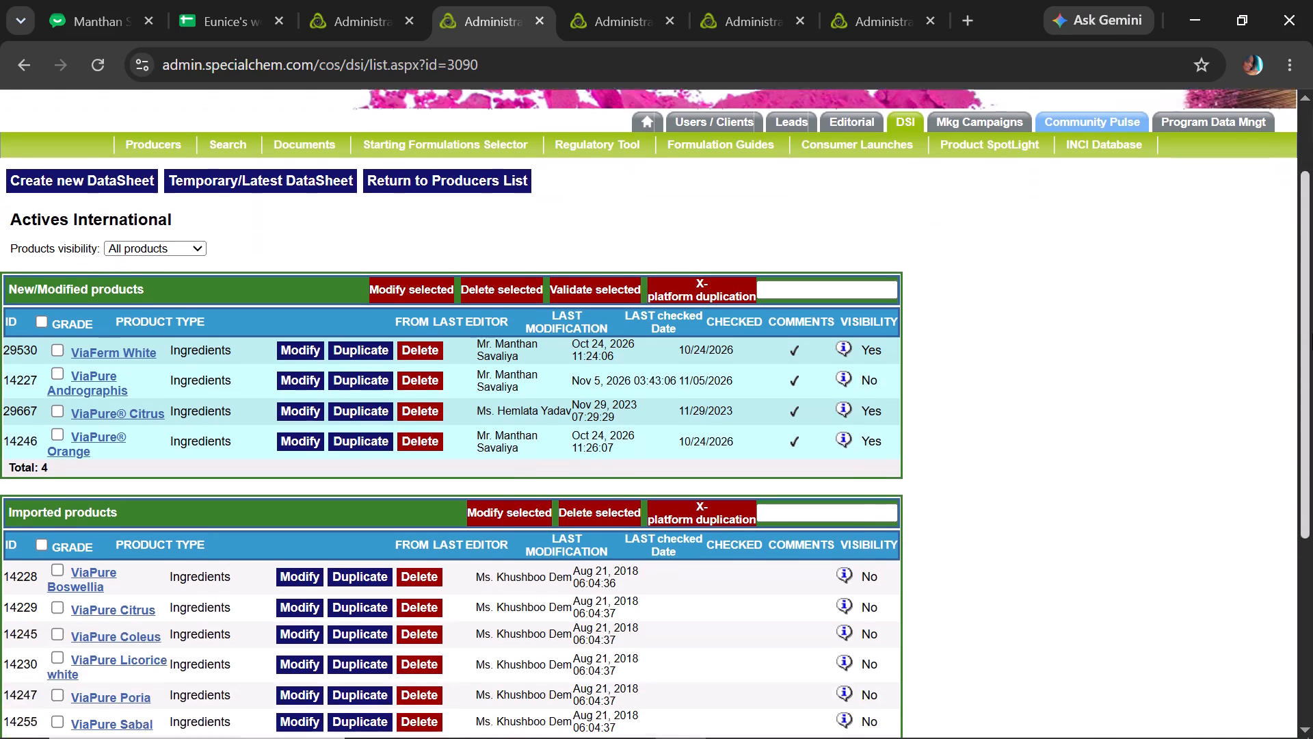
pyautogui.moveTo(1312, 333); pyautogui.dragTo(1312, 738)
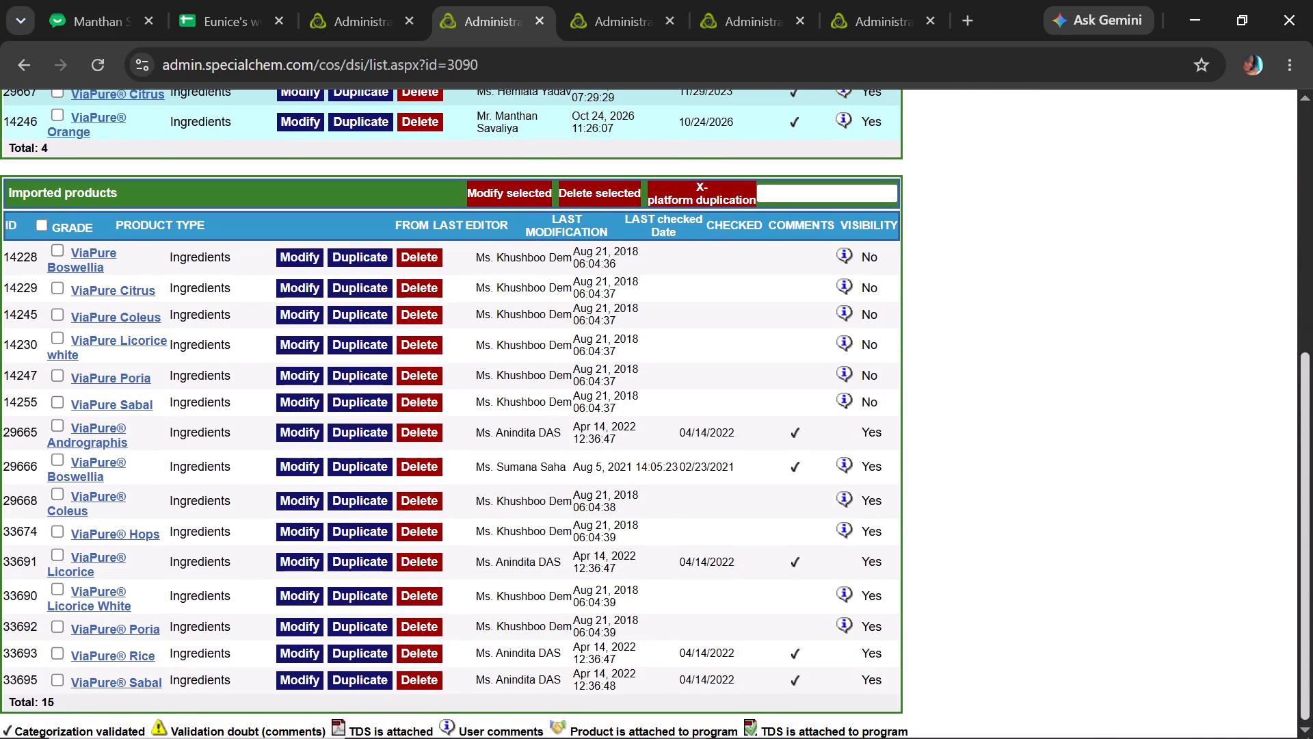
pyautogui.moveTo(1312, 738); pyautogui.dragTo(1284, 340)
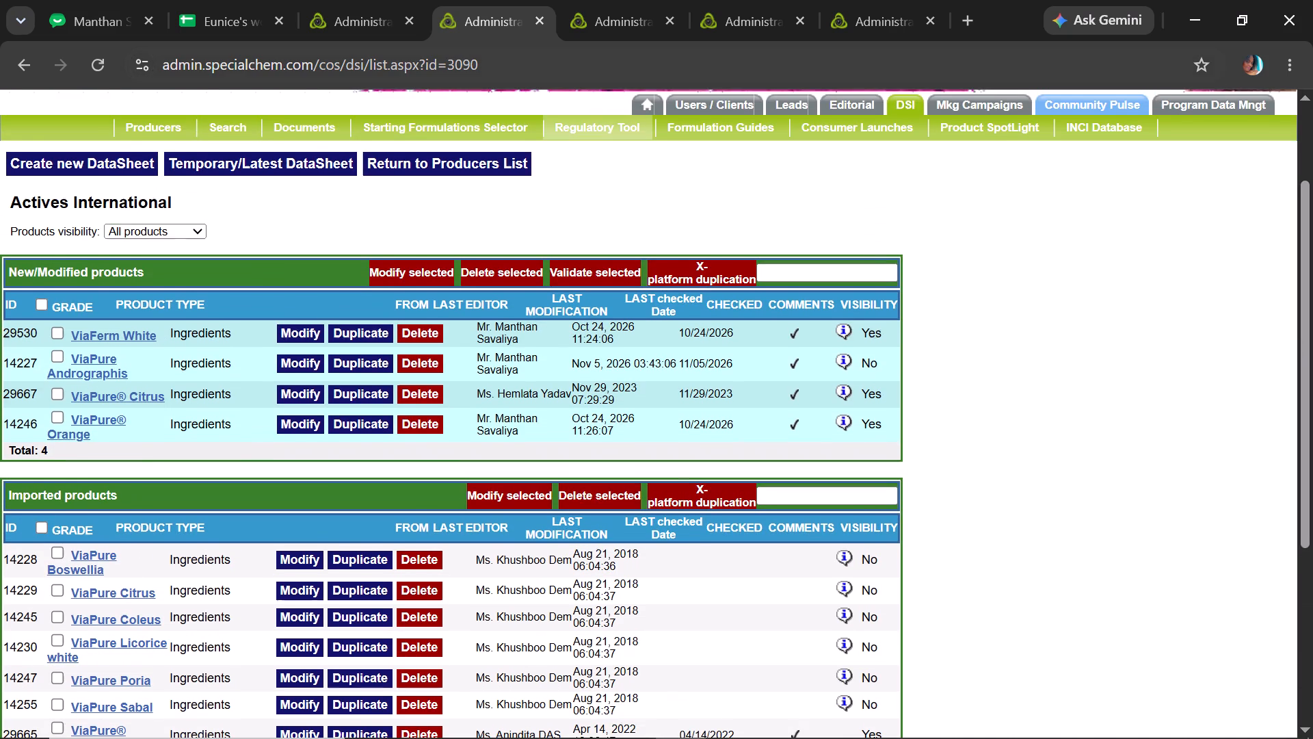
pyautogui.click(242, 0)
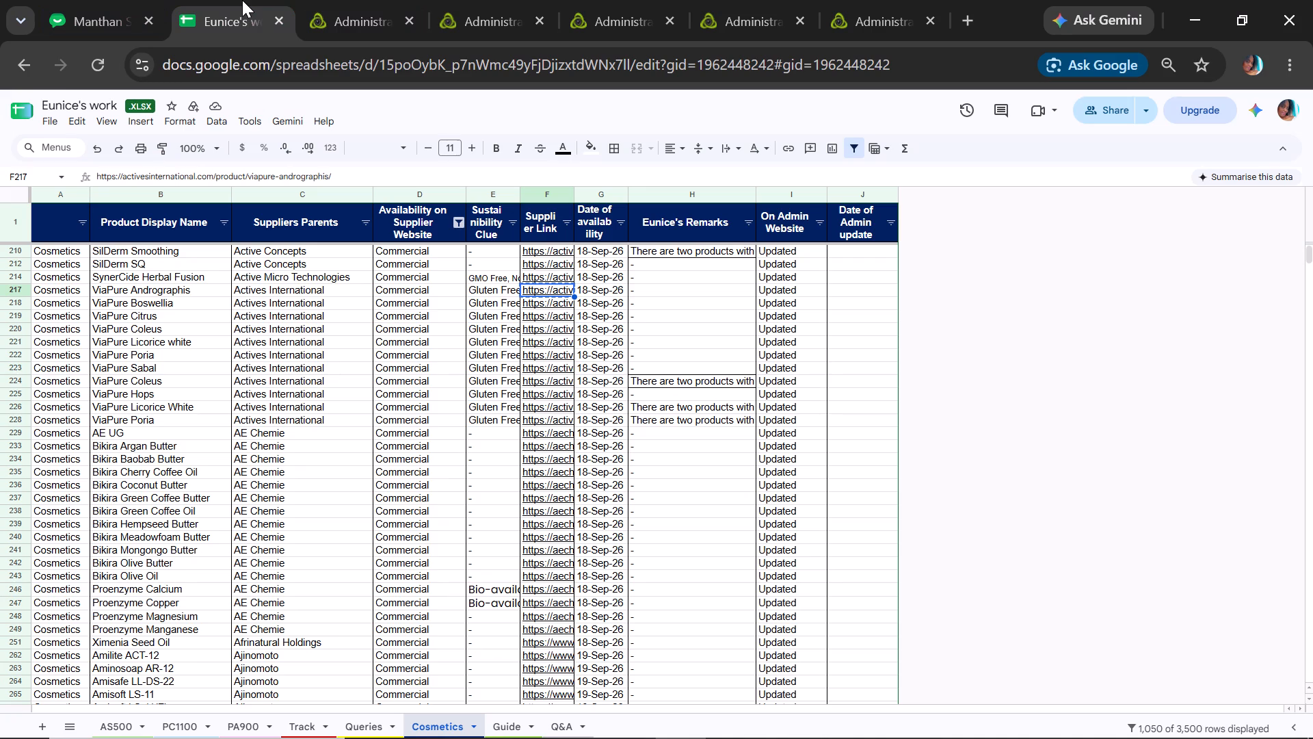
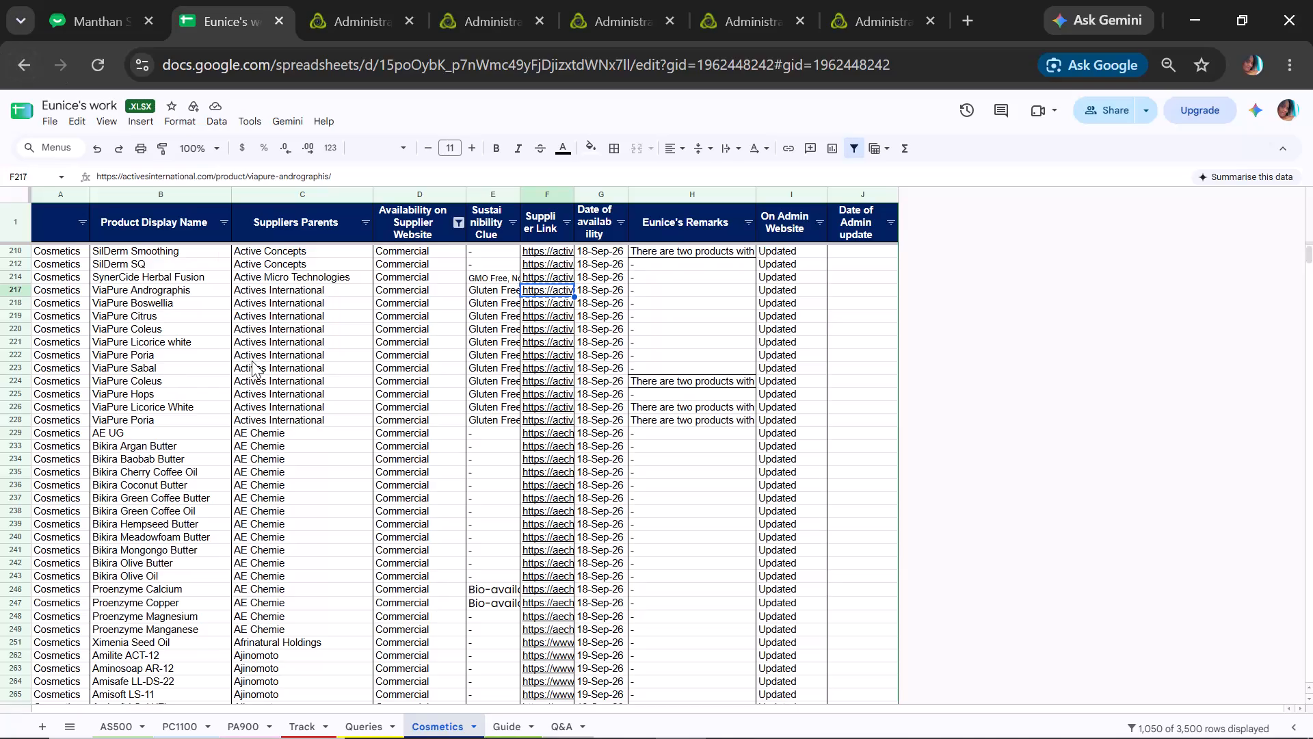
# Copy the ViaPure Boswellia name from the Cosmetics sheet and open that grade for modification from the imported Actives International products.
pyautogui.click(156, 304)
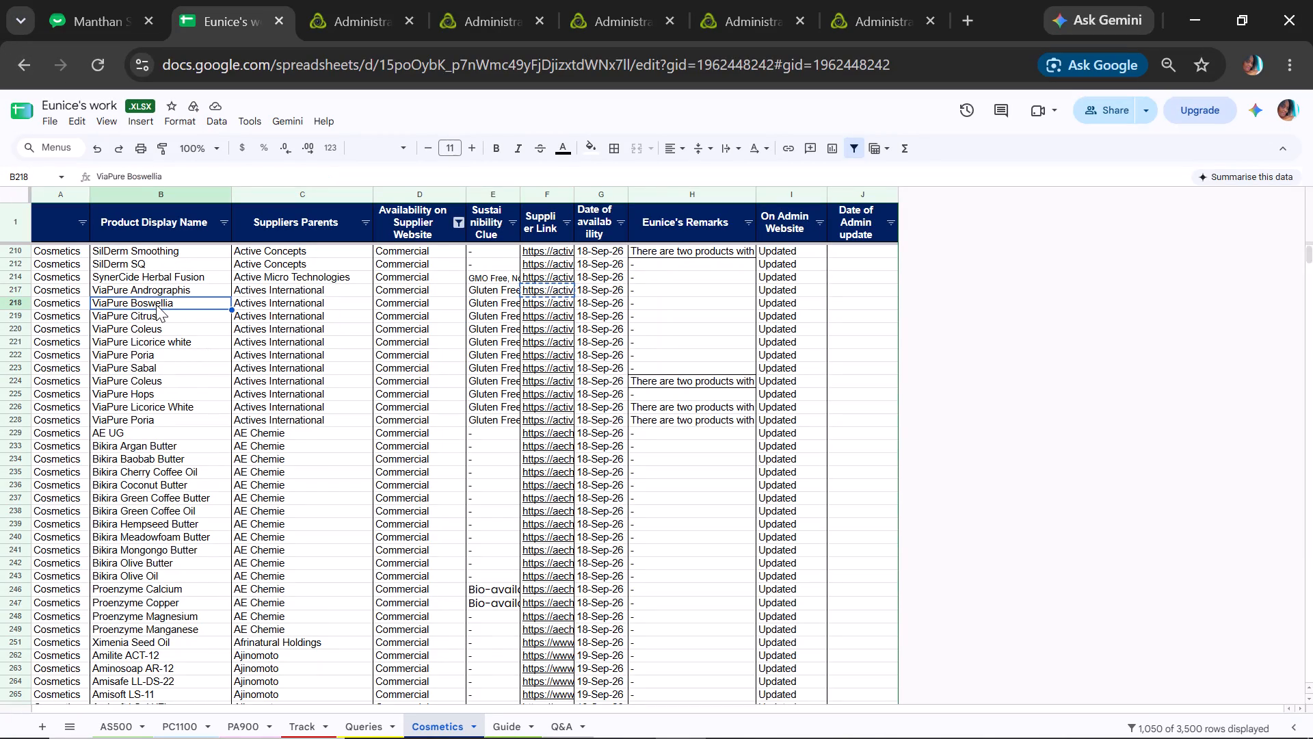
pyautogui.hotkey('ctrl', 'c')
pyautogui.click(156, 304)
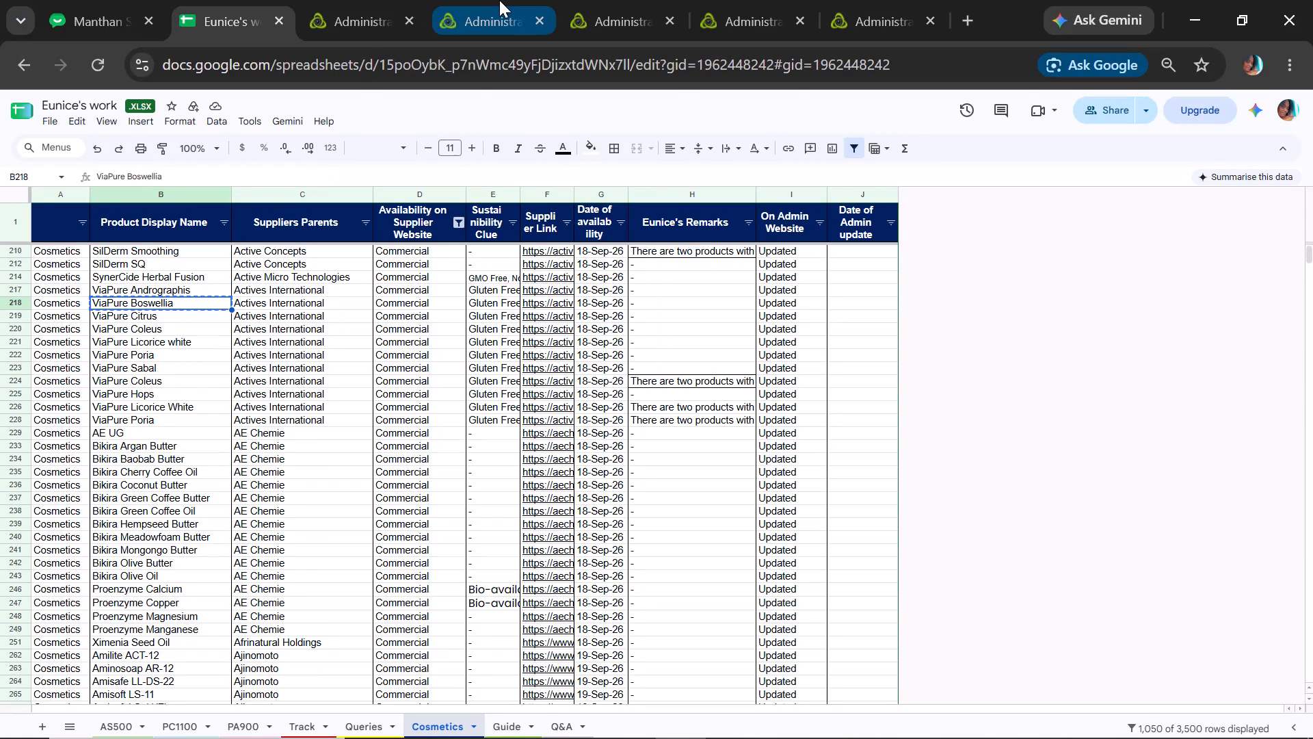
pyautogui.click(503, 0)
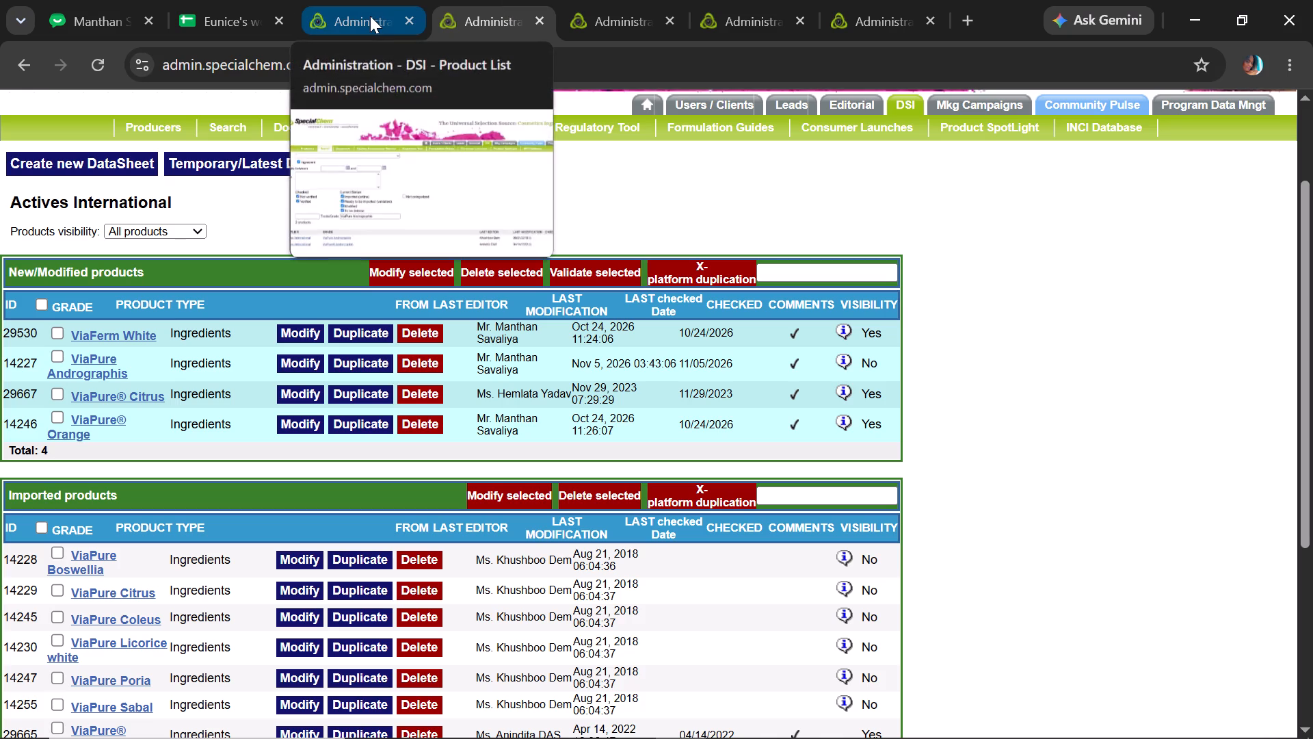
pyautogui.moveTo(1312, 340); pyautogui.dragTo(1312, 460)
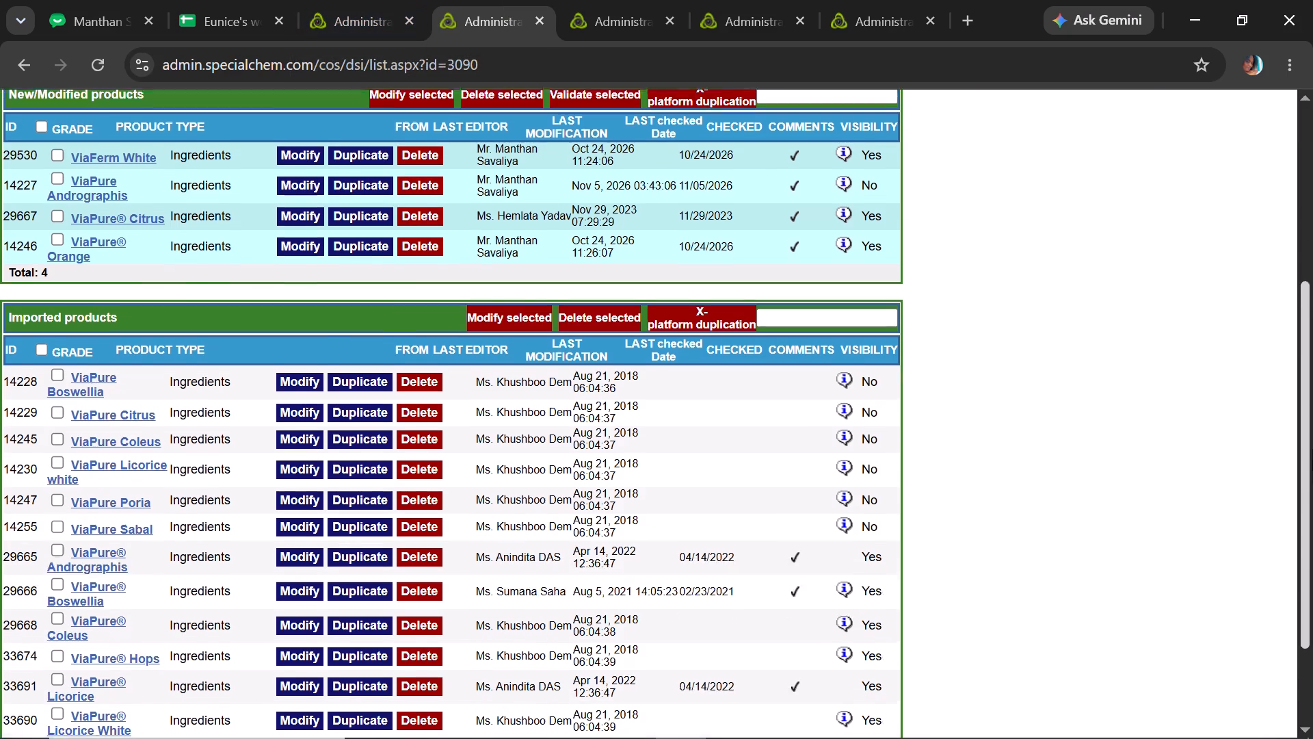
pyautogui.moveTo(1312, 460); pyautogui.dragTo(1312, 738)
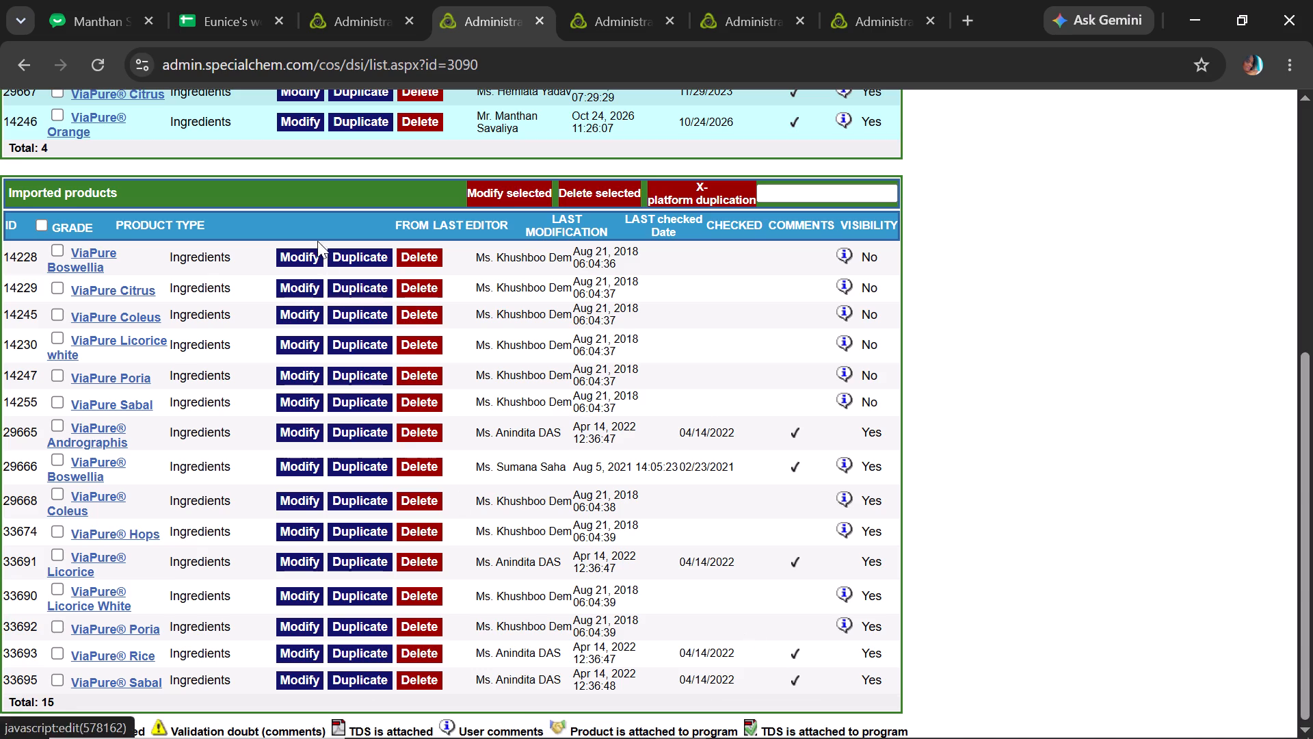
pyautogui.click(305, 257)
# Copy the "{product} by {supplier}" template text from the Guide sheet.
pyautogui.click(211, 0)
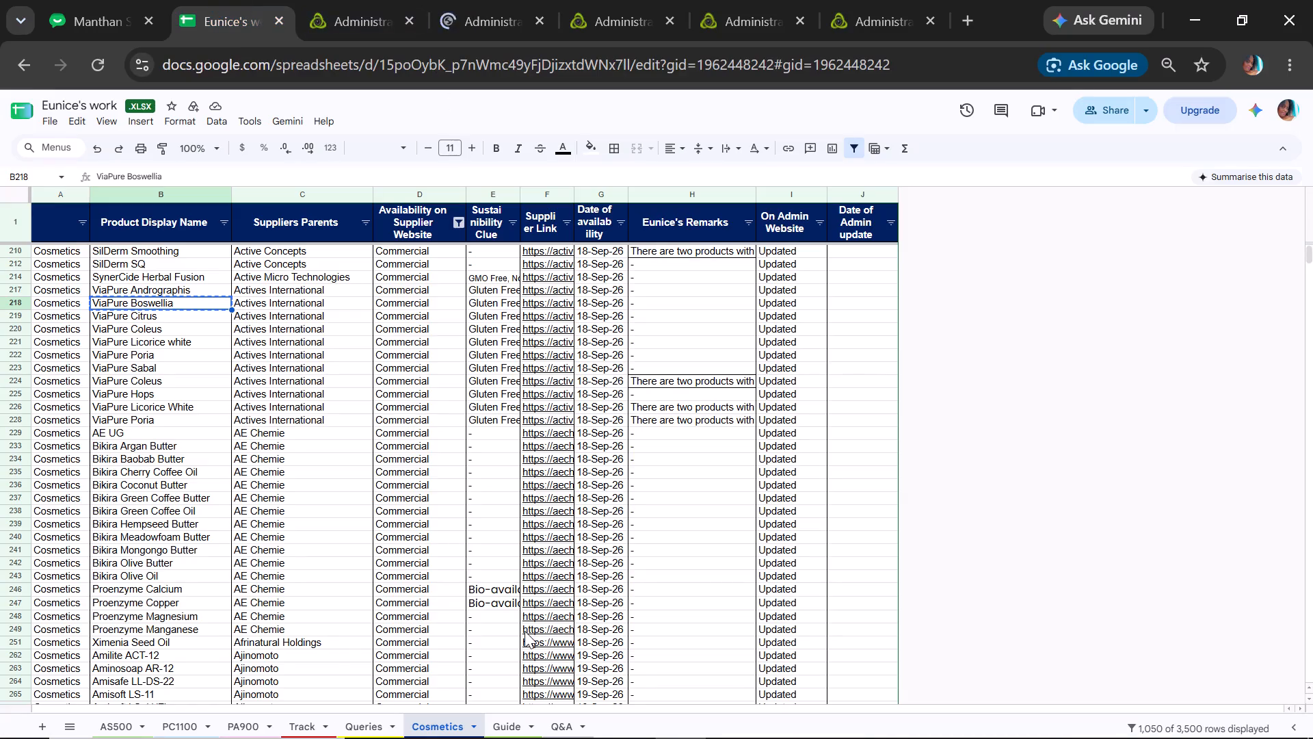
pyautogui.click(504, 715)
pyautogui.hotkey('ctrl', 'c')
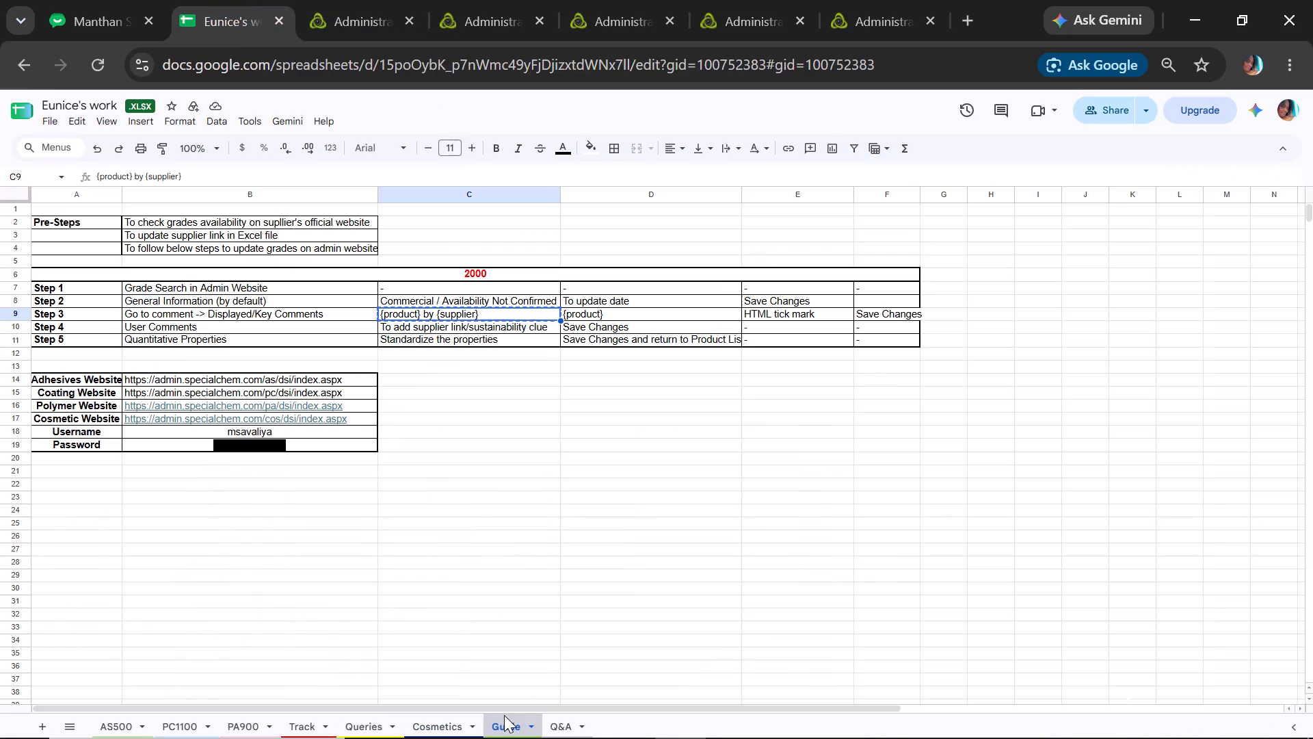
# In ViaPure Boswellia's General Information, mark the Commercial status as checked with the current date and save the changes.
pyautogui.click(505, 21)
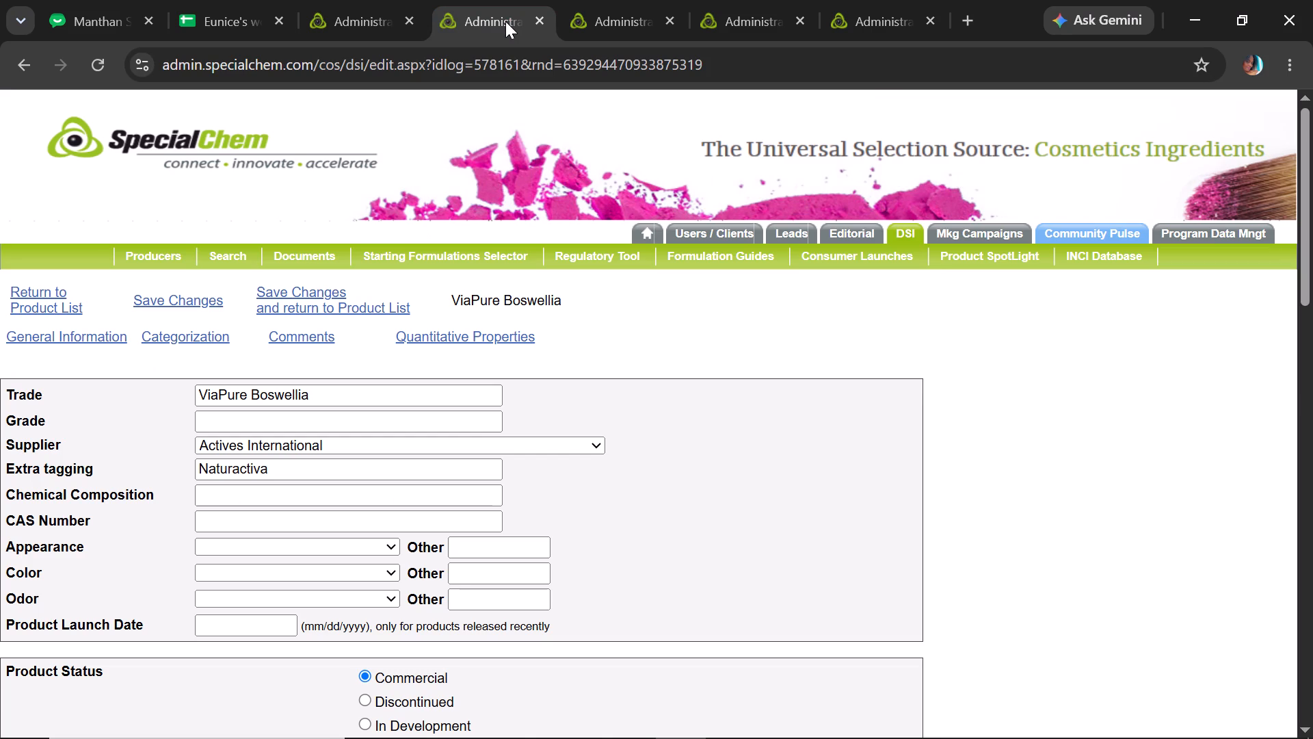
pyautogui.click(1312, 213)
pyautogui.moveTo(1312, 213); pyautogui.dragTo(1312, 270)
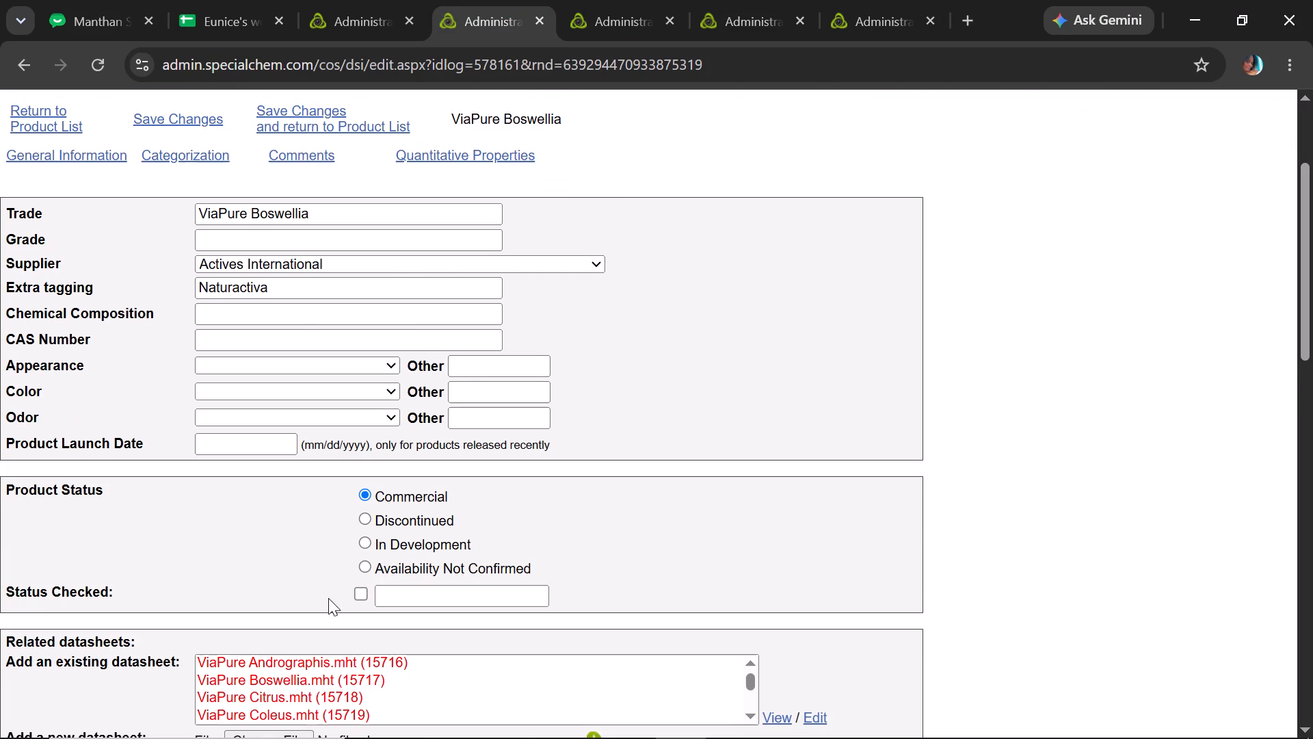
pyautogui.click(361, 601)
pyautogui.click(363, 595)
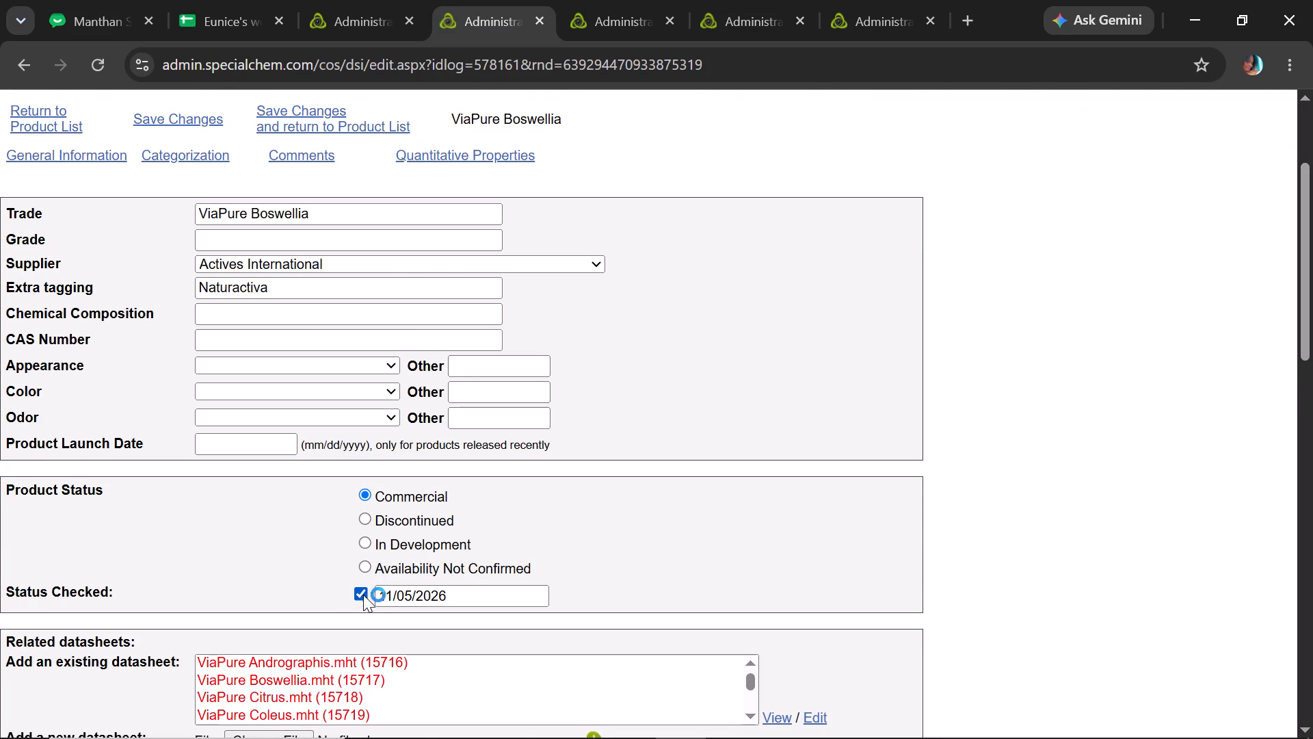
pyautogui.click(194, 114)
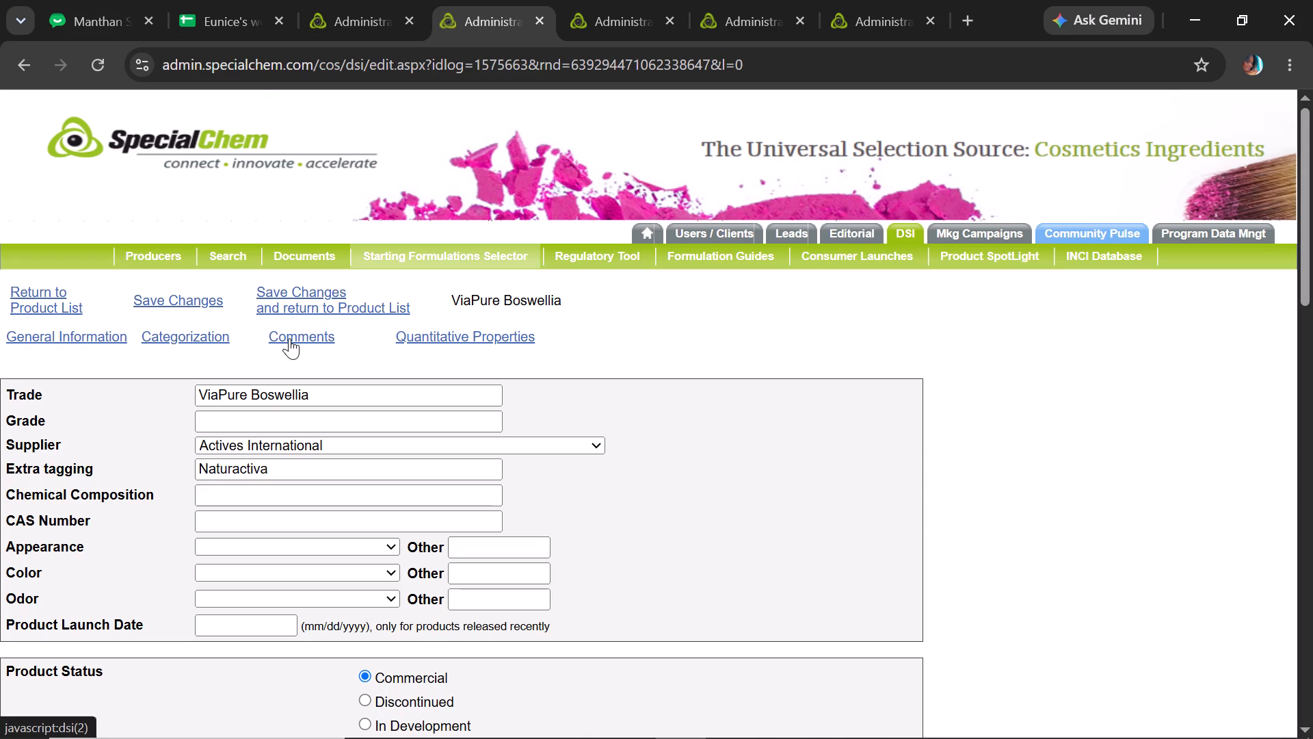
# In ViaPure Boswellia's Displayed/Key Comments, replace the opening product name so the sentence starts "{product} by {supplier} is used in".
pyautogui.click(289, 338)
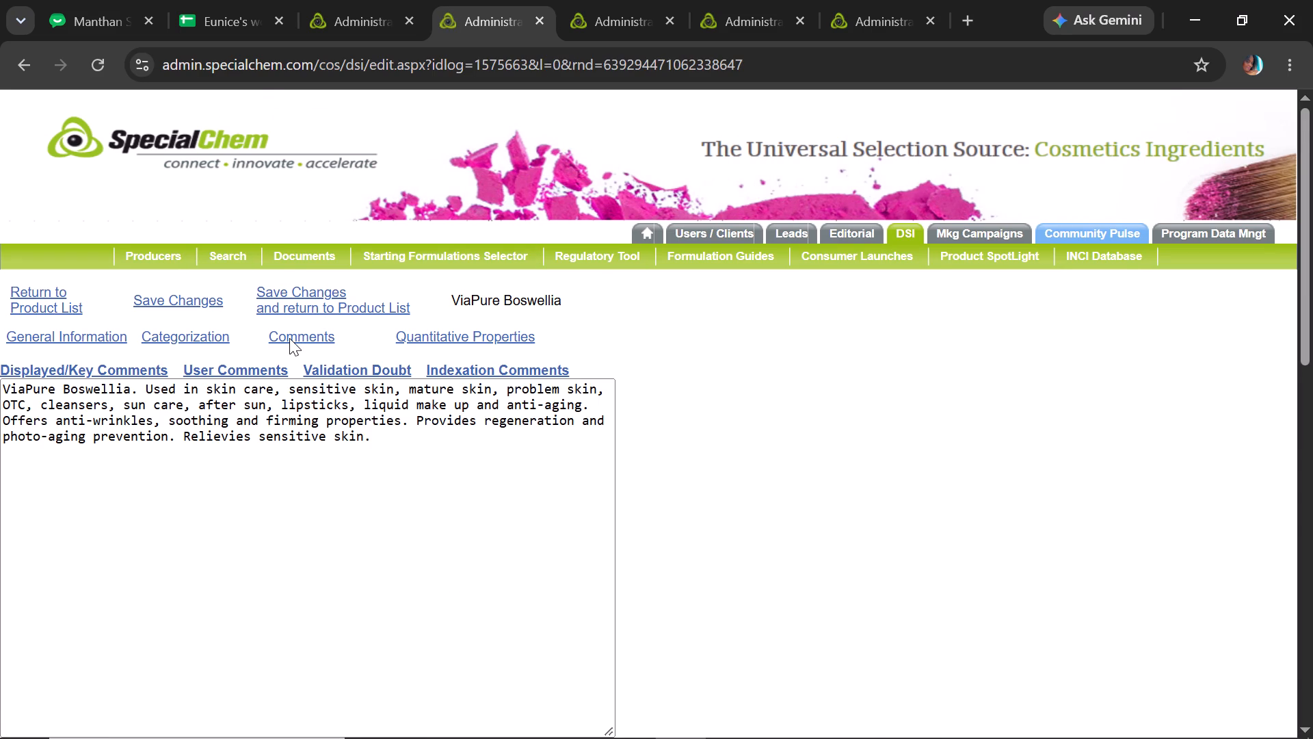
pyautogui.doubleClick(144, 391)
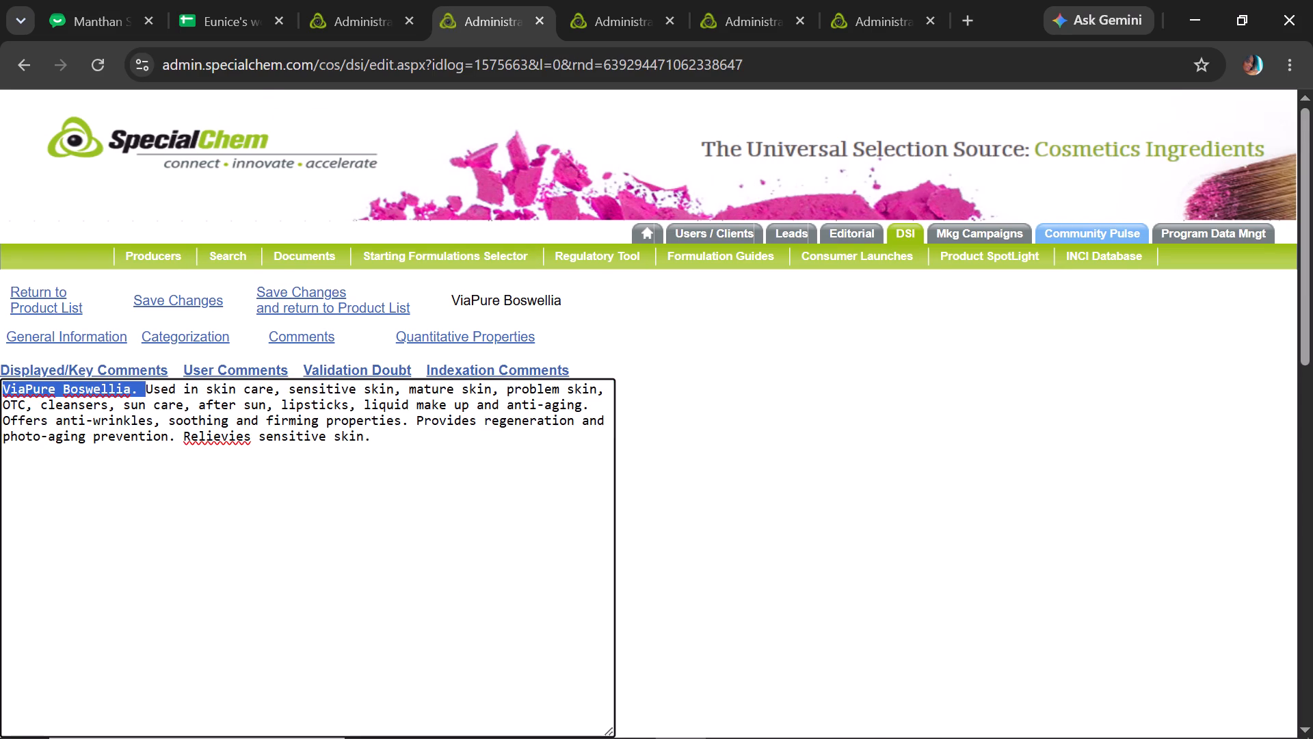
pyautogui.hotkey('ctrl', 'v')
pyautogui.press('space')
pyautogui.write('is')
pyautogui.press('space')
pyautogui.press('Delete')
pyautogui.press('u')
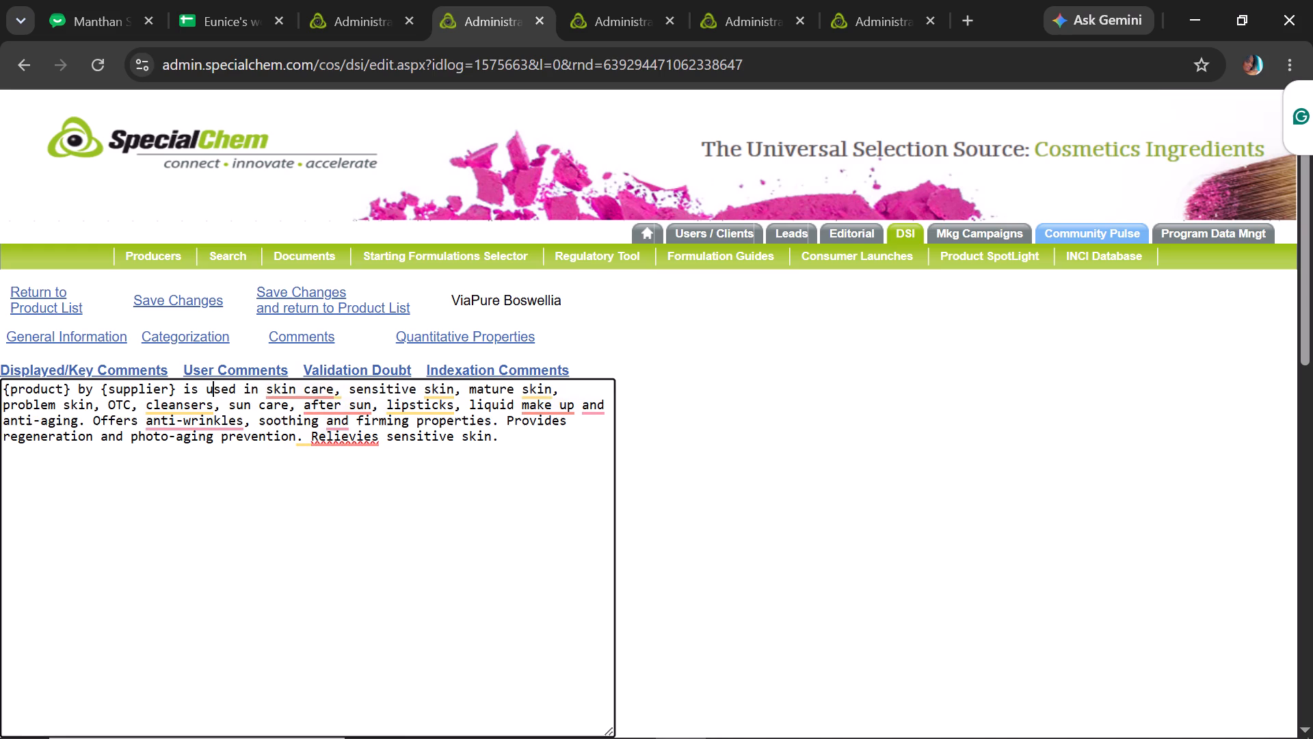
pyautogui.moveTo(73, 387); pyautogui.dragTo(0, 363)
pyautogui.hotkey('ctrl', 'c')
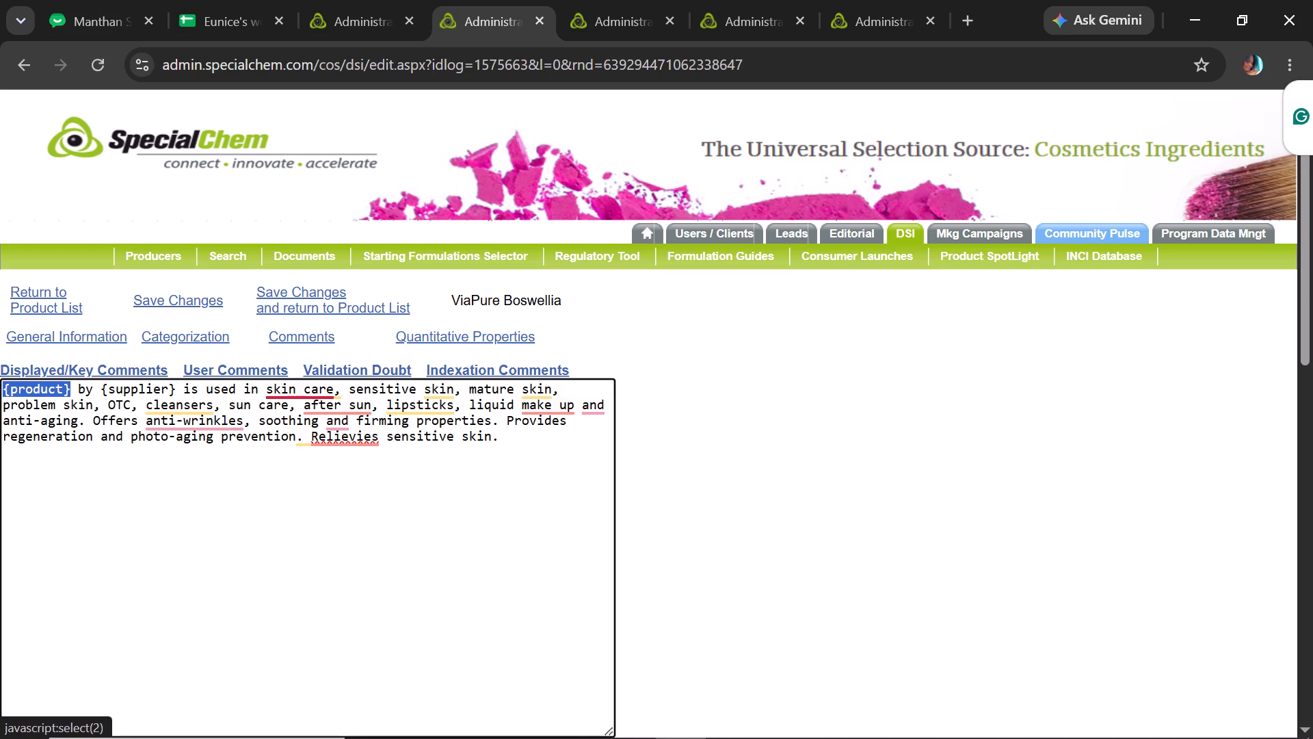
# Correct the comment's wording to "after-sun", "anti-wrinkle", "skincare", "Relieves" and "makeup" using the Grammarly suggestions.
pyautogui.click(344, 441)
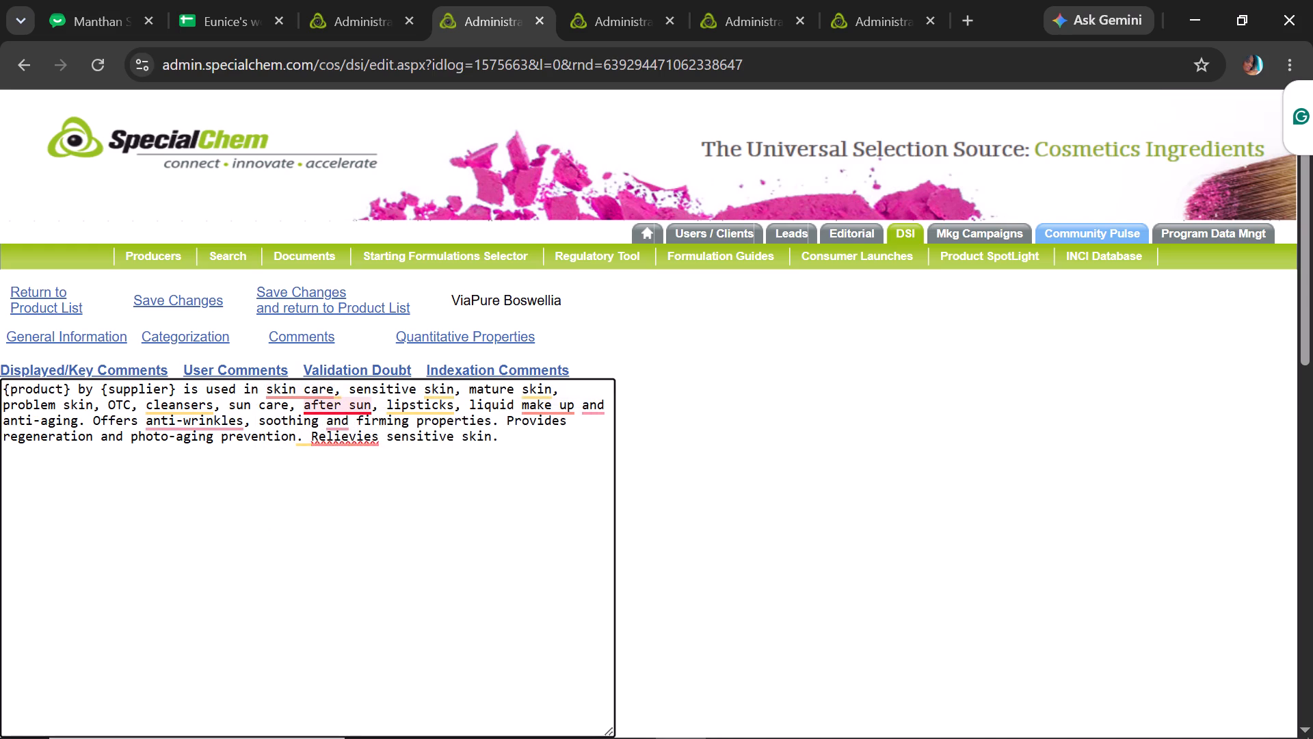
pyautogui.click(375, 472)
pyautogui.write('after-sun')
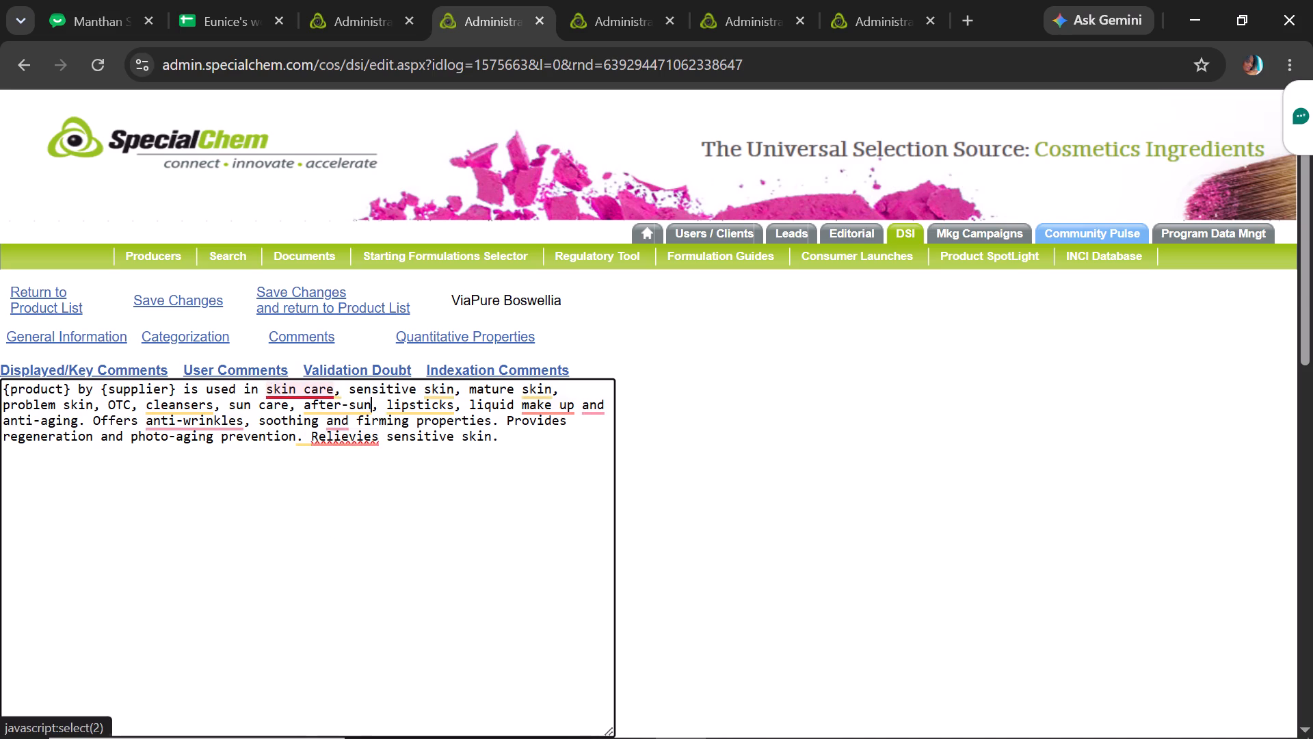
pyautogui.moveTo(323, 433); pyautogui.dragTo(219, 412)
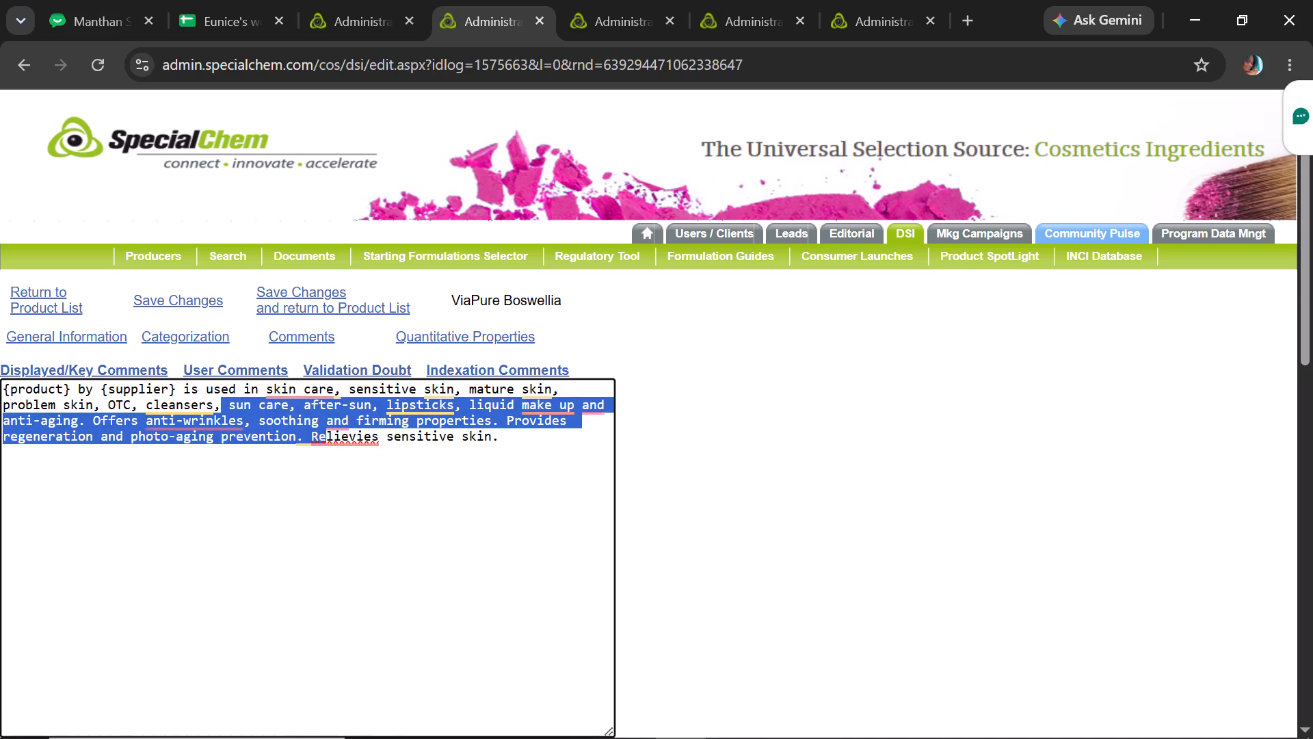
pyautogui.click(231, 454)
pyautogui.write('anti-wrinkle')
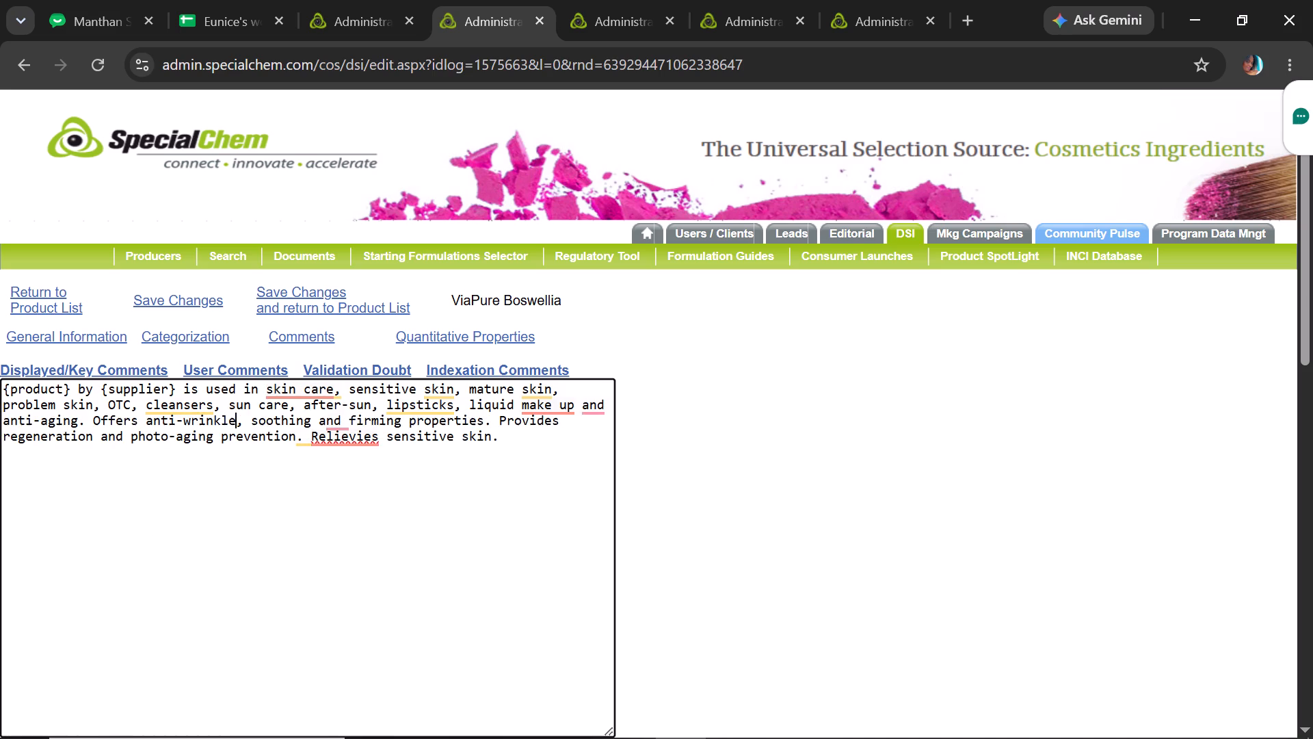
pyautogui.click(339, 441)
pyautogui.write('skincare')
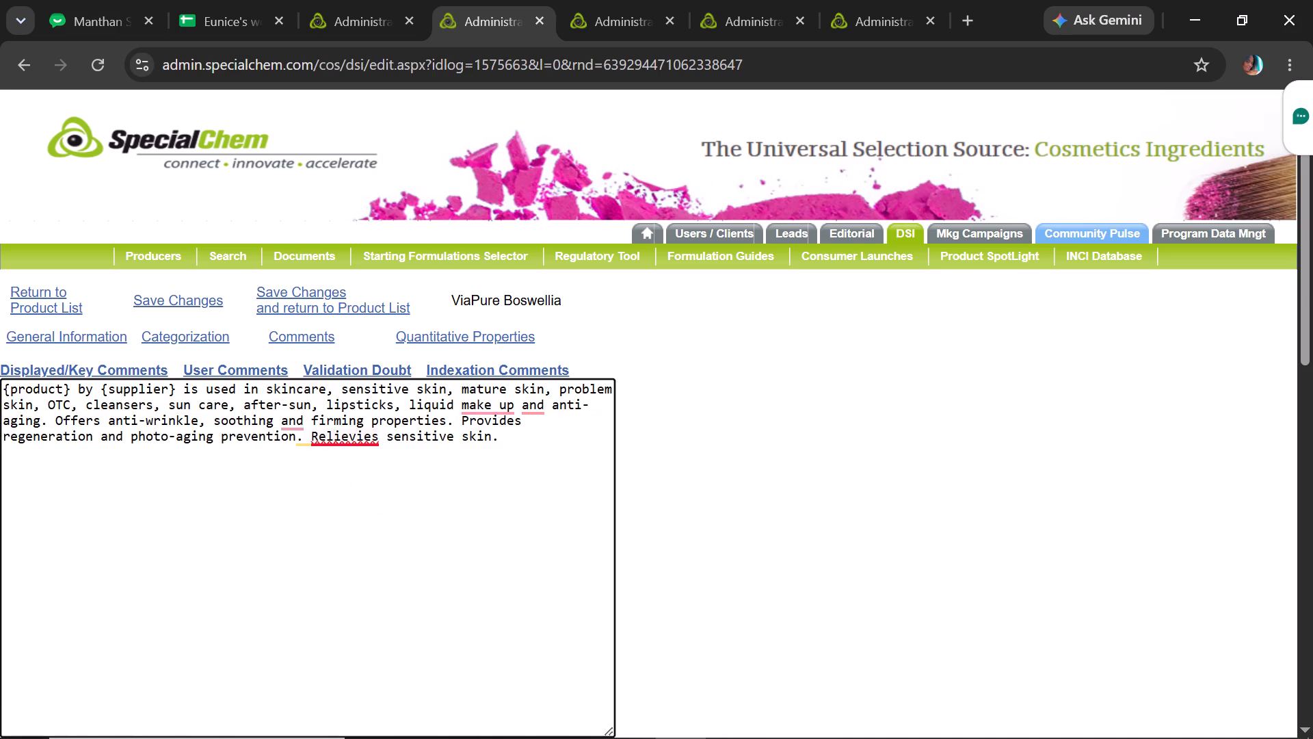
pyautogui.click(374, 472)
pyautogui.write('Relieves')
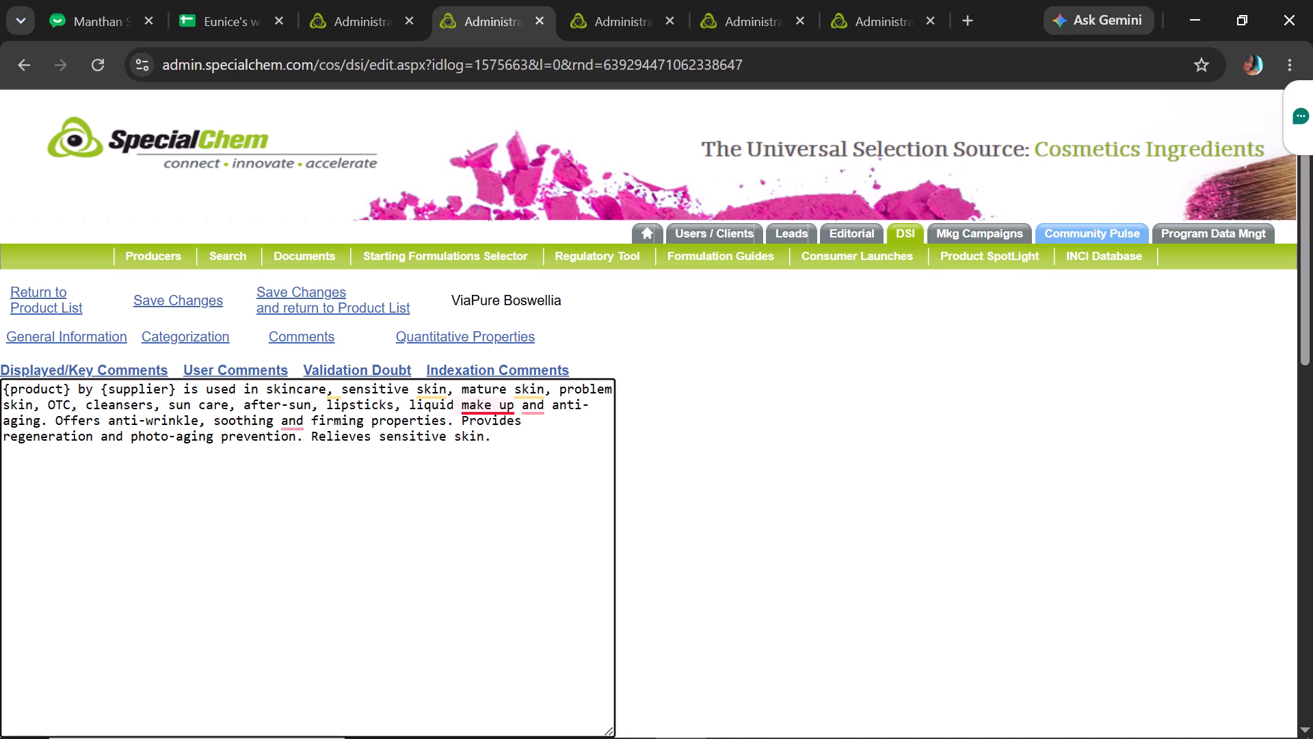
pyautogui.click(519, 436)
pyautogui.write('makeup')
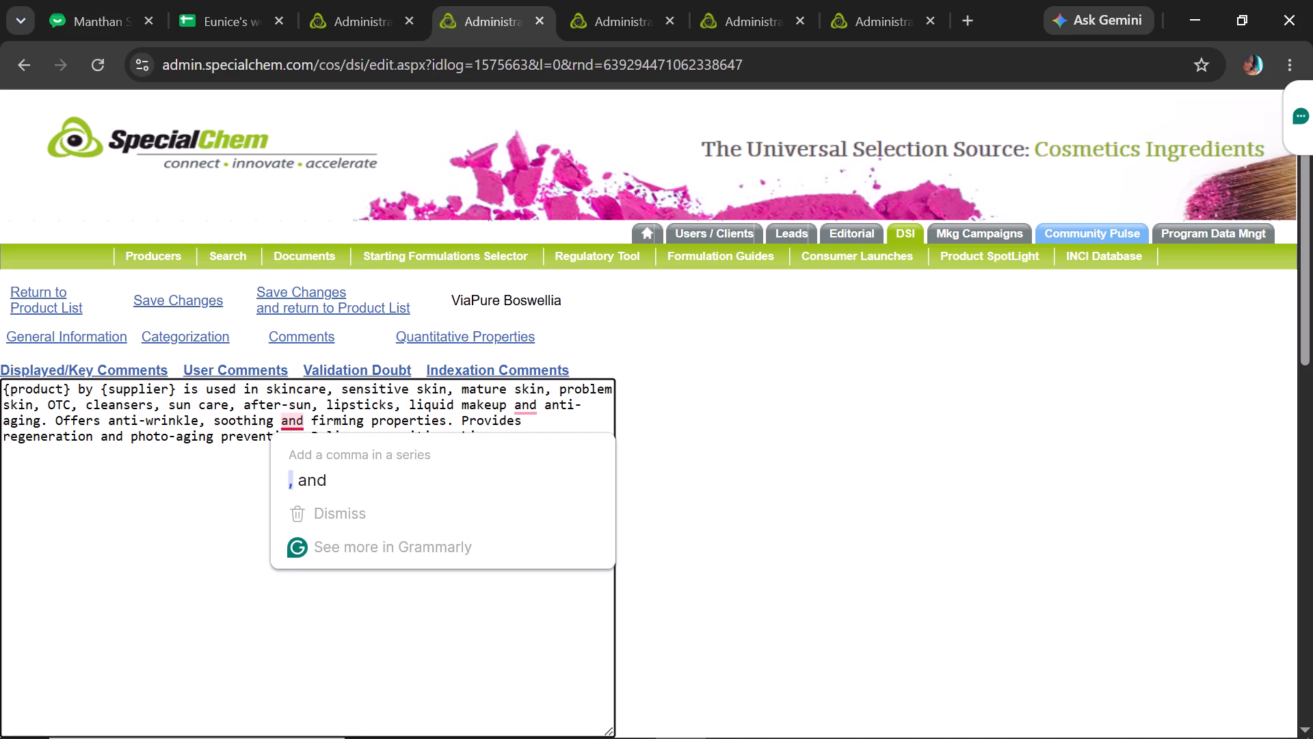
# Add the suggested series commas after "soothing" and "makeup" in the comment.
pyautogui.click(337, 456)
pyautogui.press(',')
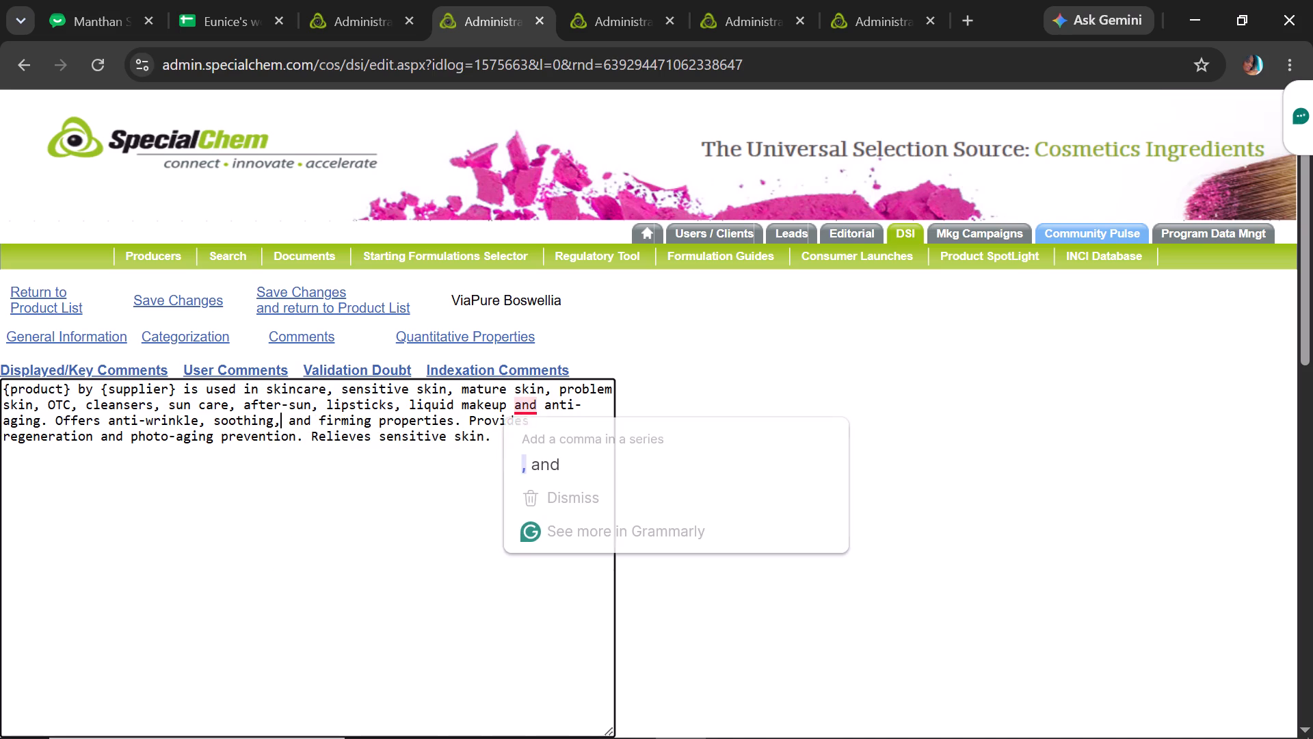
pyautogui.click(554, 432)
pyautogui.press(',')
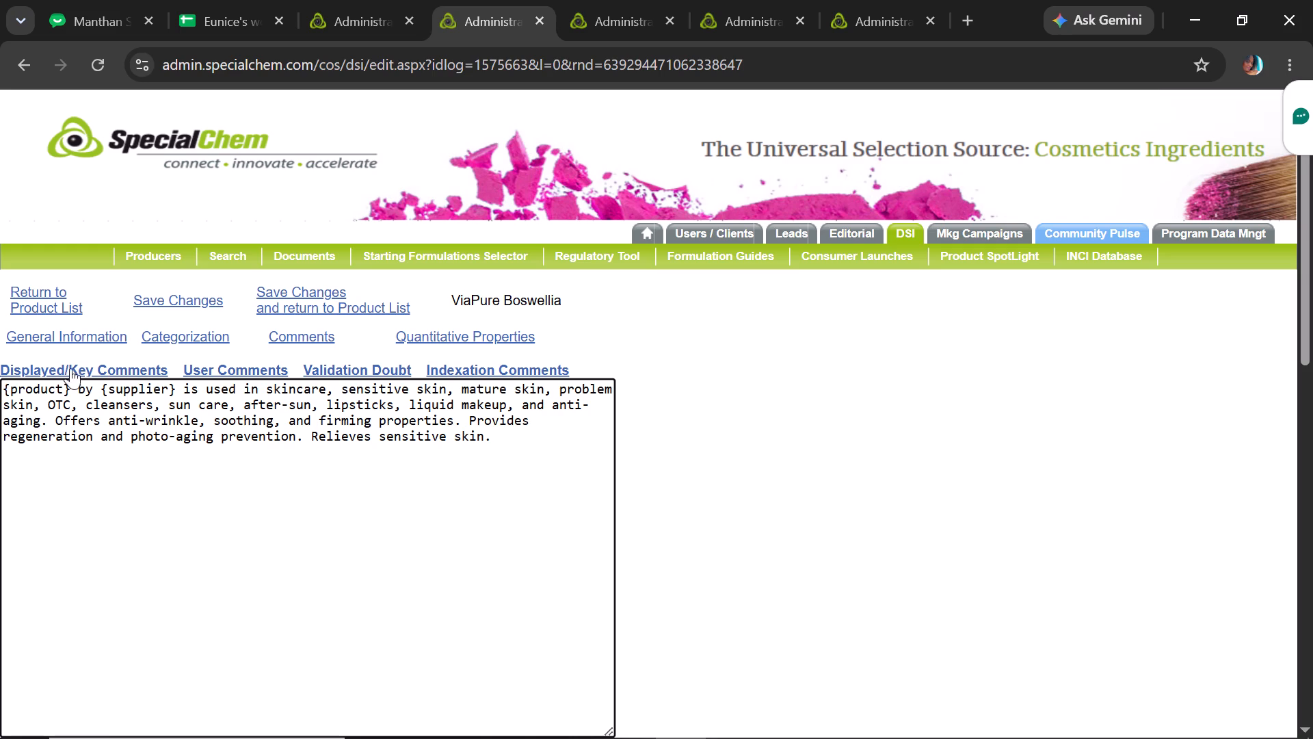
# Begin the comment's second sentence with the "{product}" placeholder, followed by lowercase "offers".
pyautogui.moveTo(68, 384); pyautogui.dragTo(0, 385)
pyautogui.hotkey('ctrl', 'c')
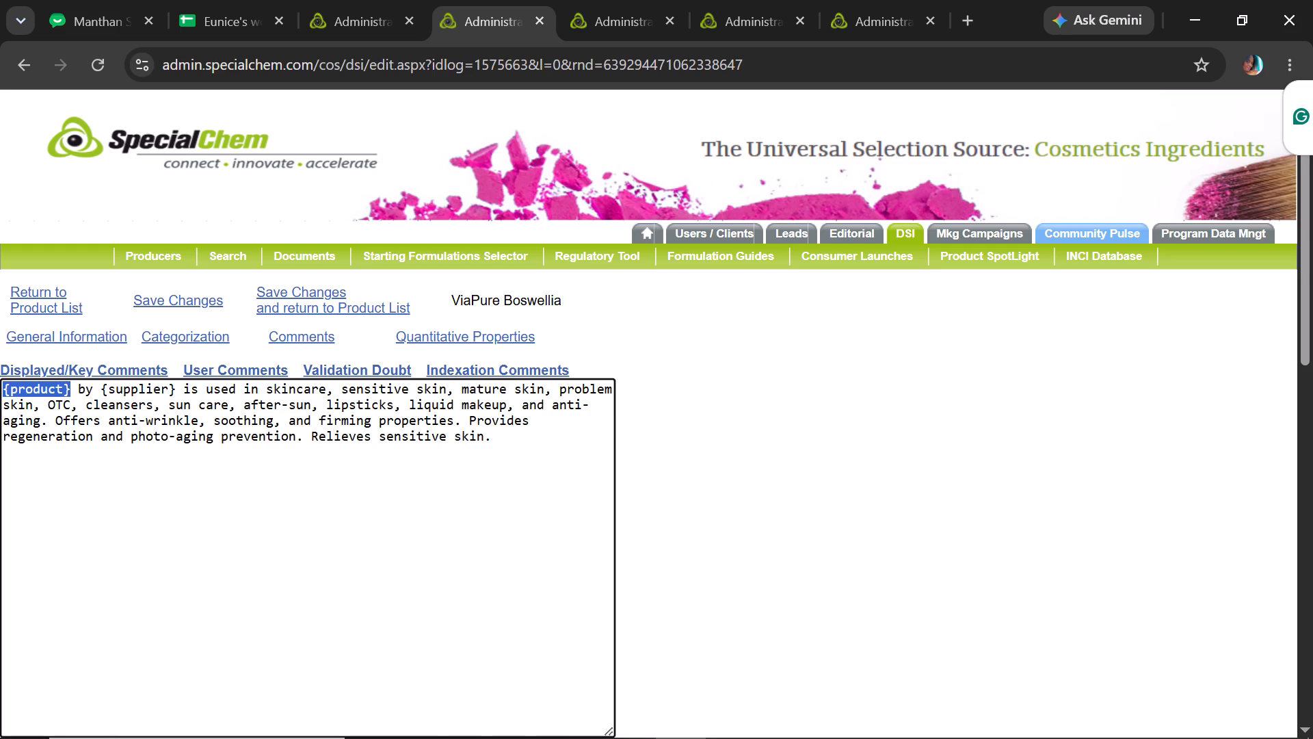
pyautogui.click(54, 426)
pyautogui.hotkey('ctrl', 'v')
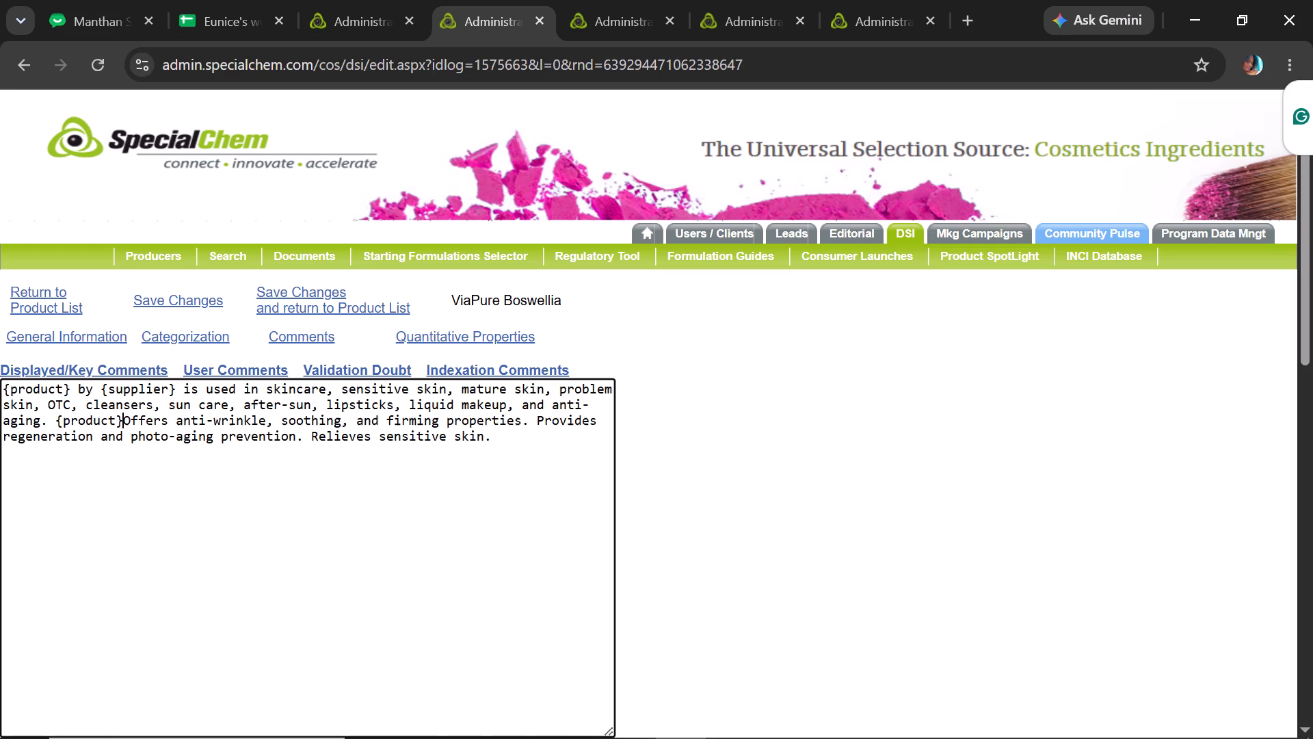
pyautogui.press('space')
pyautogui.press('Delete')
pyautogui.press('o')
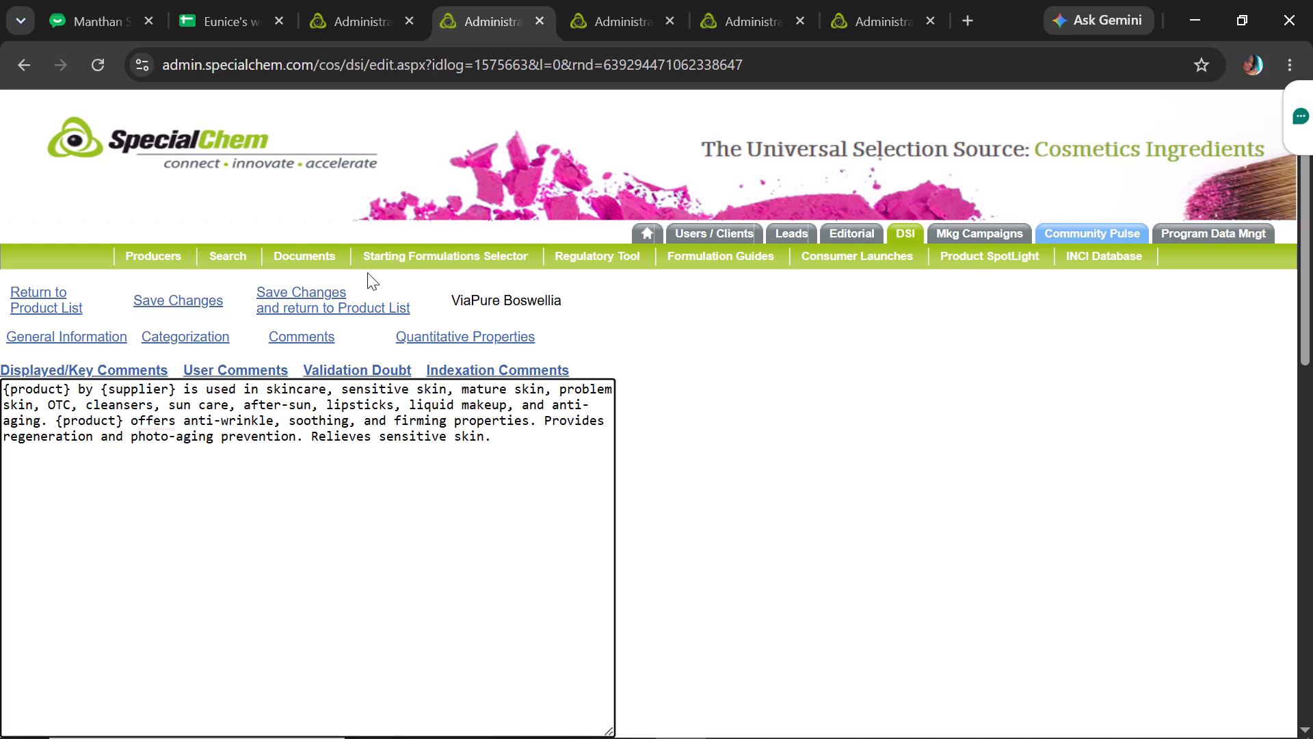
# Enable Display as HTML for ViaPure Boswellia's Displayed/Key Comments and save the changes.
pyautogui.moveTo(1312, 236); pyautogui.dragTo(1312, 279)
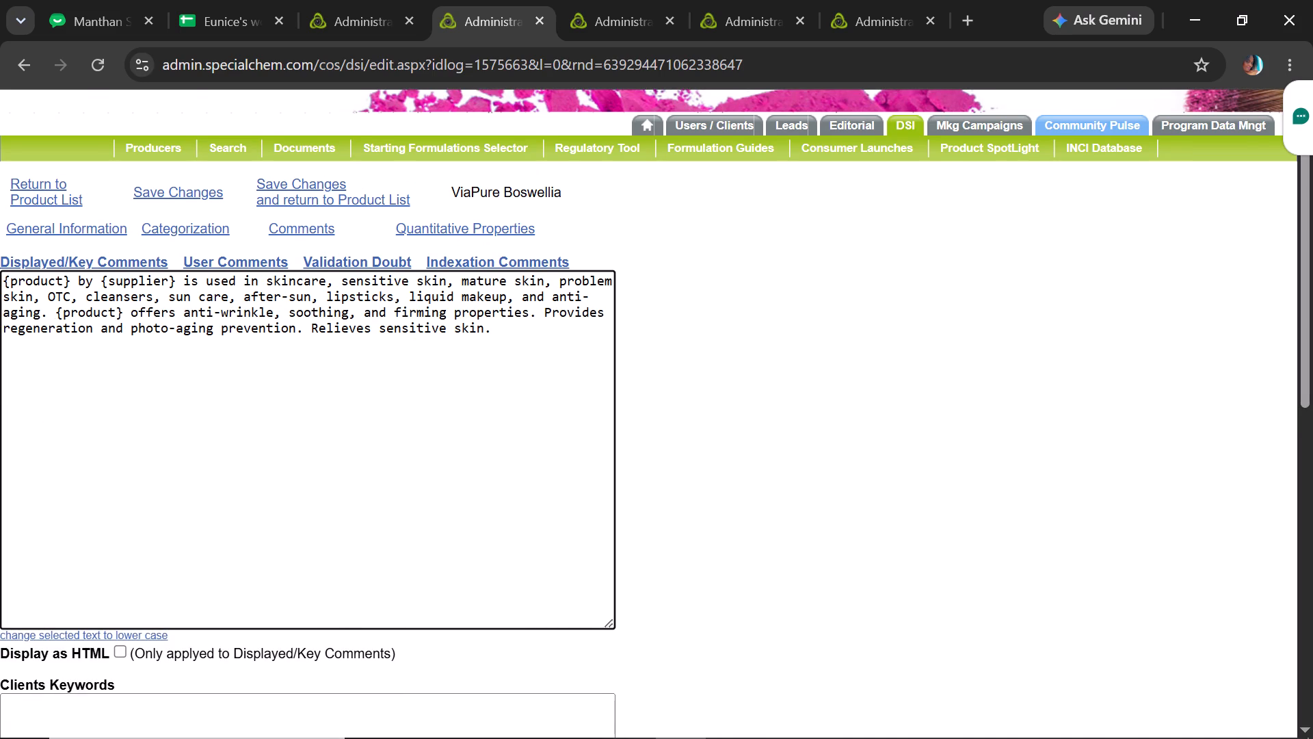
pyautogui.click(119, 653)
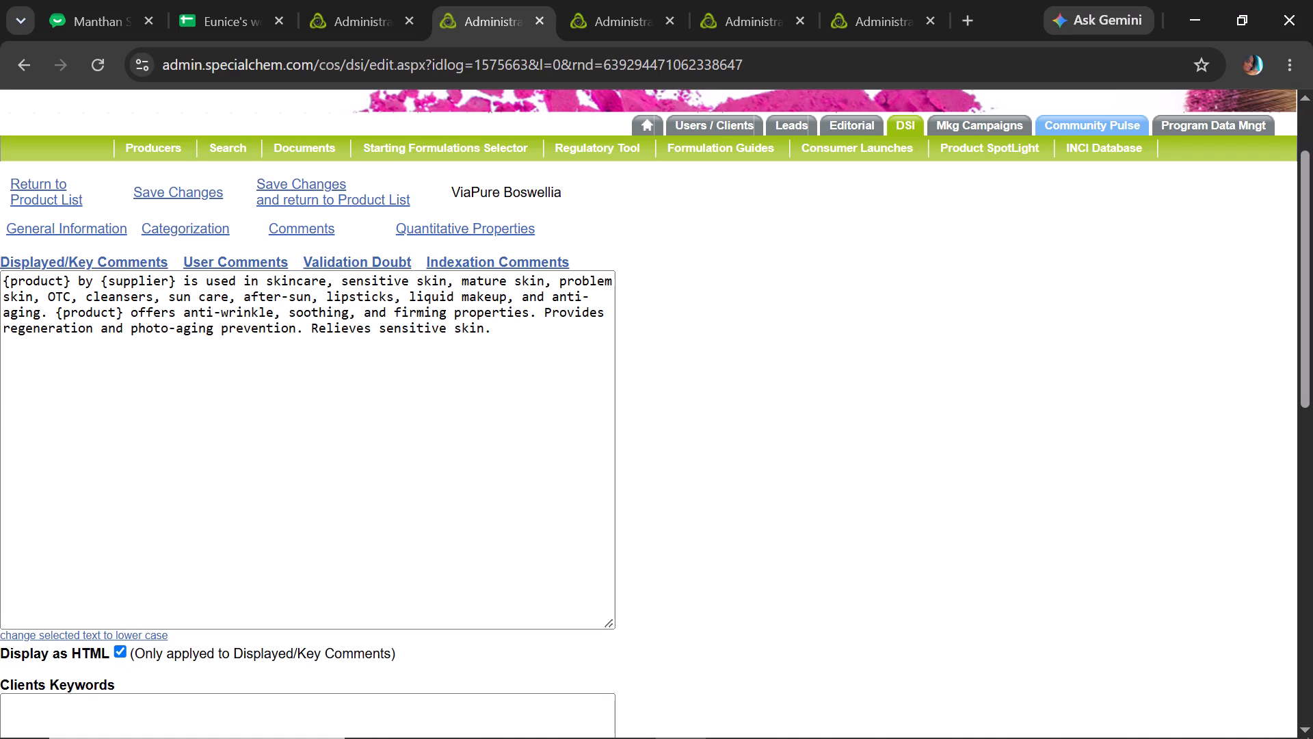
pyautogui.moveTo(1312, 368); pyautogui.dragTo(1312, 356)
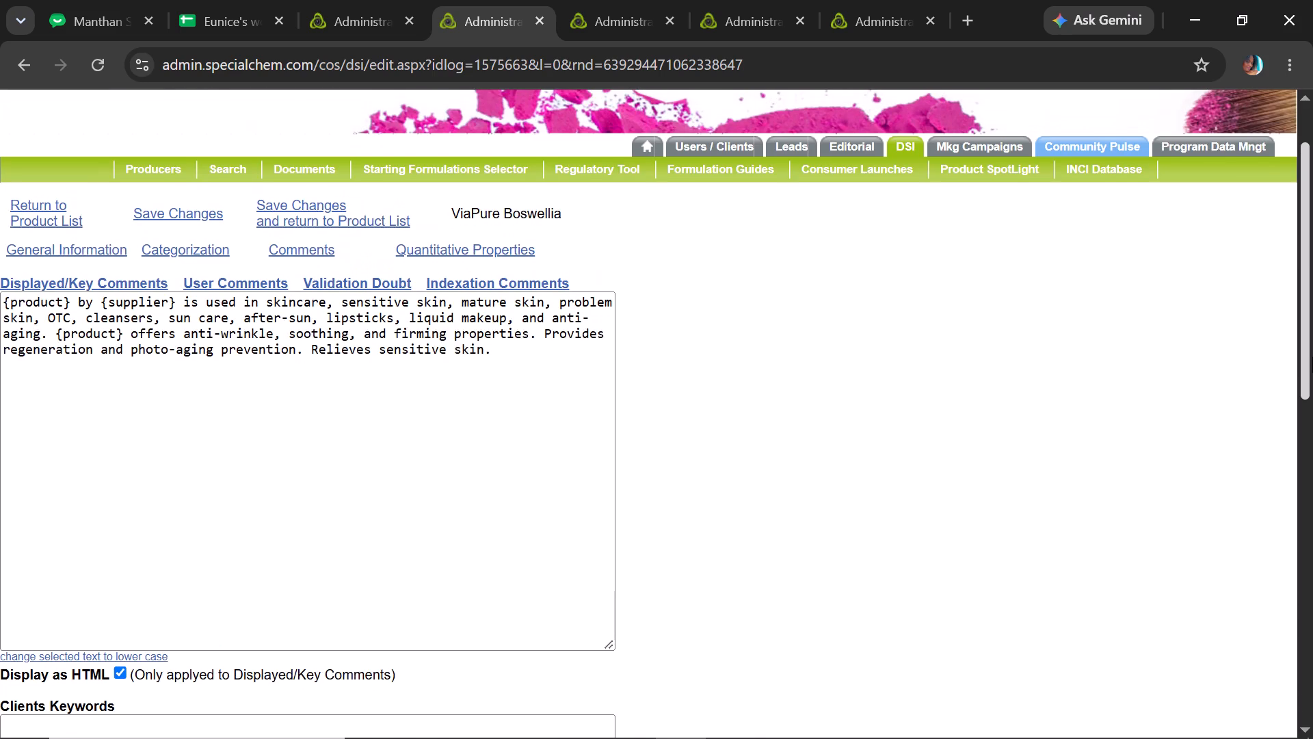
pyautogui.click(196, 219)
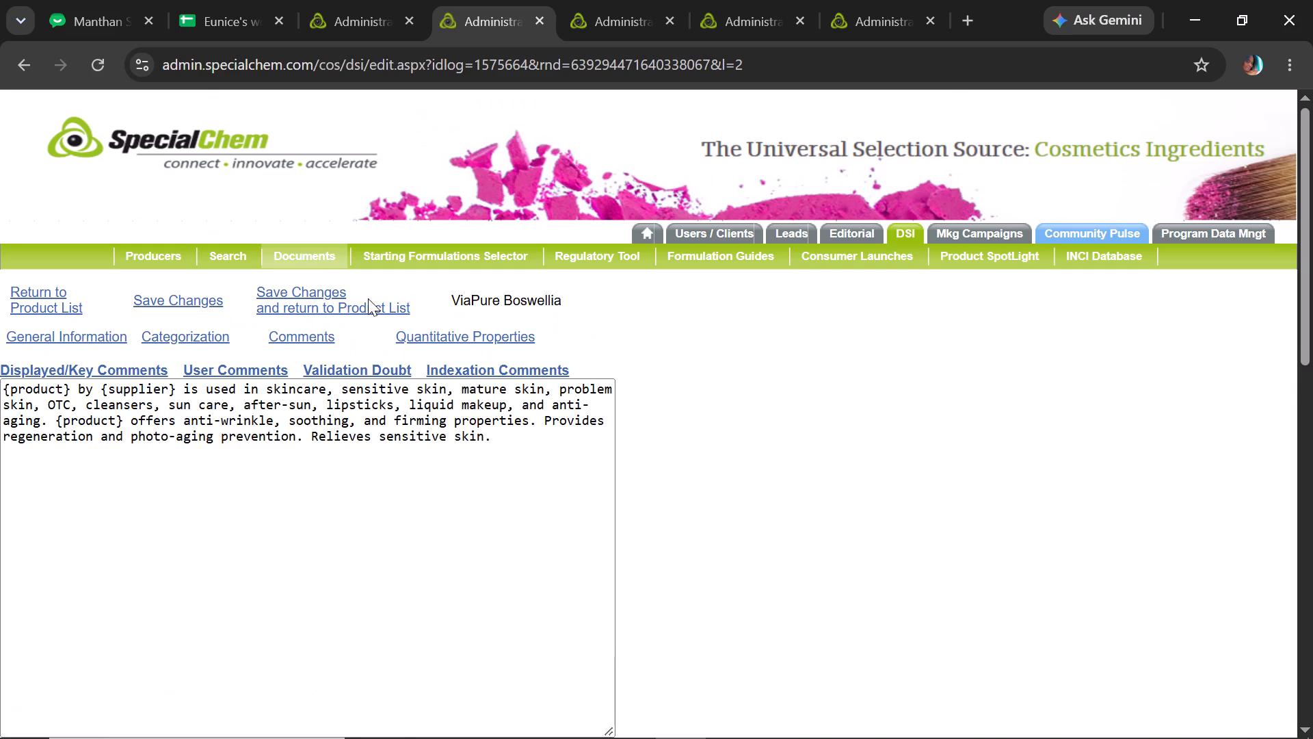
# Add ViaPure Boswellia's sustainability clue from the Cosmetics sheet to its User Comments, on a new line below "Duplicates".
pyautogui.click(263, 367)
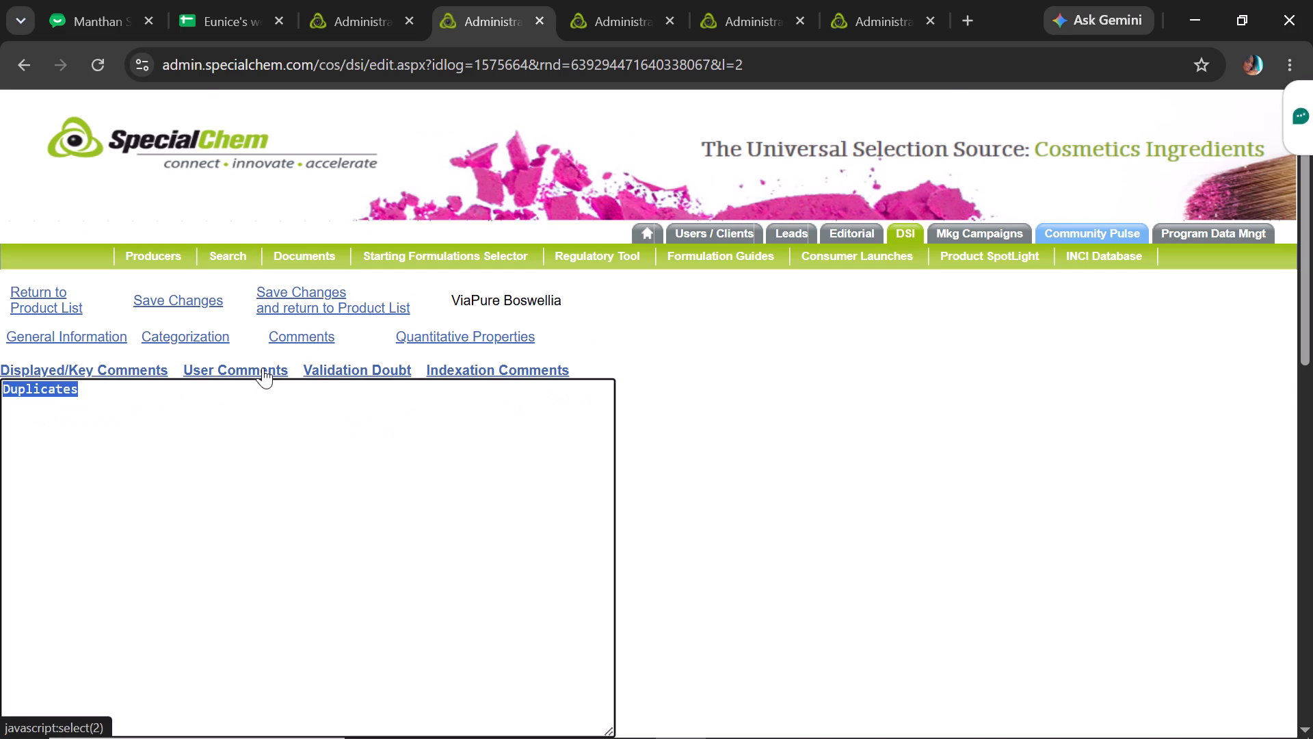
pyautogui.click(227, 0)
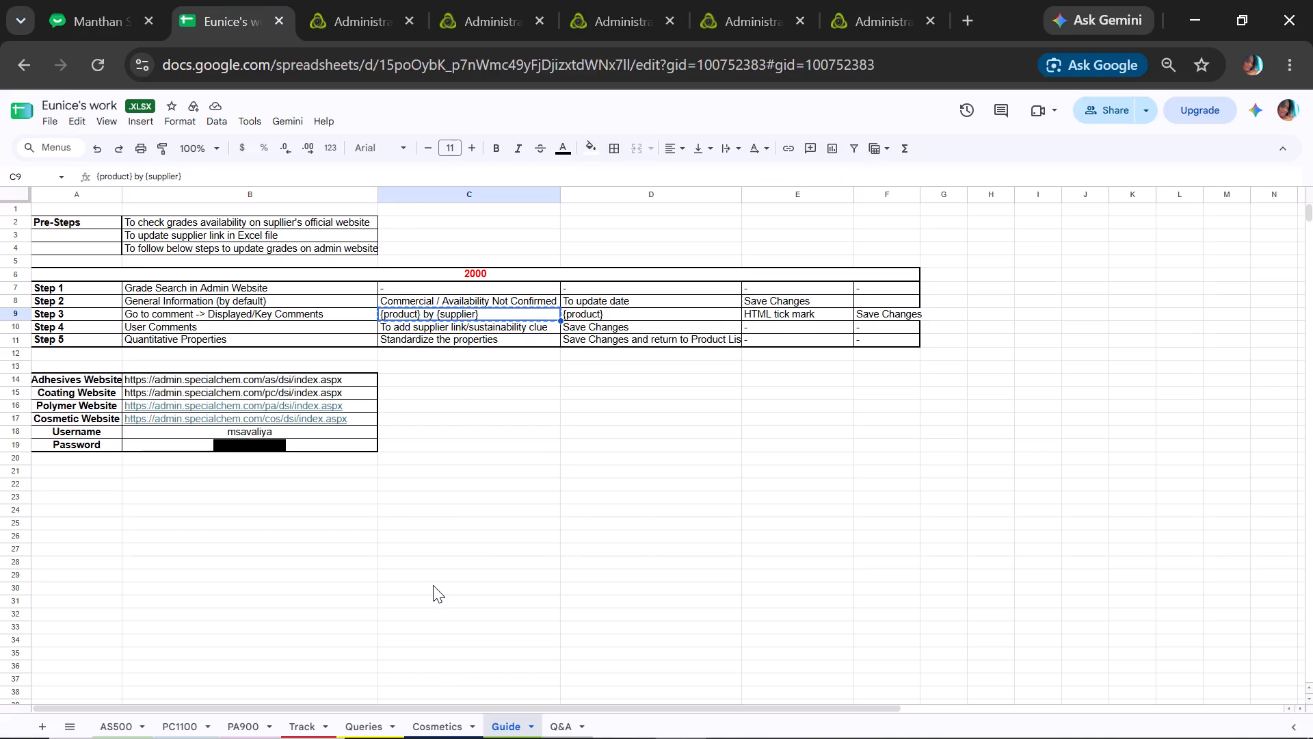
pyautogui.click(447, 717)
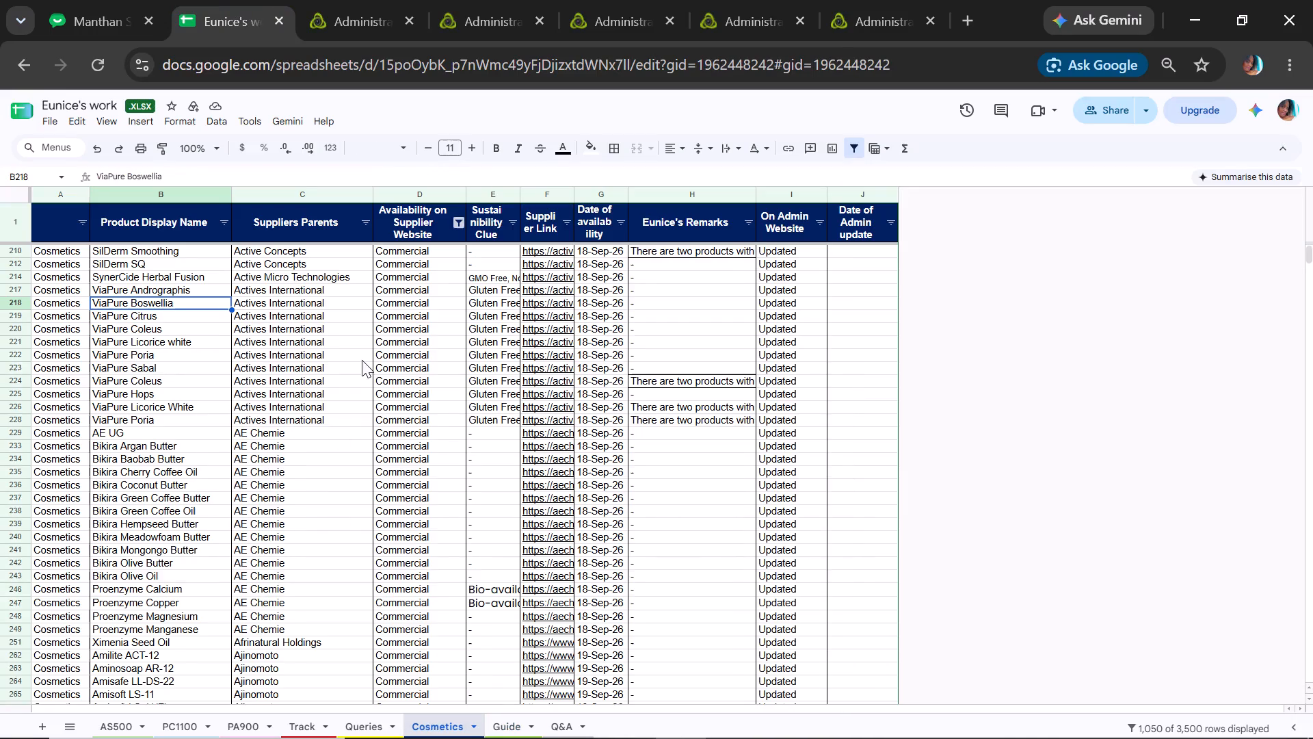
pyautogui.click(490, 304)
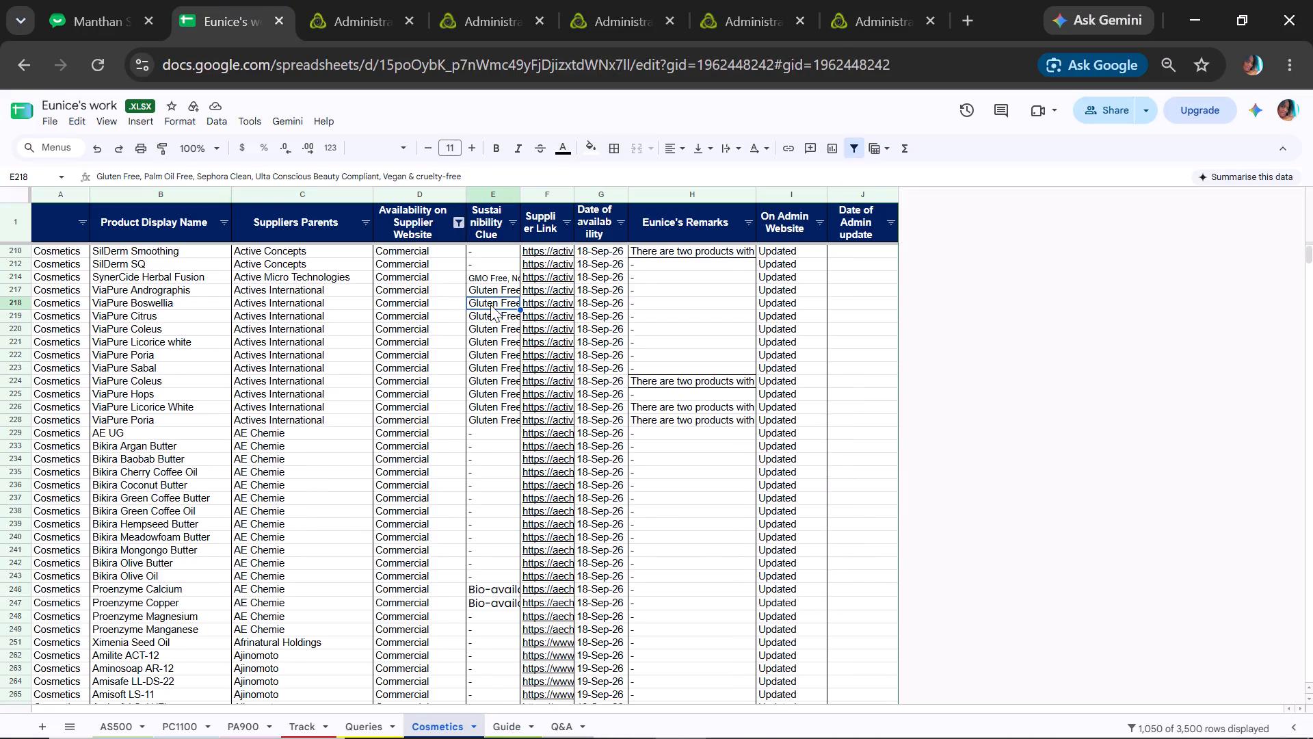
pyautogui.hotkey('ctrl', 'c')
pyautogui.click(457, 0)
pyautogui.click(123, 404)
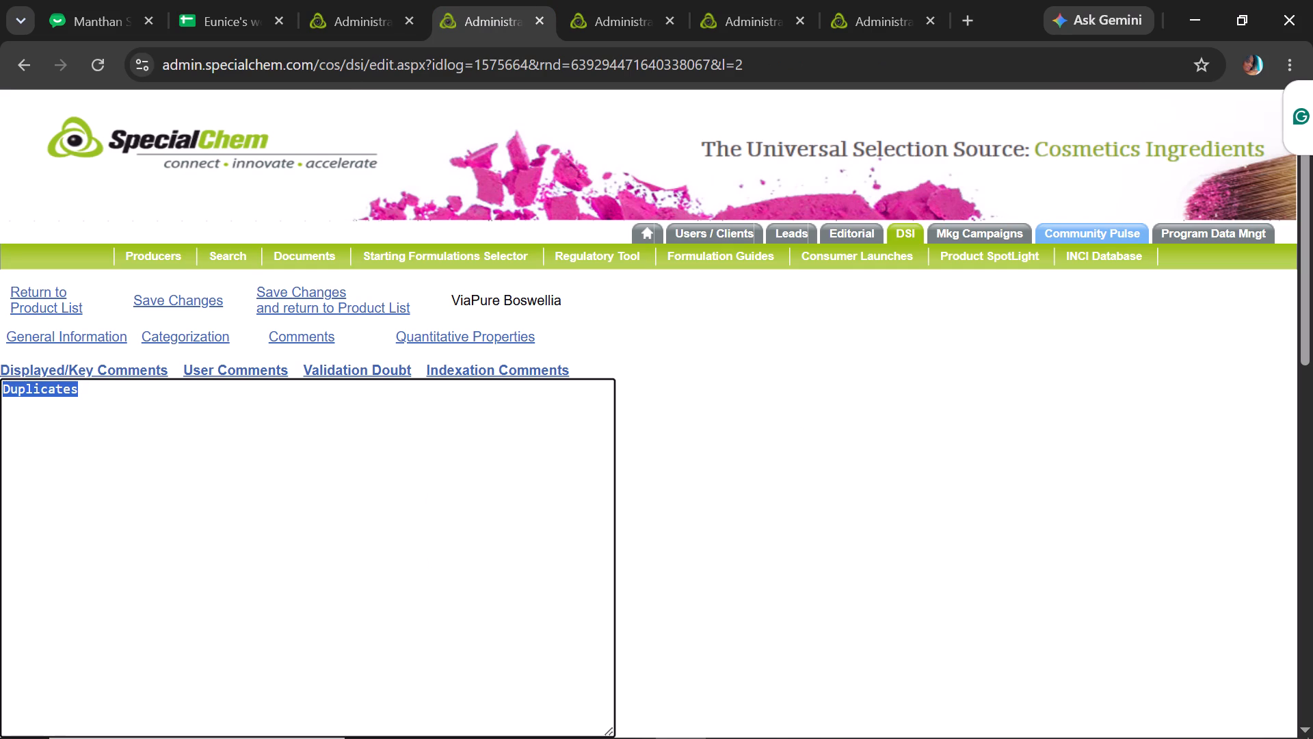
pyautogui.press('Return')
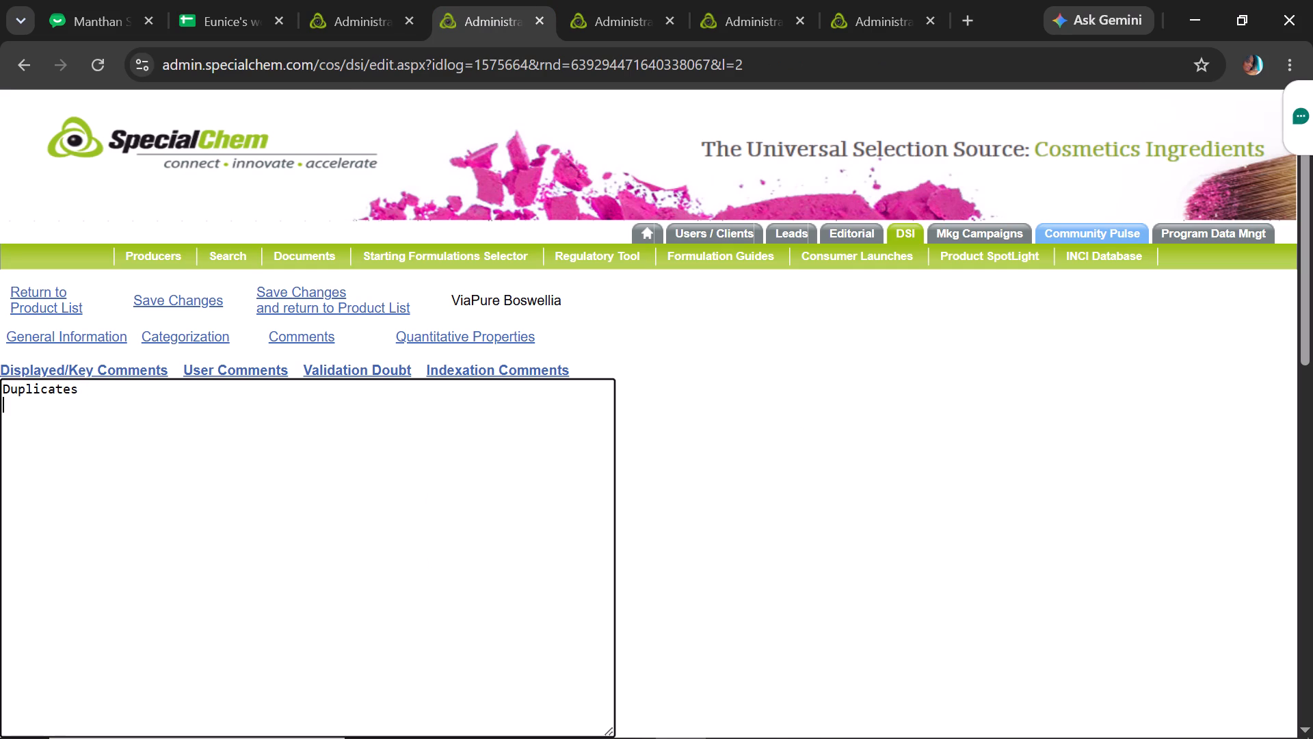
pyautogui.hotkey('ctrl', 'v')
pyautogui.press('Return')
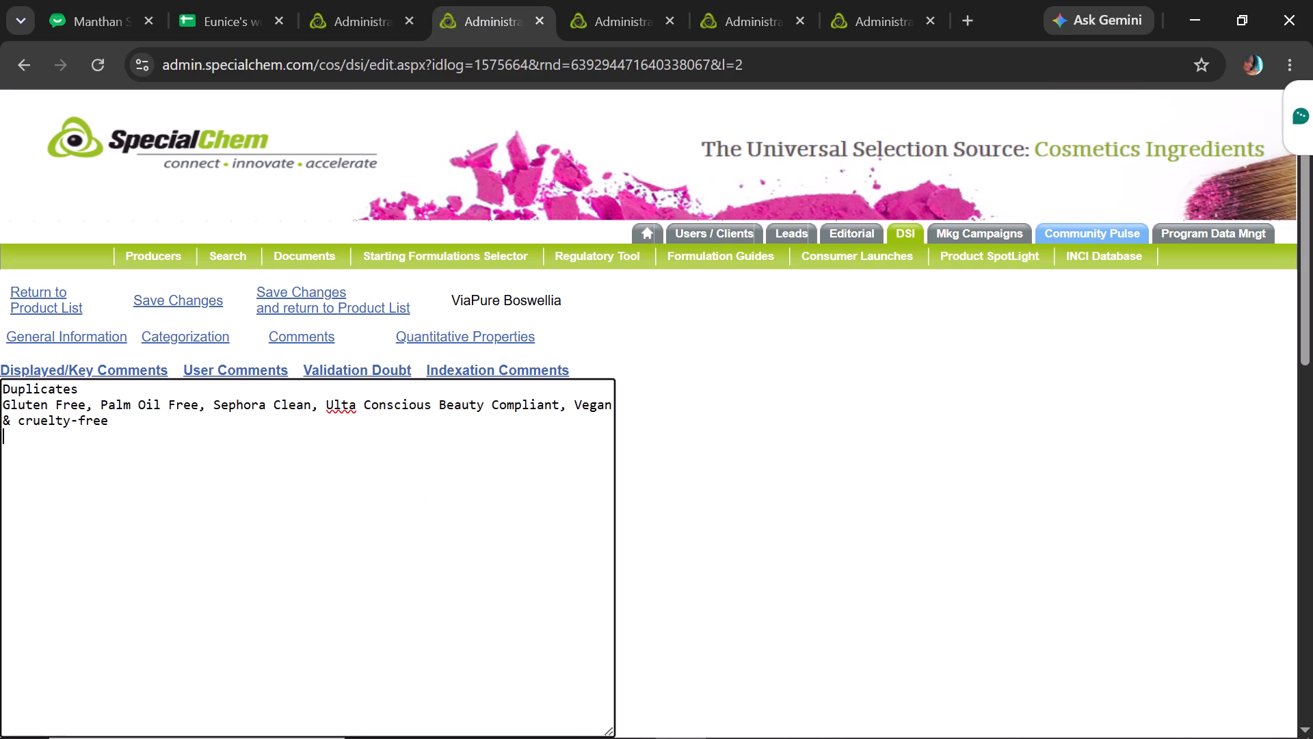
# Add ViaPure Boswellia's supplier link from the Cosmetics sheet below the sustainability clue in User Comments and save the changes.
pyautogui.click(222, 4)
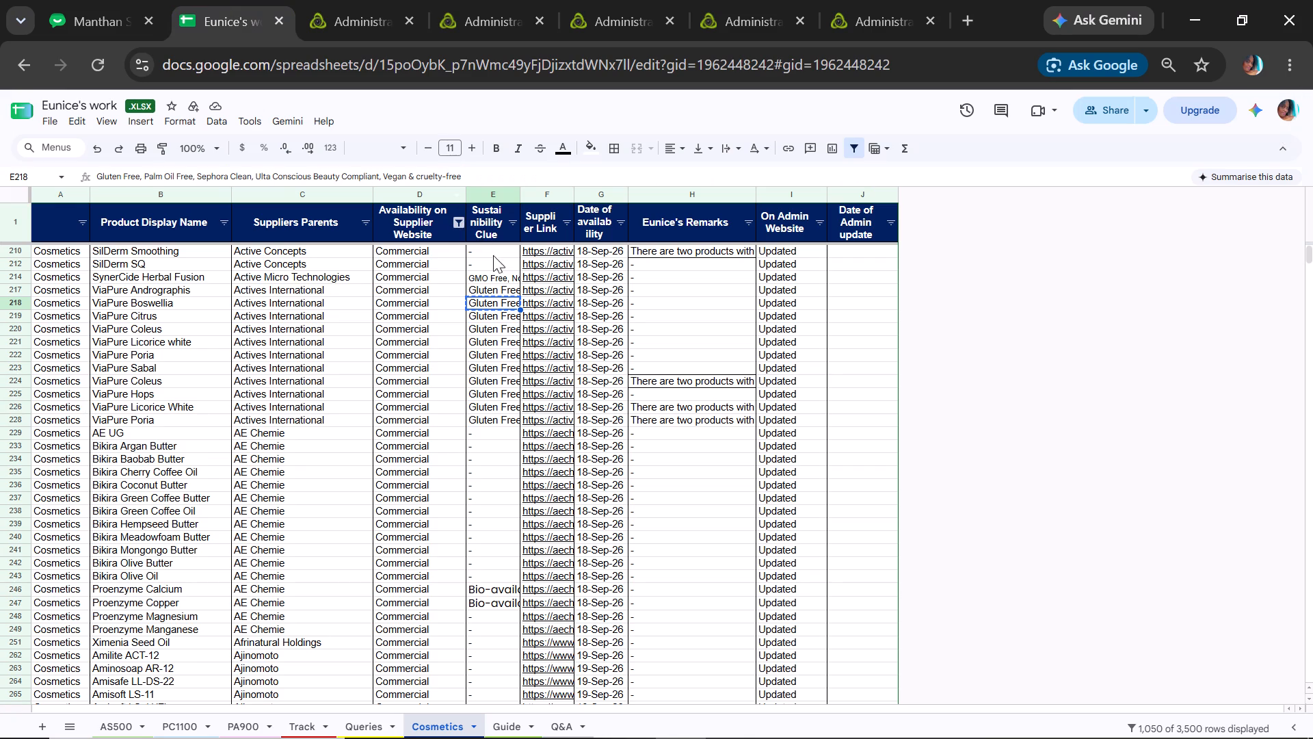
pyautogui.click(544, 307)
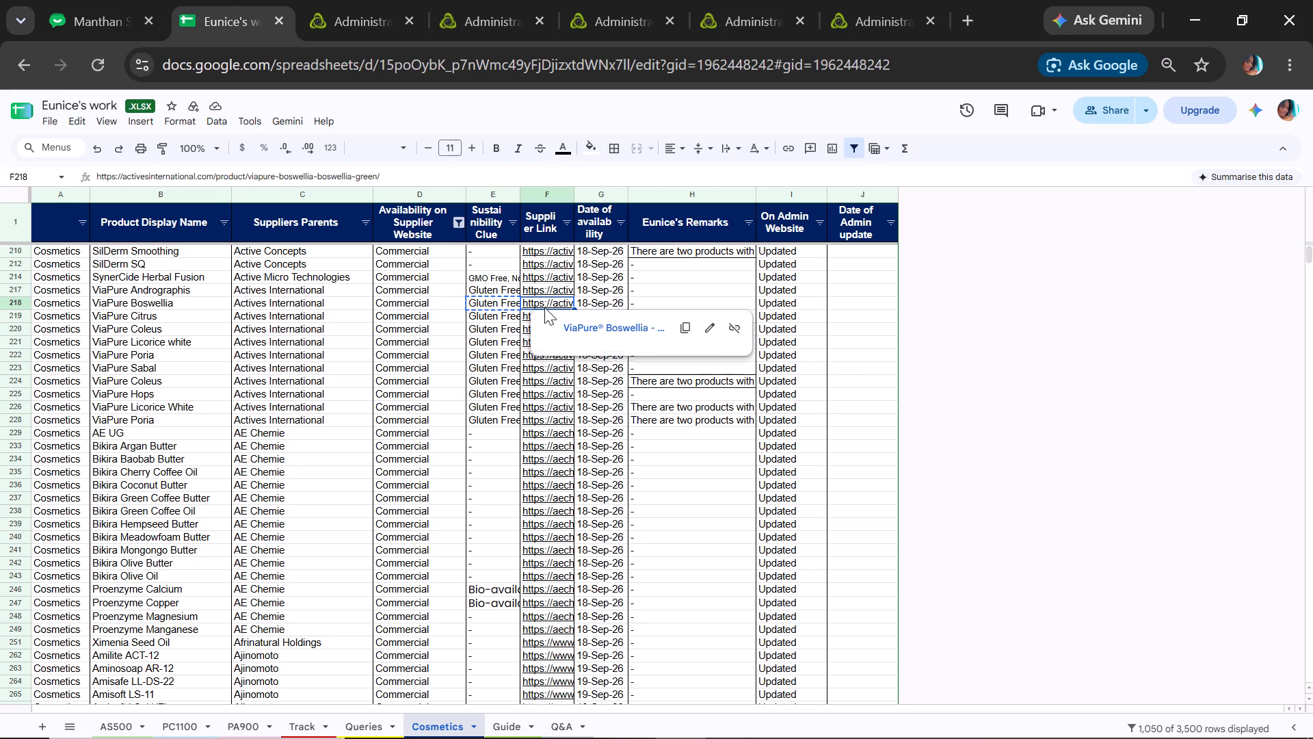
pyautogui.hotkey('ctrl', 'c')
pyautogui.click(505, 0)
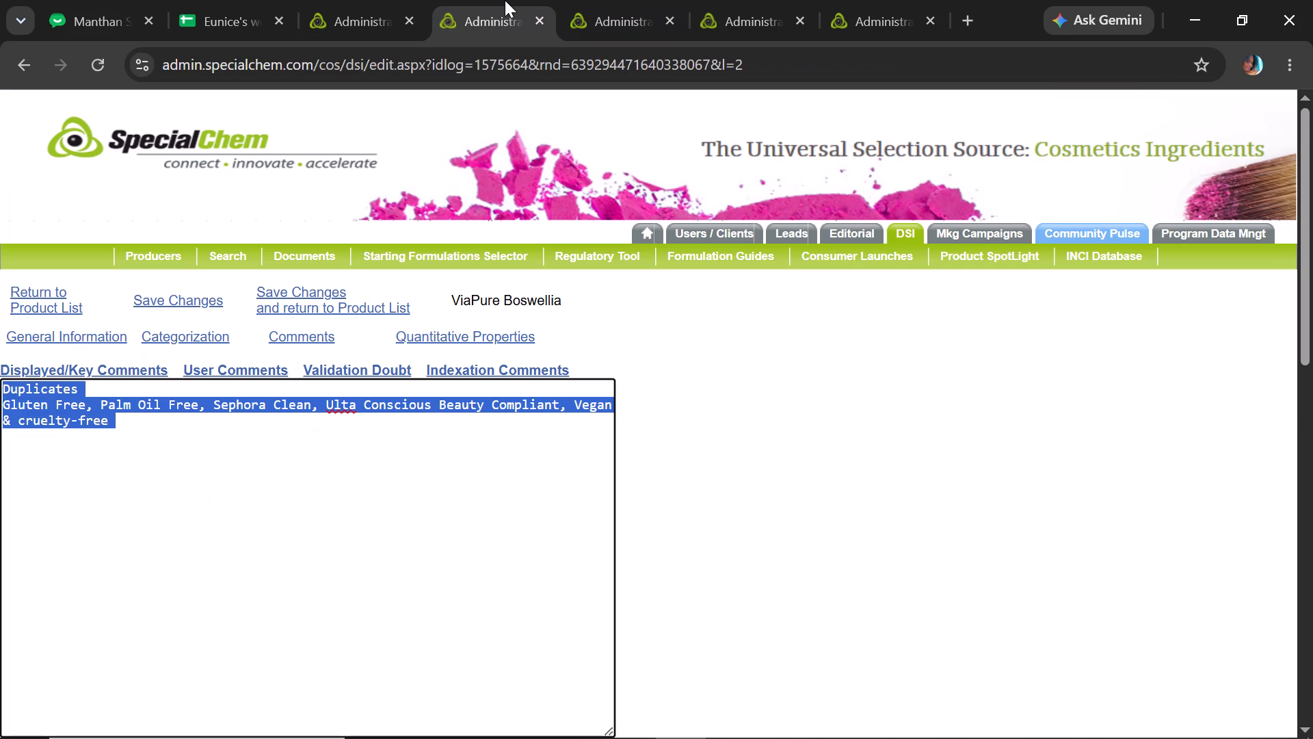
pyautogui.click(36, 466)
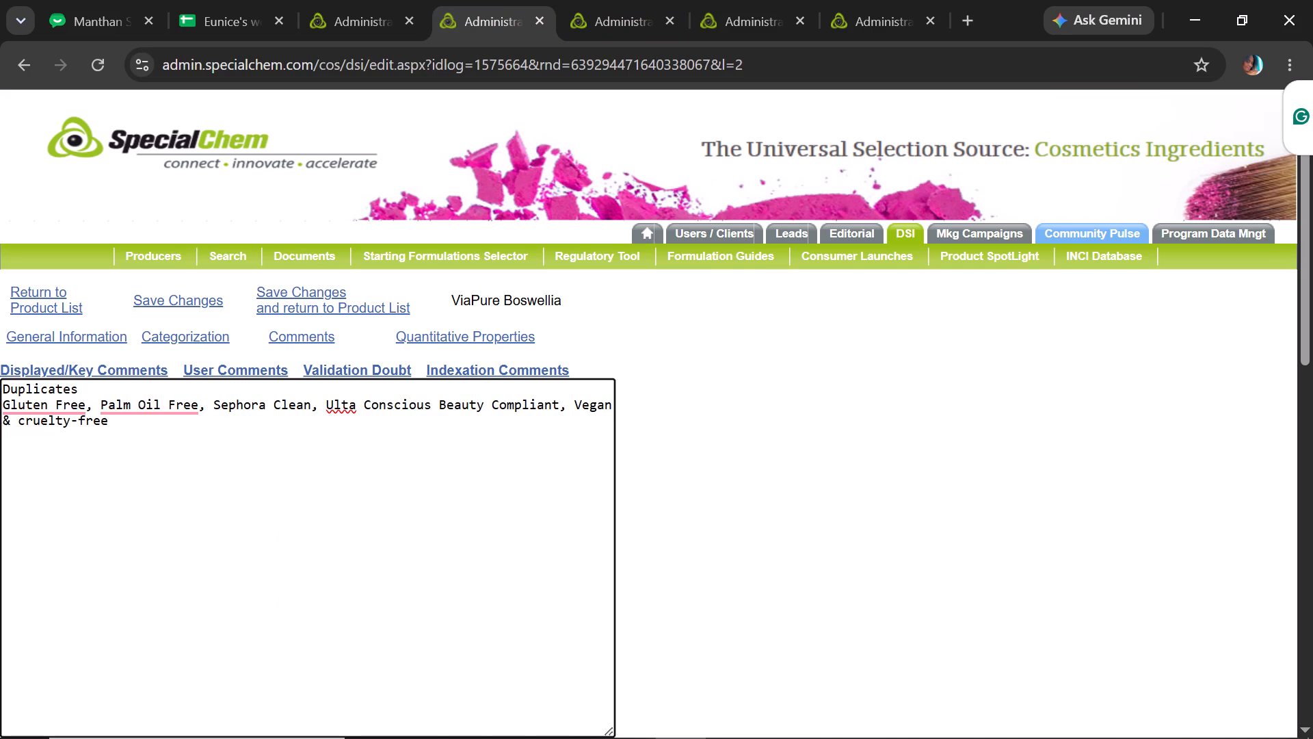
pyautogui.hotkey('ctrl', 'v')
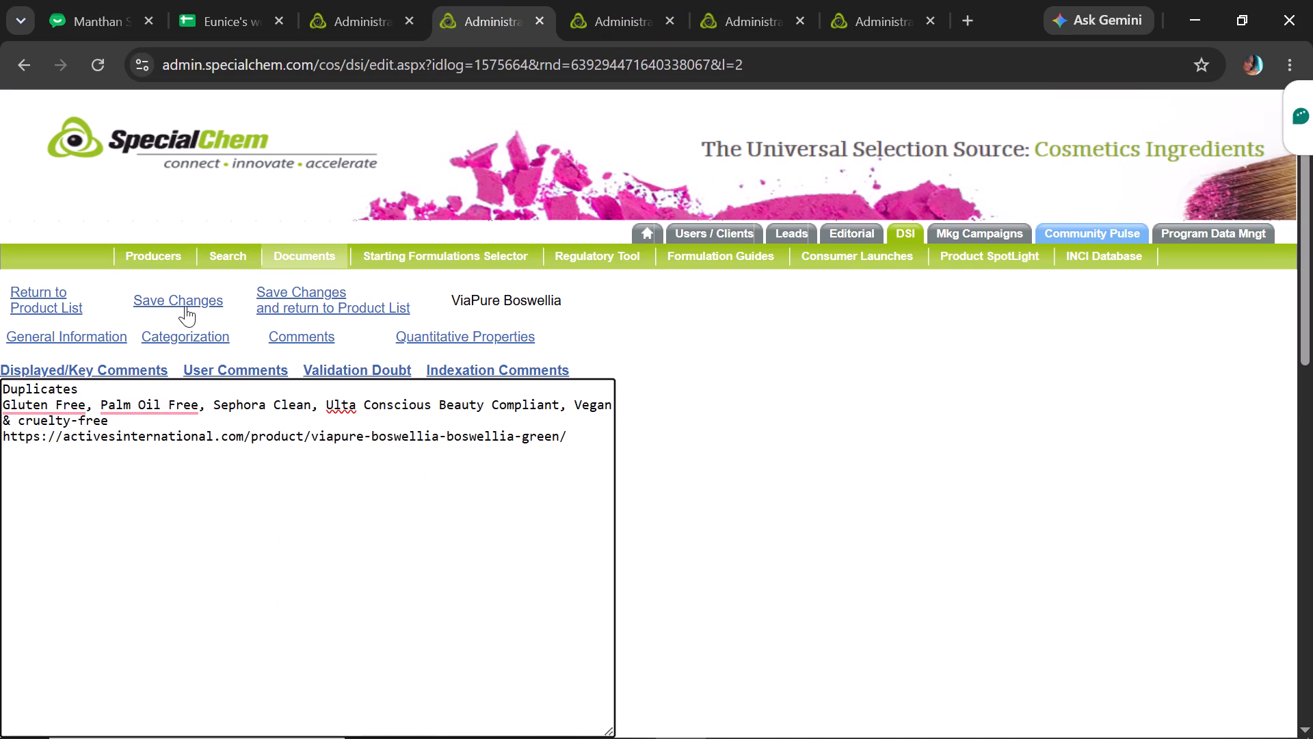
pyautogui.click(188, 306)
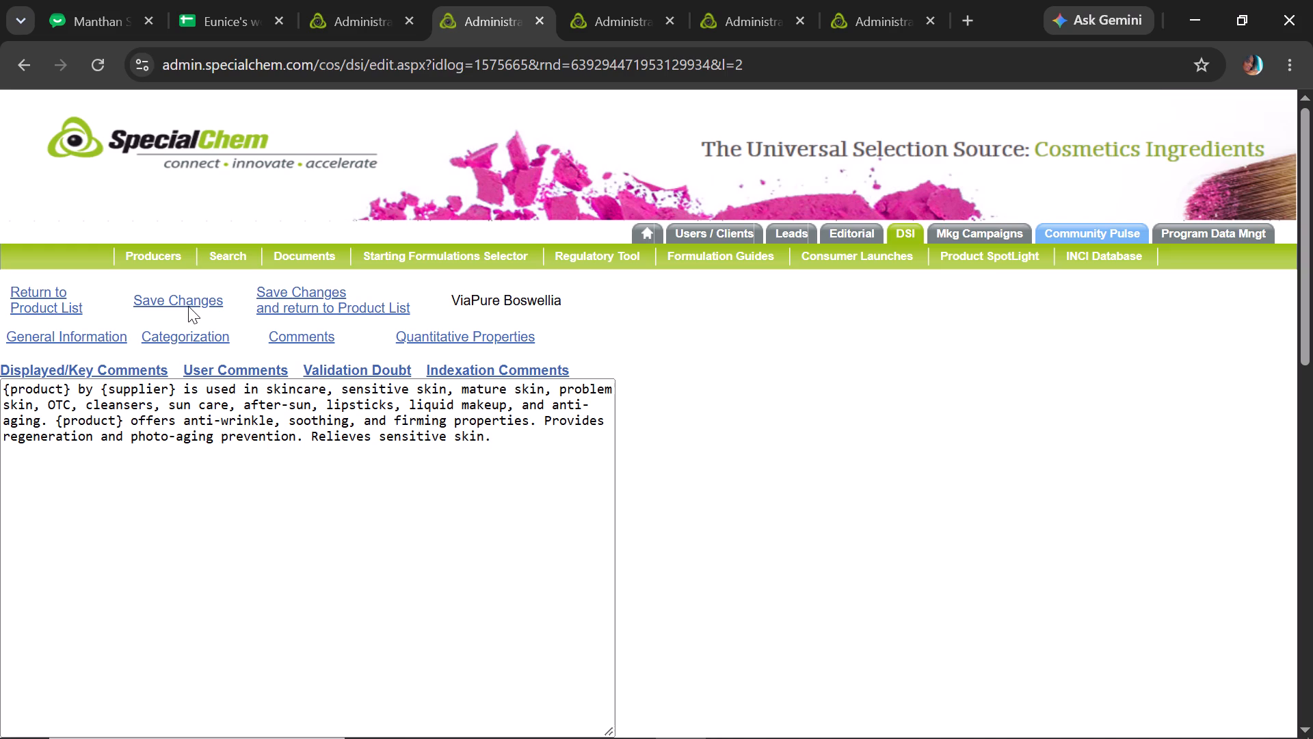
# Check ViaPure Boswellia's Quantitative Properties, then save the changes and return to the product list.
pyautogui.moveTo(1312, 341); pyautogui.dragTo(1312, 377)
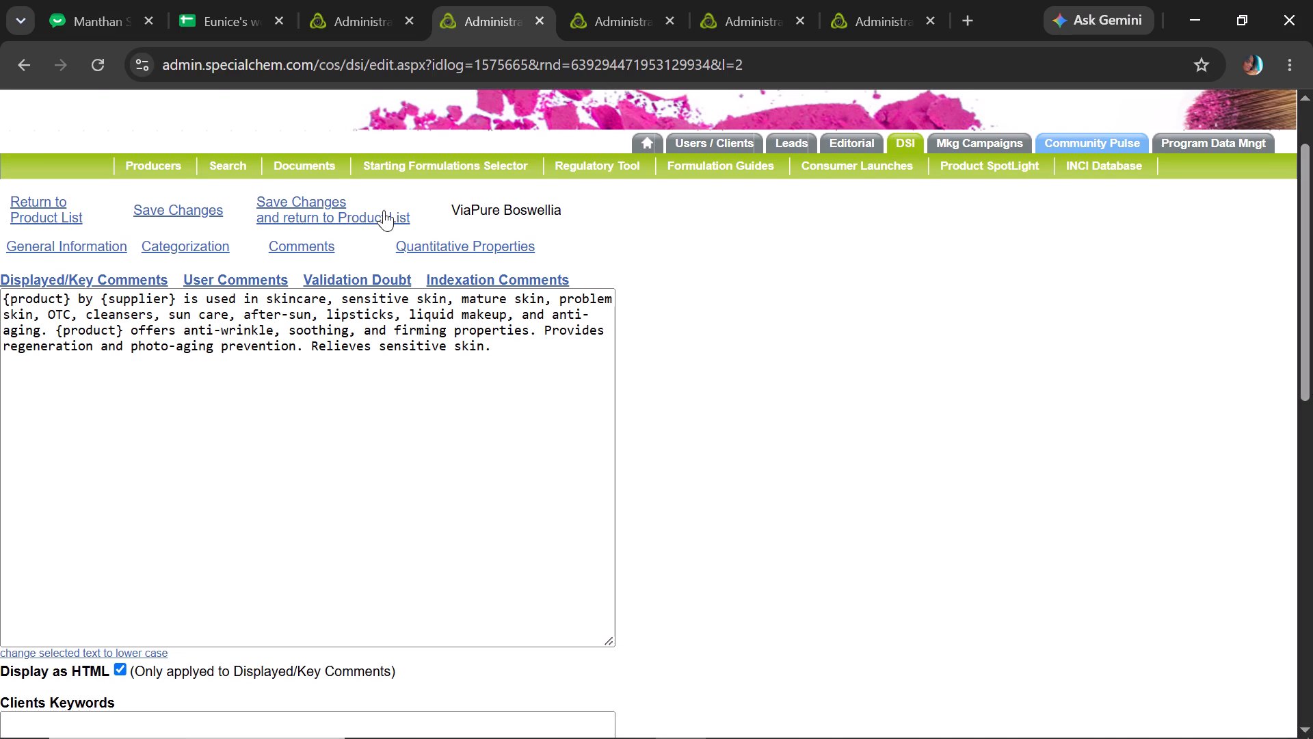
pyautogui.click(427, 245)
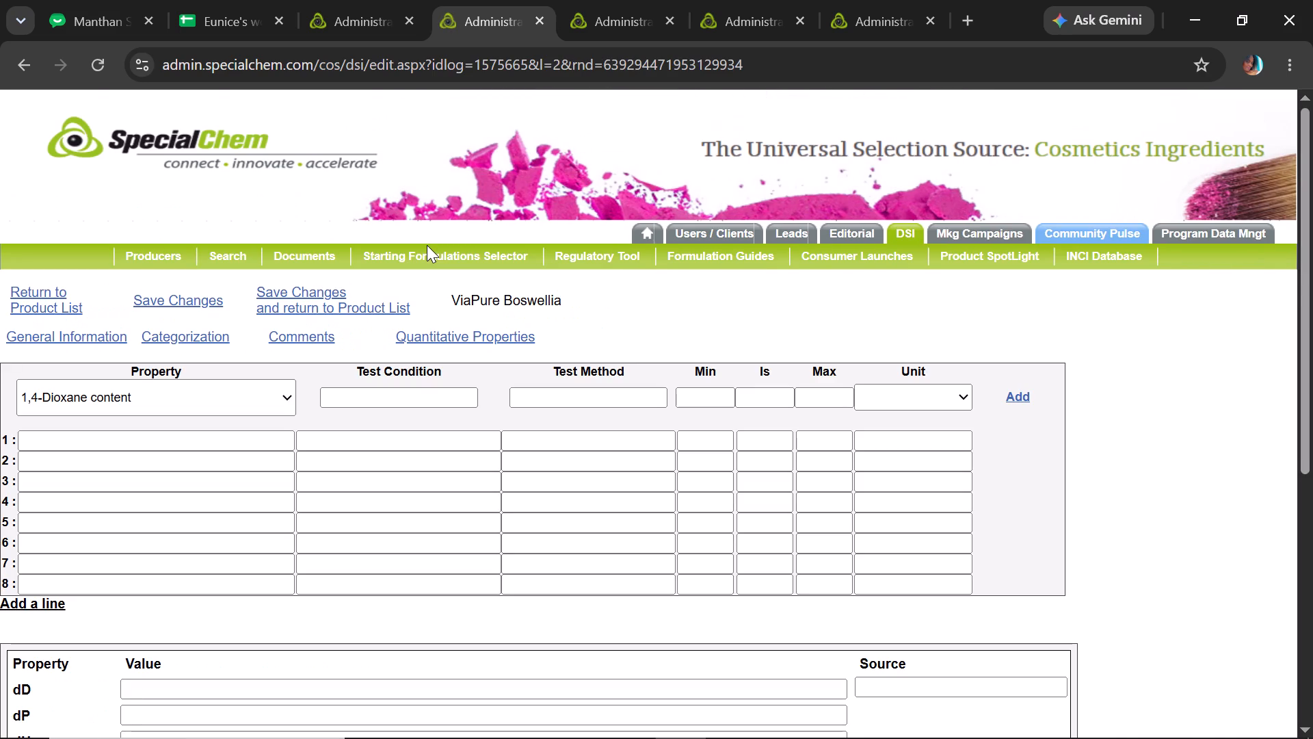
pyautogui.click(319, 304)
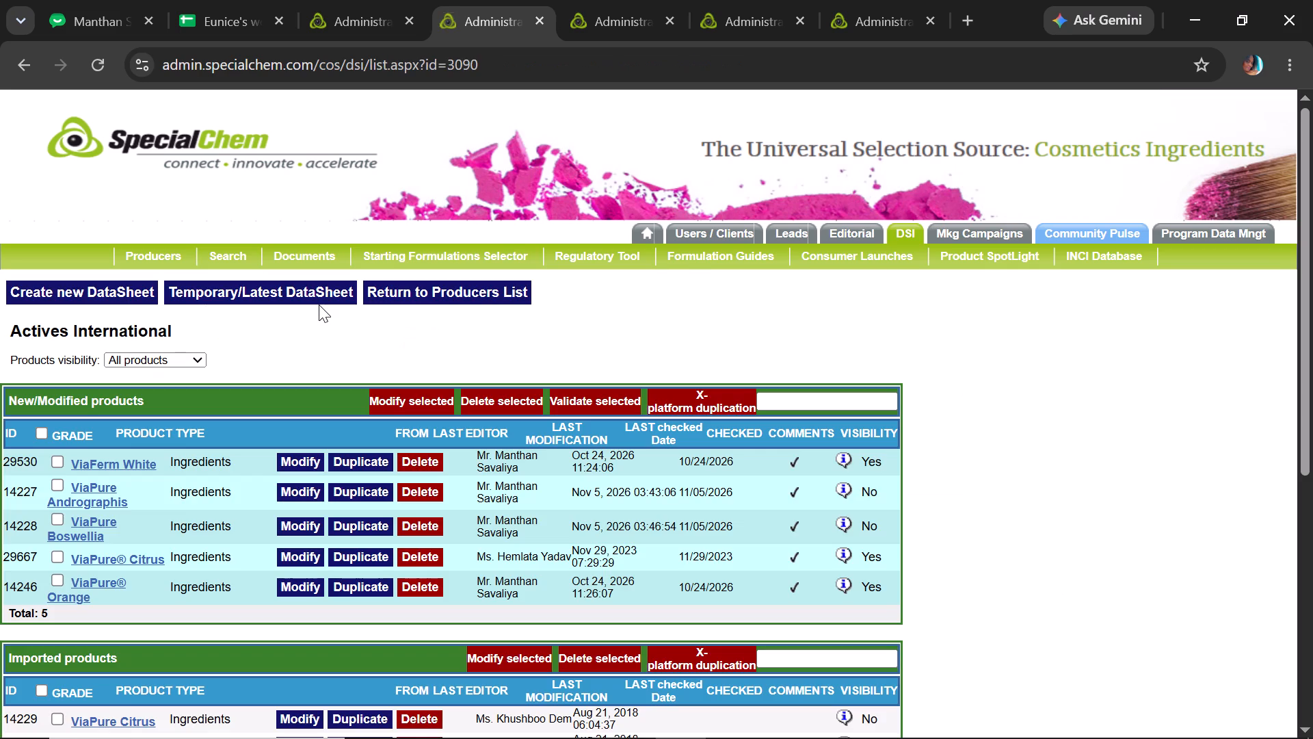
# Open the imported product ViaPure Citrus for modification from the Actives International list.
pyautogui.moveTo(1312, 291); pyautogui.dragTo(1309, 376)
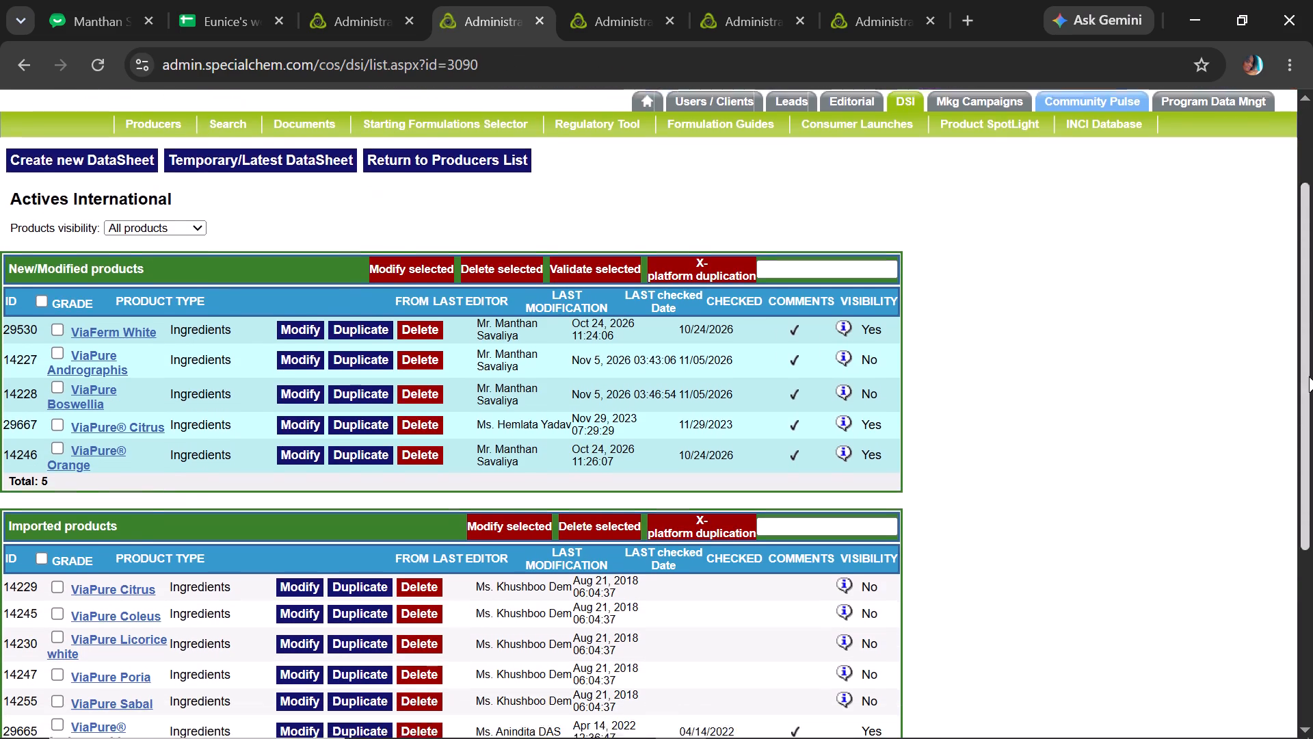
pyautogui.moveTo(1309, 376); pyautogui.dragTo(1301, 508)
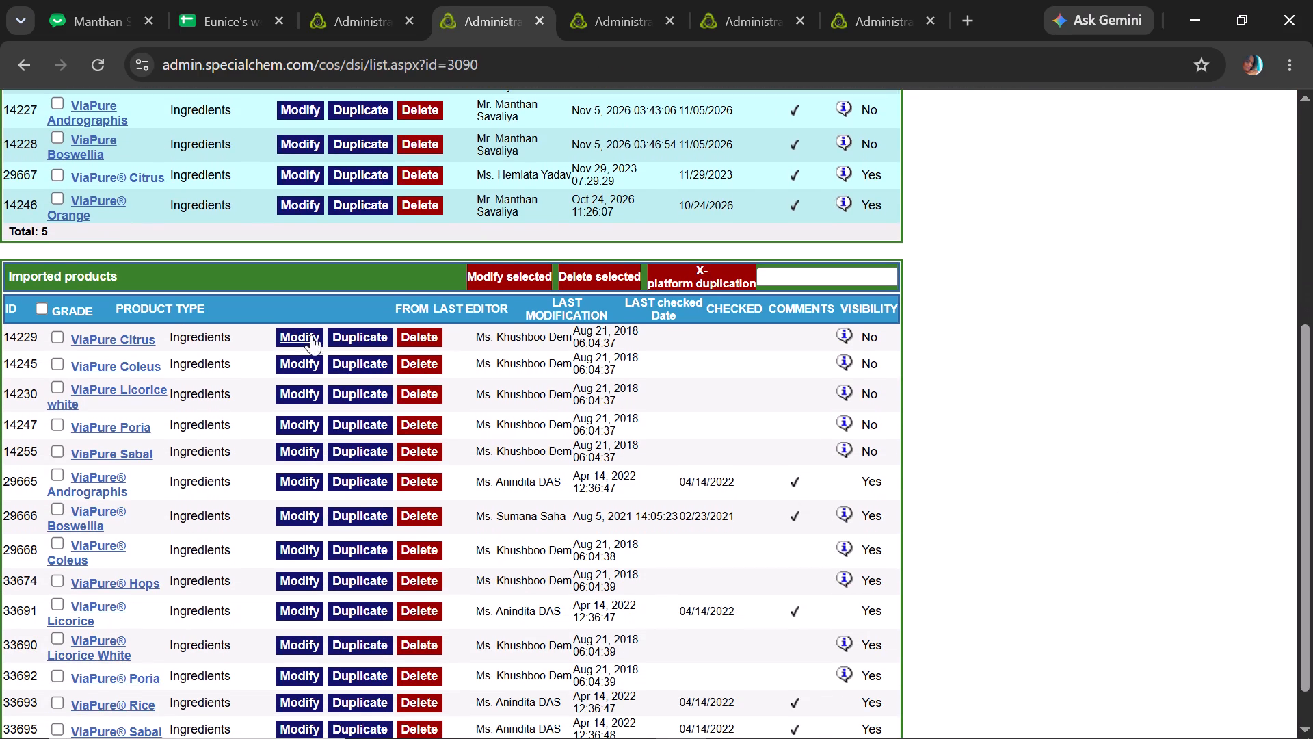
pyautogui.click(313, 338)
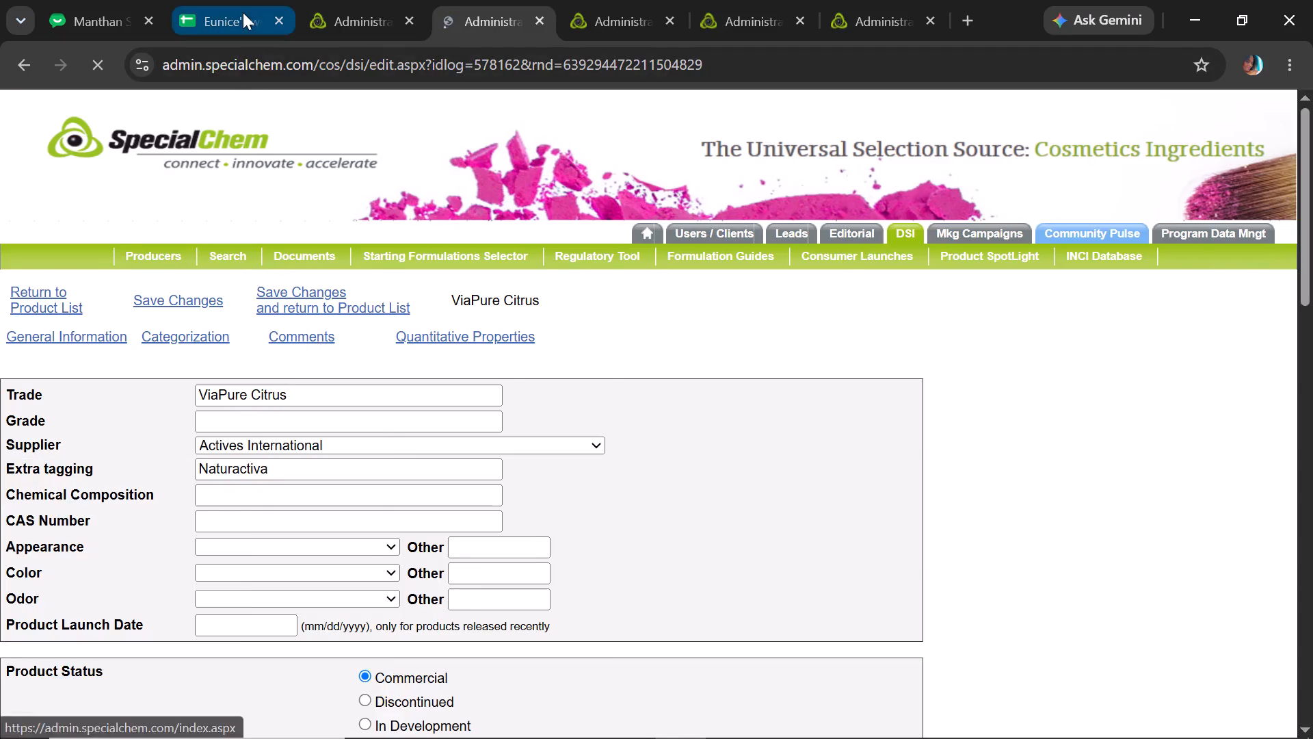
# Copy the "{product} by {supplier}" placeholder text from the Guide sheet and return to the ViaPure Citrus record.
pyautogui.click(243, 12)
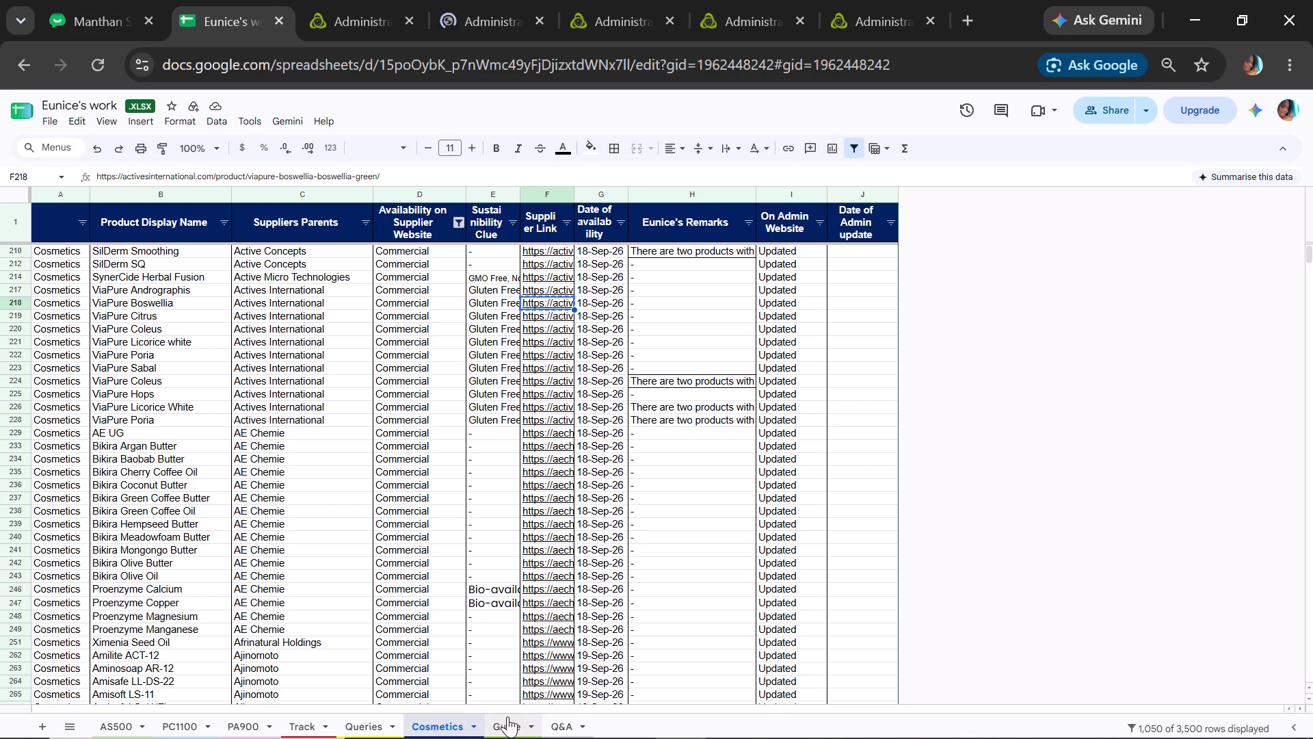
pyautogui.click(507, 716)
pyautogui.hotkey('ctrl', 'c')
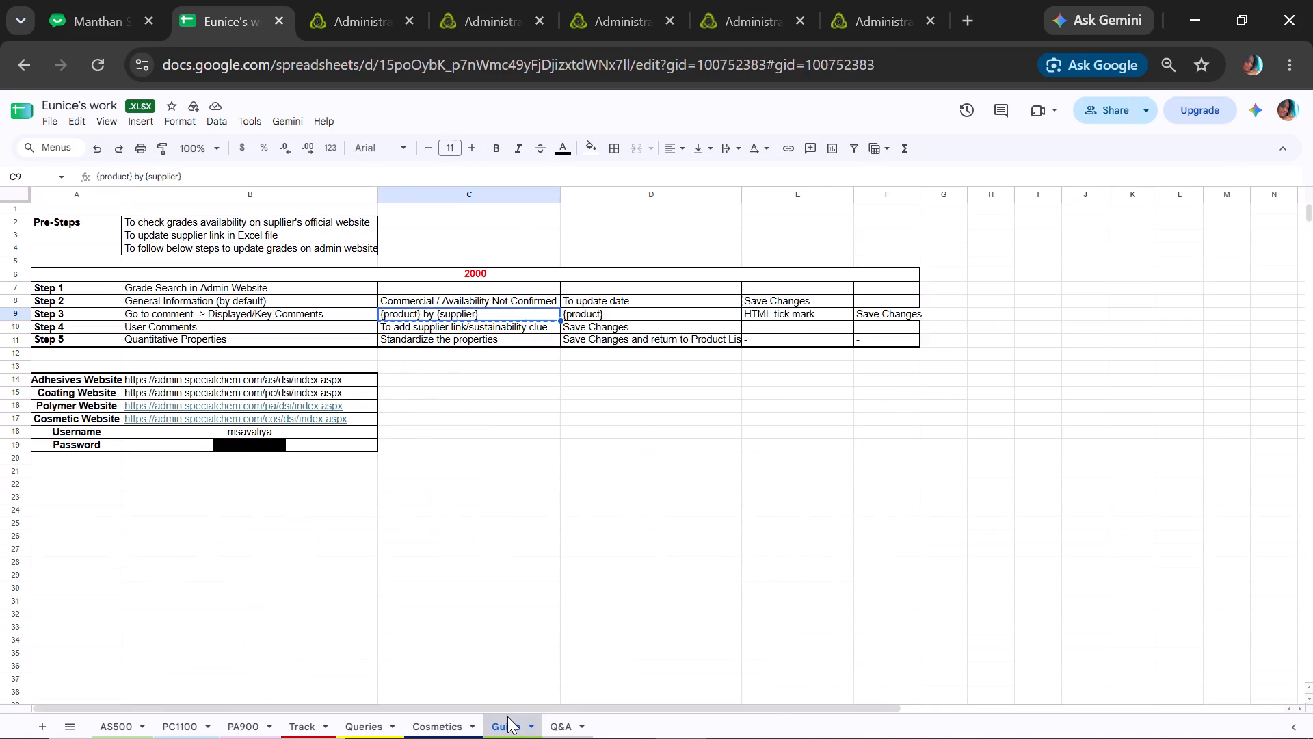
pyautogui.click(457, 0)
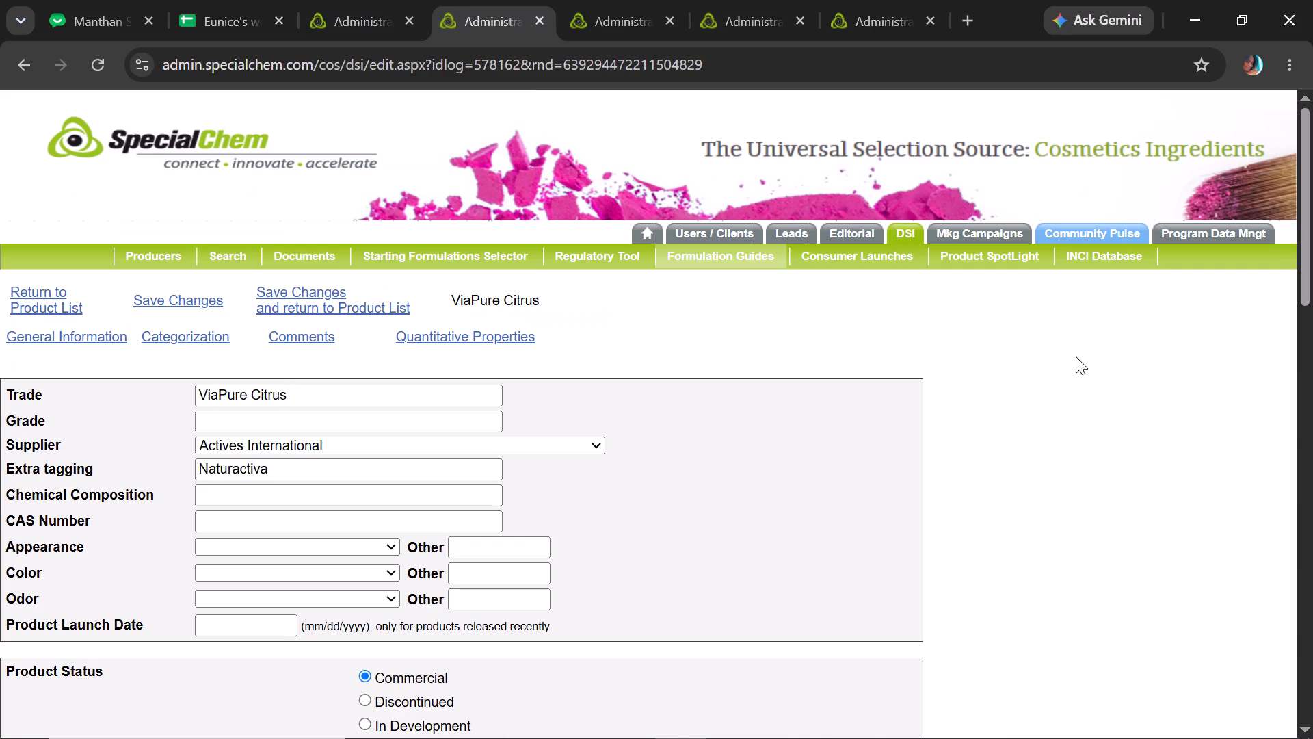
# Mark ViaPure Citrus's Commercial product status as checked and save the changes.
pyautogui.moveTo(1312, 261); pyautogui.dragTo(1312, 306)
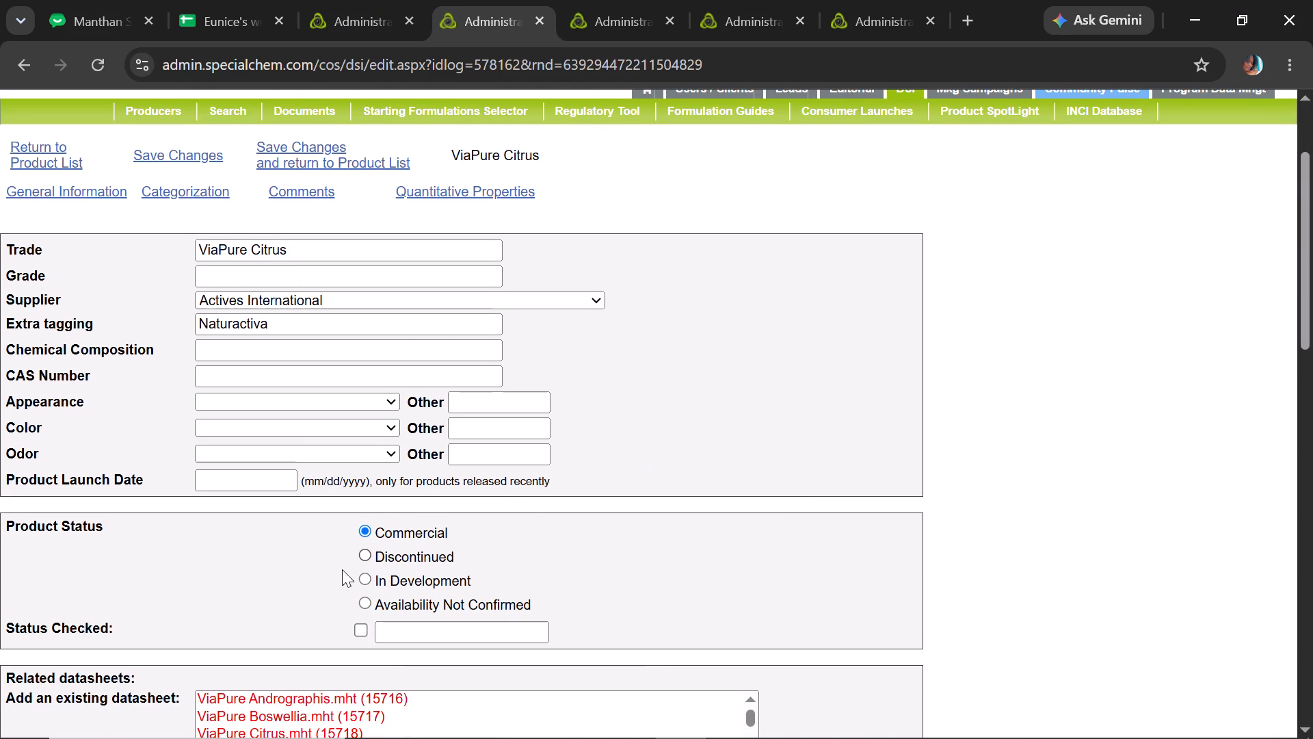
pyautogui.click(358, 636)
pyautogui.click(200, 150)
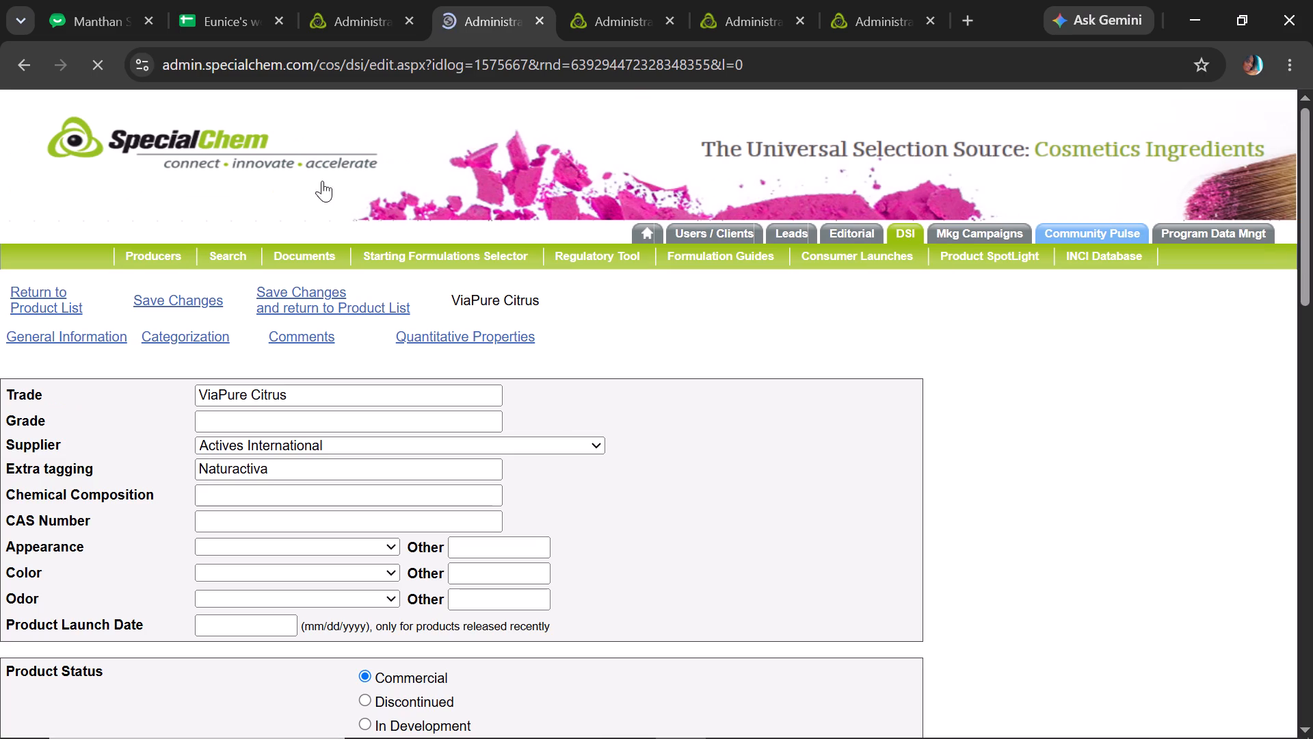
# Replace the opening "ViaPure Citrus. Used" in the Displayed/Key Comments with "{product} by {supplier} is used".
pyautogui.click(287, 333)
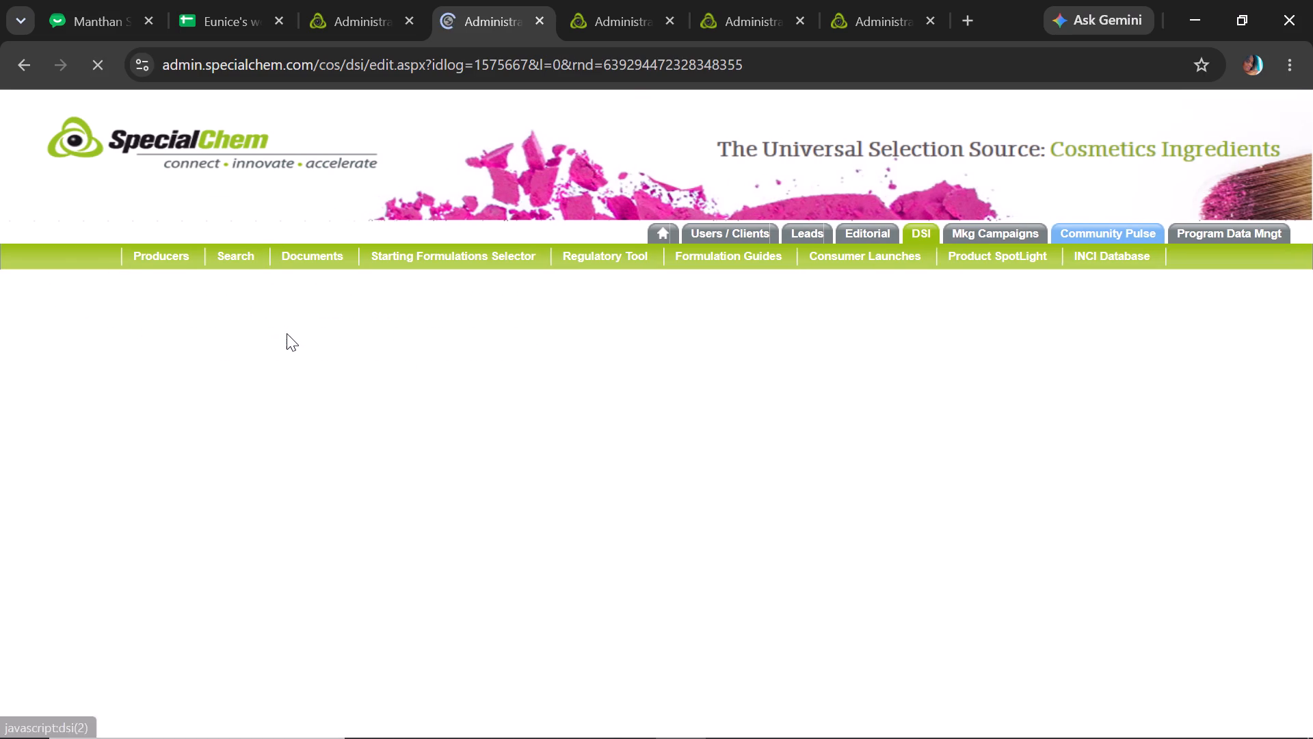
pyautogui.doubleClick(126, 385)
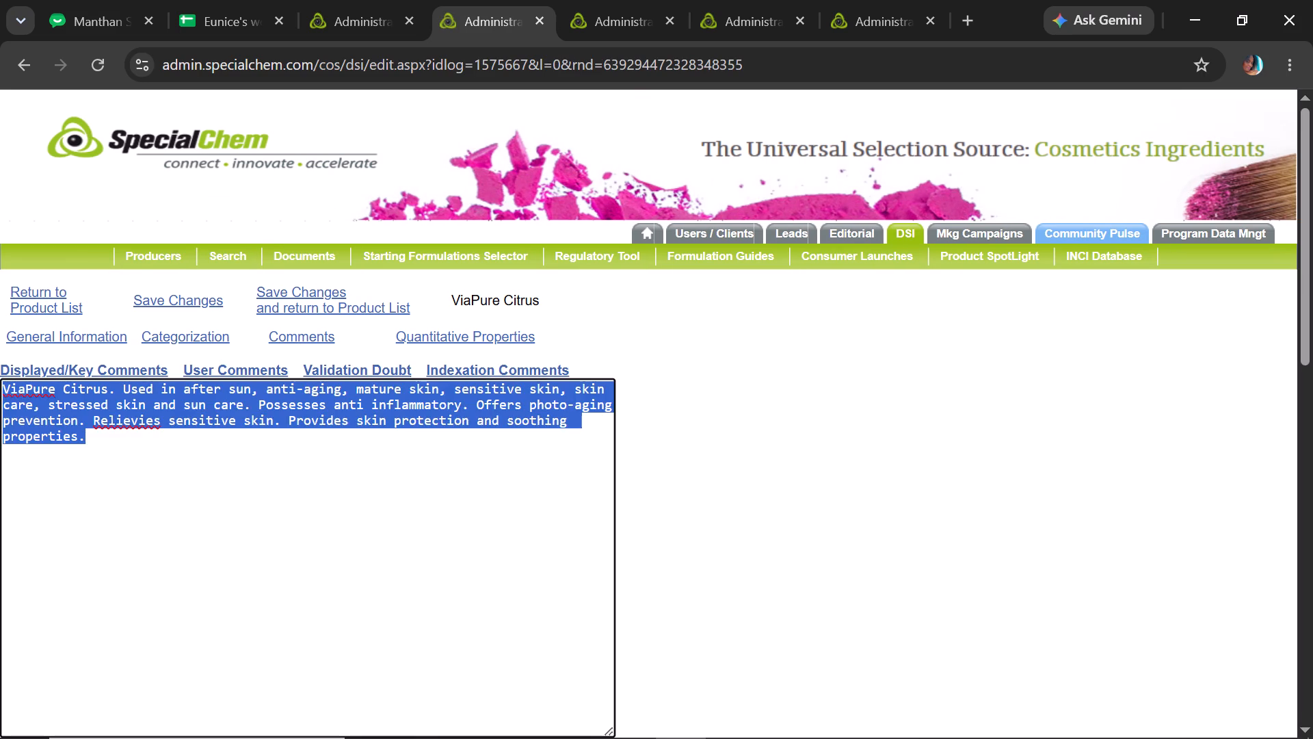
pyautogui.hotkey('ctrl', 'v')
pyautogui.press('space')
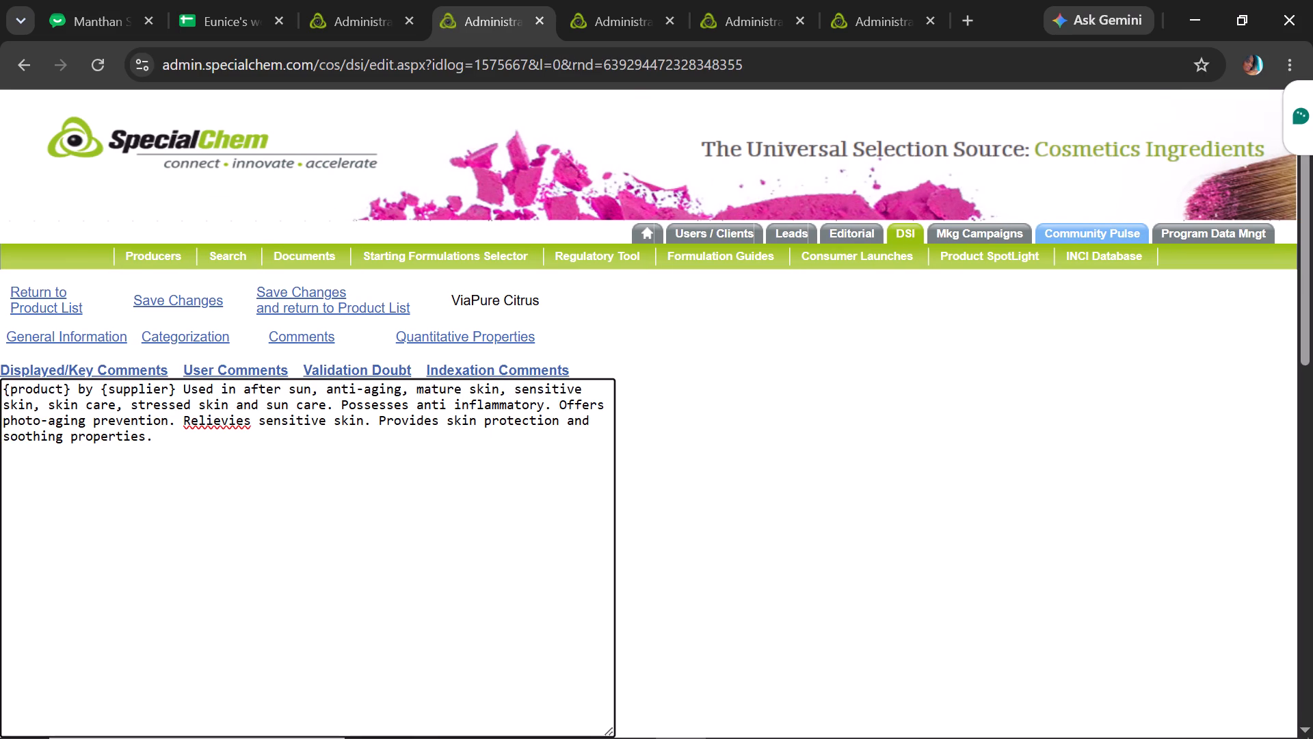
pyautogui.write('is')
pyautogui.press('space')
pyautogui.press('Delete')
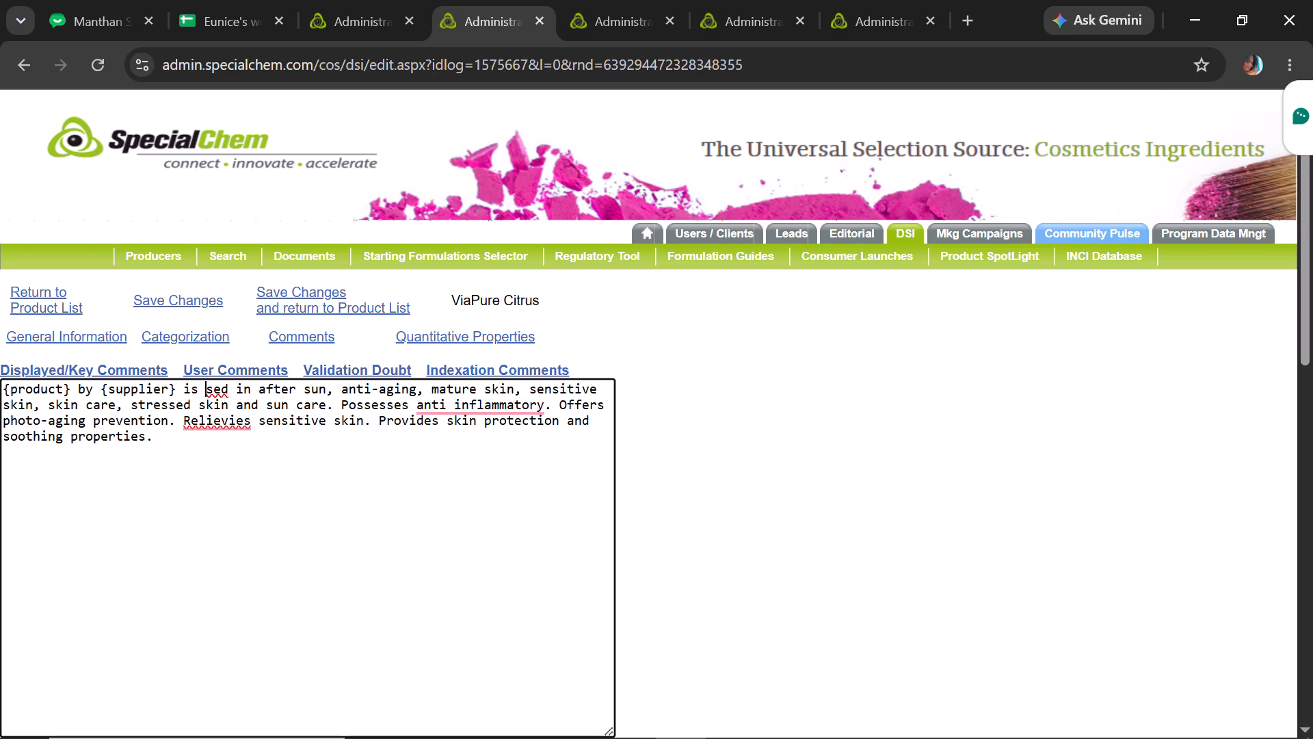
pyautogui.press('u')
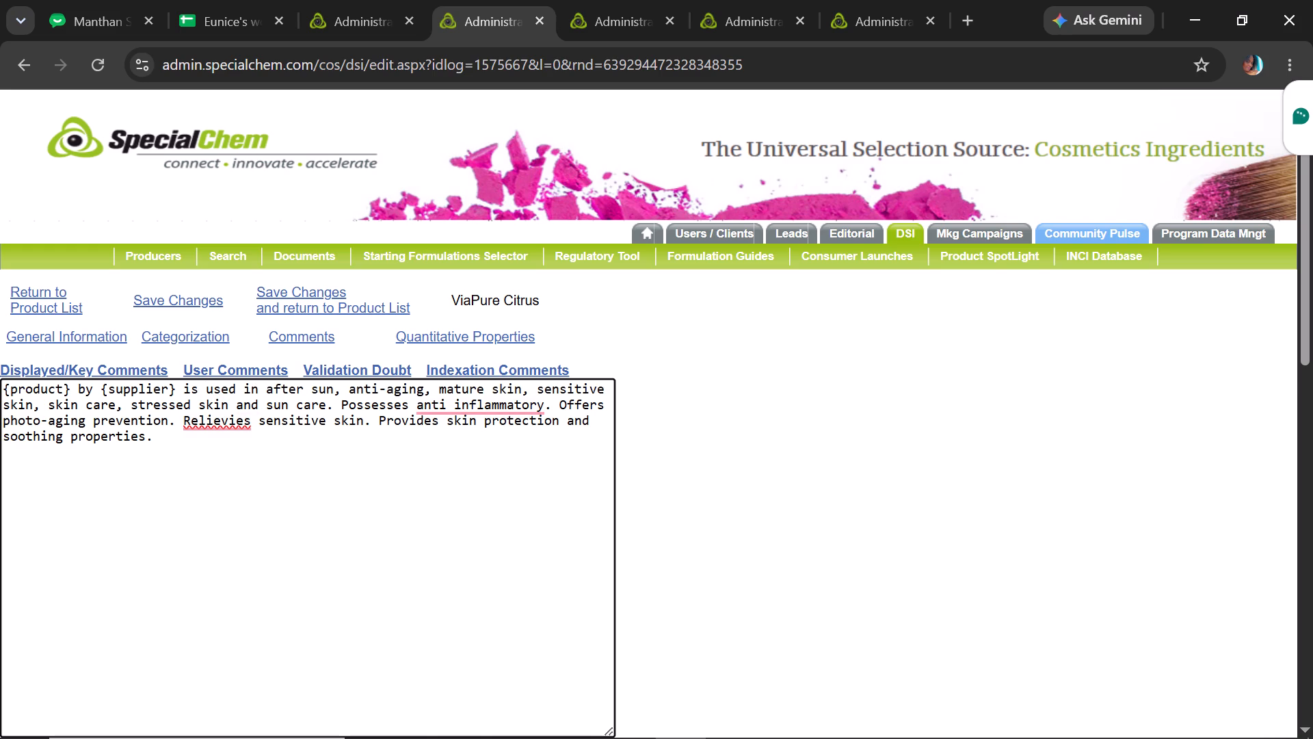
# Copy the "{product}" placeholder from the start of ViaPure Citrus's displayed comment, leaving the comment's wording intact.
pyautogui.moveTo(72, 385); pyautogui.dragTo(0, 367)
pyautogui.press('c')
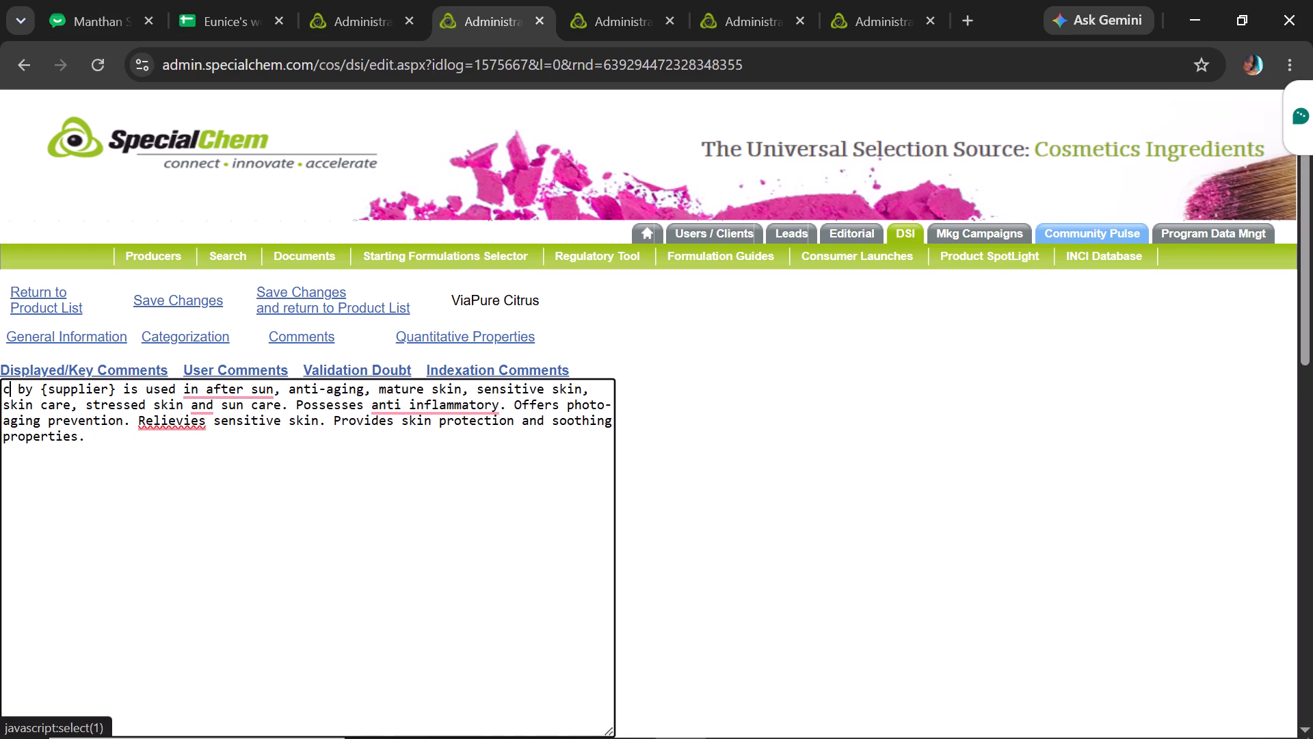
pyautogui.hotkey('ctrl', 'z')
pyautogui.hotkey('ctrl', 'v')
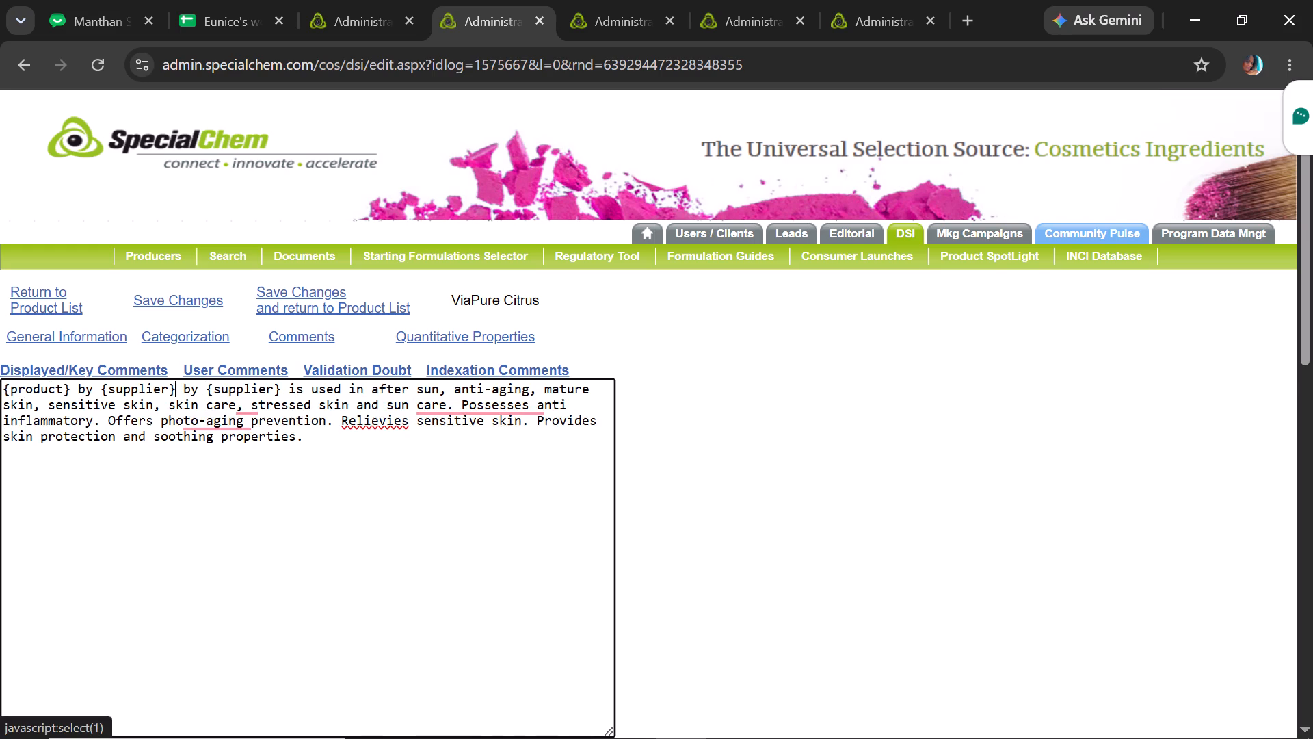
pyautogui.hotkey('ctrl', 'z')
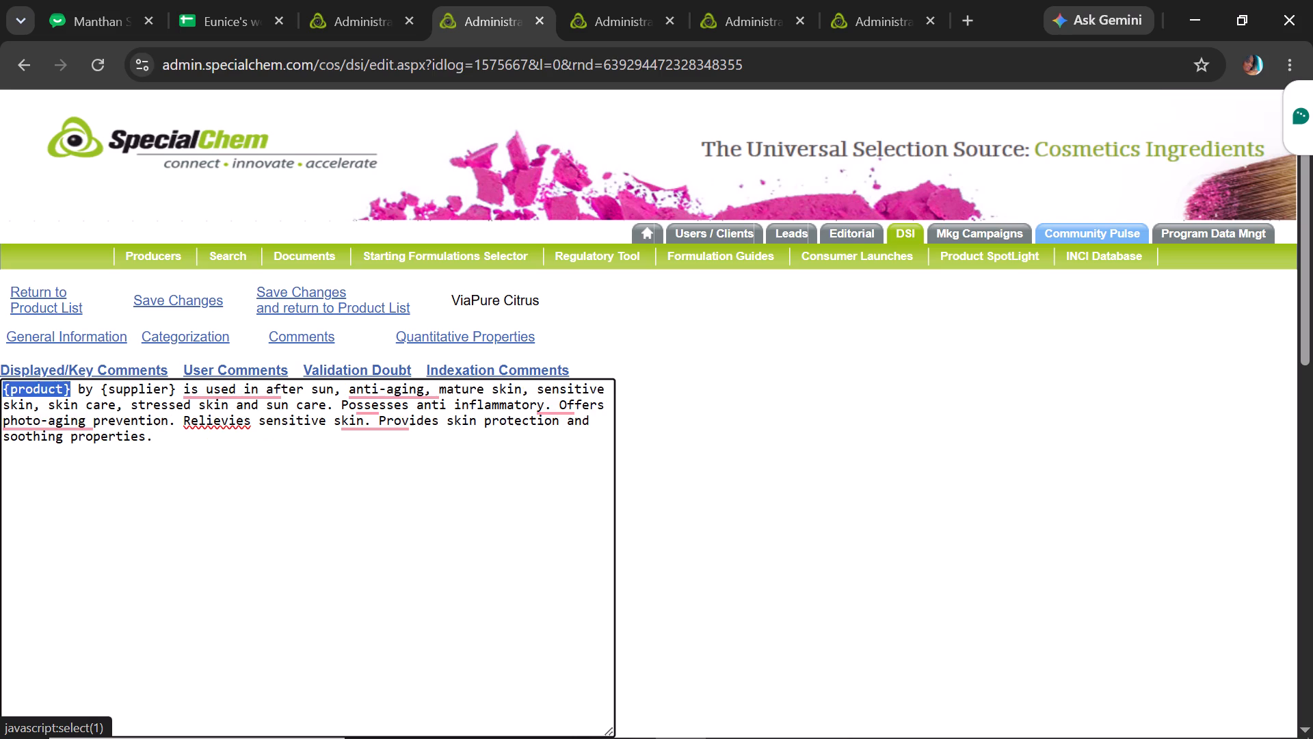
pyautogui.hotkey('ctrl', 'c')
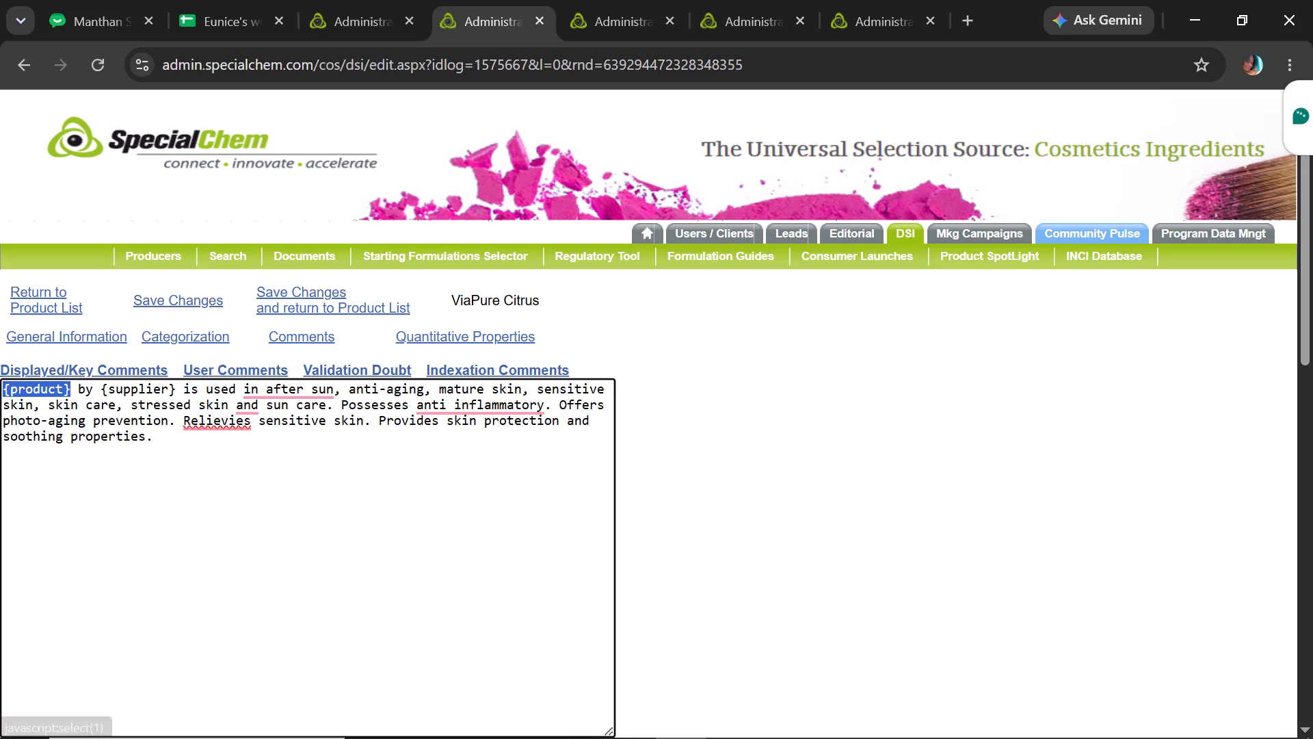
pyautogui.click(233, 459)
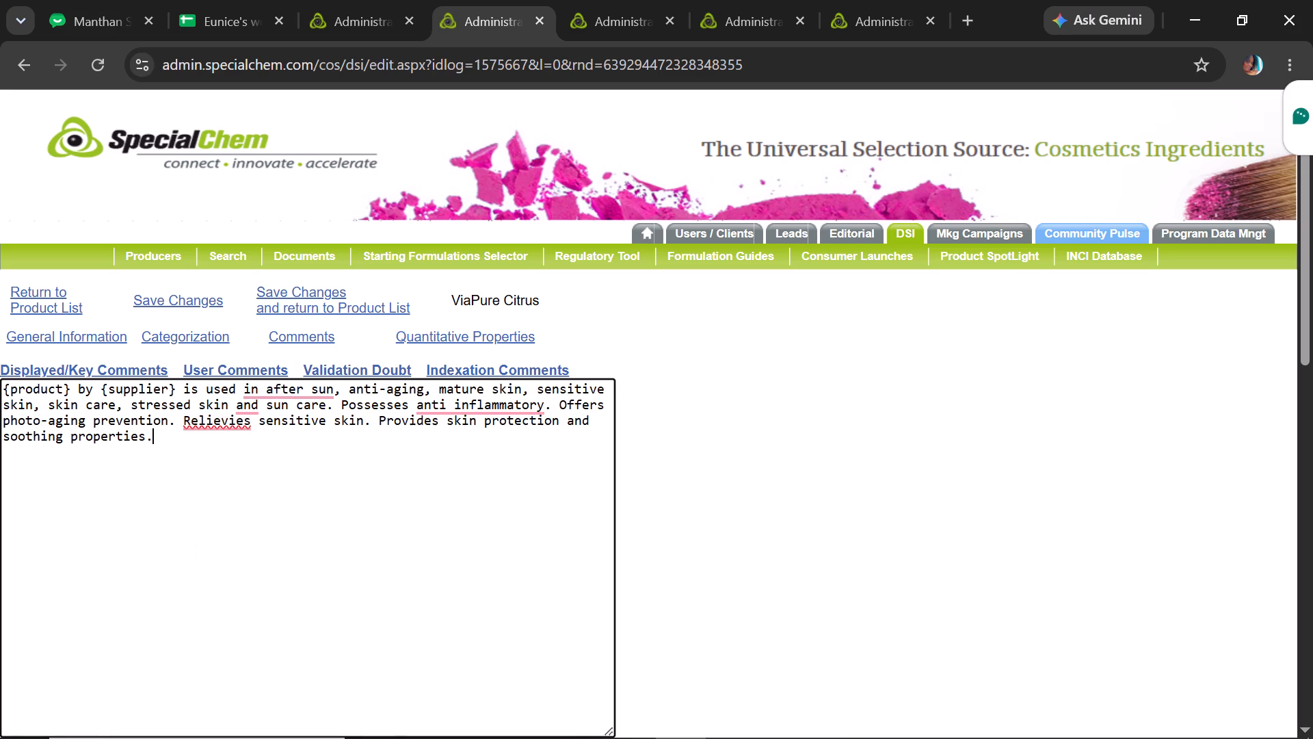
# Correct the spelling of "Relievies" to "Relieves" in ViaPure Citrus's displayed comment.
pyautogui.click(282, 492)
pyautogui.write('Relieves')
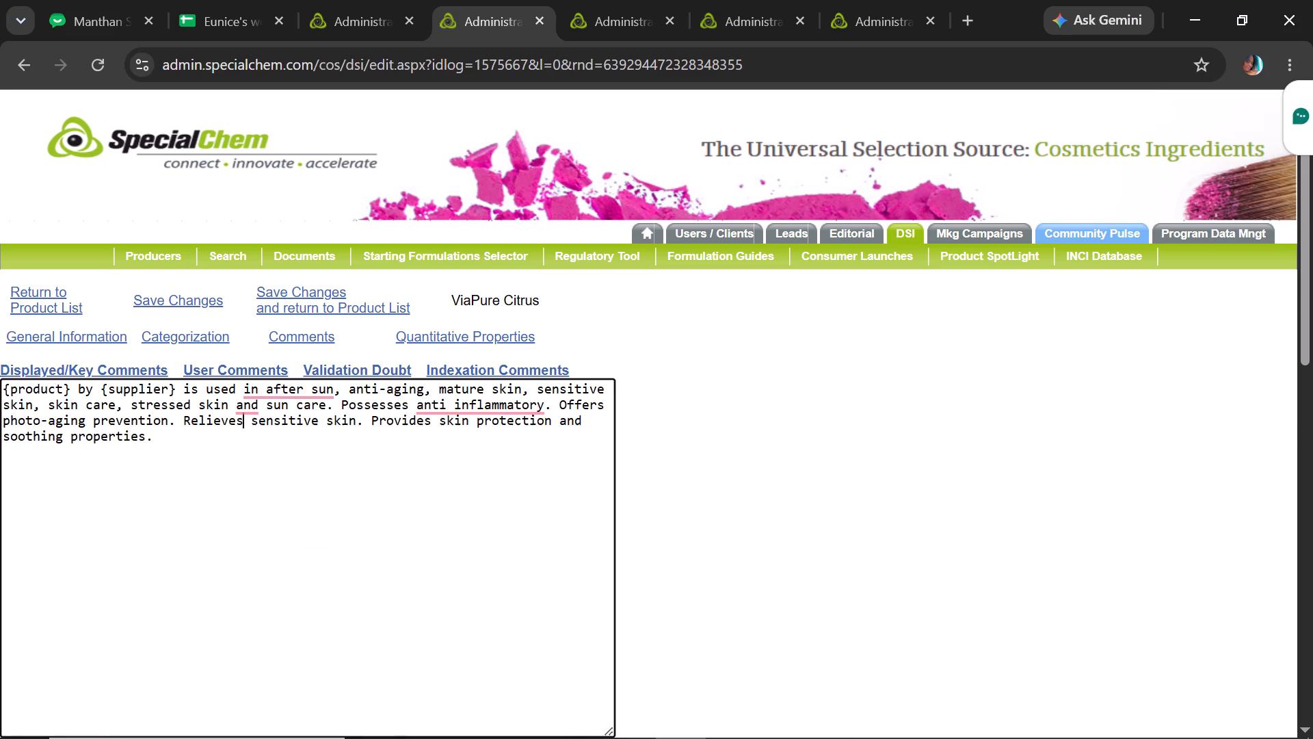
# Insert the copied "{product}" before "Possesses" in the second sentence and make that verb lowercase.
pyautogui.click(343, 404)
pyautogui.hotkey('ctrl', 'v')
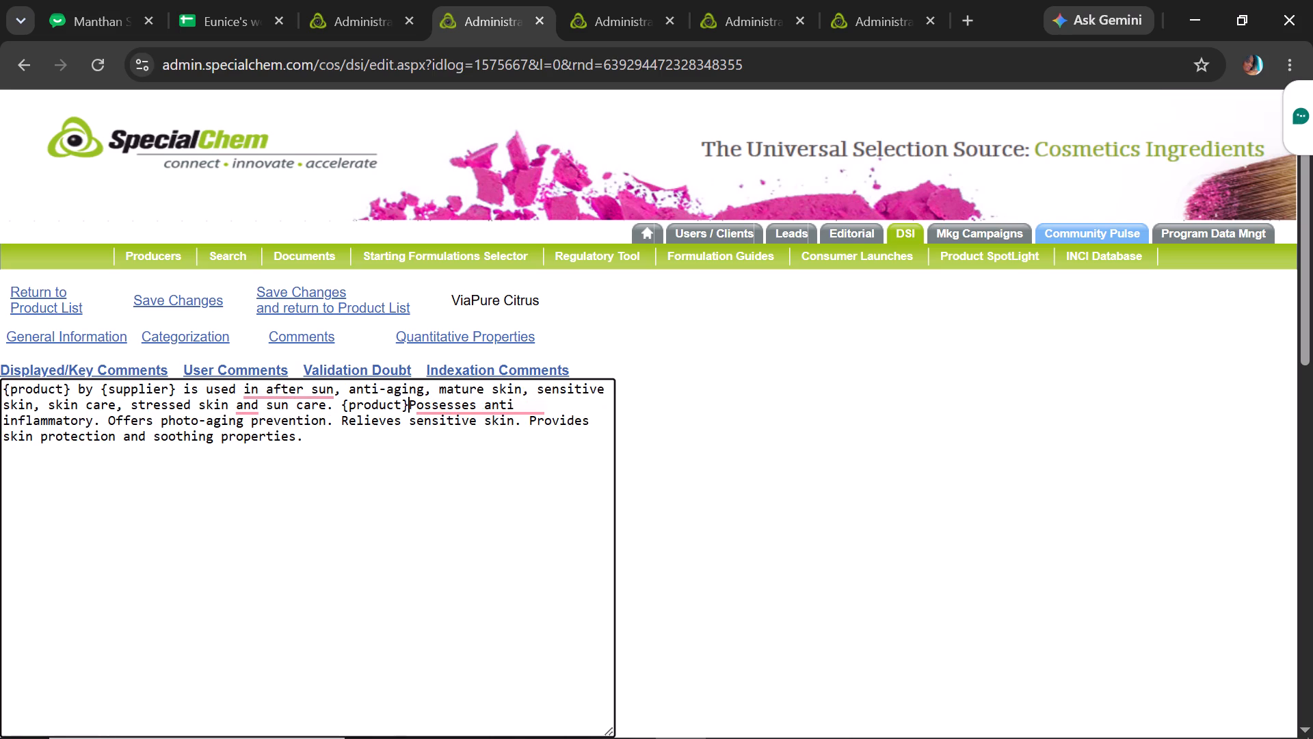
pyautogui.press('space')
pyautogui.press('Delete')
pyautogui.press('p')
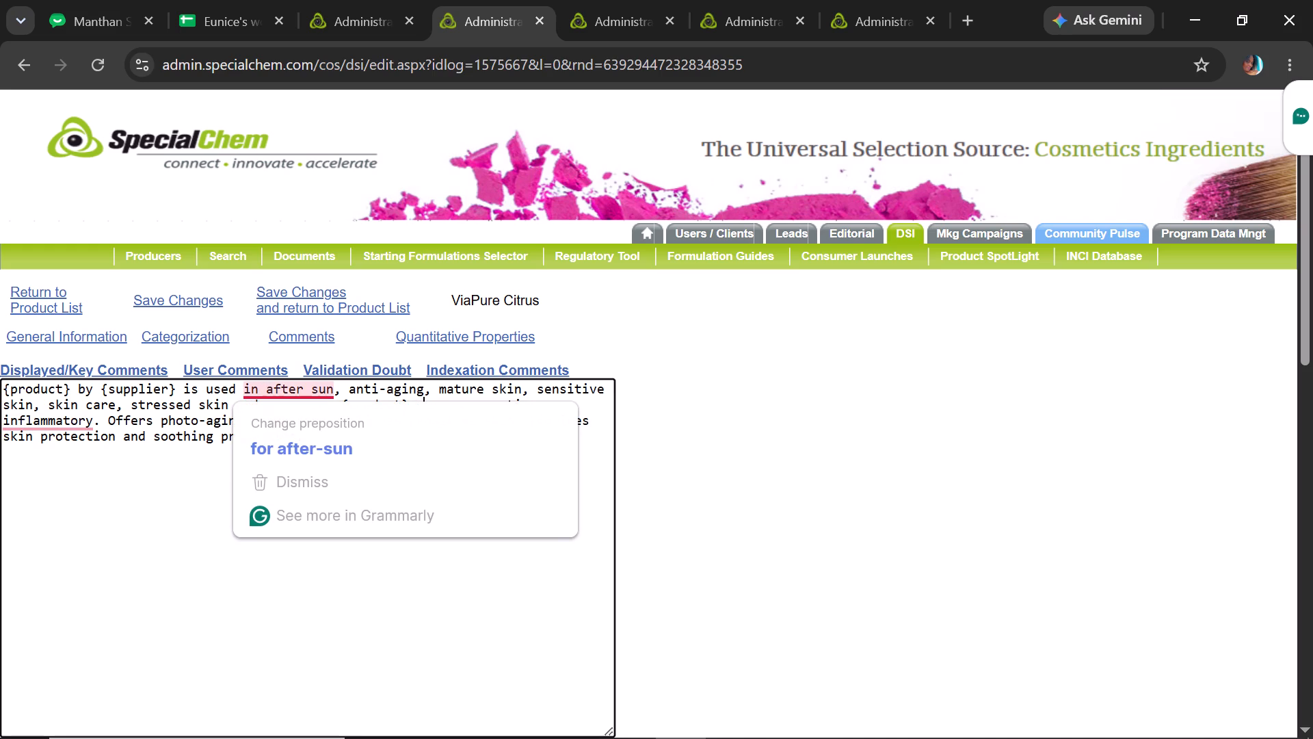
# Apply the Grammarly corrections "for after-sun", a comma after "stressed skin", and "is anti-inflammatory" to the displayed comment.
pyautogui.click(340, 424)
pyautogui.write('for after-sun')
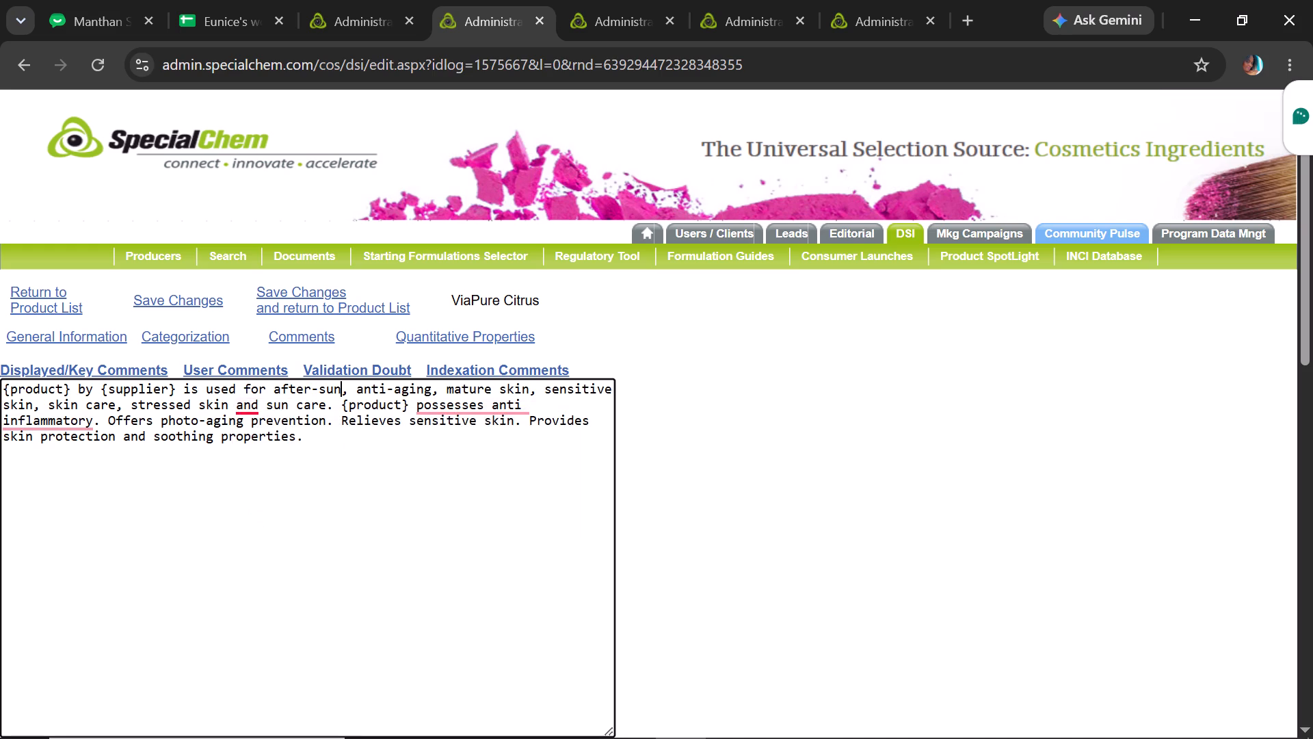
pyautogui.click(265, 427)
pyautogui.press(',')
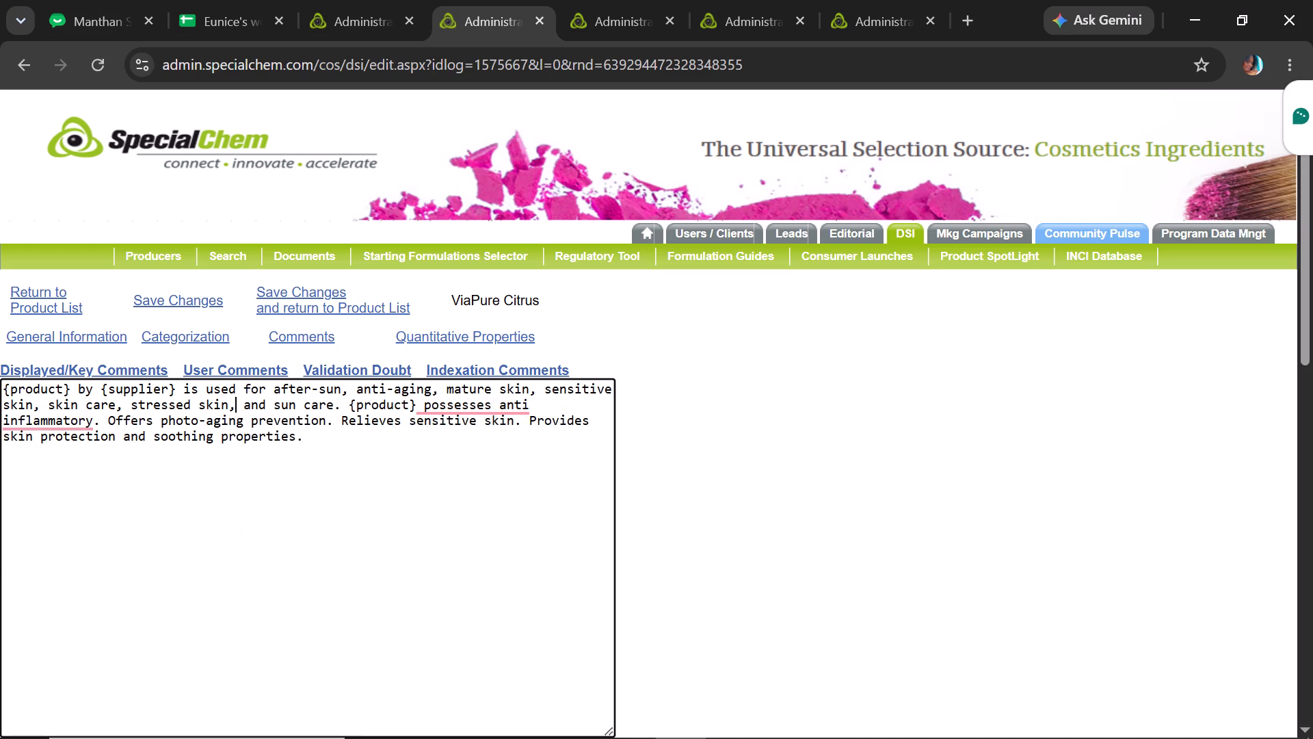
pyautogui.click(114, 441)
pyautogui.write('is anti-i')
pyautogui.write('nflammatory')
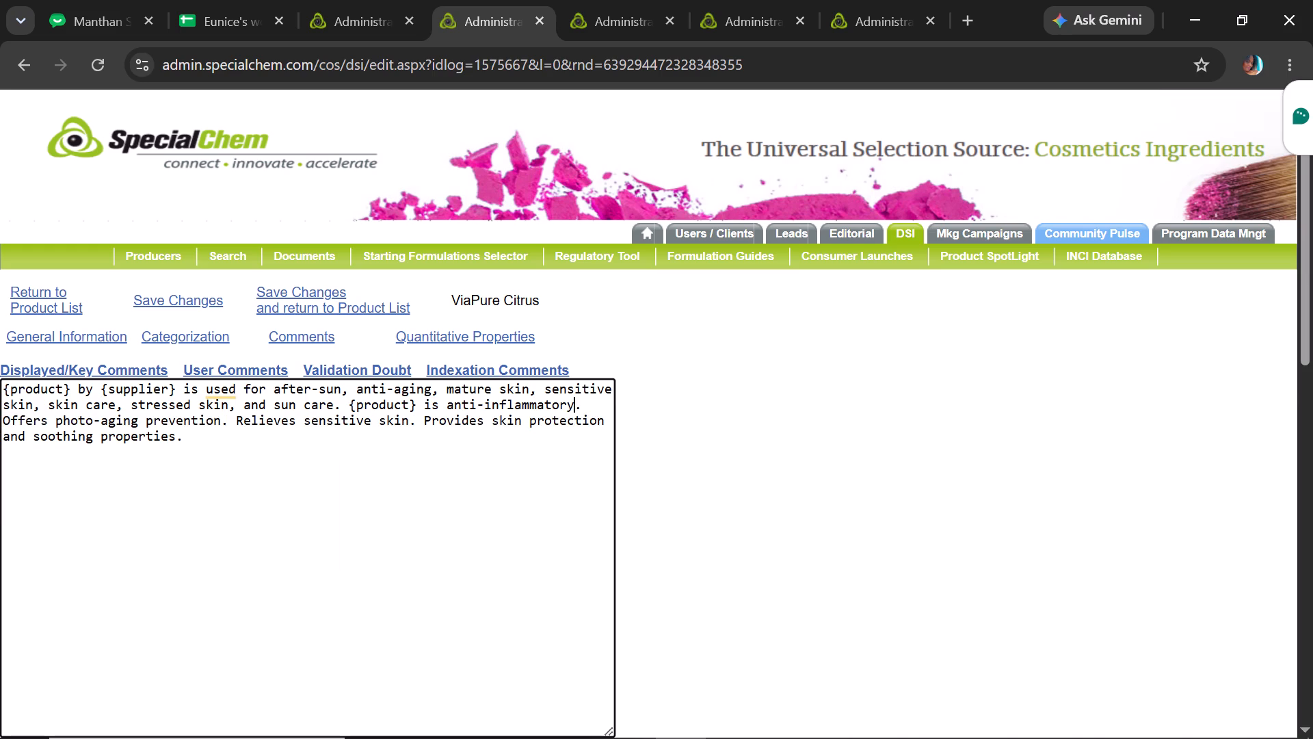
# Enable Display as HTML for ViaPure Citrus's displayed comment and save the changes.
pyautogui.moveTo(1312, 283); pyautogui.dragTo(1312, 341)
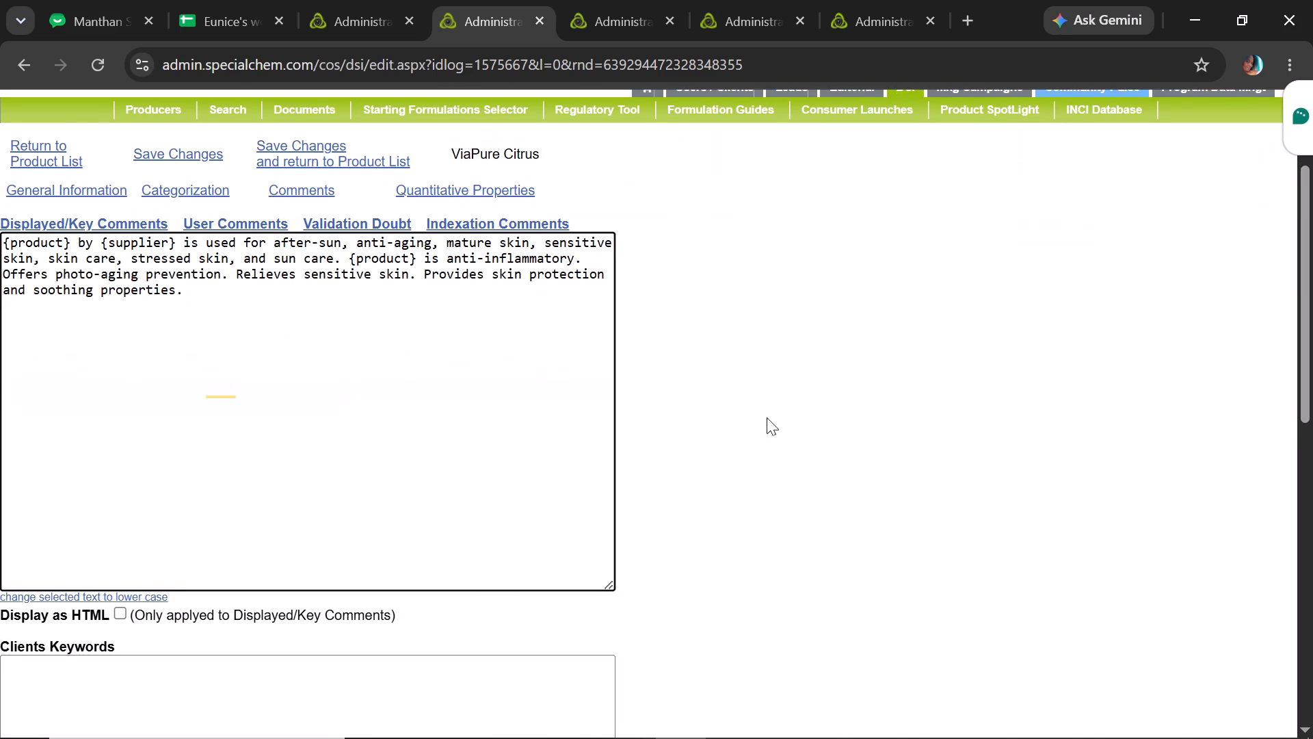
pyautogui.click(127, 615)
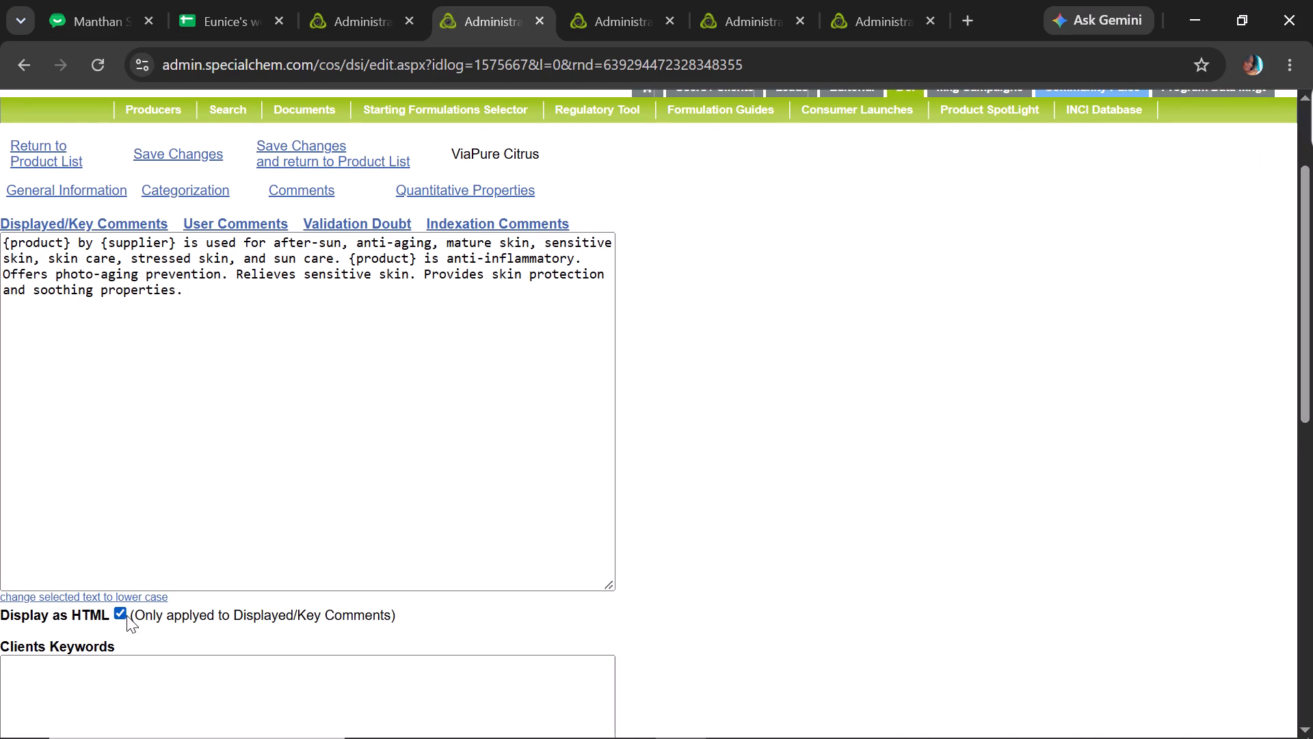
pyautogui.click(189, 158)
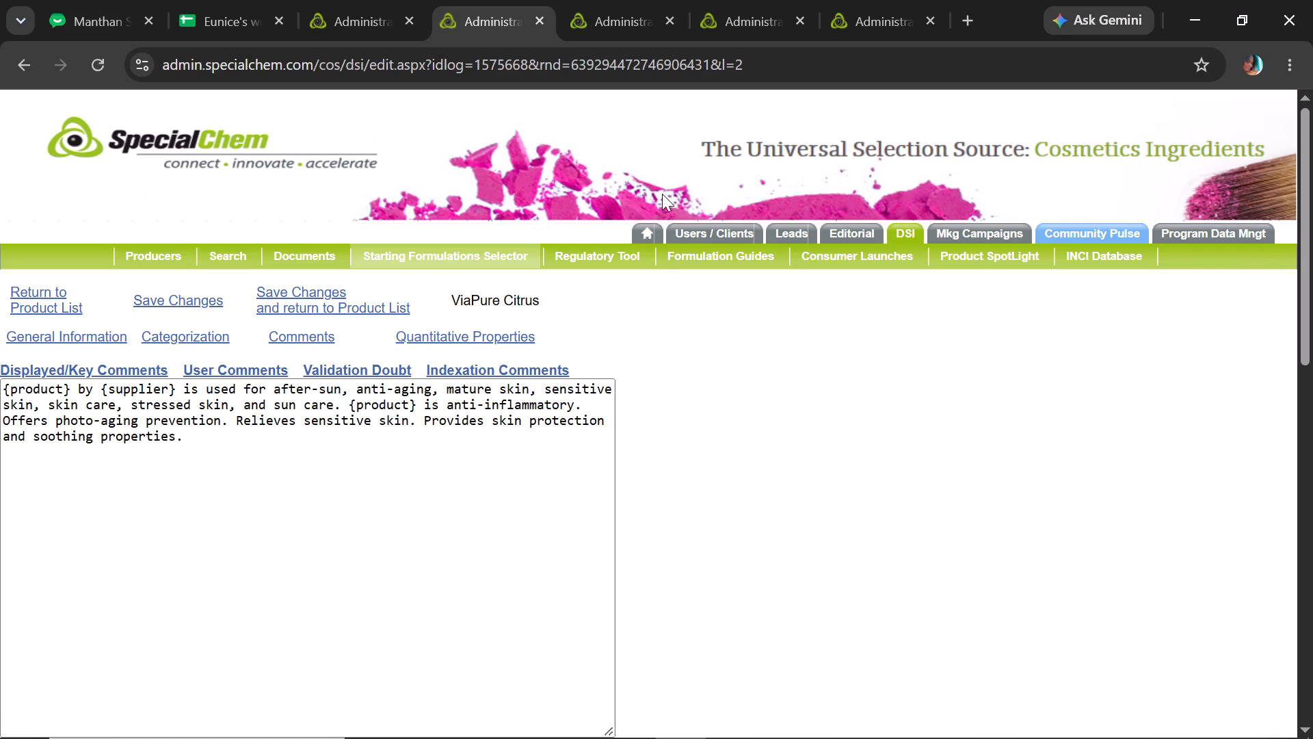
# Open ViaPure Citrus's User Comments, and copy its Sustainability Clue from row 219 of the Cosmetics sheet.
pyautogui.moveTo(1312, 241); pyautogui.dragTo(1290, 194)
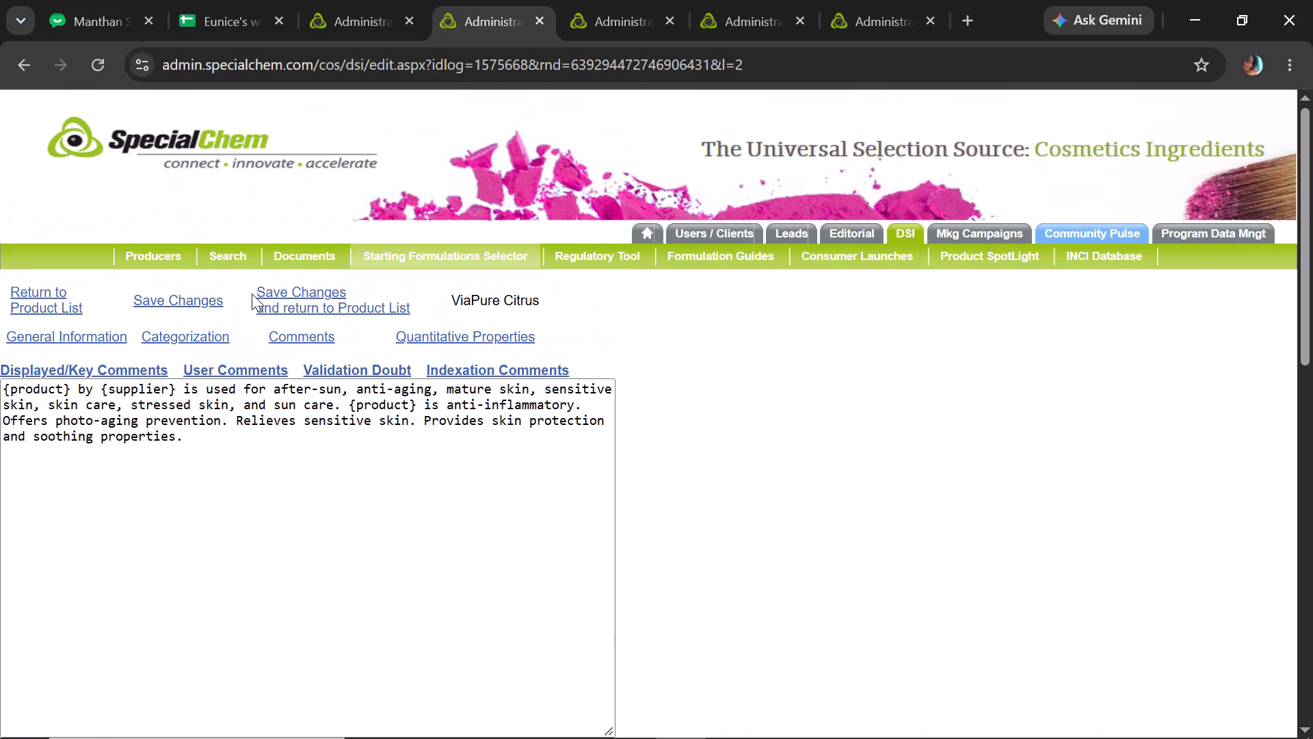
pyautogui.click(214, 369)
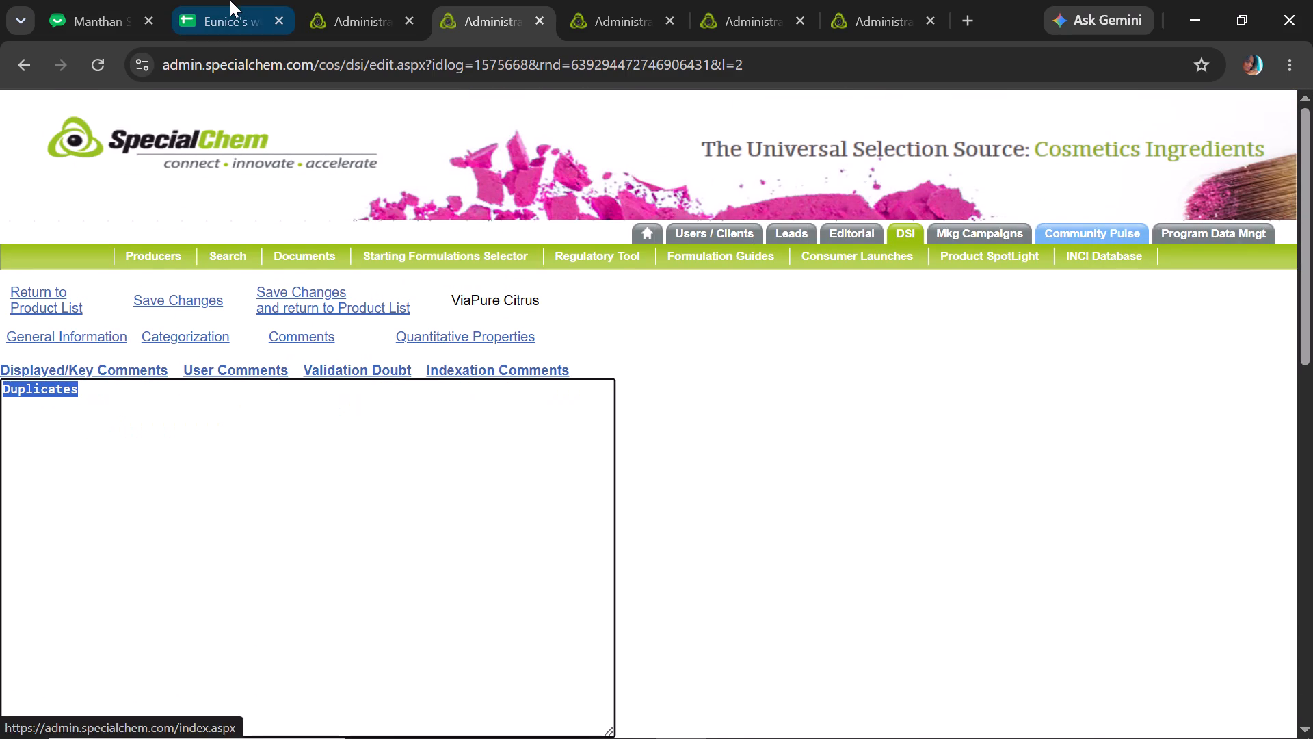
pyautogui.click(230, 0)
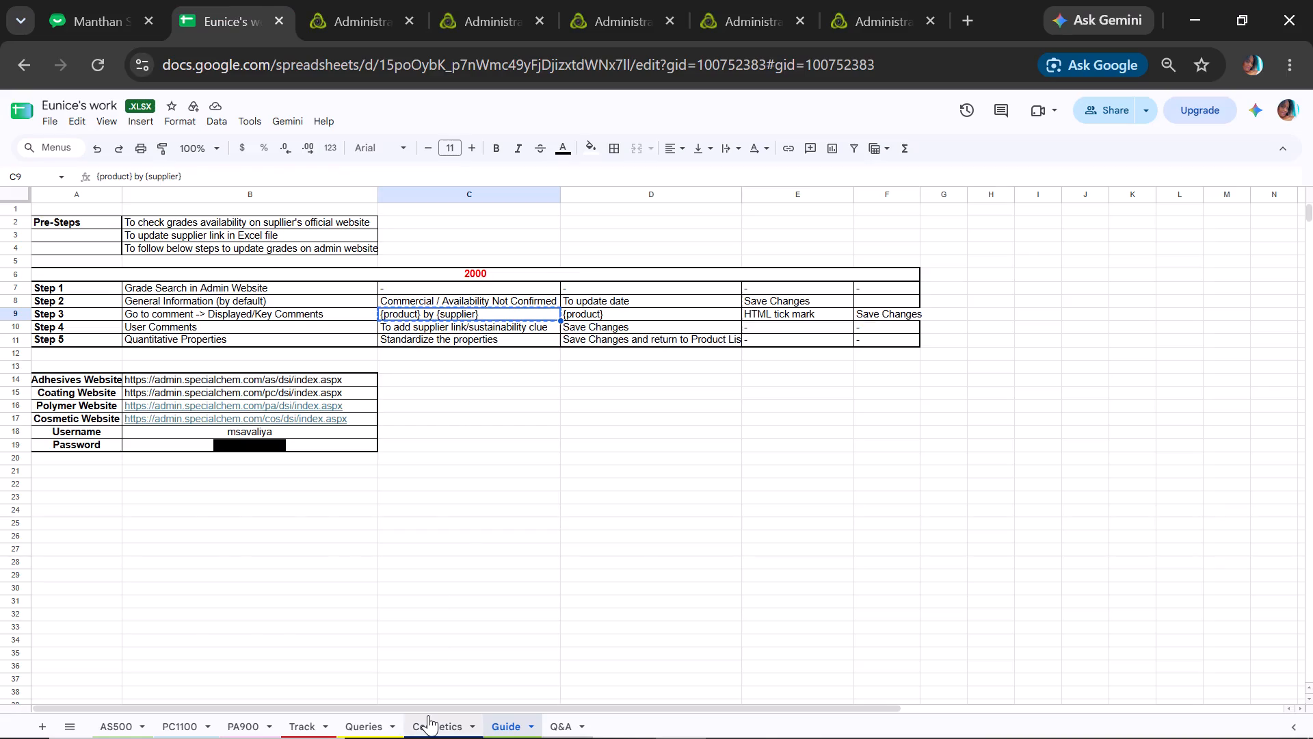
pyautogui.click(428, 715)
pyautogui.press('Tab')
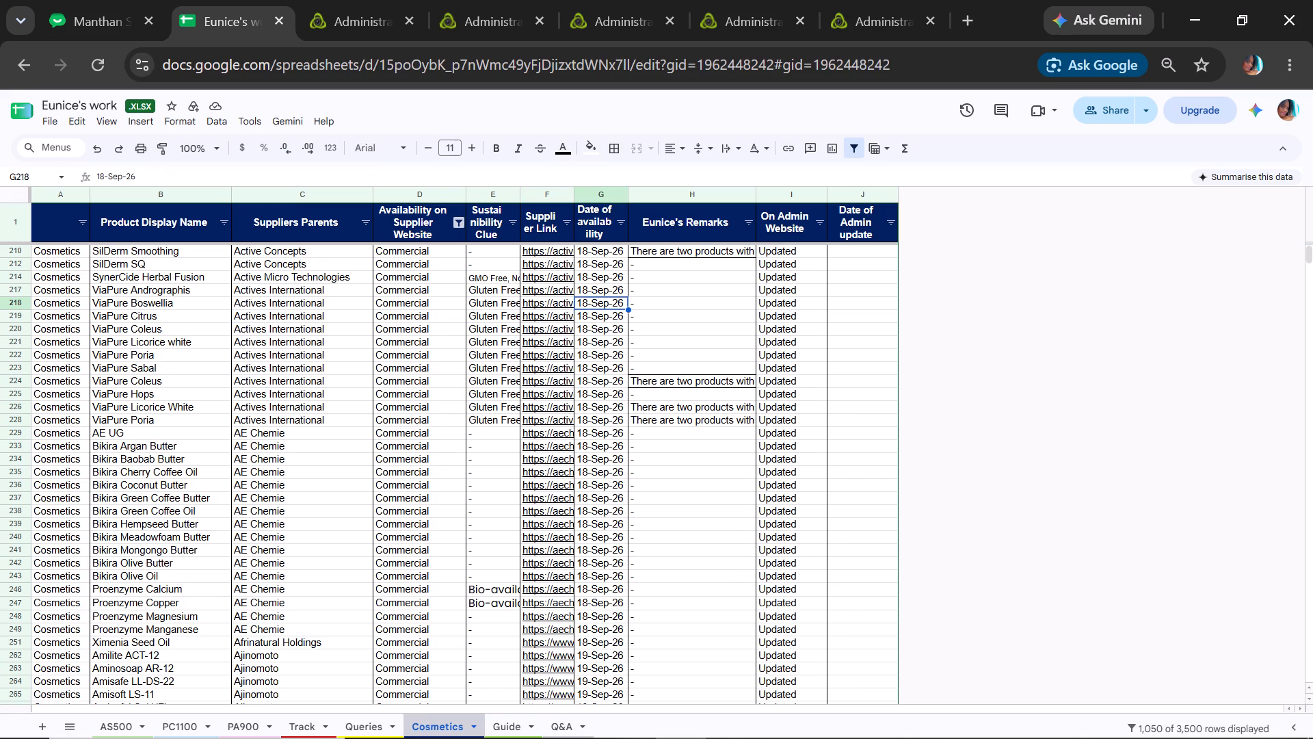
pyautogui.doubleClick(486, 318)
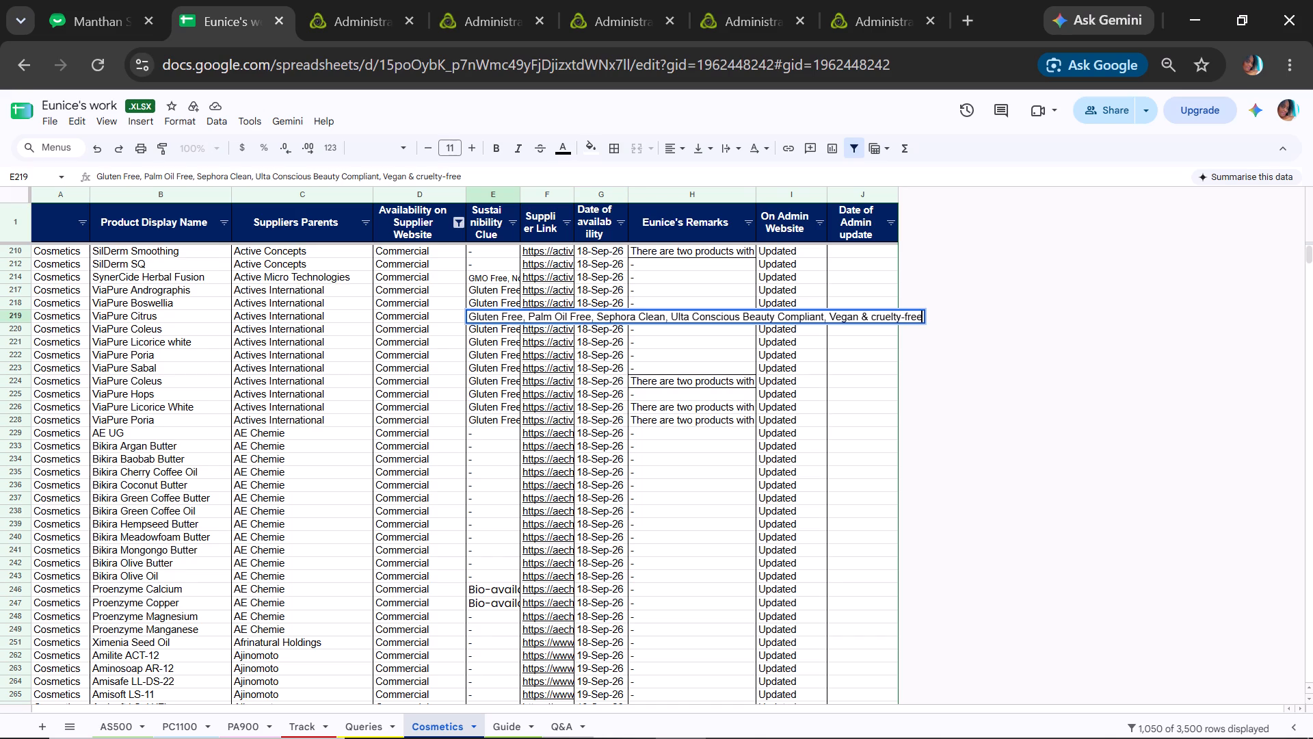
pyautogui.click(431, 320)
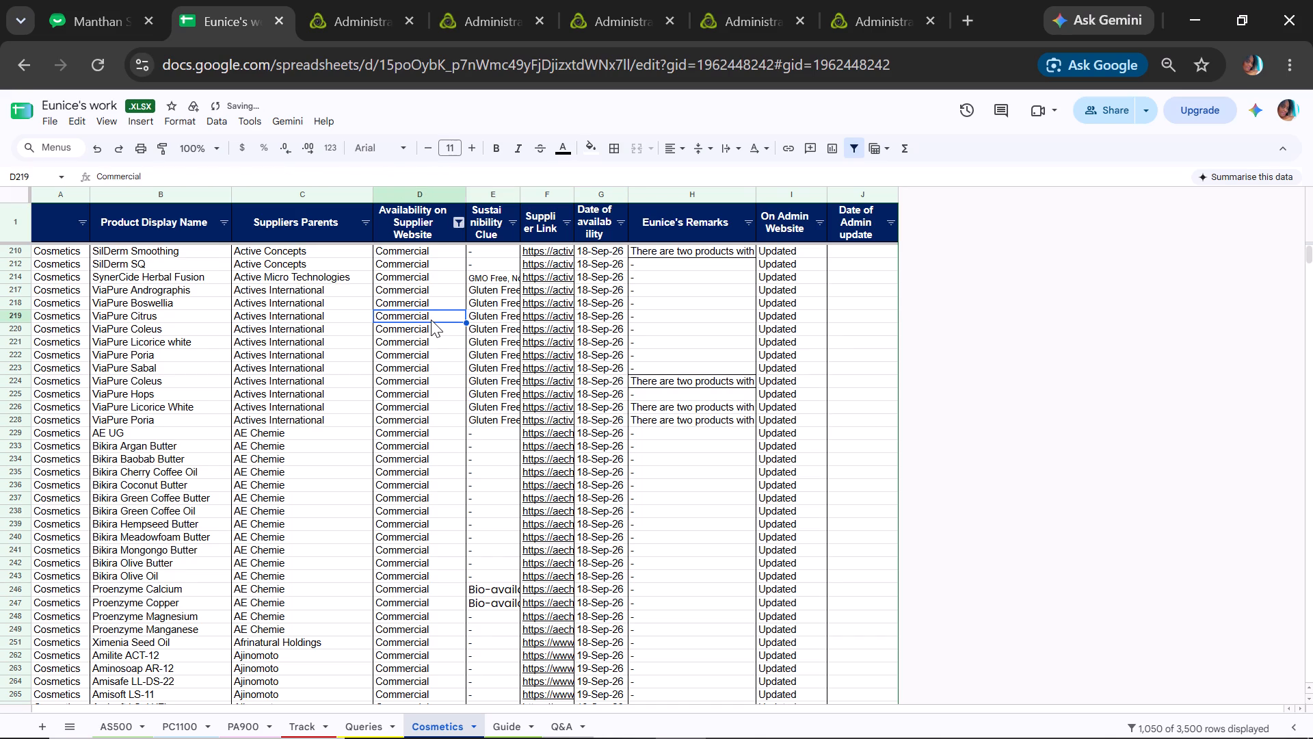
pyautogui.press('Tab')
pyautogui.hotkey('ctrl', 'c')
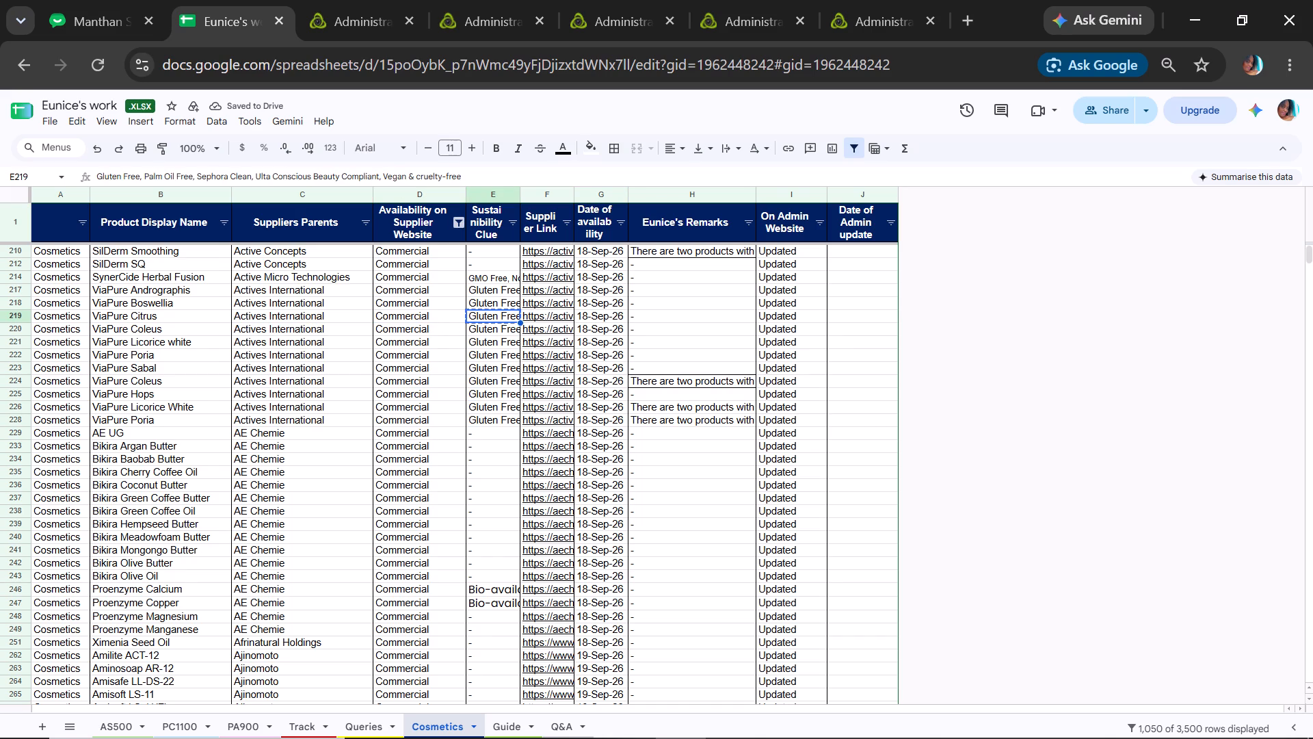
# Return to ViaPure Citrus's User Comments and start a new line below "Duplicates".
pyautogui.click(380, 0)
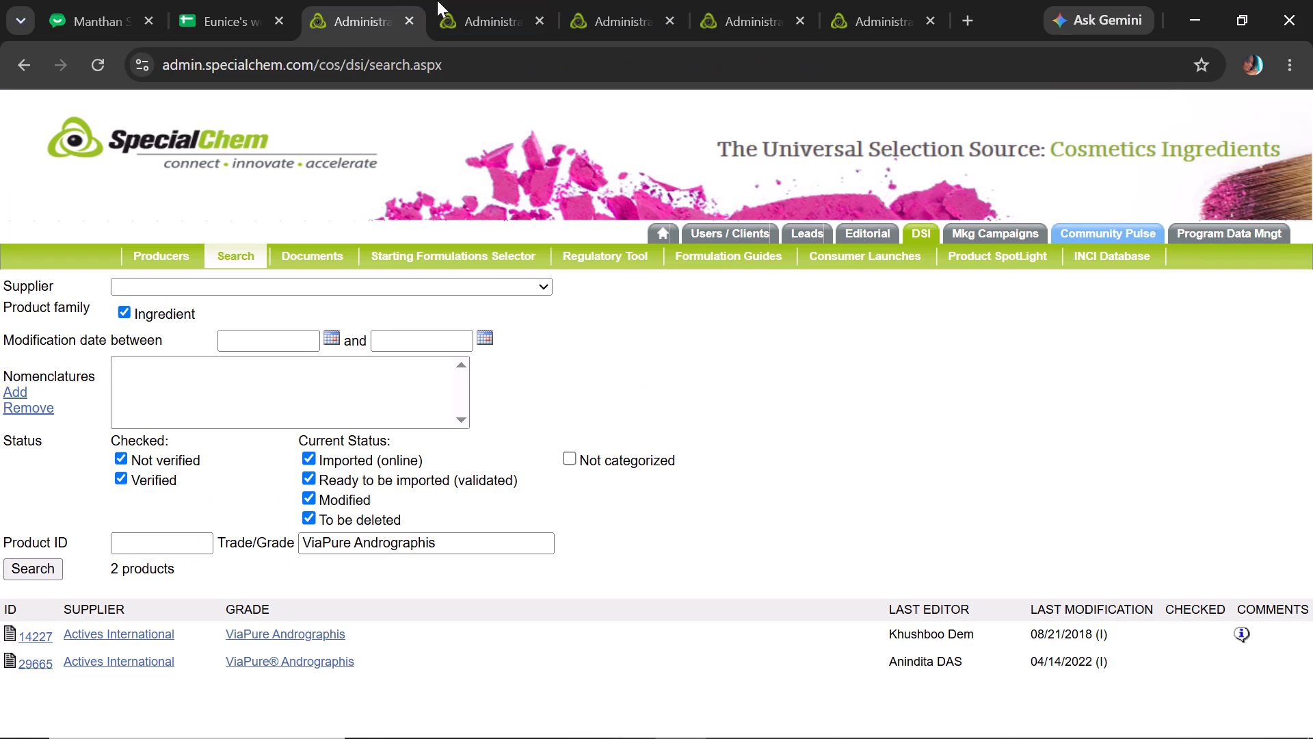
pyautogui.click(465, 3)
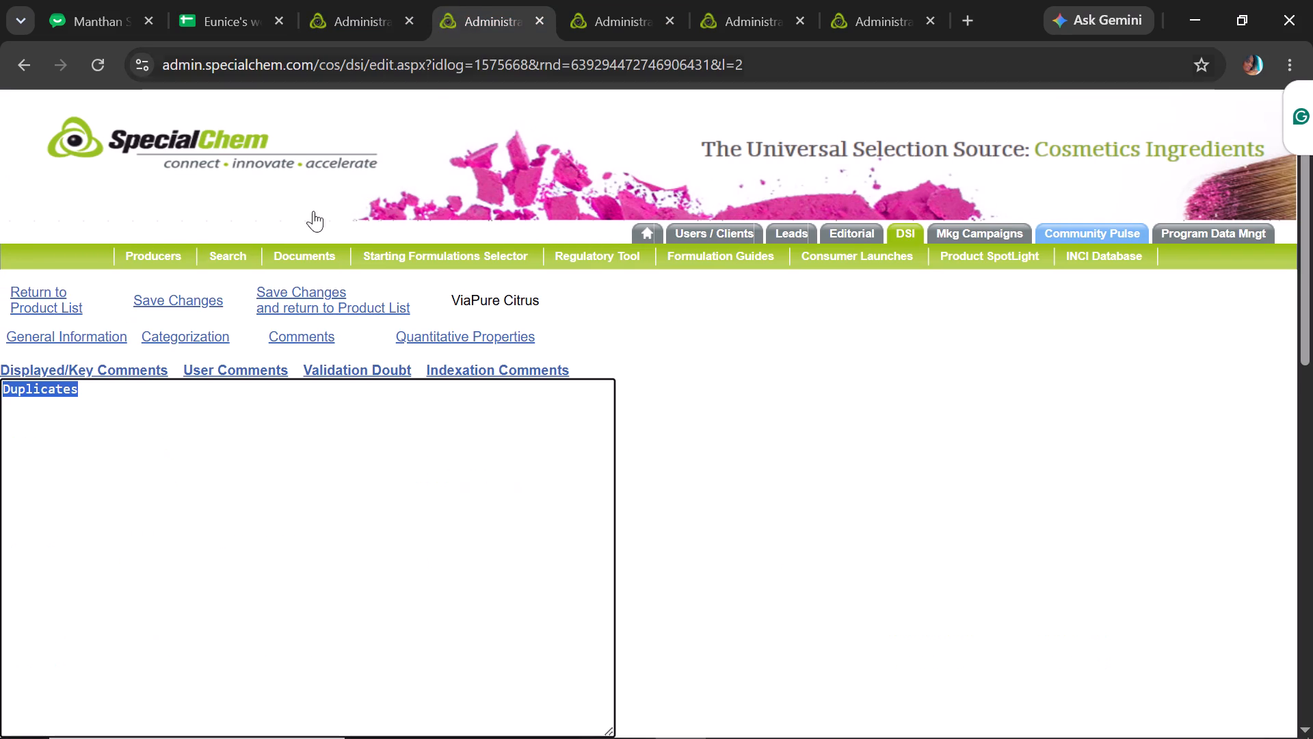
pyautogui.click(155, 380)
pyautogui.press('Return')
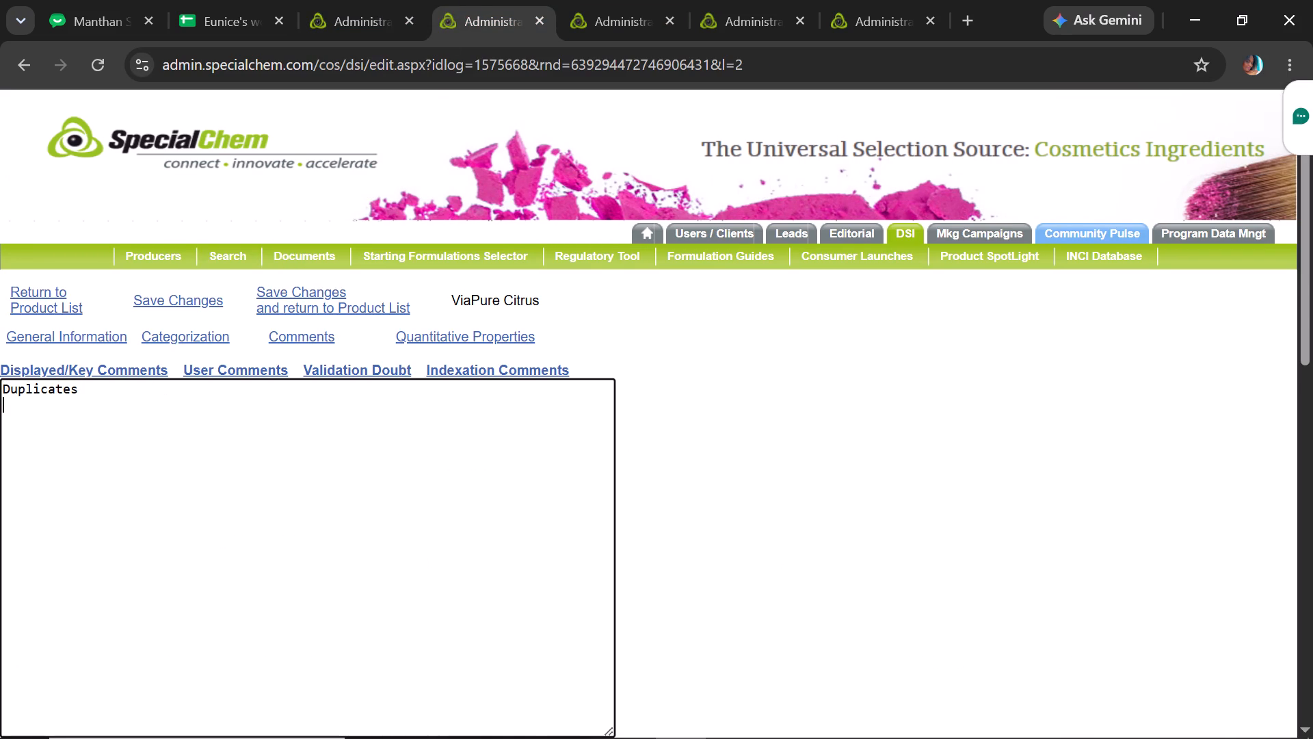
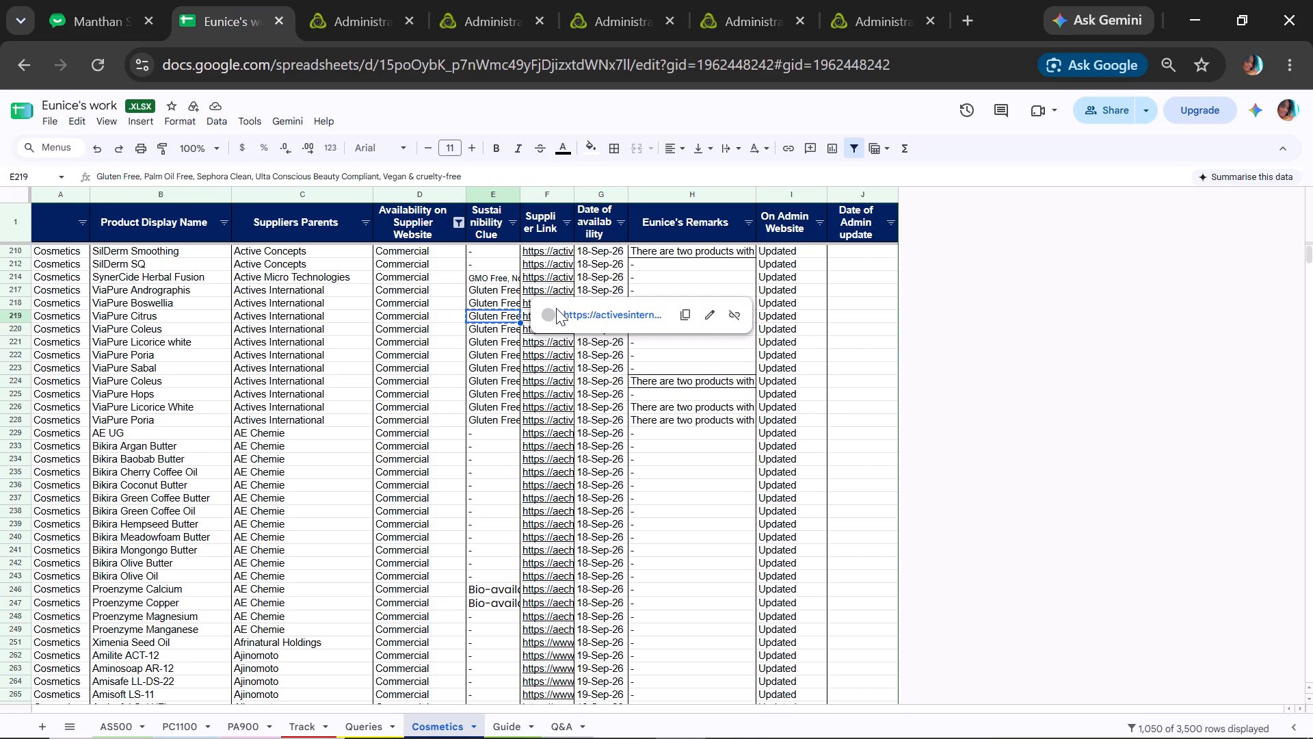
# Copy ViaPure Citrus's supplier link from row 219 of the Cosmetics sheet into its User Comments below the sustainability claims, and save.
pyautogui.click(529, 318)
pyautogui.hotkey('ctrl', 'c')
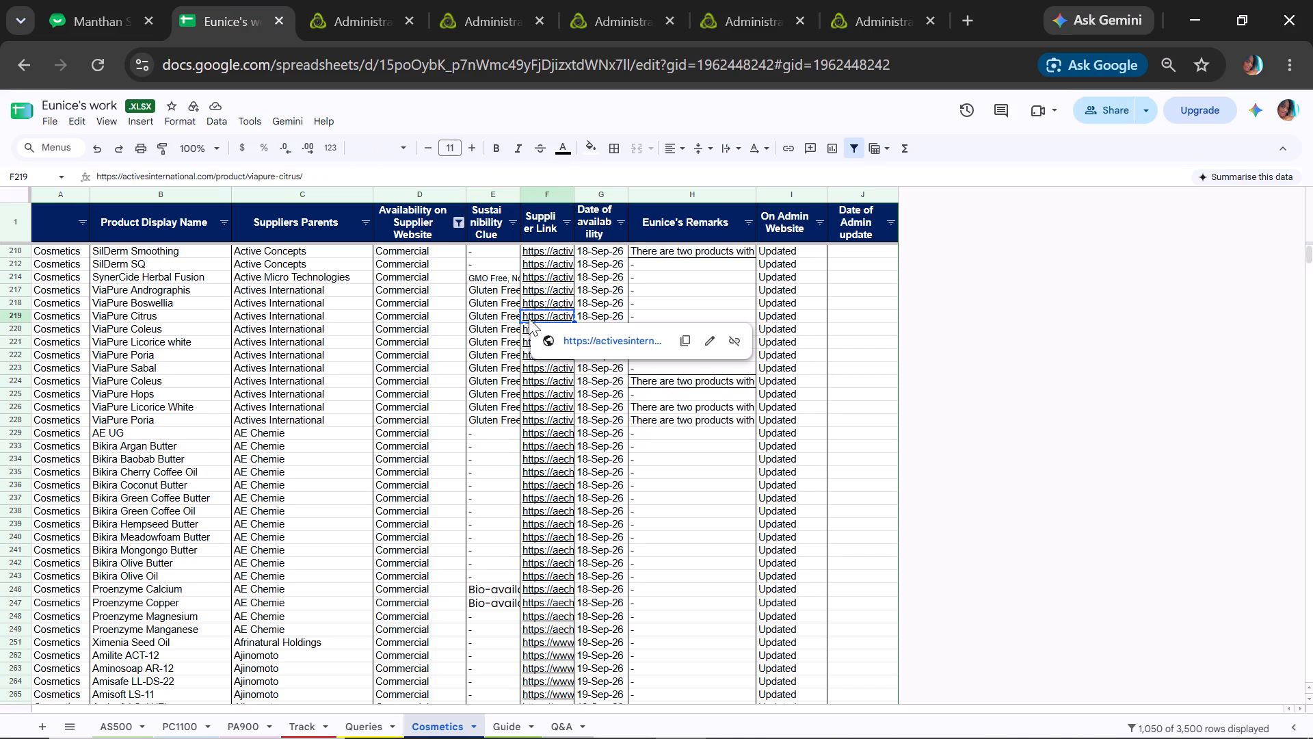
pyautogui.click(406, 0)
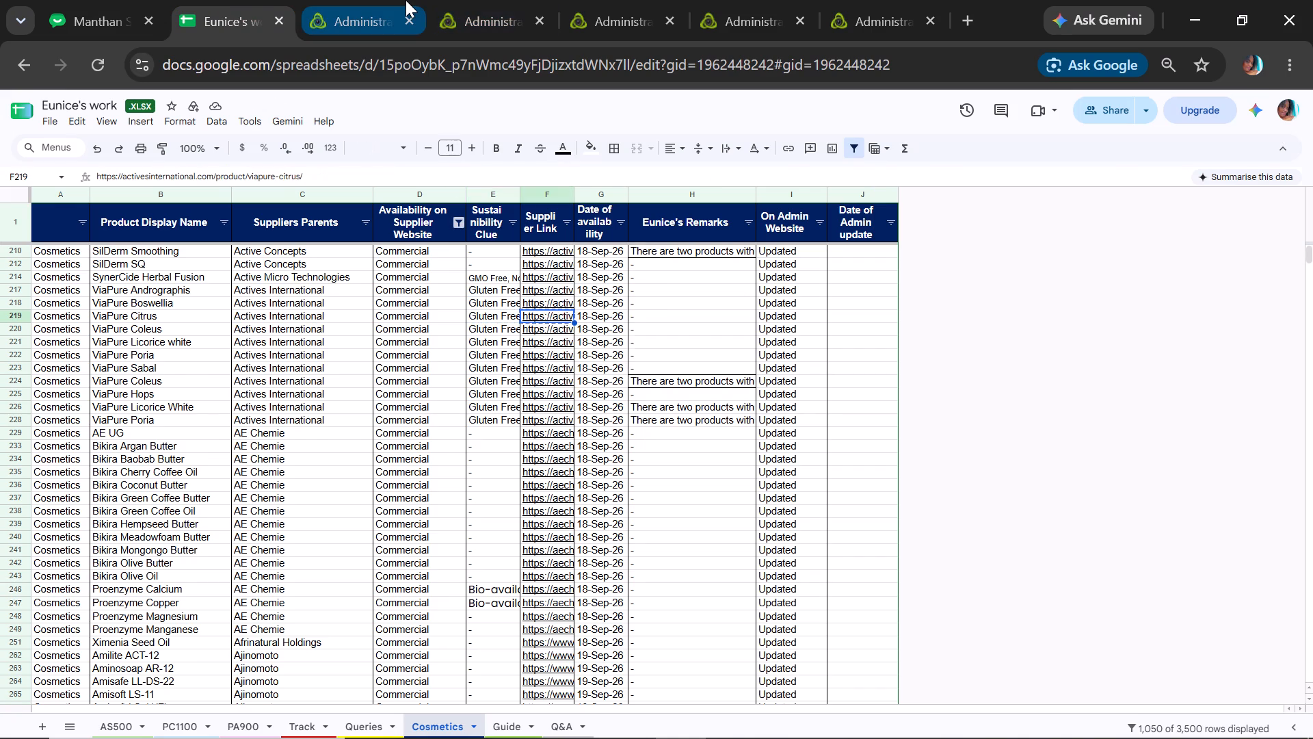
pyautogui.click(490, 0)
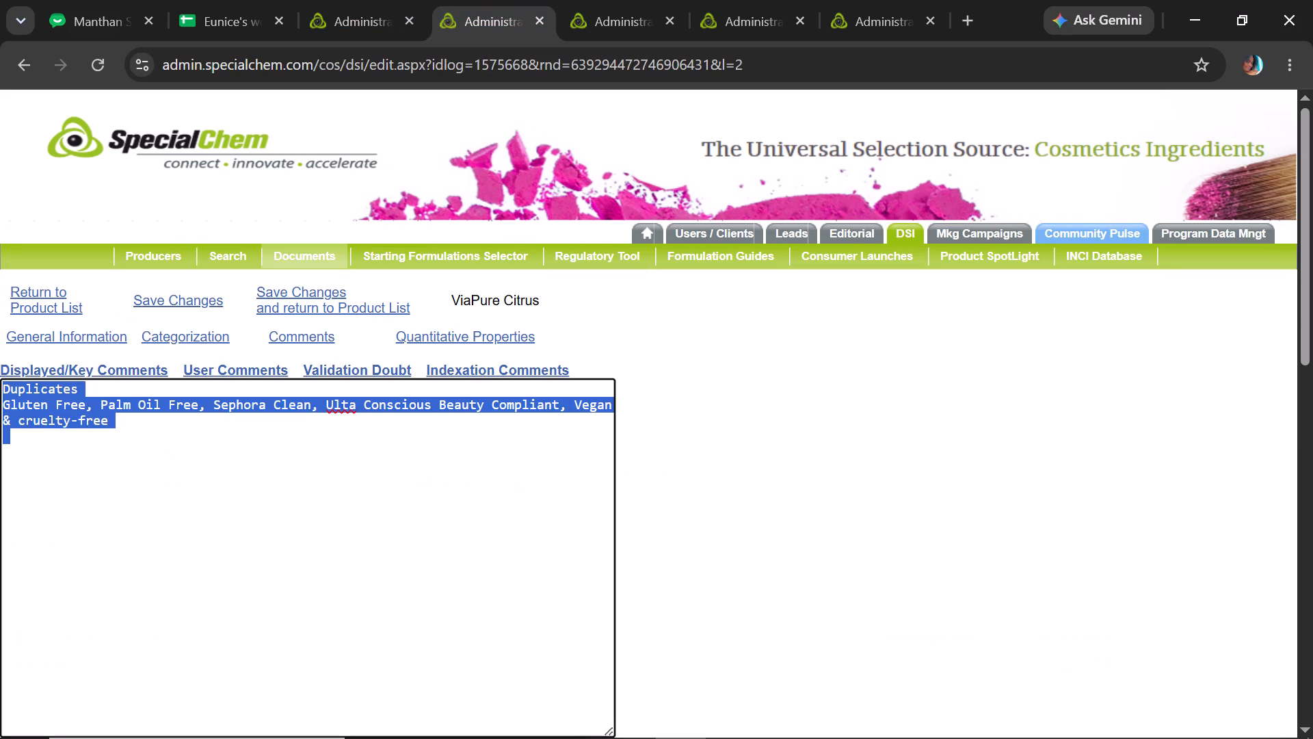
pyautogui.click(138, 443)
pyautogui.hotkey('ctrl', 'v')
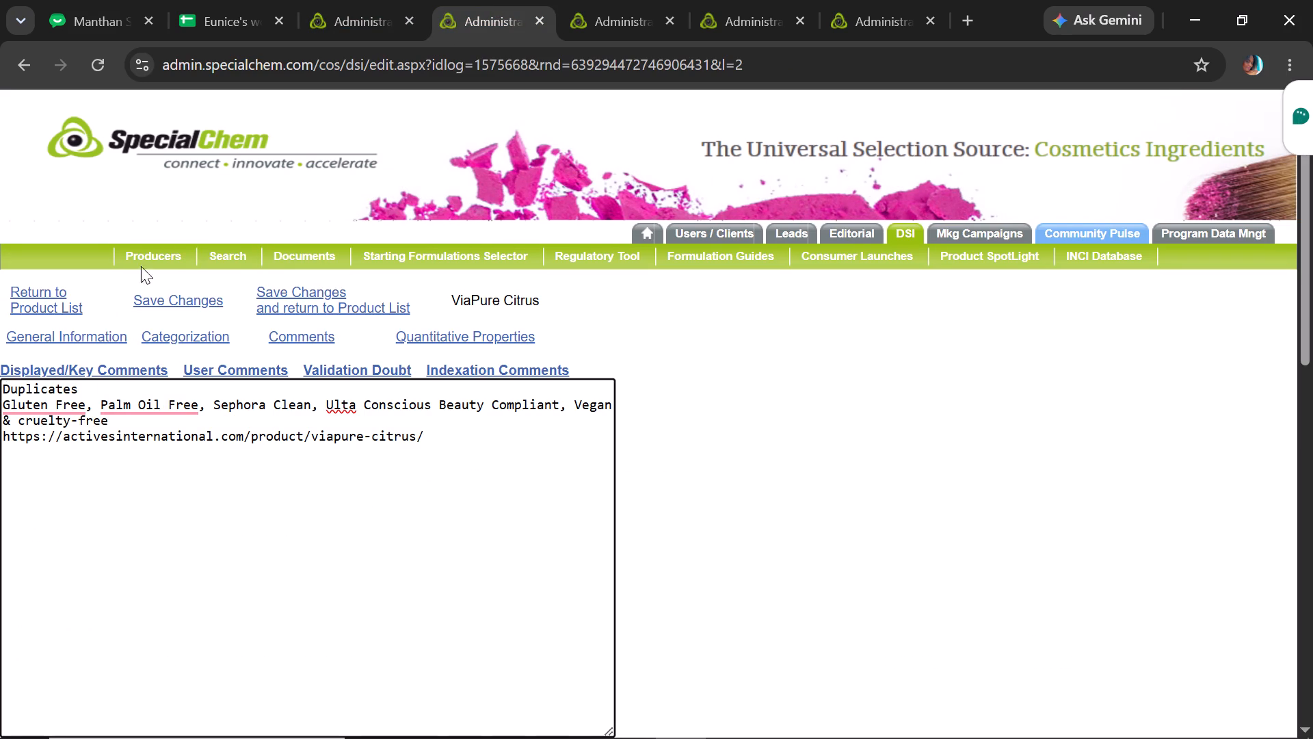
pyautogui.click(174, 294)
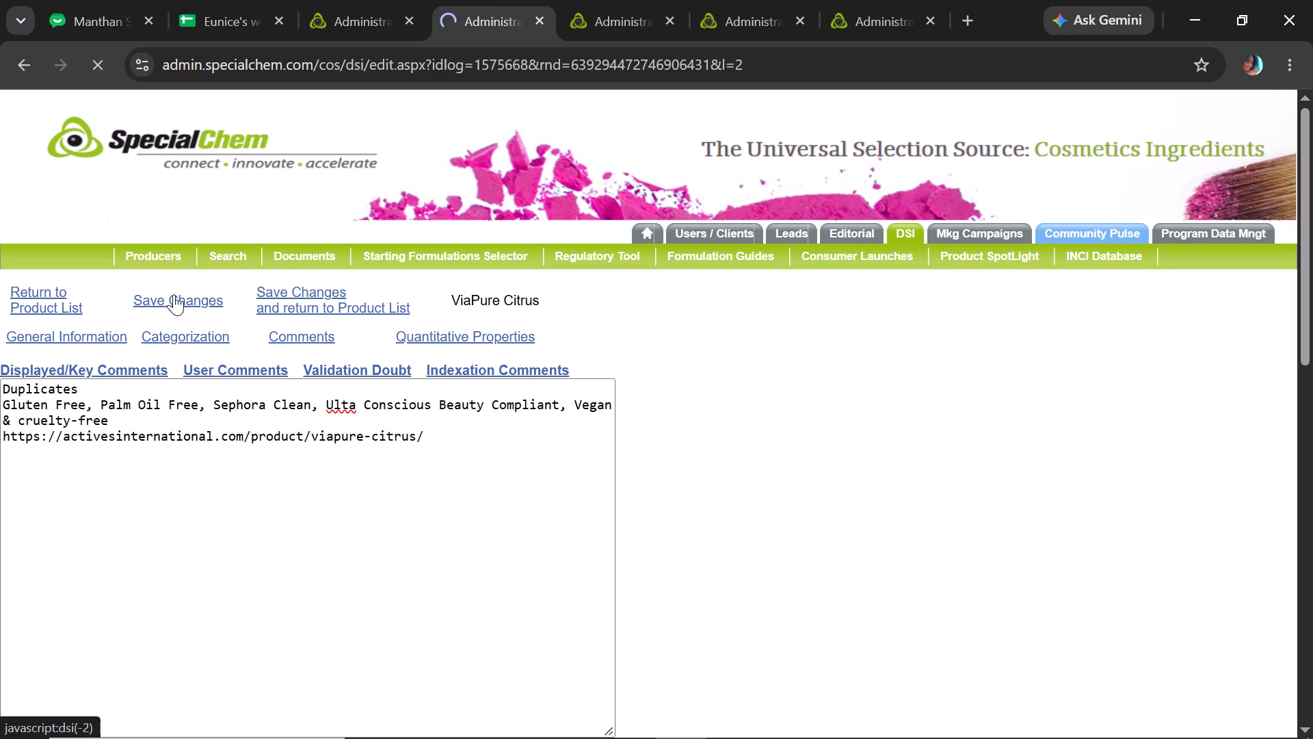
# Open ViaPure Citrus's Quantitative Properties, then save the changes and return to the product list.
pyautogui.click(496, 338)
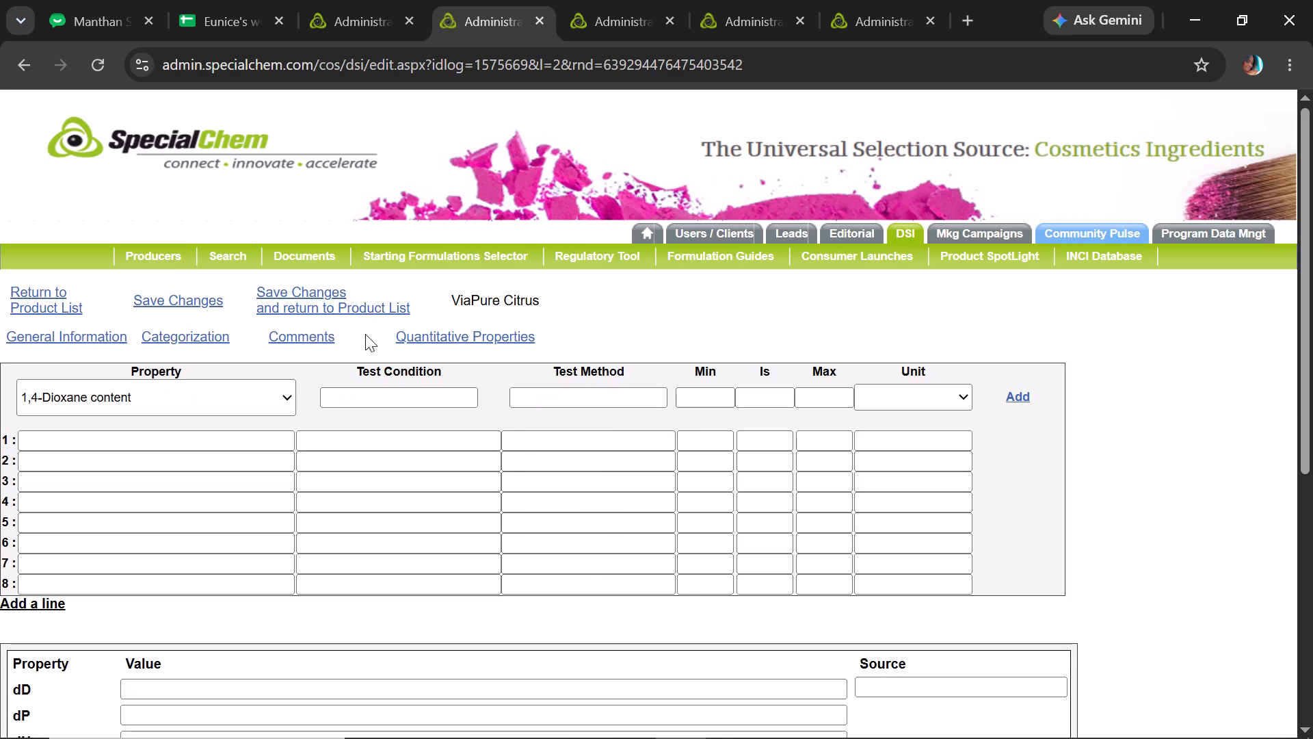
pyautogui.click(312, 289)
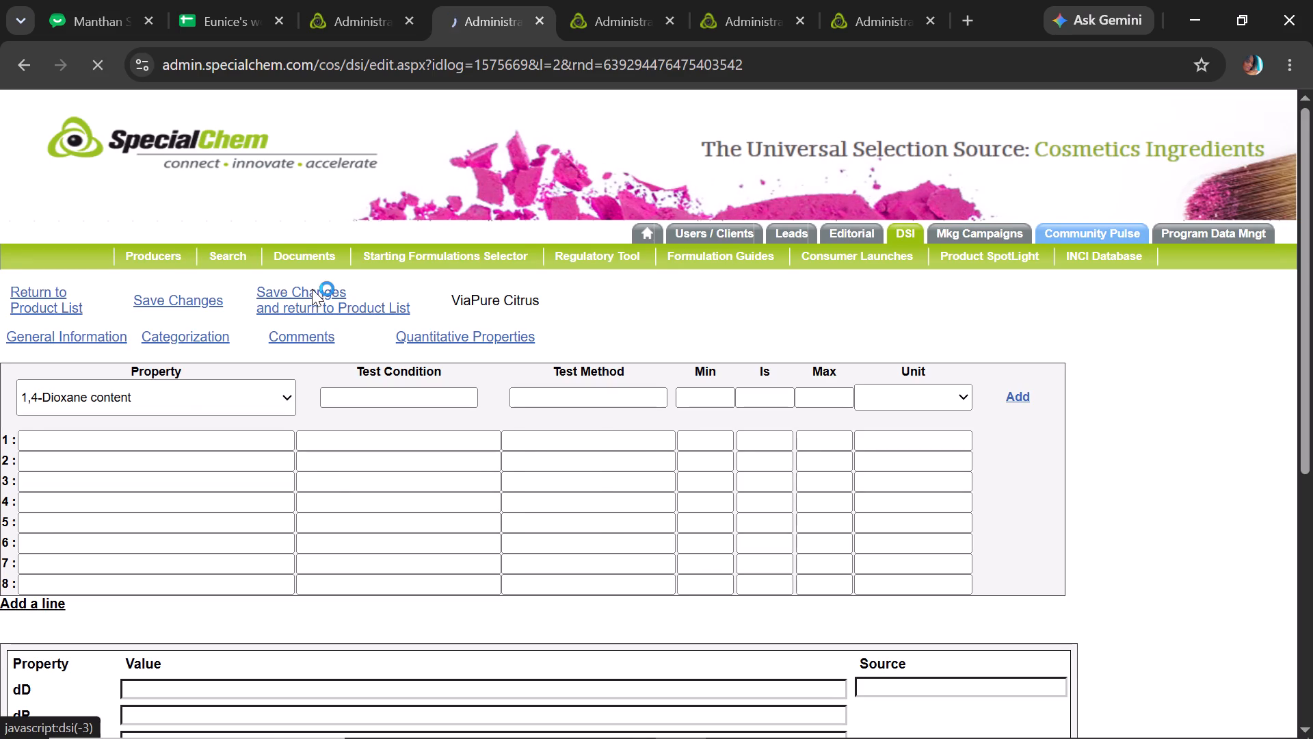
# Open ViaPure Coleus from the imported products for modification, set its Product Status to Availability Not Confirmed, and save.
pyautogui.moveTo(1312, 312); pyautogui.dragTo(1312, 510)
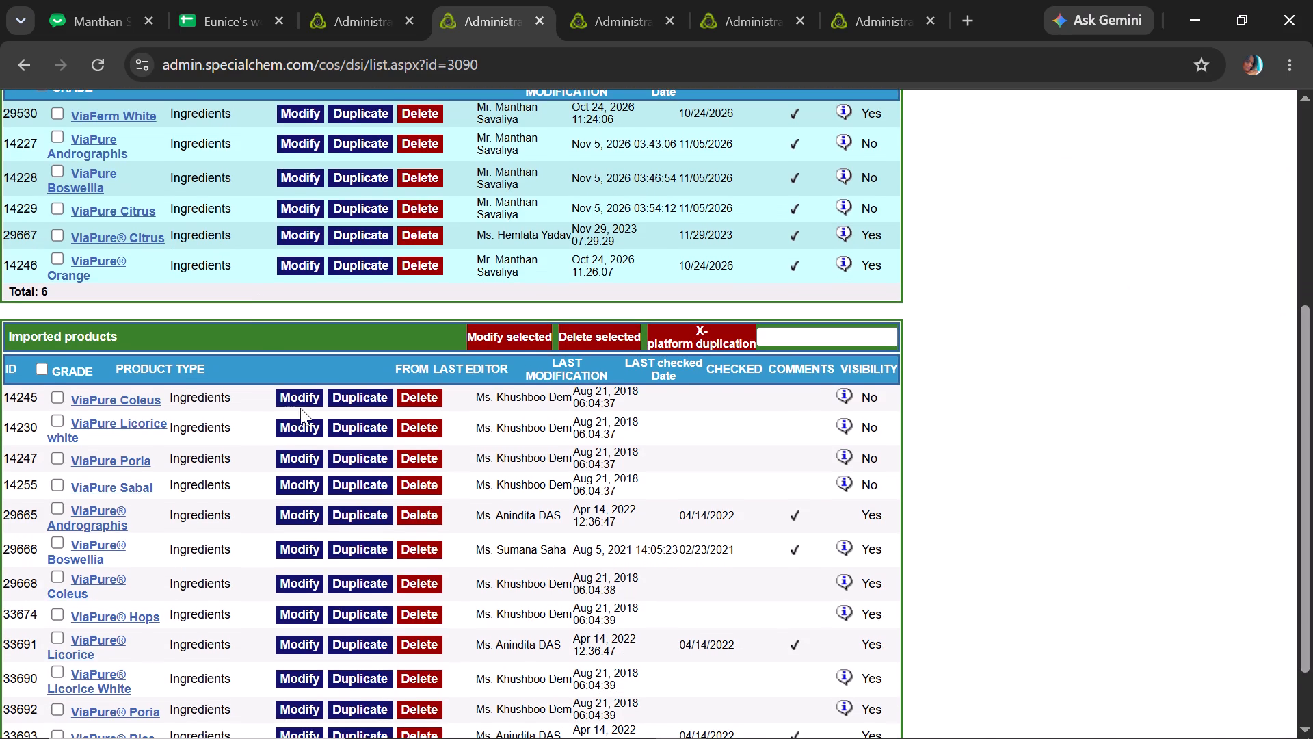
pyautogui.click(311, 398)
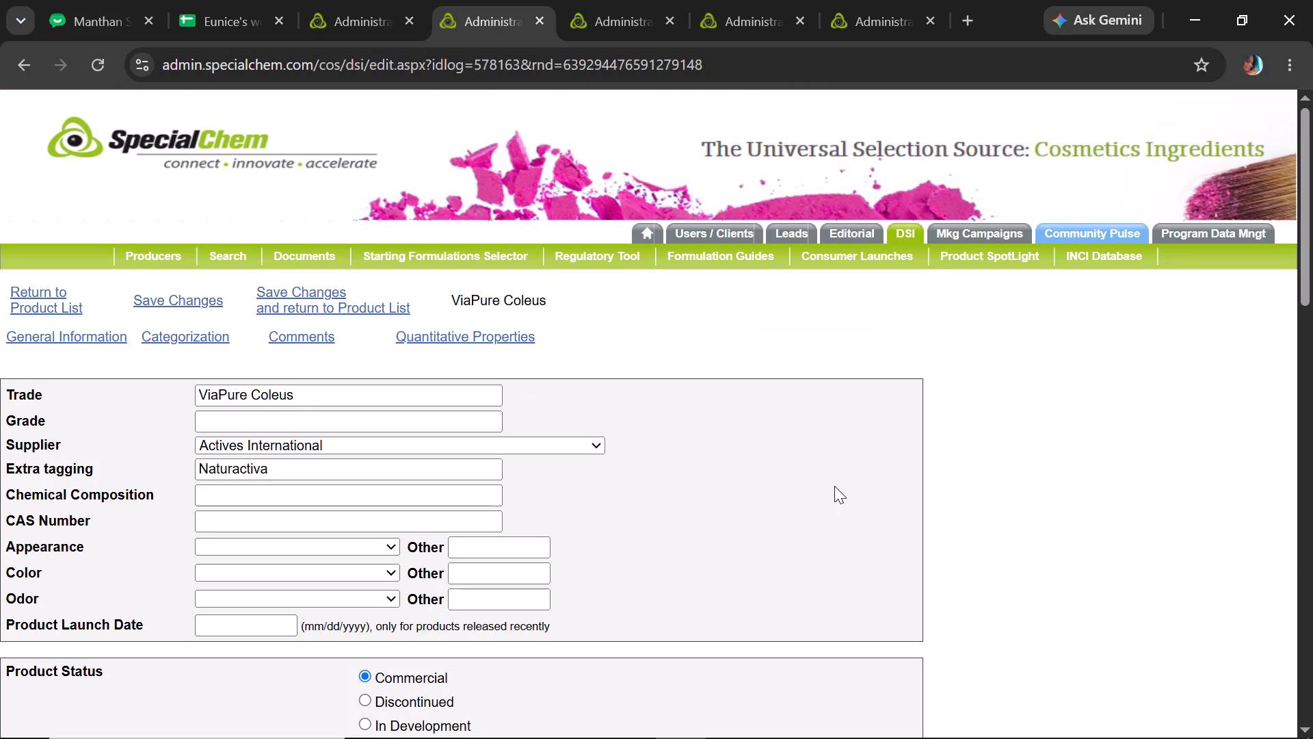
pyautogui.moveTo(1312, 296); pyautogui.dragTo(1312, 326)
pyautogui.click(367, 651)
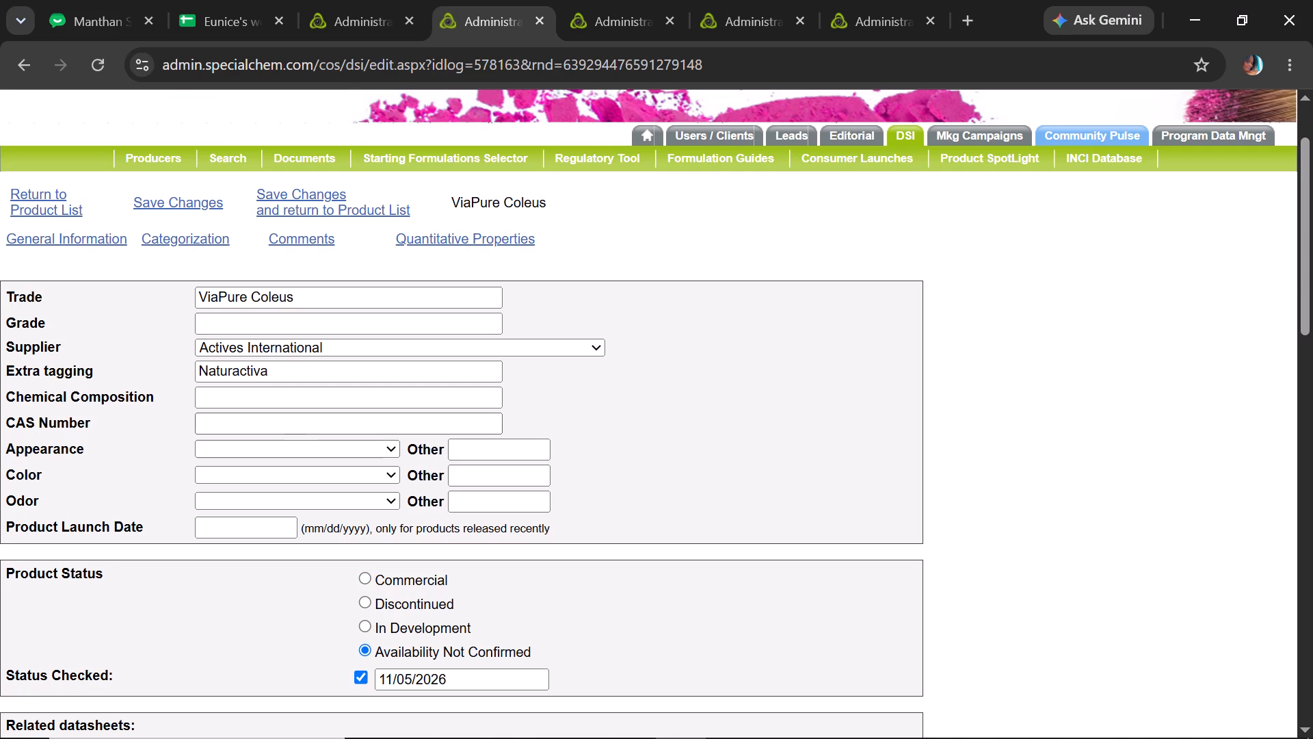
pyautogui.click(189, 203)
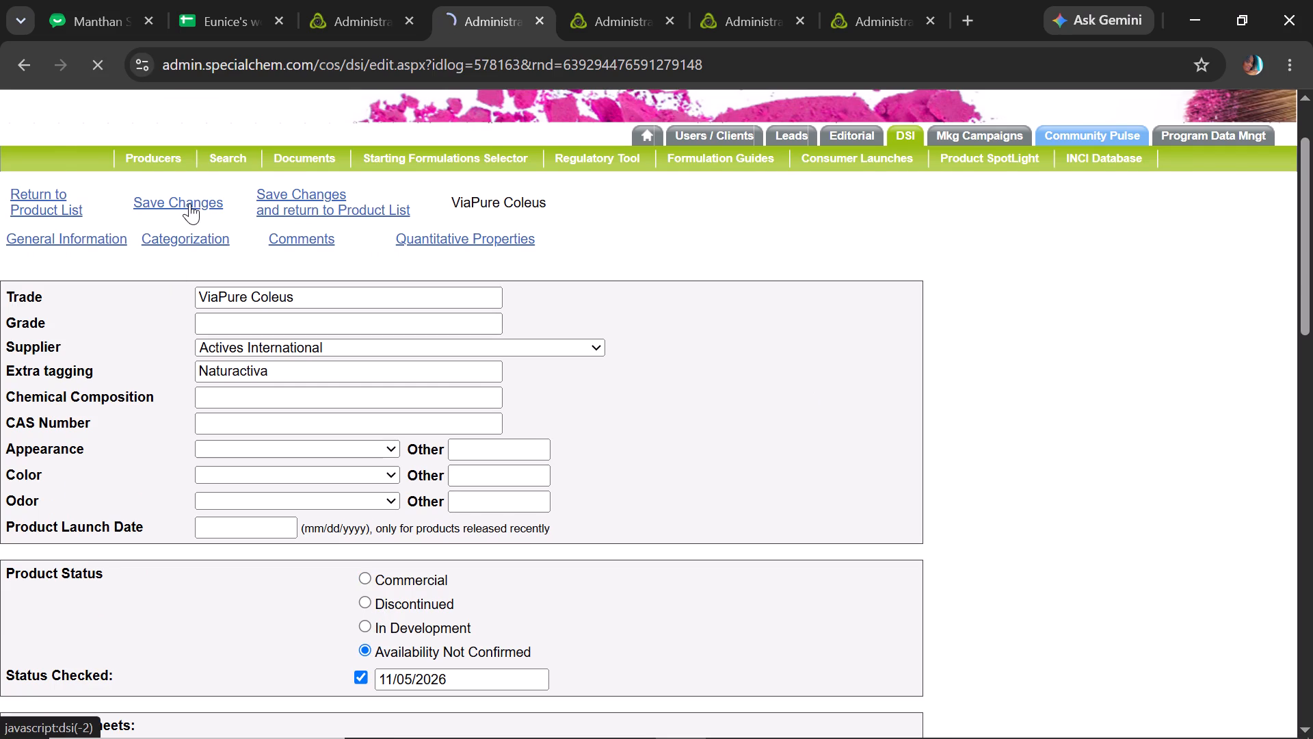
# Clear the open browser windows from the screen and launch Kuro from the desktop.
pyautogui.click(1197, 17)
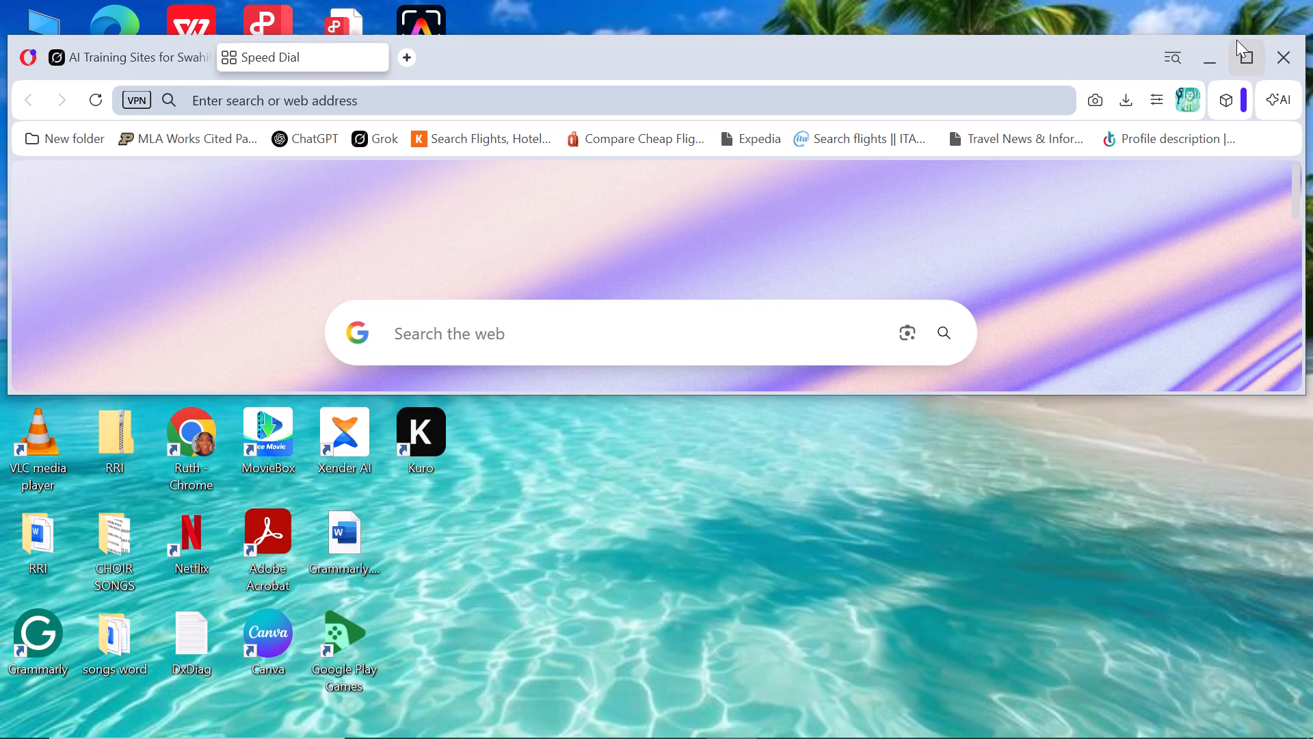
pyautogui.click(1236, 40)
pyautogui.click(1298, 0)
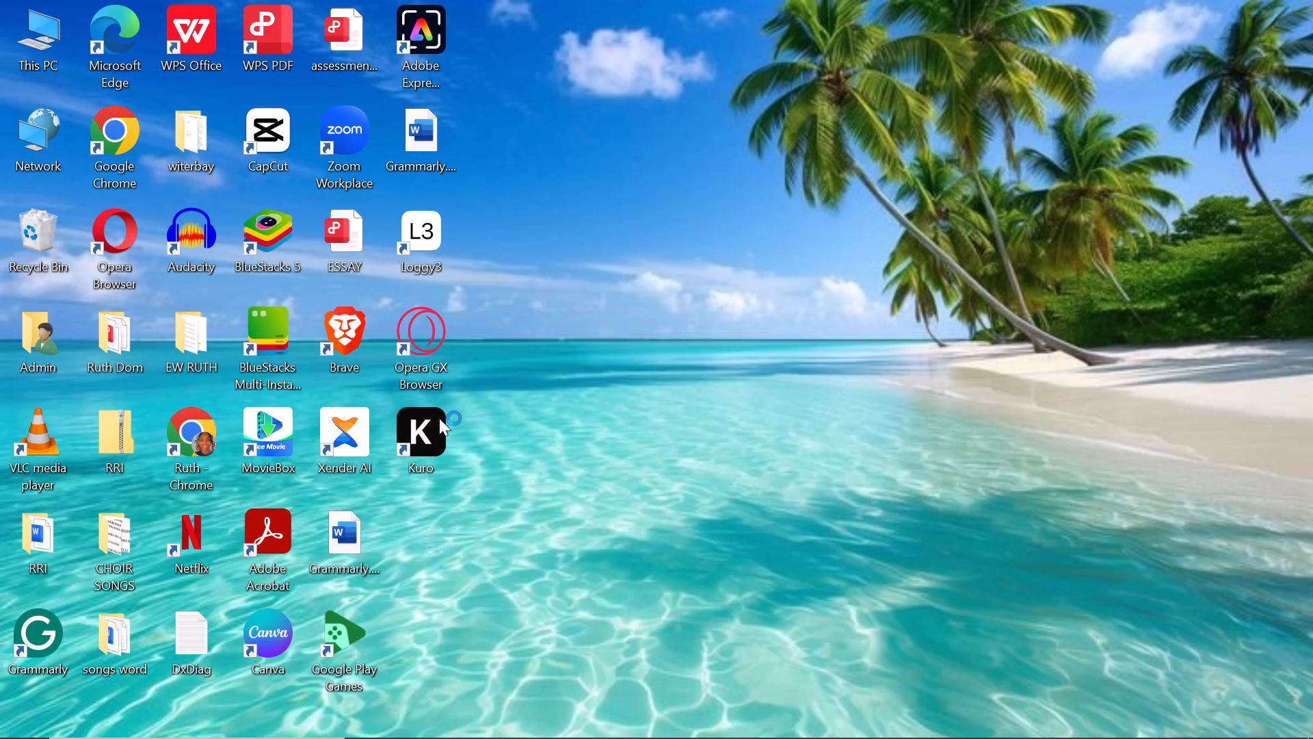
pyautogui.doubleClick(422, 429)
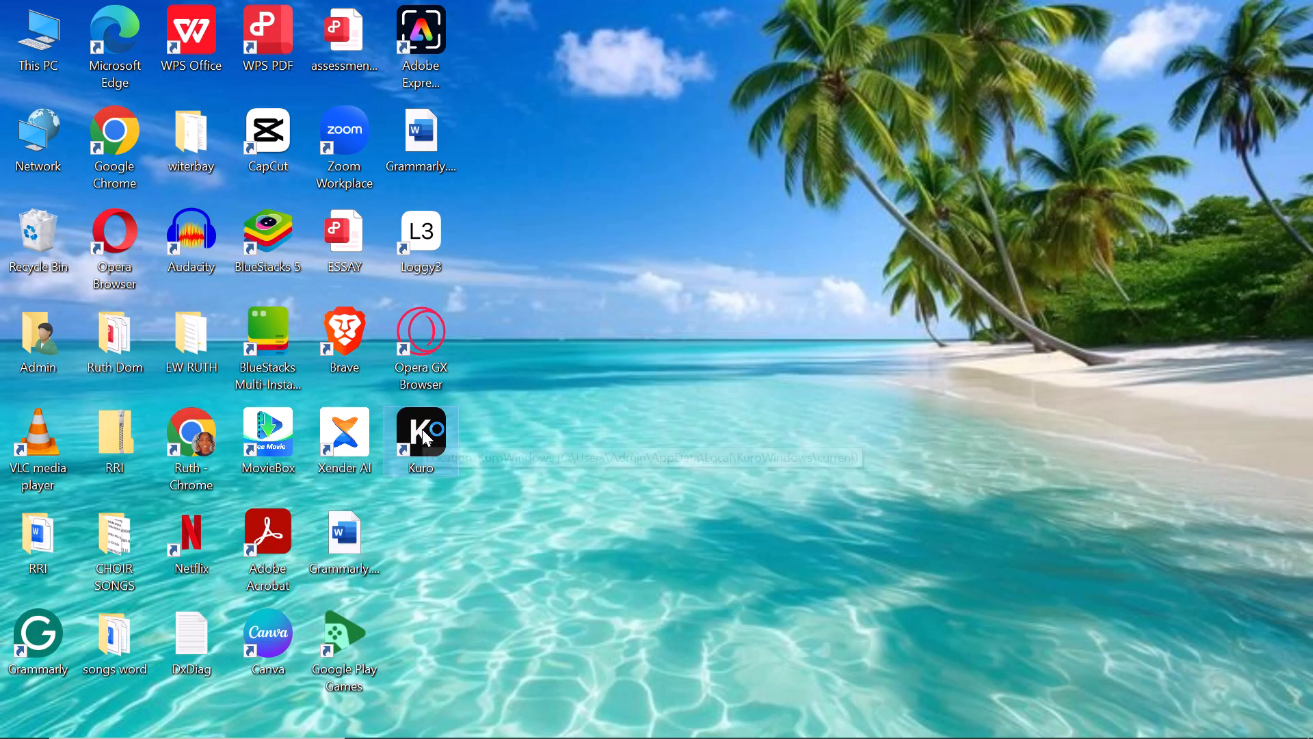
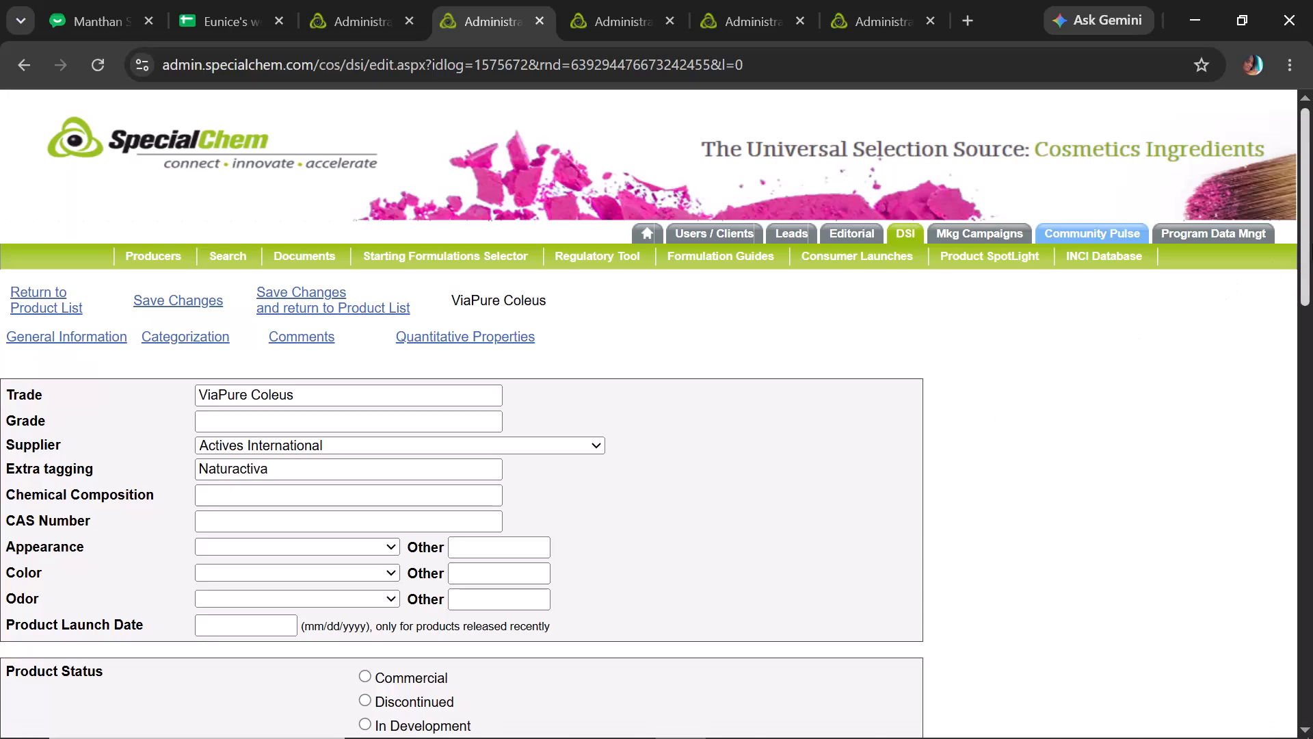
# Set ViaPure Coleus's Product Status to Commercial and save the changes.
pyautogui.moveTo(1312, 244); pyautogui.dragTo(1312, 281)
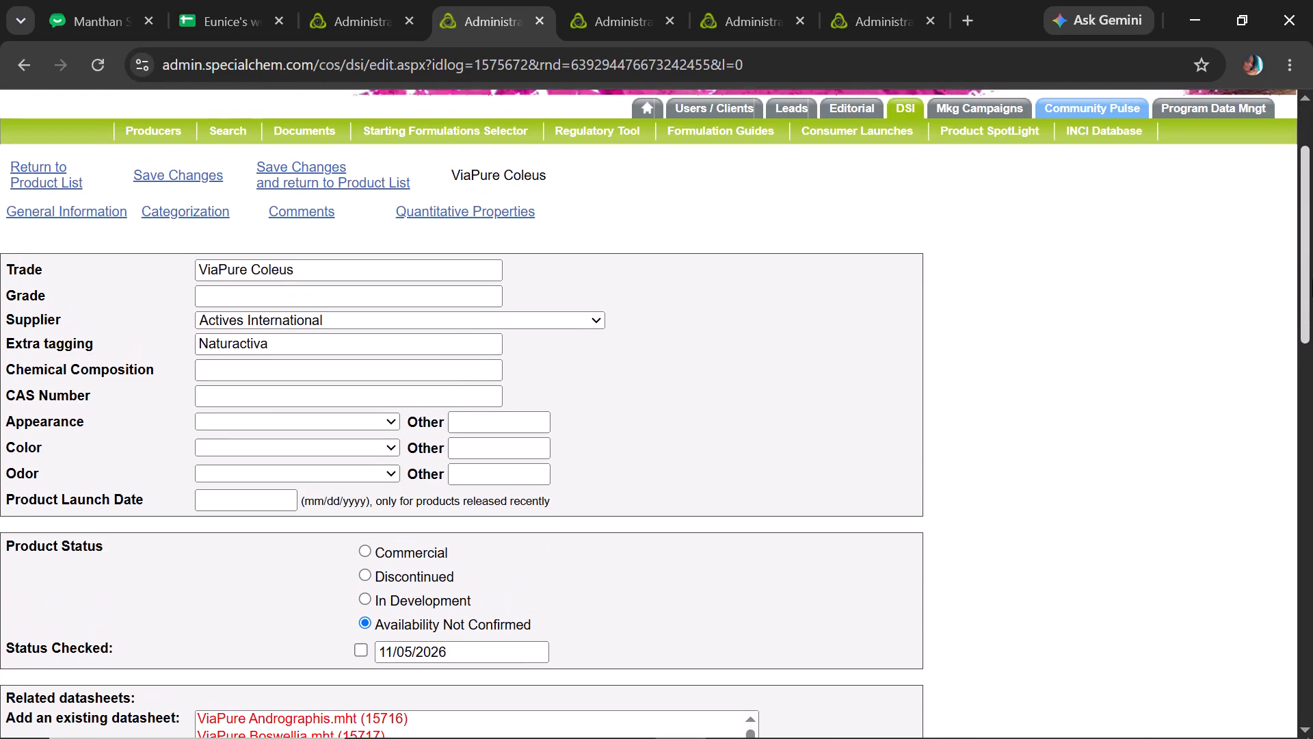
pyautogui.click(364, 554)
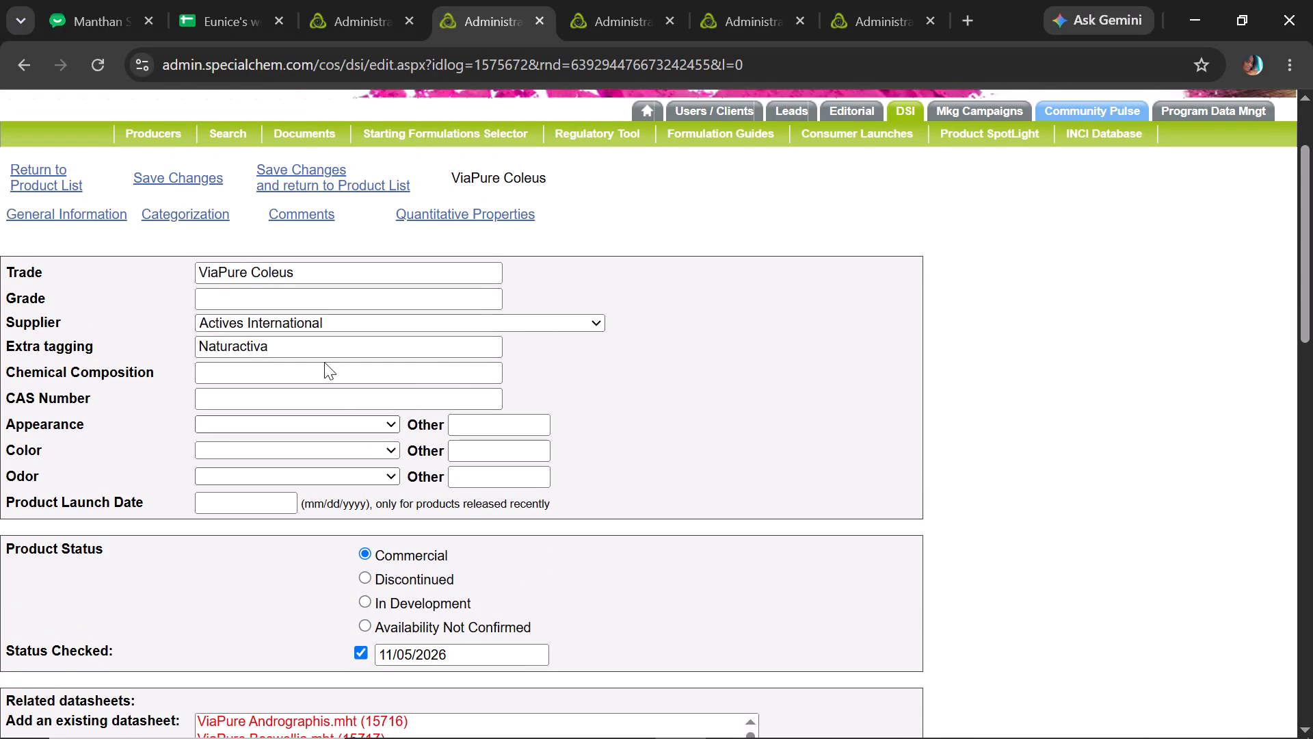
pyautogui.click(207, 179)
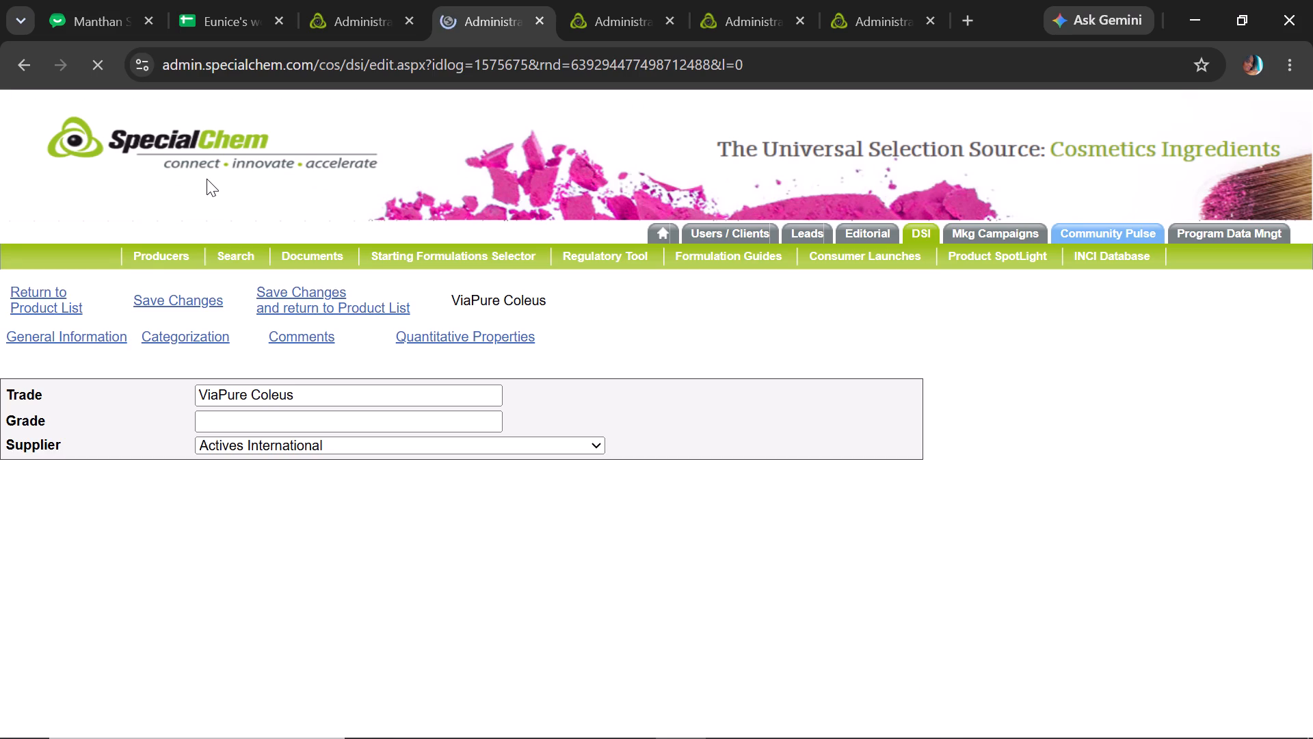
# In ViaPure Coleus's Displayed/Key Comments, replace the opening product name with the Guide sheet's "{product} by {supplier}", continuing the sentence with "is used".
pyautogui.click(278, 341)
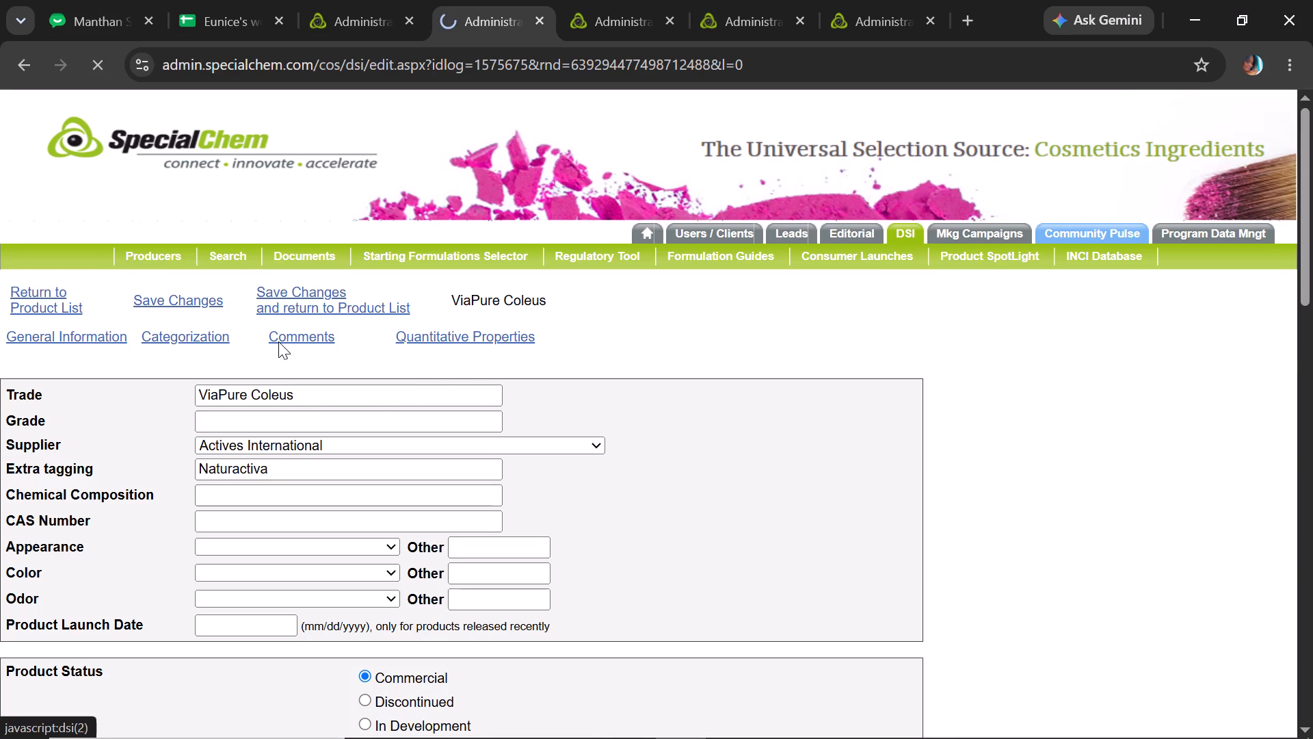
pyautogui.click(263, 0)
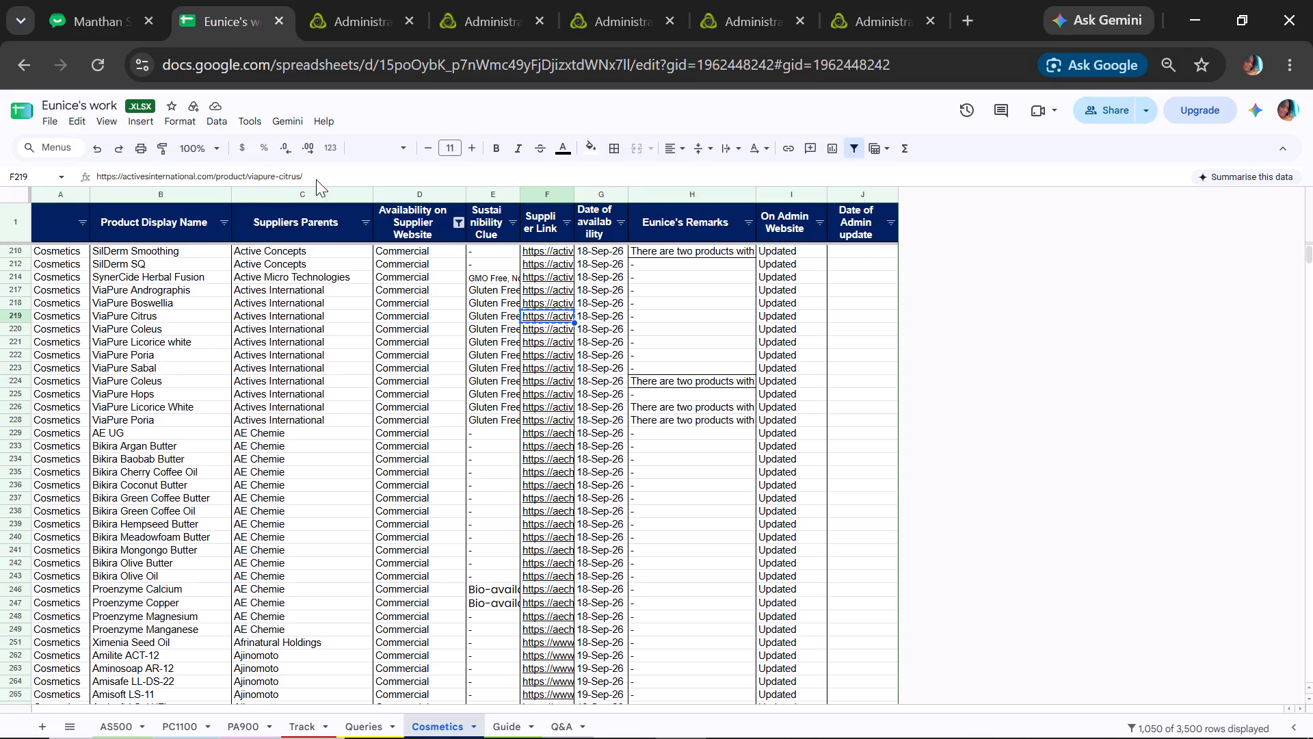
pyautogui.click(511, 734)
pyautogui.hotkey('ctrl', 'c')
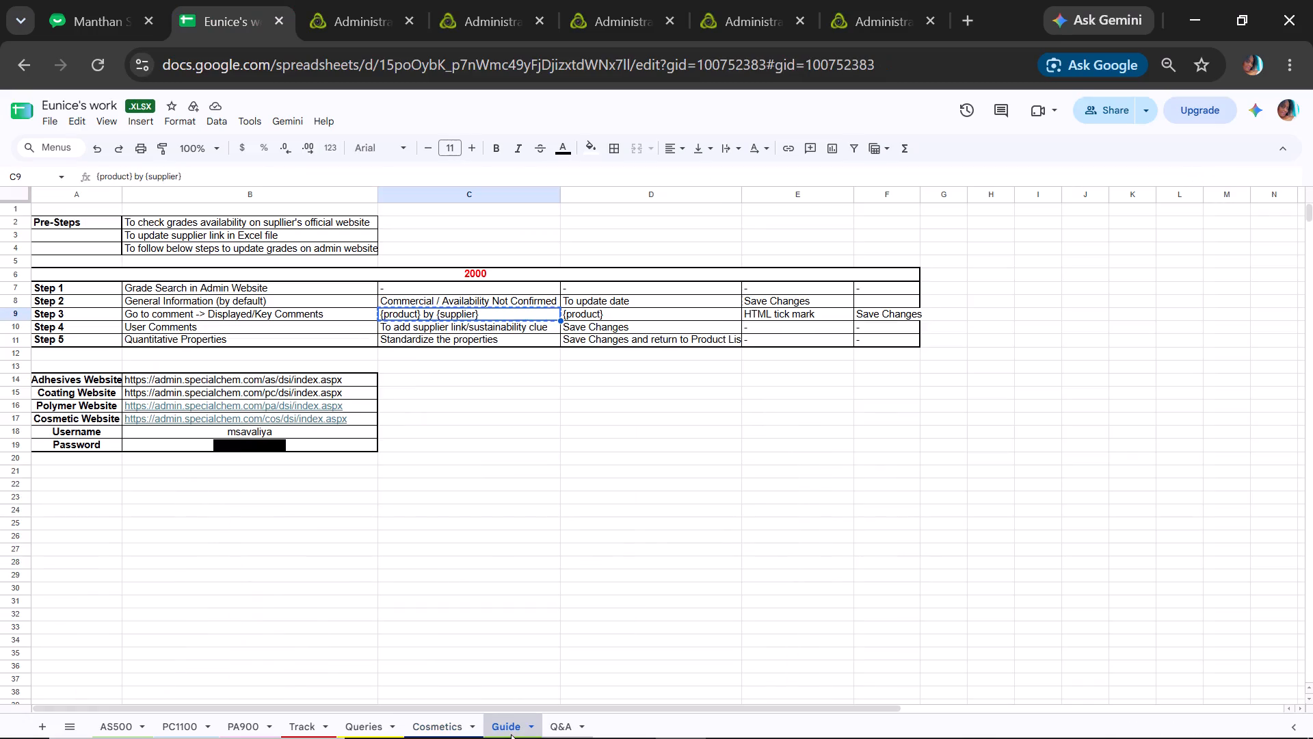
pyautogui.click(465, 0)
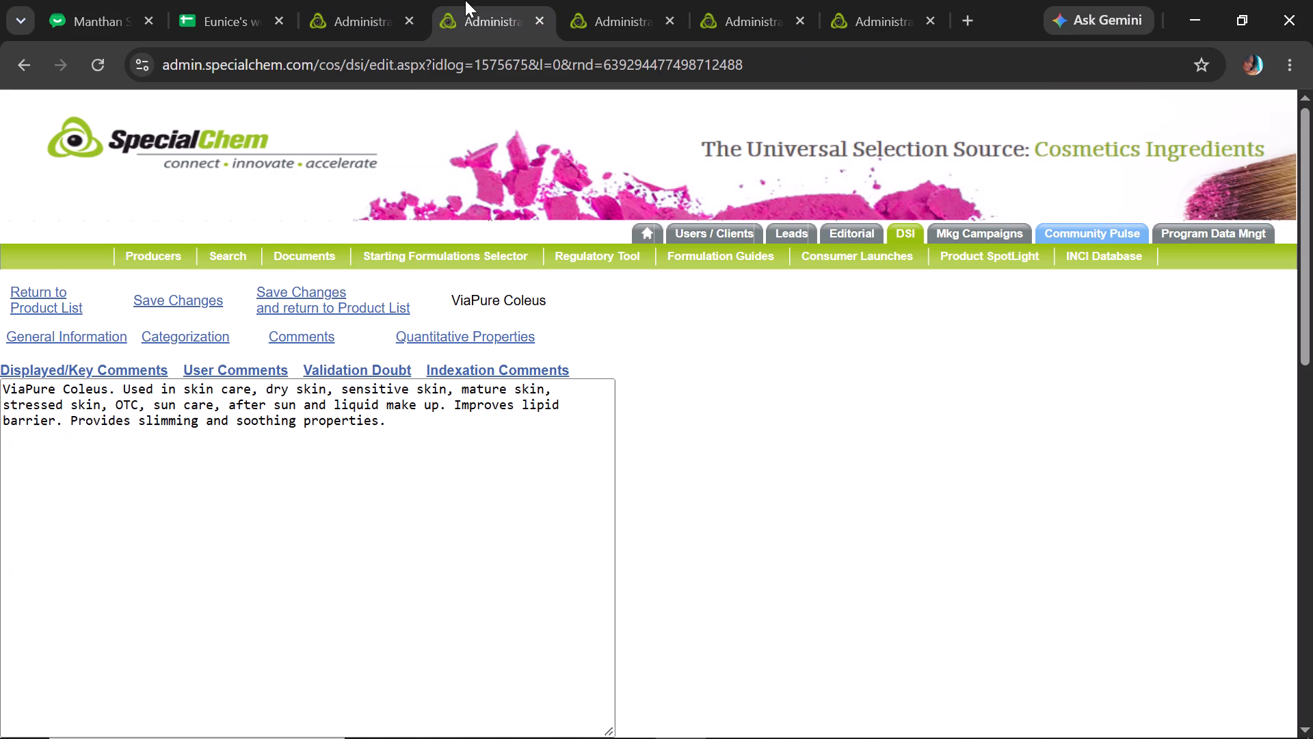
pyautogui.doubleClick(121, 387)
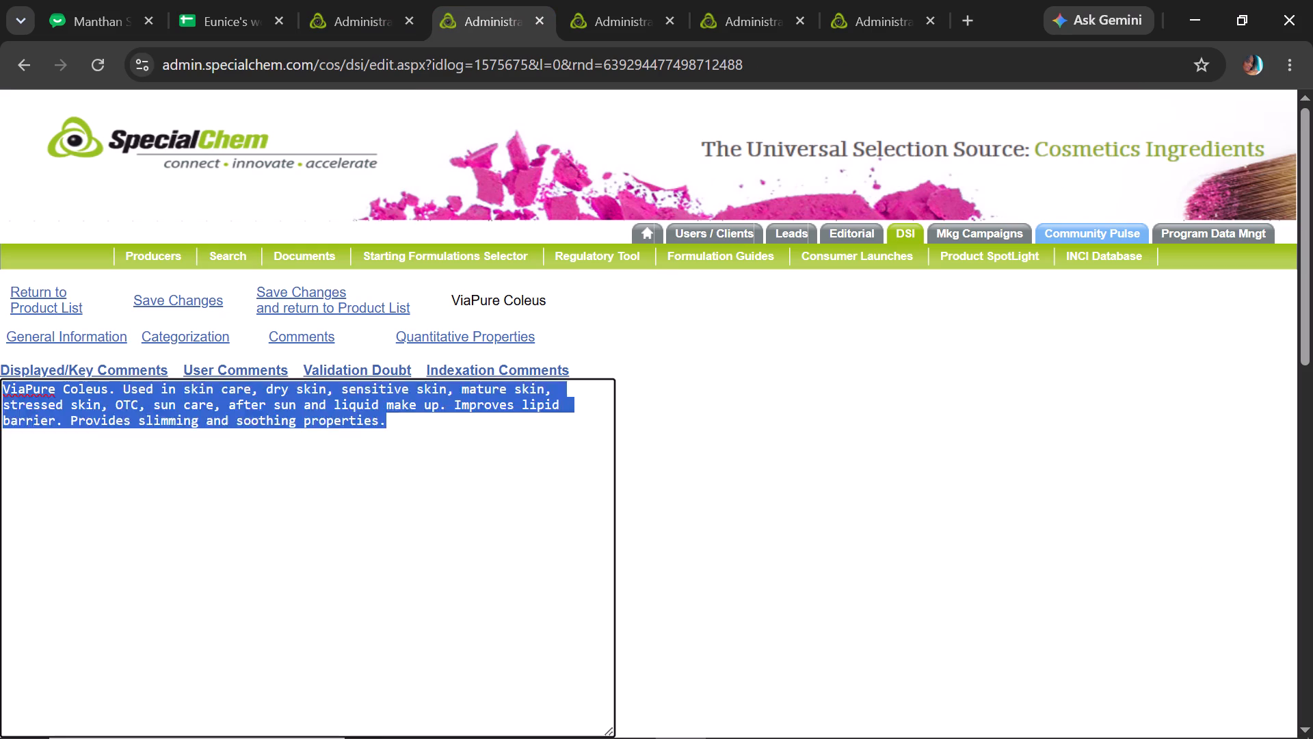
pyautogui.hotkey('ctrl', 'v')
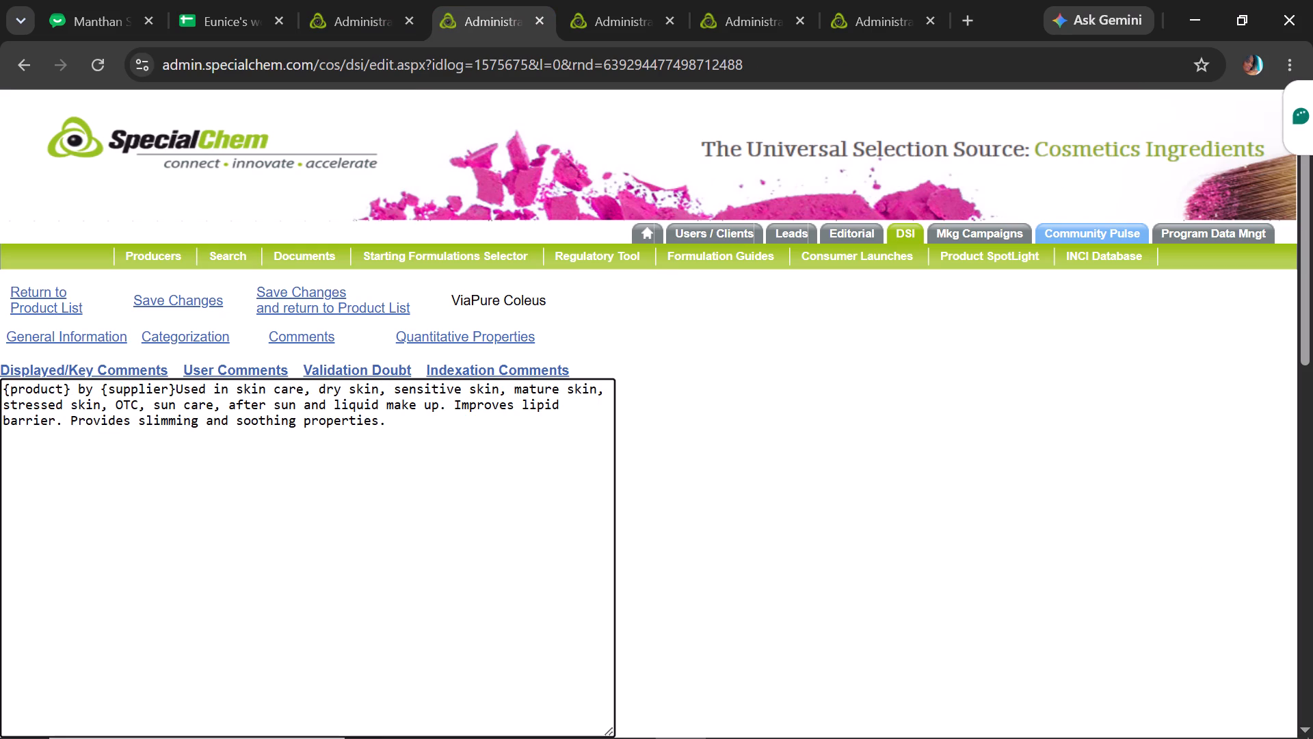
pyautogui.press('space')
pyautogui.write('is')
pyautogui.press('space')
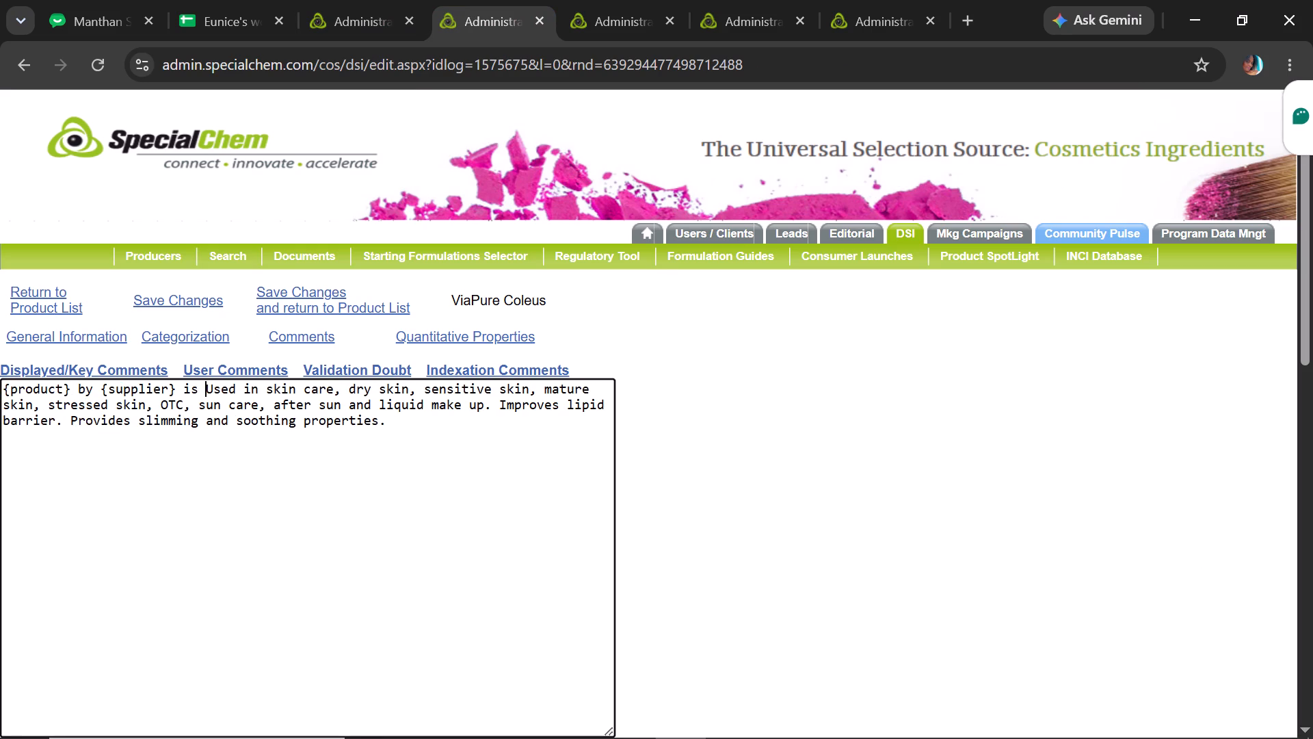
pyautogui.press('Delete')
pyautogui.press('u')
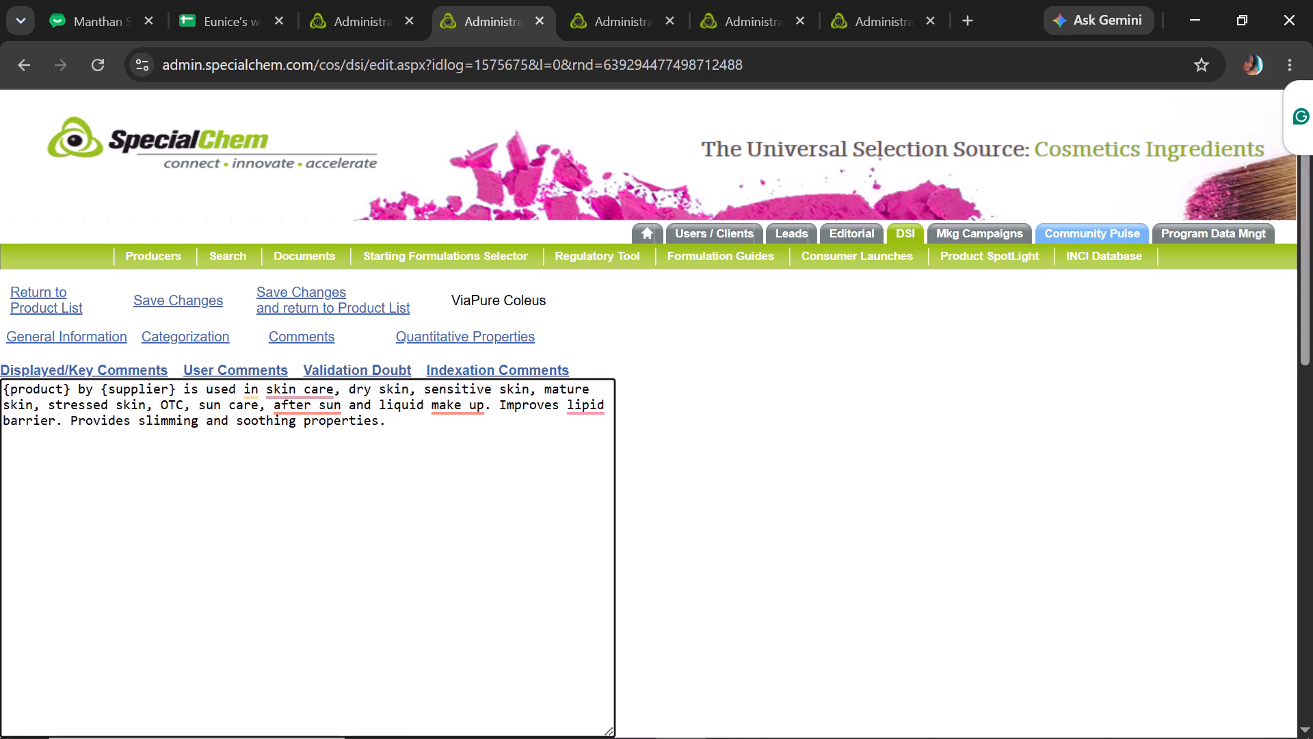
# Copy the {product} placeholder, then apply the Grammarly corrections "skincare", "after-sun,", "makeup" and "the lipid" in the comment.
pyautogui.moveTo(72, 391); pyautogui.dragTo(0, 388)
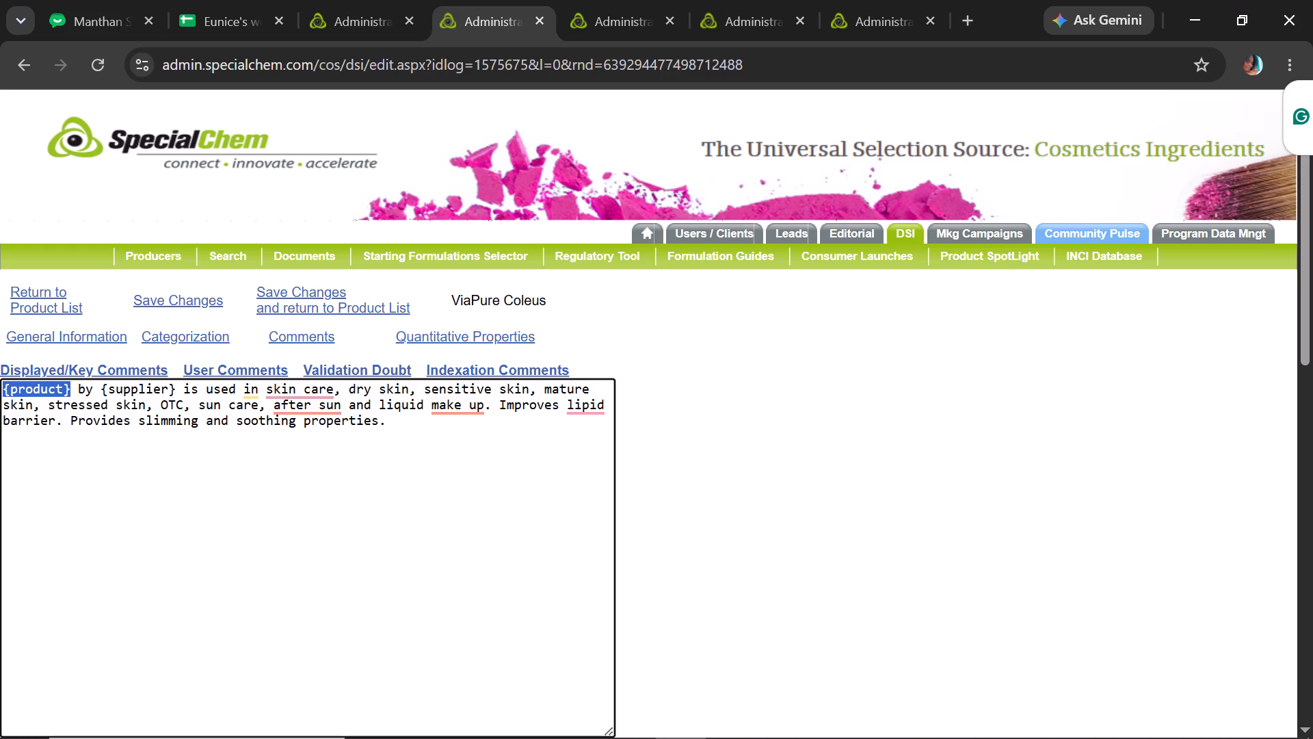
pyautogui.hotkey('ctrl', 'c')
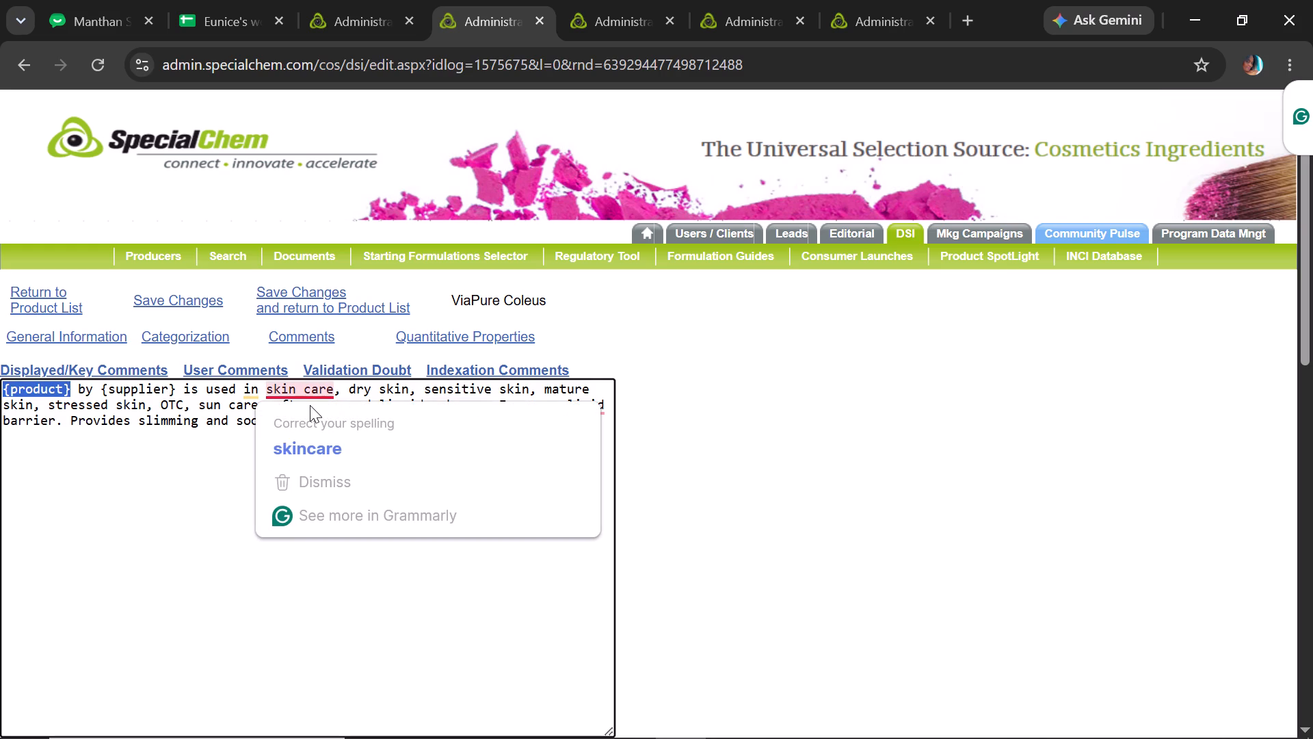
pyautogui.click(310, 405)
pyautogui.click(311, 432)
pyautogui.write('skincare')
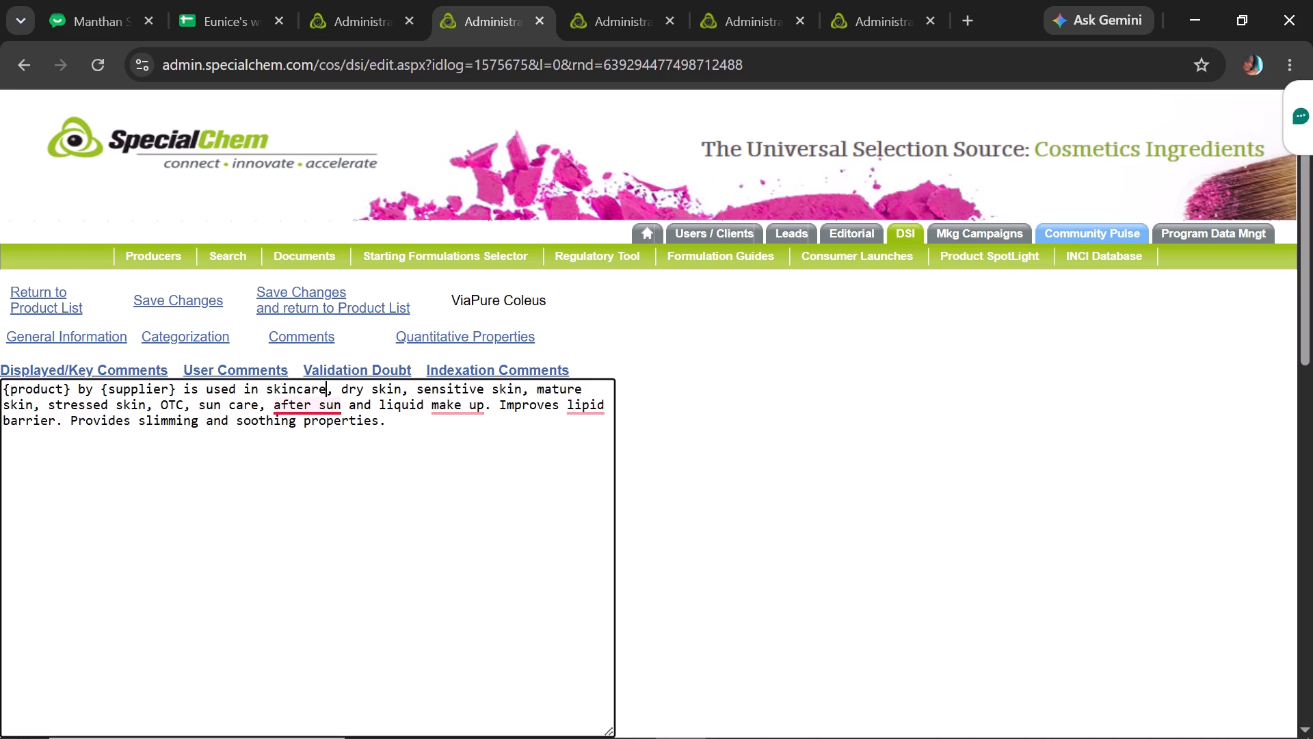
pyautogui.click(339, 441)
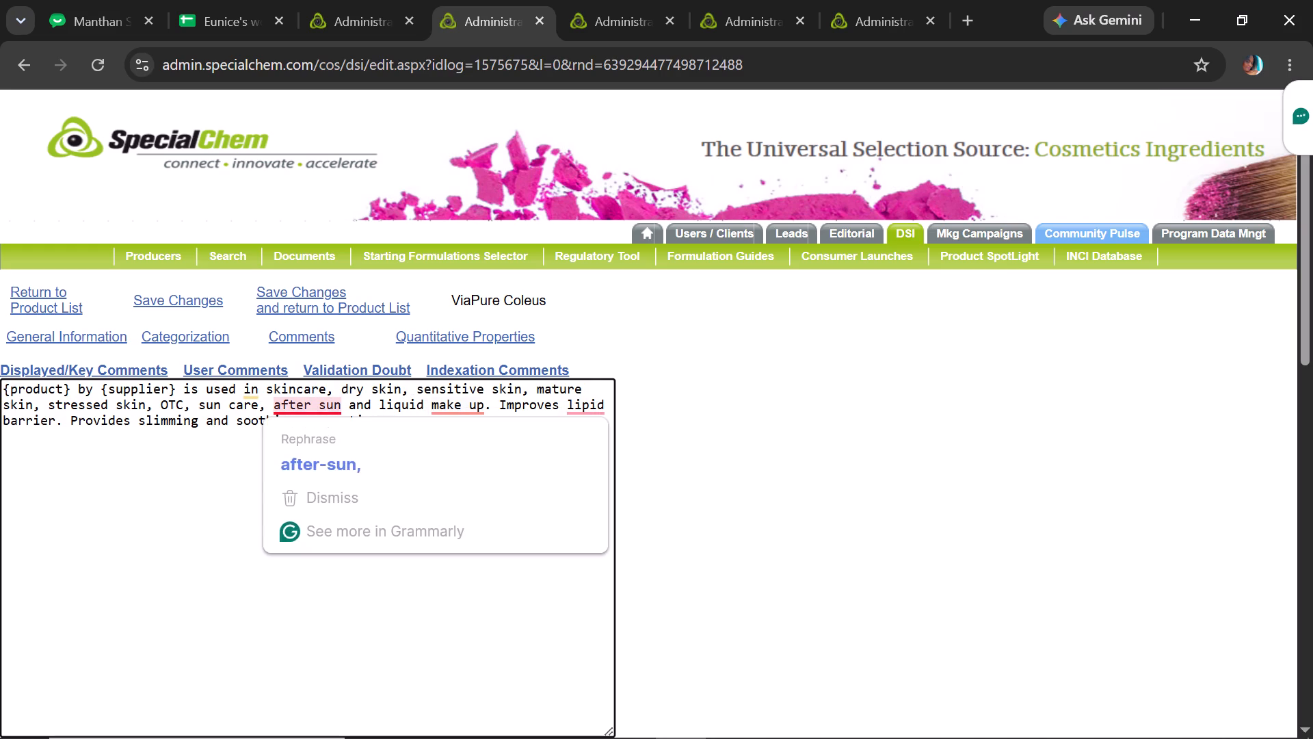
pyautogui.click(354, 441)
pyautogui.write('after-sun,')
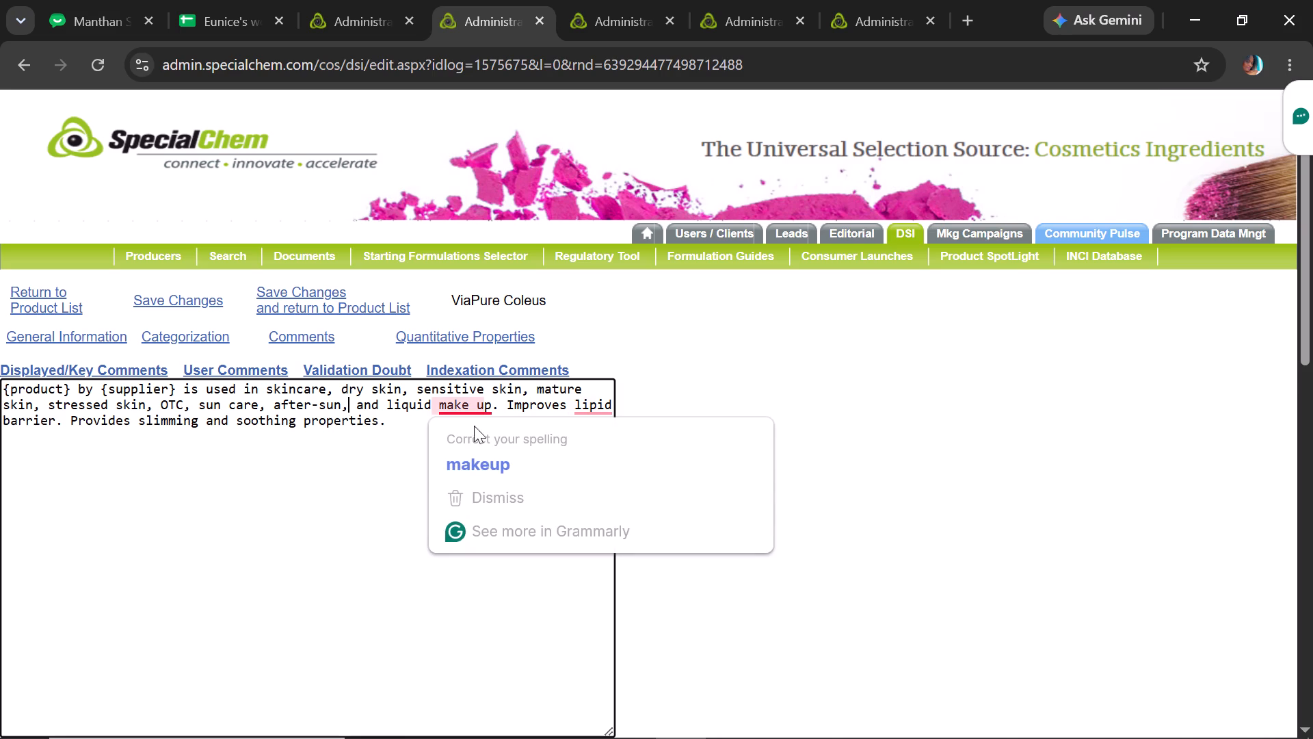
pyautogui.click(487, 437)
pyautogui.press('m')
pyautogui.write('akeup')
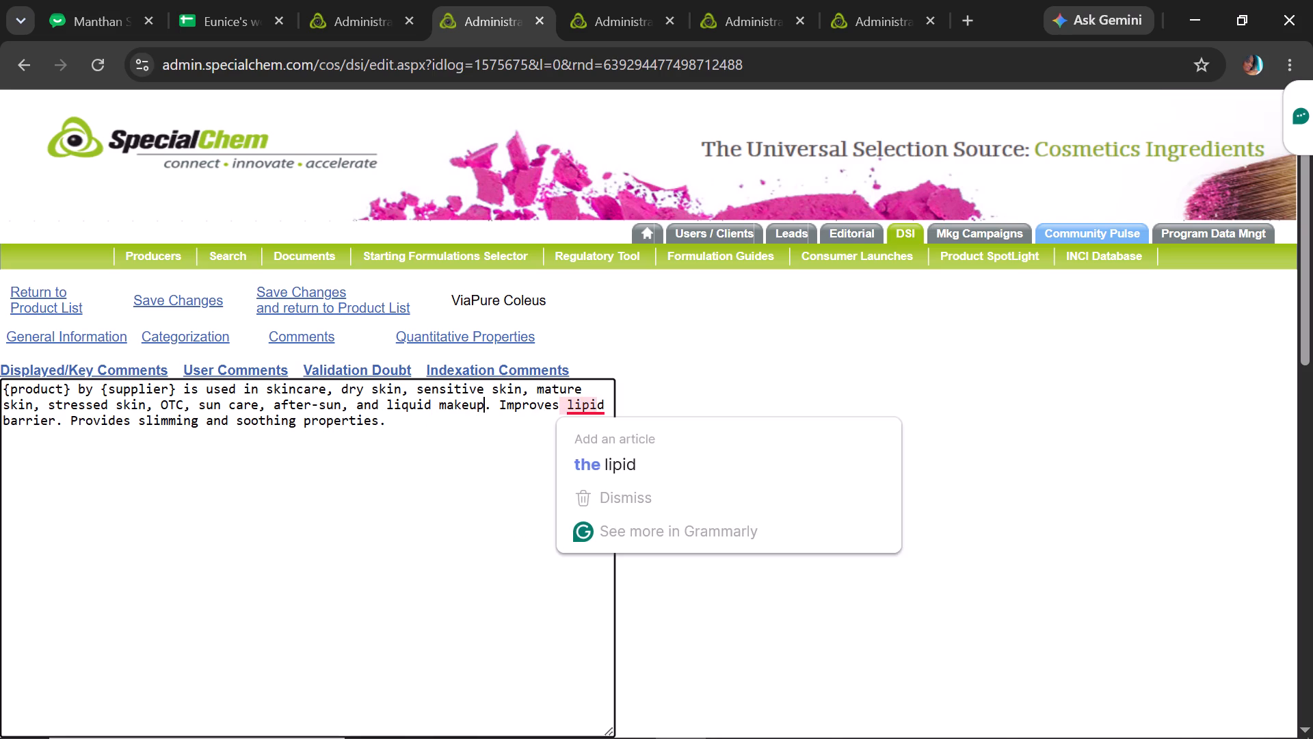
pyautogui.click(625, 439)
pyautogui.write('the')
pyautogui.press('space')
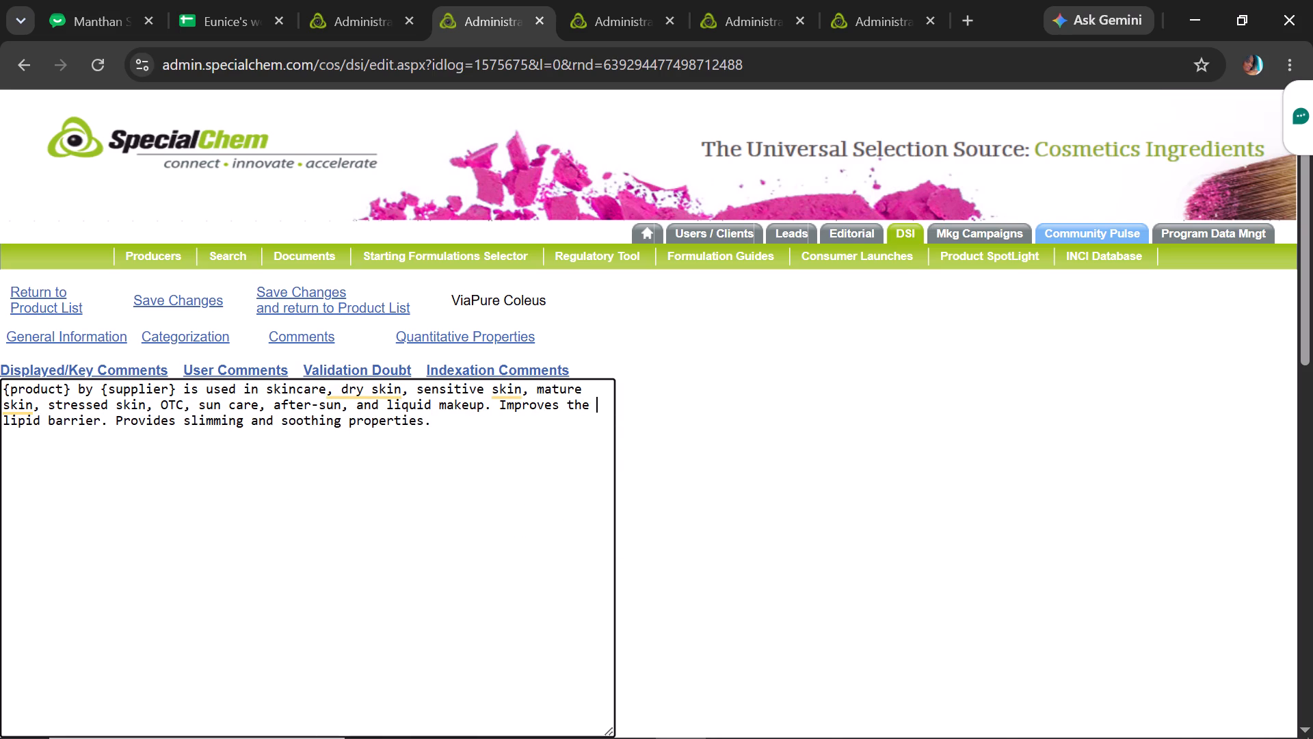
# Insert the copied {product} placeholder before the "Improves the lipid barrier" sentence and make "improves" lowercase.
pyautogui.click(501, 404)
pyautogui.hotkey('ctrl', 'v')
pyautogui.press('space')
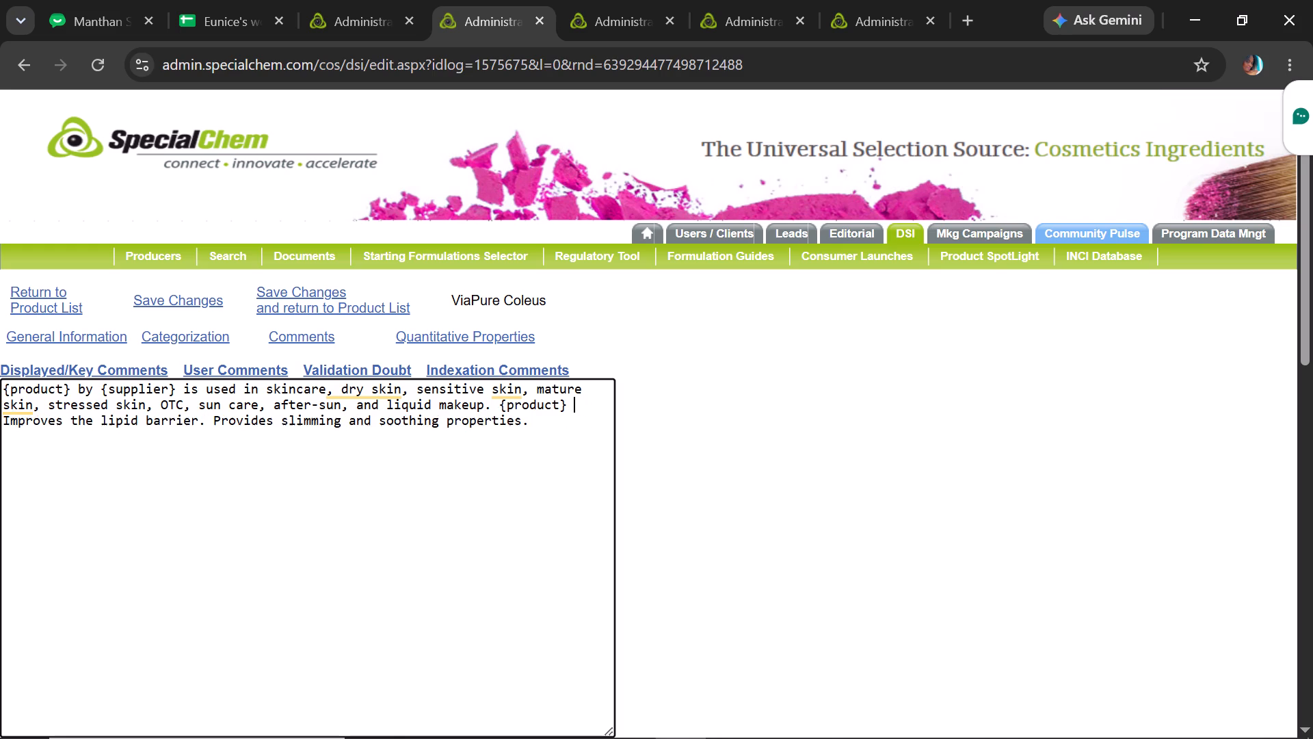
pyautogui.press('Delete')
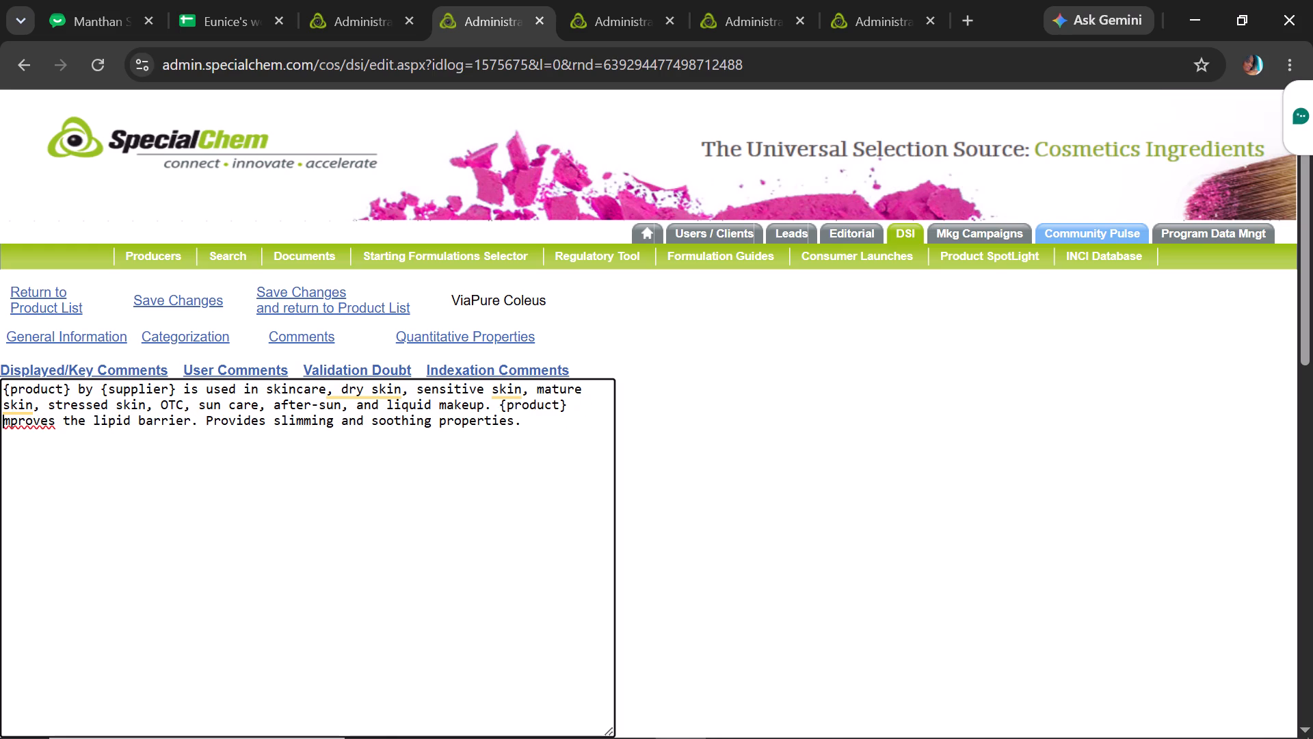
pyautogui.press('i')
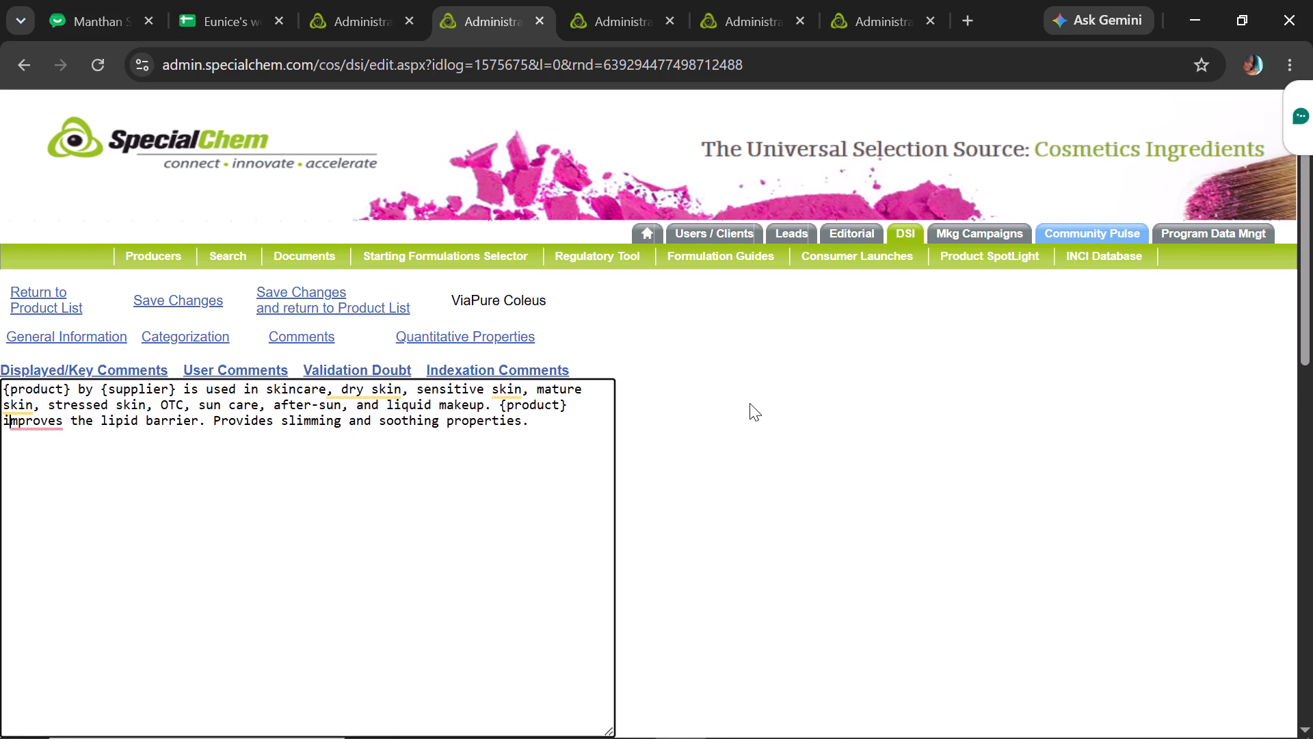
# Enable Display as HTML for the ViaPure Coleus comment and save the changes.
pyautogui.moveTo(1312, 296); pyautogui.dragTo(1308, 330)
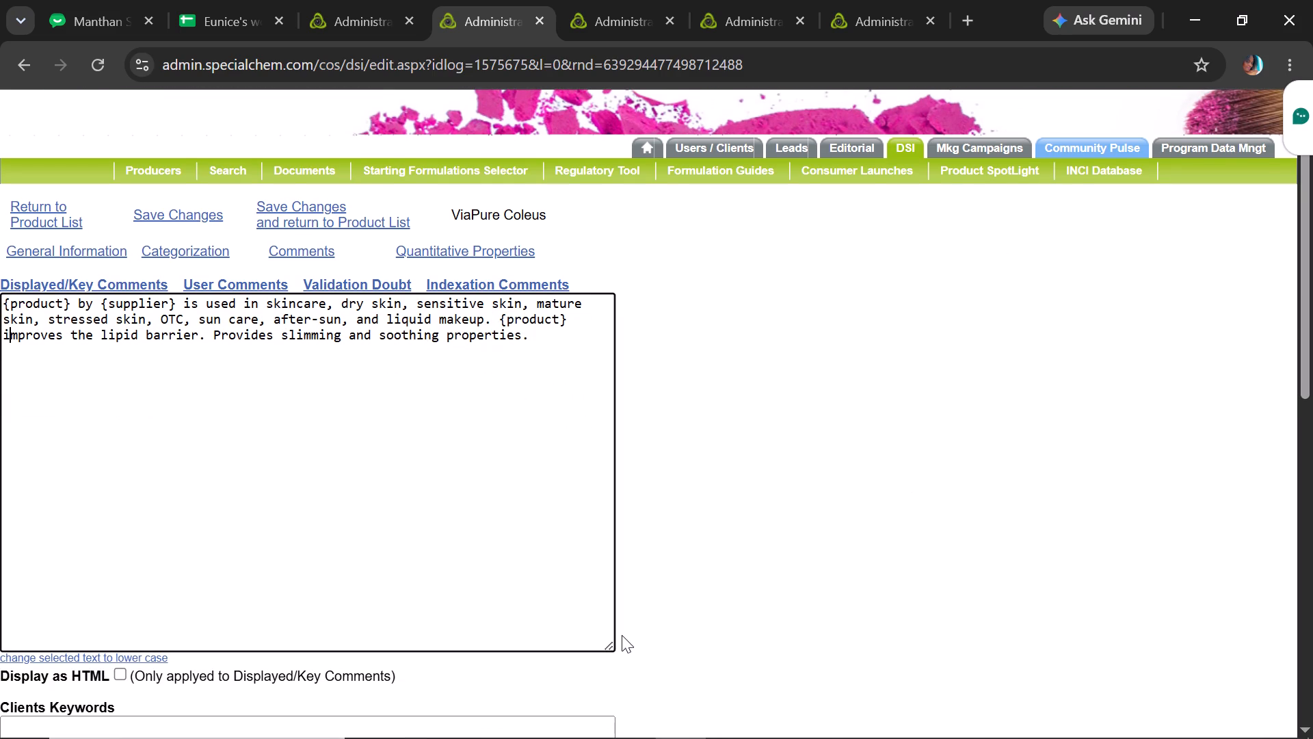
pyautogui.click(122, 675)
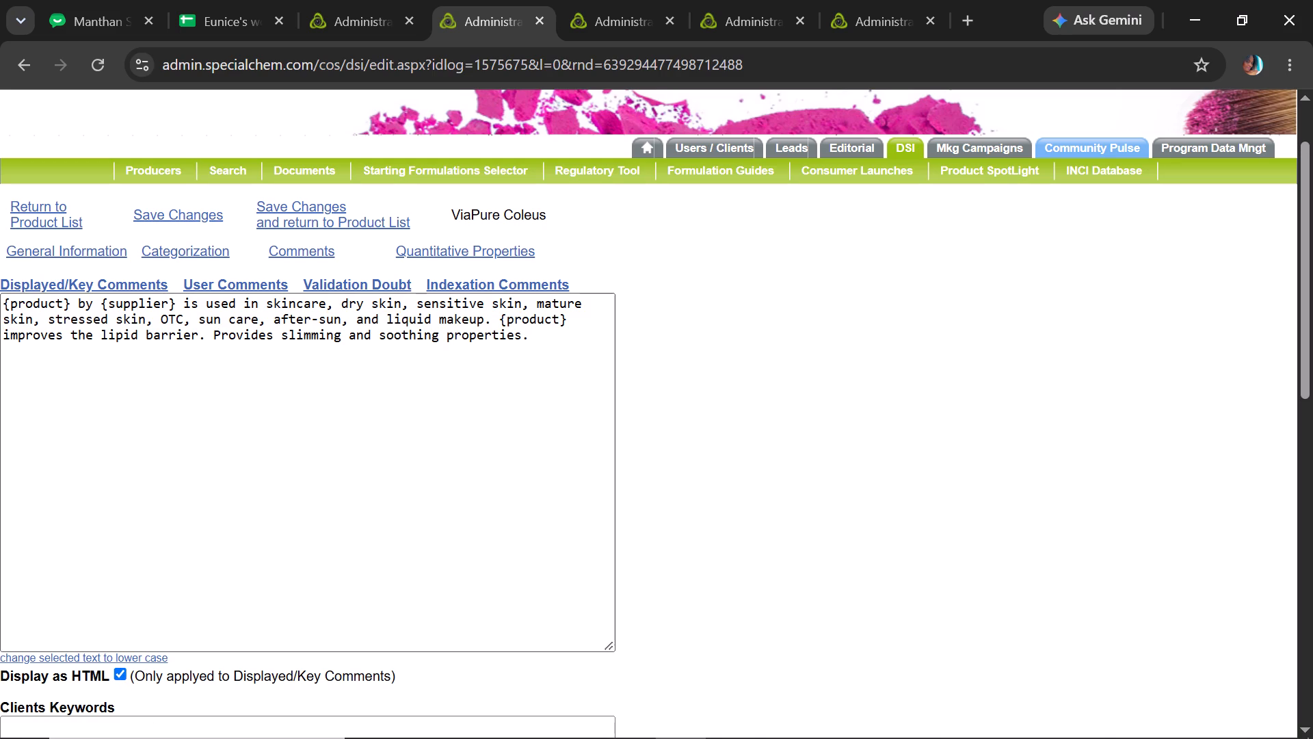
pyautogui.click(195, 215)
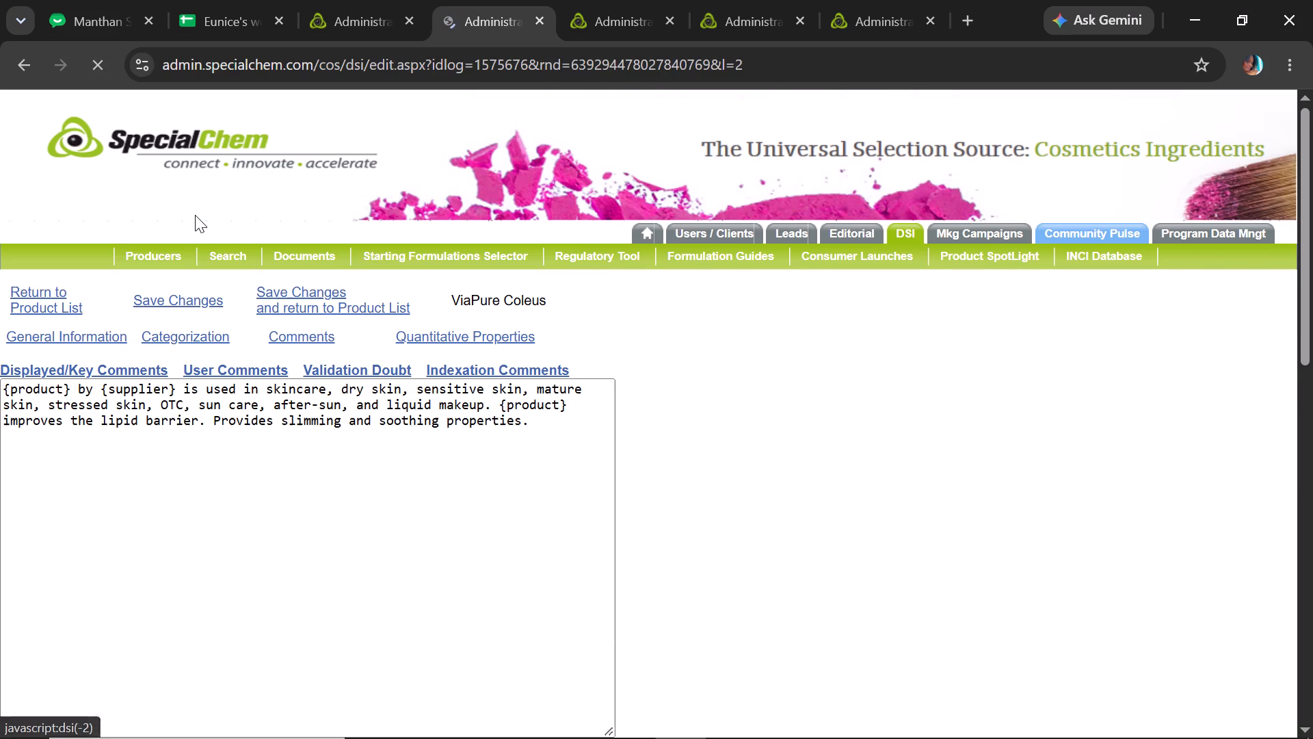
# Open ViaPure Coleus's User Comments and copy the sustainability claims from row 219 of the Cosmetics sheet for it.
pyautogui.click(236, 366)
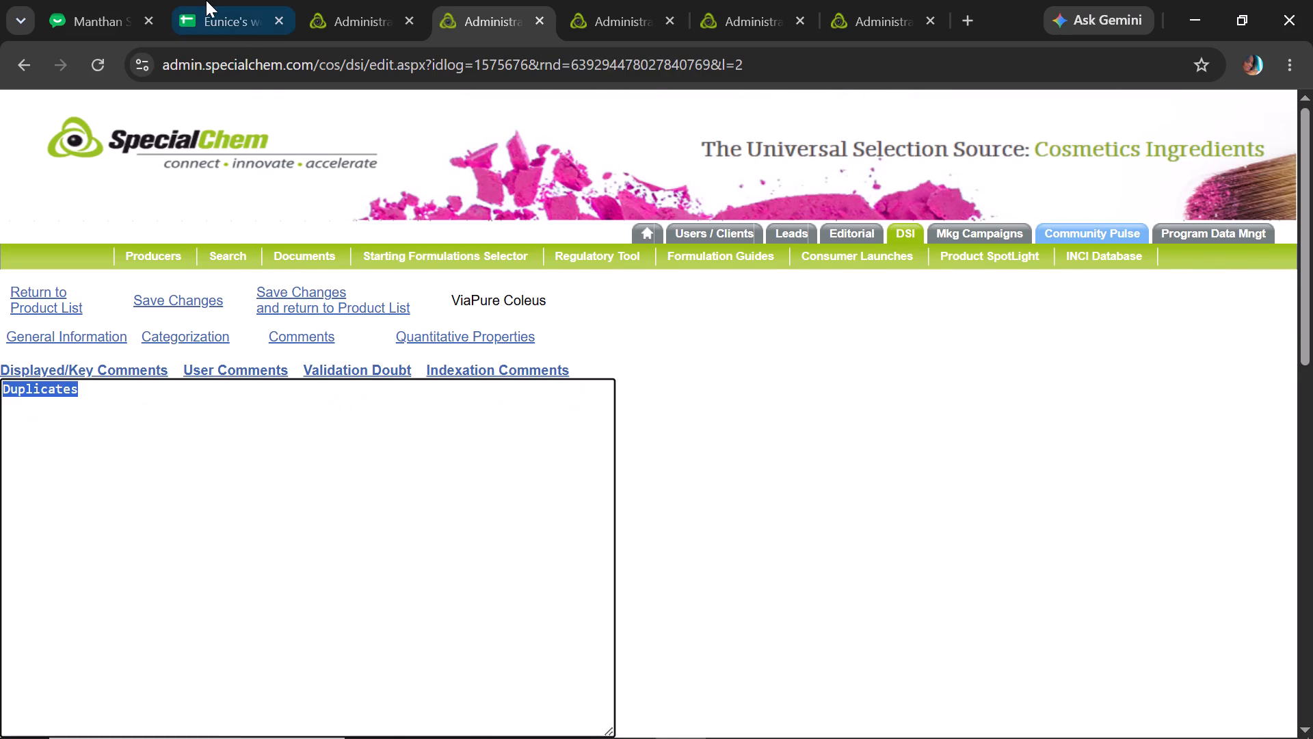
pyautogui.click(202, 0)
pyautogui.click(432, 729)
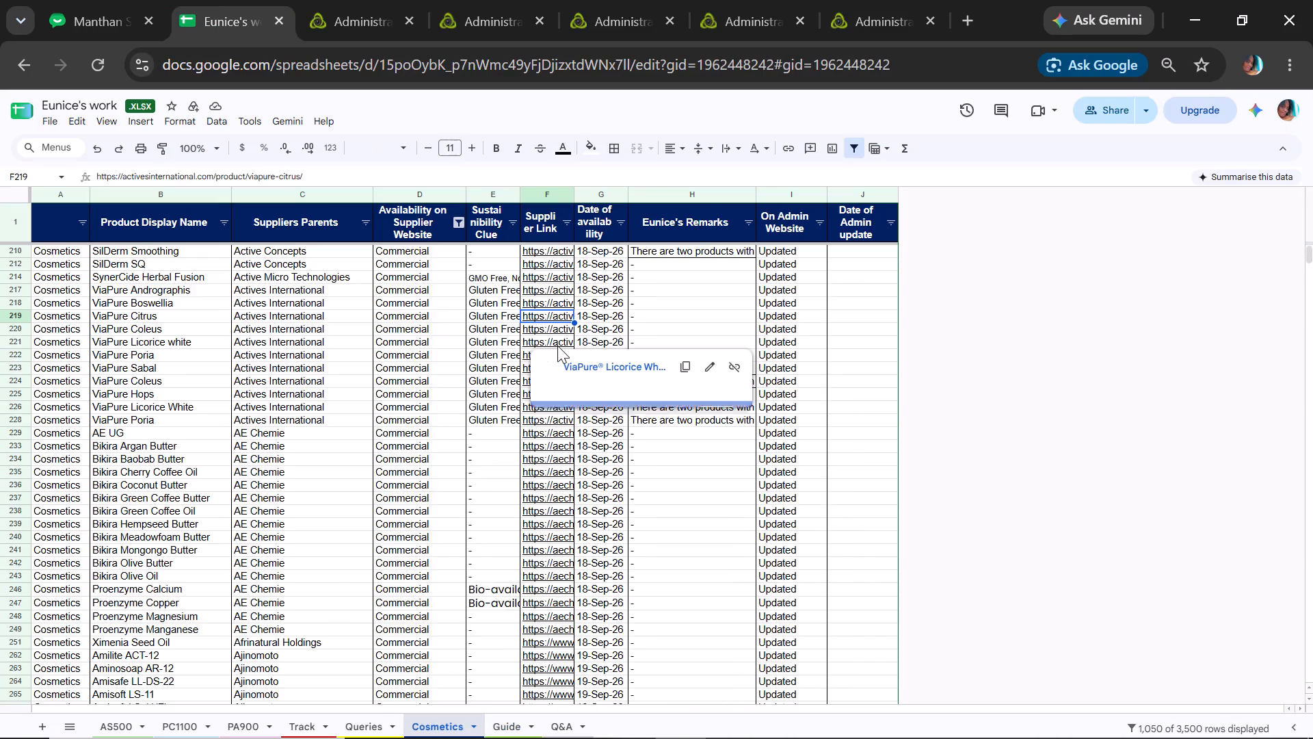
pyautogui.press('Left')
pyautogui.hotkey('ctrl', 'c')
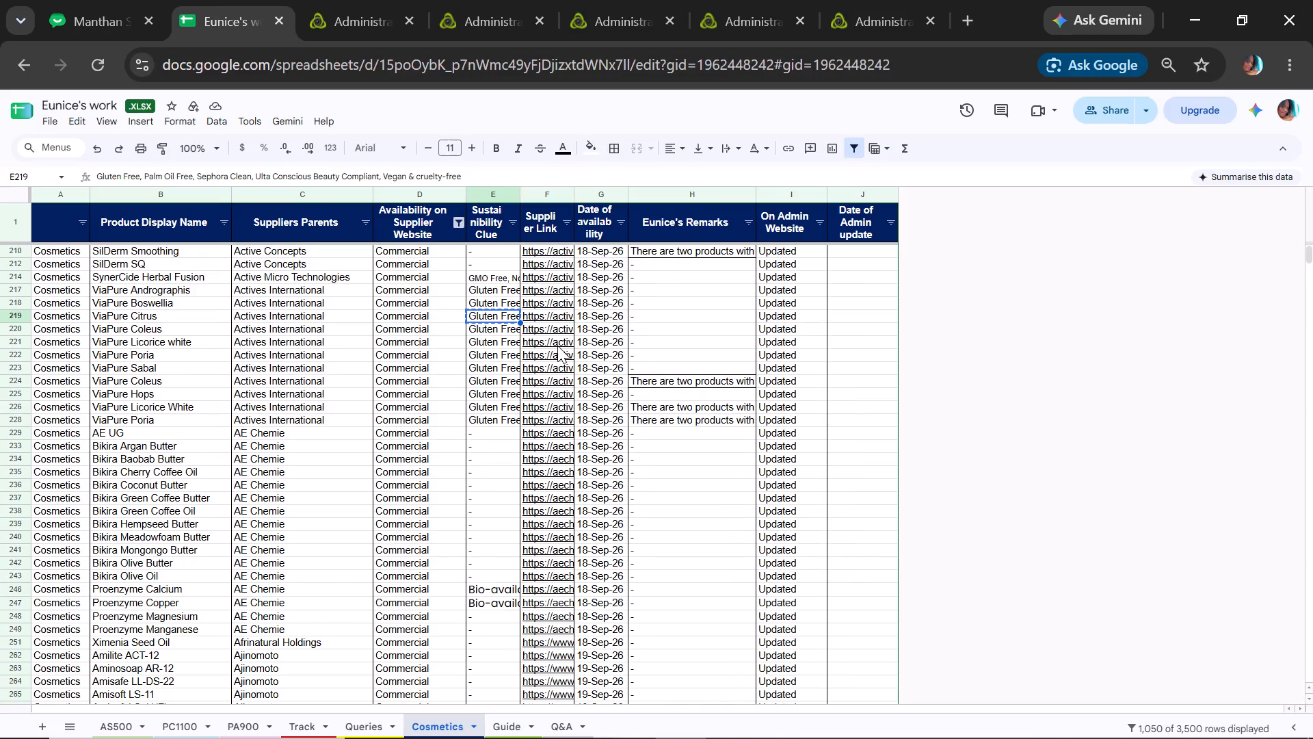
pyautogui.click(499, 0)
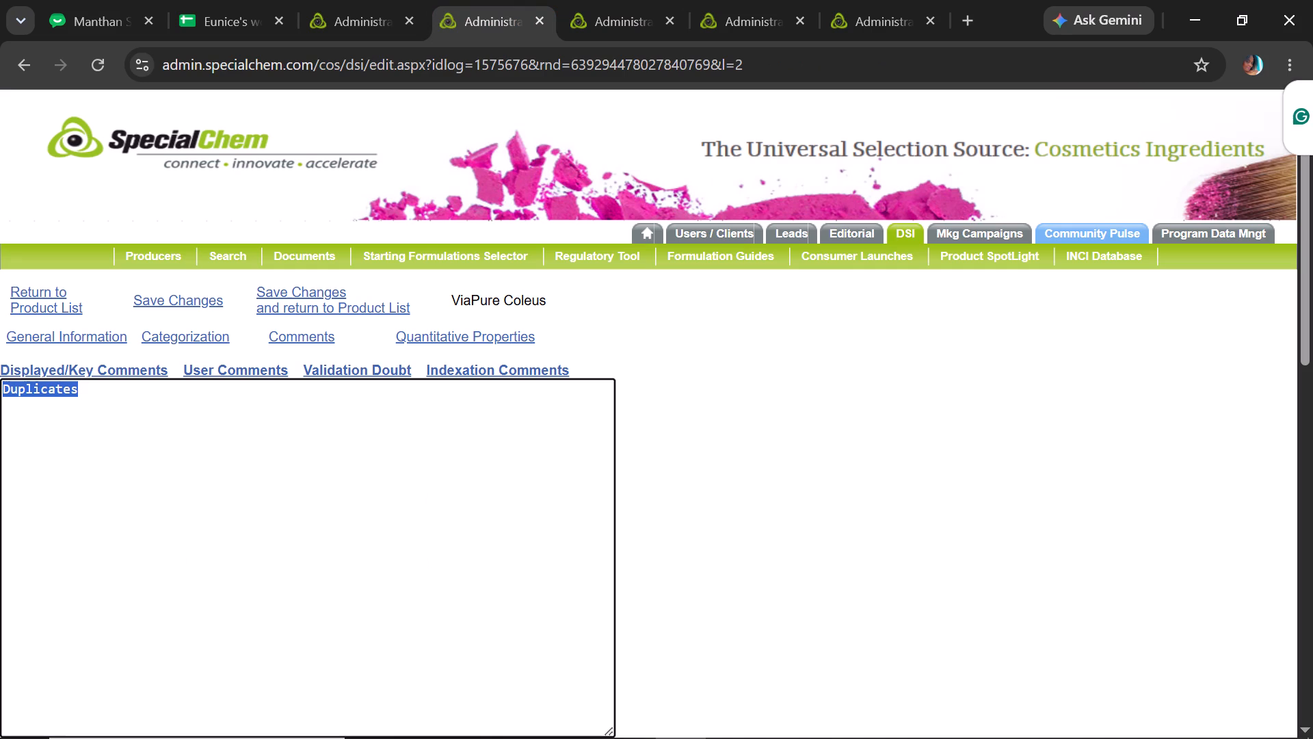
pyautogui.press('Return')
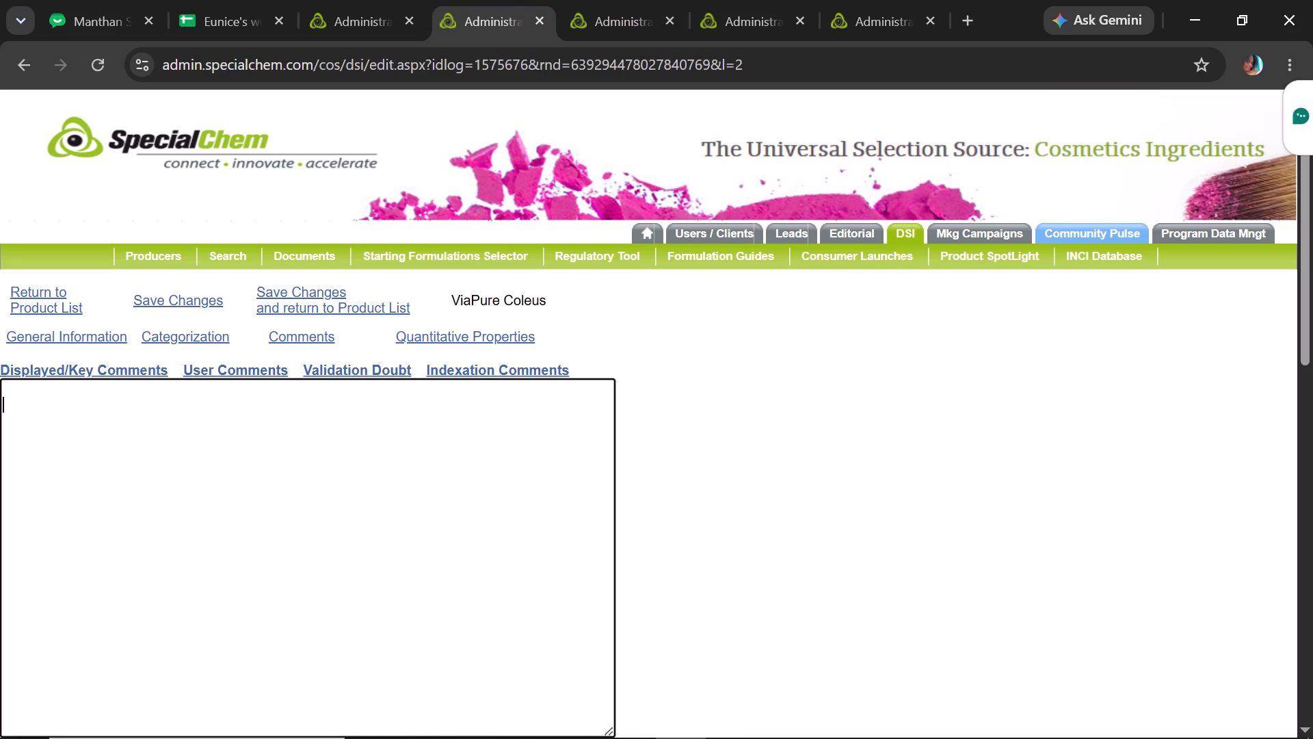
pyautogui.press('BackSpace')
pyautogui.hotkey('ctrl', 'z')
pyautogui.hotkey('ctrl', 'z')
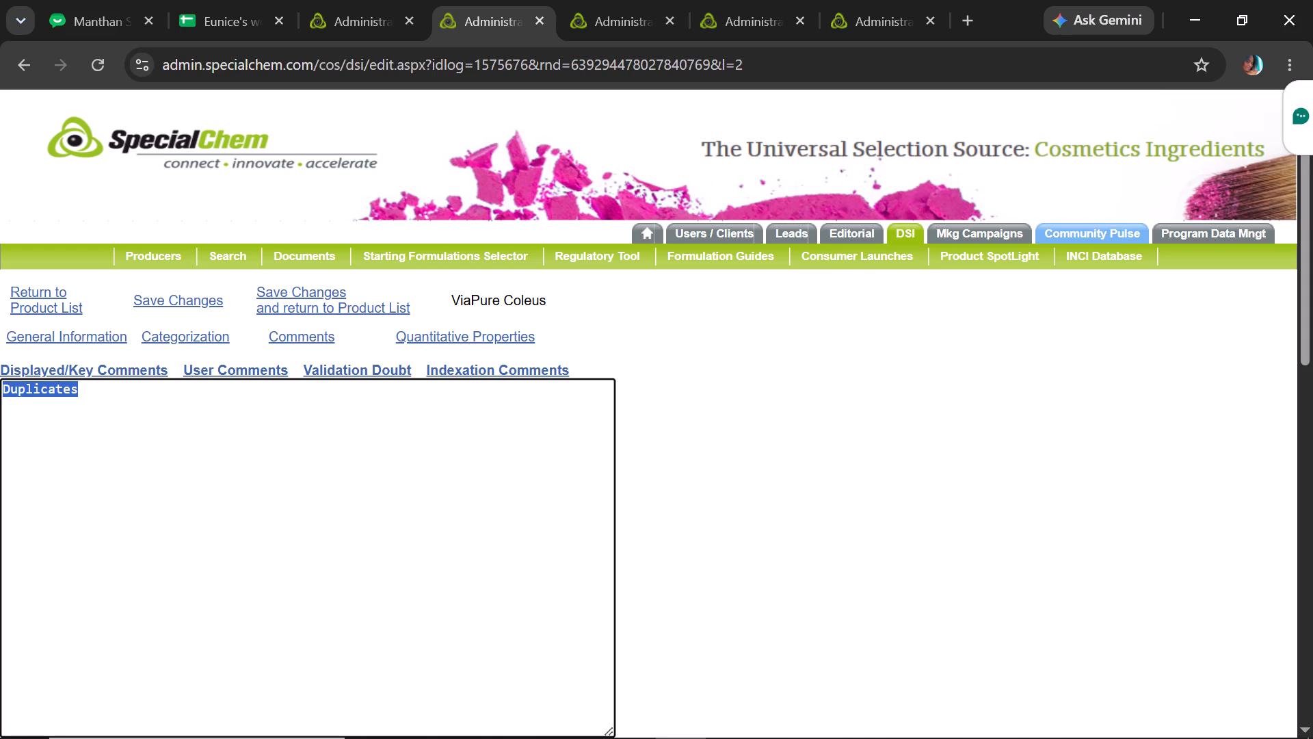
# Add "Gluten Free, Palm Oil Free, Sephora Clean, Ulta Conscious Beauty Compliant, Vegan & cruelty-free" below "Duplicates" in User Comments, followed by a line break.
pyautogui.click(128, 409)
pyautogui.press('Return')
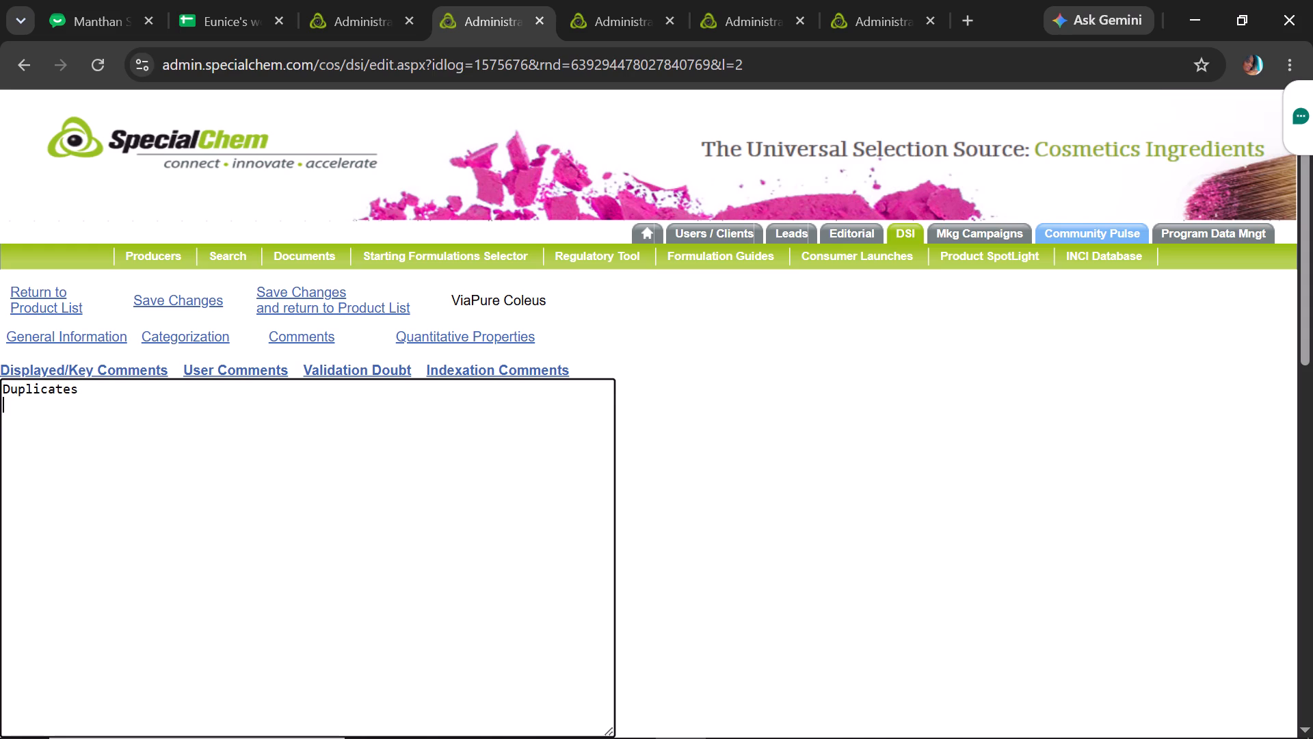
pyautogui.hotkey('ctrl', 'v')
pyautogui.press('Return')
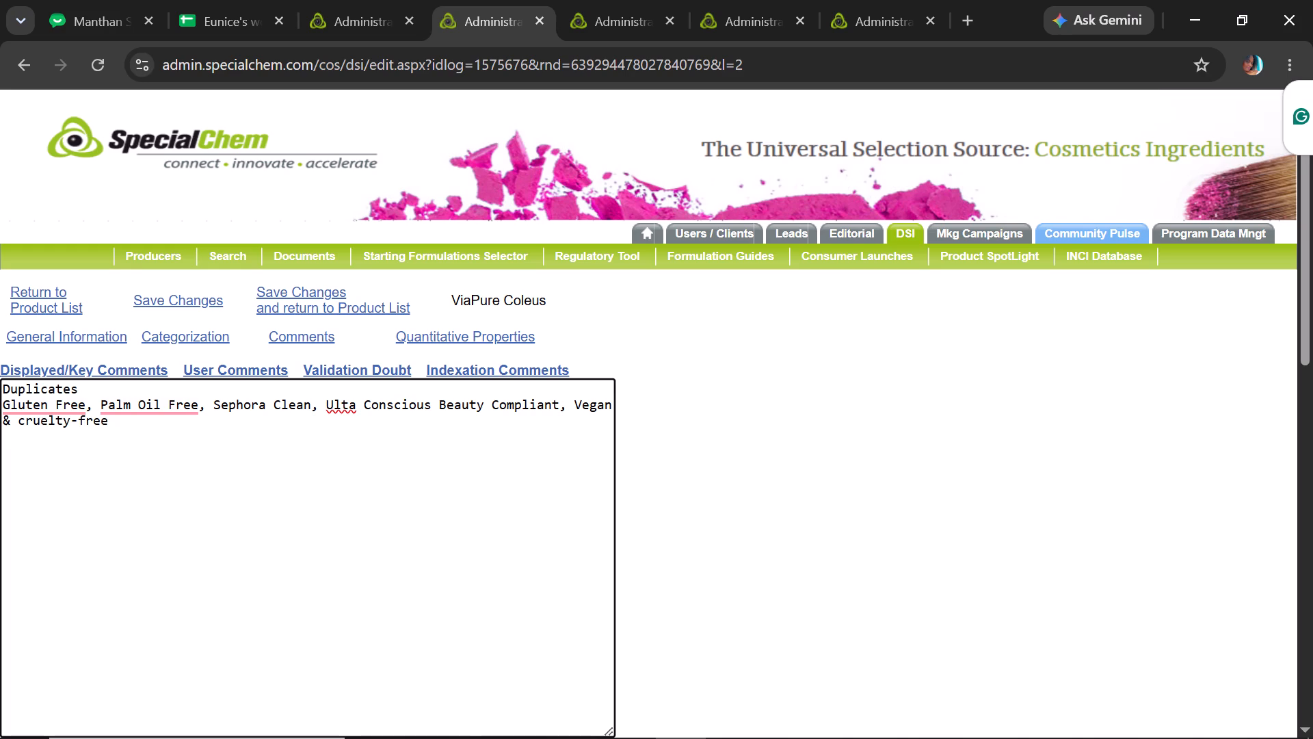
# Copy the ViaPure Coleus supplier link from row 220 of the Cosmetics sheet.
pyautogui.click(194, 0)
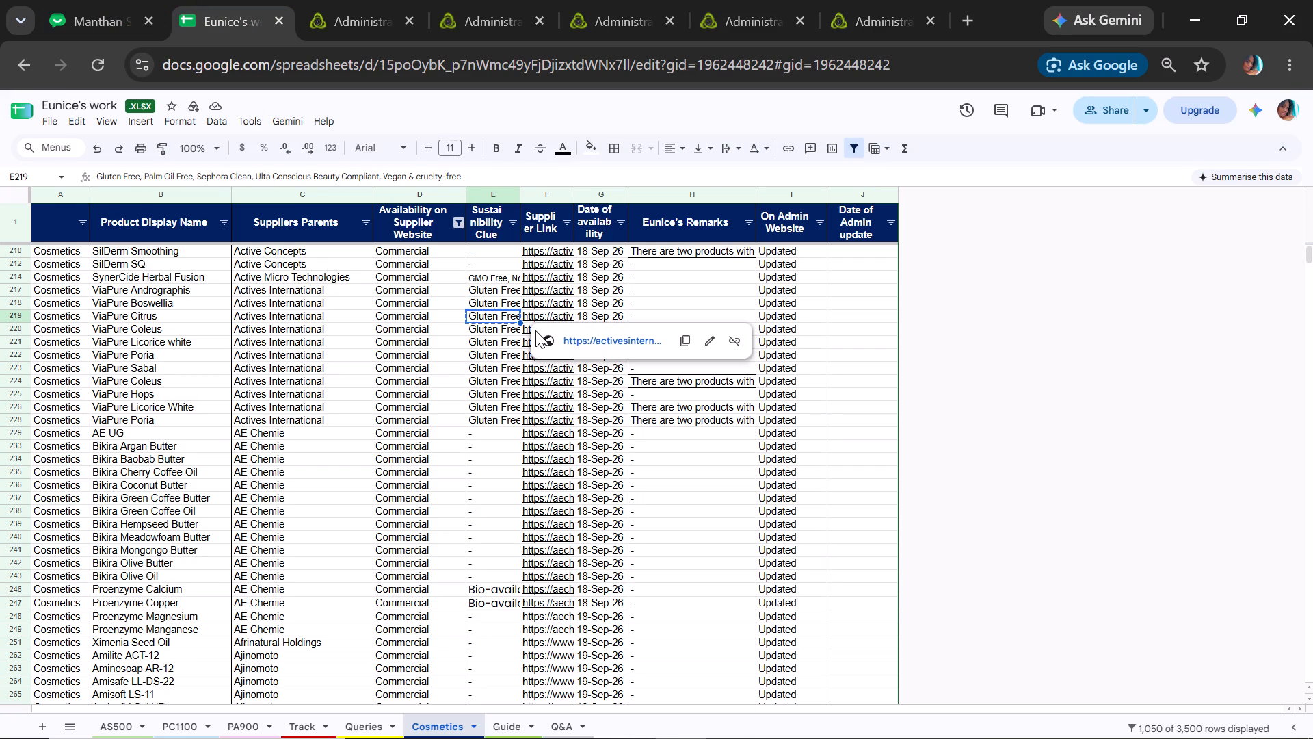
pyautogui.click(531, 330)
pyautogui.press('Down')
pyautogui.press('Down')
pyautogui.press('Down')
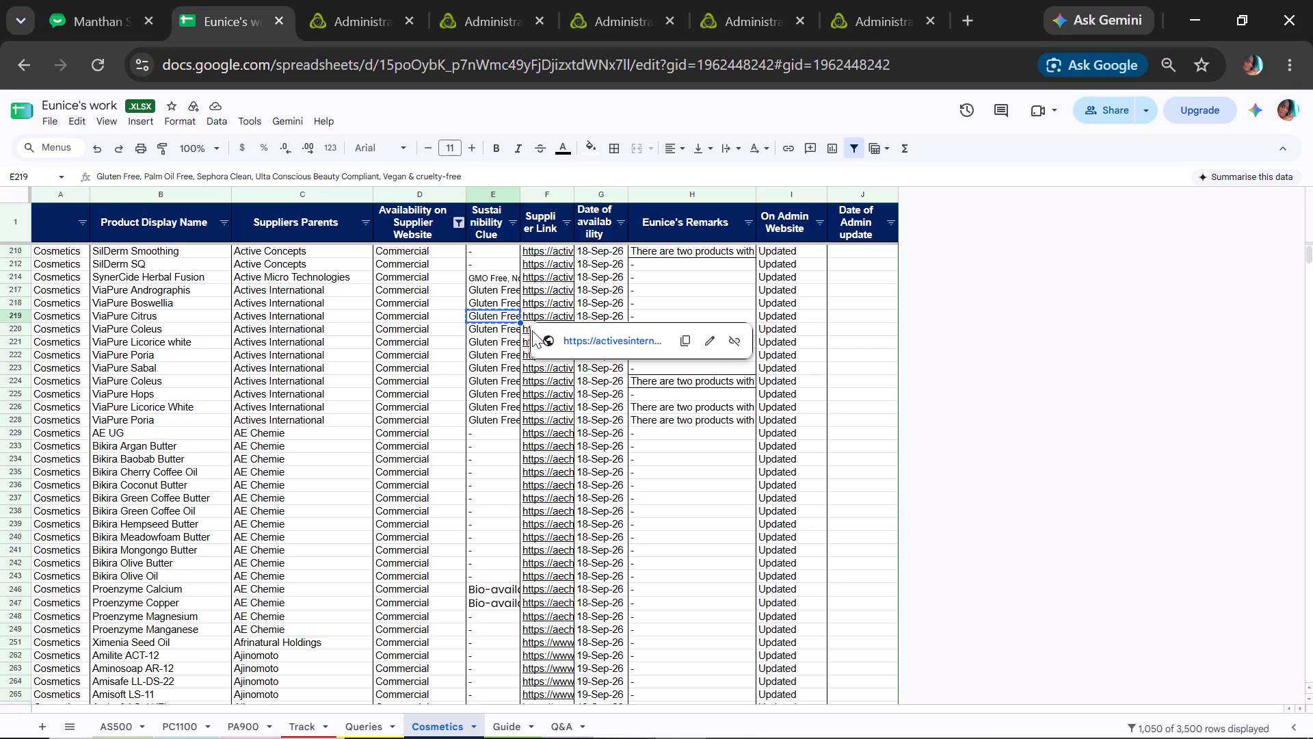
pyautogui.click(480, 326)
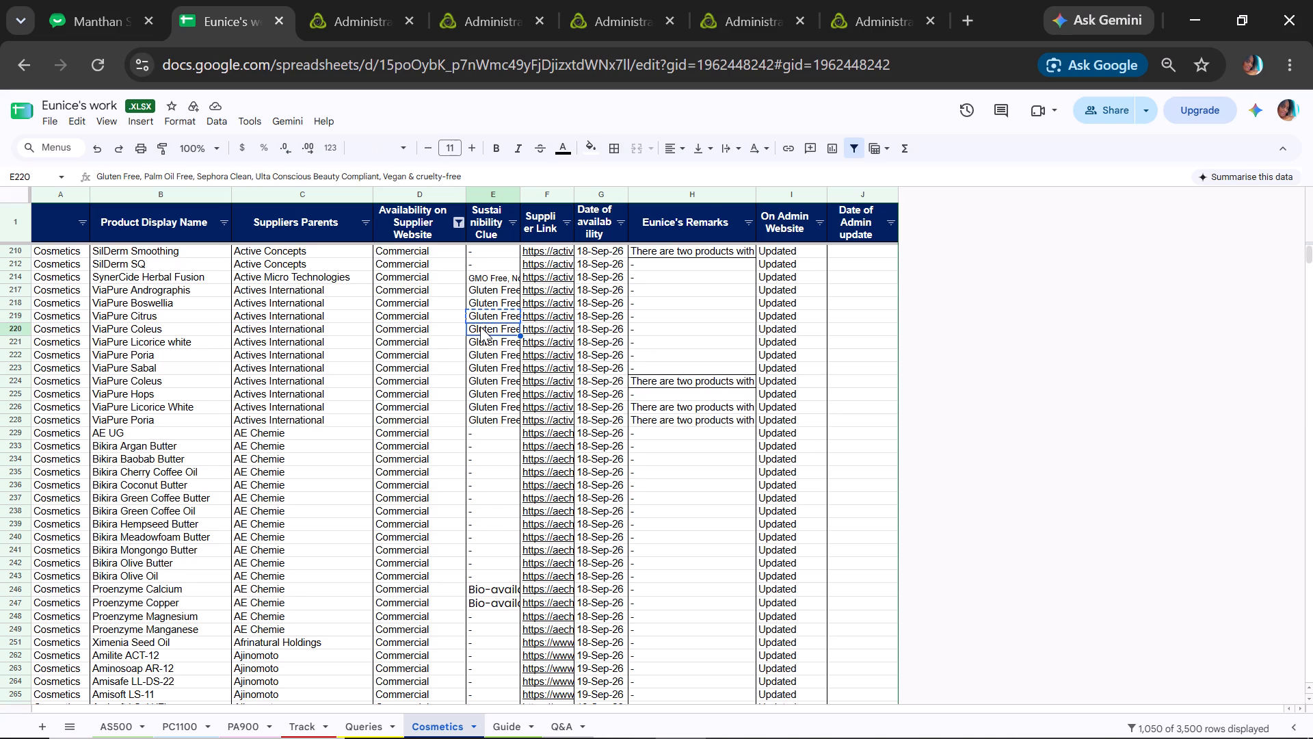
pyautogui.press('Right')
pyautogui.hotkey('ctrl', 'c')
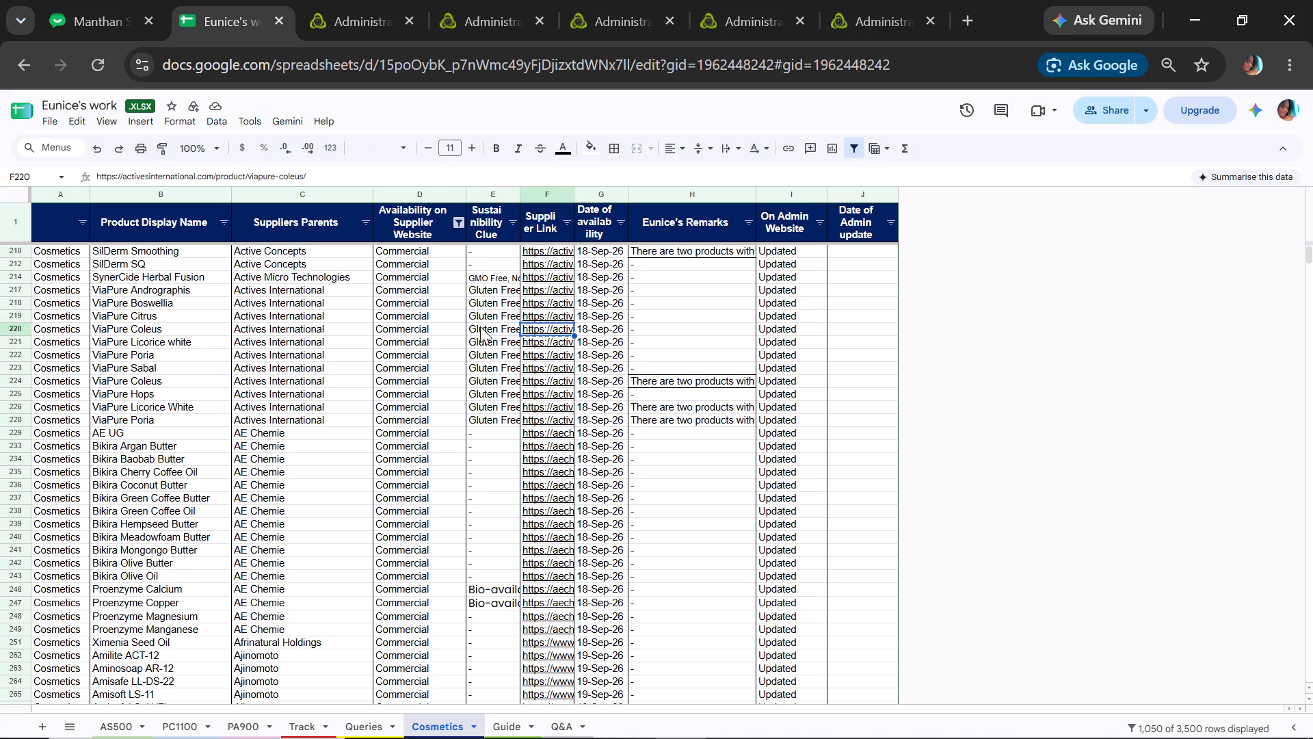
pyautogui.click(502, 0)
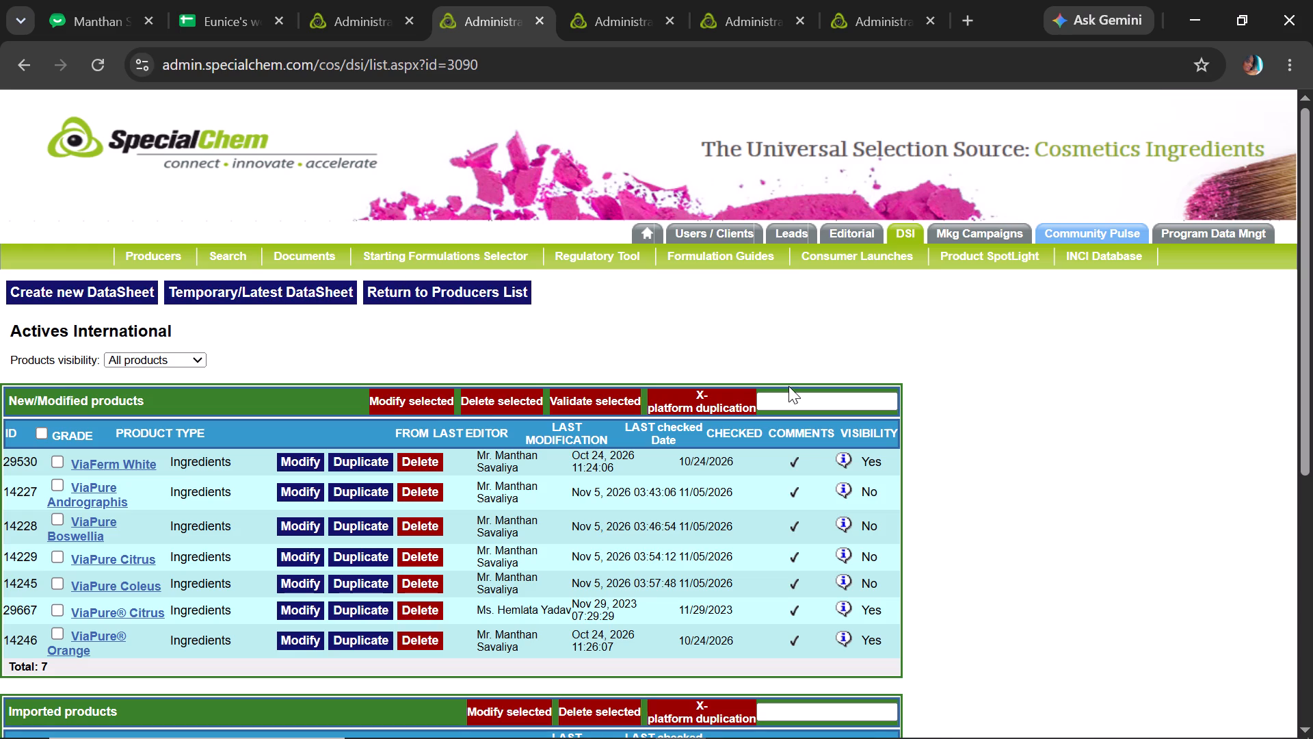
# Open ViaPure Licorice white (ID 14230) from the Imported products for modification.
pyautogui.moveTo(1312, 284); pyautogui.dragTo(1312, 532)
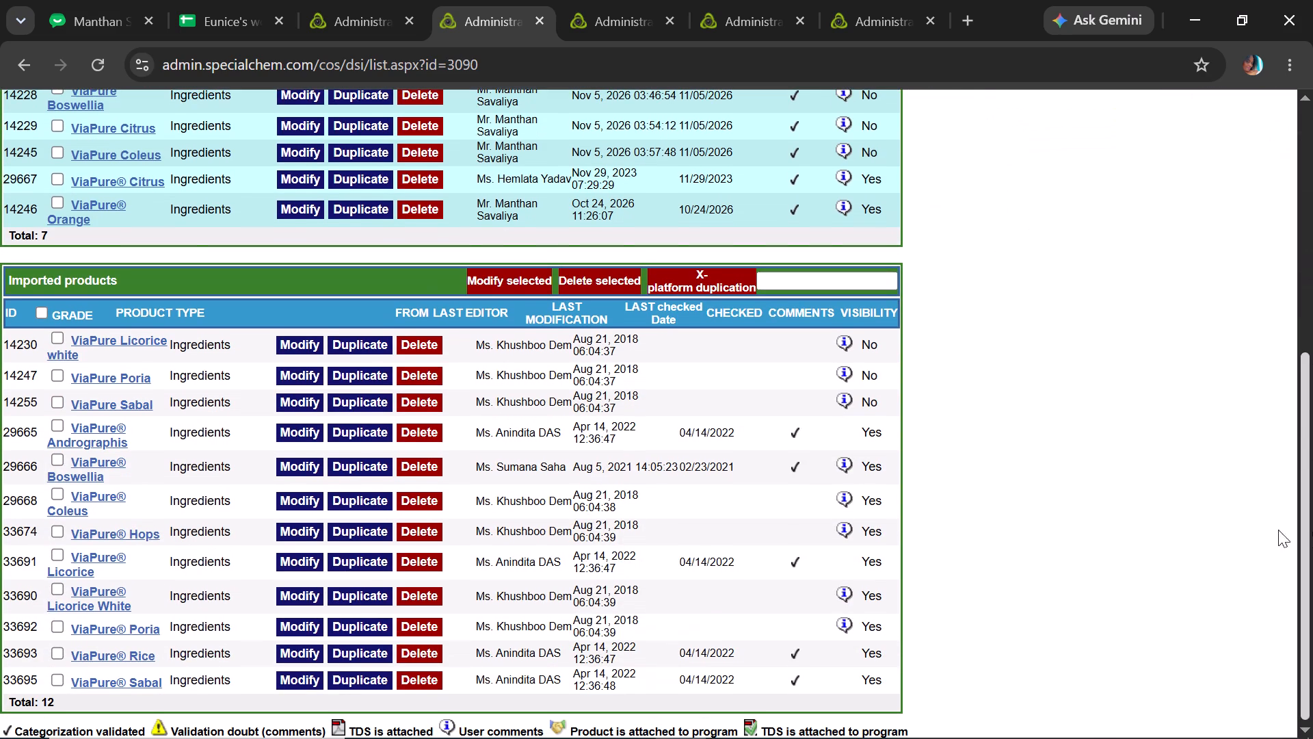
pyautogui.click(296, 346)
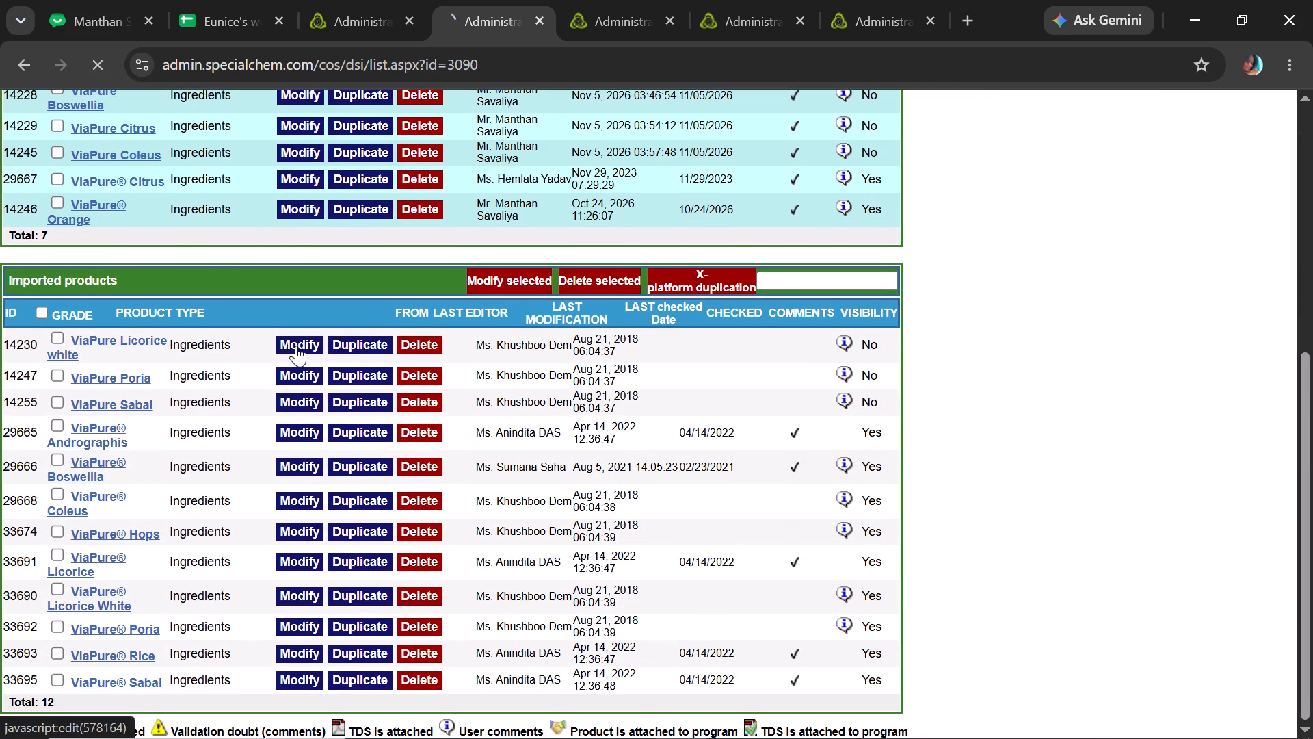
# Copy the sustainability claims for ViaPure Licorice white from row 221 of the Cosmetics sheet.
pyautogui.click(237, 0)
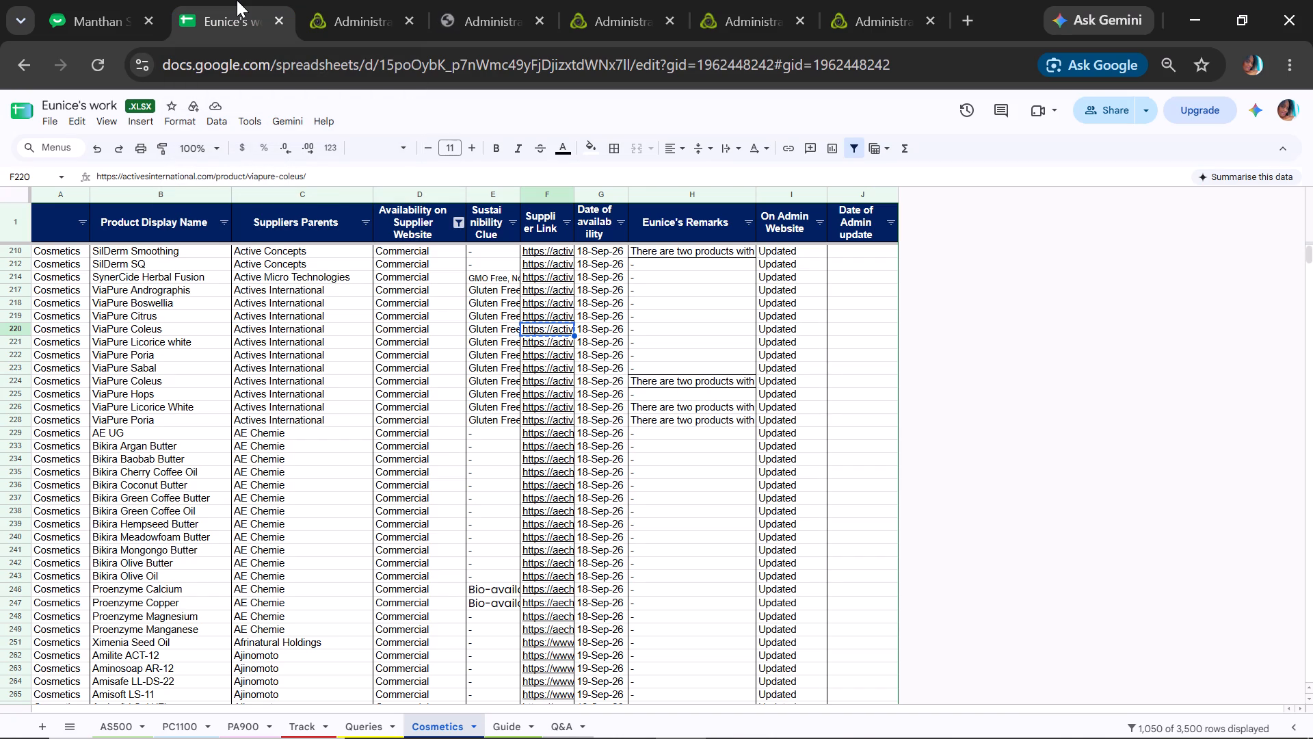
pyautogui.press('Down')
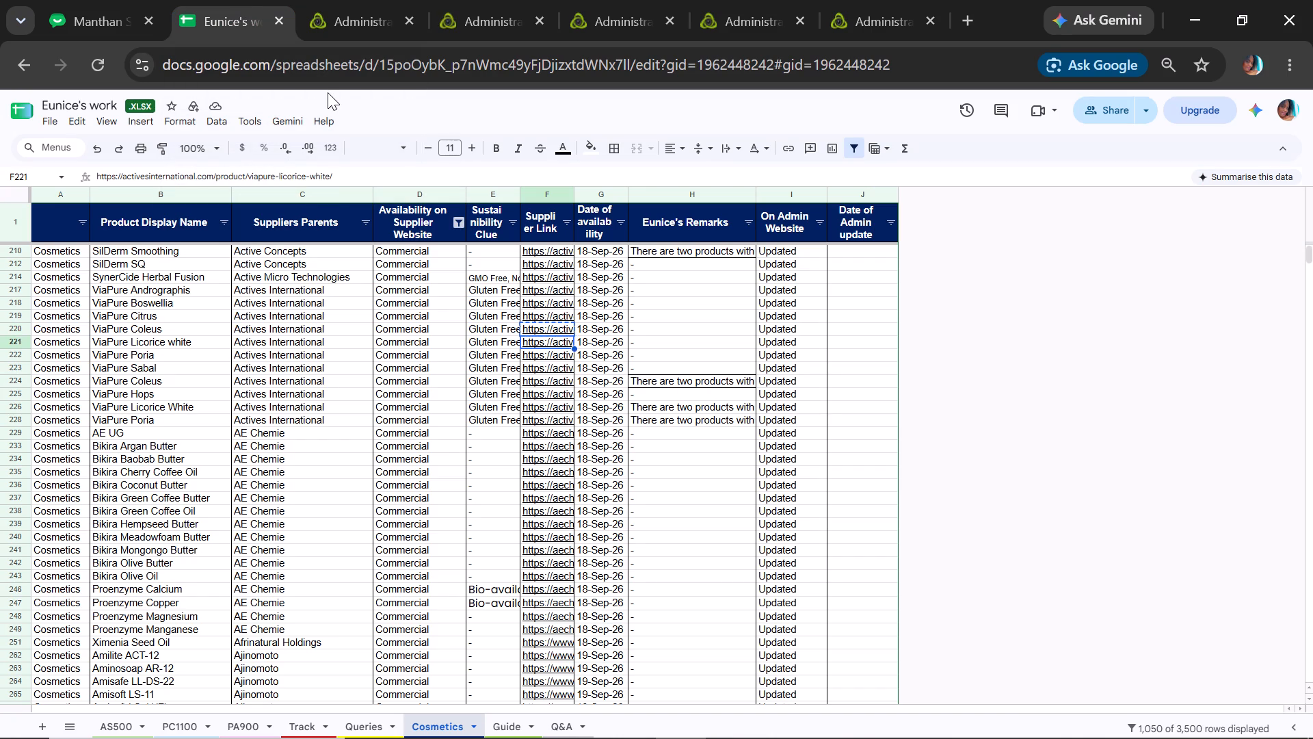
pyautogui.press('Left')
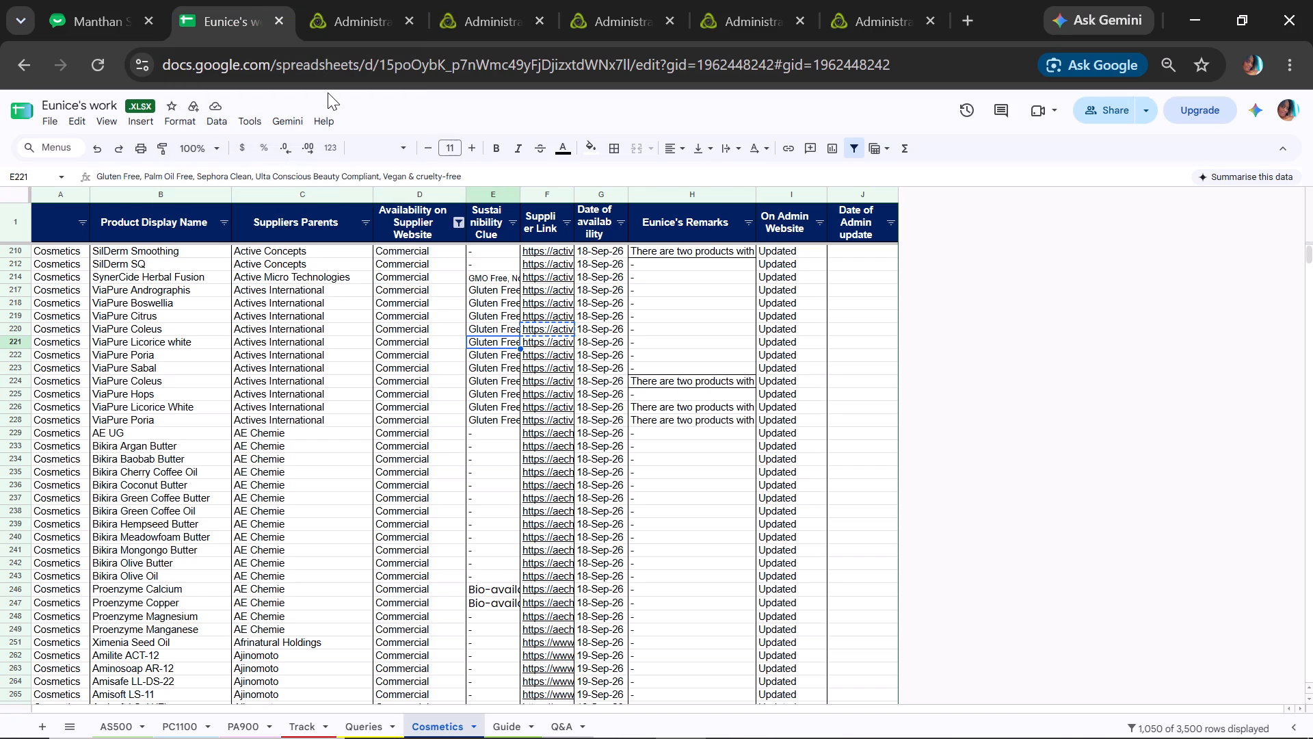
pyautogui.hotkey('ctrl', 'c')
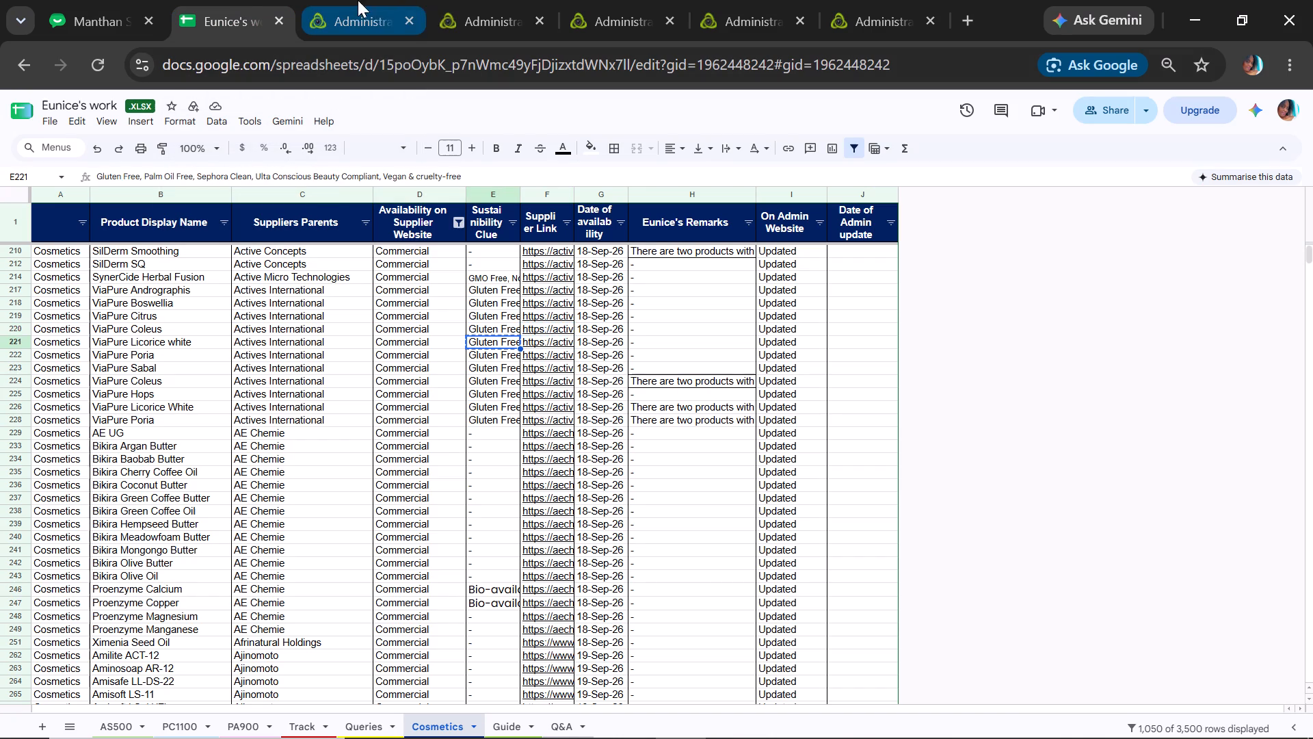
# Mark the Commercial product status of ViaPure Licorice white as checked and save the changes.
pyautogui.click(457, 5)
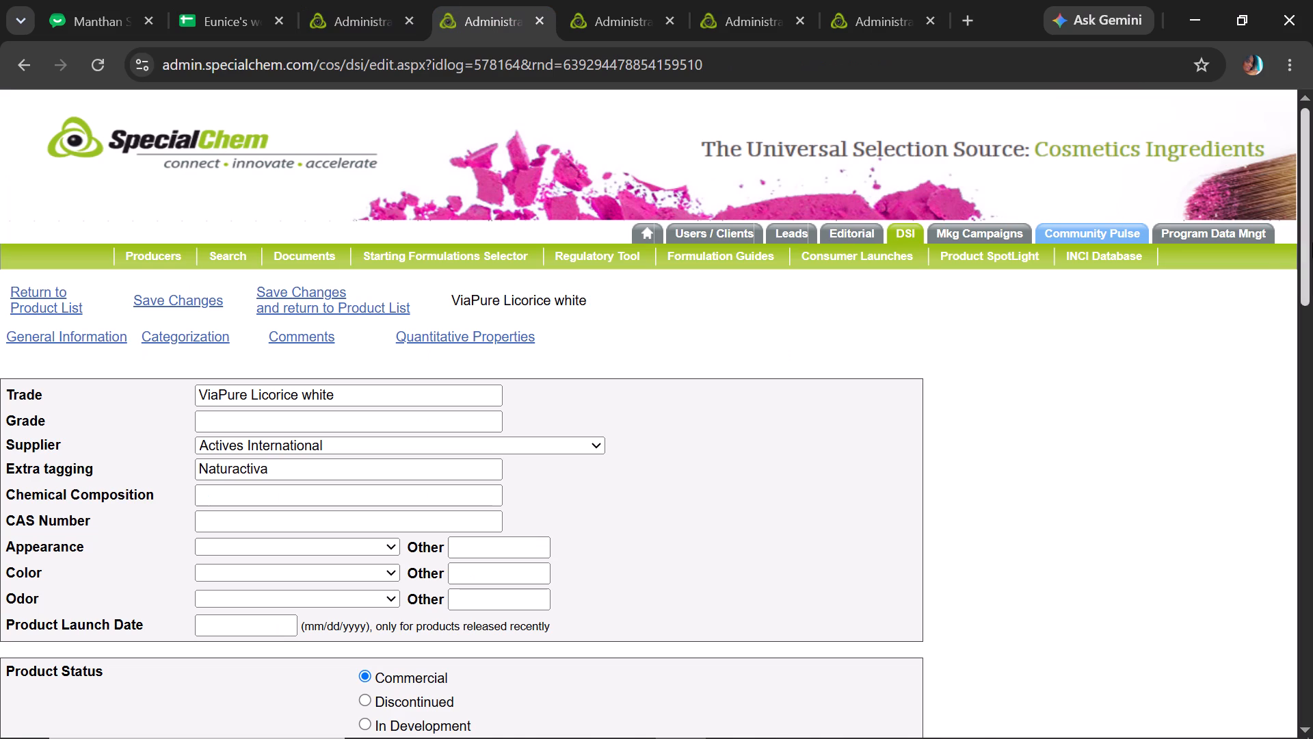
pyautogui.moveTo(1312, 242); pyautogui.dragTo(1312, 276)
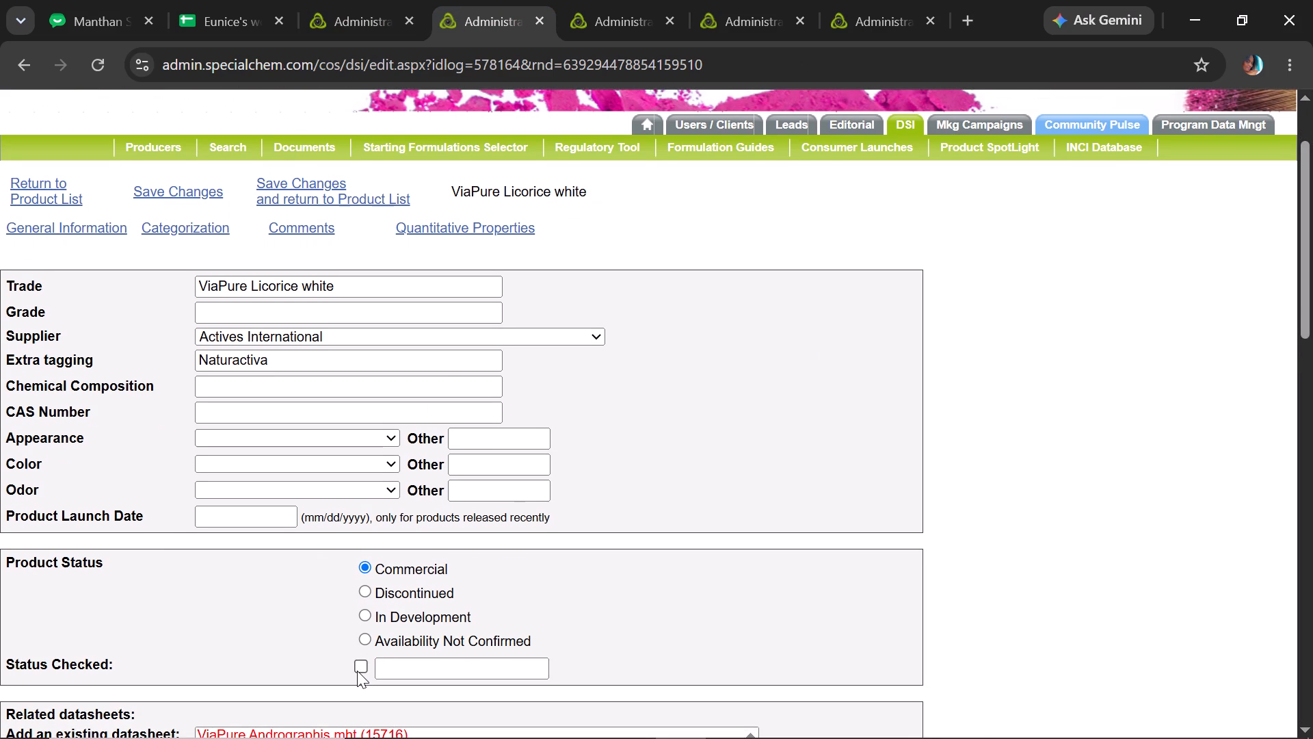
pyautogui.click(357, 671)
pyautogui.click(213, 194)
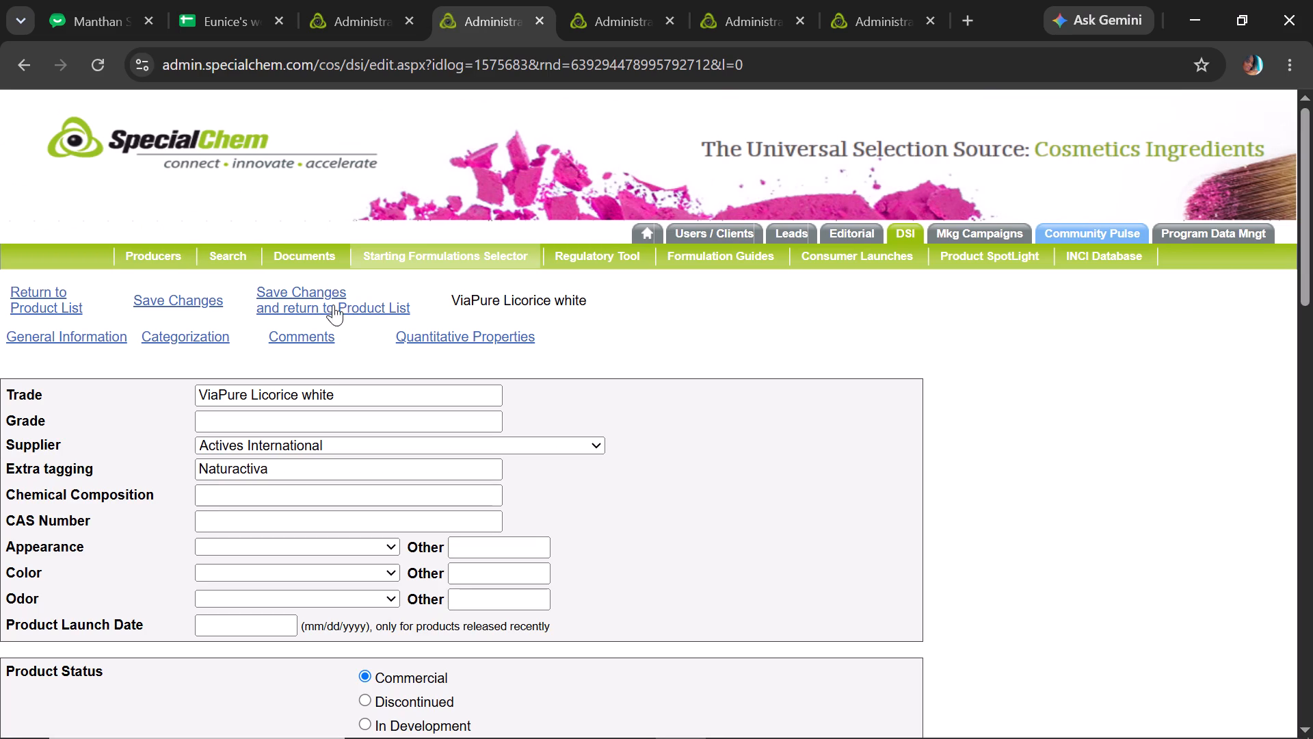
# Open the Comments of ViaPure Licorice white.
pyautogui.click(321, 335)
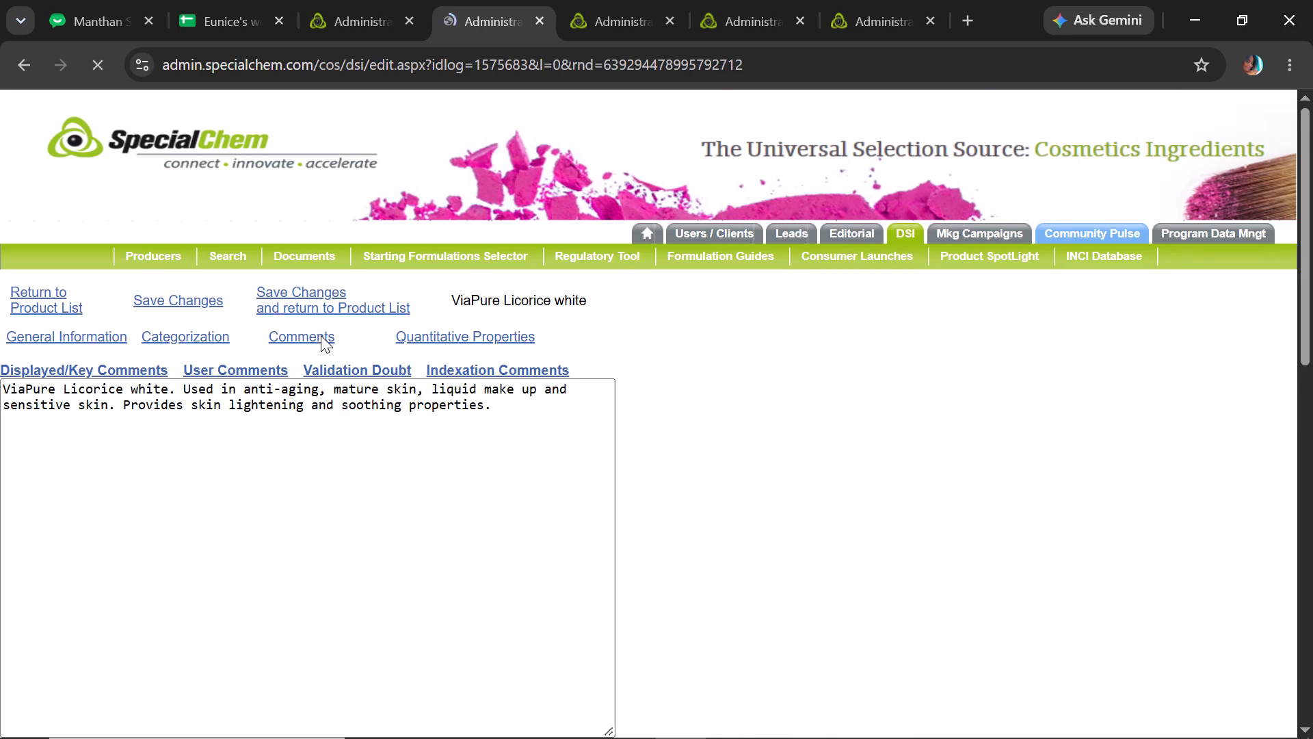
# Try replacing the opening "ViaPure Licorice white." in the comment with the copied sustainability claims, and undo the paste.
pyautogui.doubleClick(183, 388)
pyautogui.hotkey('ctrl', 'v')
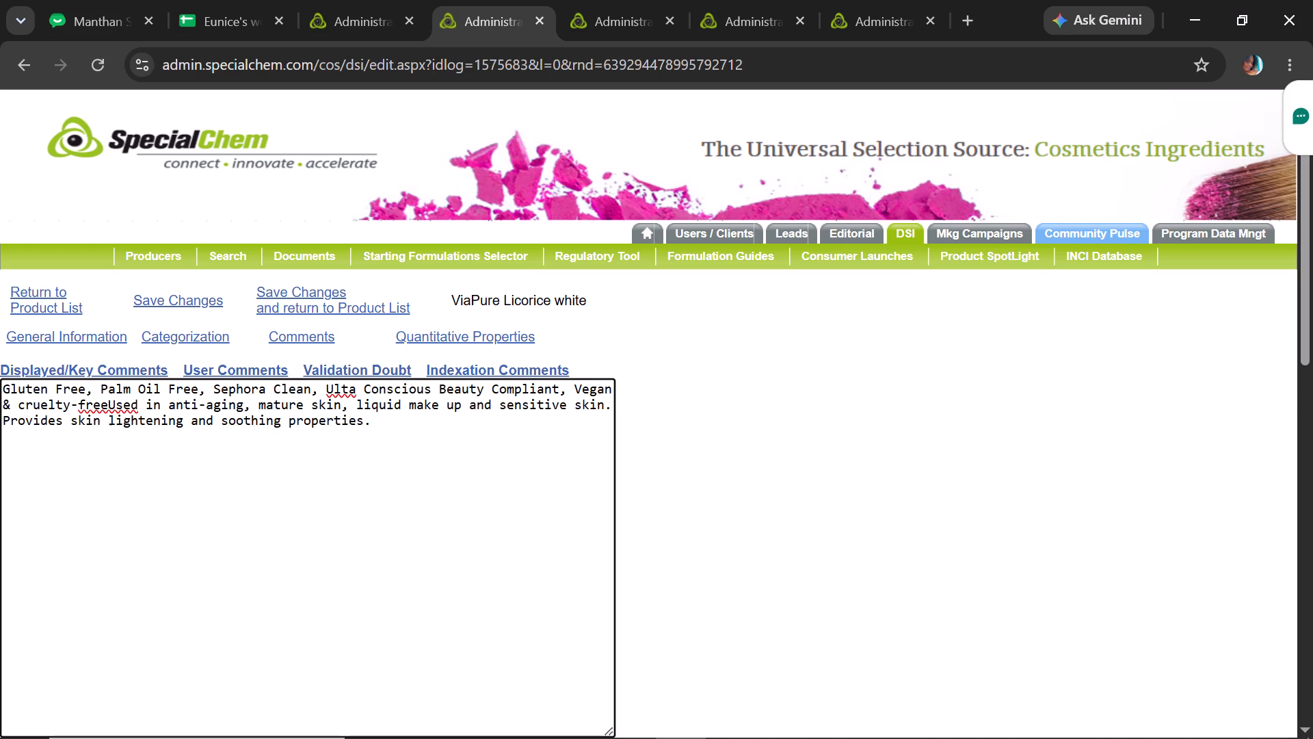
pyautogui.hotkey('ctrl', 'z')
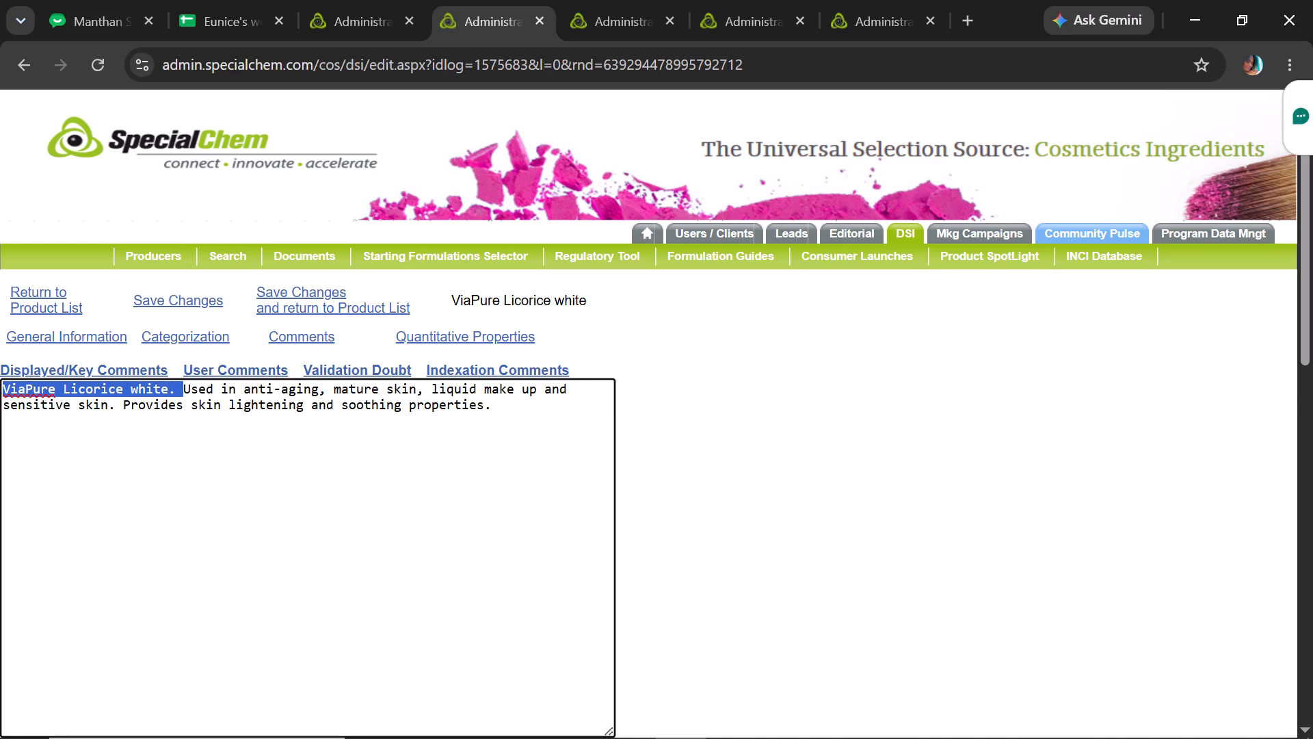
# Replace the opening "ViaPure Licorice white." in the comment with "{product} by {supplier}".
pyautogui.hotkey('shift', '{')
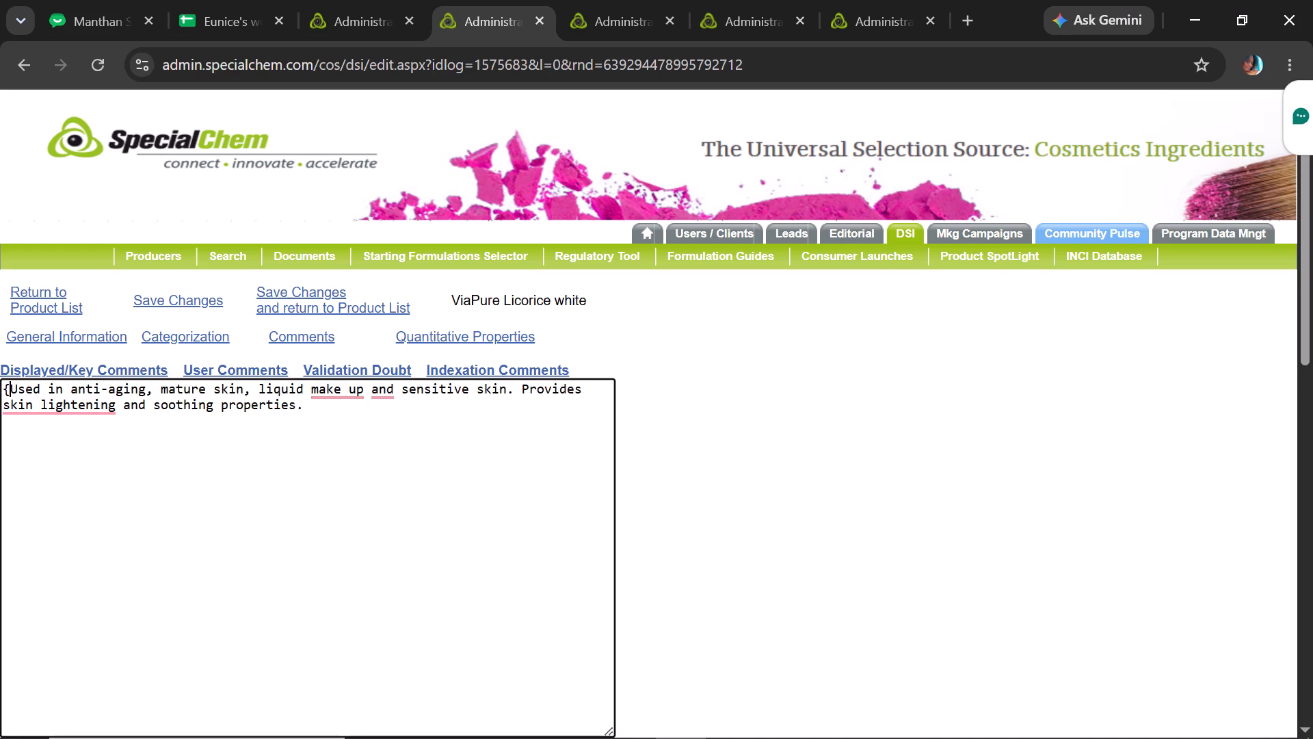
pyautogui.write('product')
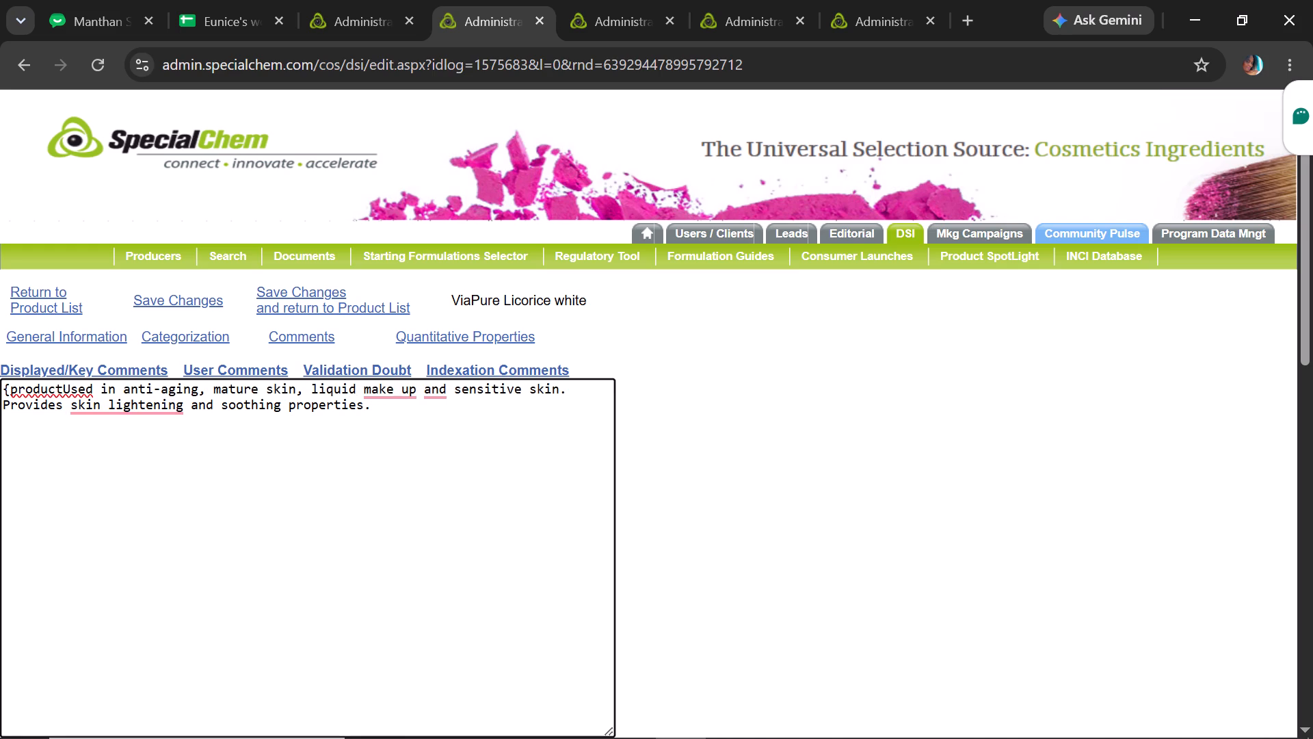
pyautogui.hotkey('shift', '}')
pyautogui.press('space')
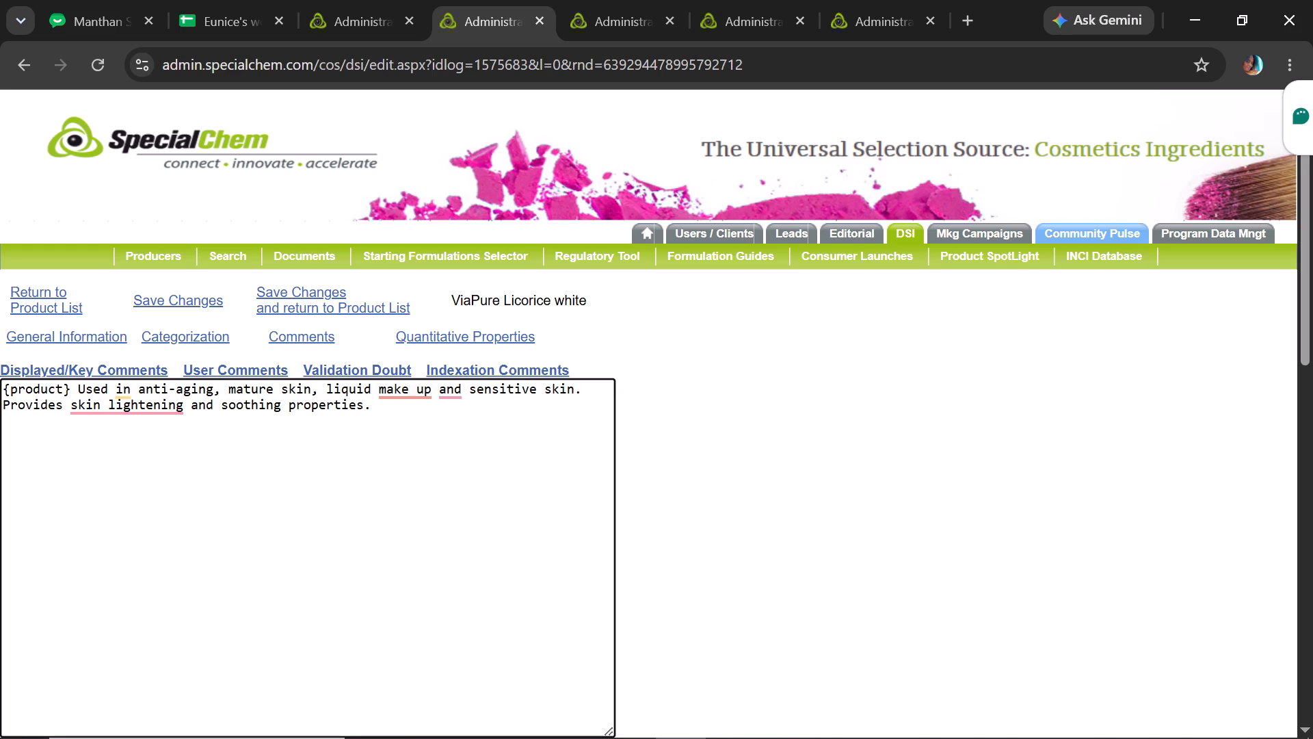
pyautogui.write('by')
pyautogui.press('space')
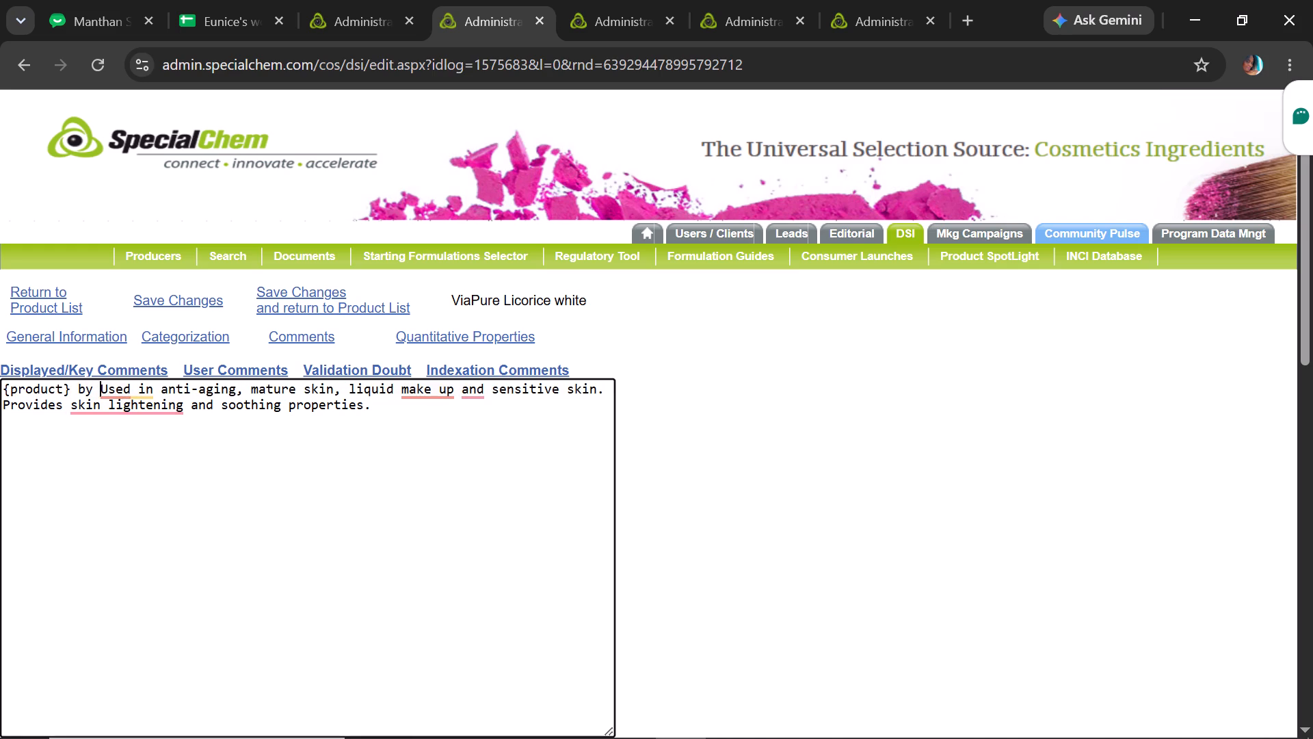
pyautogui.hotkey('shift', '{')
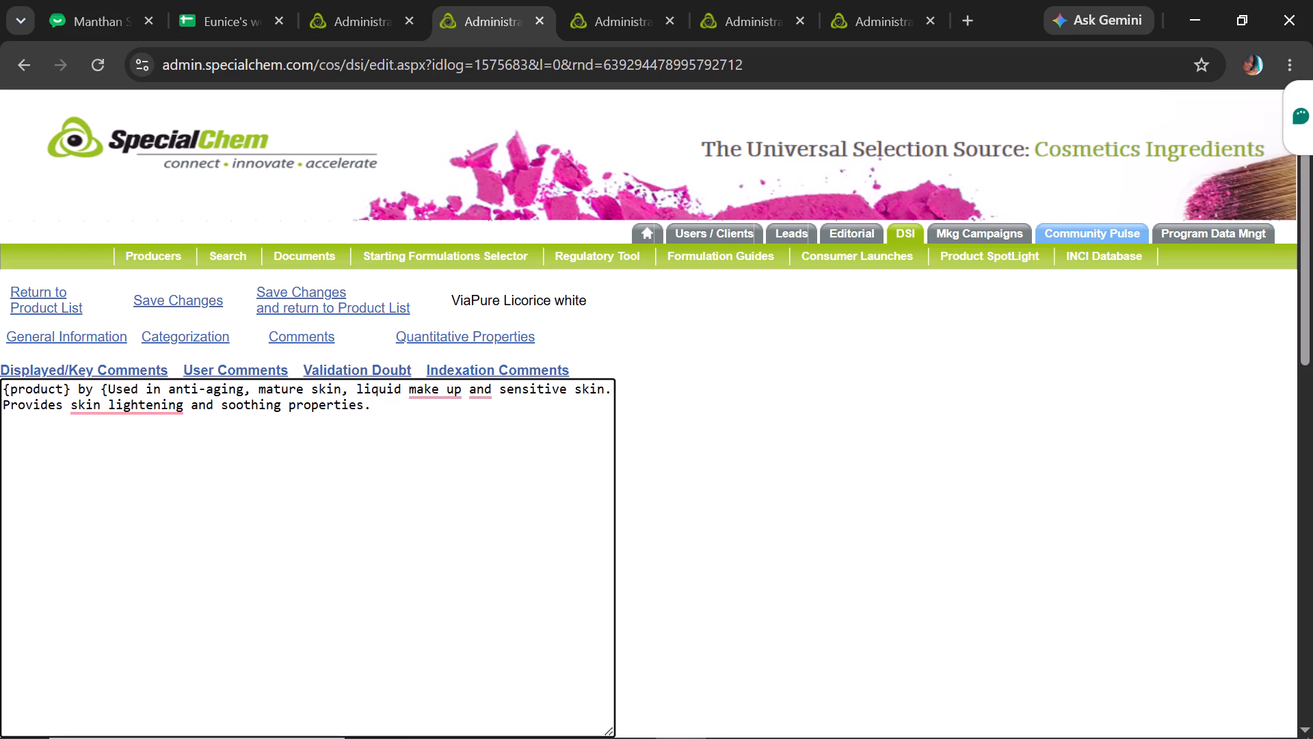
pyautogui.write('supplier')
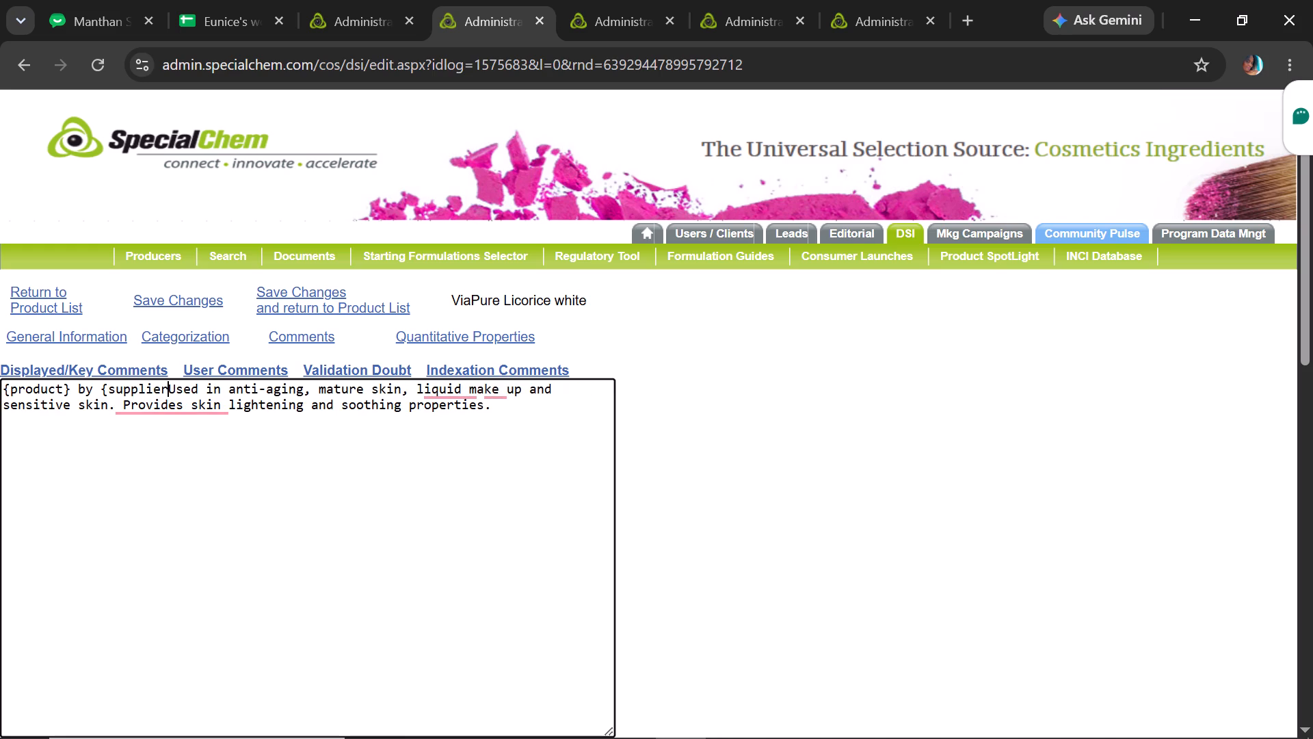
pyautogui.hotkey('shift', '}')
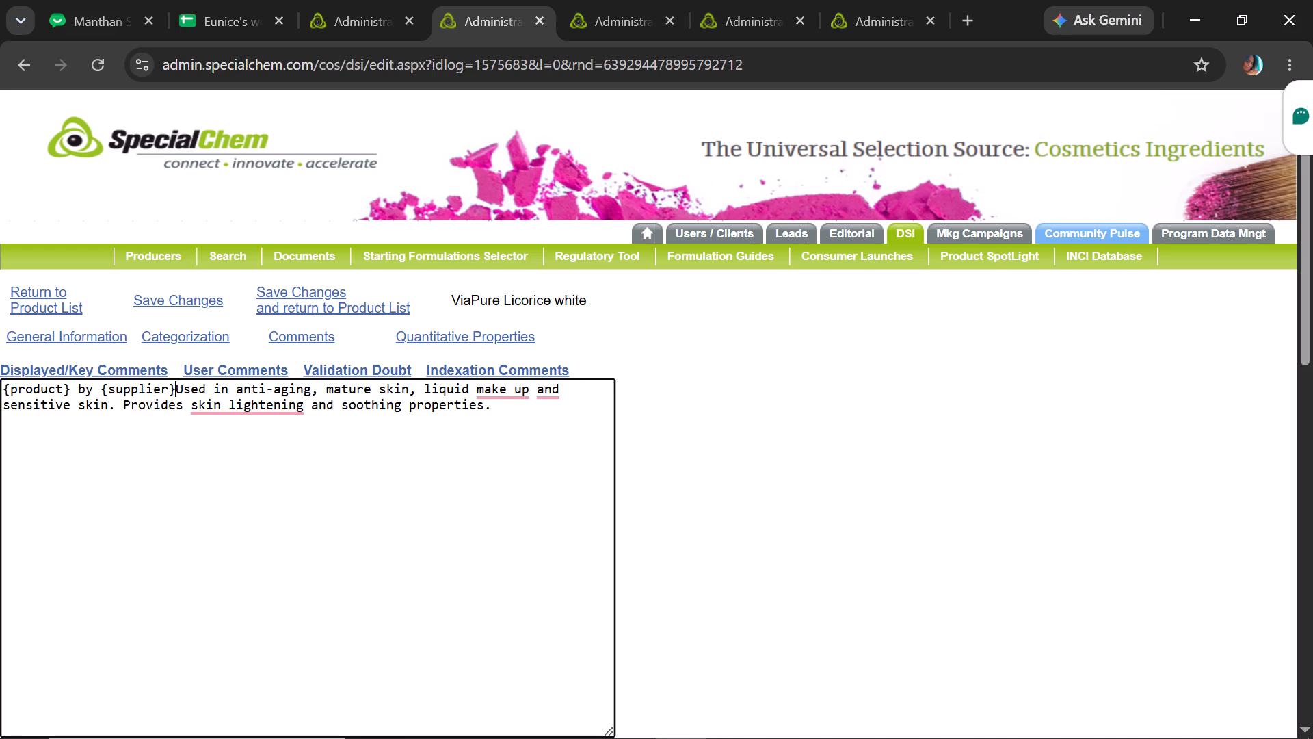
# Reword the text following "{supplier}" in the comment from "Used" to "is used", with a space before it.
pyautogui.click(183, 388)
pyautogui.press('space')
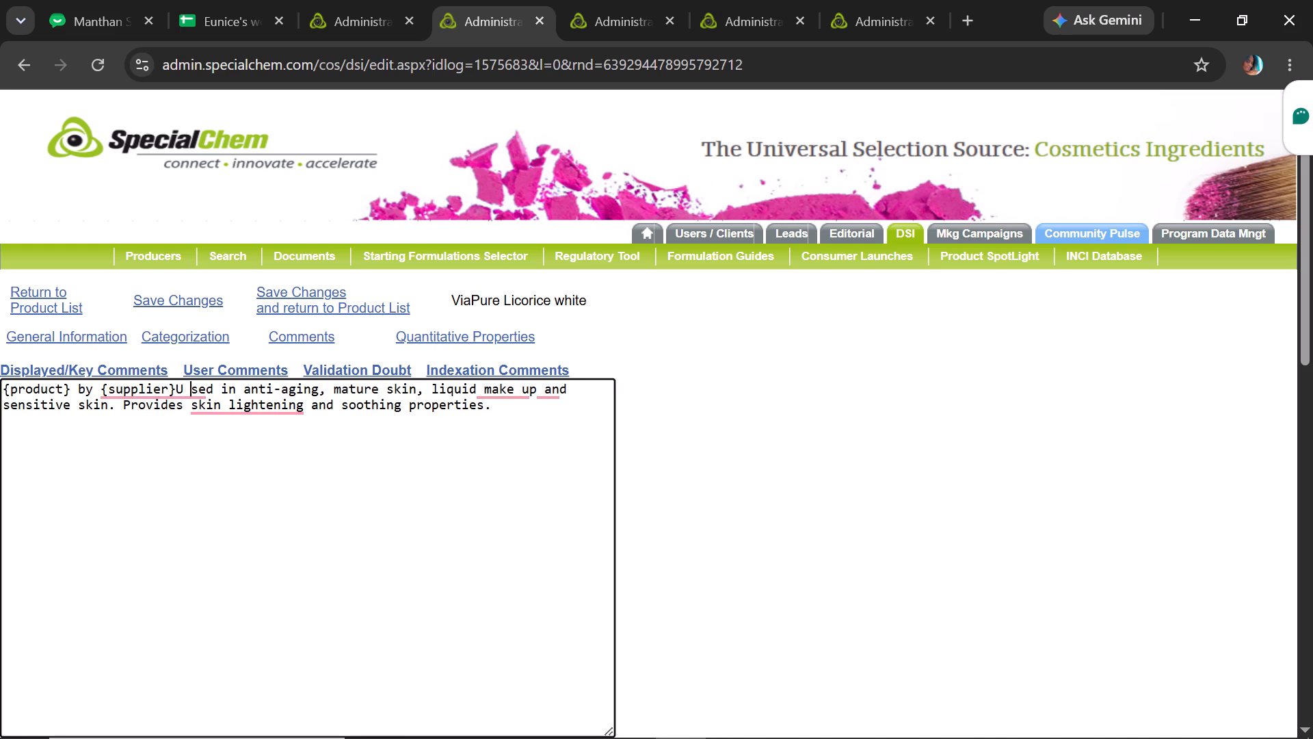
pyautogui.press('BackSpace')
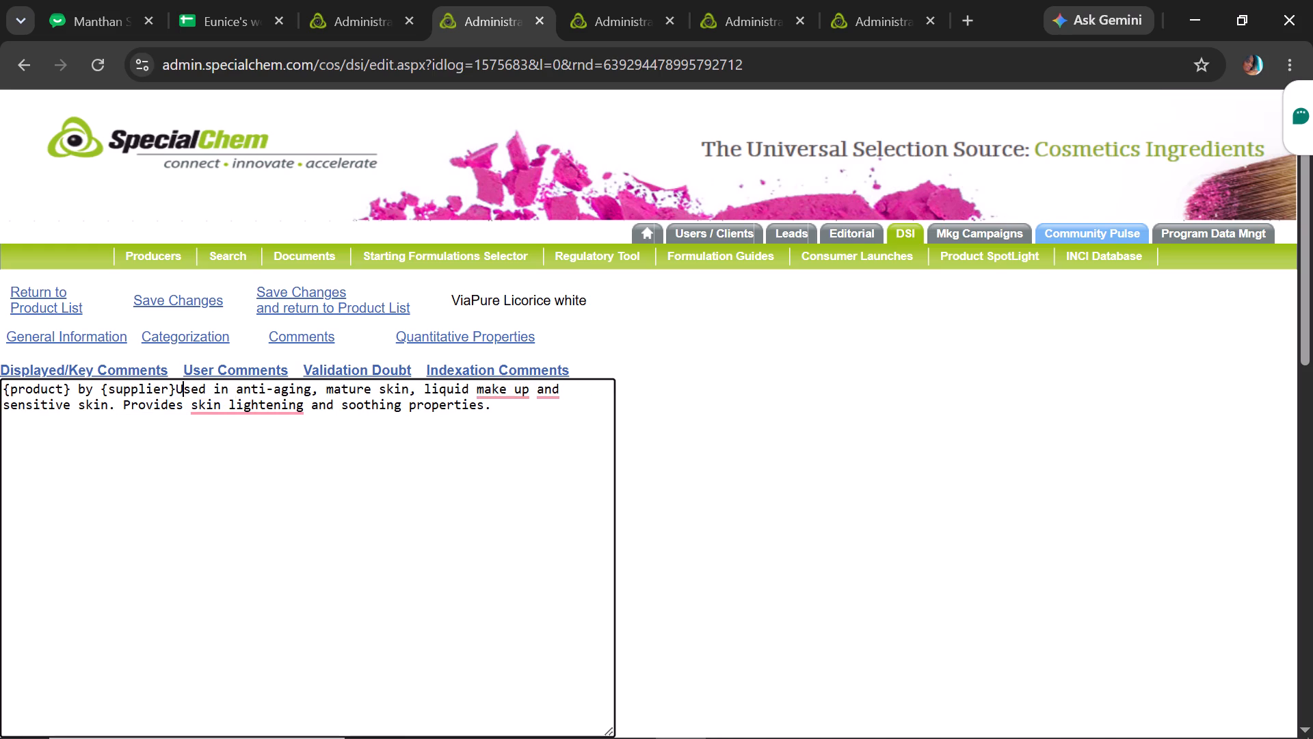
pyautogui.press('BackSpace')
pyautogui.press('i')
pyautogui.press('BackSpace')
pyautogui.press('space')
pyautogui.write('is')
pyautogui.press('space')
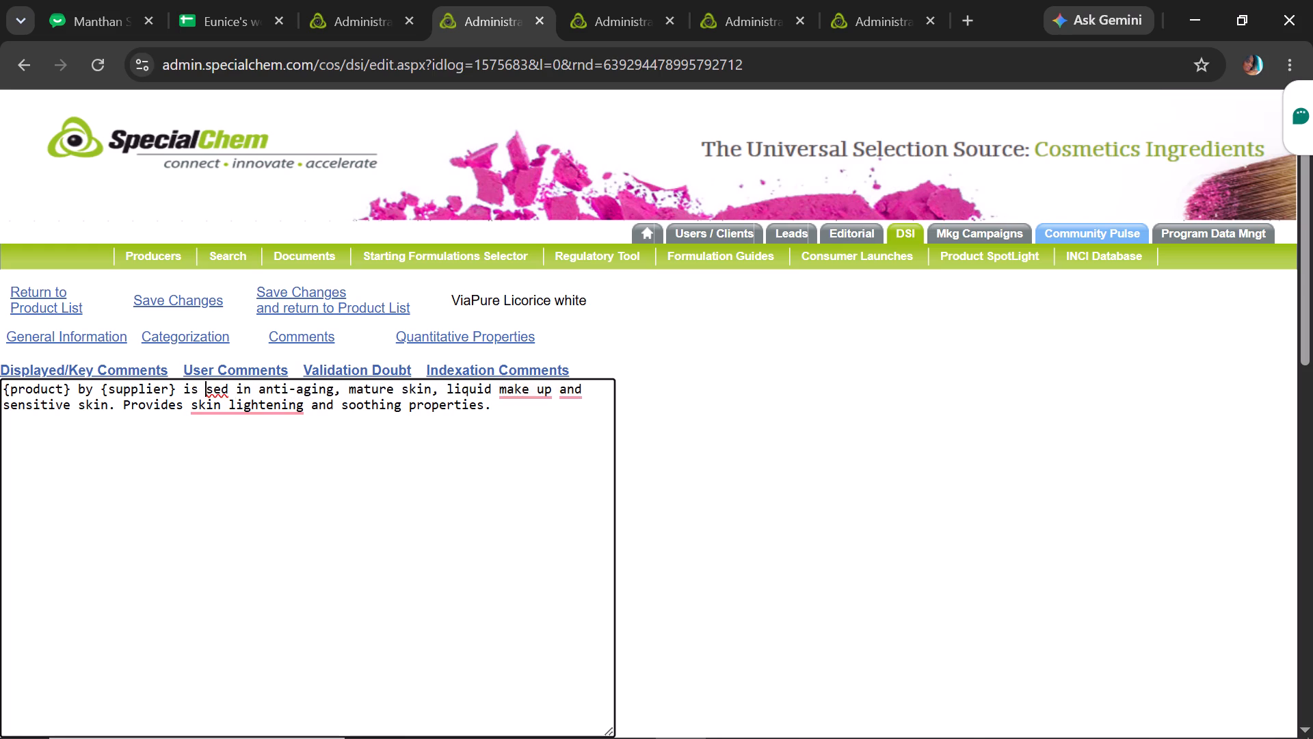
pyautogui.press('u')
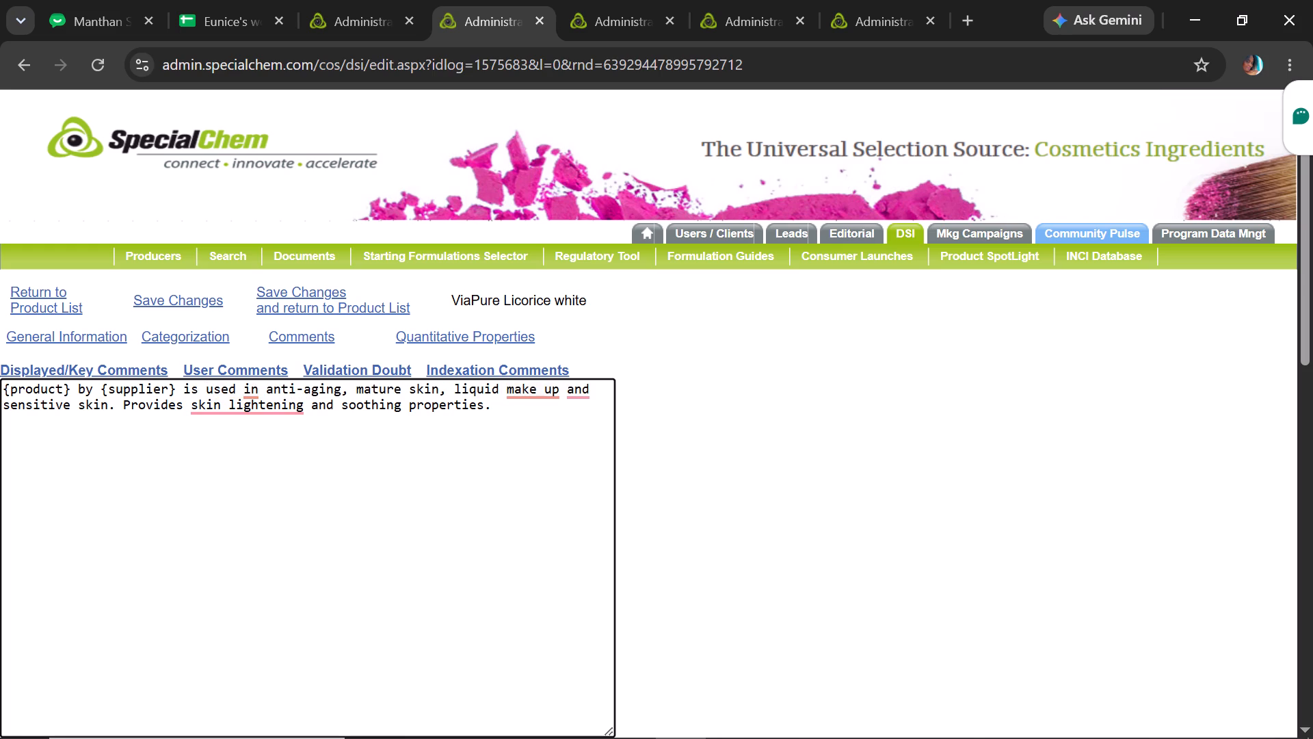
# Start the comment's second sentence with the copied "{product}" placeholder followed by lowercase "provides".
pyautogui.moveTo(72, 393); pyautogui.dragTo(0, 393)
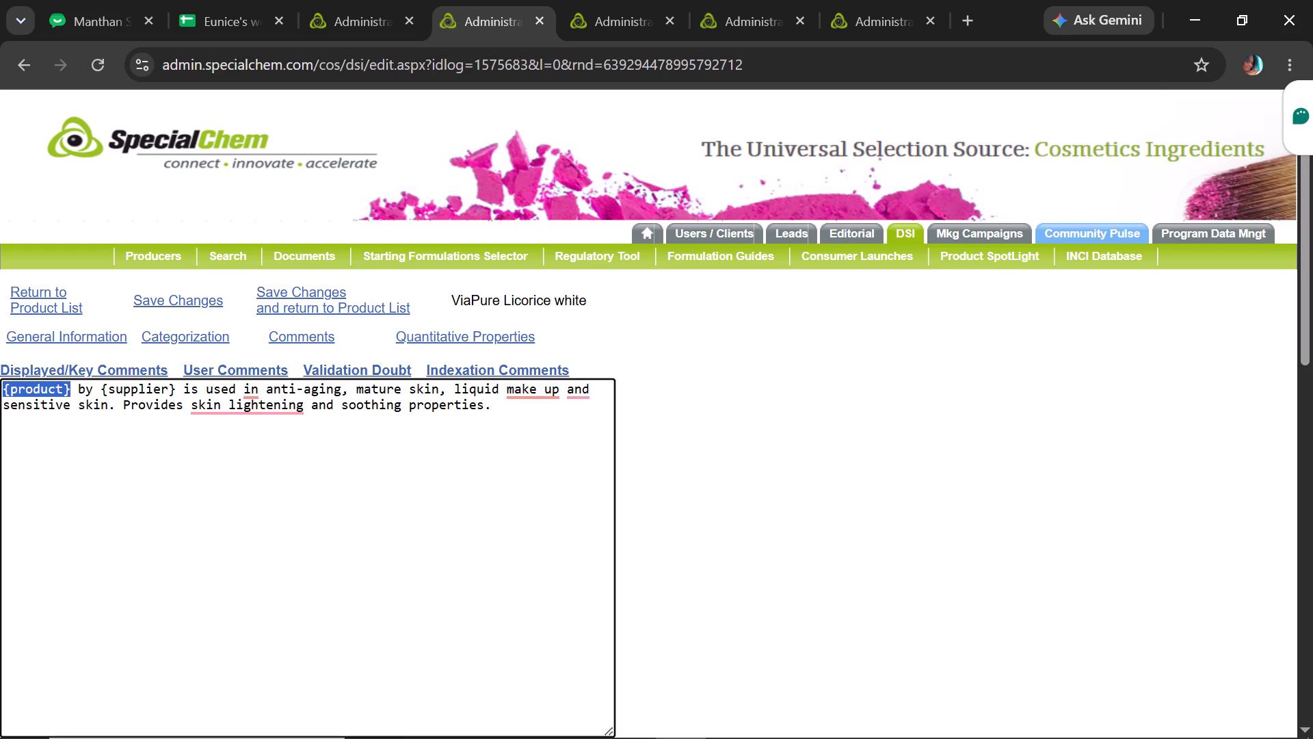
pyautogui.hotkey('ctrl', 'c')
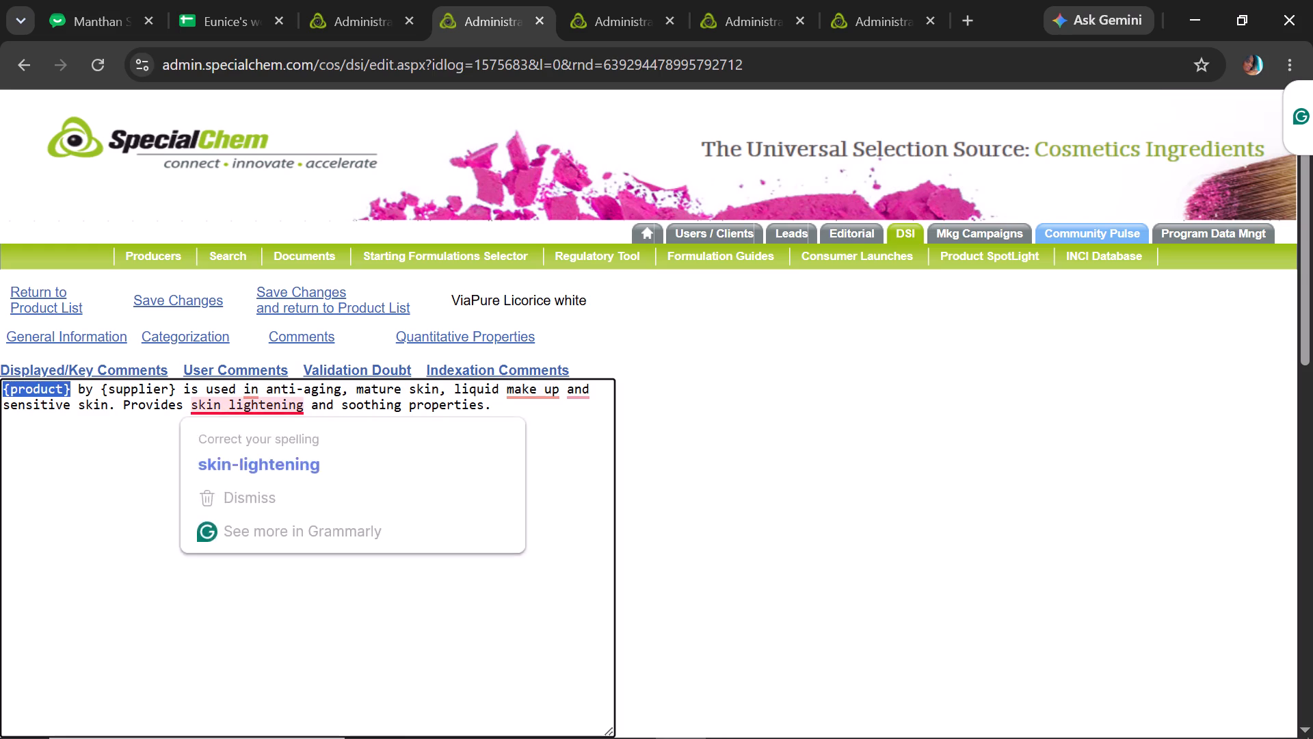
pyautogui.click(123, 404)
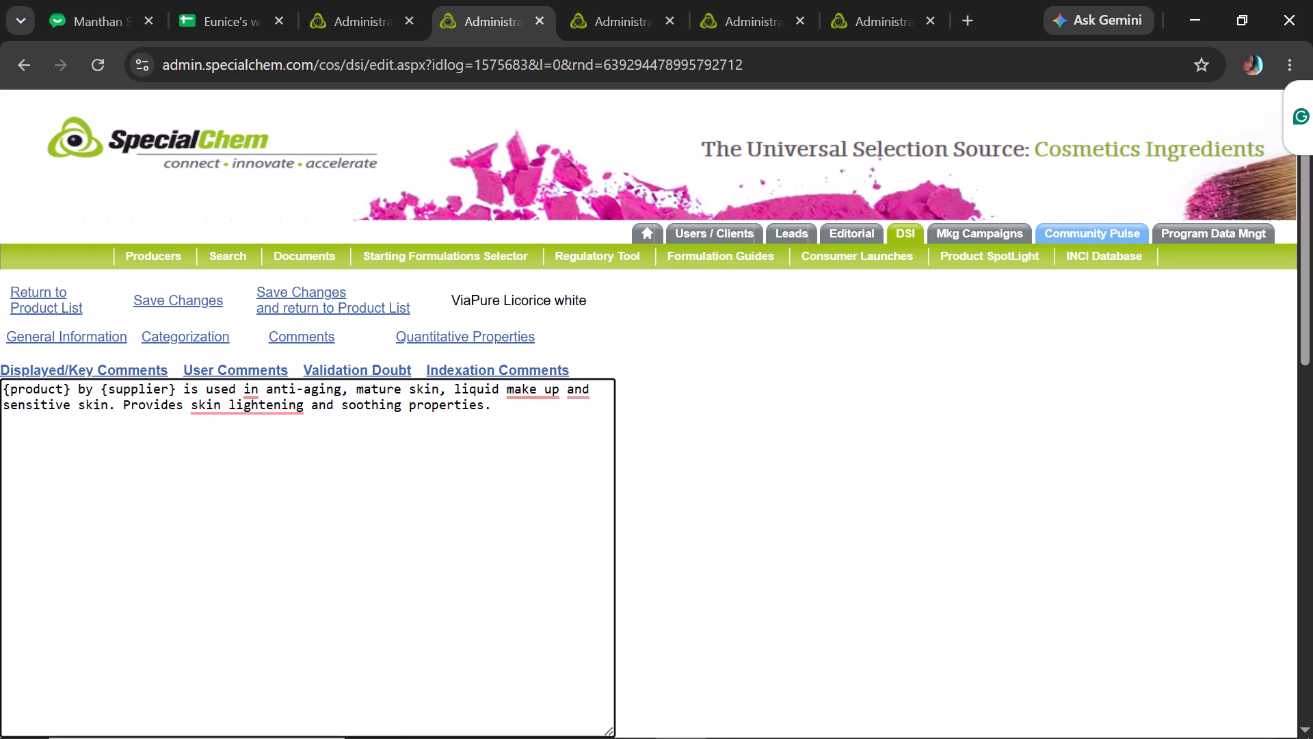
pyautogui.hotkey('ctrl', 'v')
pyautogui.press('space')
pyautogui.press('Delete')
pyautogui.press('p')
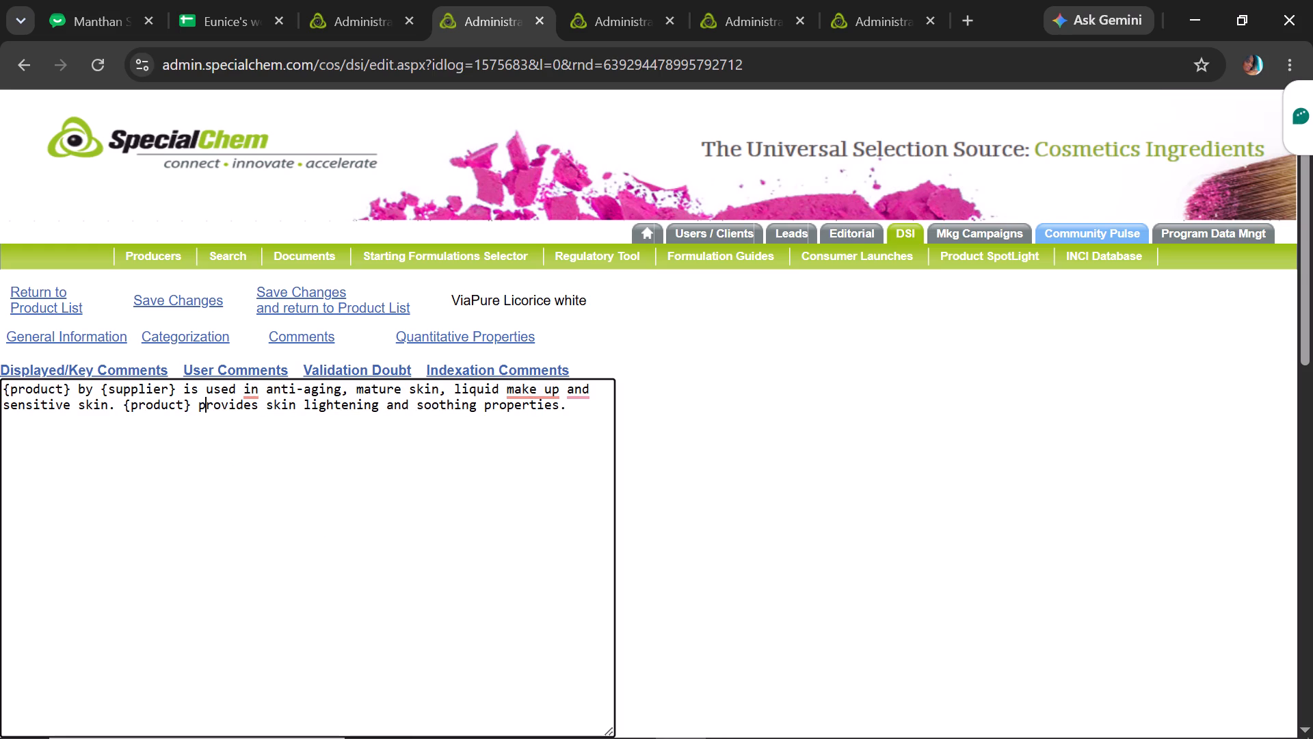
# Apply the Grammarly corrections to the comment: "for" anti-aging, "makeup", "skin-lightening", and a comma after "makeup".
pyautogui.click(271, 433)
pyautogui.write('for')
pyautogui.click(574, 428)
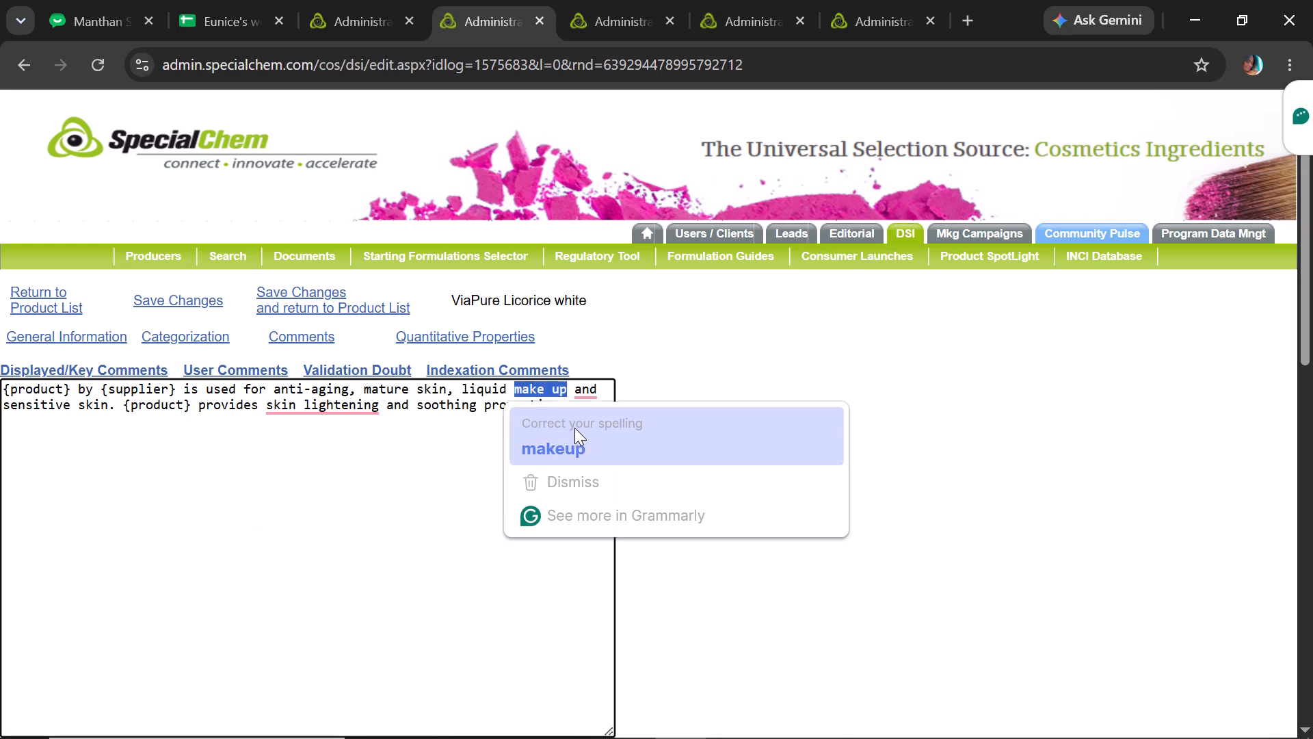
pyautogui.write('makeup')
pyautogui.click(596, 419)
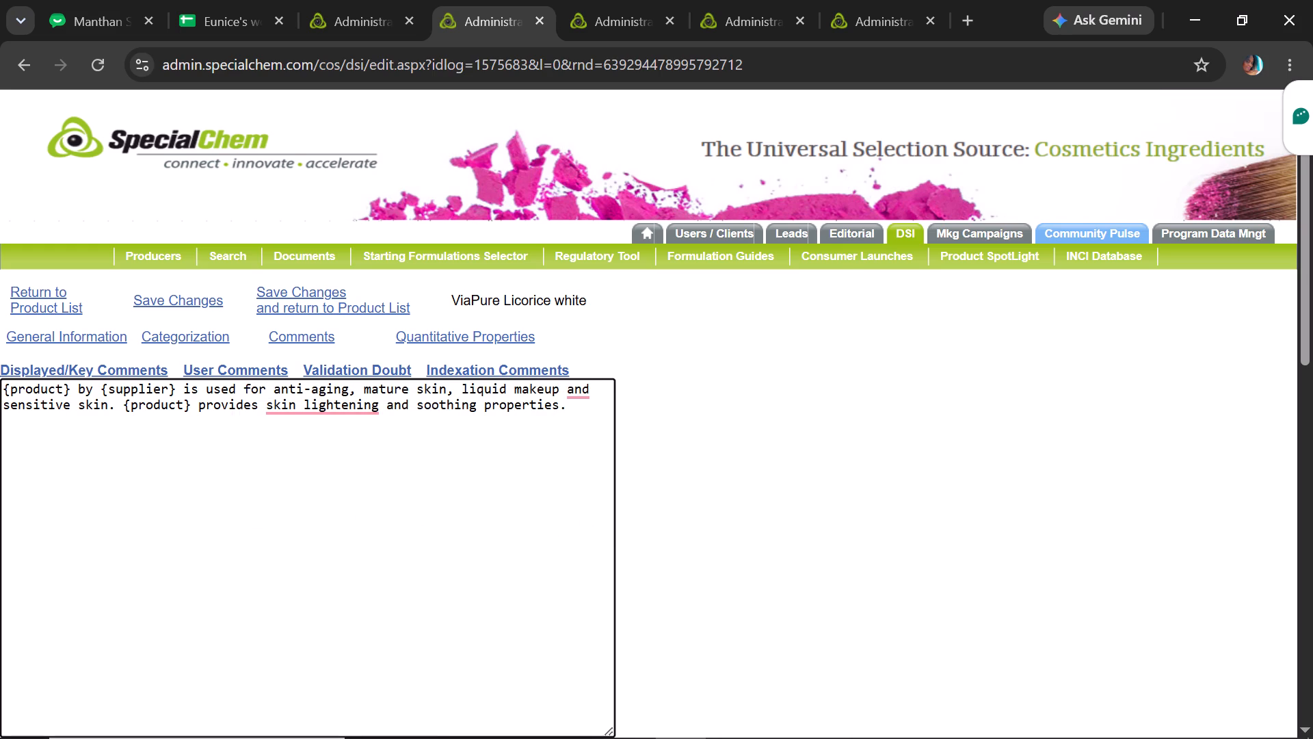
pyautogui.click(355, 435)
pyautogui.write('skin-li')
pyautogui.write('ghteni')
pyautogui.press('n')
pyautogui.press('g')
pyautogui.click(626, 448)
pyautogui.press(',')
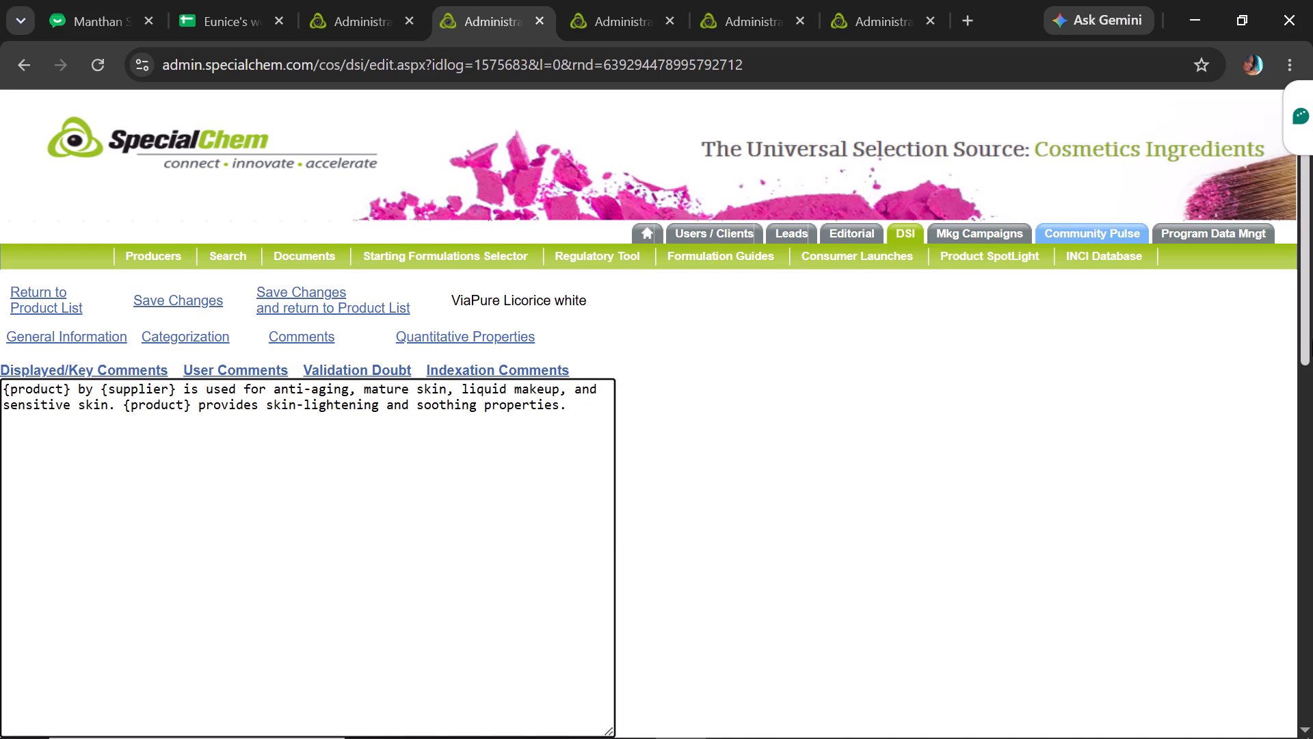
# Enable Display as HTML for the displayed comments and save the changes.
pyautogui.moveTo(1312, 339); pyautogui.dragTo(1309, 375)
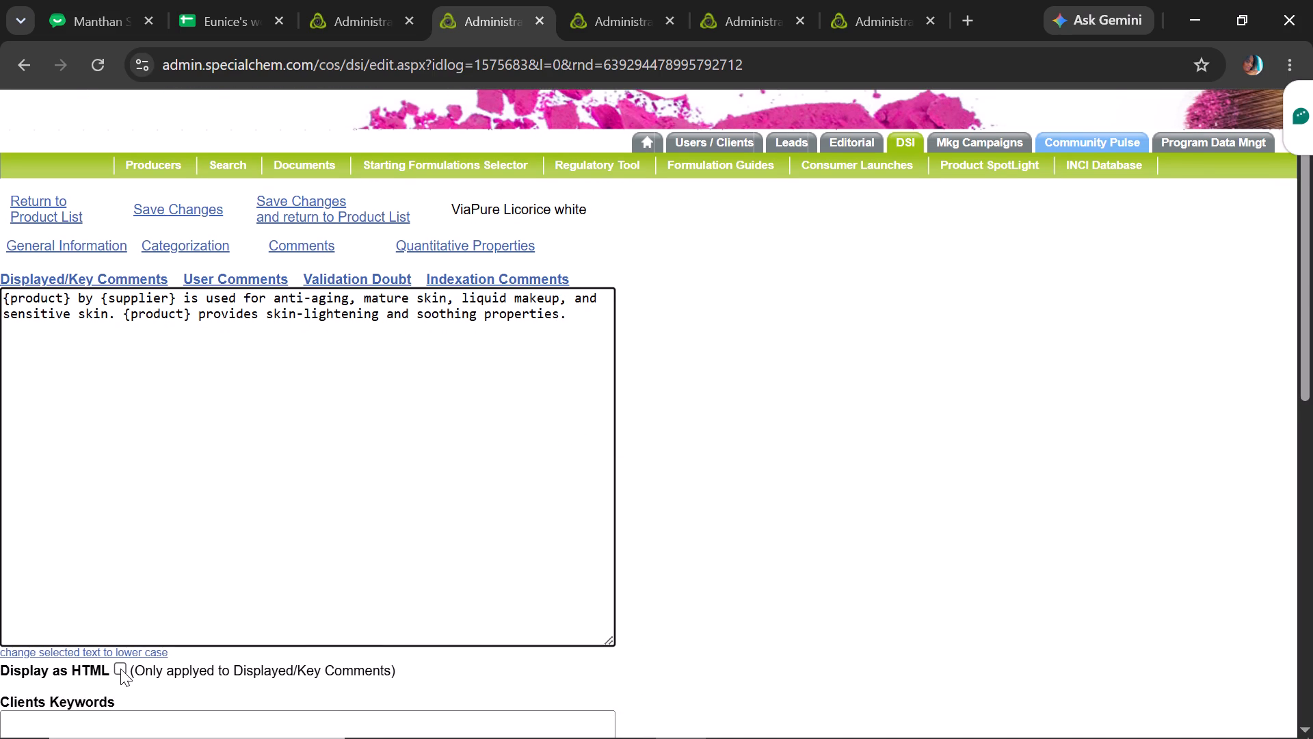
pyautogui.click(120, 669)
pyautogui.click(191, 213)
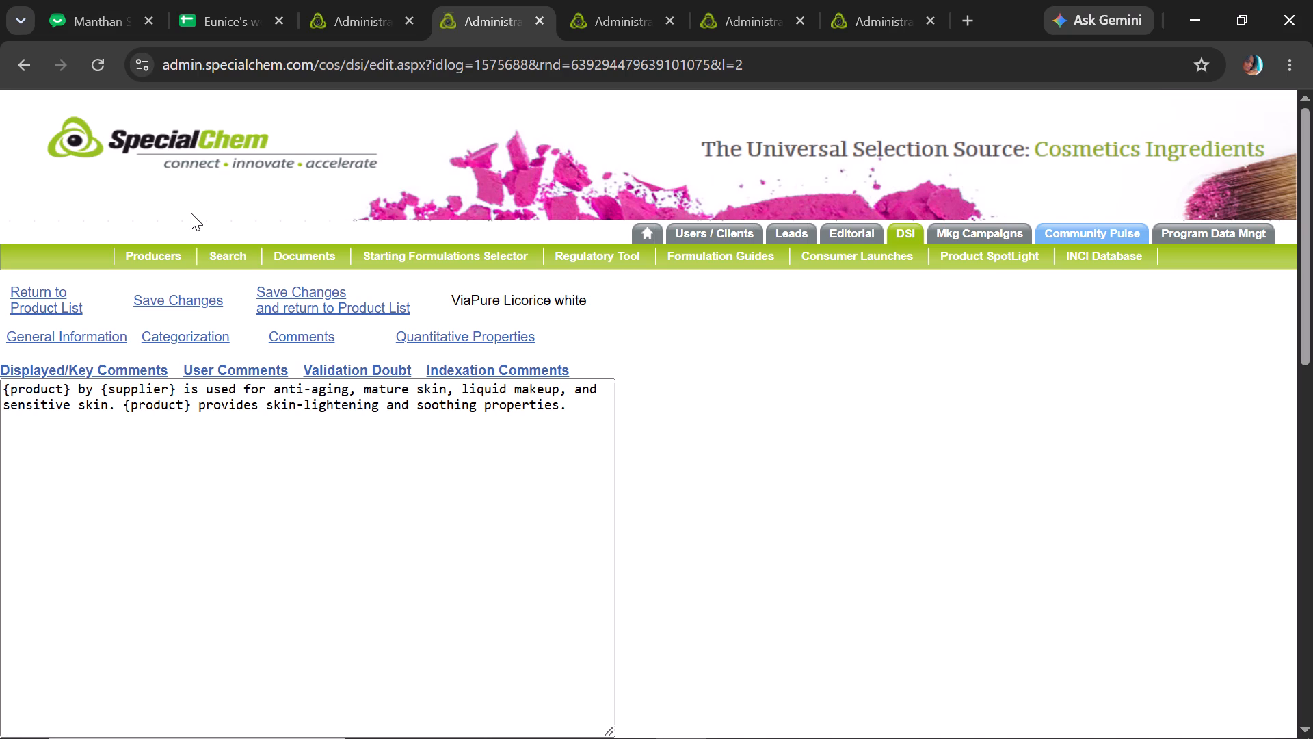
pyautogui.click(168, 298)
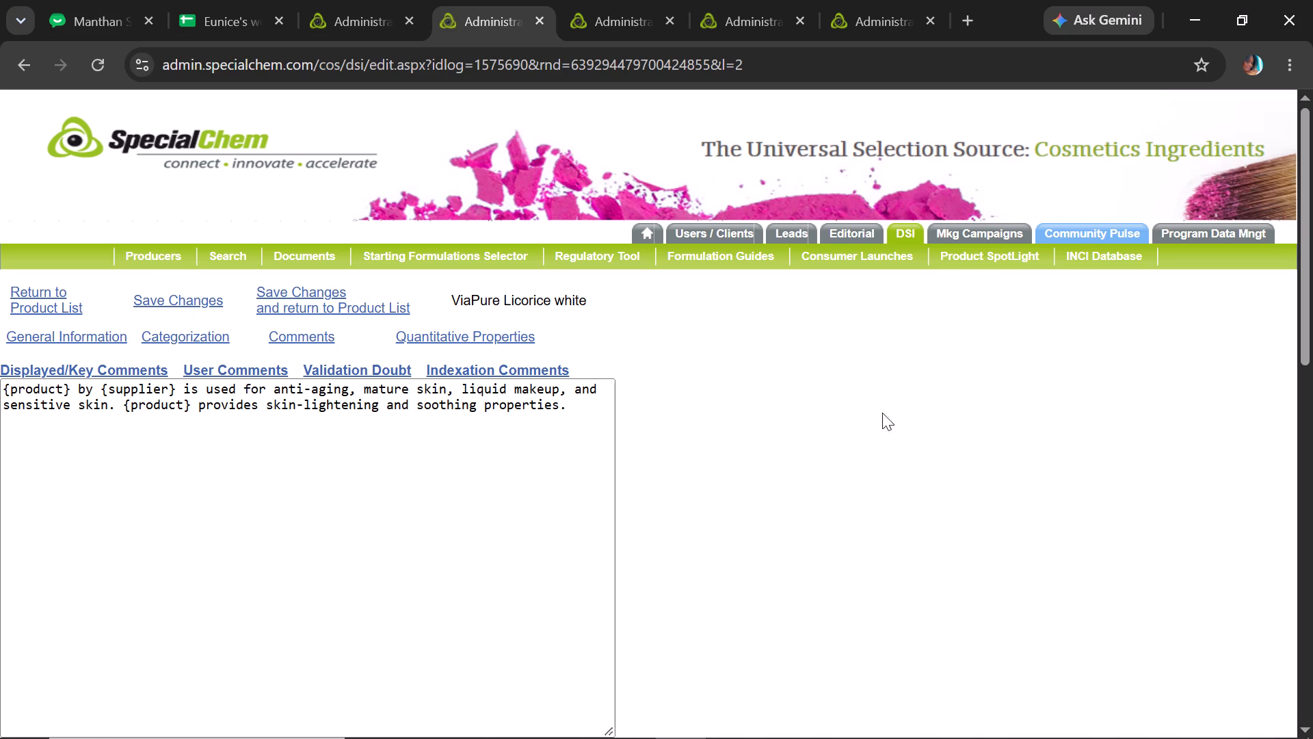
# In the User Comments, add ViaPure Licorice white's sustainability claims from the spreadsheet on a new line below "Duplicates".
pyautogui.click(228, 368)
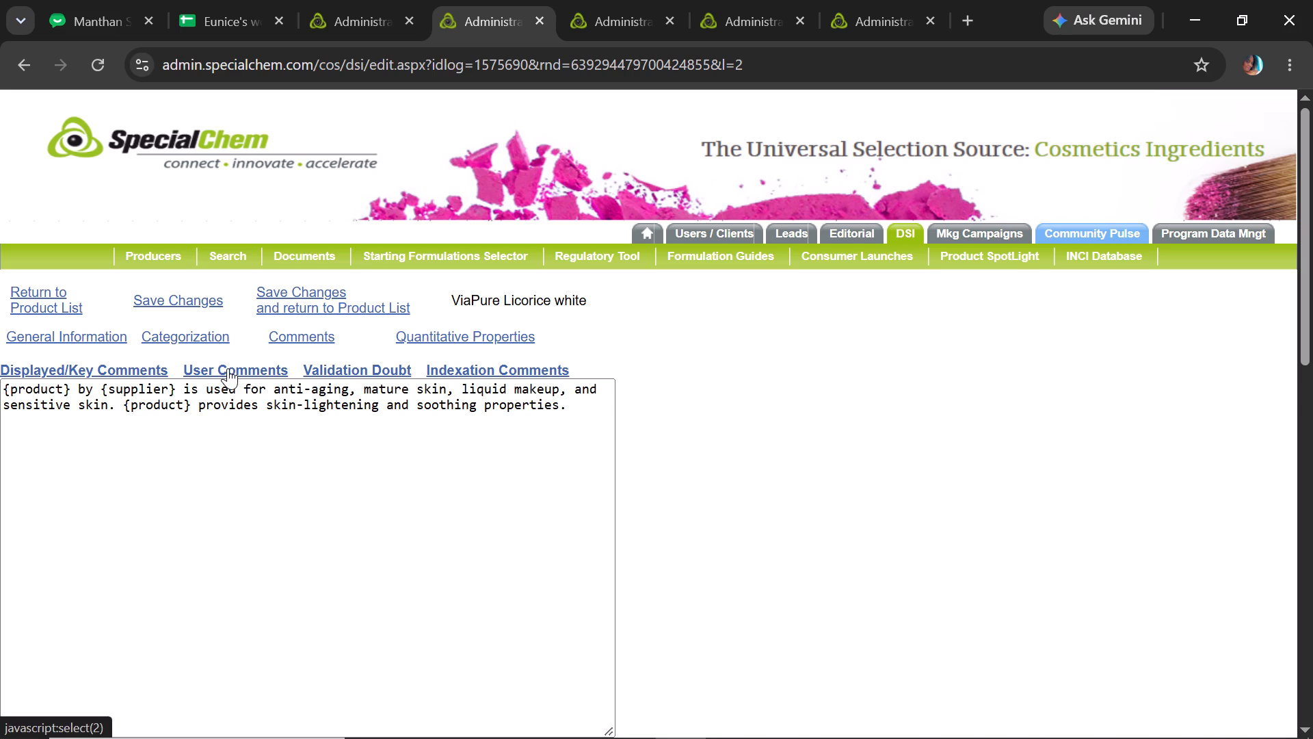
pyautogui.click(228, 0)
pyautogui.hotkey('ctrl', 'c')
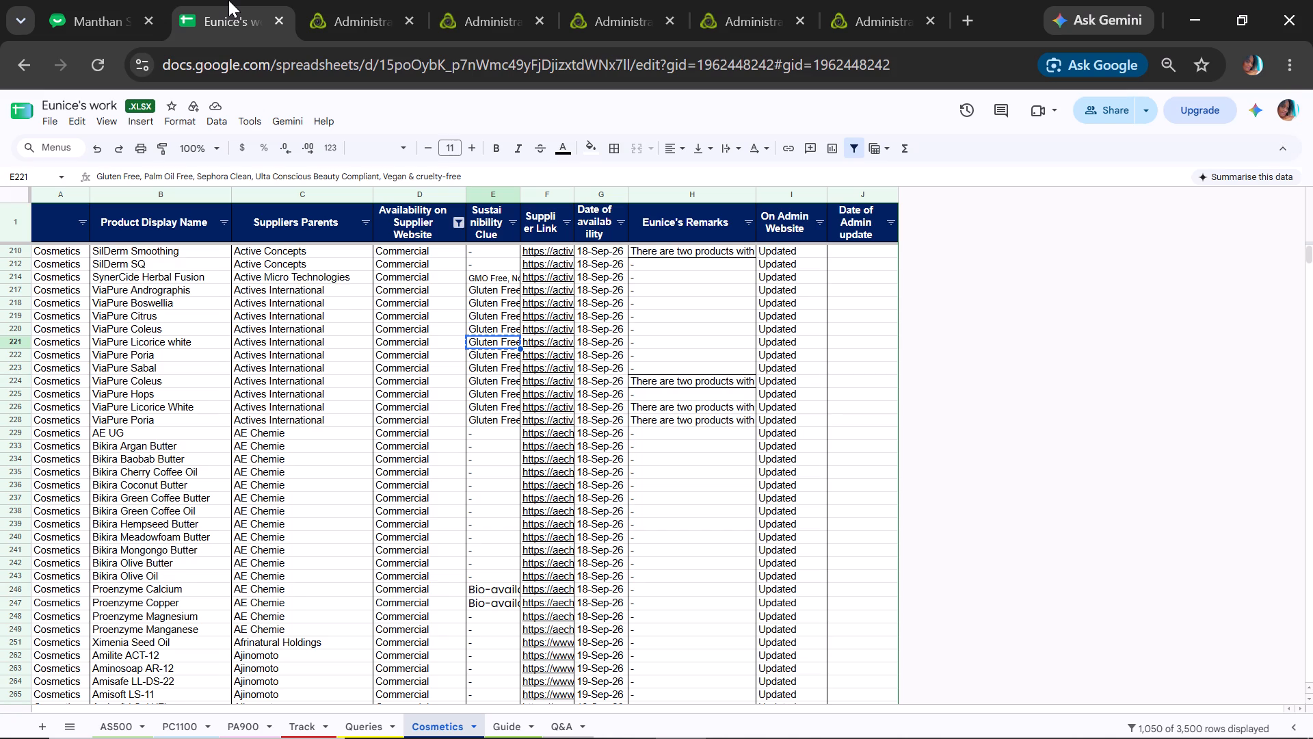
pyautogui.click(375, 0)
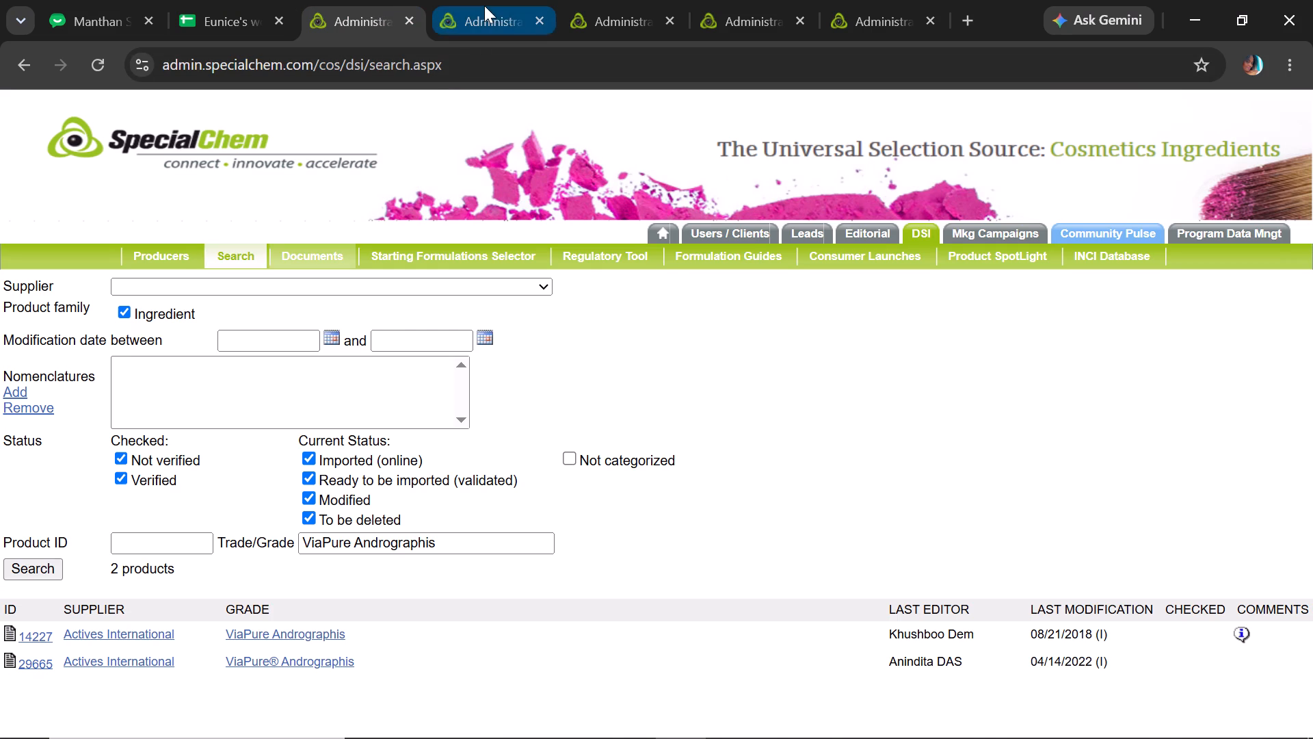
pyautogui.click(484, 5)
pyautogui.click(111, 391)
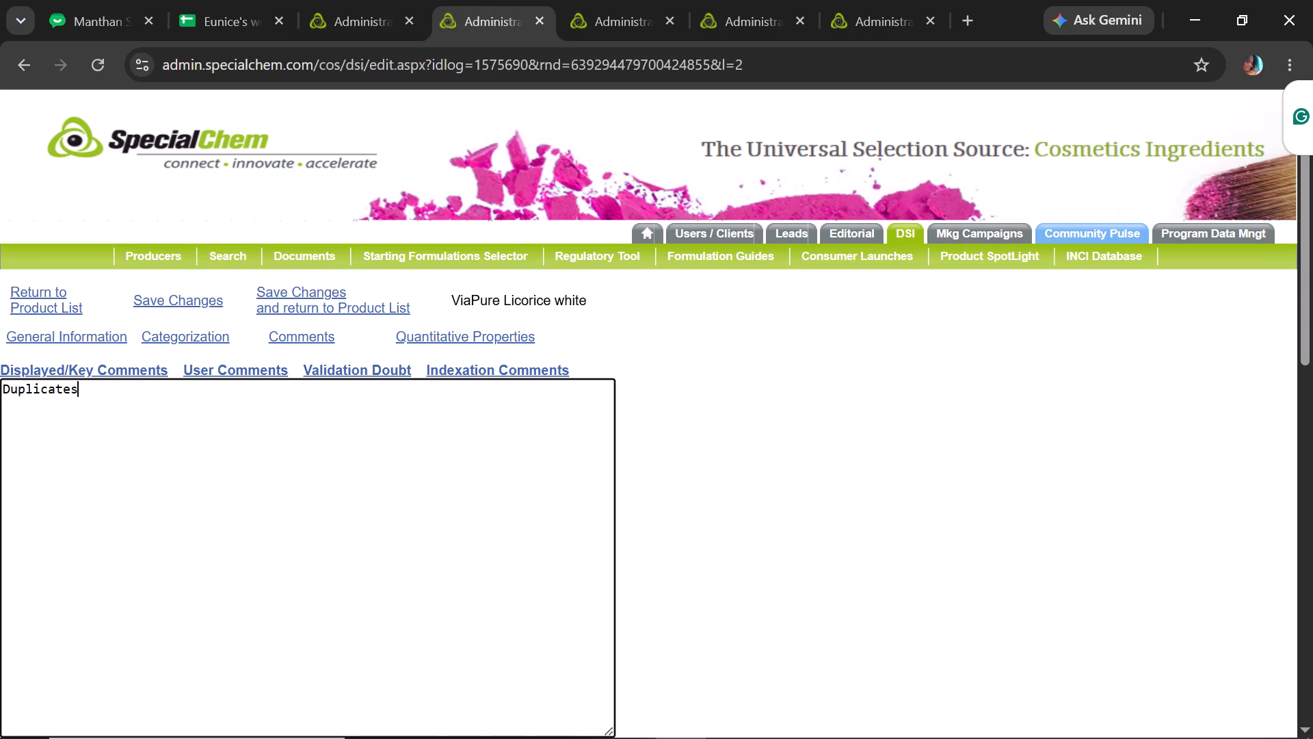
pyautogui.press('Return')
pyautogui.hotkey('ctrl', 'v')
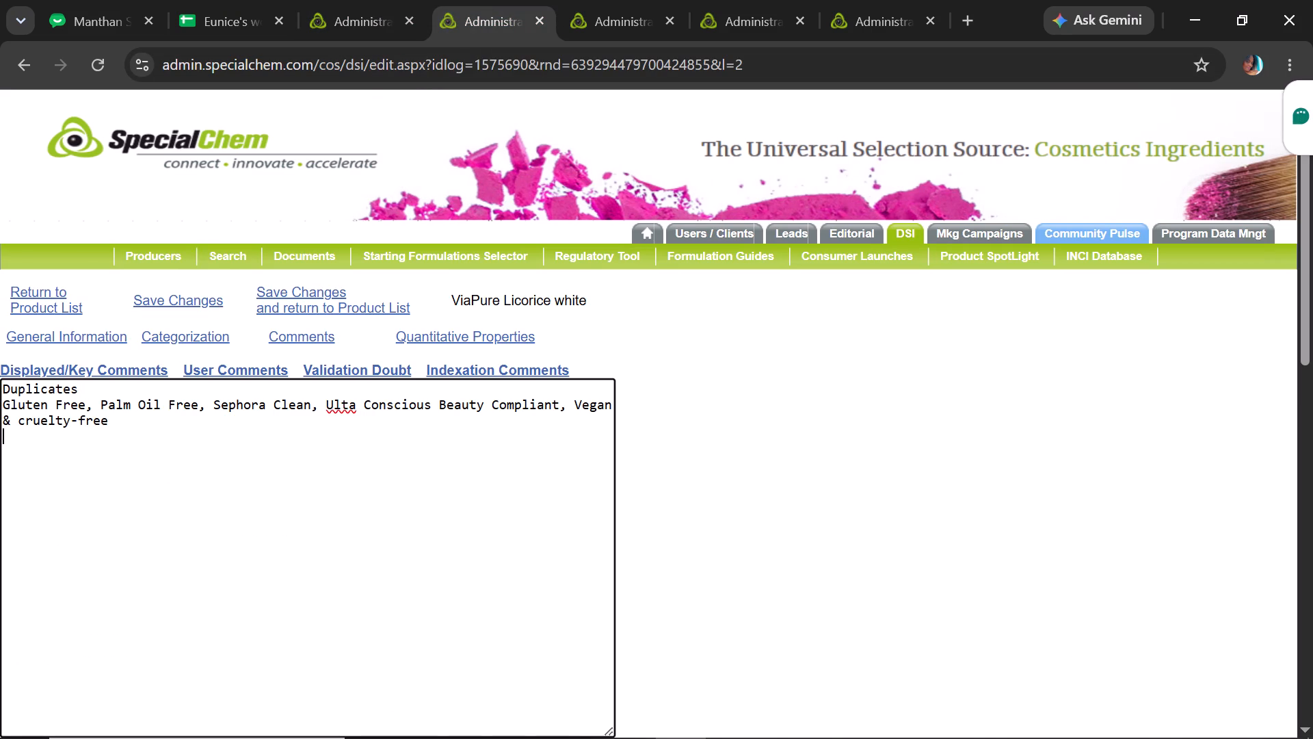
pyautogui.press('Return')
# Add the supplier link from the ViaPure Licorice white spreadsheet row below the claims in the User Comments and save the changes.
pyautogui.click(235, 0)
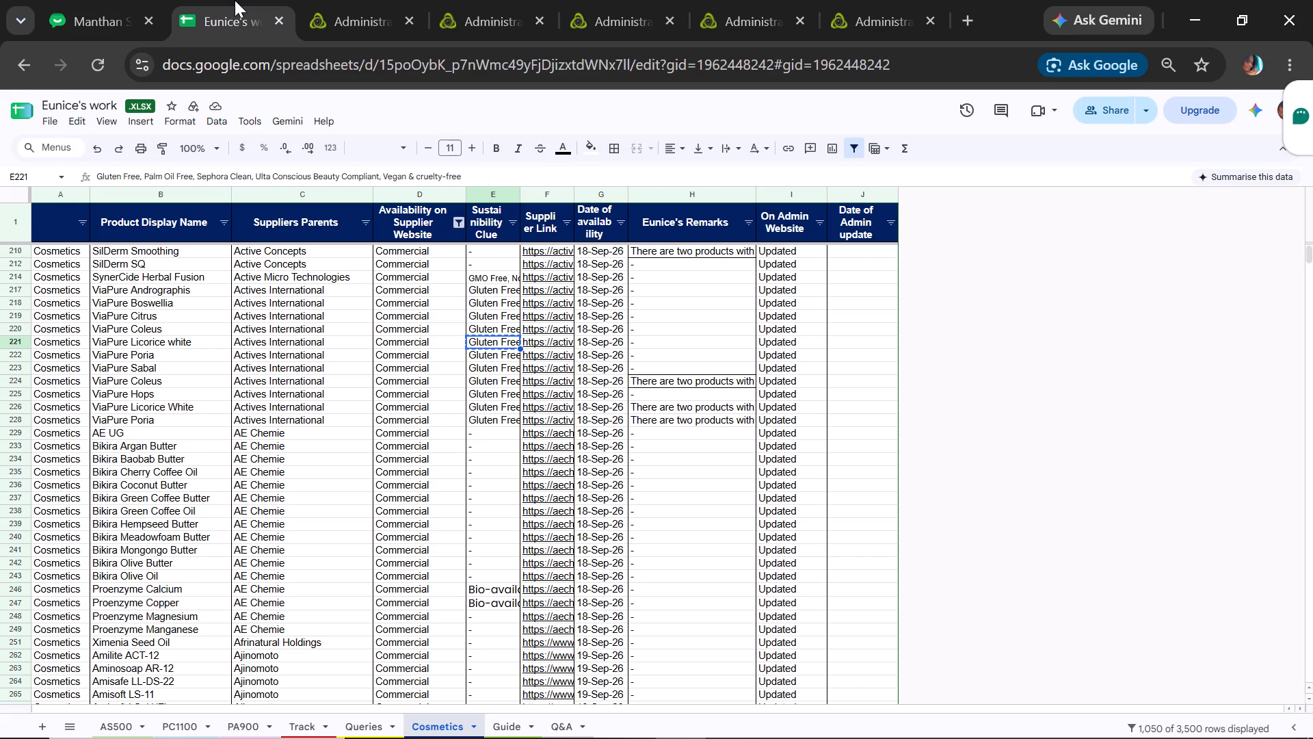
pyautogui.press('Right')
pyautogui.hotkey('ctrl', 'c')
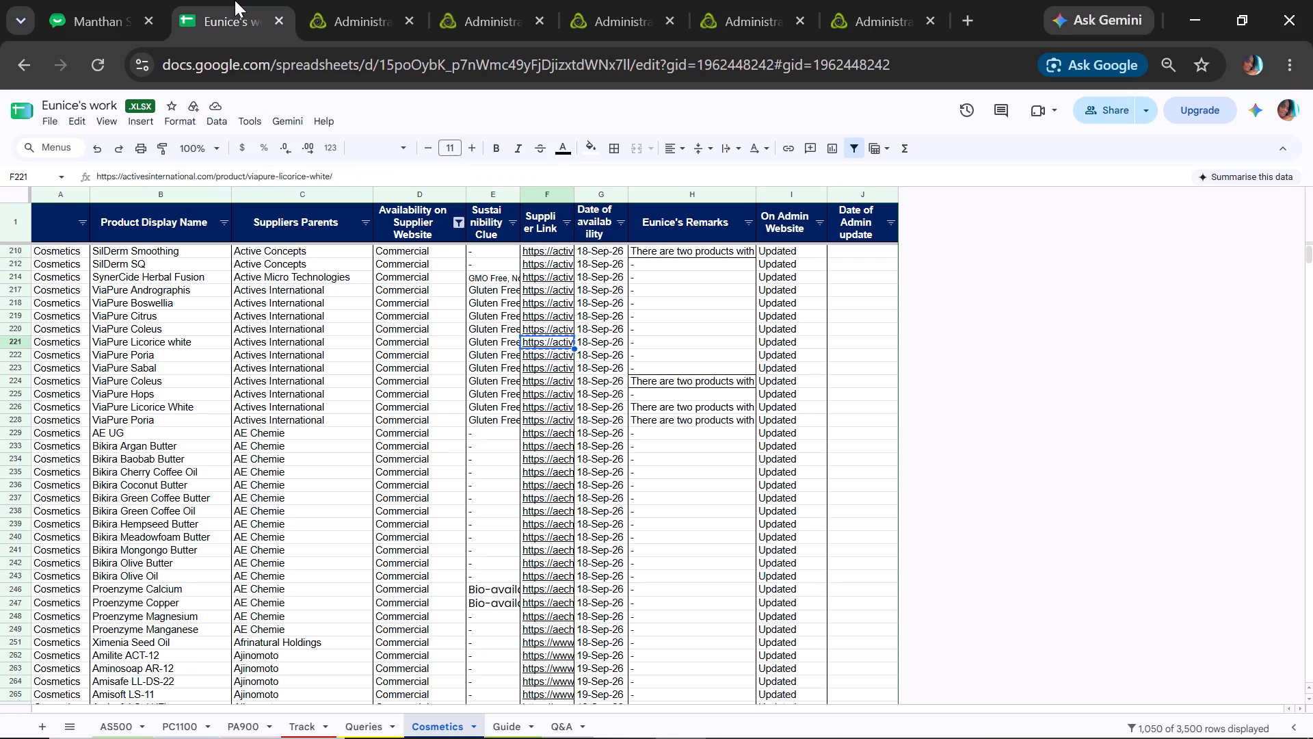
pyautogui.click(509, 0)
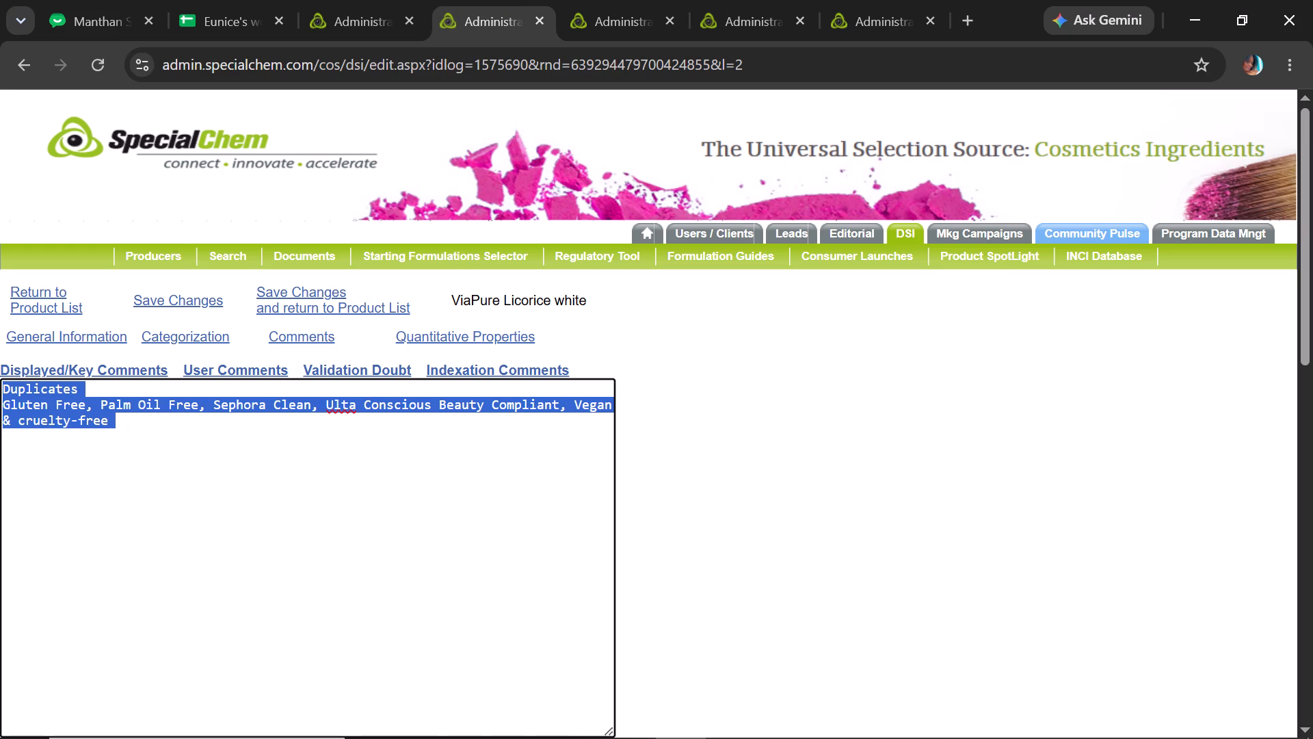
pyautogui.click(0, 467)
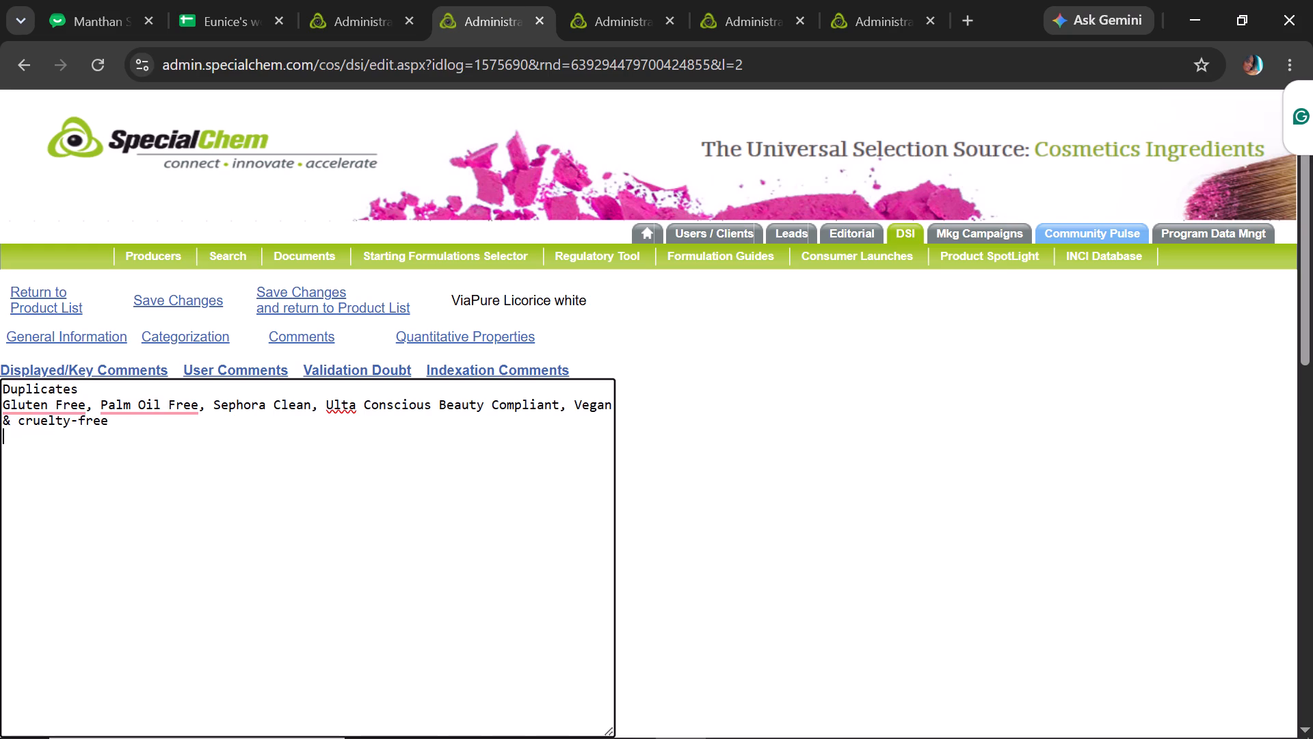
pyautogui.hotkey('ctrl', 'v')
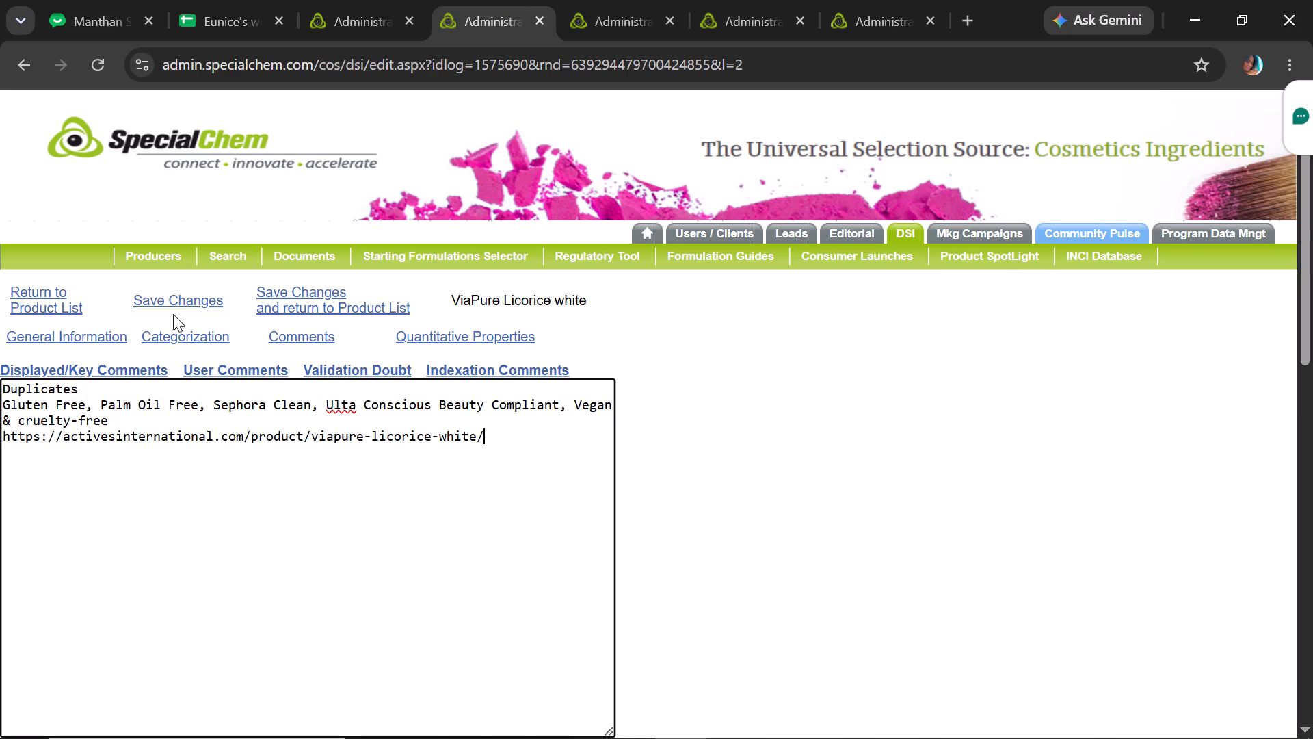
pyautogui.click(180, 300)
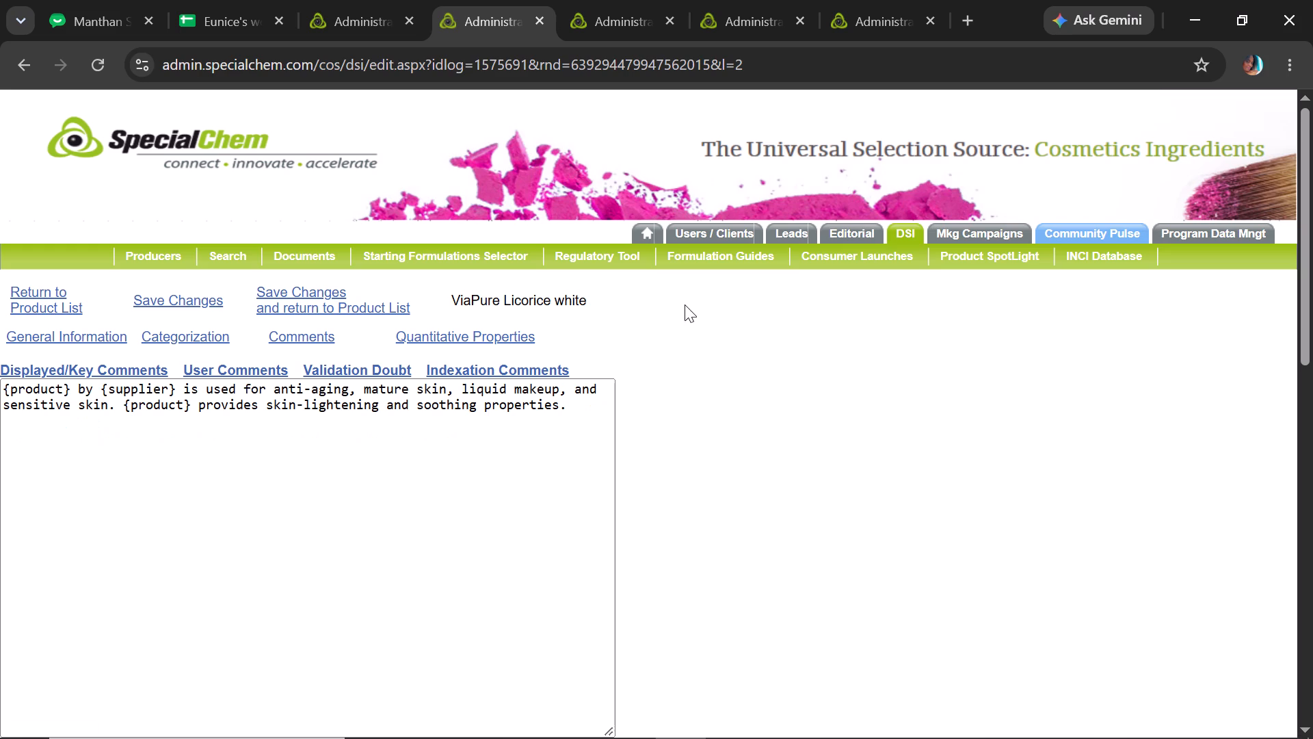
# Open the Quantitative Properties of ViaPure Licorice white.
pyautogui.moveTo(1312, 219); pyautogui.dragTo(1292, 271)
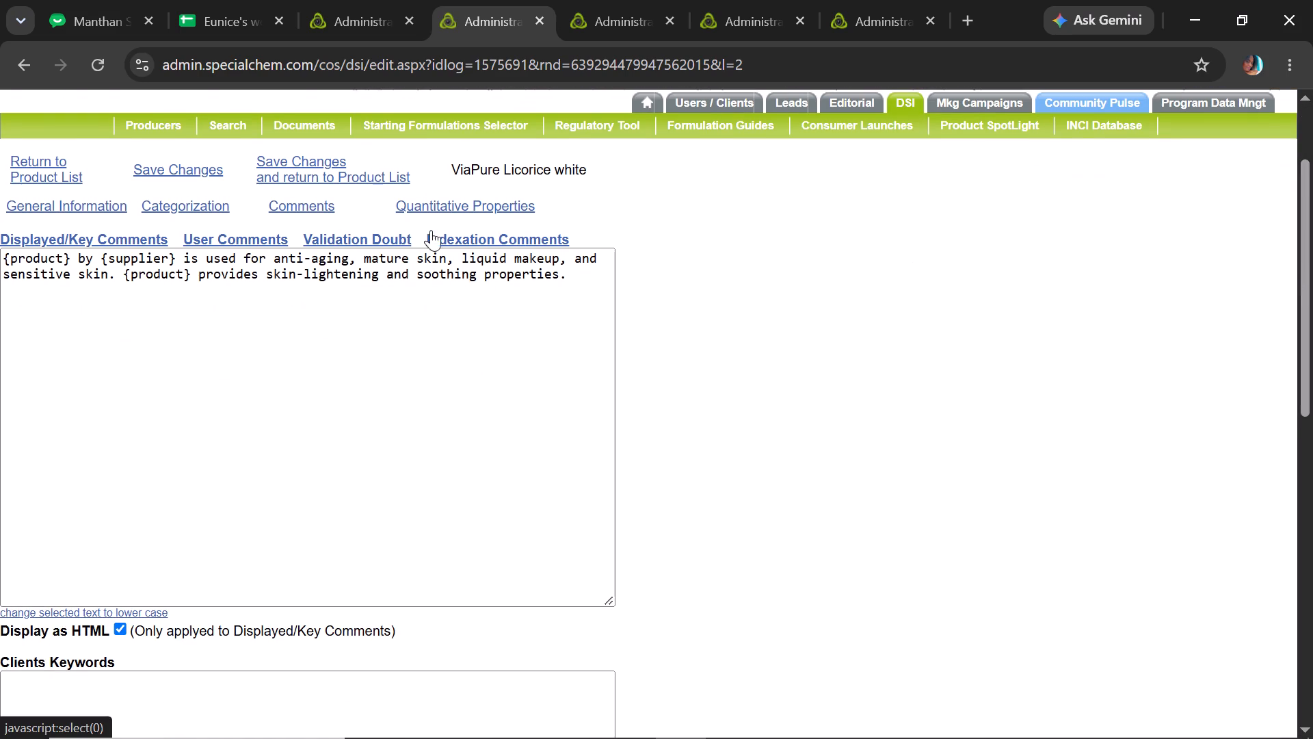
pyautogui.click(395, 210)
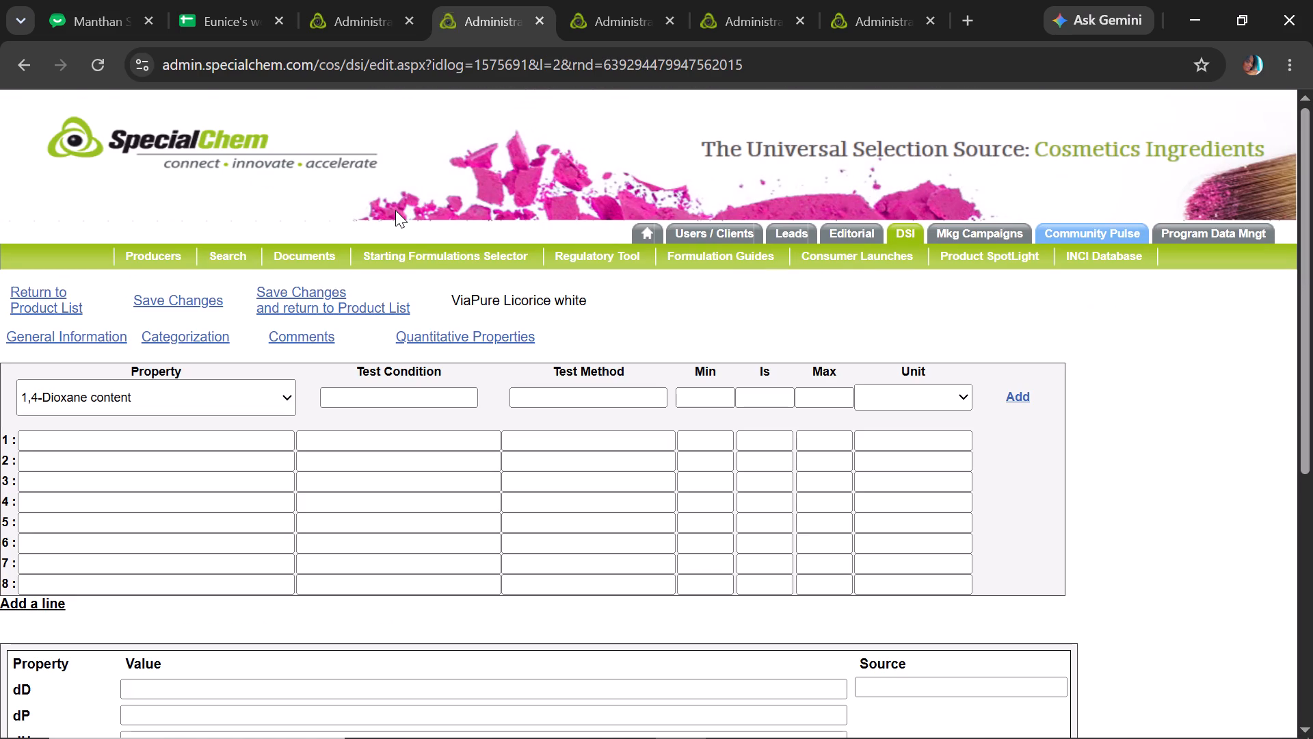
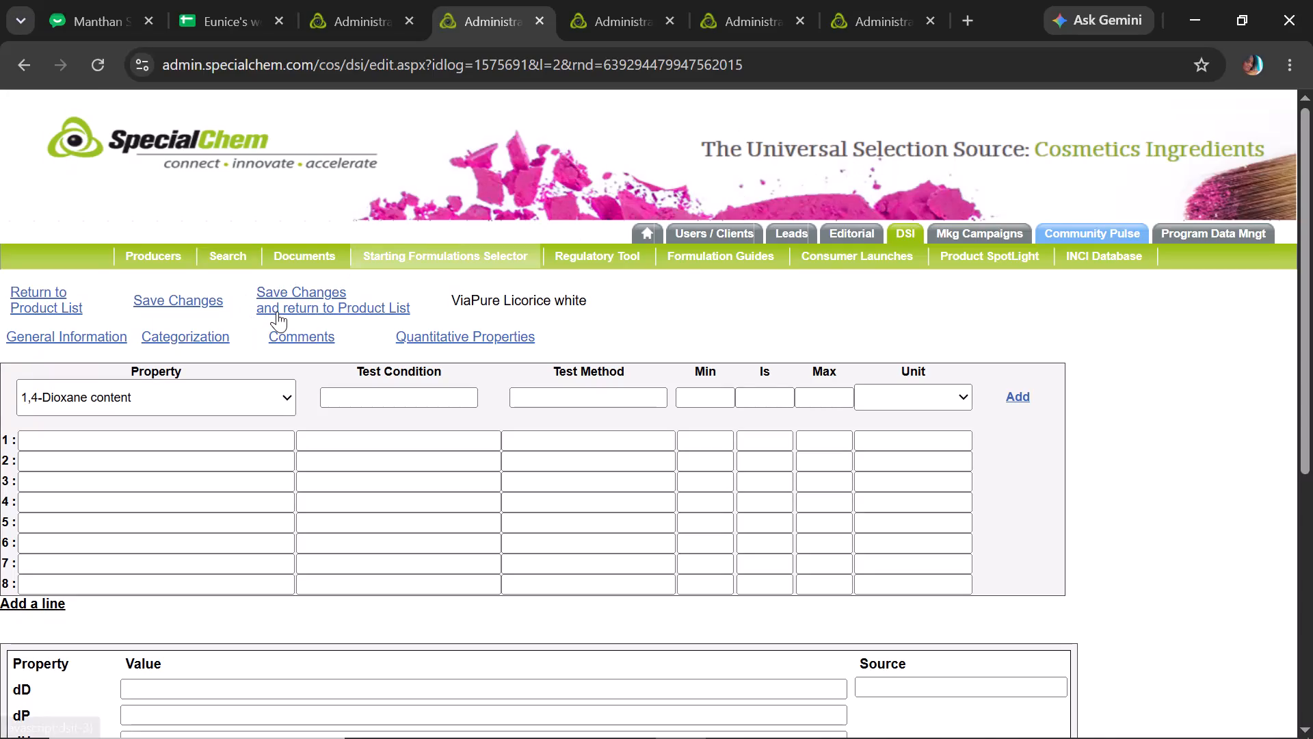
# Save ViaPure Licorice white and return to the product list.
pyautogui.click(277, 311)
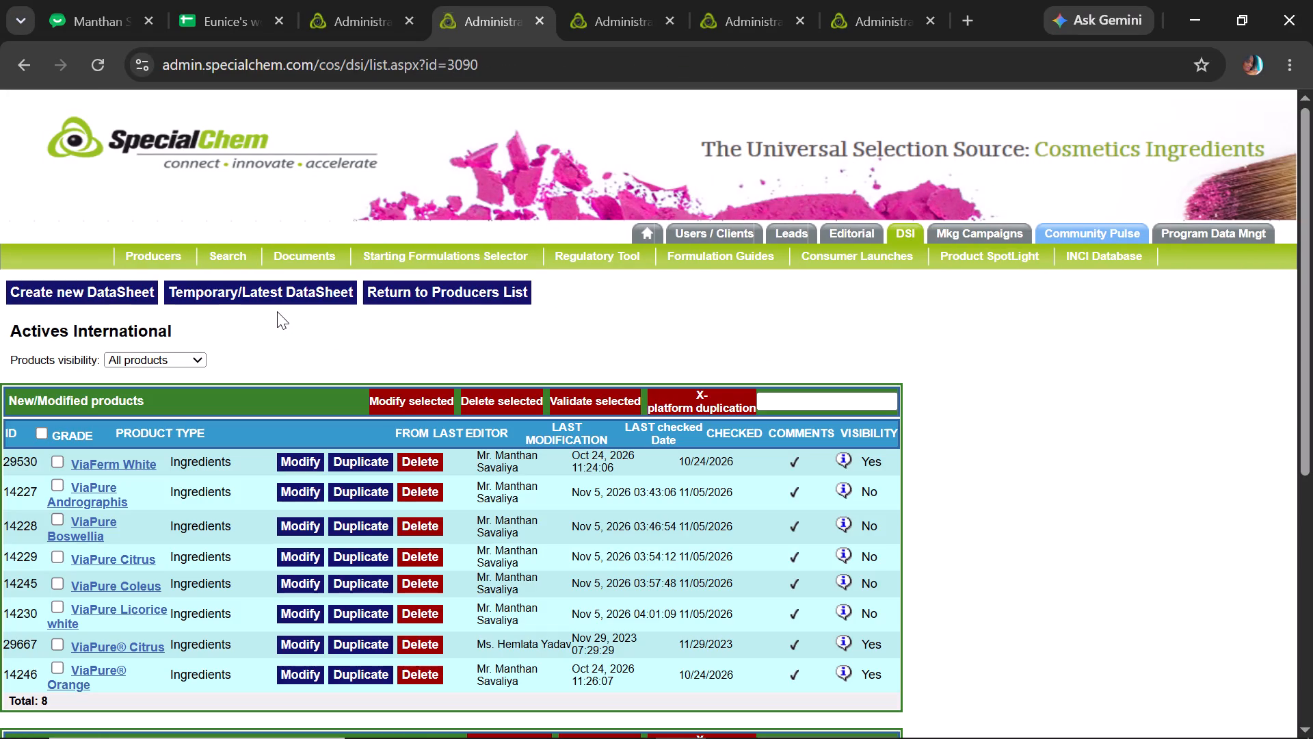
# Open ViaPure Poria from the Imported products for modification, mark its status as checked with the date 11/05/2026, and save the changes.
pyautogui.moveTo(1312, 325); pyautogui.dragTo(1312, 569)
pyautogui.click(302, 383)
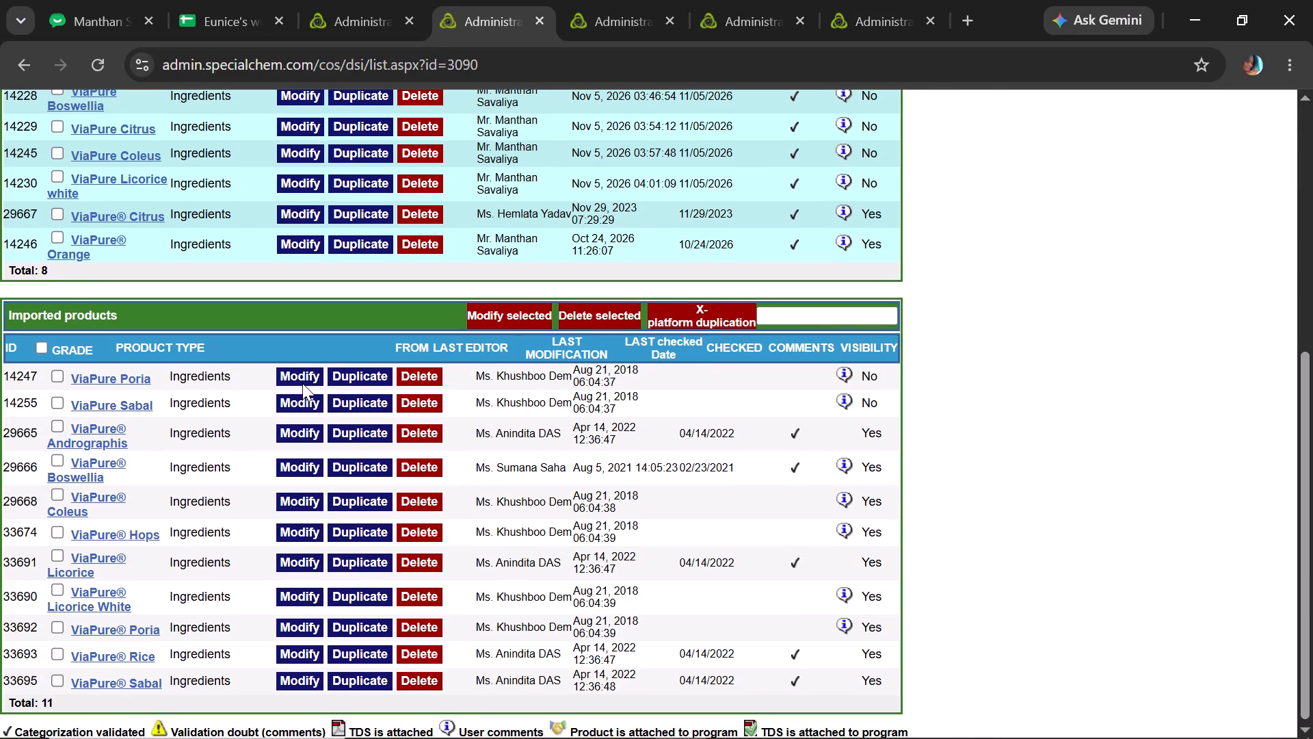
pyautogui.click(306, 374)
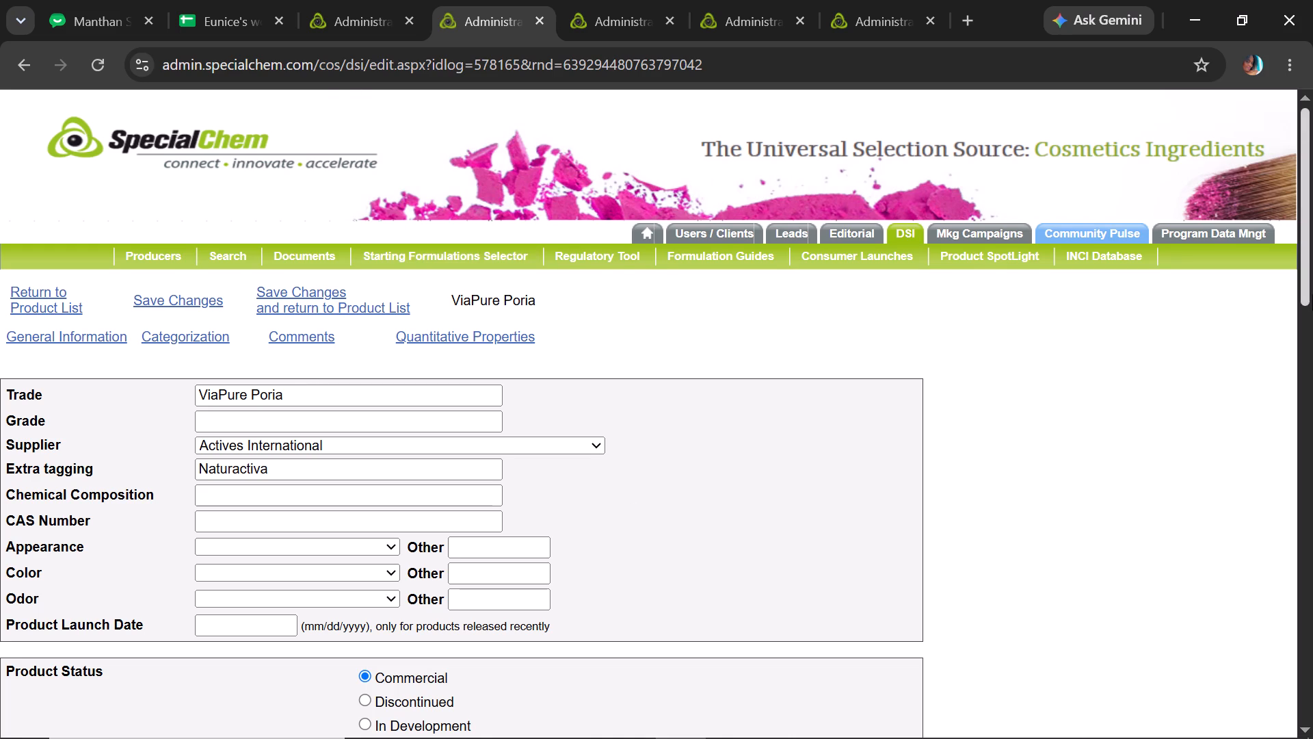
pyautogui.moveTo(1312, 294); pyautogui.dragTo(1312, 322)
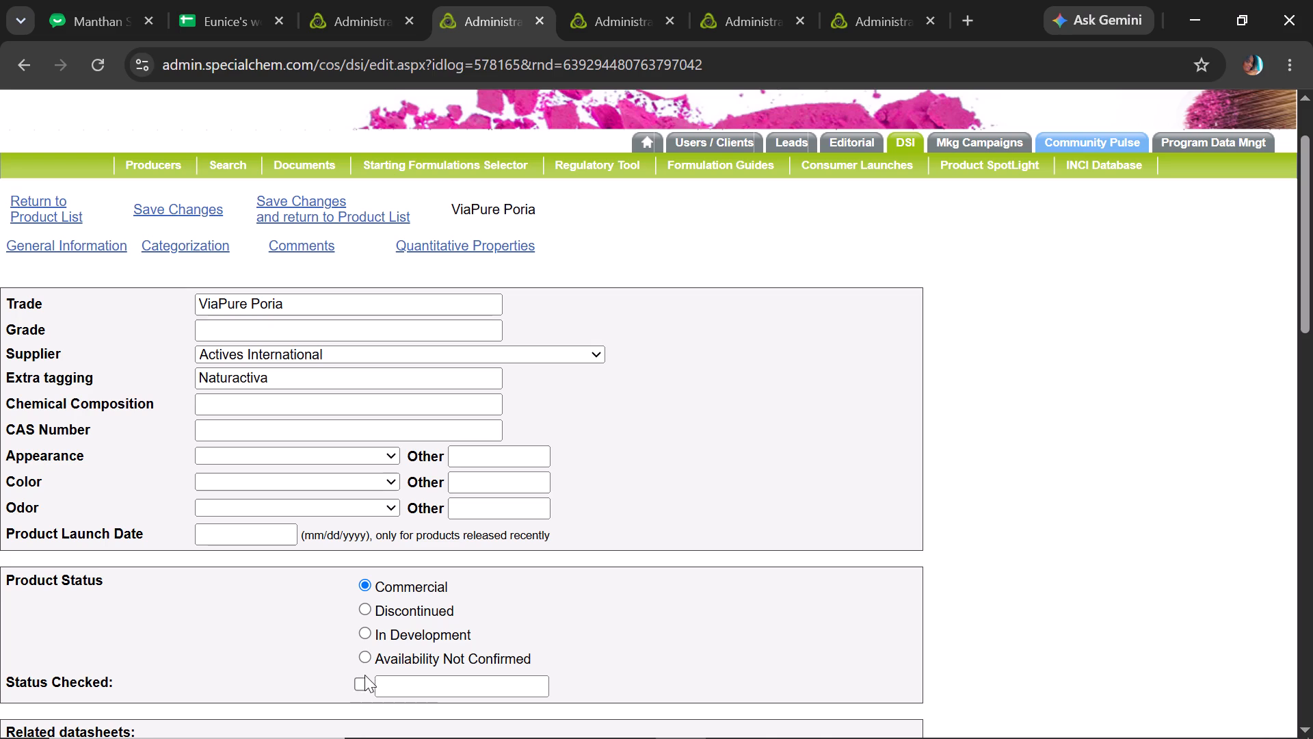
pyautogui.click(356, 686)
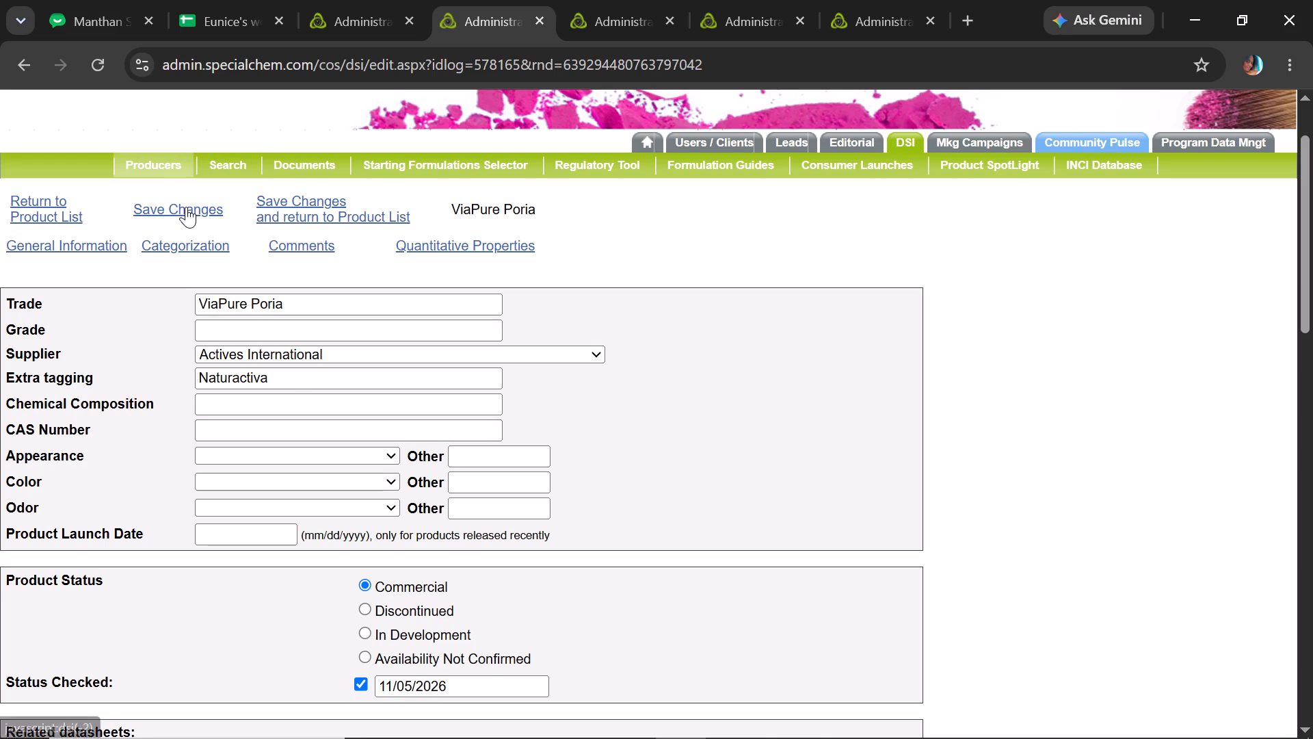
pyautogui.click(186, 207)
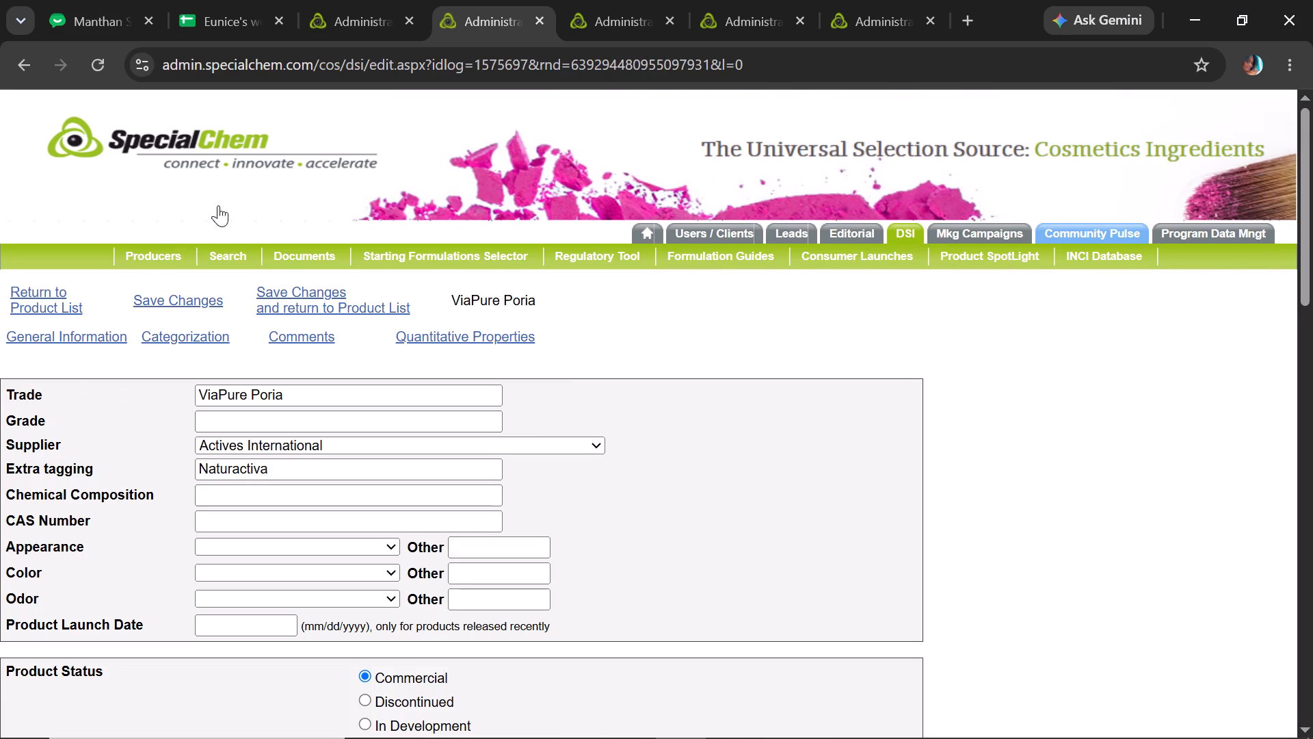
# Copy ViaPure Poria's sustainability claims from the spreadsheet and open the product's Comments on the admin site.
pyautogui.click(193, 12)
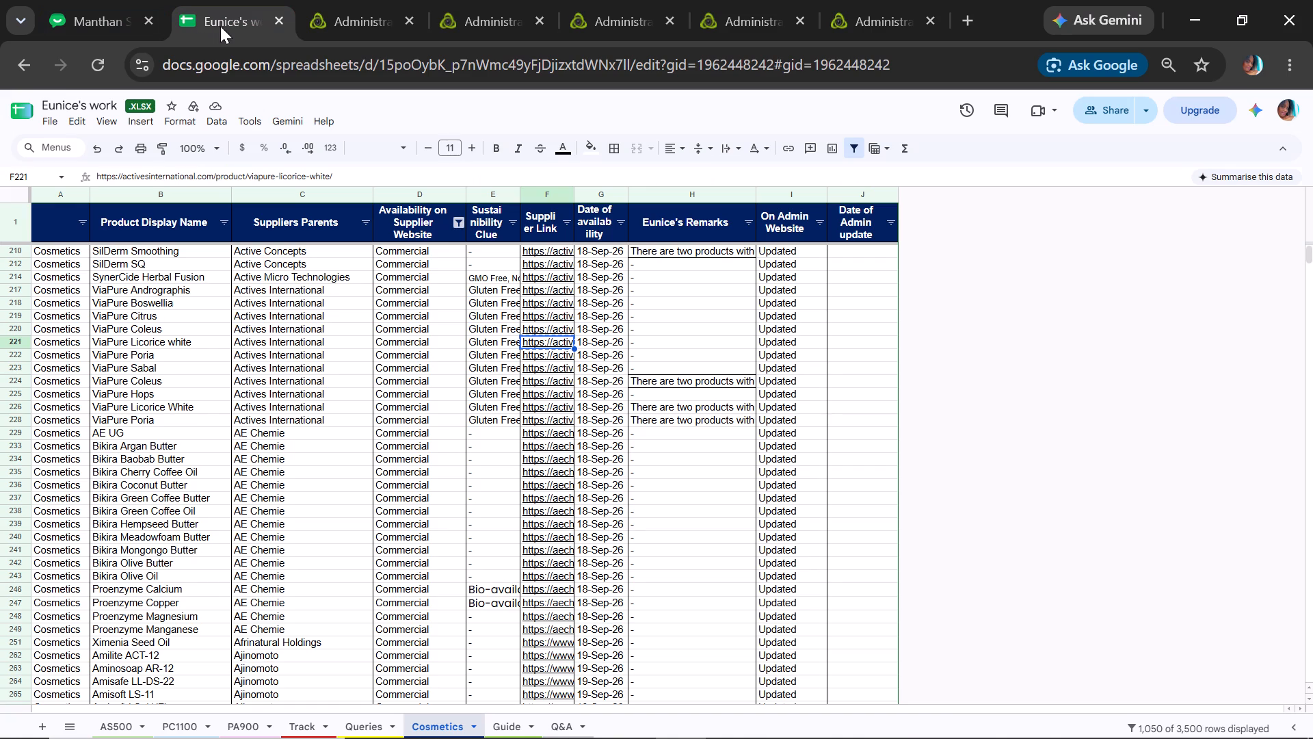
pyautogui.press('Down')
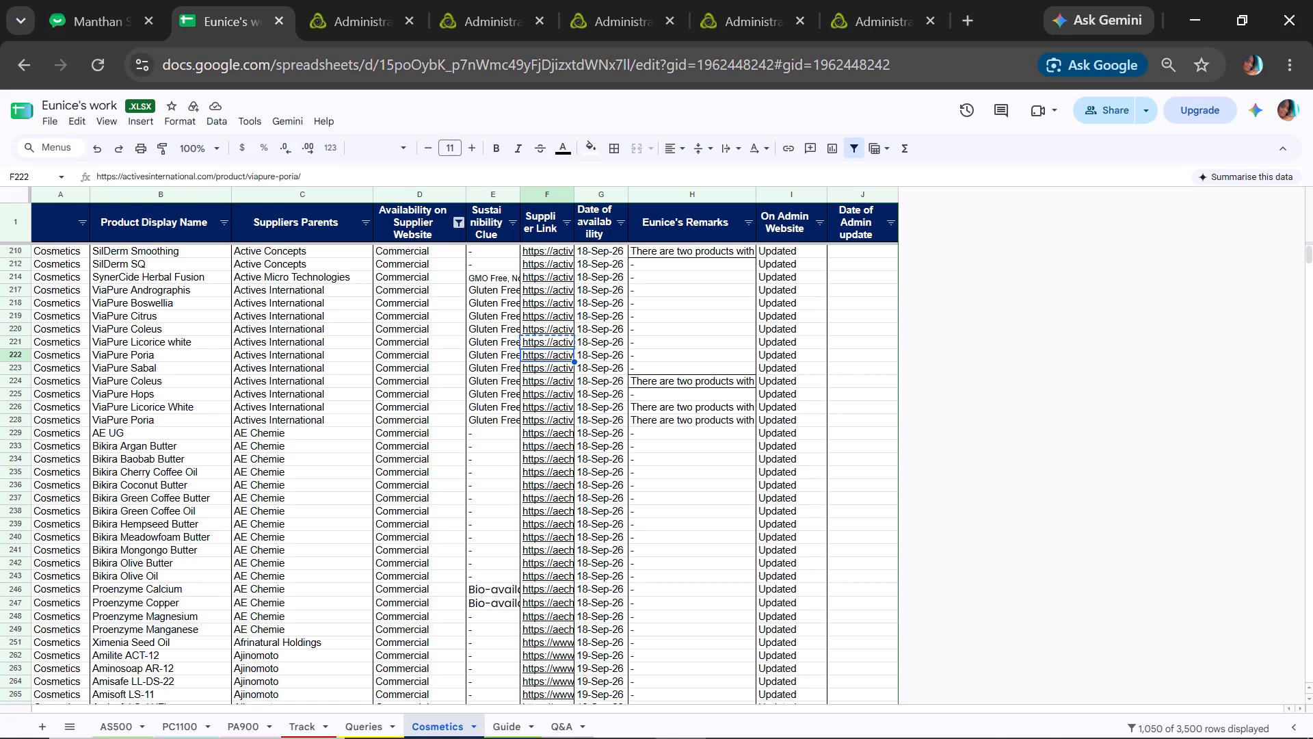
pyautogui.press('Left')
pyautogui.hotkey('ctrl', 'c')
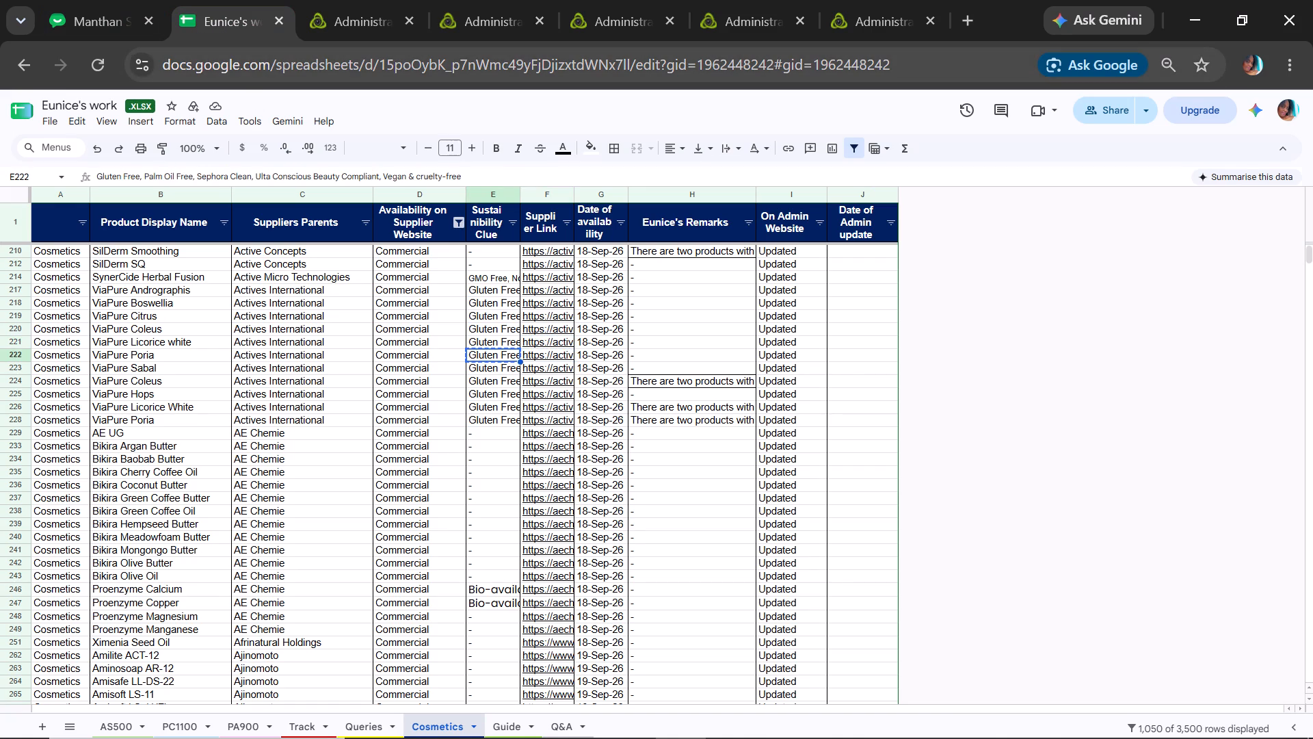
pyautogui.click(474, 0)
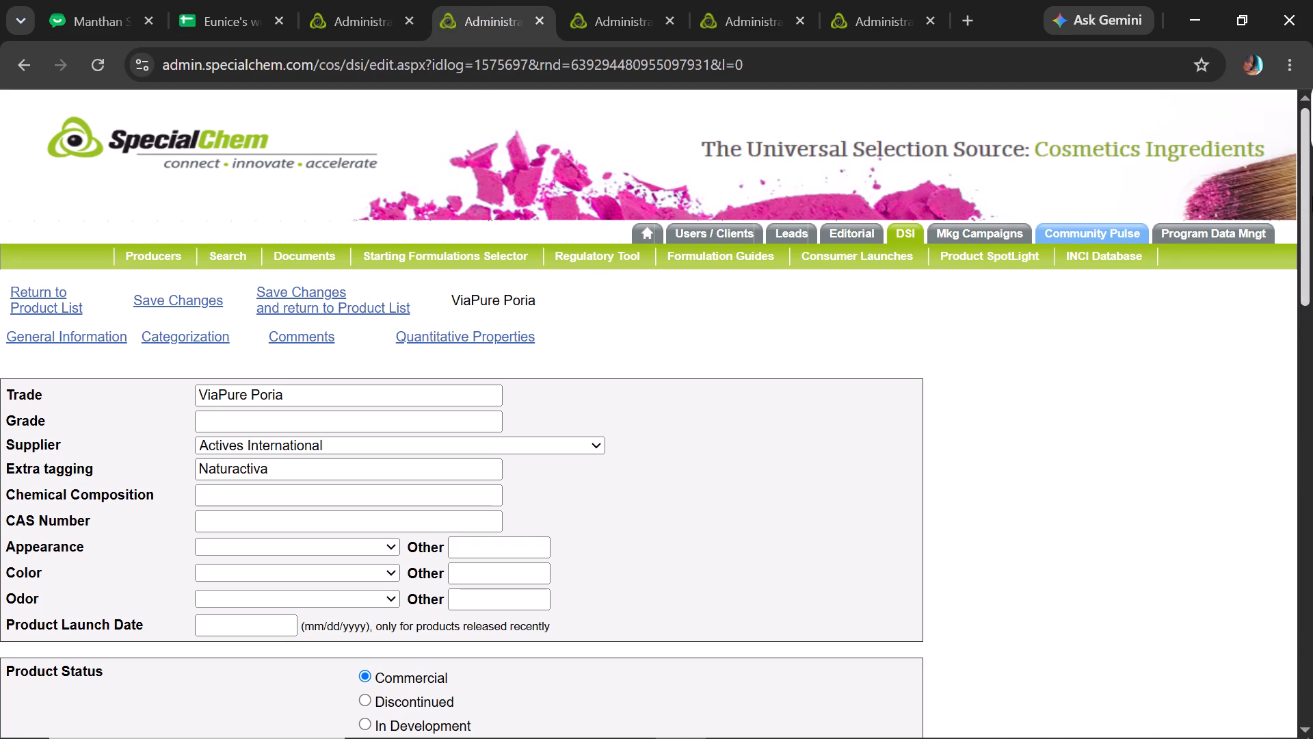
pyautogui.moveTo(1312, 196); pyautogui.dragTo(1312, 222)
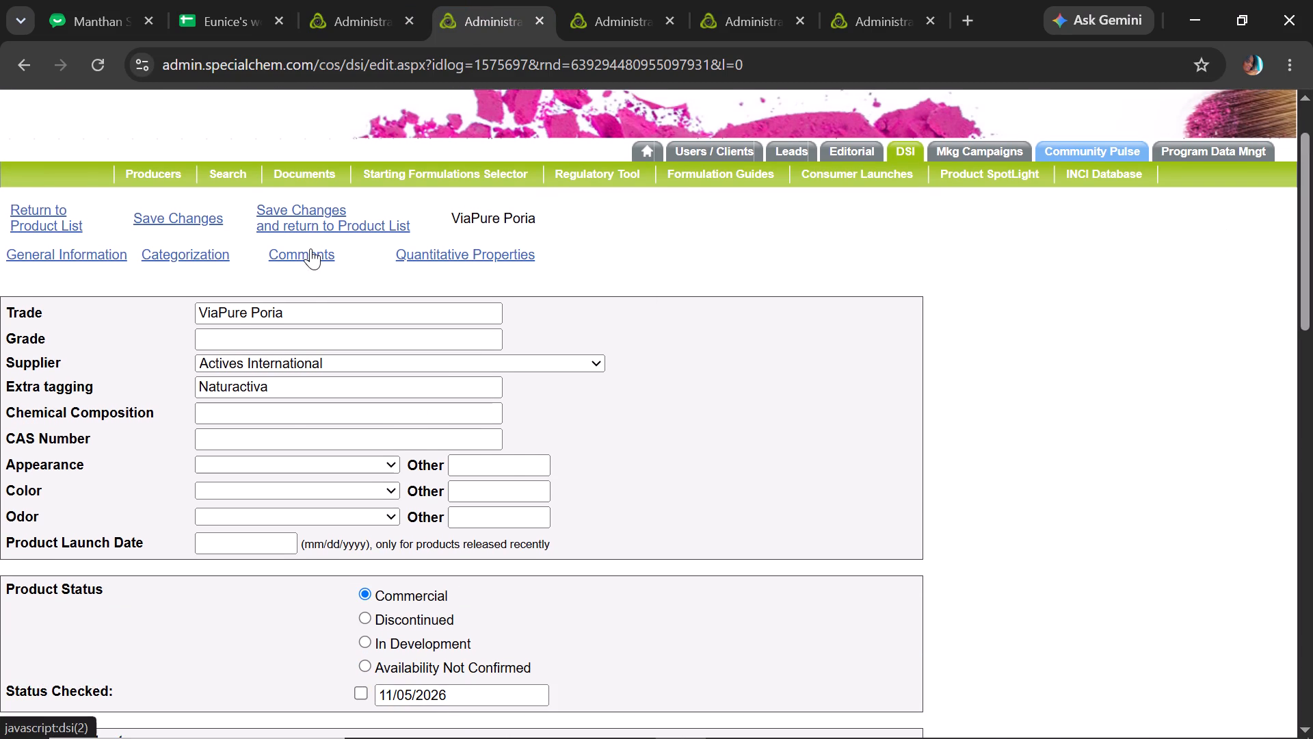
pyautogui.click(310, 248)
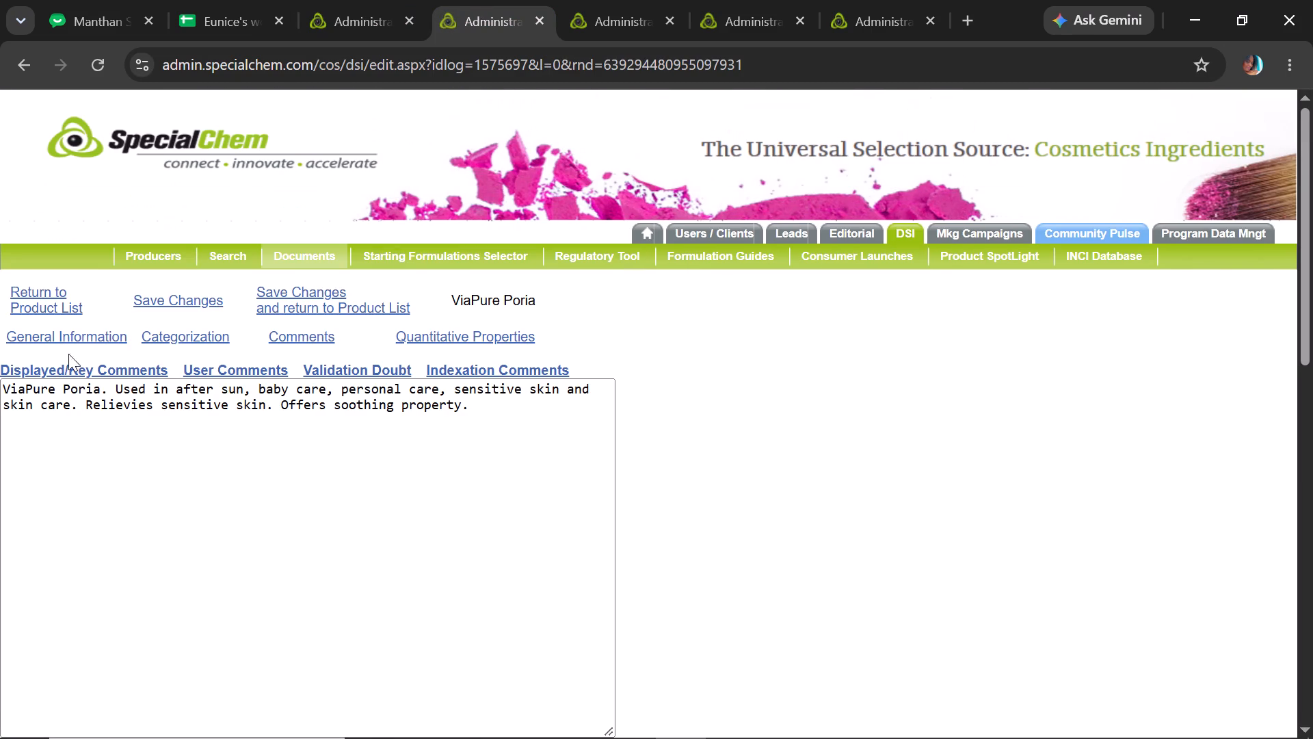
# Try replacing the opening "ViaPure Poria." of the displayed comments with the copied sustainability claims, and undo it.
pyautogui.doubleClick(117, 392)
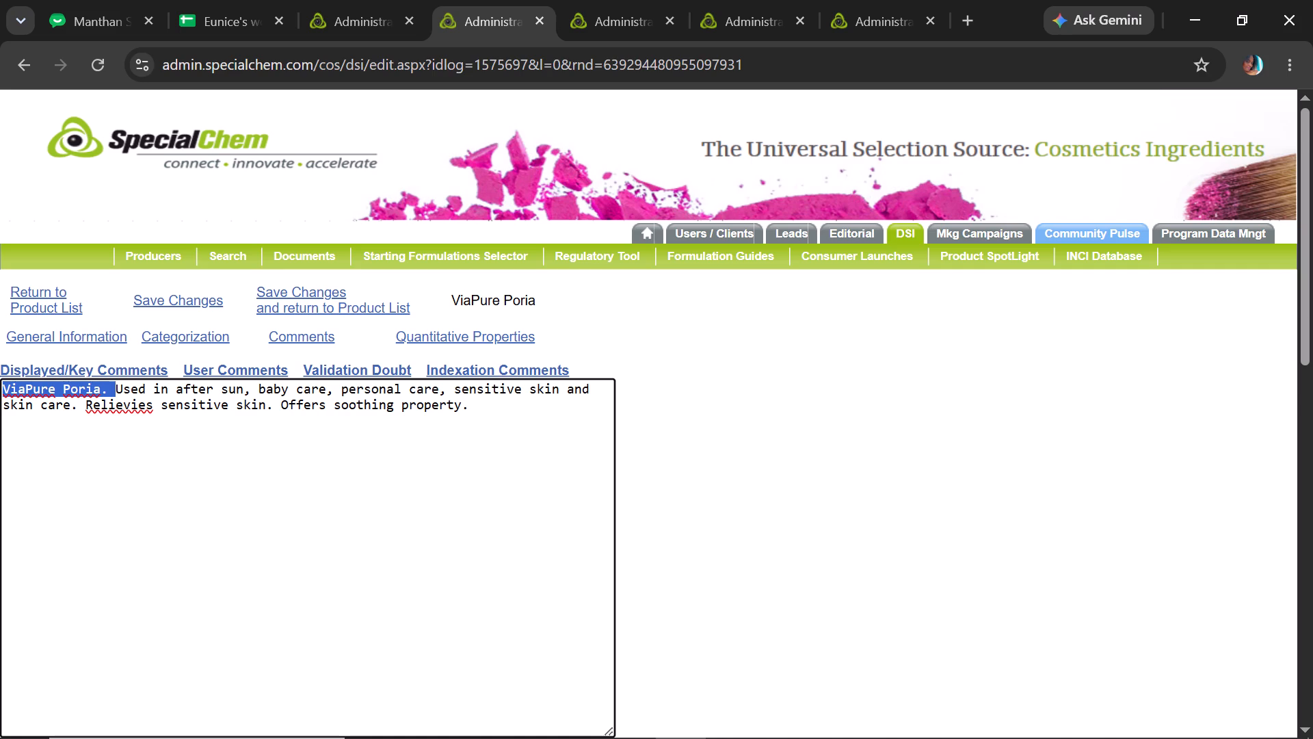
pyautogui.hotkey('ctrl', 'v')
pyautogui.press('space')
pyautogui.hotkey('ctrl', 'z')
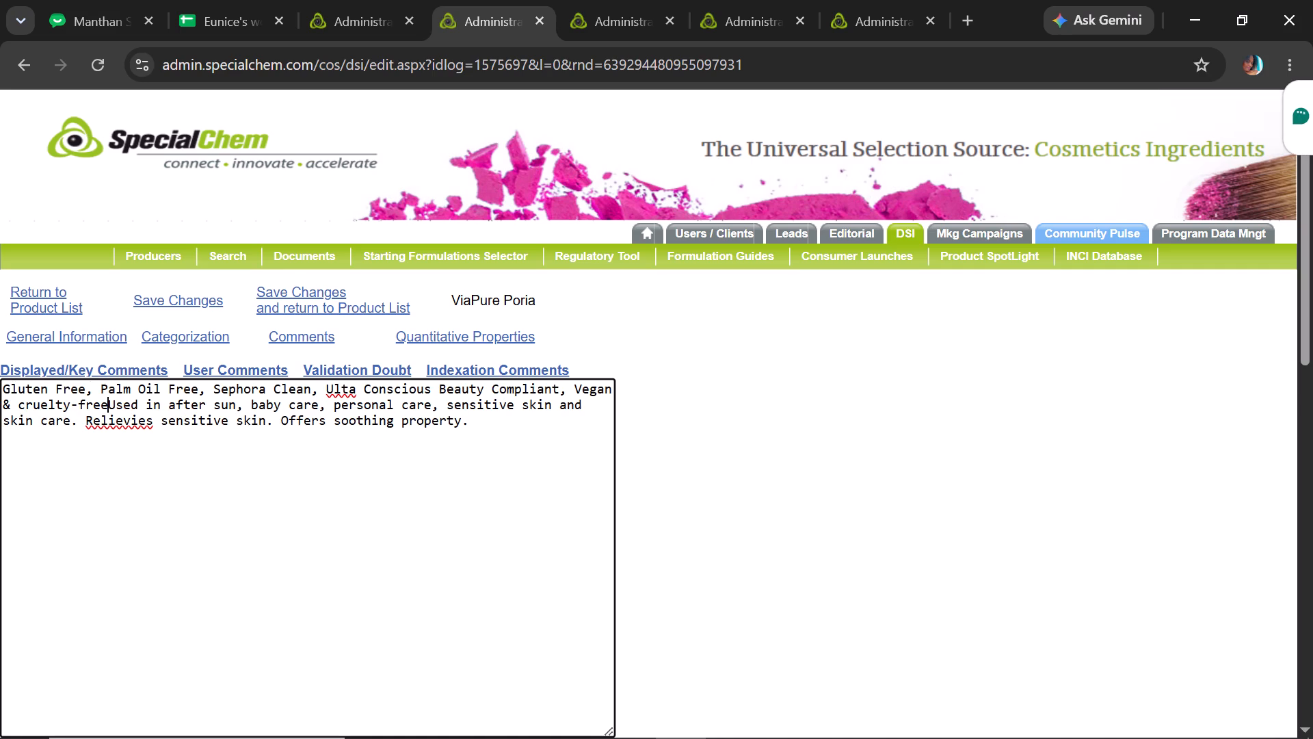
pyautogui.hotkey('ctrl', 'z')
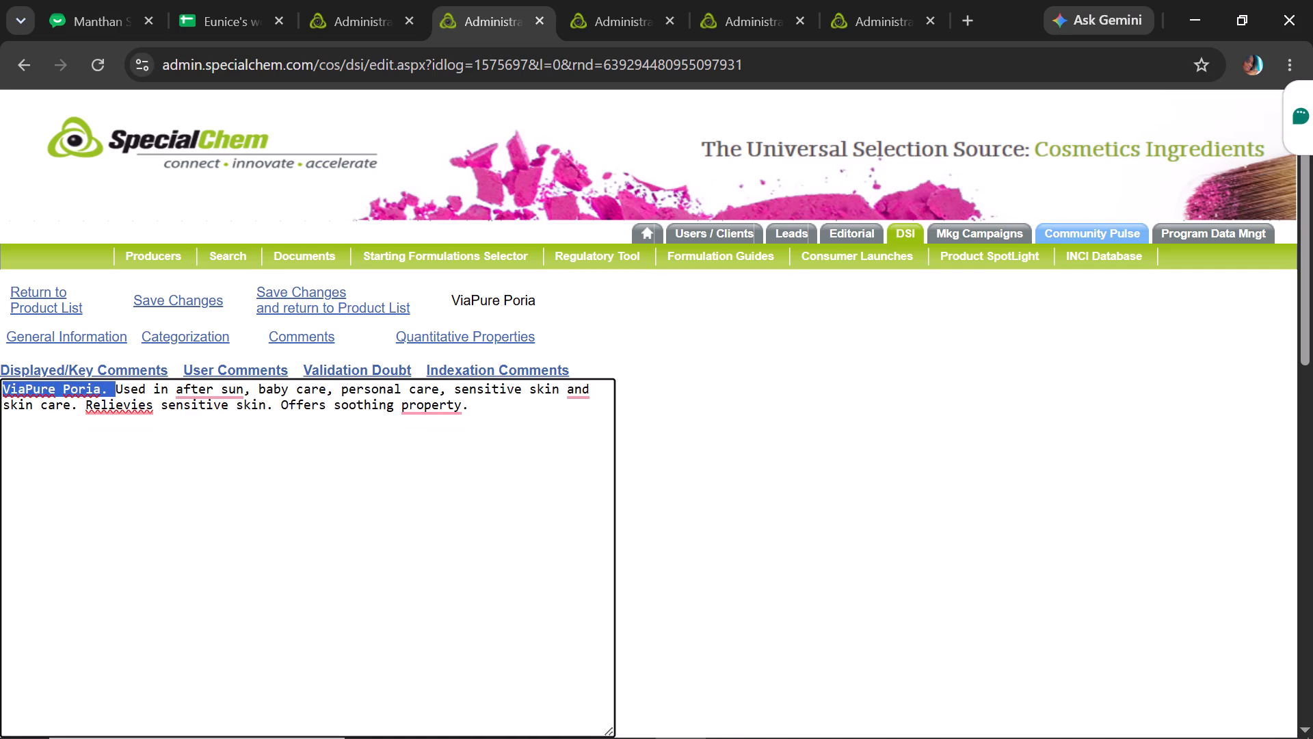
# Replace the opening "ViaPure Poria." with "{product} by {supplier} is" and make the following "Used" lower case.
pyautogui.hotkey('shift', '{')
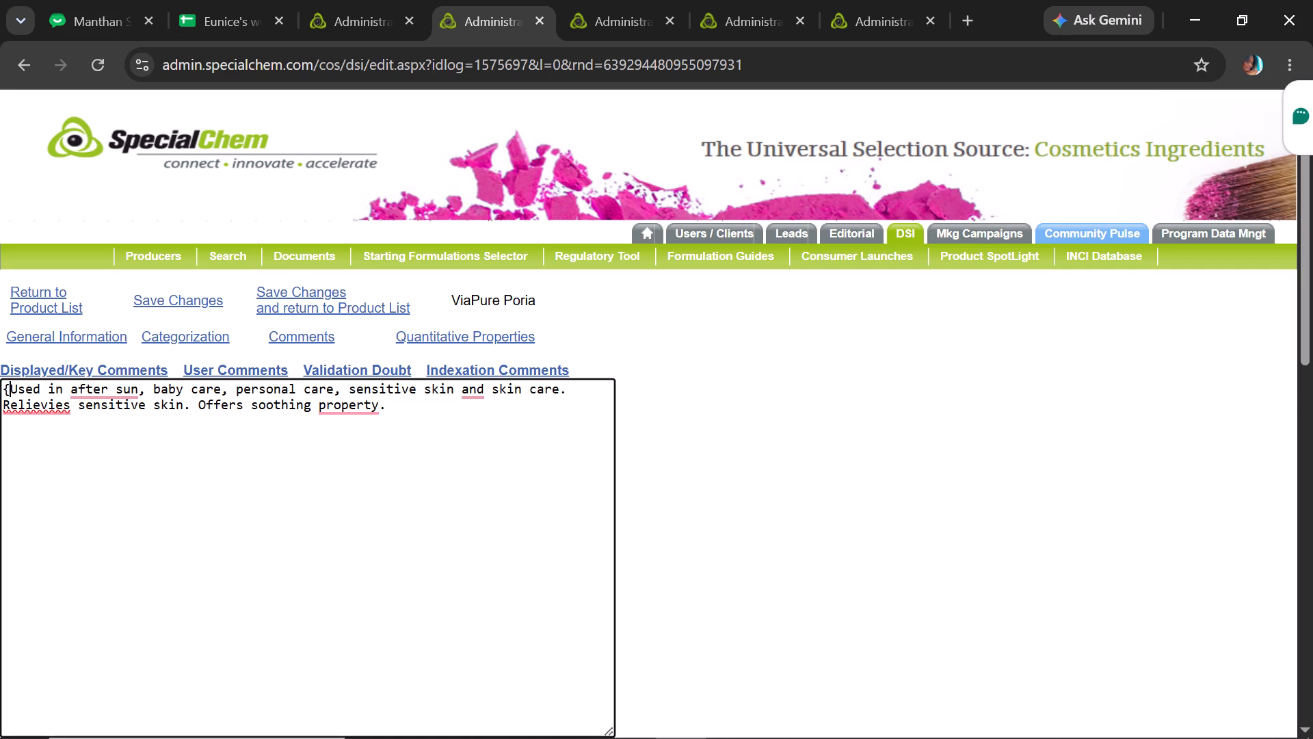
pyautogui.write('pr')
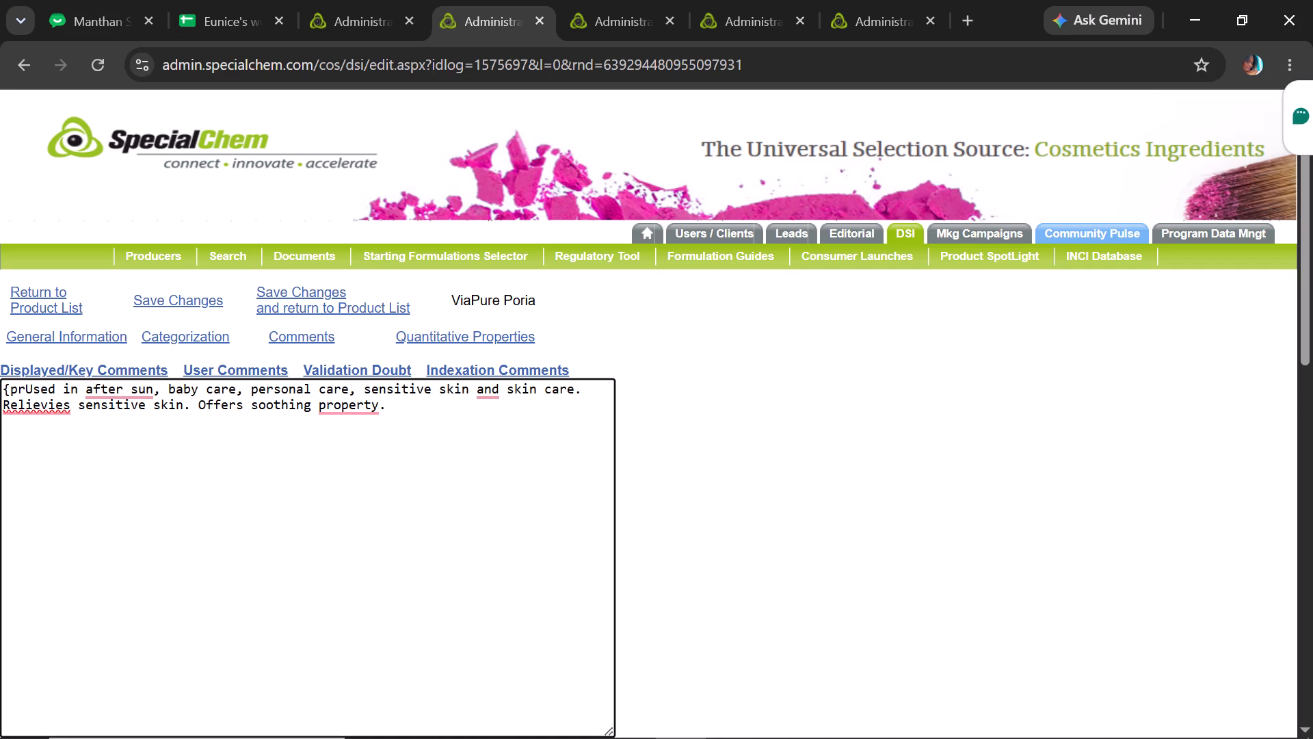
pyautogui.write('oduct')
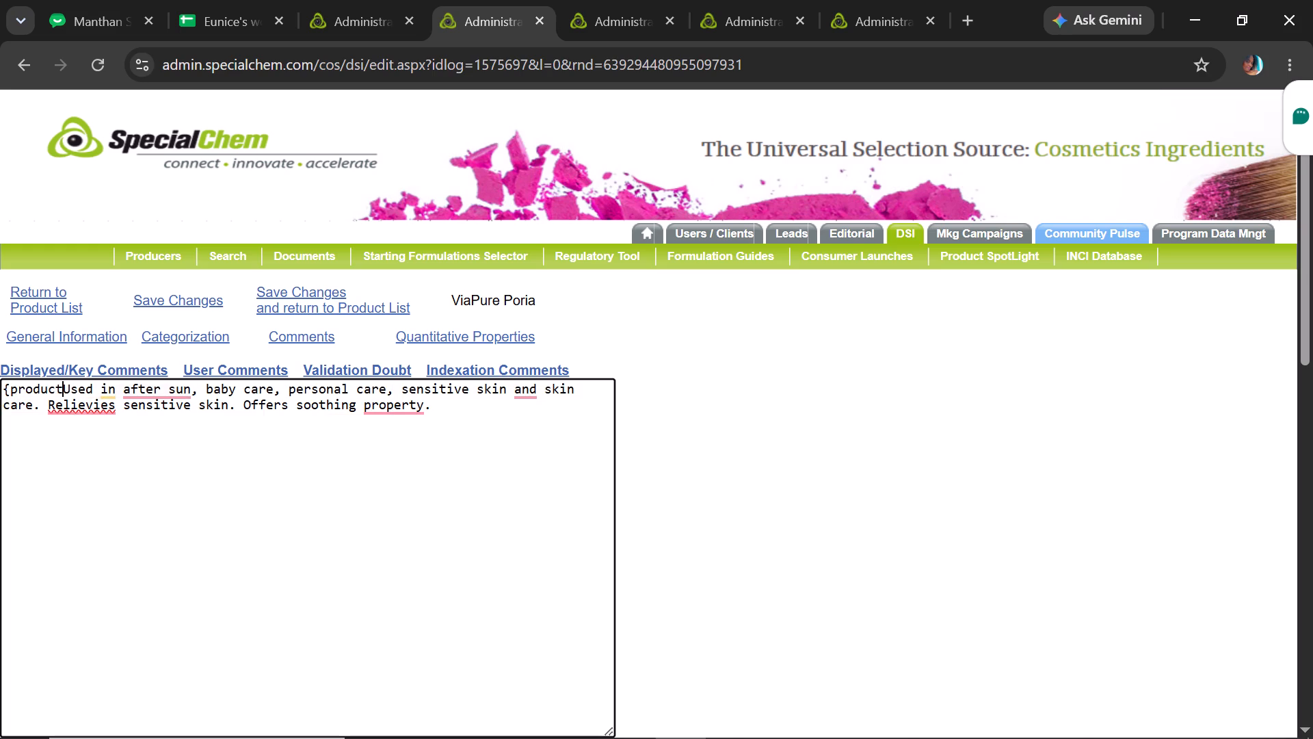
pyautogui.hotkey('shift', '}')
pyautogui.write('by')
pyautogui.press('BackSpace')
pyautogui.press('BackSpace')
pyautogui.press('space')
pyautogui.write('by')
pyautogui.press('space')
pyautogui.write('{supplier}')
pyautogui.press('space')
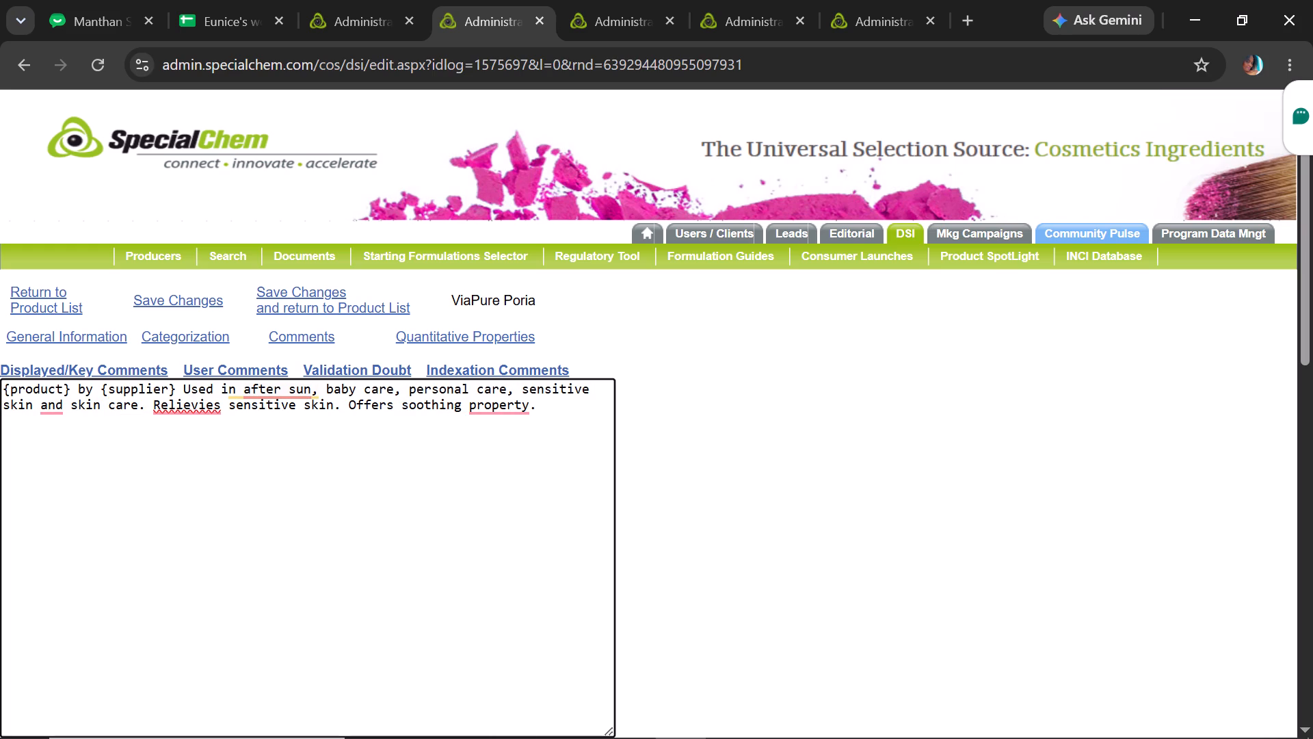
pyautogui.write('is')
pyautogui.press('space')
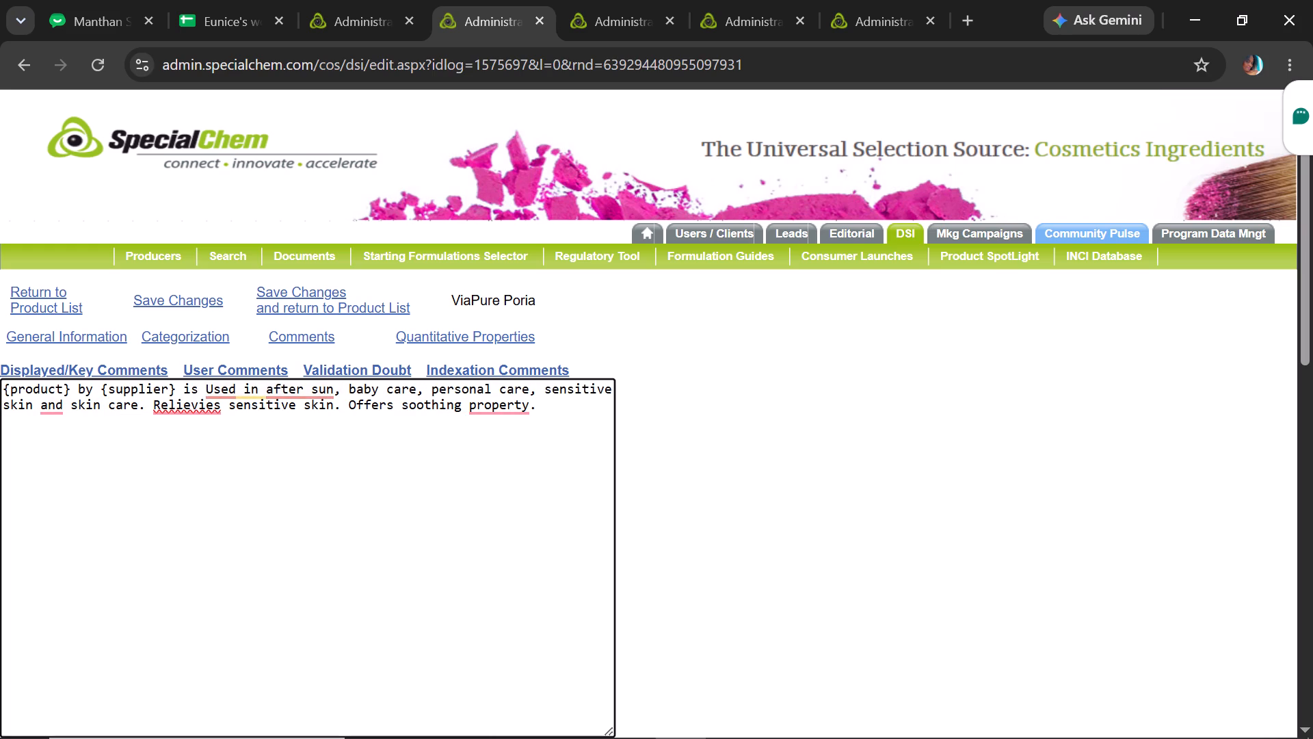
pyautogui.press('Delete')
pyautogui.press('u')
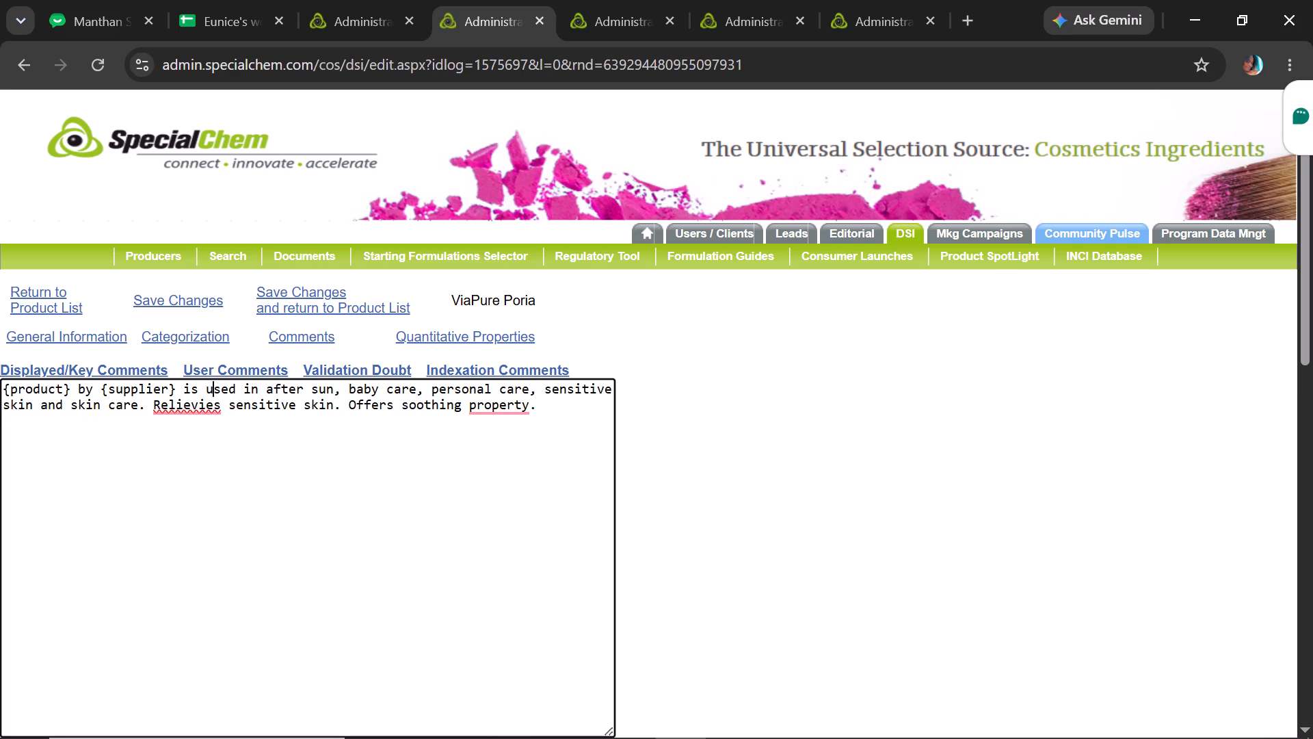
# Copy the {product} placeholder from the start of the displayed comments.
pyautogui.moveTo(71, 386); pyautogui.dragTo(0, 380)
pyautogui.hotkey('ctrl', 'c')
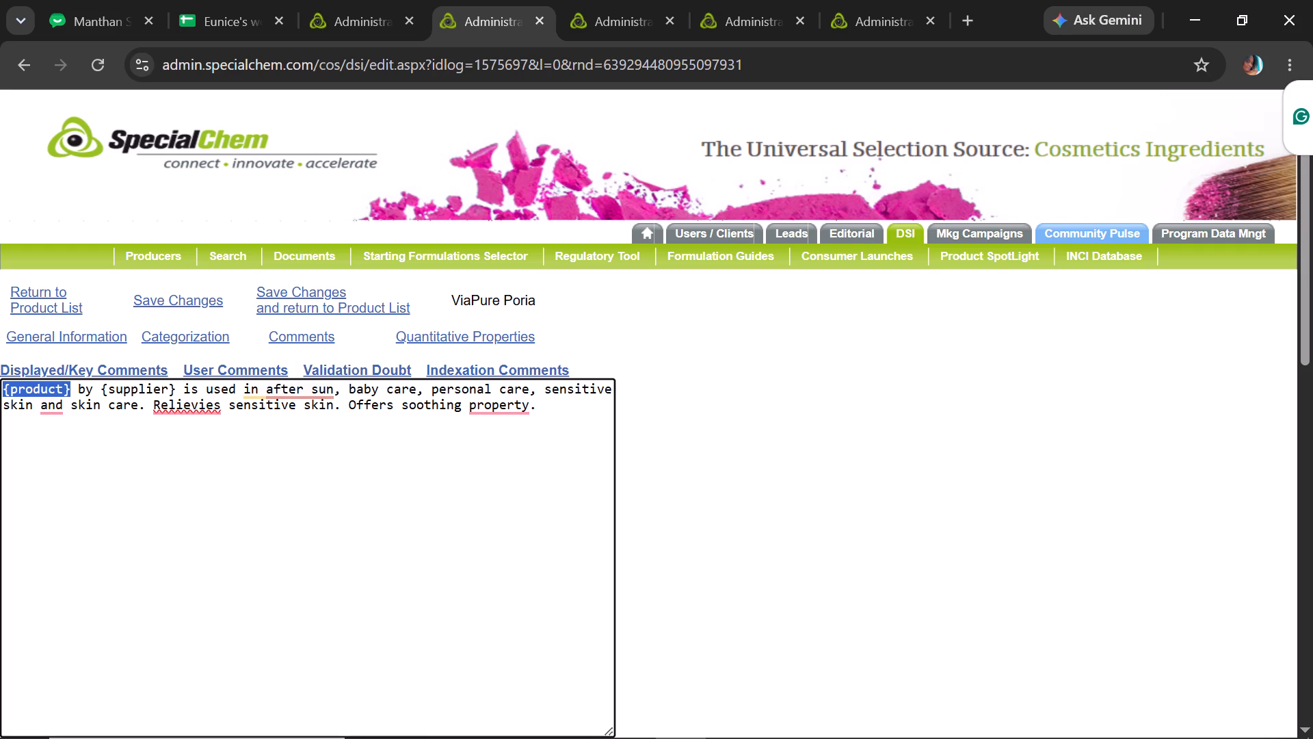
# Correct the displayed comments to read "used for after-sun", "Relieves" and "soothing properties", and add a comma after the first "sensitive skin".
pyautogui.click(337, 431)
pyautogui.write('after-sun')
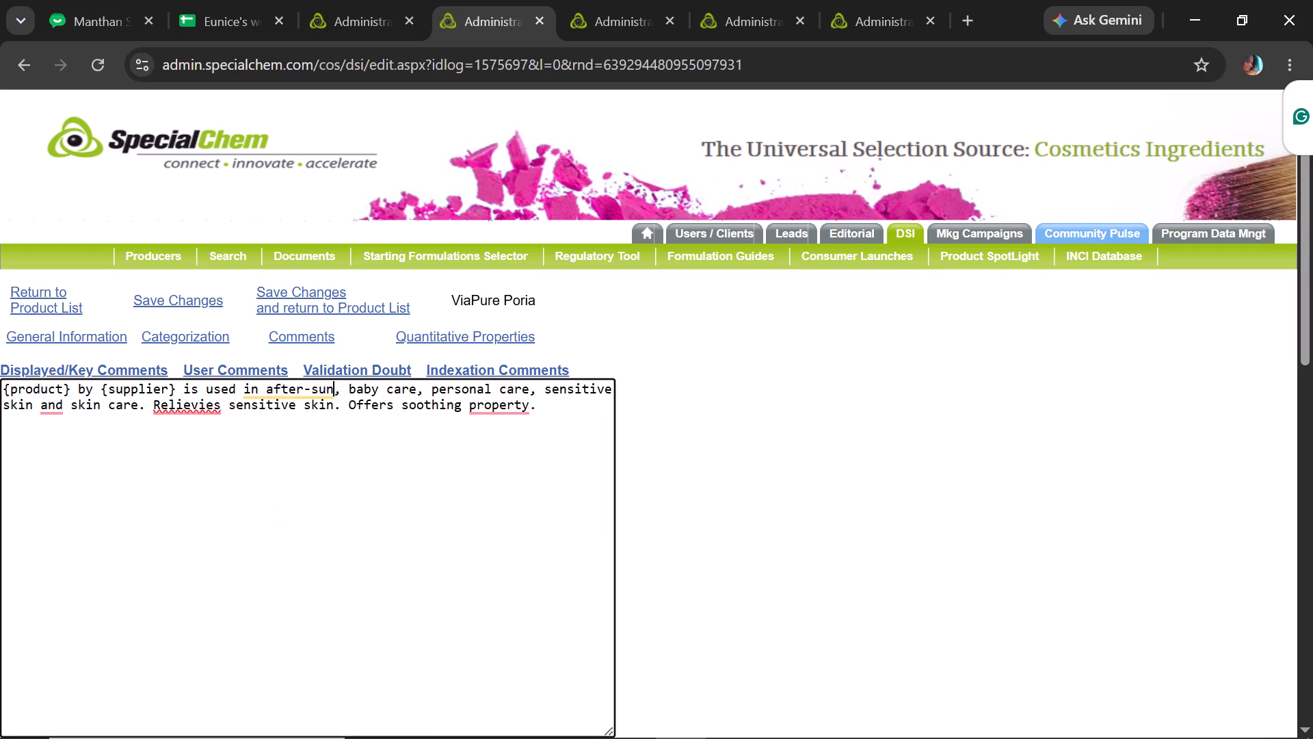
pyautogui.click(260, 393)
pyautogui.press('BackSpace')
pyautogui.press('BackSpace')
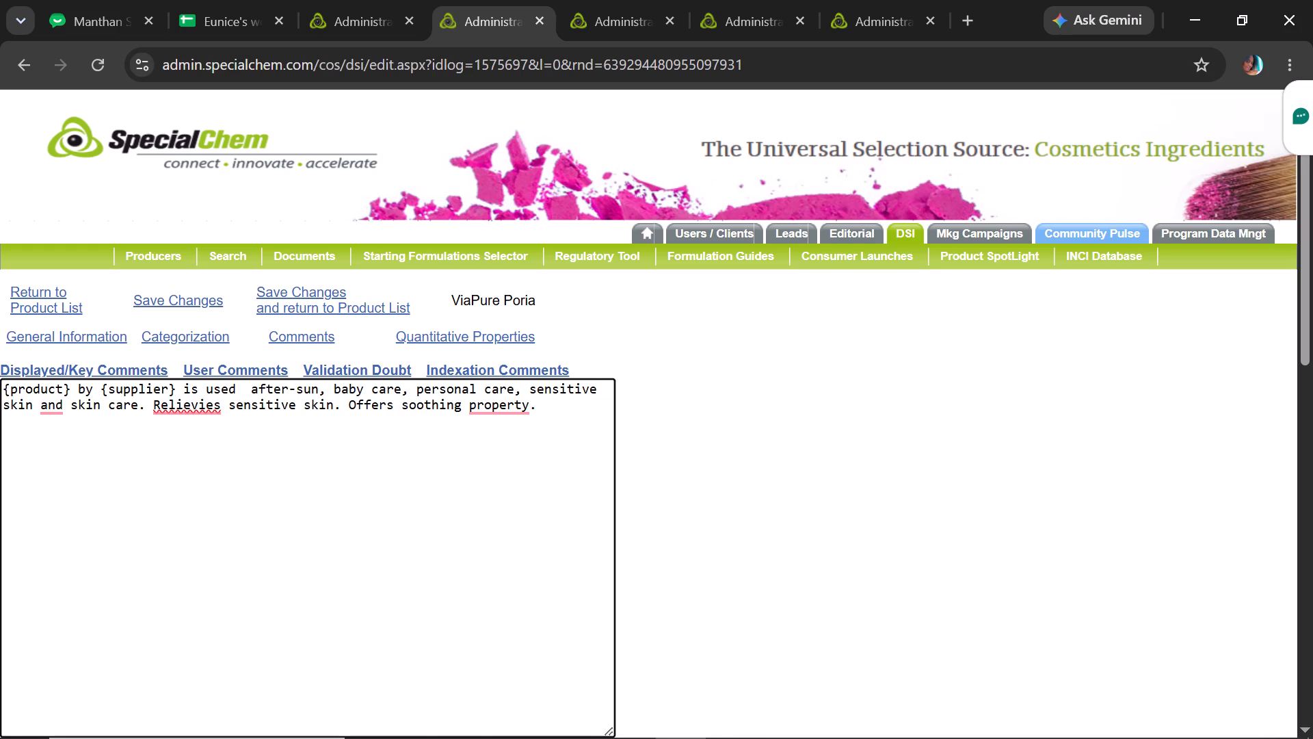
pyautogui.press('f')
pyautogui.write('or')
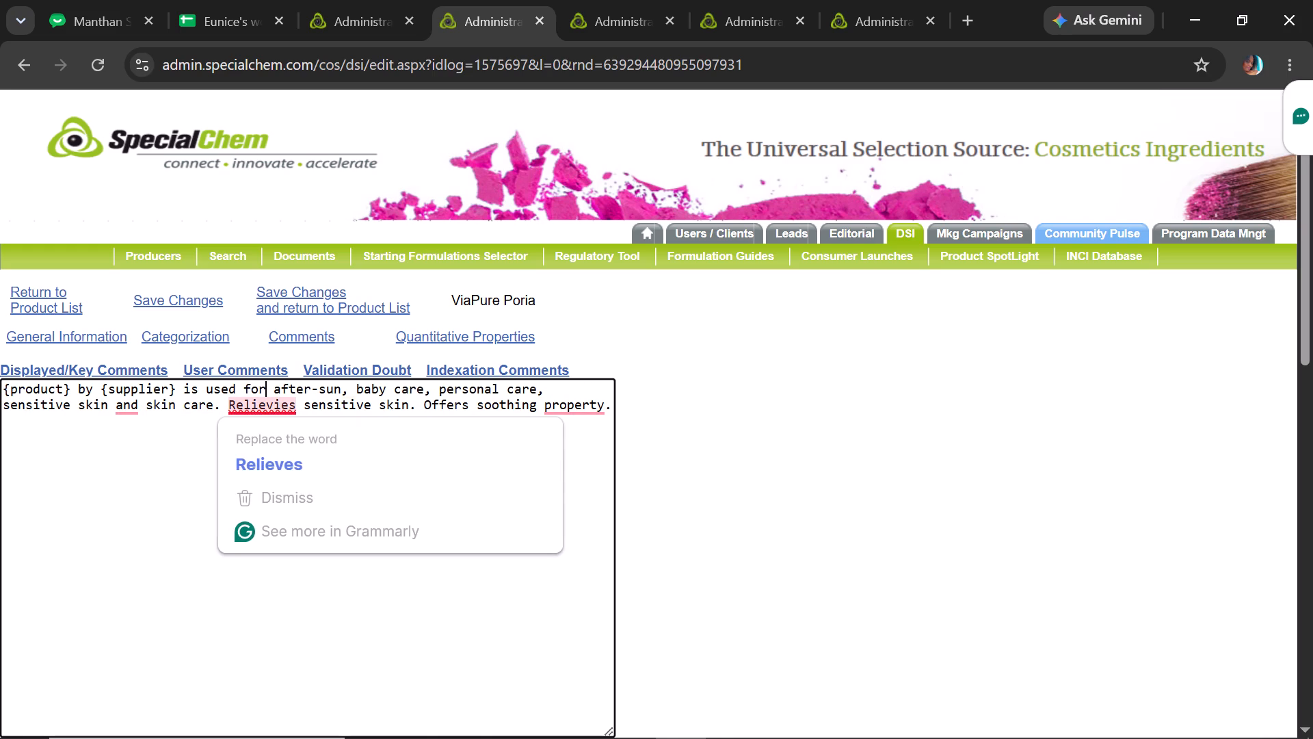
pyautogui.click(289, 424)
pyautogui.write('Relieves')
pyautogui.click(289, 424)
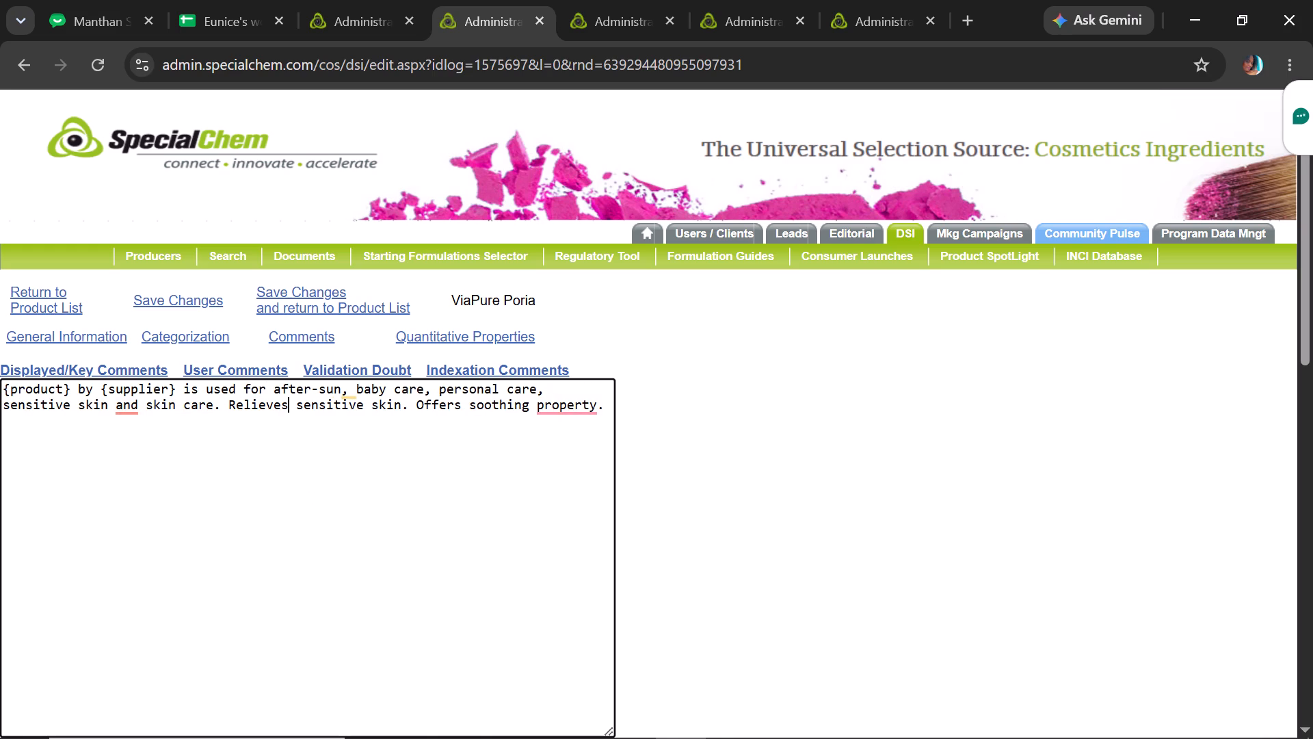
pyautogui.click(163, 439)
pyautogui.press(',')
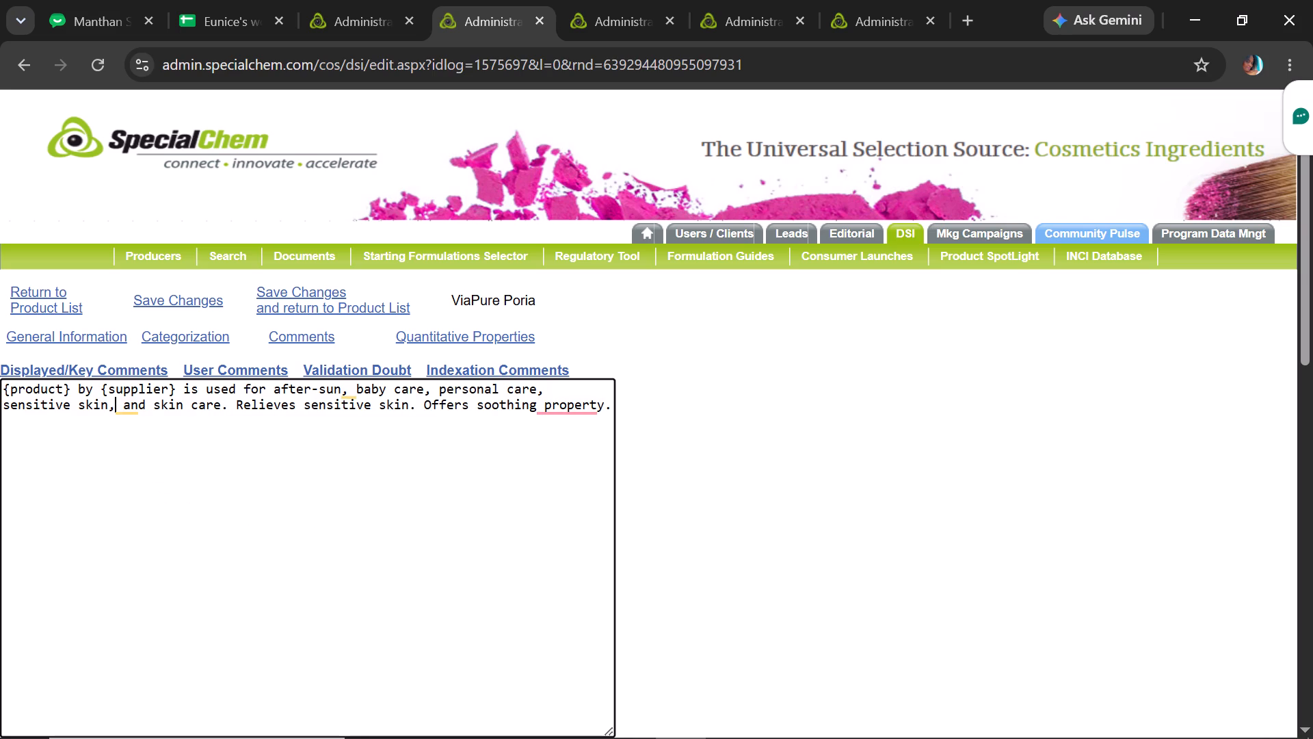
pyautogui.click(632, 437)
pyautogui.write('propertie')
pyautogui.press('s')
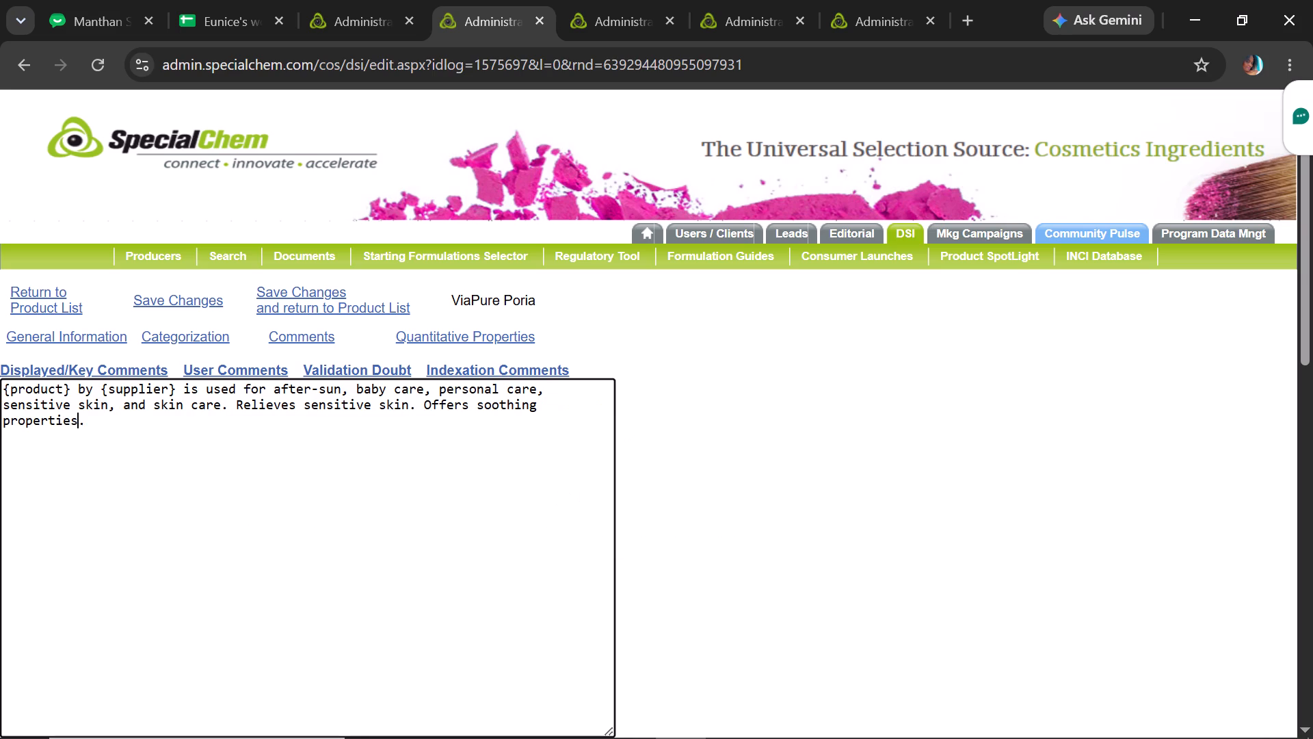
# Insert the {product} placeholder before "Offers soothing properties" and make "offers" lower case.
pyautogui.click(423, 398)
pyautogui.hotkey('ctrl', 'v')
pyautogui.press('space')
pyautogui.press('Delete')
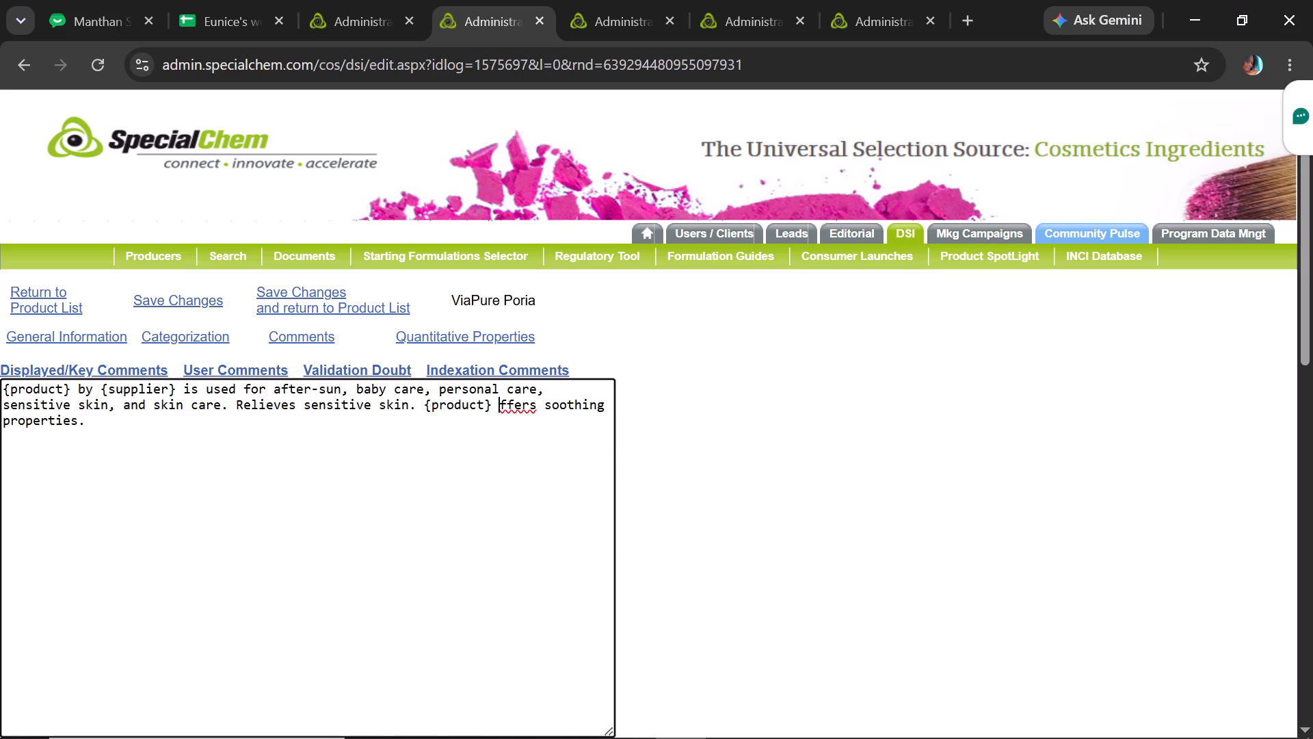
pyautogui.press('o')
# Enable Display as HTML for ViaPure Poria's displayed comments and save the changes.
pyautogui.moveTo(1312, 315); pyautogui.dragTo(1312, 360)
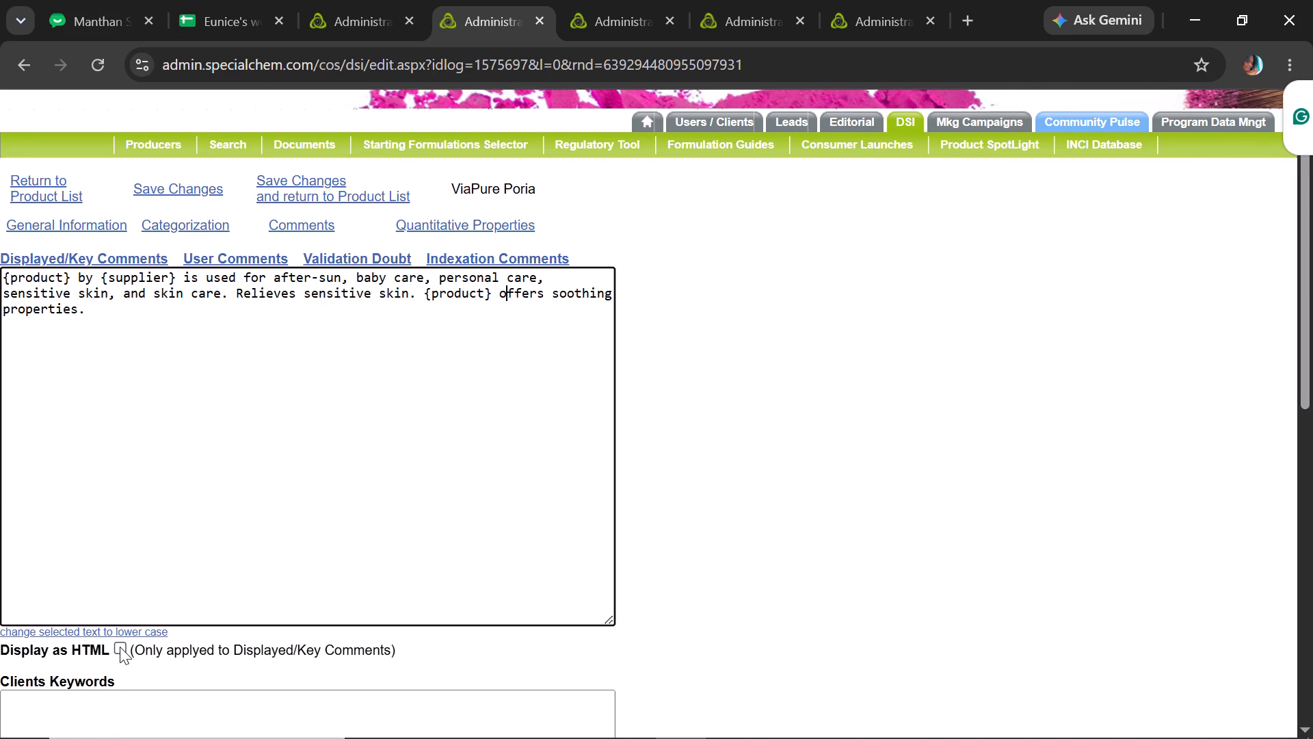
pyautogui.click(120, 647)
pyautogui.click(194, 191)
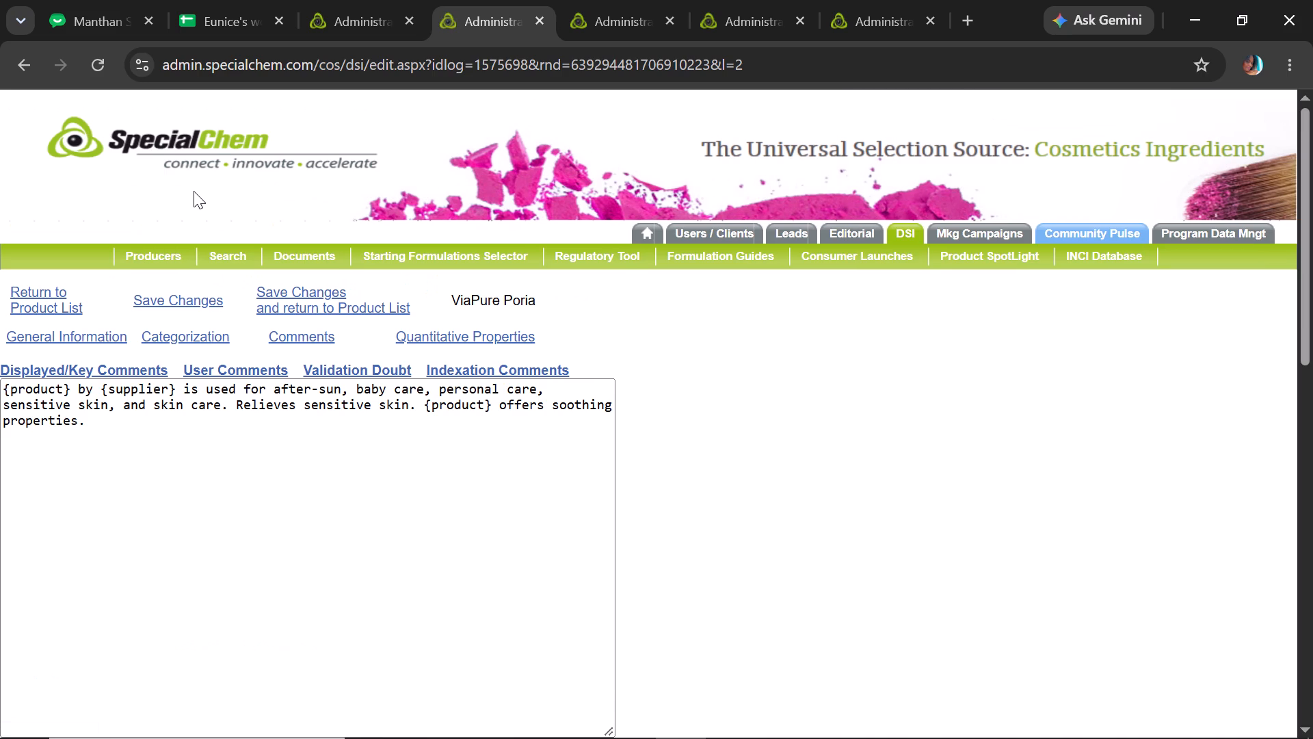
pyautogui.click(166, 302)
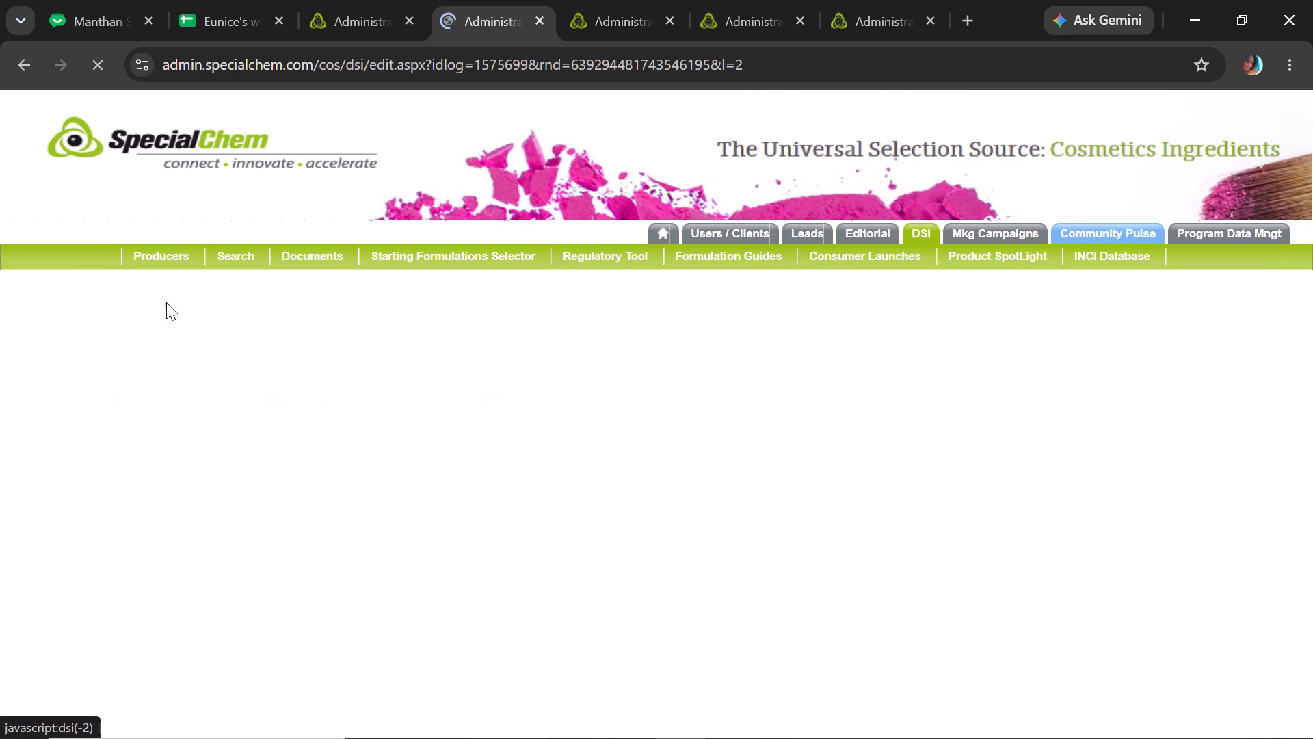
# Copy ViaPure Poria's sustainability claims from the spreadsheet onto a new line below "Duplicates" in its user comments.
pyautogui.click(222, 3)
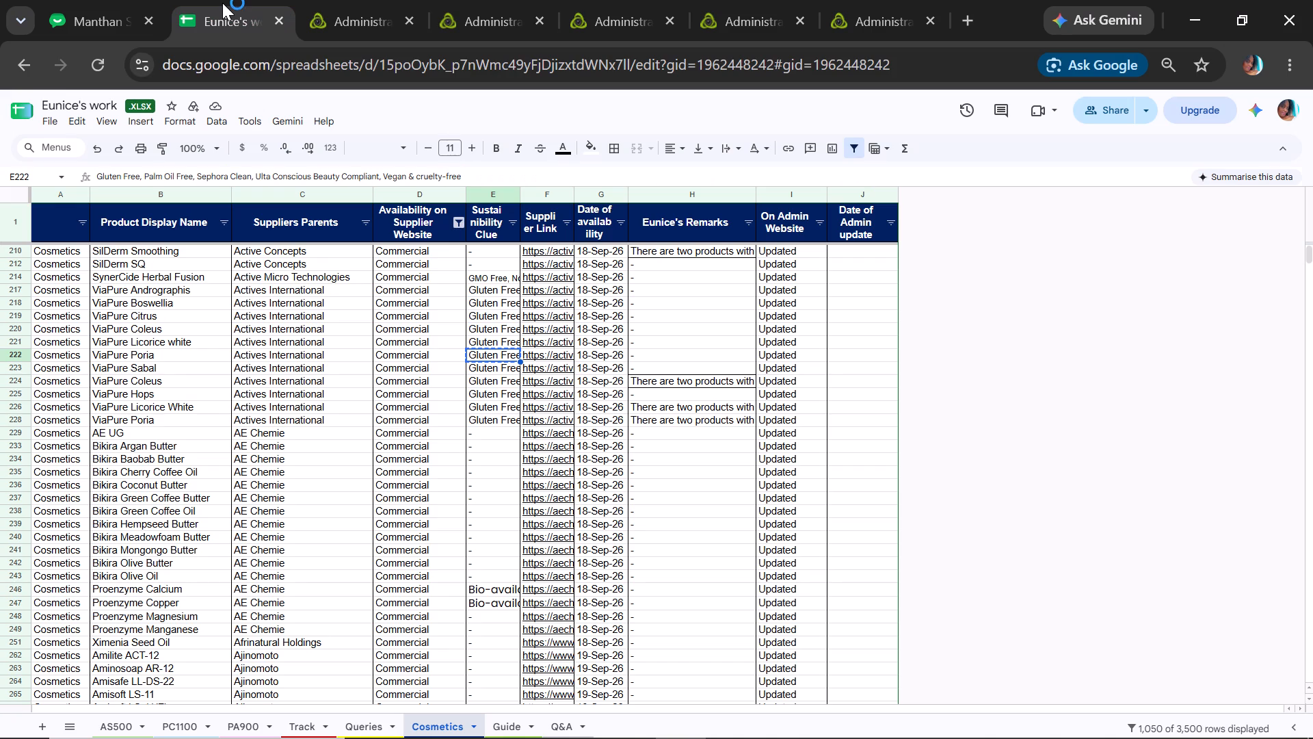
pyautogui.hotkey('ctrl', 'c')
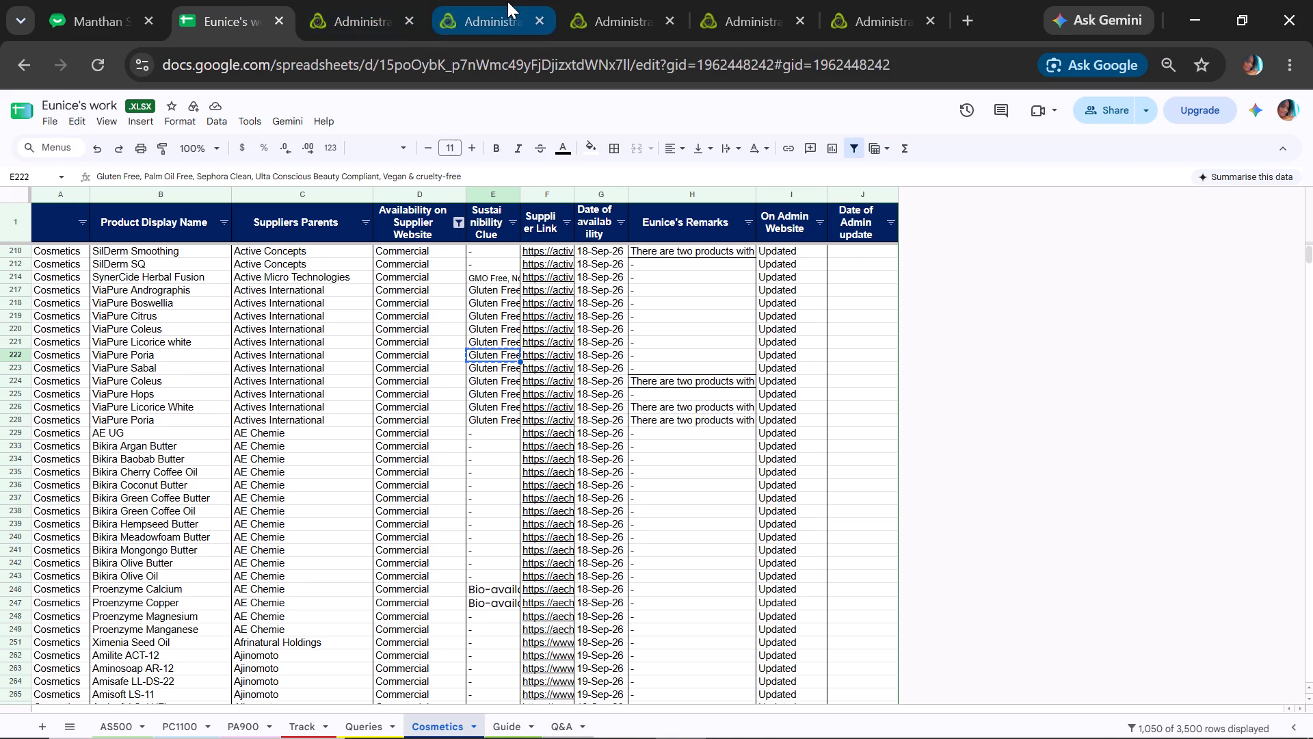
pyautogui.click(507, 1)
pyautogui.click(224, 364)
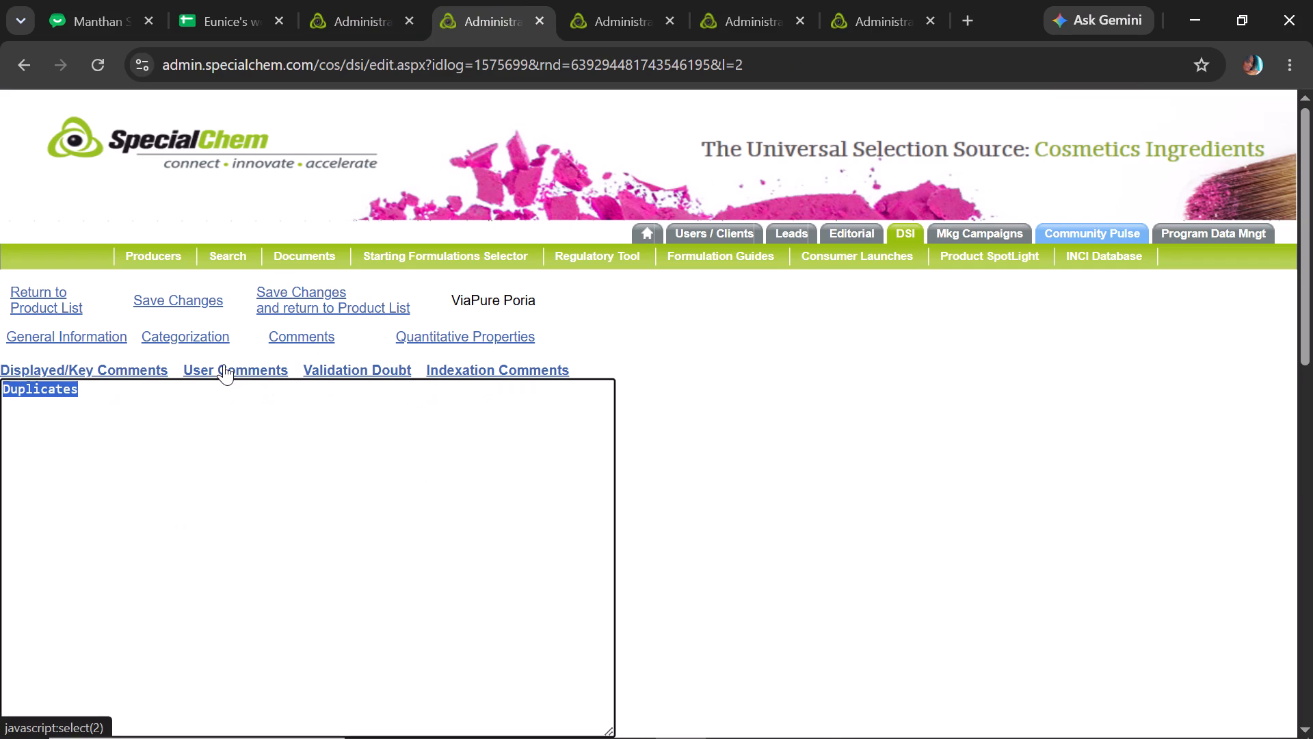
pyautogui.click(129, 400)
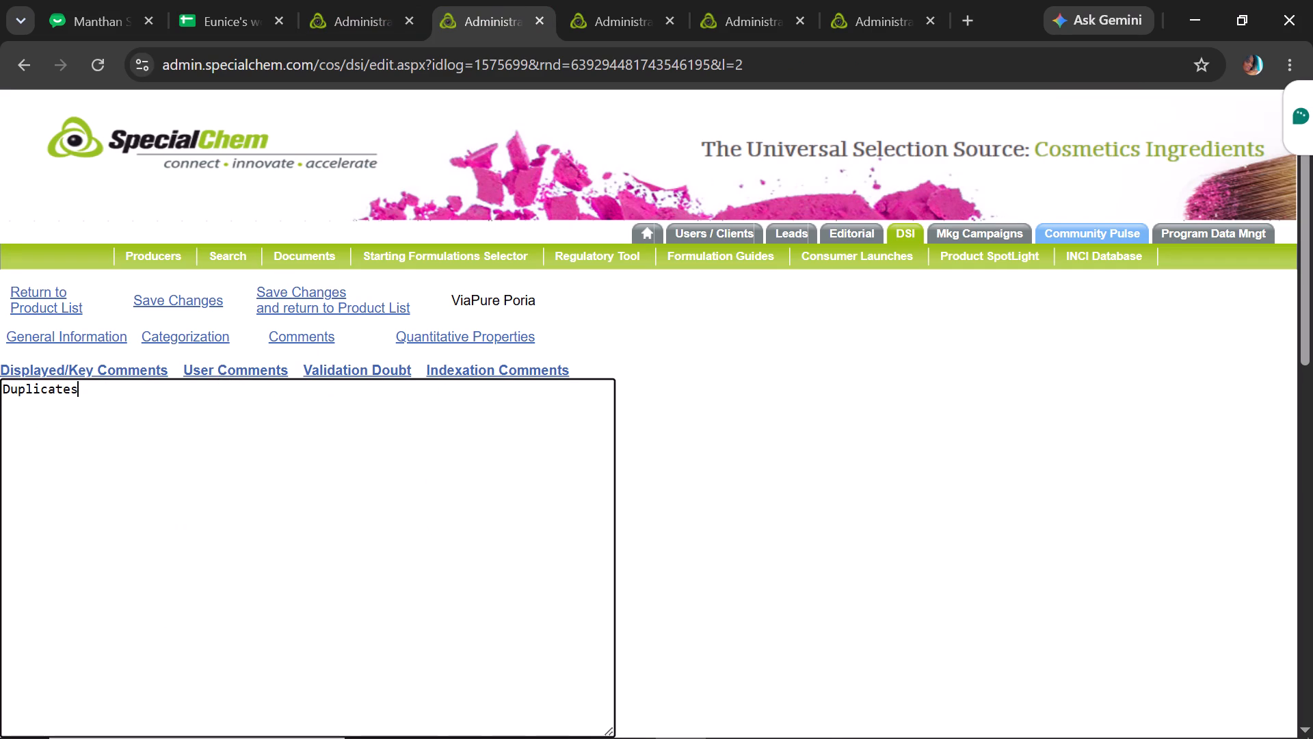
pyautogui.press('Return')
pyautogui.hotkey('ctrl', 'v')
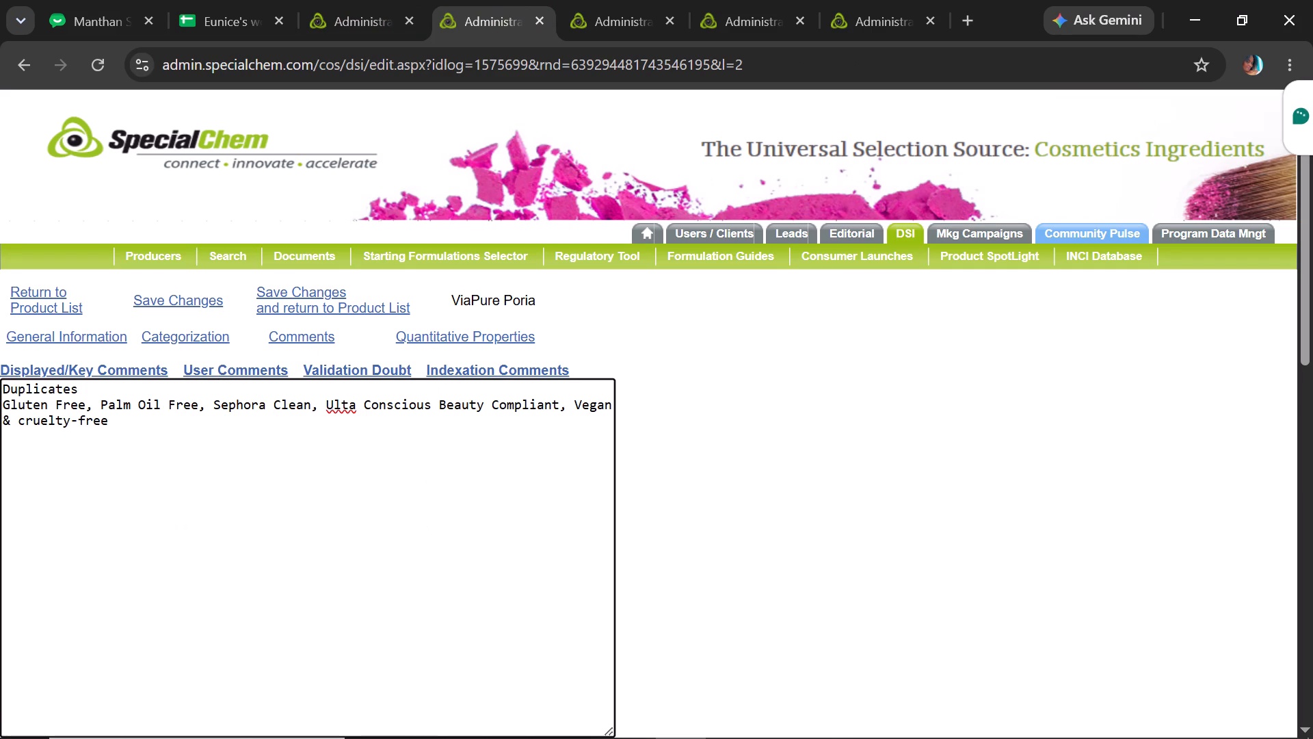
# Add ViaPure Poria's supplier link from the spreadsheet on a new line below the sustainability claims in its user comments and save the changes.
pyautogui.click(266, 0)
pyautogui.press('Right')
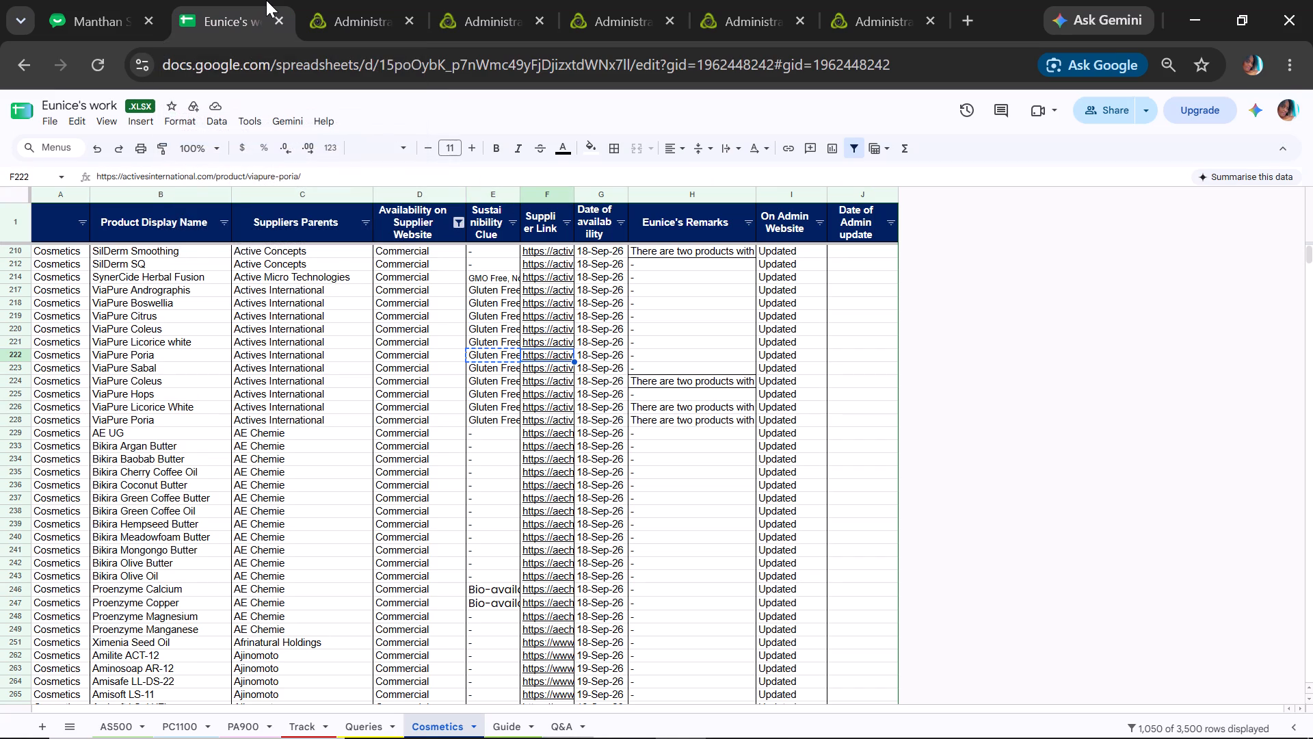
pyautogui.hotkey('ctrl', 'c')
pyautogui.click(492, 0)
pyautogui.click(126, 424)
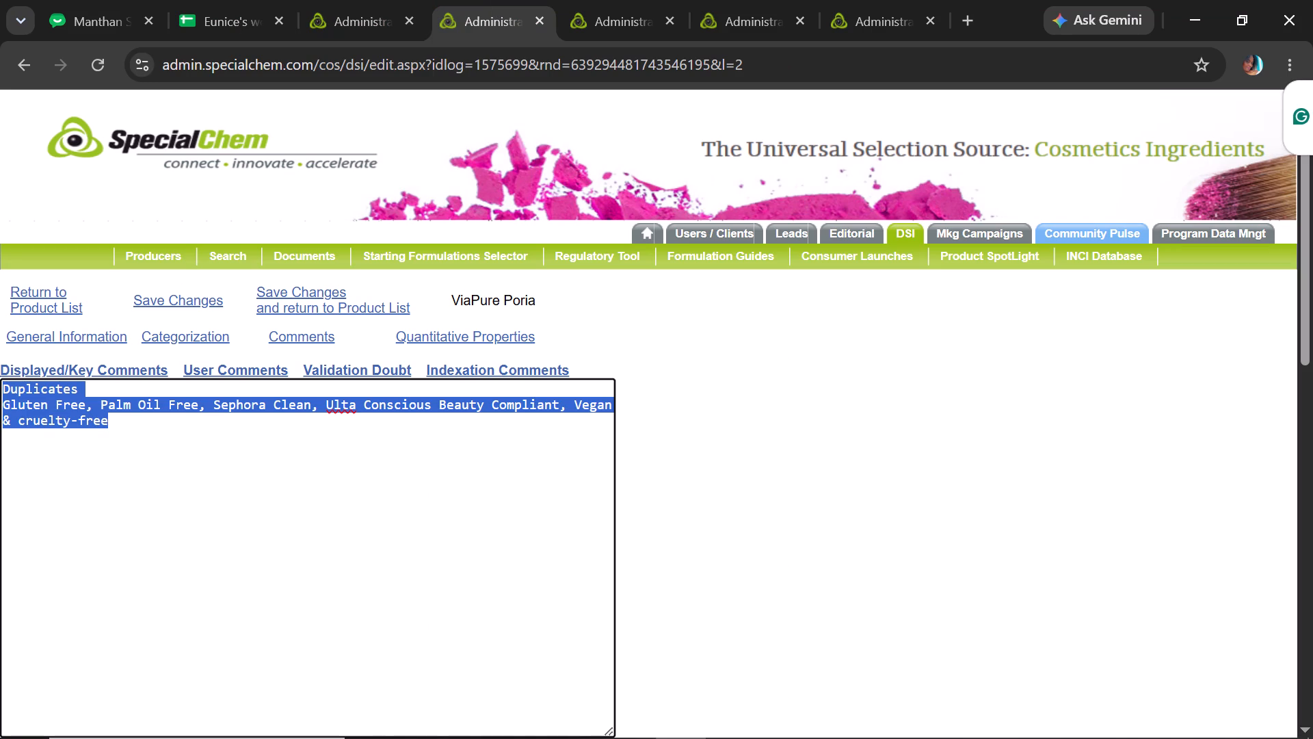
pyautogui.press('Return')
pyautogui.hotkey('ctrl', 'v')
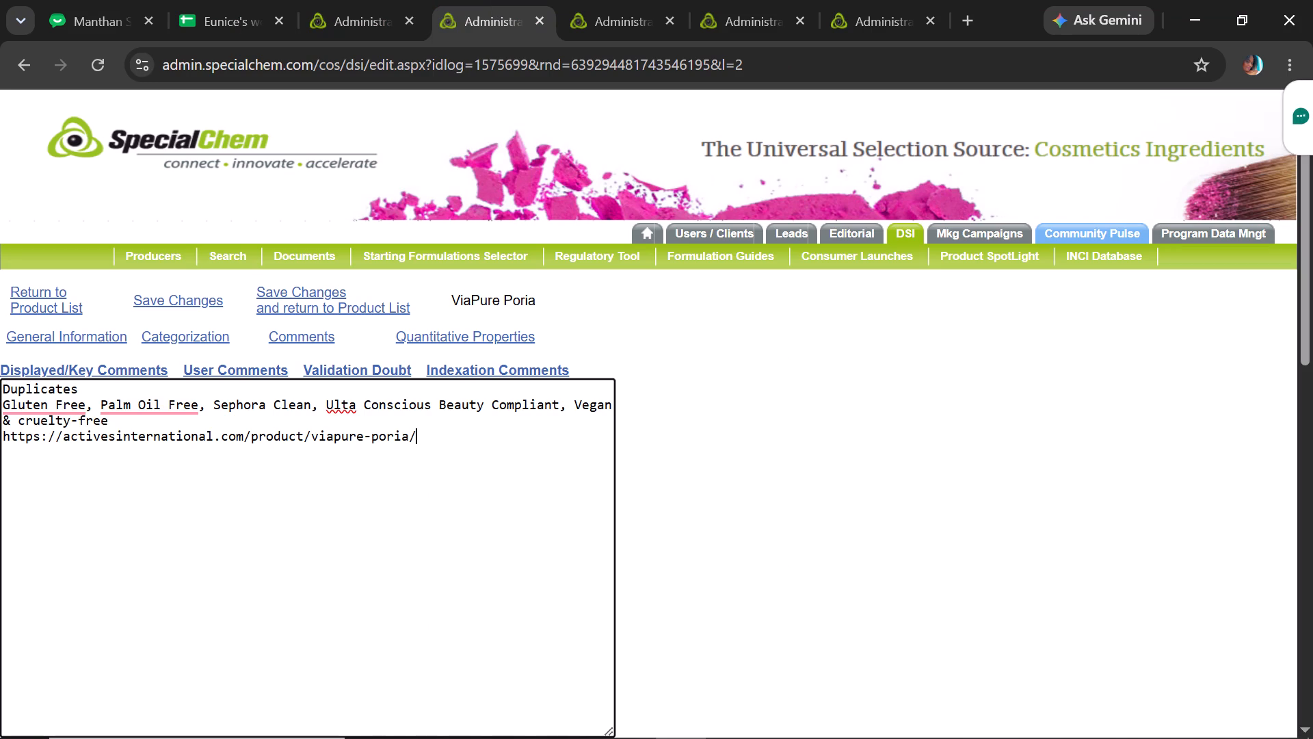
pyautogui.moveTo(1312, 337); pyautogui.dragTo(1311, 385)
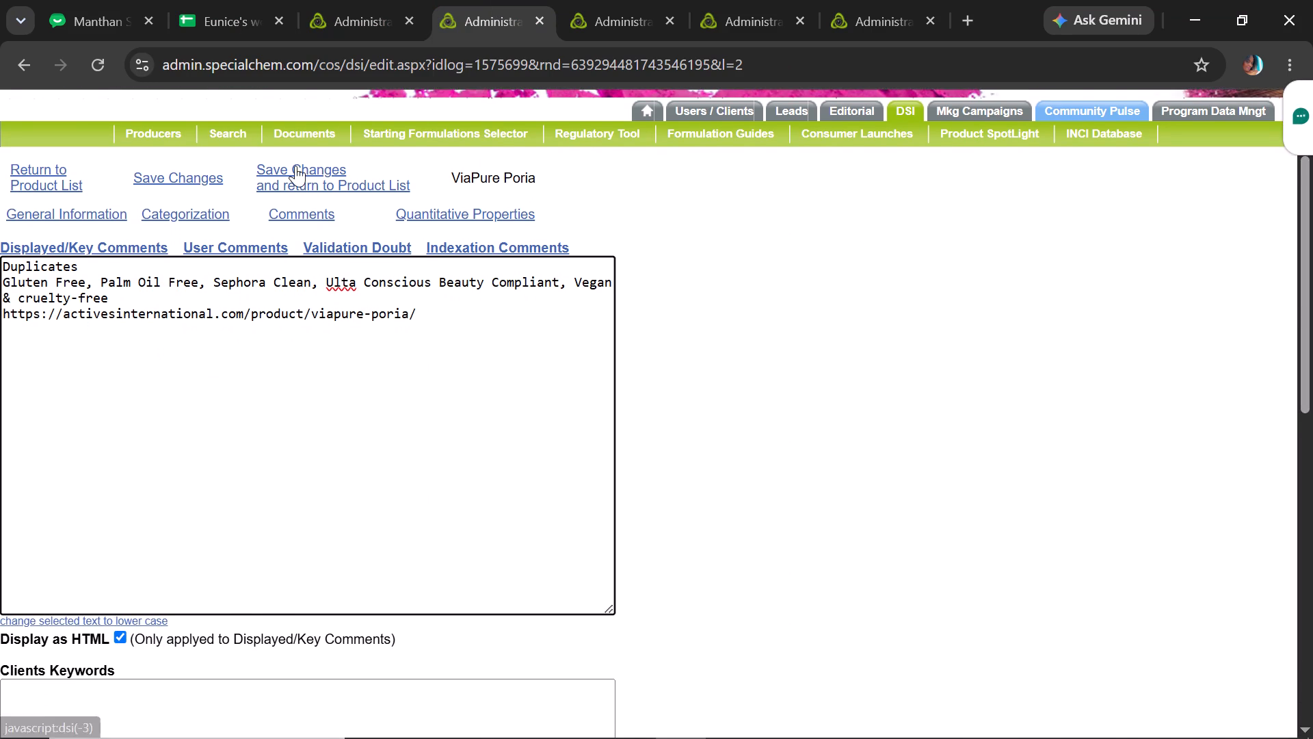
pyautogui.click(180, 170)
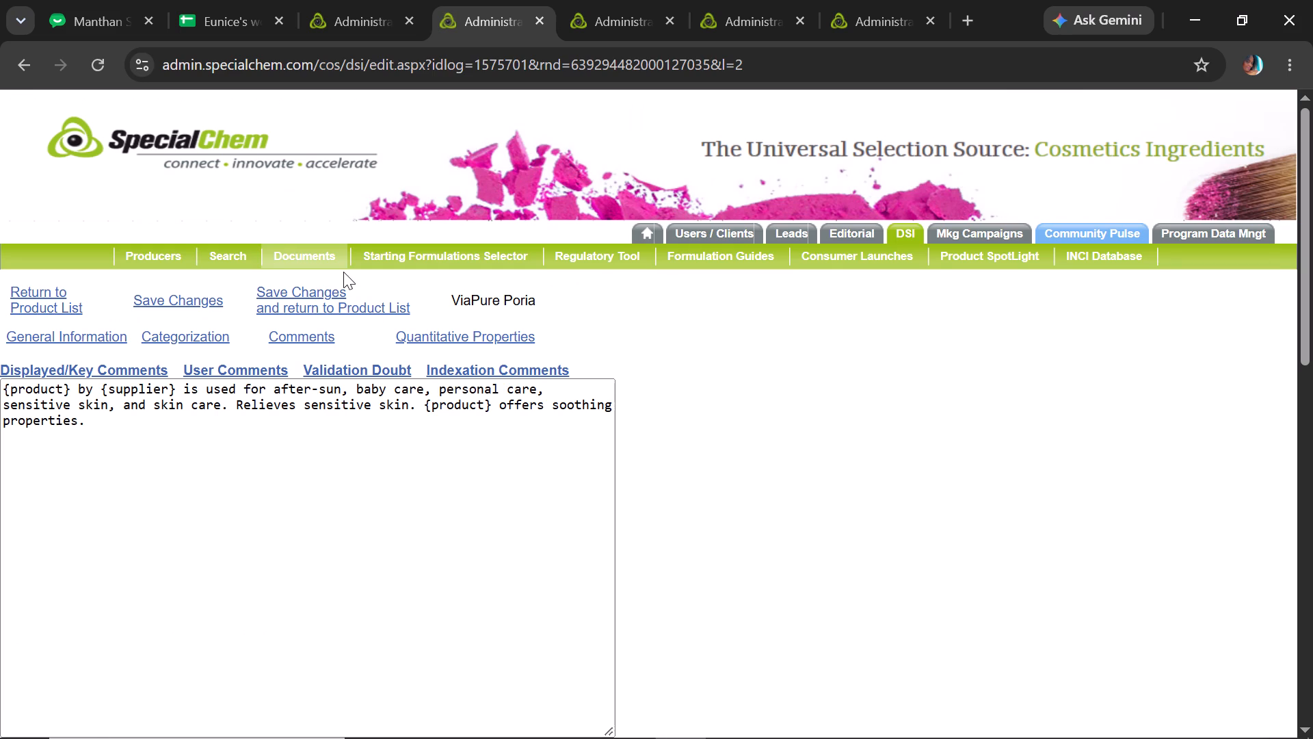
pyautogui.click(176, 305)
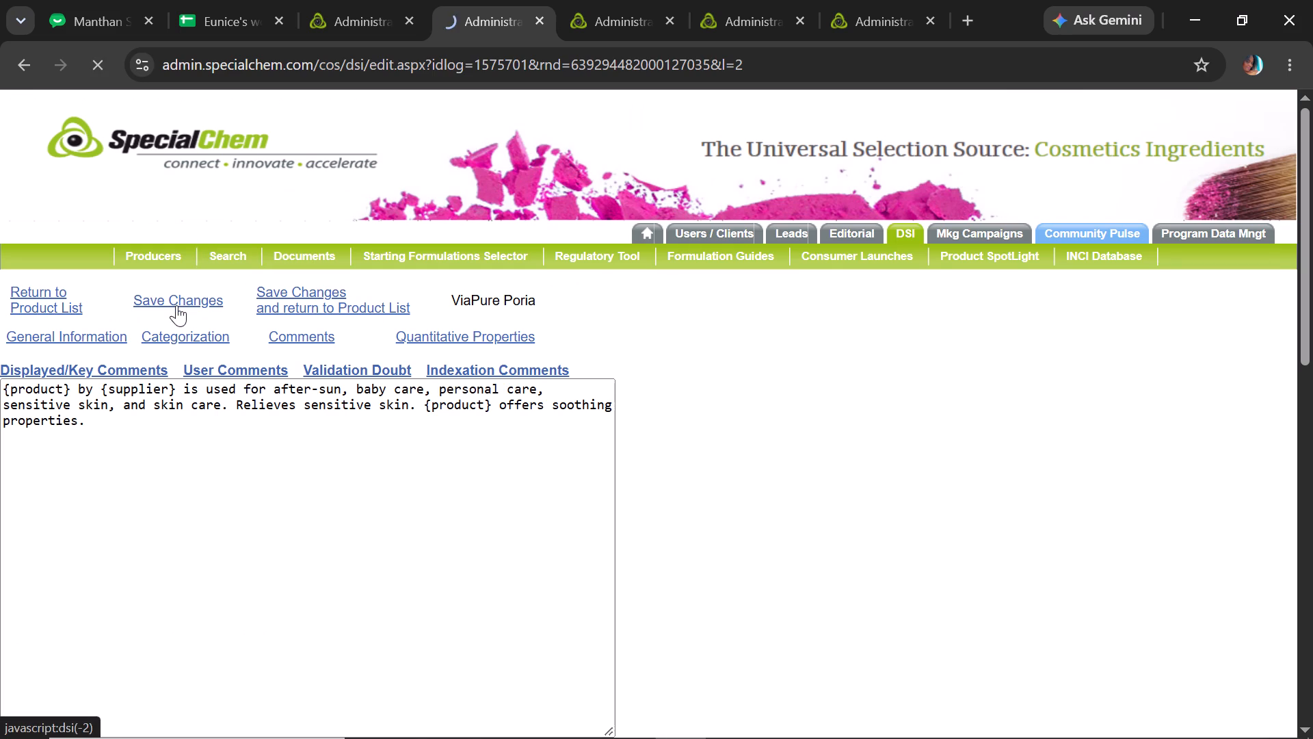
# Open ViaPure Poria's quantitative properties, save the datasheet and return to the product list.
pyautogui.click(459, 338)
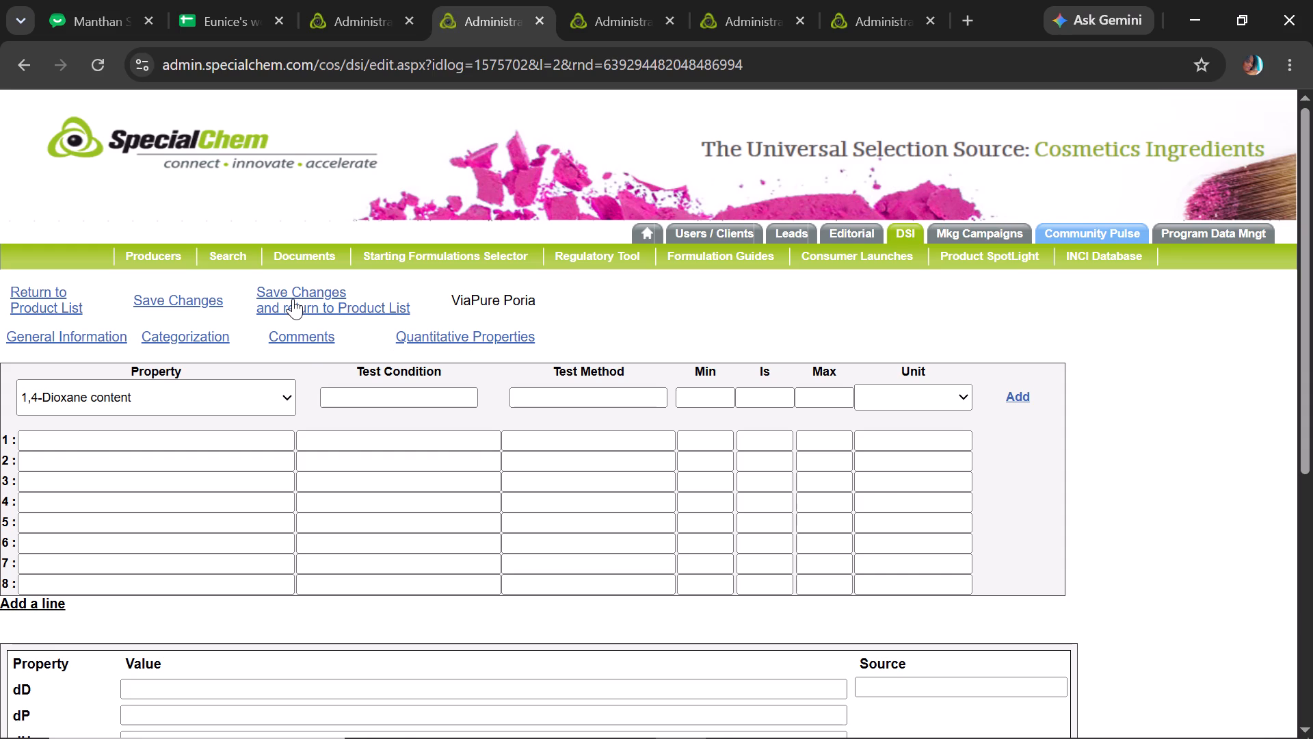
pyautogui.click(293, 298)
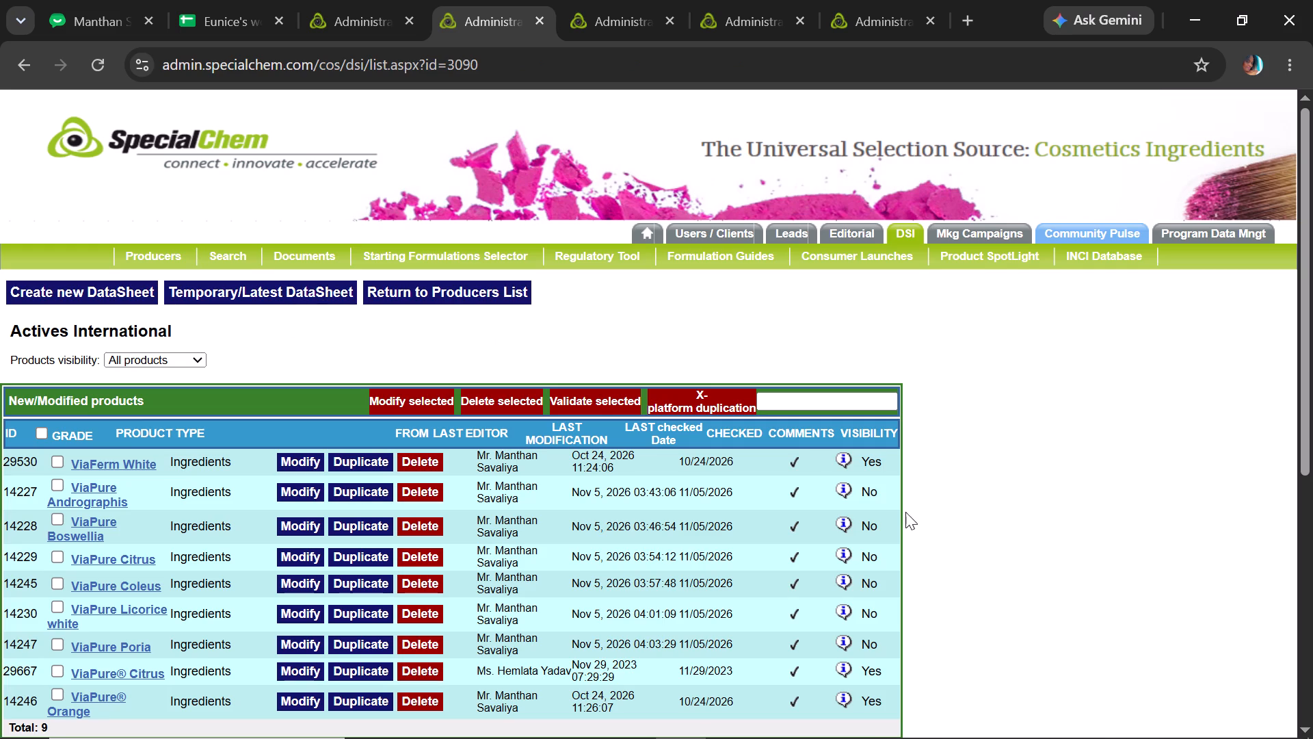
# Move to the ViaPure Sabal row in the spreadsheet and open that grade's datasheet for modification from the imported products.
pyautogui.moveTo(1312, 399); pyautogui.dragTo(1312, 631)
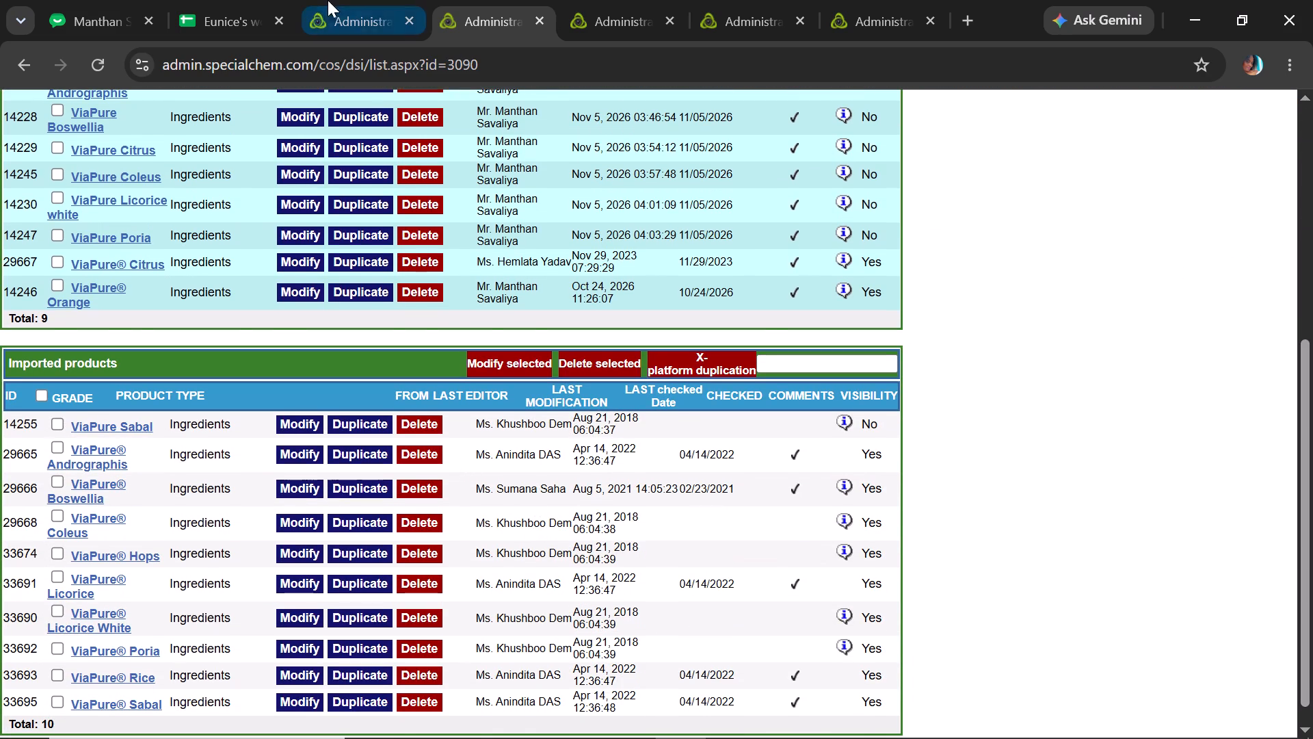
pyautogui.click(220, 0)
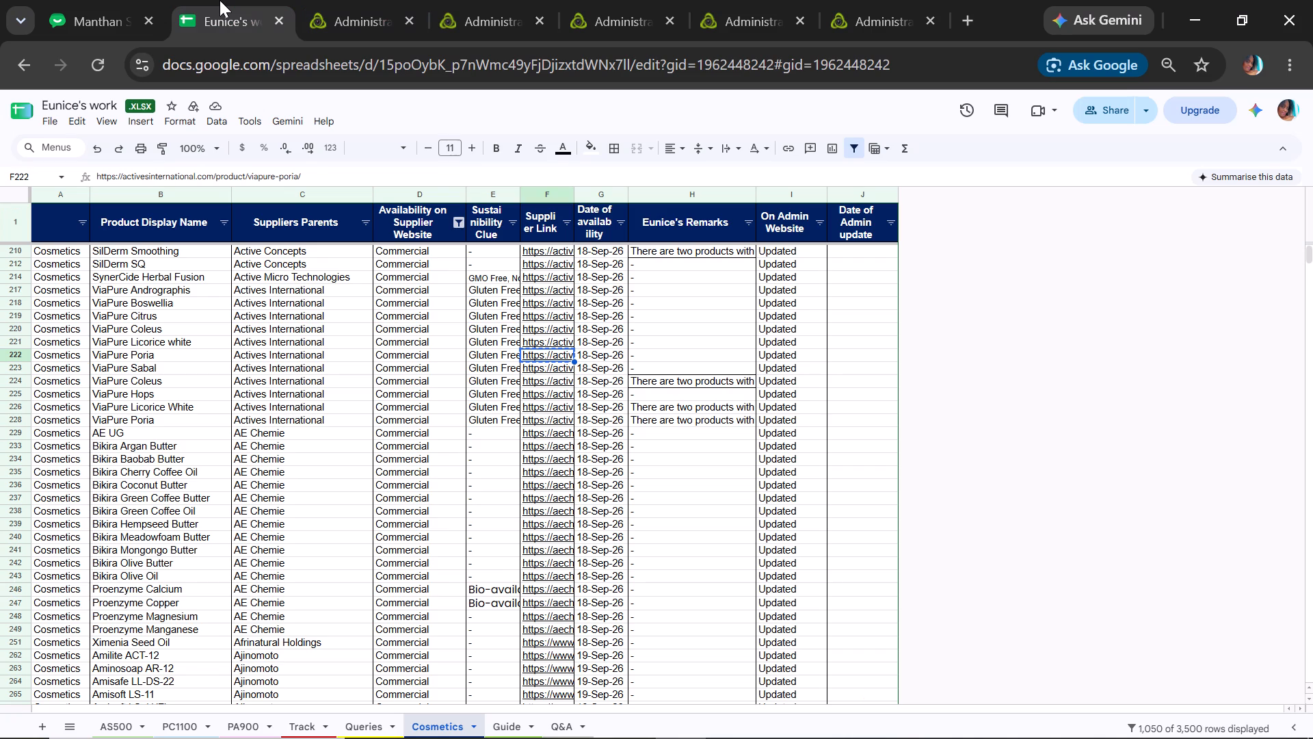
pyautogui.press('Down')
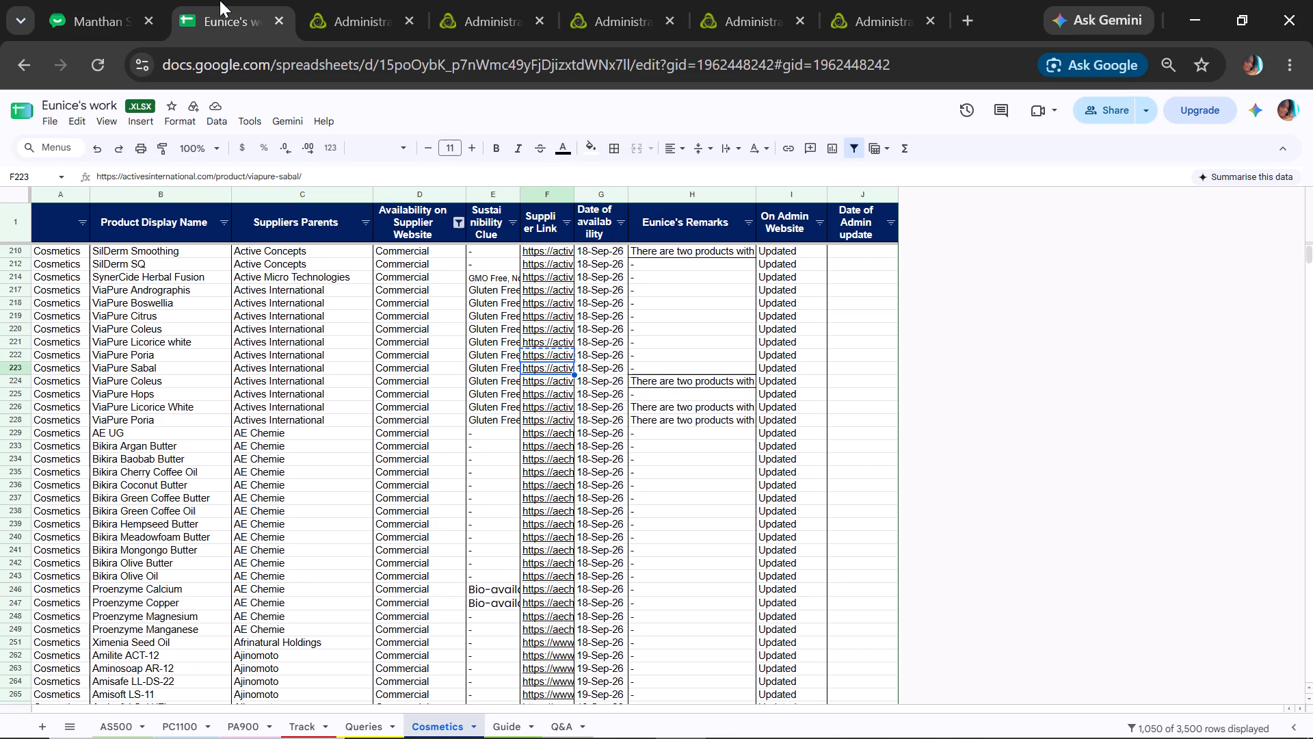
pyautogui.click(387, 0)
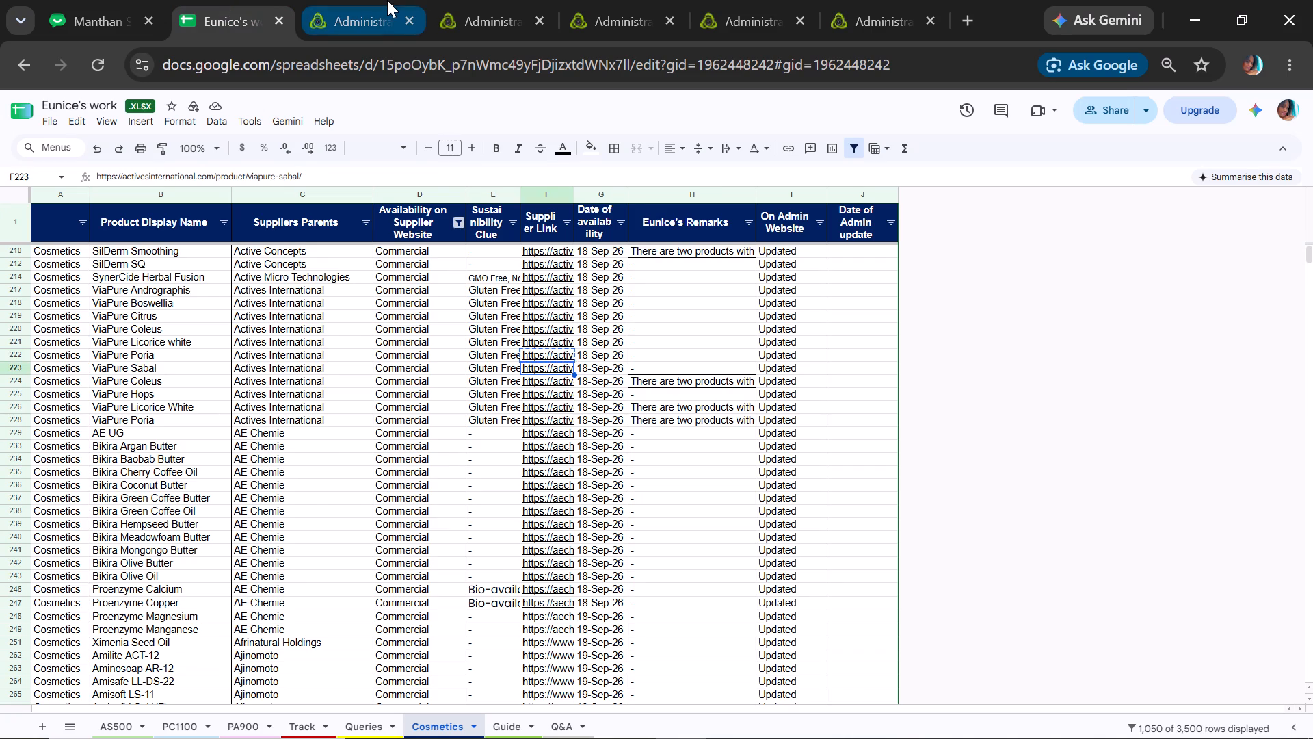
pyautogui.click(501, 0)
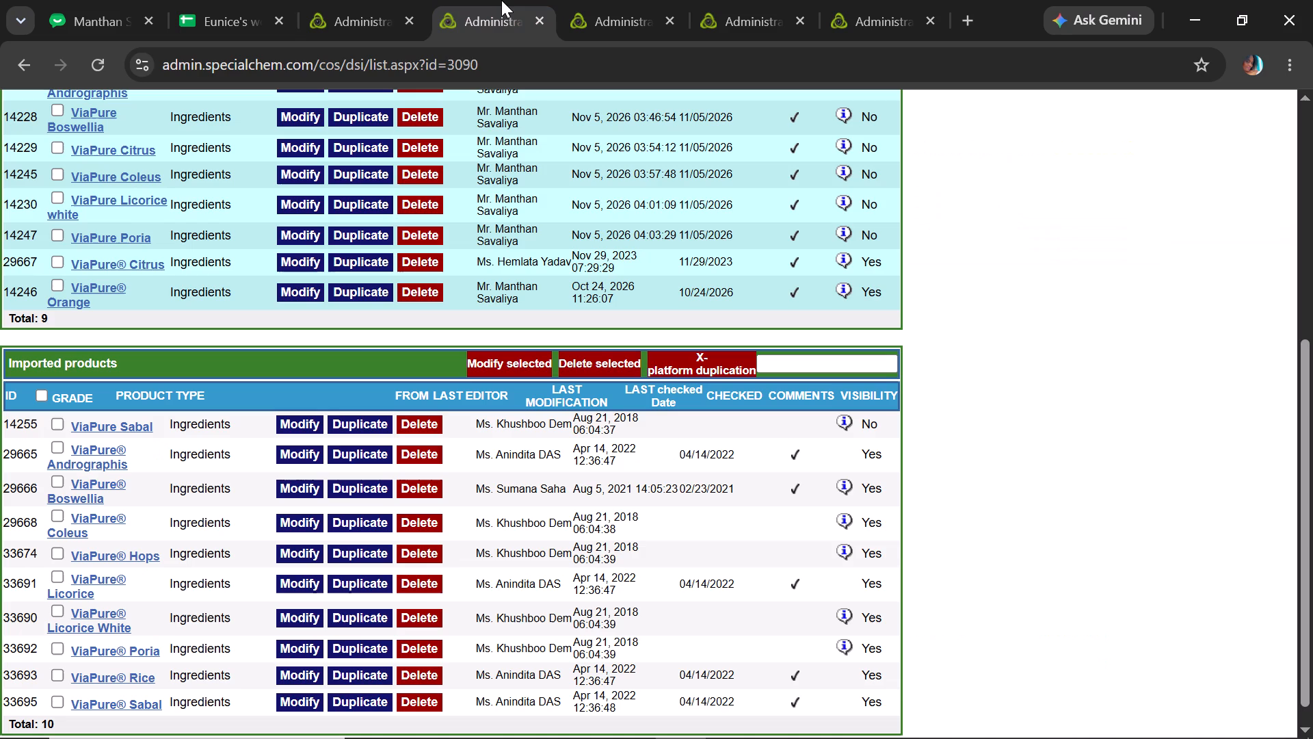
pyautogui.click(293, 426)
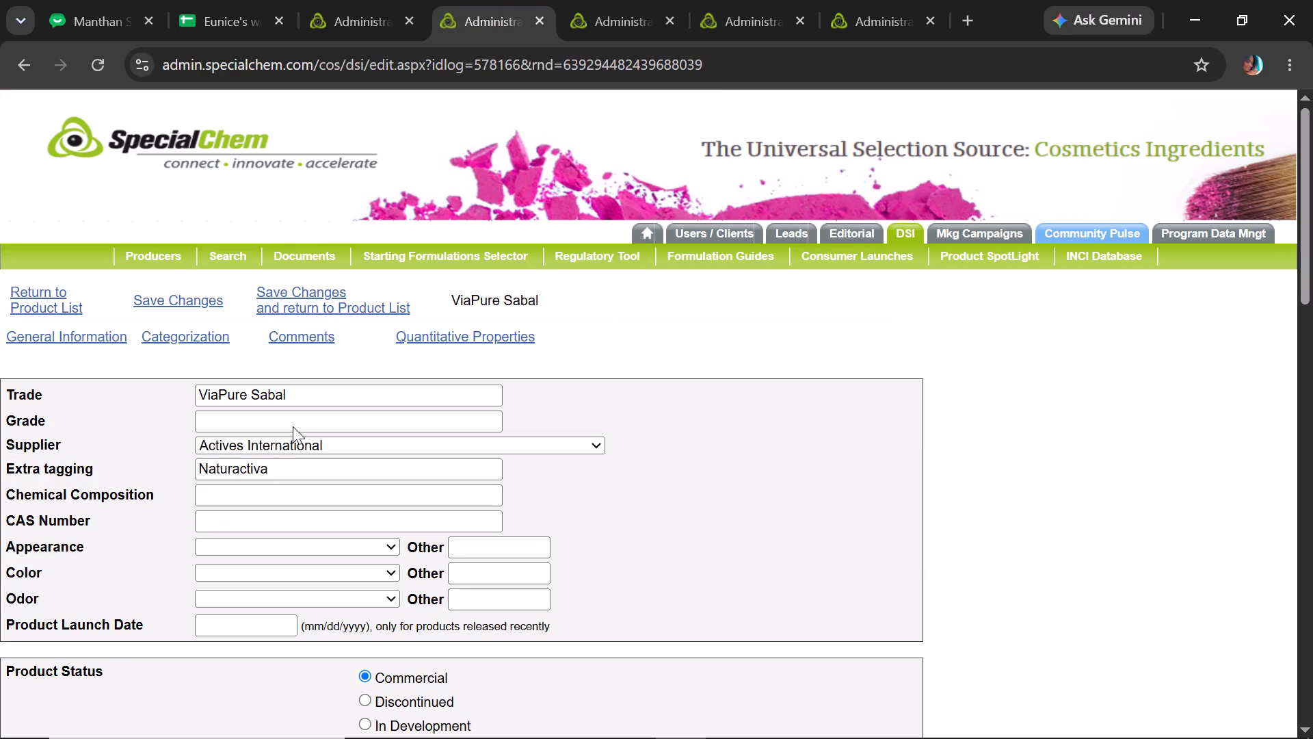
# Mark ViaPure Sabal's status as checked with the date 11/05/2026 and save the changes.
pyautogui.moveTo(1312, 234); pyautogui.dragTo(1309, 264)
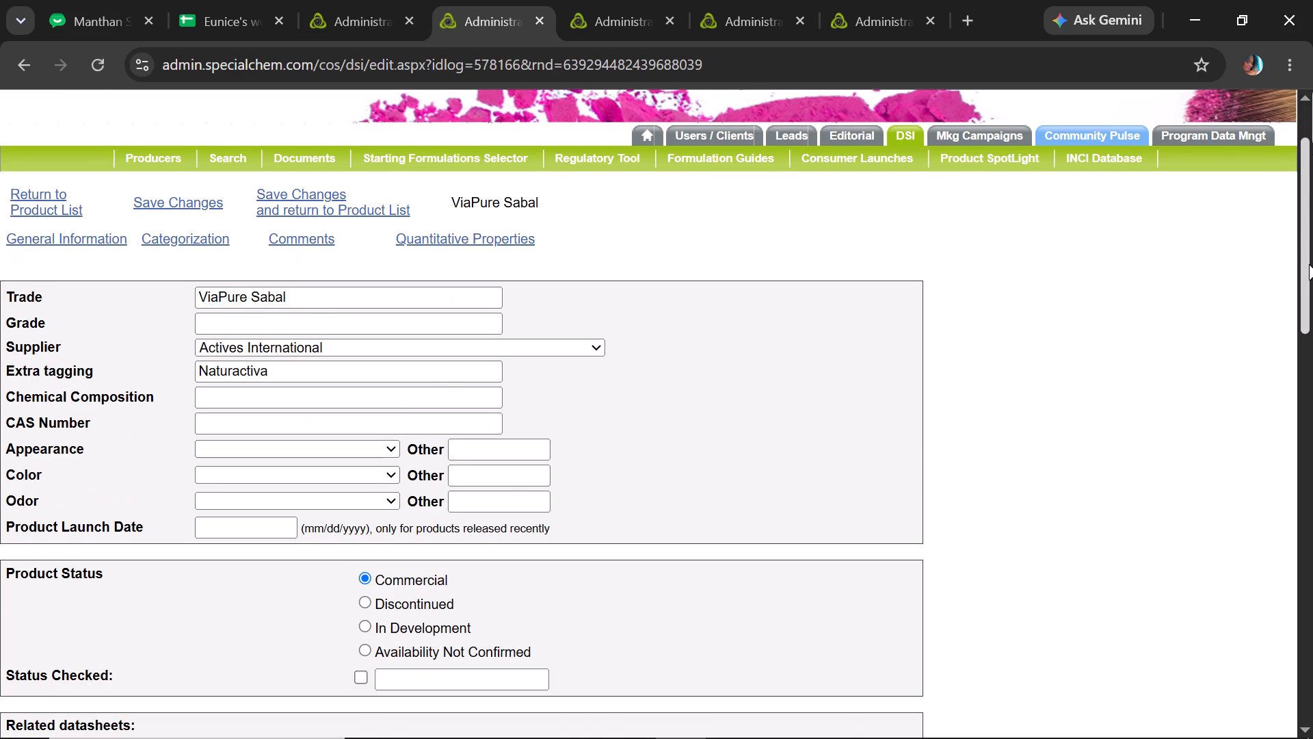
pyautogui.click(363, 677)
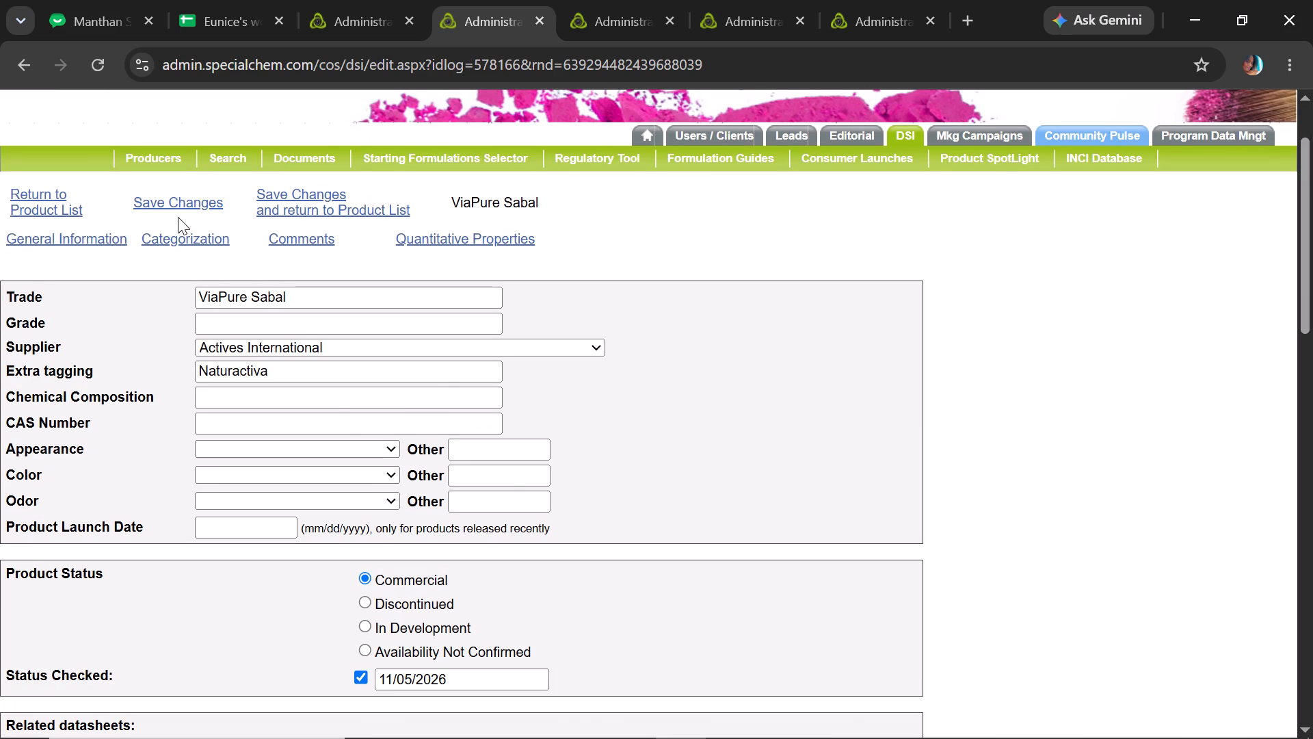
pyautogui.click(178, 195)
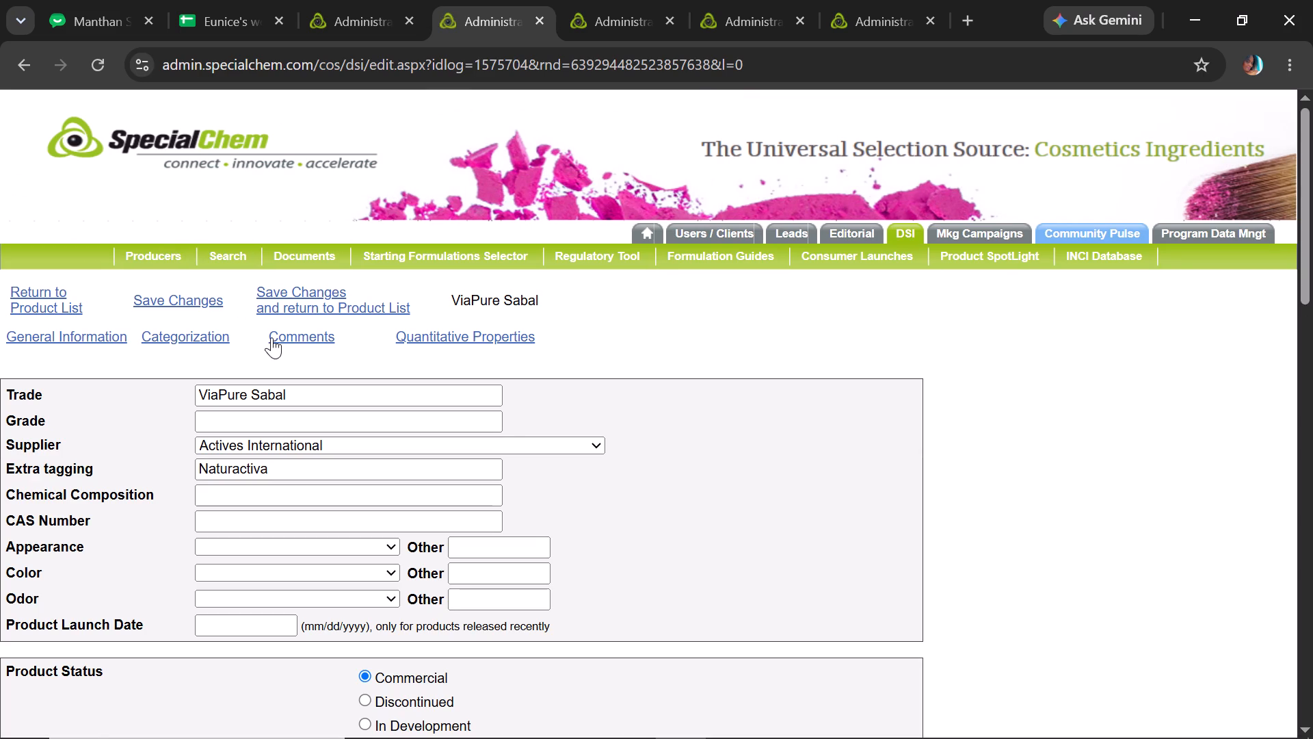
# Open ViaPure Sabal's displayed comments and return to its row in the Cosmetics spreadsheet.
pyautogui.click(271, 337)
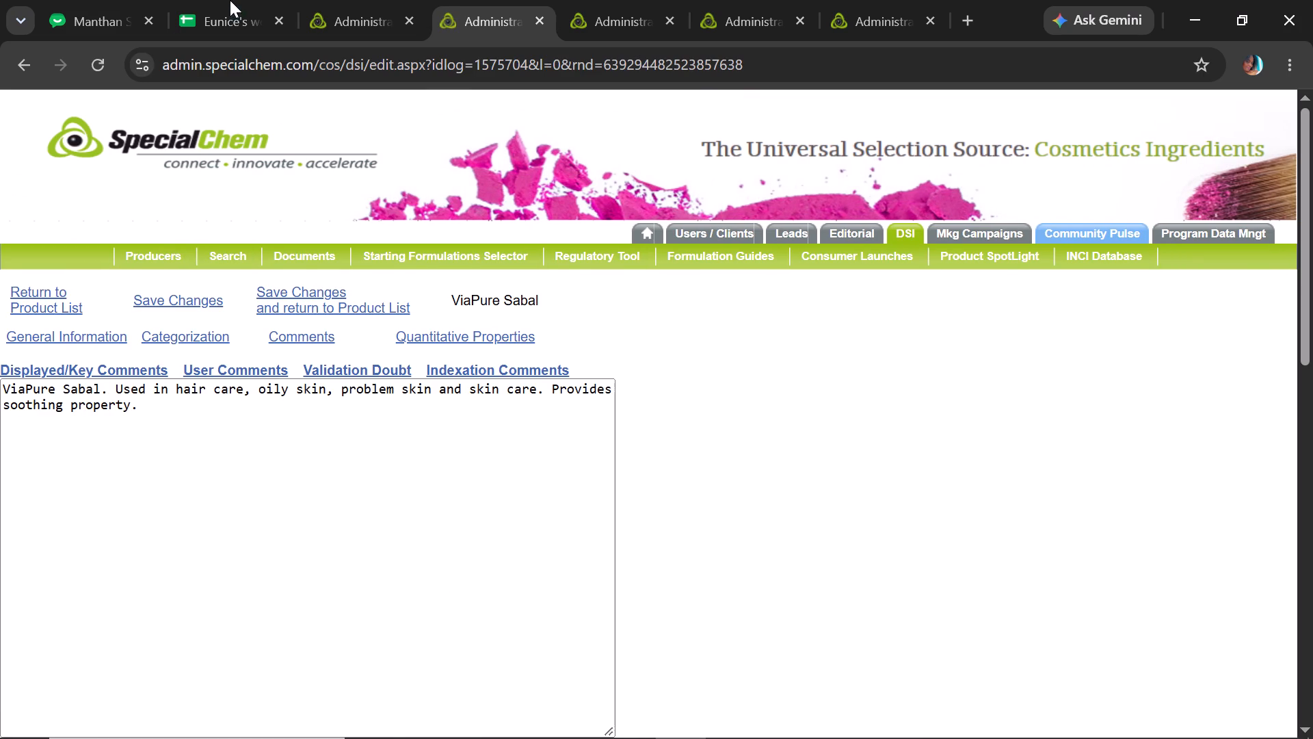
pyautogui.click(240, 0)
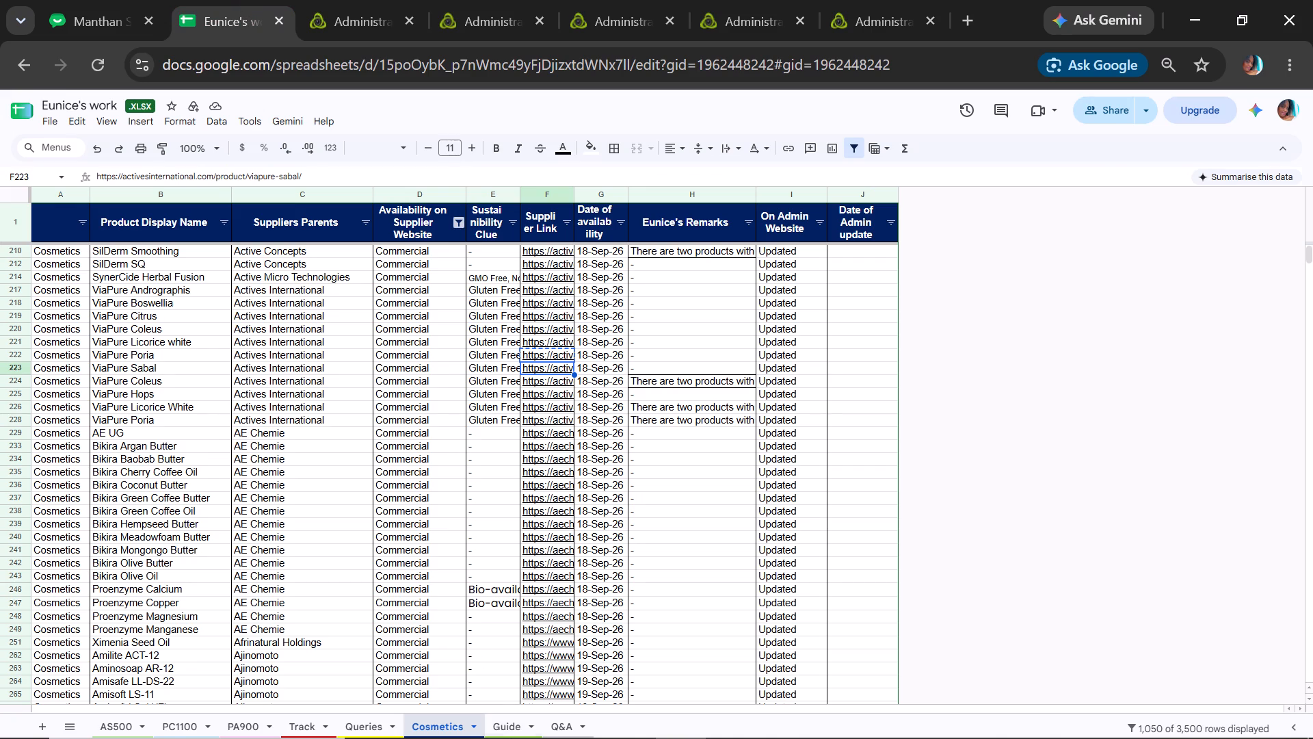
pyautogui.click(511, 738)
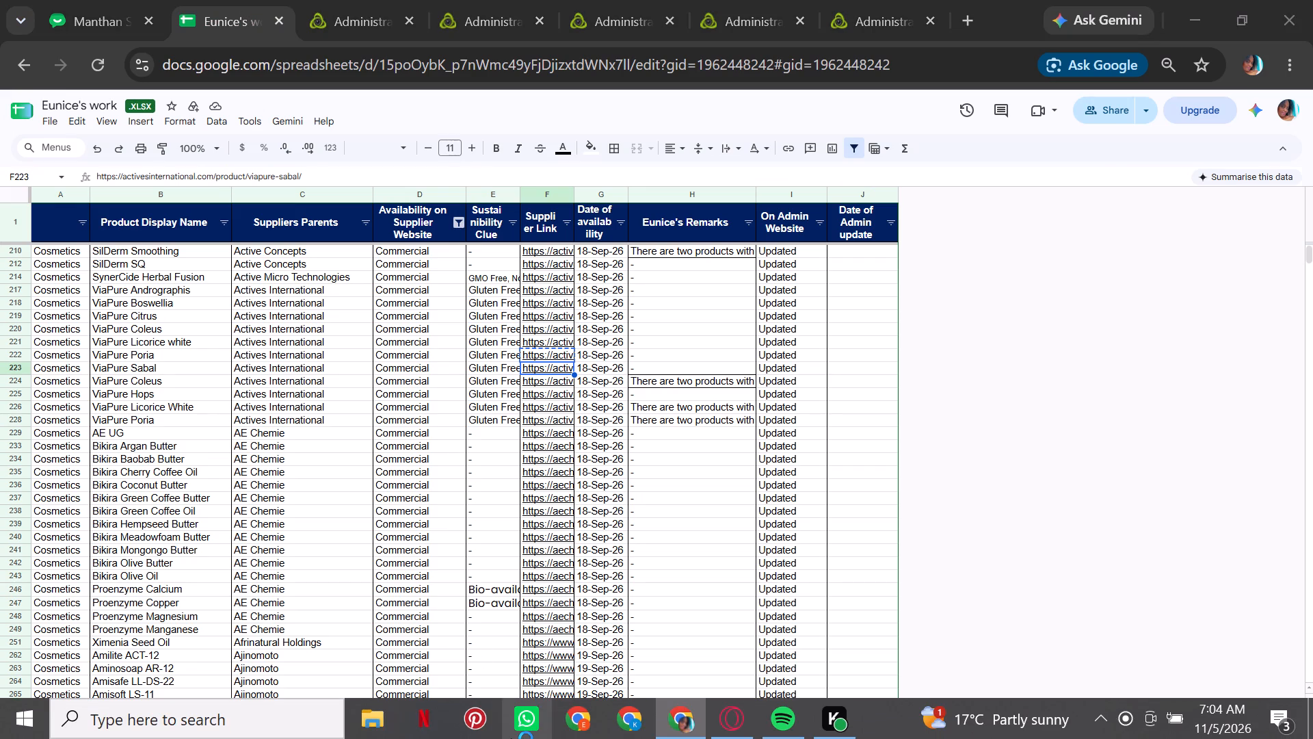
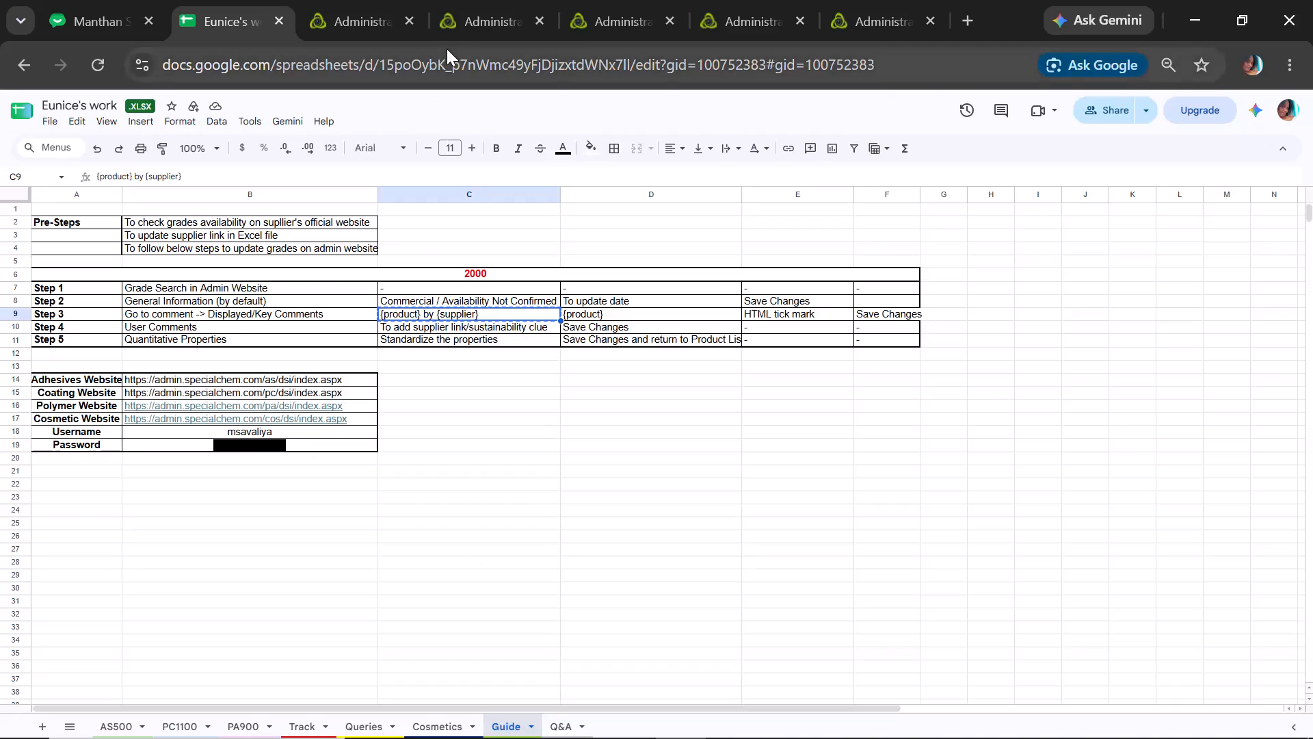
# Reword the opening of ViaPure Sabal's displayed comments to "{product} by {supplier} is used for hair care", using the copied template.
pyautogui.click(481, 0)
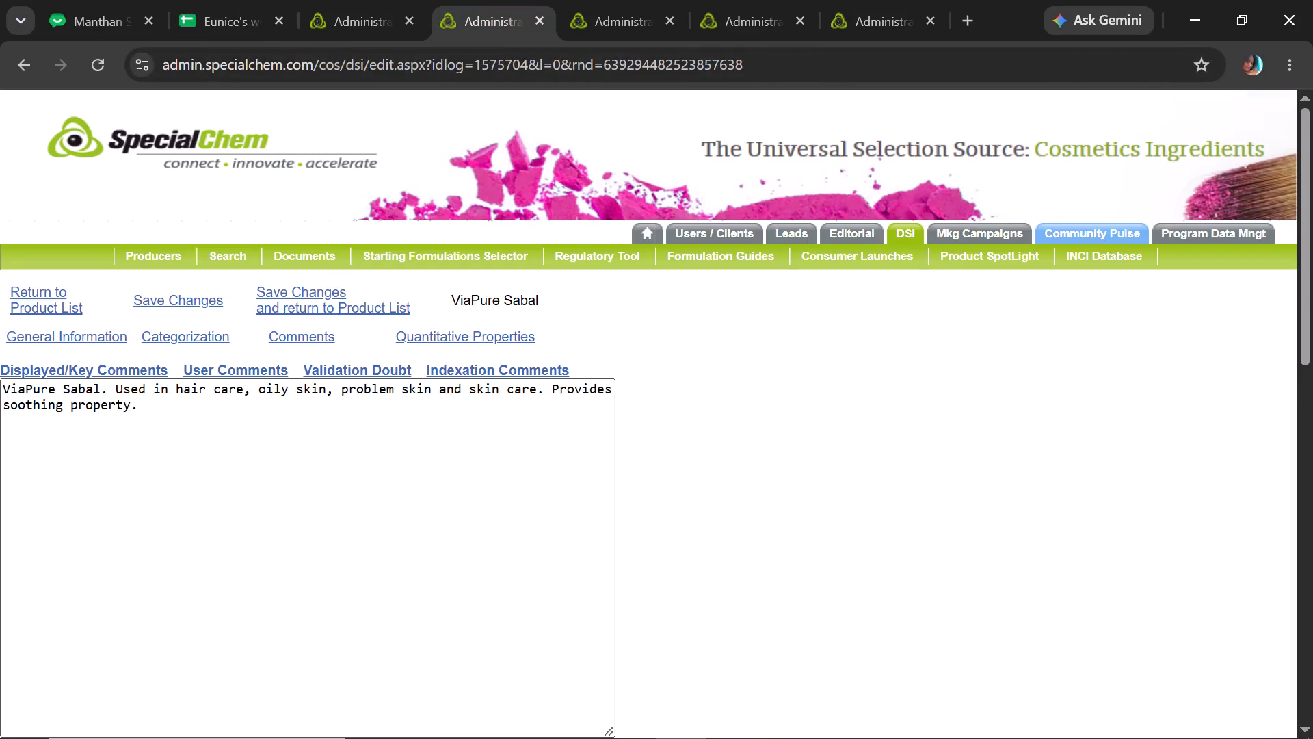
pyautogui.doubleClick(114, 384)
pyautogui.hotkey('ctrl', 'v')
pyautogui.press('space')
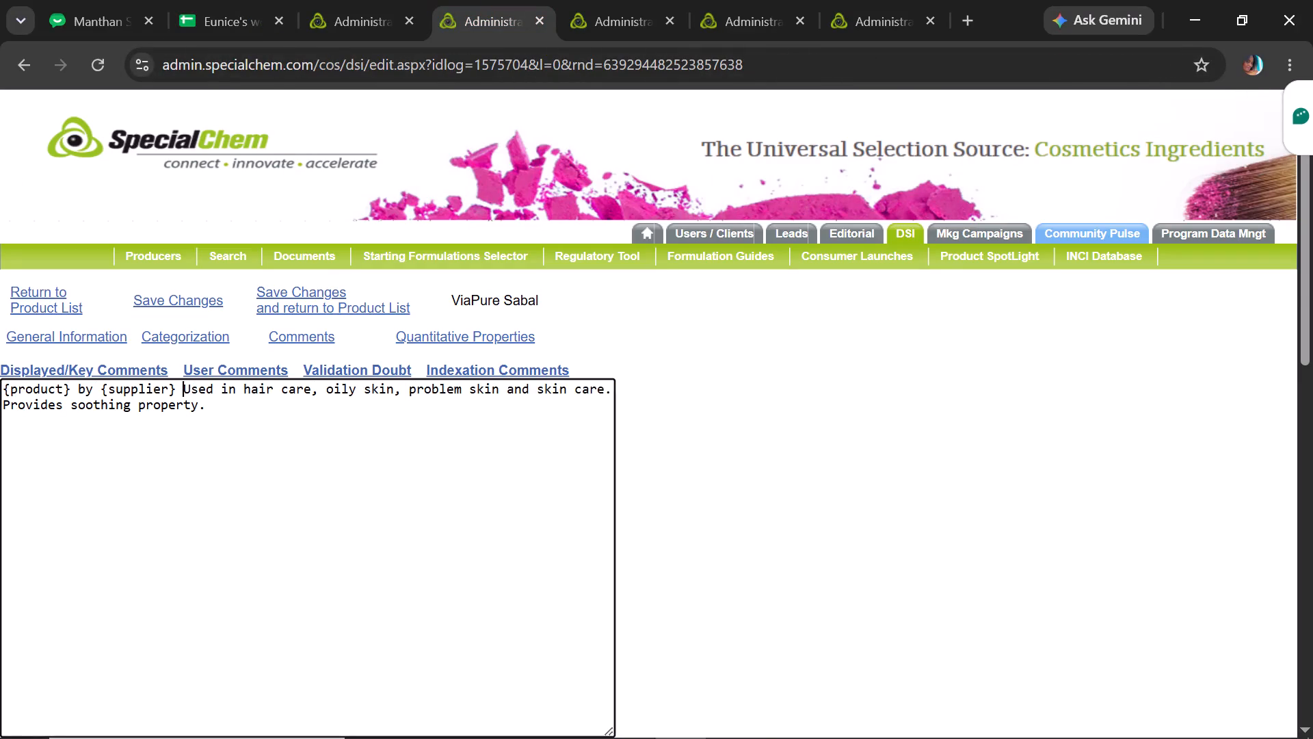
pyautogui.write('is')
pyautogui.press('space')
pyautogui.press('Delete')
pyautogui.press('u')
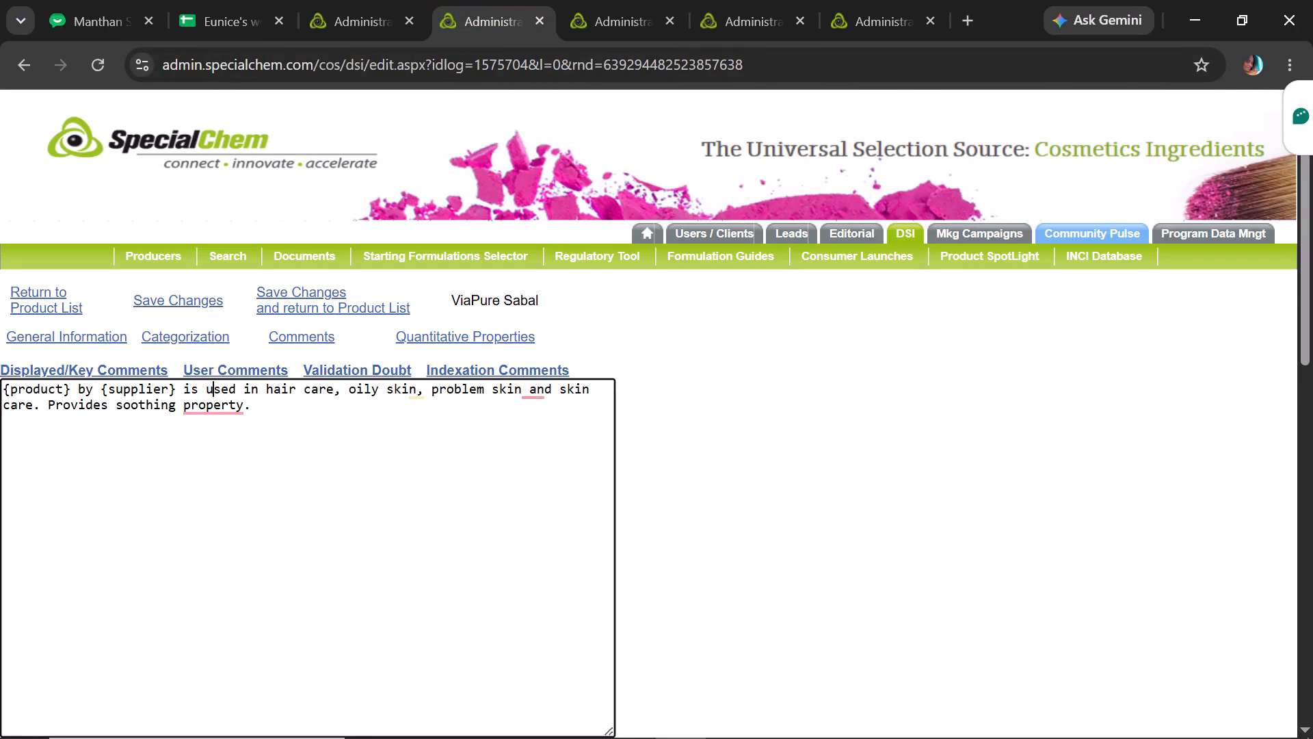
pyautogui.click(254, 378)
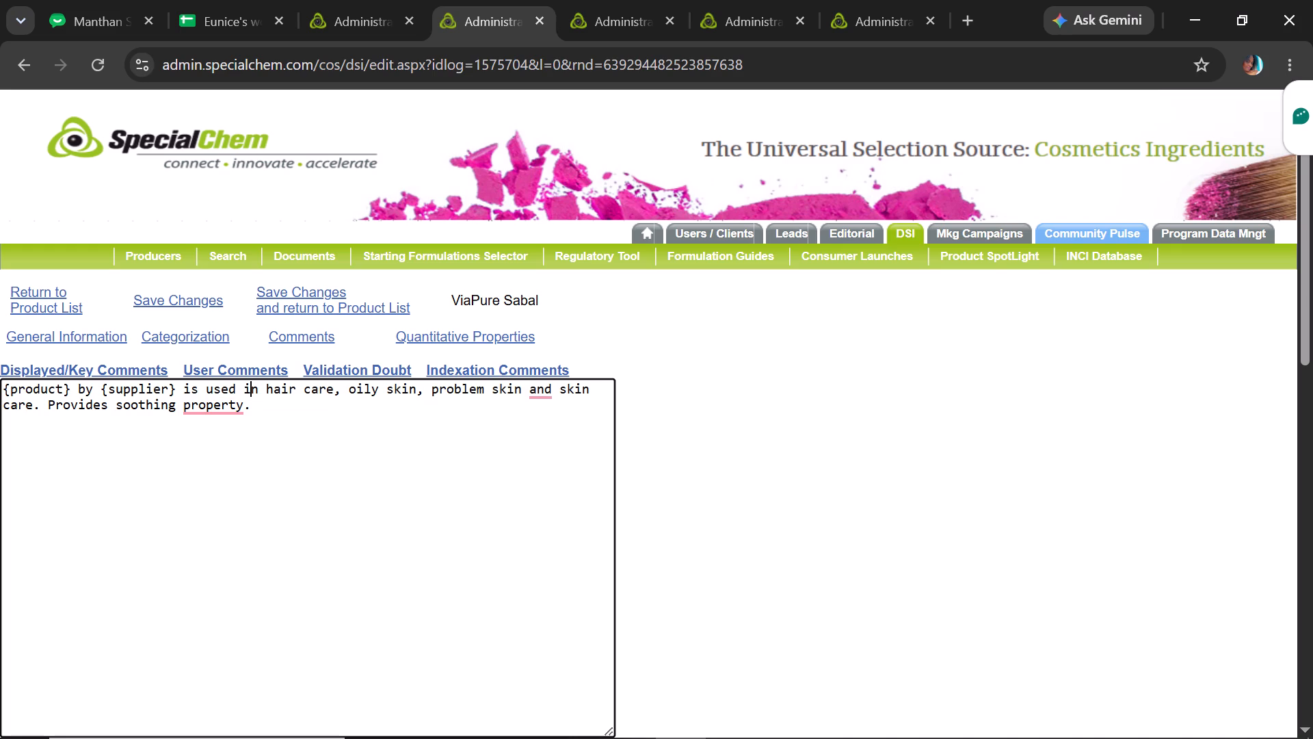
pyautogui.press('BackSpace')
pyautogui.press('Delete')
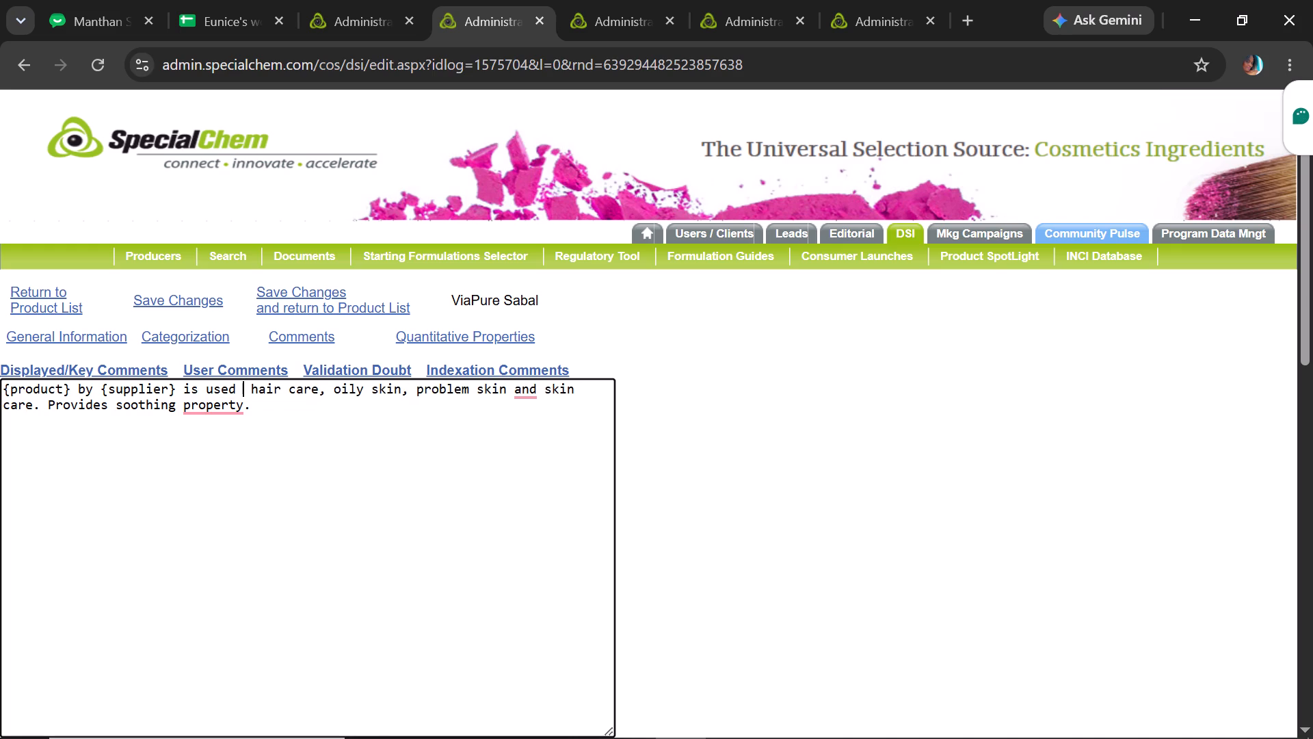
pyautogui.write('for')
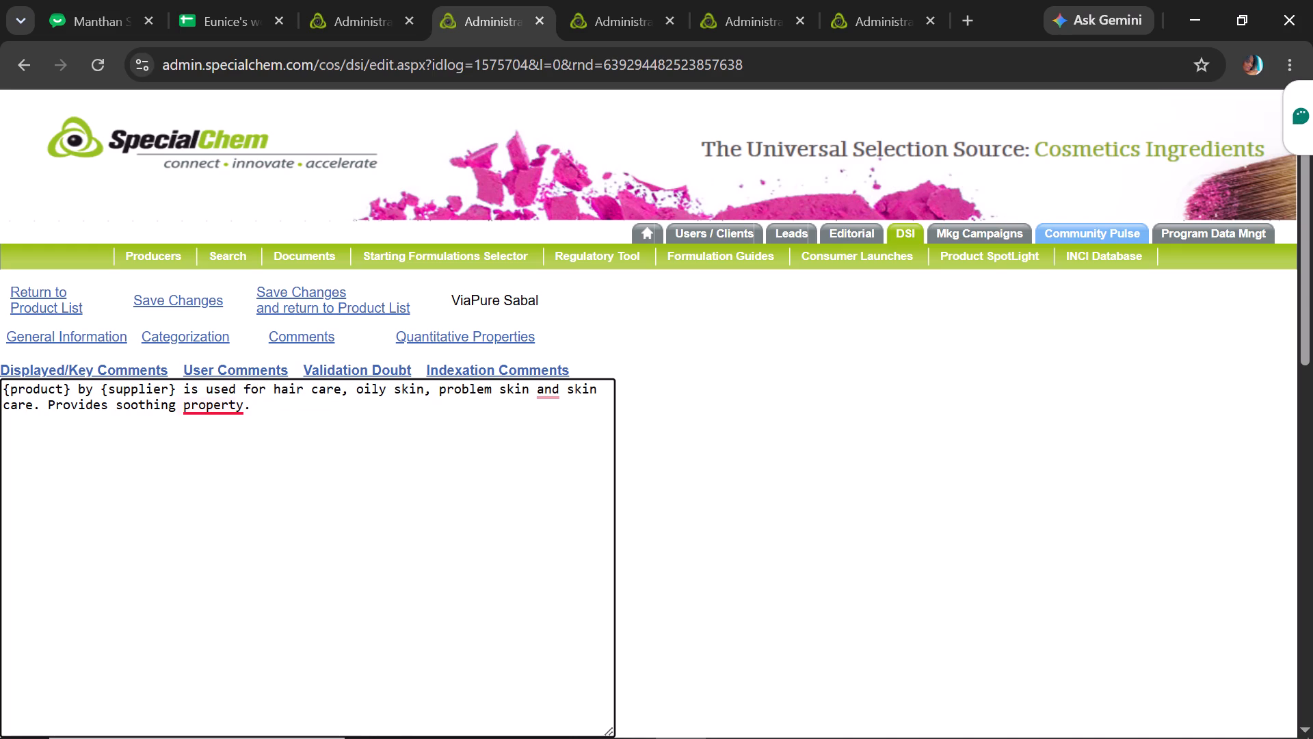
# Reword the second sentence of ViaPure Sabal's displayed comments to begin with "{product} provides".
pyautogui.moveTo(72, 389); pyautogui.dragTo(0, 385)
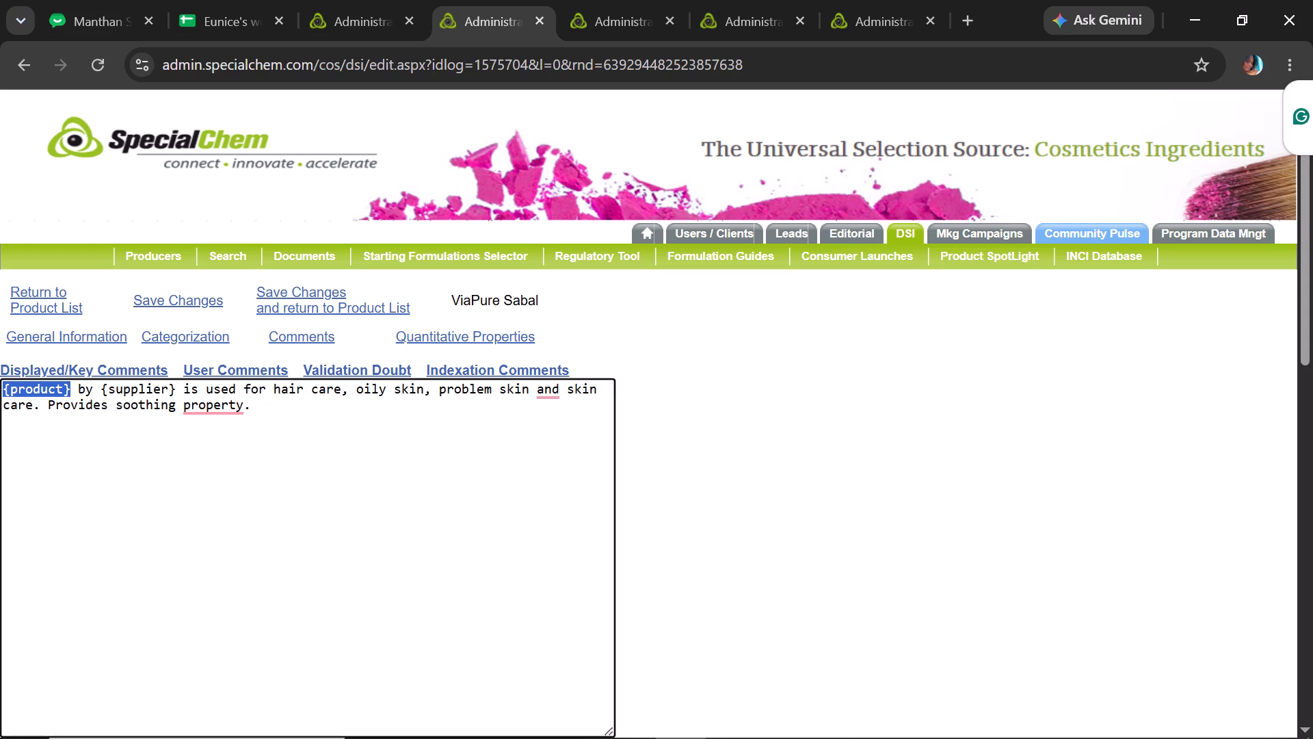
pyautogui.hotkey('ctrl', 'c')
pyautogui.click(44, 401)
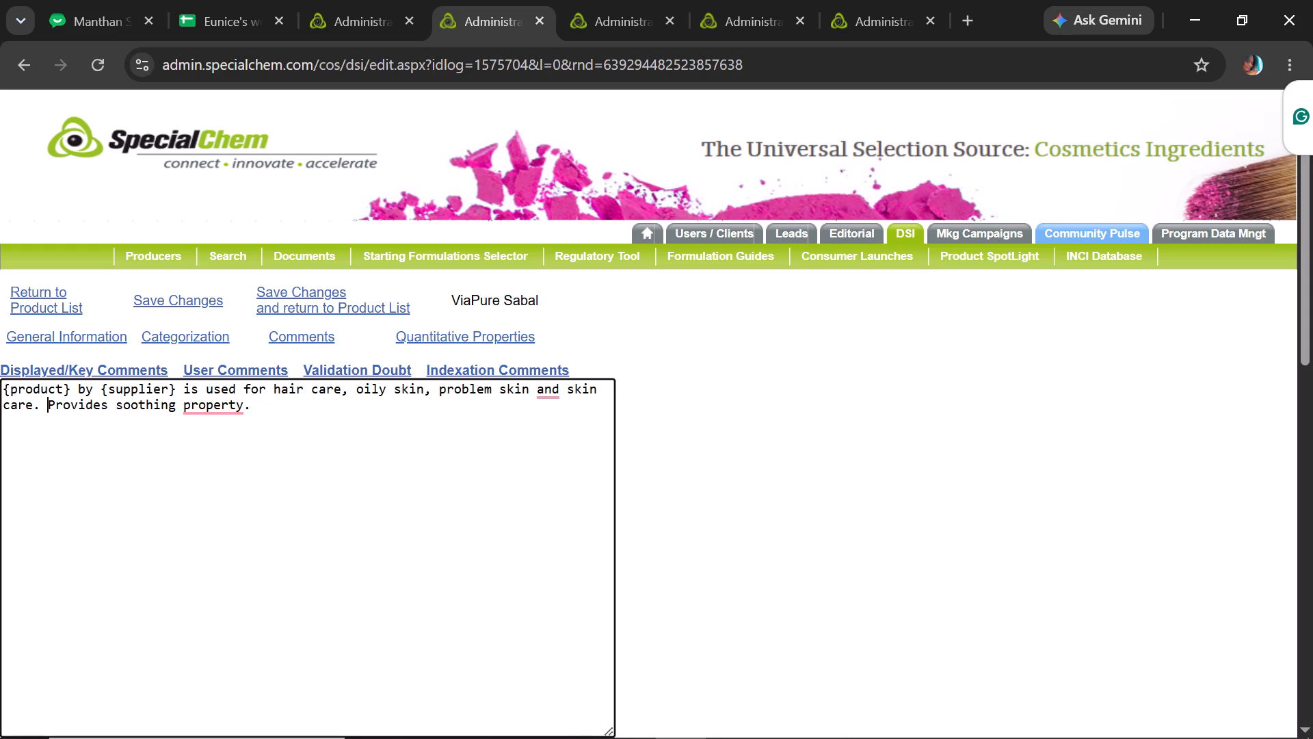
pyautogui.hotkey('ctrl', 'v')
pyautogui.press('space')
pyautogui.press('Delete')
pyautogui.press('p')
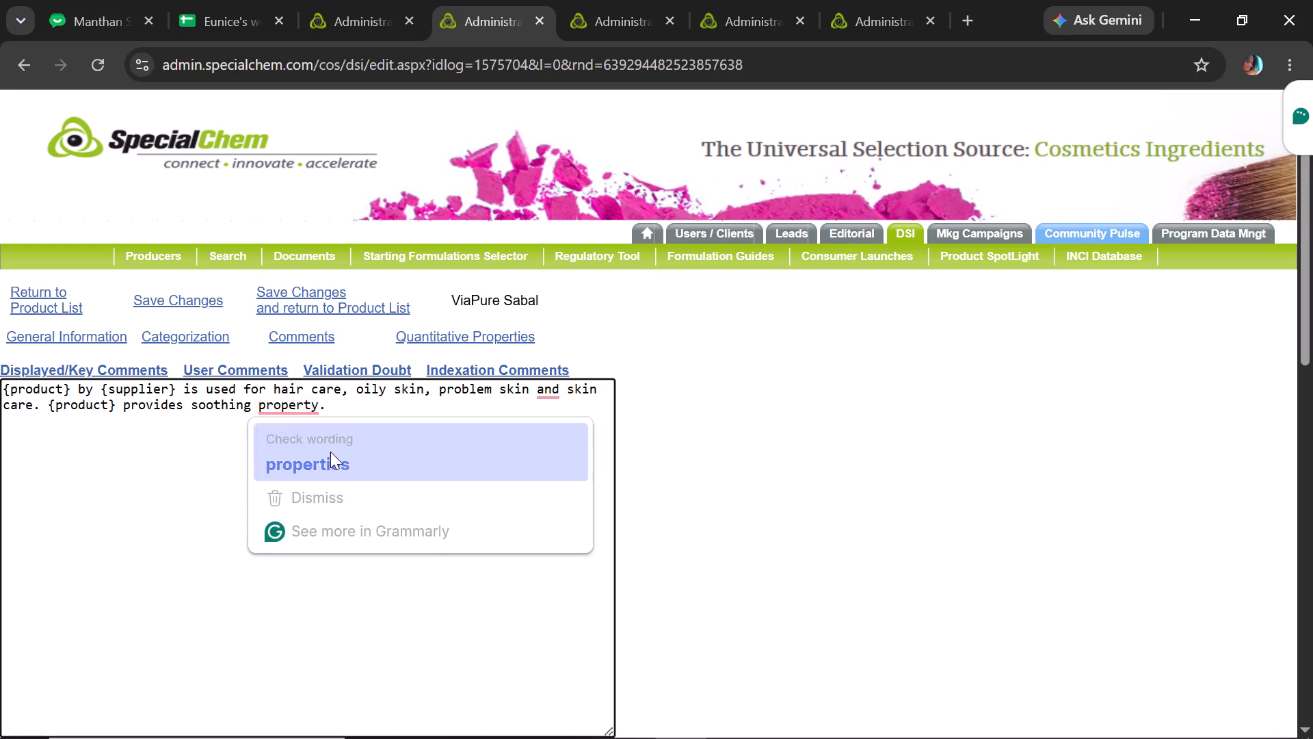
# Apply the writing suggestions to change "property" to "properties" and add a comma after "problem skin".
pyautogui.click(330, 452)
pyautogui.click(337, 441)
pyautogui.write('properties')
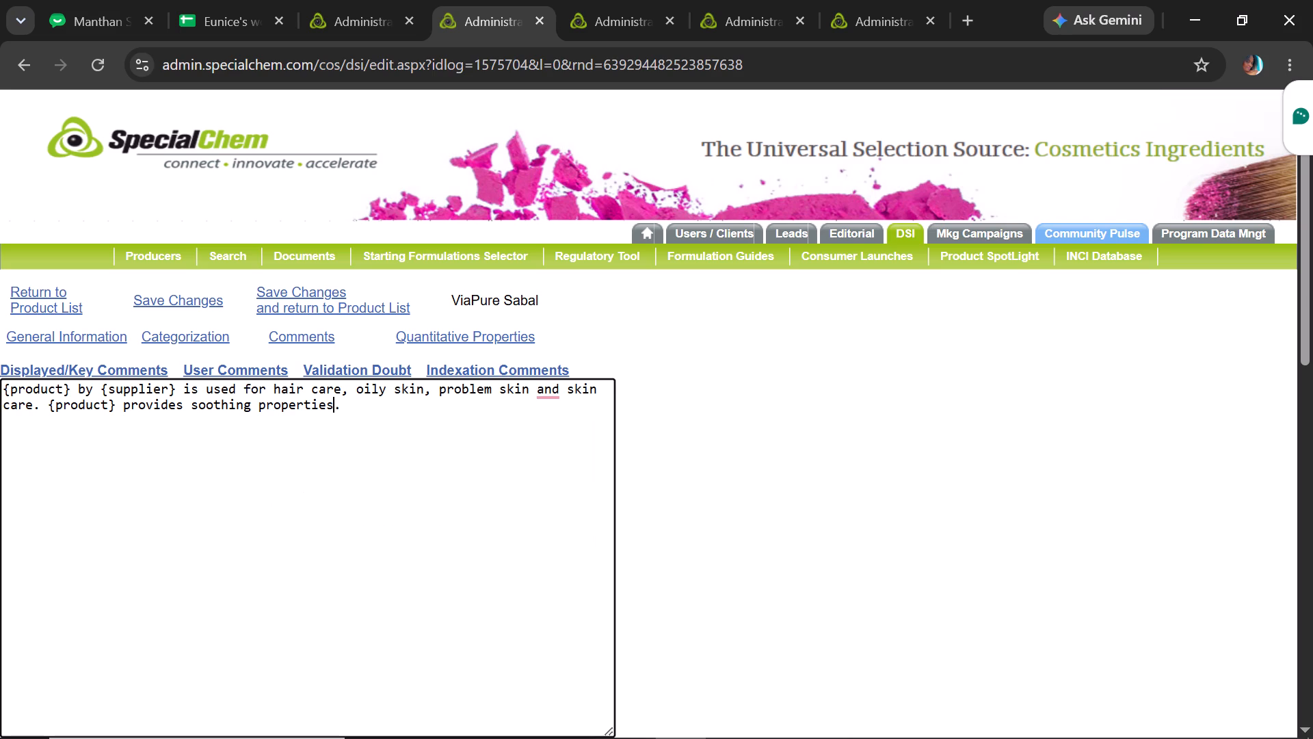
pyautogui.moveTo(611, 455); pyautogui.dragTo(957, 215)
pyautogui.press(',')
# Enable Display as HTML for ViaPure Sabal's displayed comments and save the changes.
pyautogui.moveTo(1306, 316); pyautogui.dragTo(1305, 327)
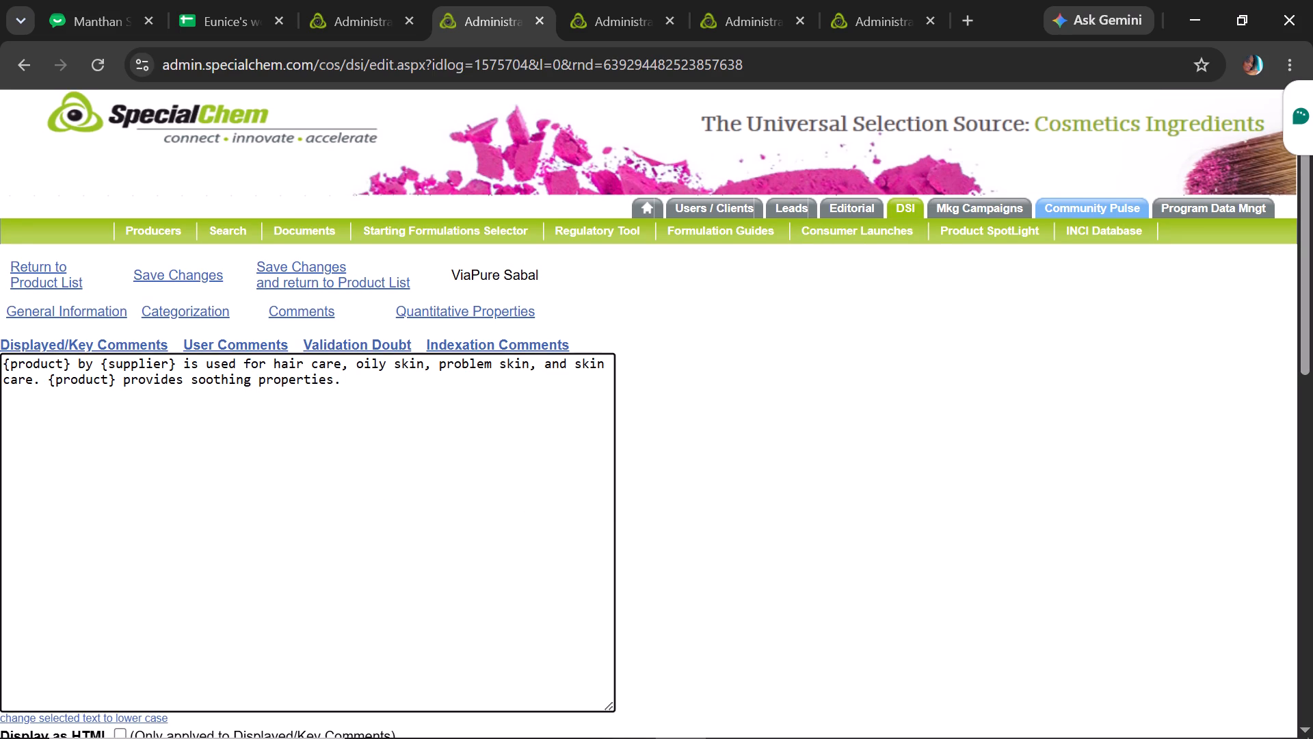
pyautogui.moveTo(1312, 305); pyautogui.dragTo(1307, 324)
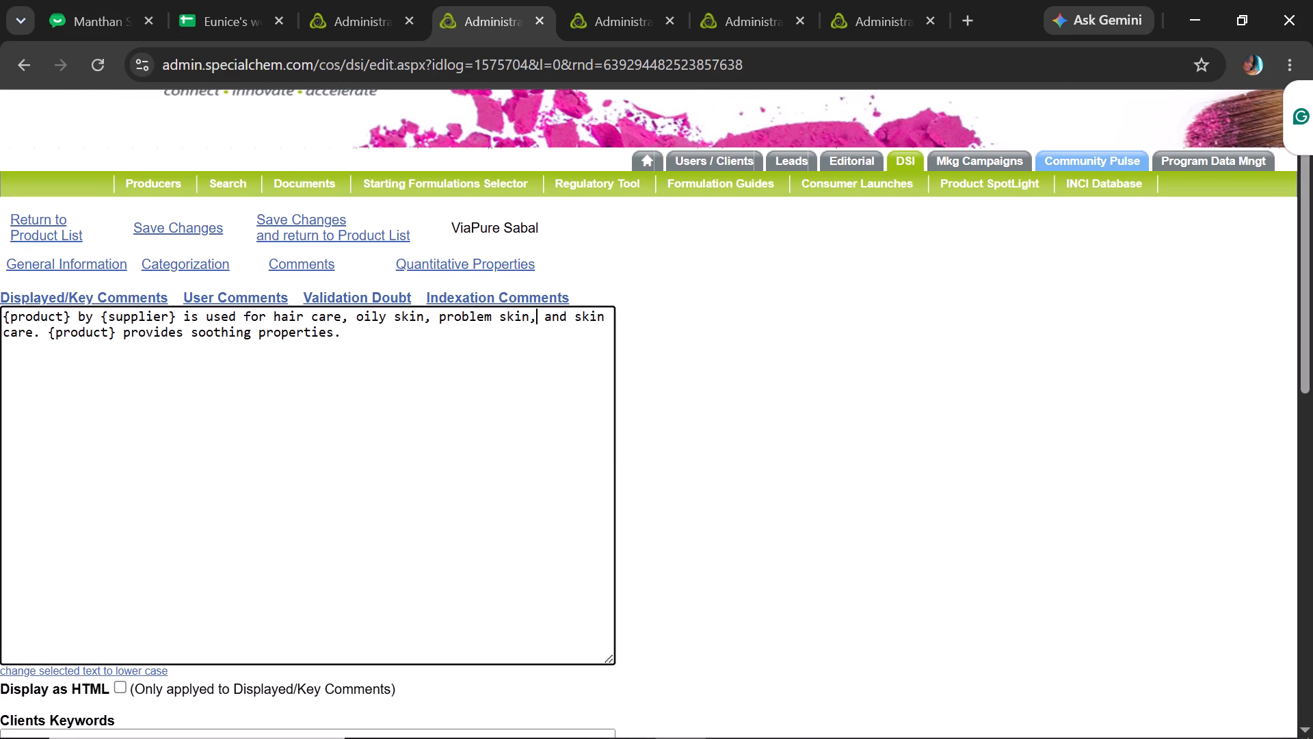
pyautogui.click(123, 689)
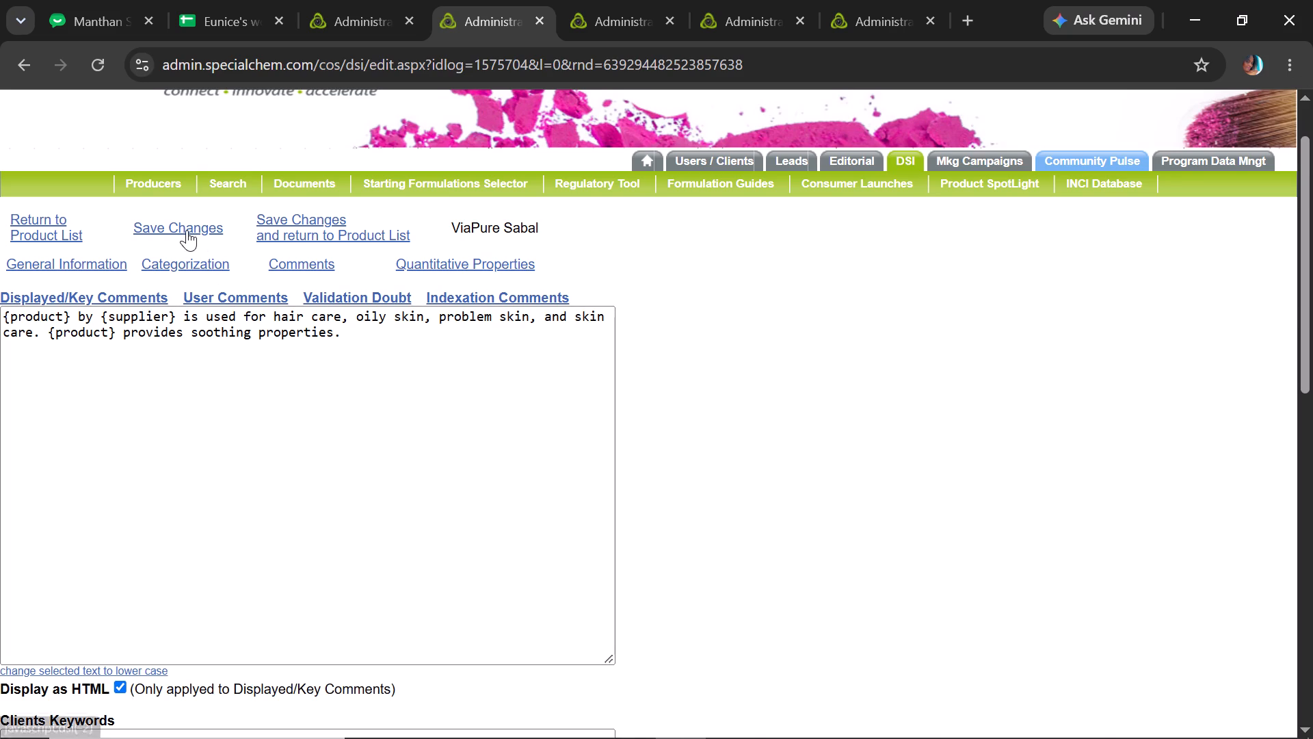
pyautogui.click(187, 230)
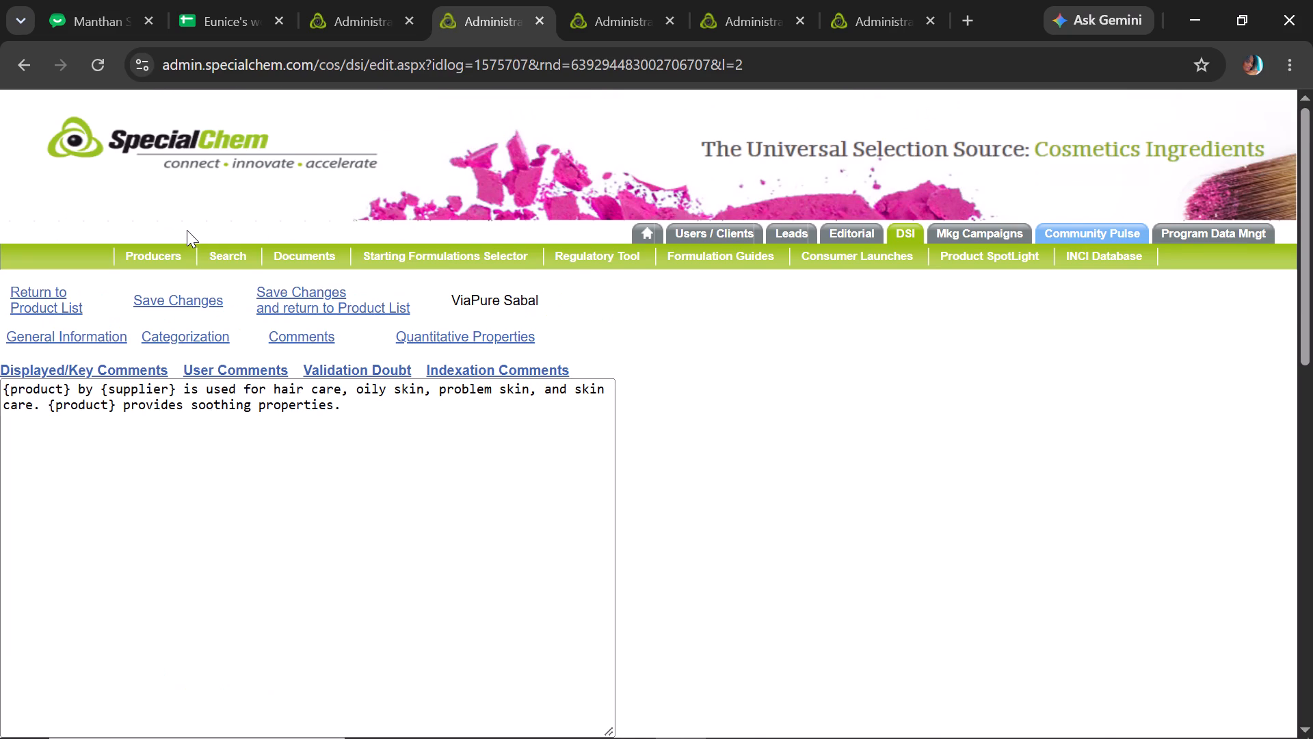
# Append the spreadsheet's sustainability clue "Gluten Free, Palm Oil Free, Sephora Clean, Ulta Conscious Beauty Compliant, Vegan & cruelty-free" to ViaPure Sabal's user comments.
pyautogui.click(226, 371)
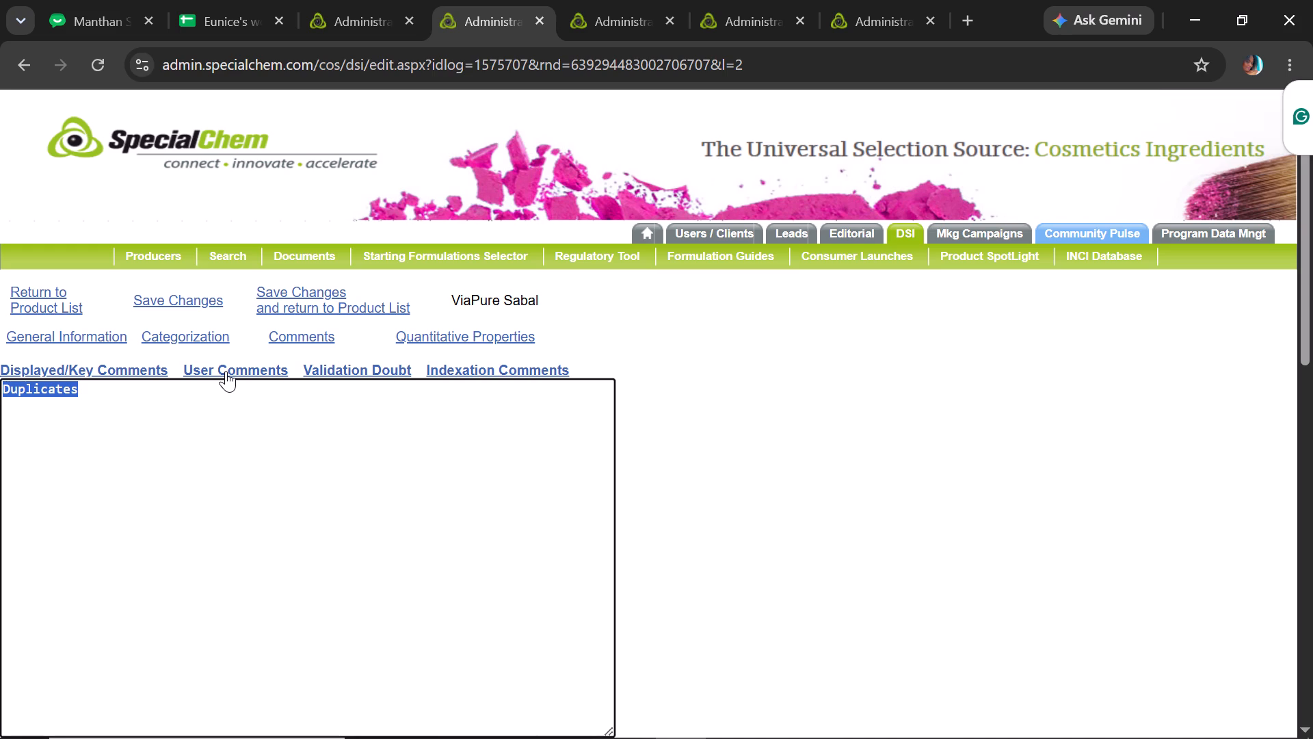
pyautogui.click(182, 1)
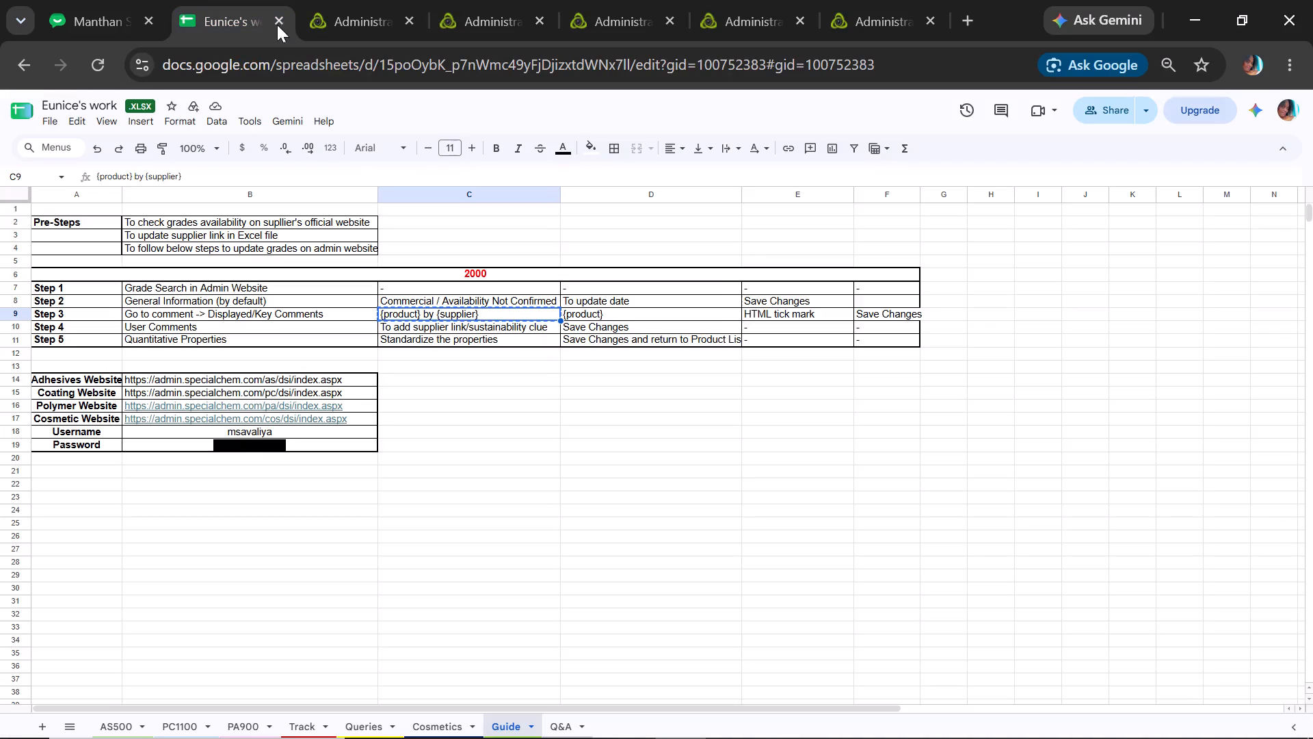
pyautogui.click(434, 722)
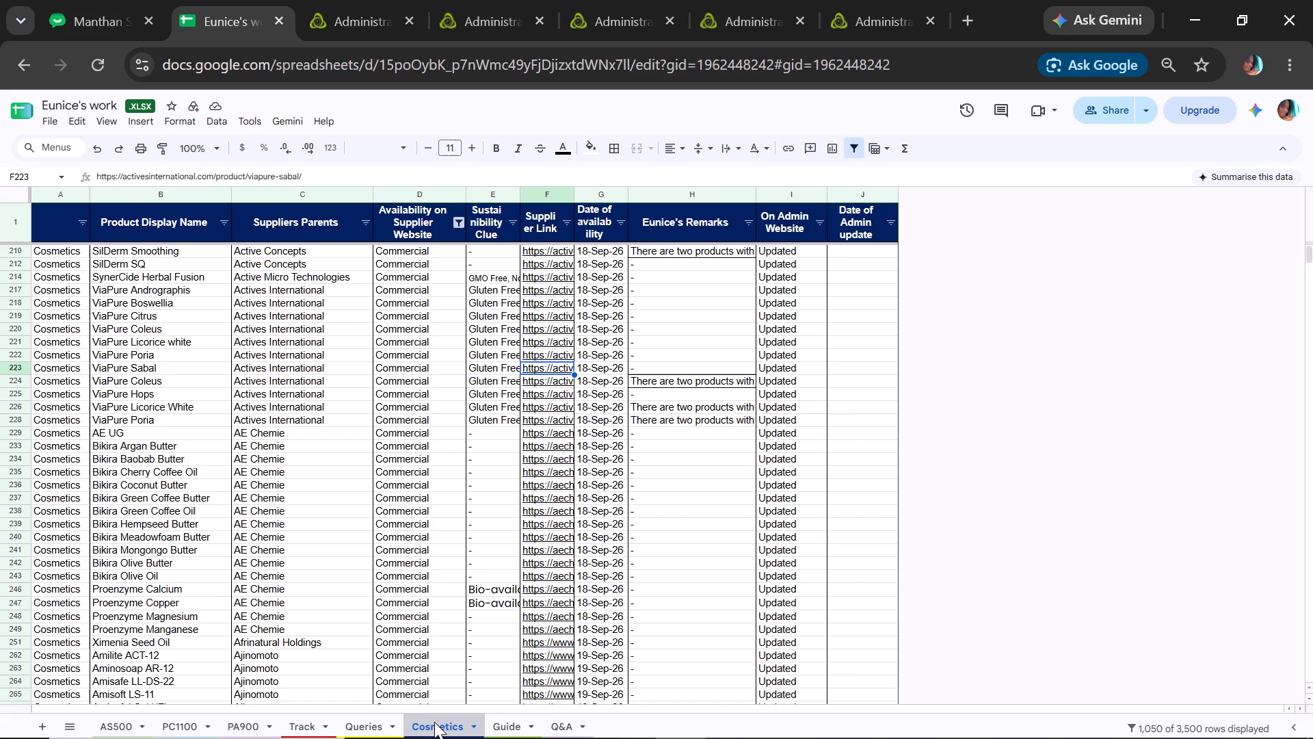
pyautogui.click(501, 369)
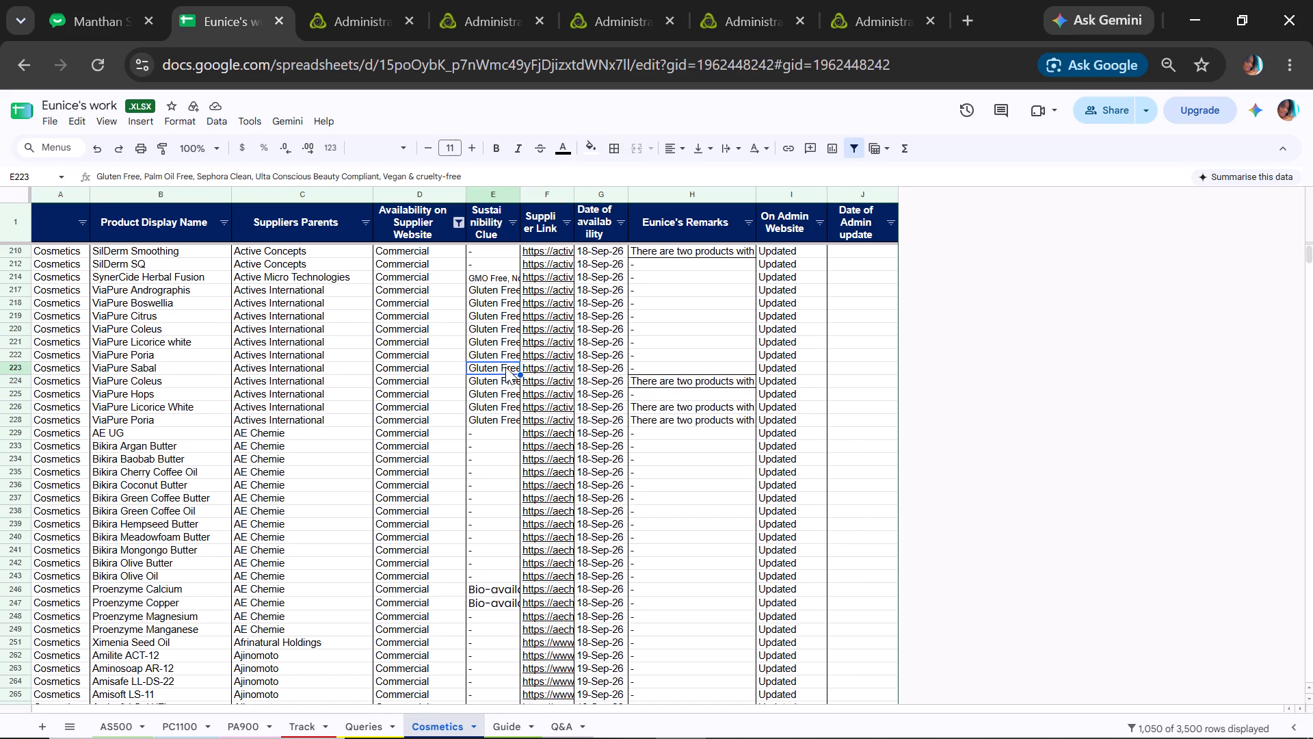
pyautogui.hotkey('ctrl', 'c')
pyautogui.click(469, 1)
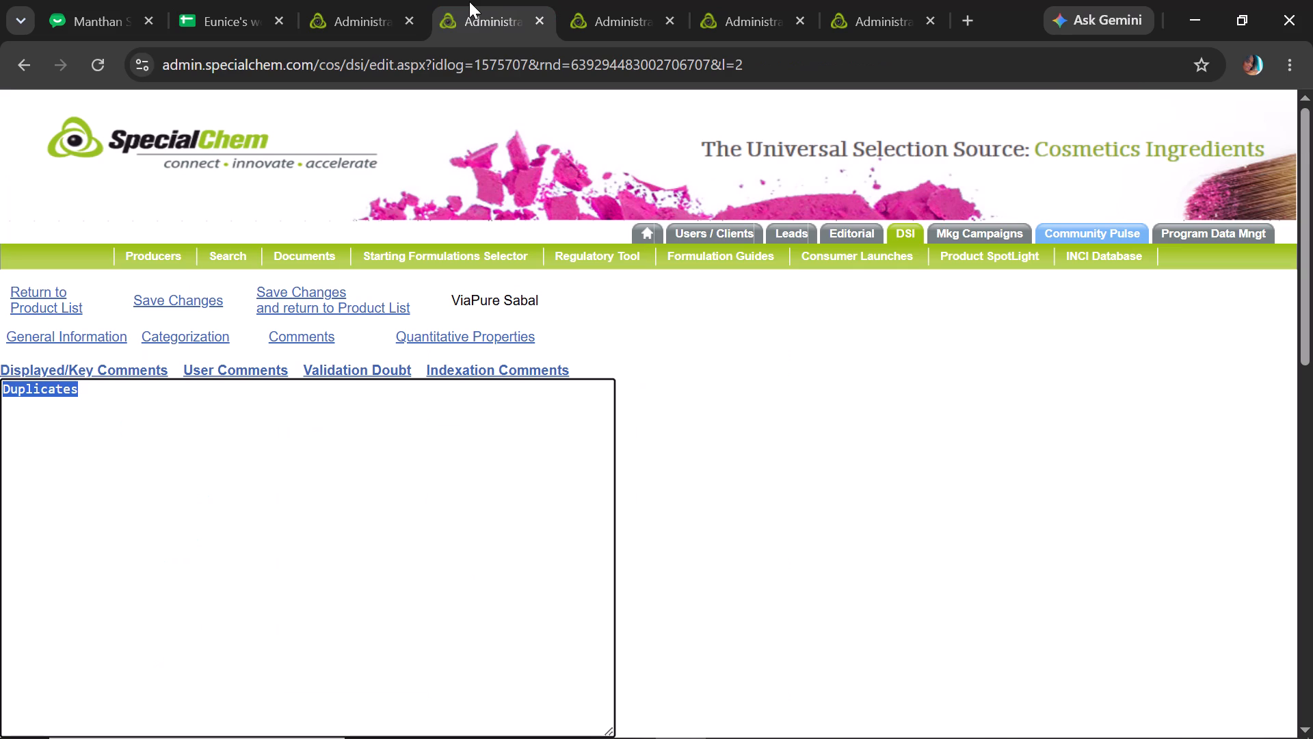
pyautogui.click(107, 448)
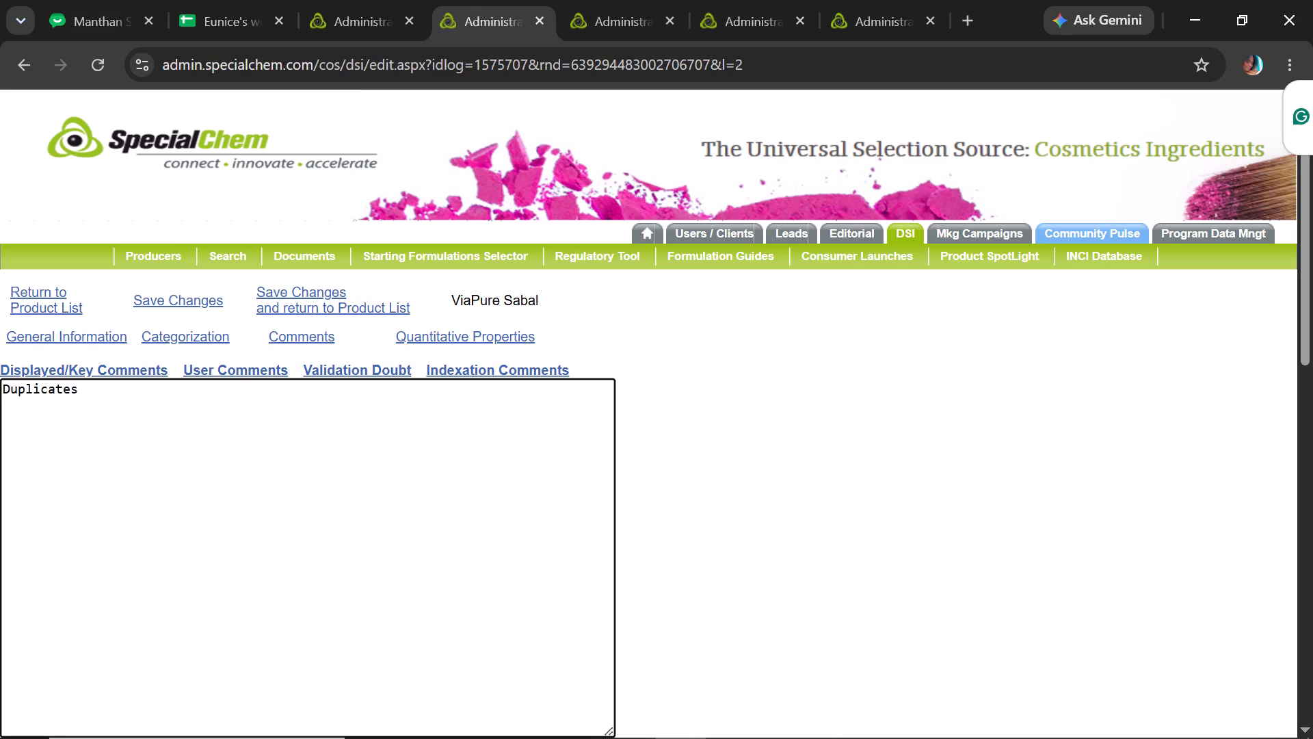
pyautogui.press('Return')
pyautogui.hotkey('ctrl', 'v')
pyautogui.press('Return')
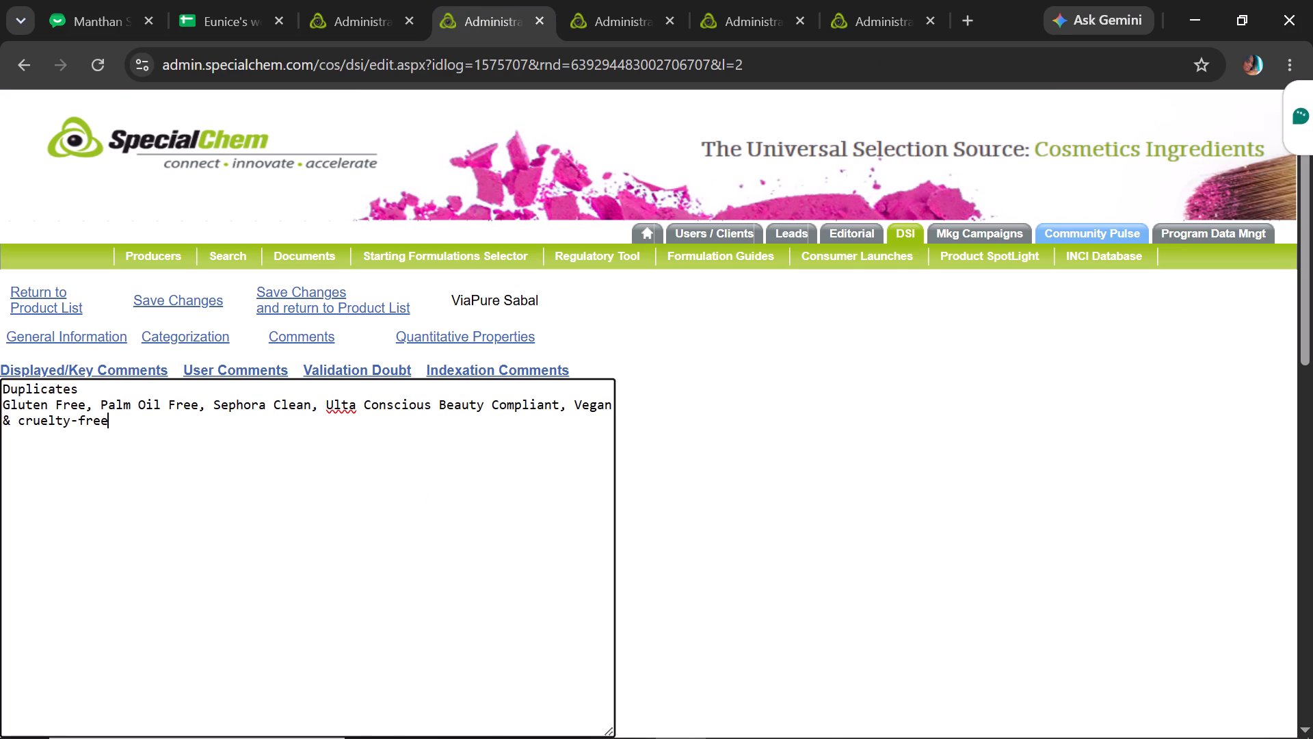
pyautogui.click(222, 0)
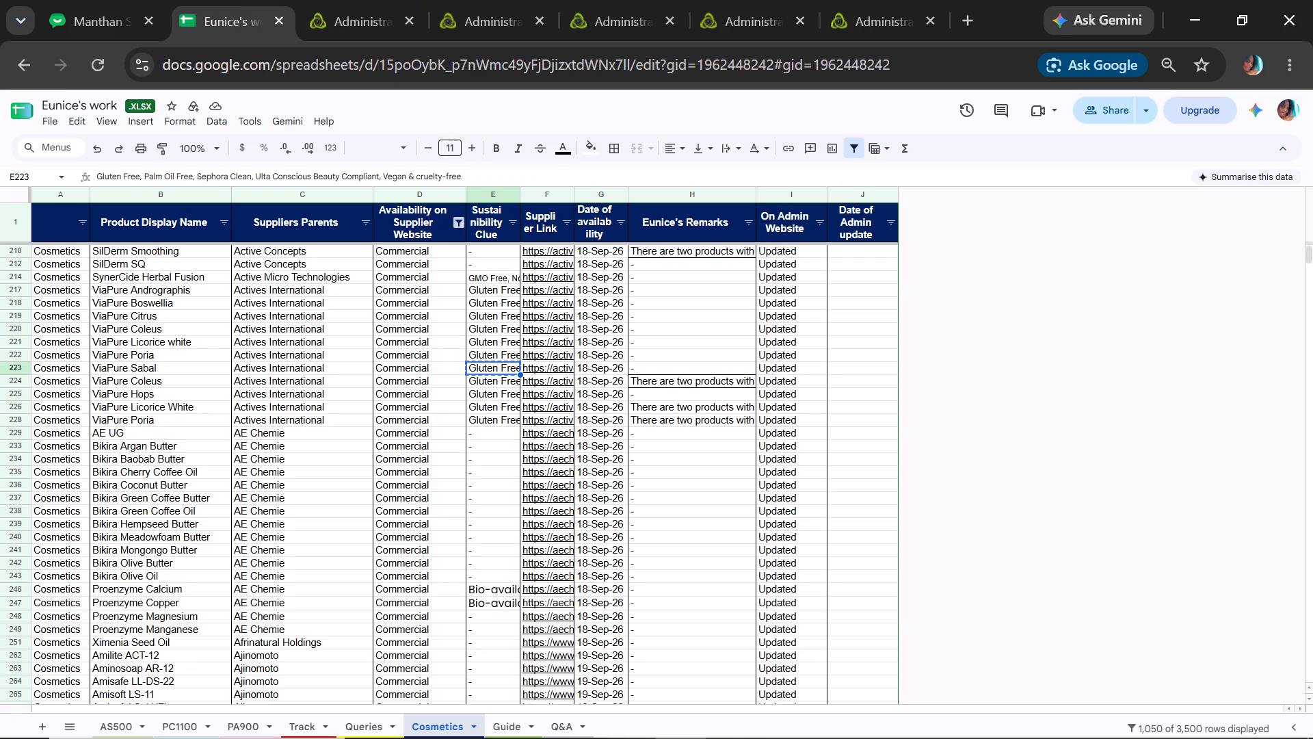
pyautogui.press('Right')
pyautogui.hotkey('ctrl', 'c')
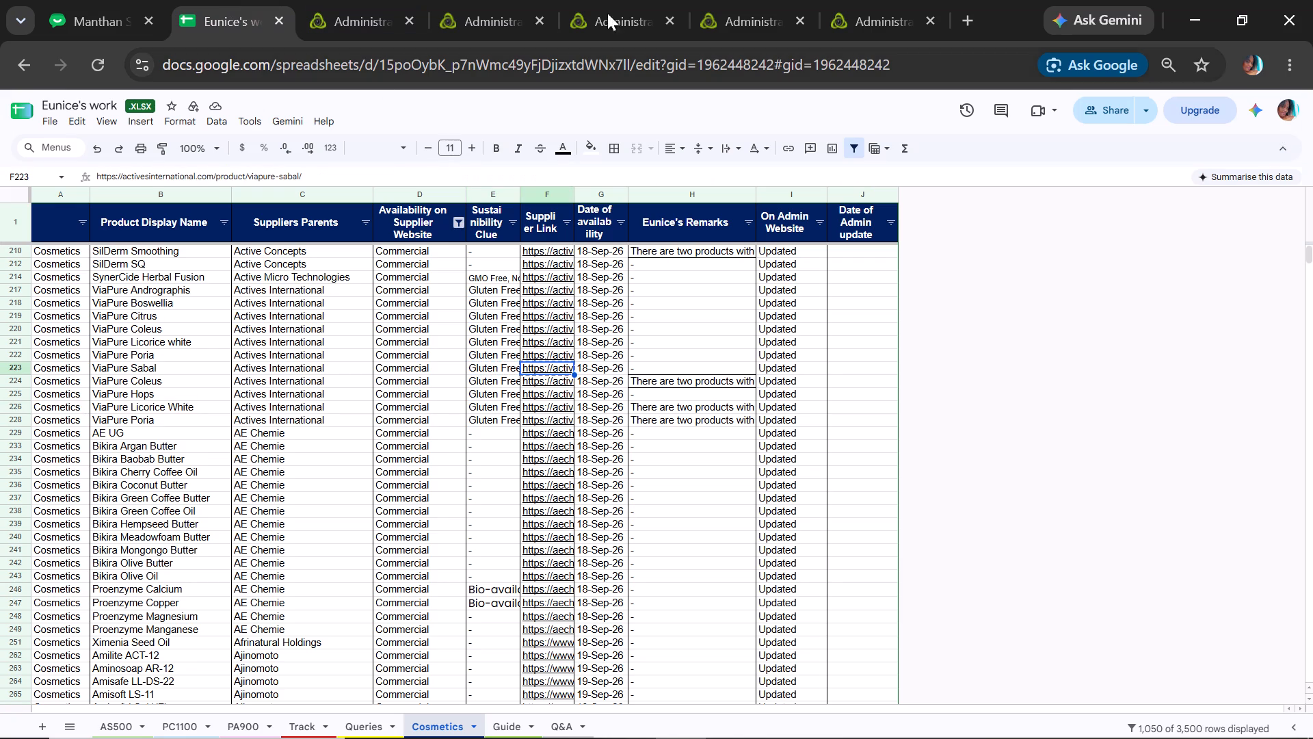
pyautogui.click(496, 0)
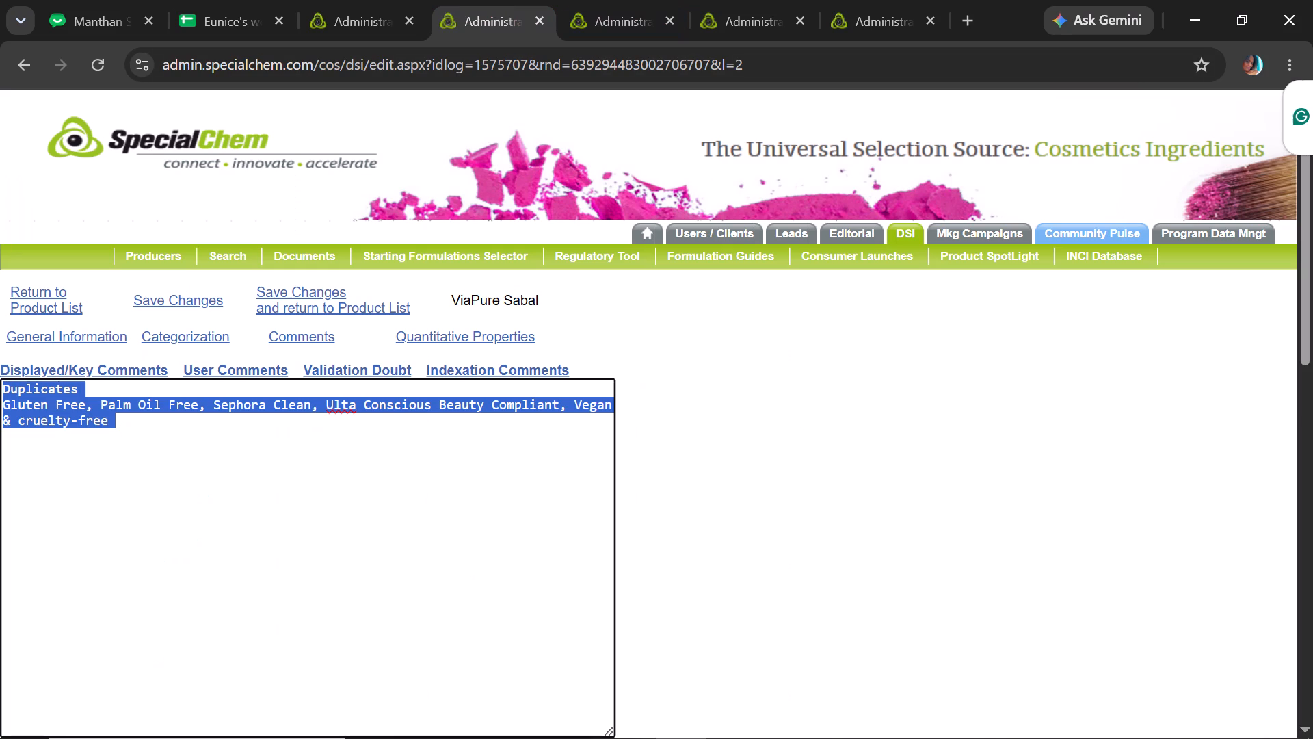
pyautogui.click(31, 456)
pyautogui.hotkey('ctrl', 'v')
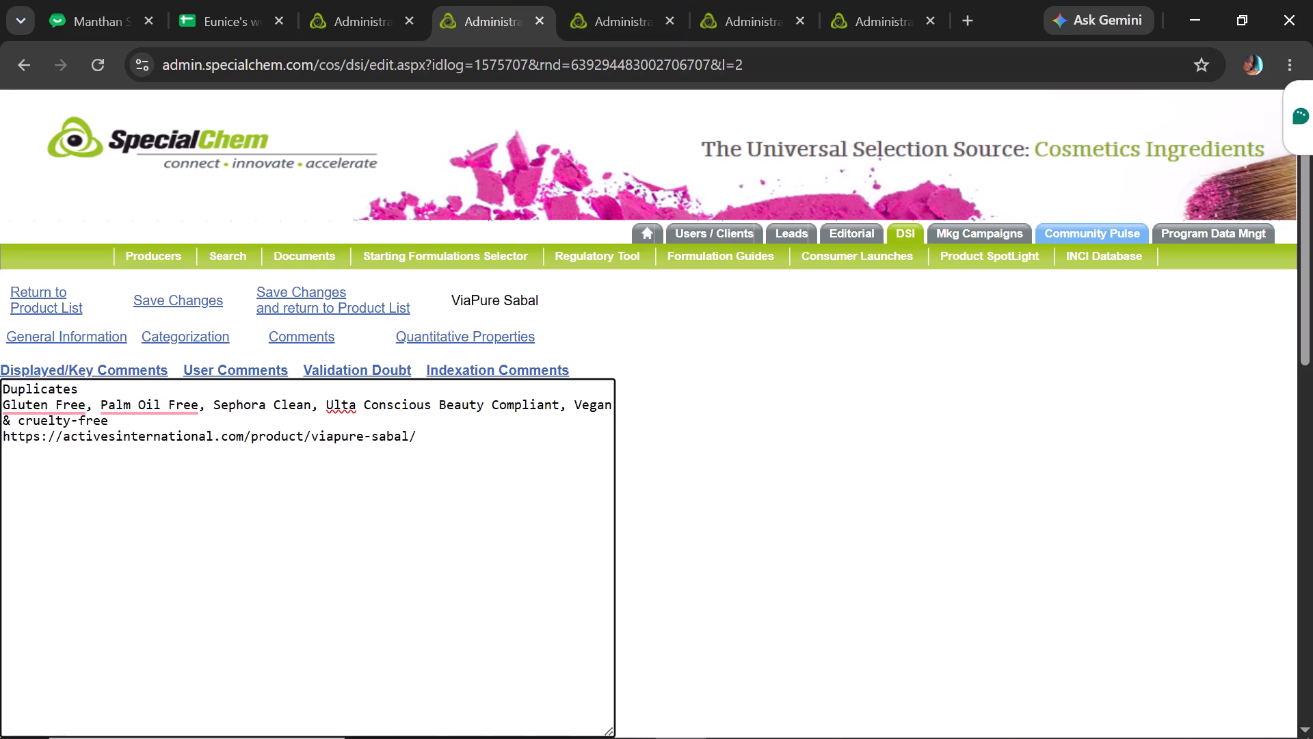
pyautogui.click(159, 300)
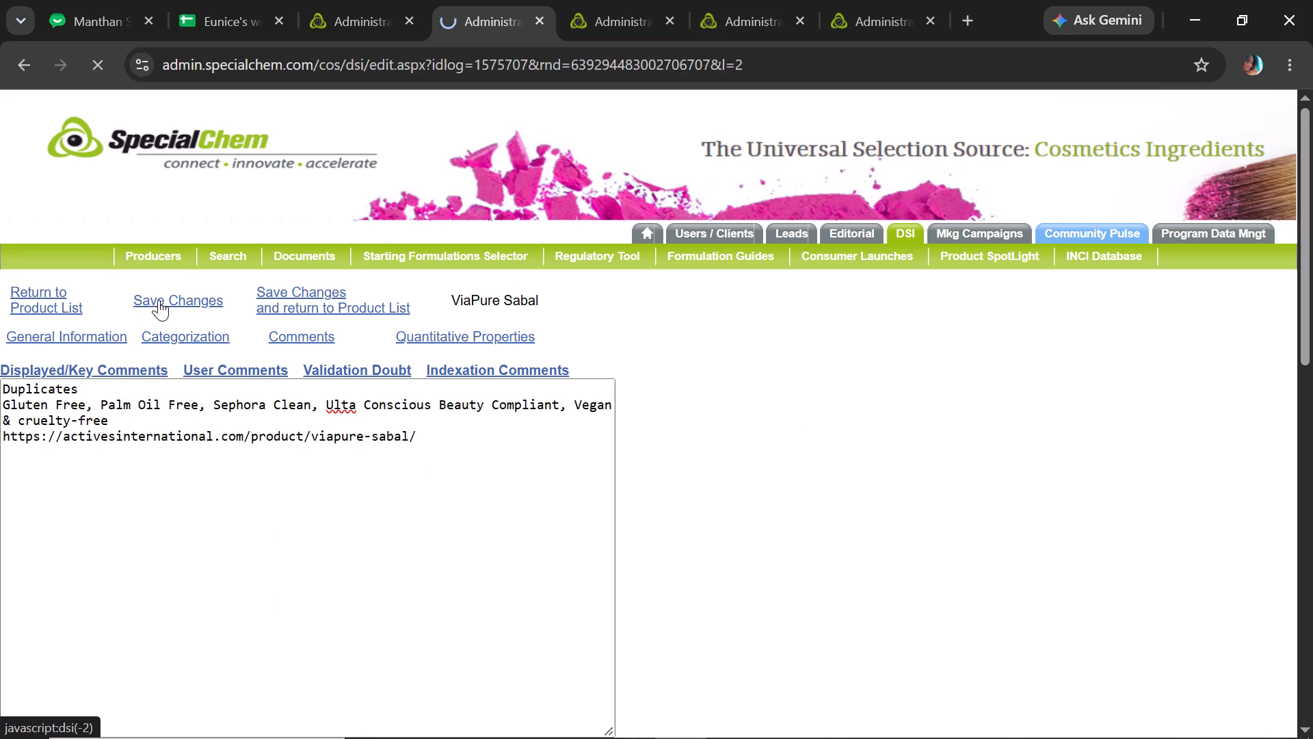
# Open ViaPure Sabal's quantitative properties, save the datasheet and return to the product list.
pyautogui.click(490, 330)
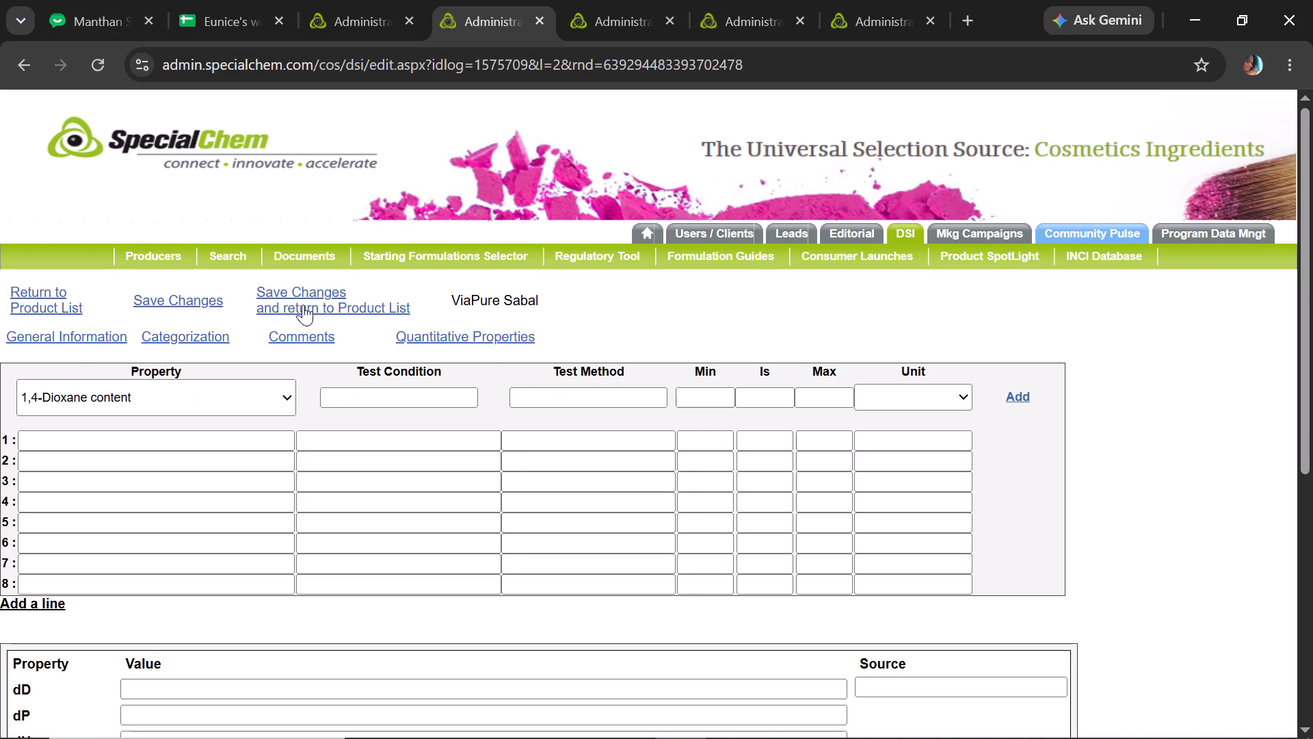
pyautogui.click(300, 302)
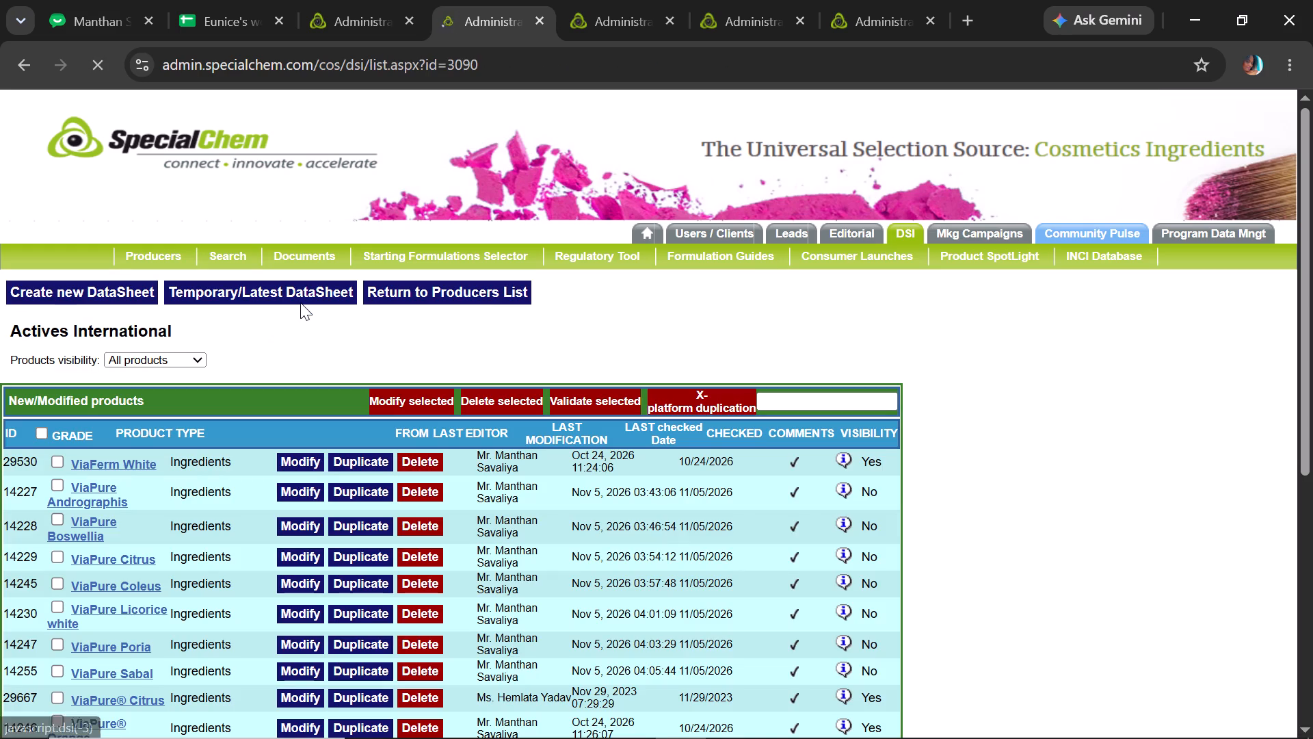
# Open imported grade ViaPure® Boswellia for modification, set its product status to Availability Not Confirmed and save the changes.
pyautogui.moveTo(1312, 372); pyautogui.dragTo(1312, 738)
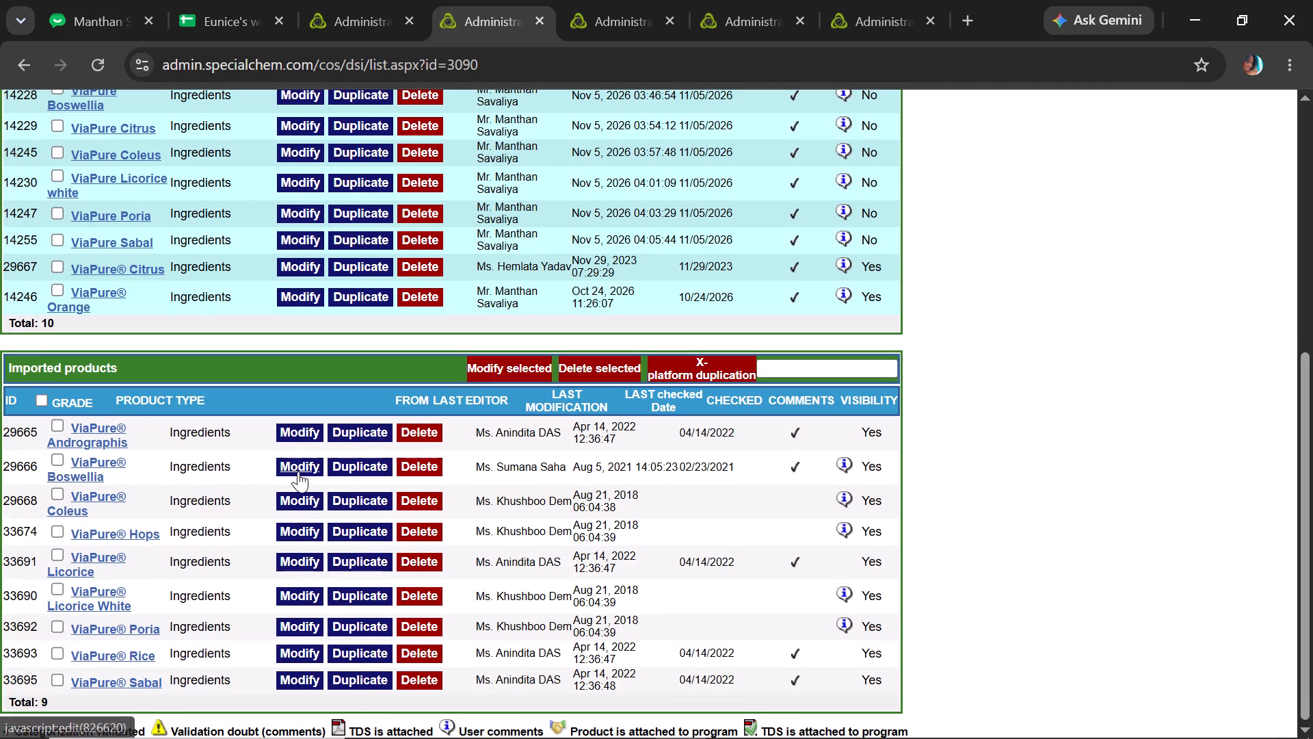
pyautogui.click(298, 471)
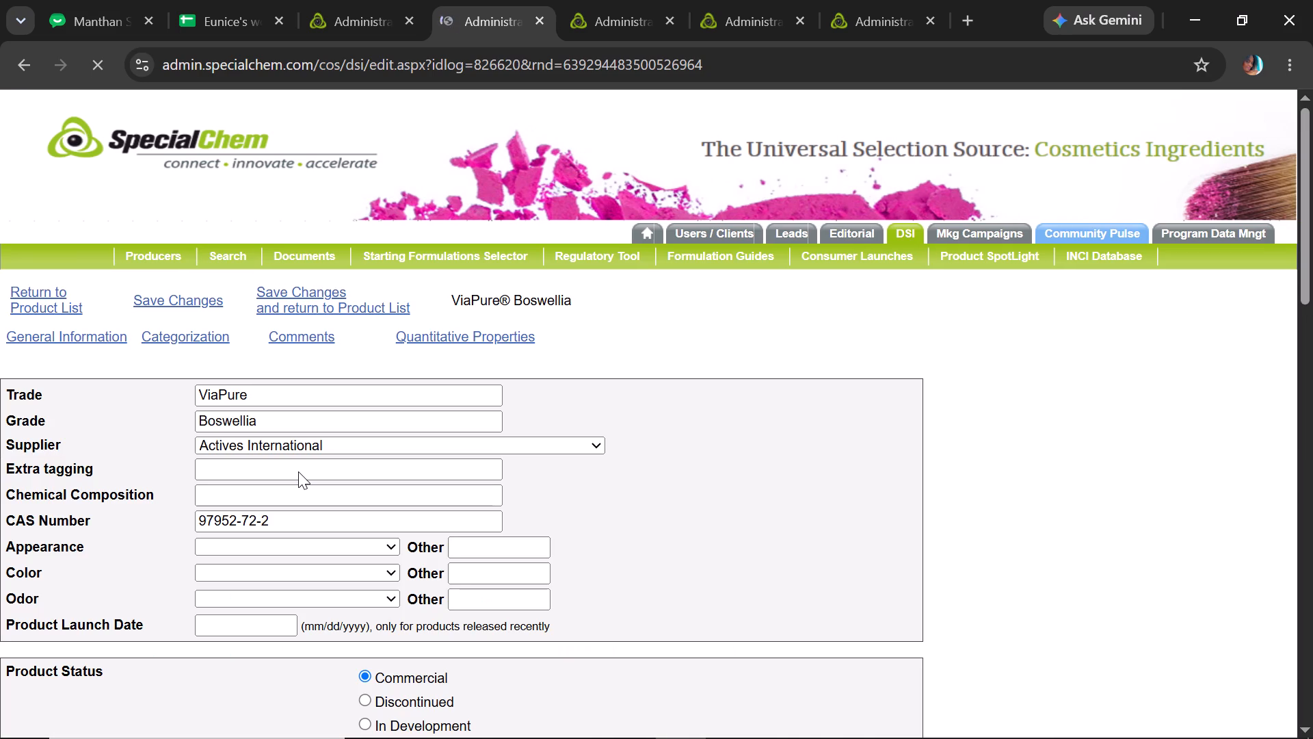
pyautogui.moveTo(1296, 205); pyautogui.dragTo(1309, 203)
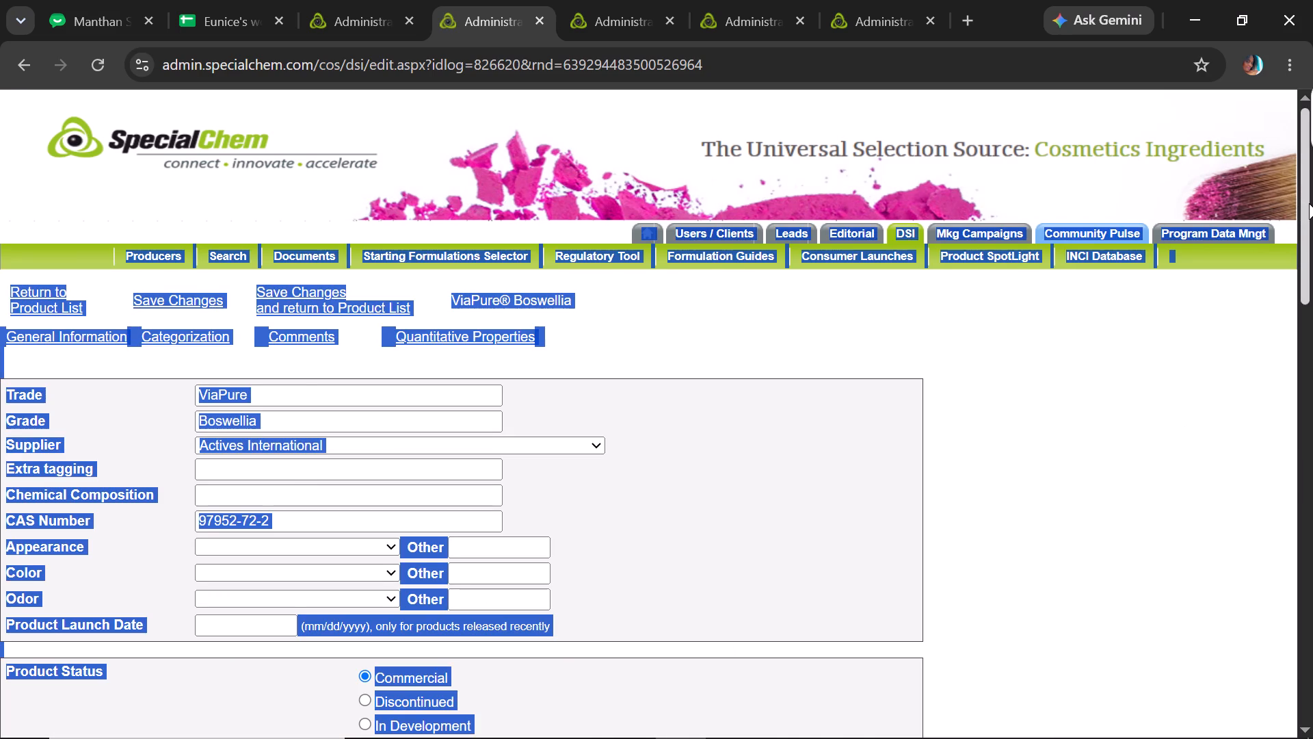
pyautogui.moveTo(1309, 203); pyautogui.dragTo(1312, 242)
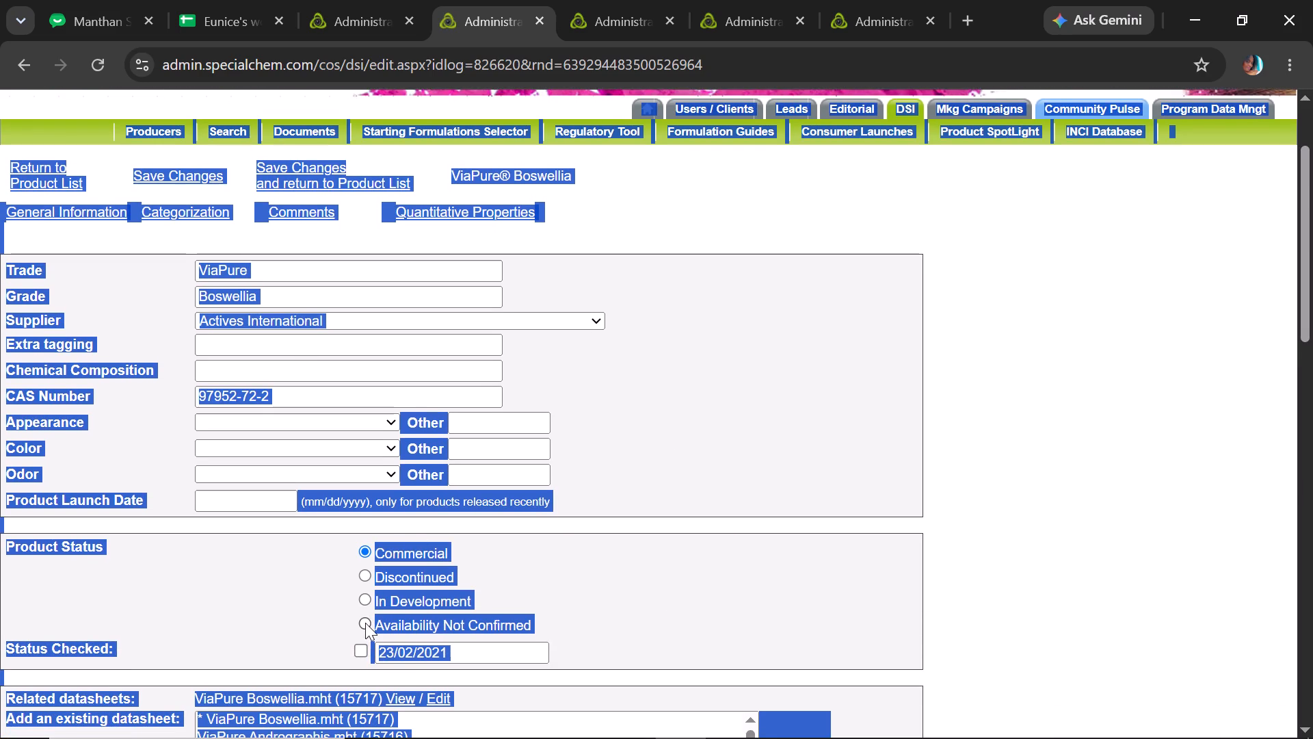
pyautogui.click(365, 627)
pyautogui.click(168, 174)
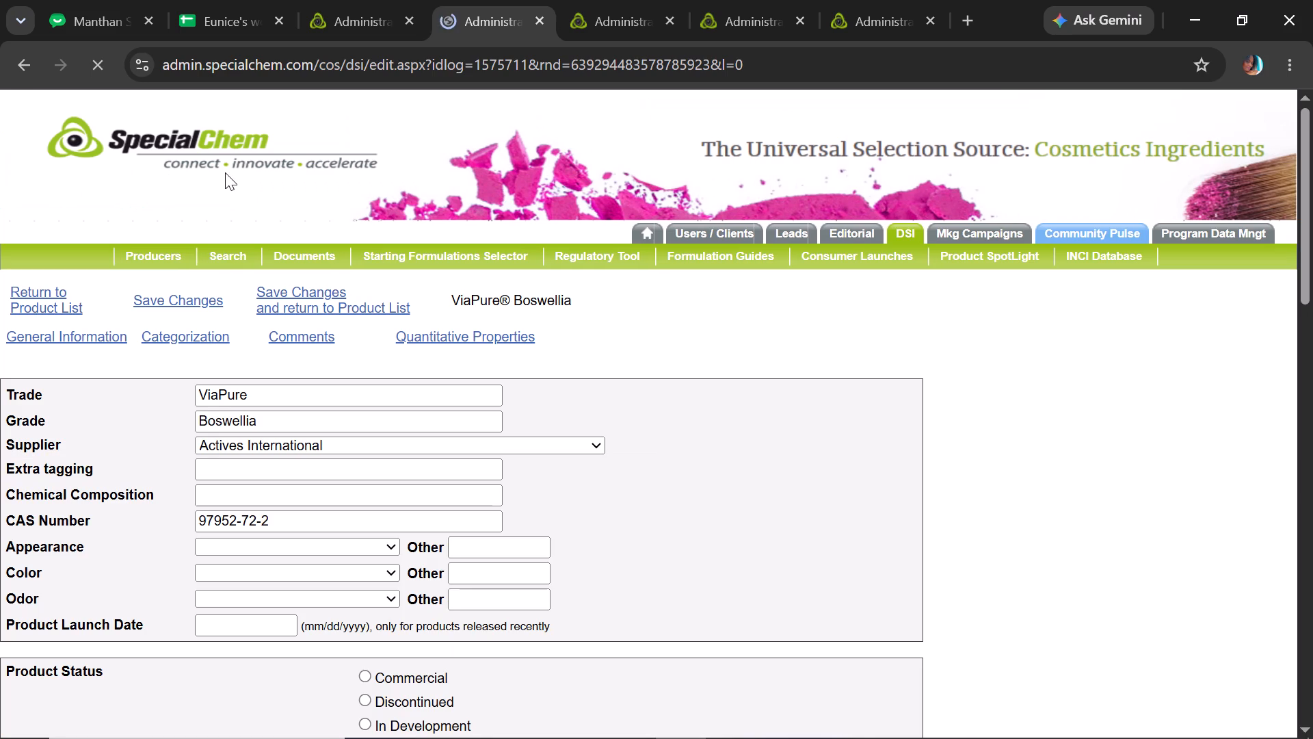
# In ViaPure® Boswellia's displayed comments, replace "ViaPure® Boswellia by Actives International" with the "{product} by {supplier}" placeholder from the spreadsheet's Guide sheet.
pyautogui.click(302, 335)
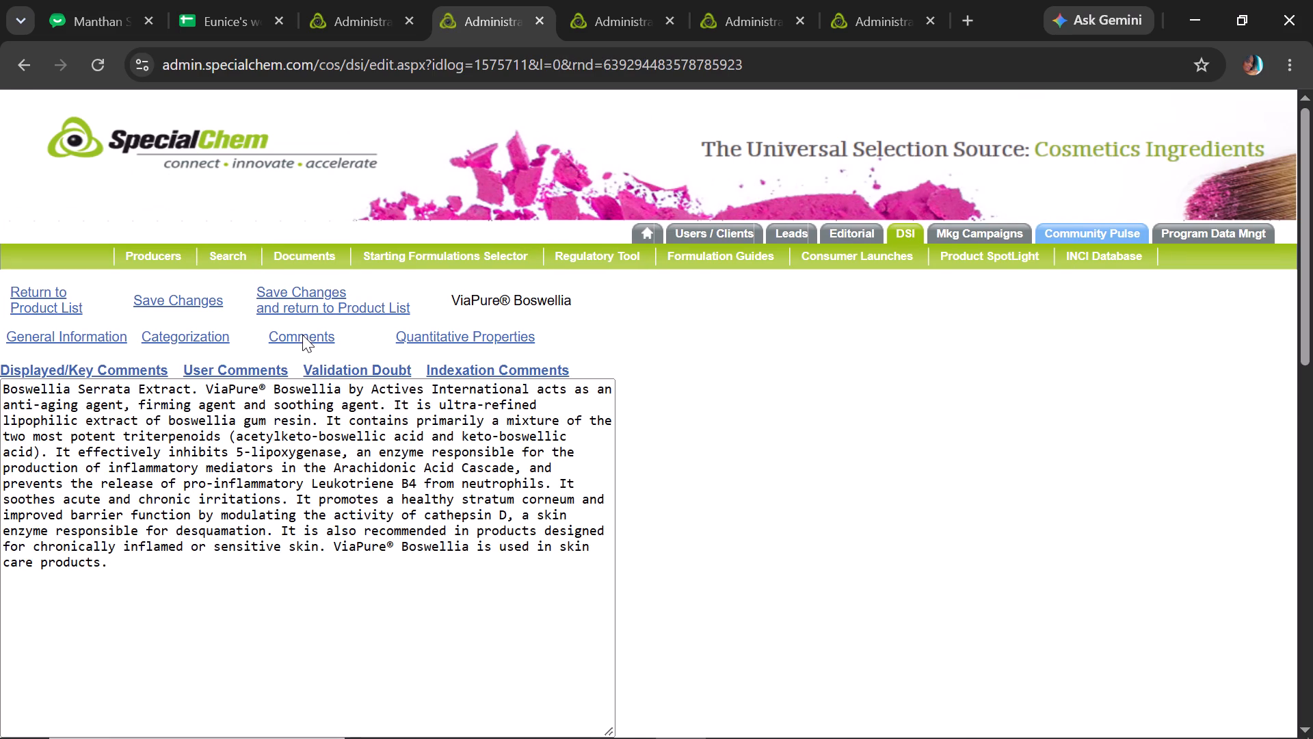
pyautogui.click(233, 0)
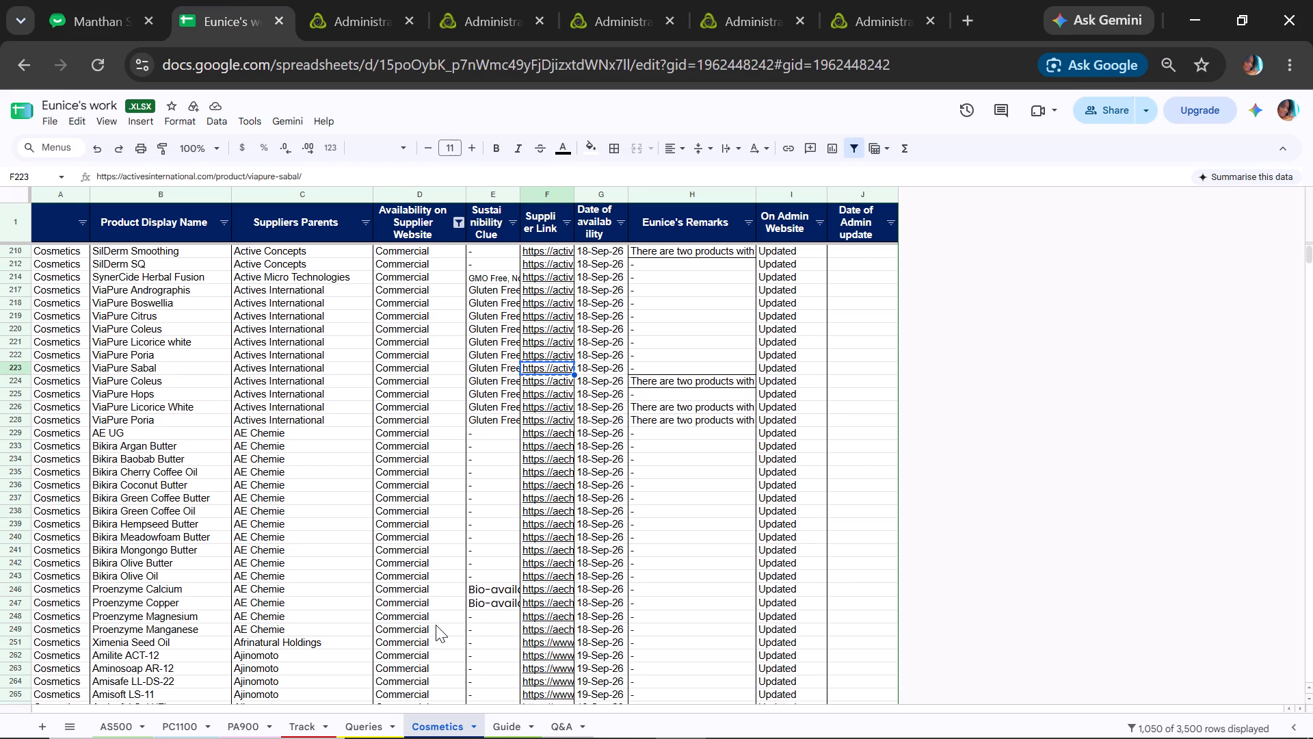
pyautogui.click(382, 716)
pyautogui.hotkey('ctrl', 'c')
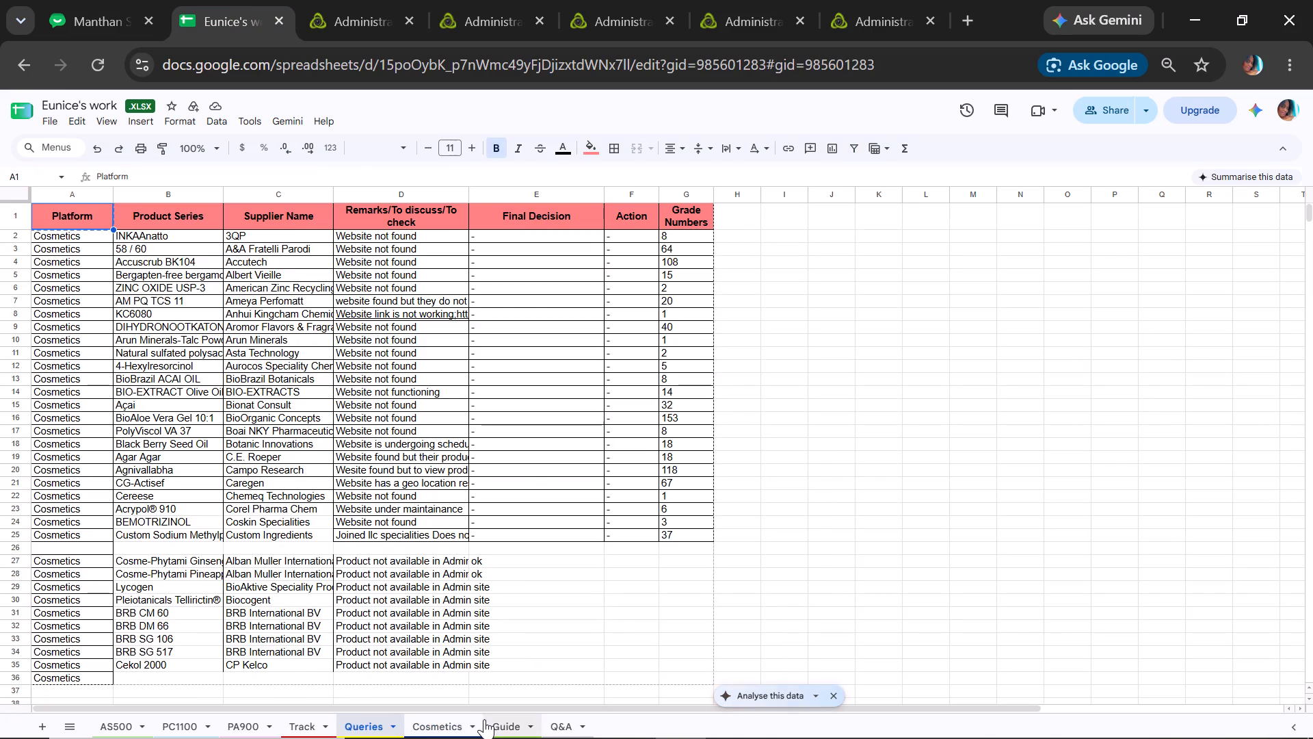
pyautogui.click(452, 721)
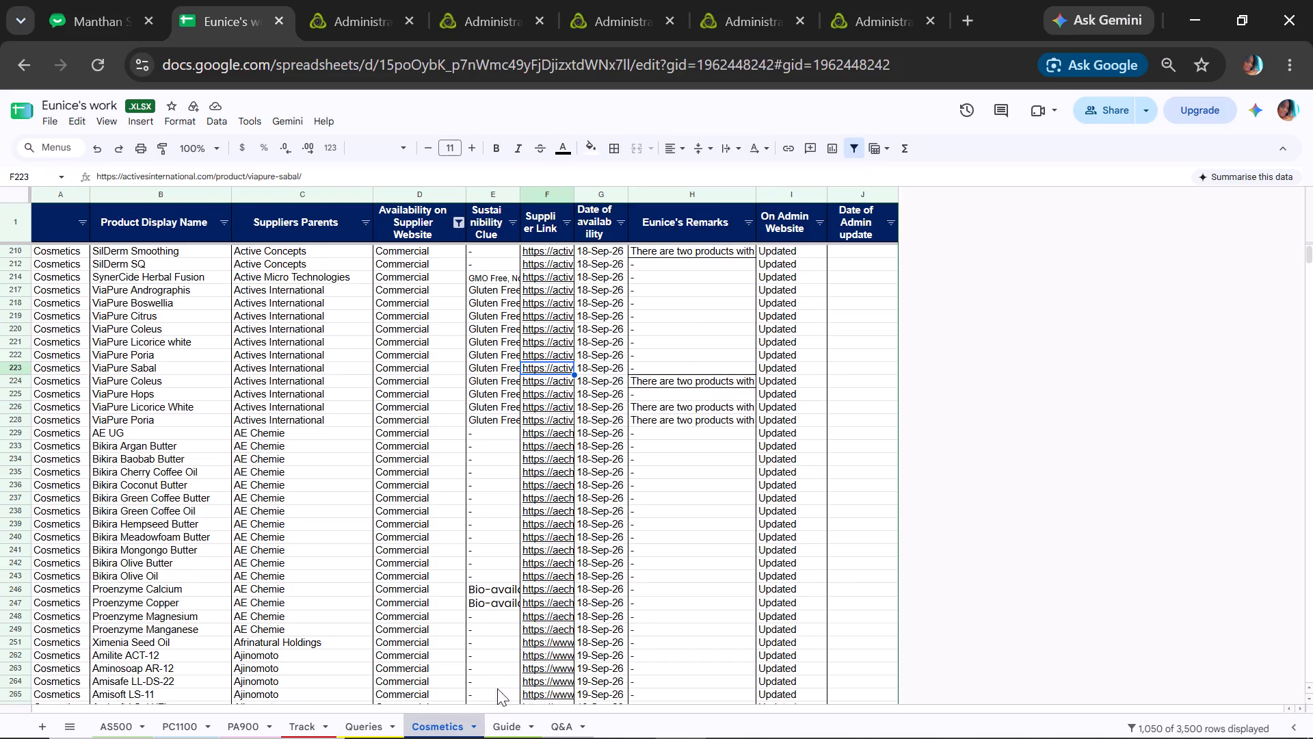
pyautogui.click(511, 716)
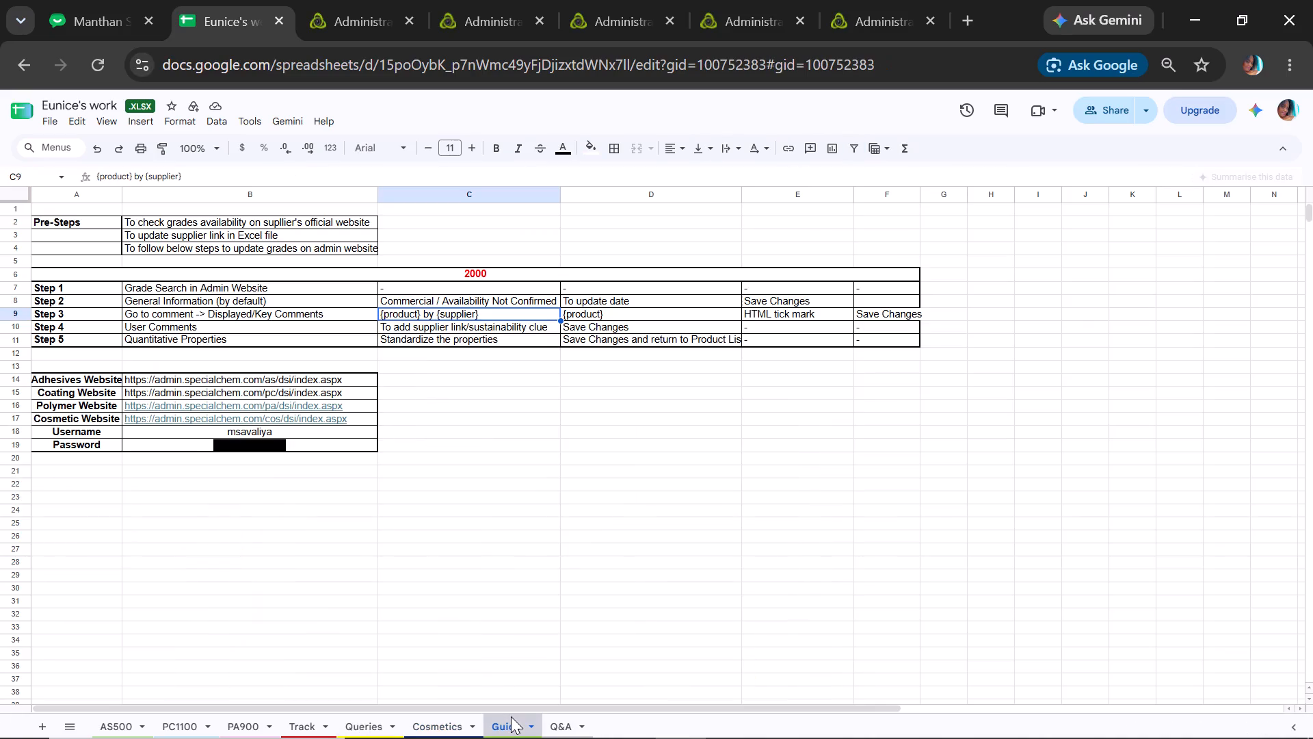
pyautogui.hotkey('ctrl', 'c')
pyautogui.click(503, 2)
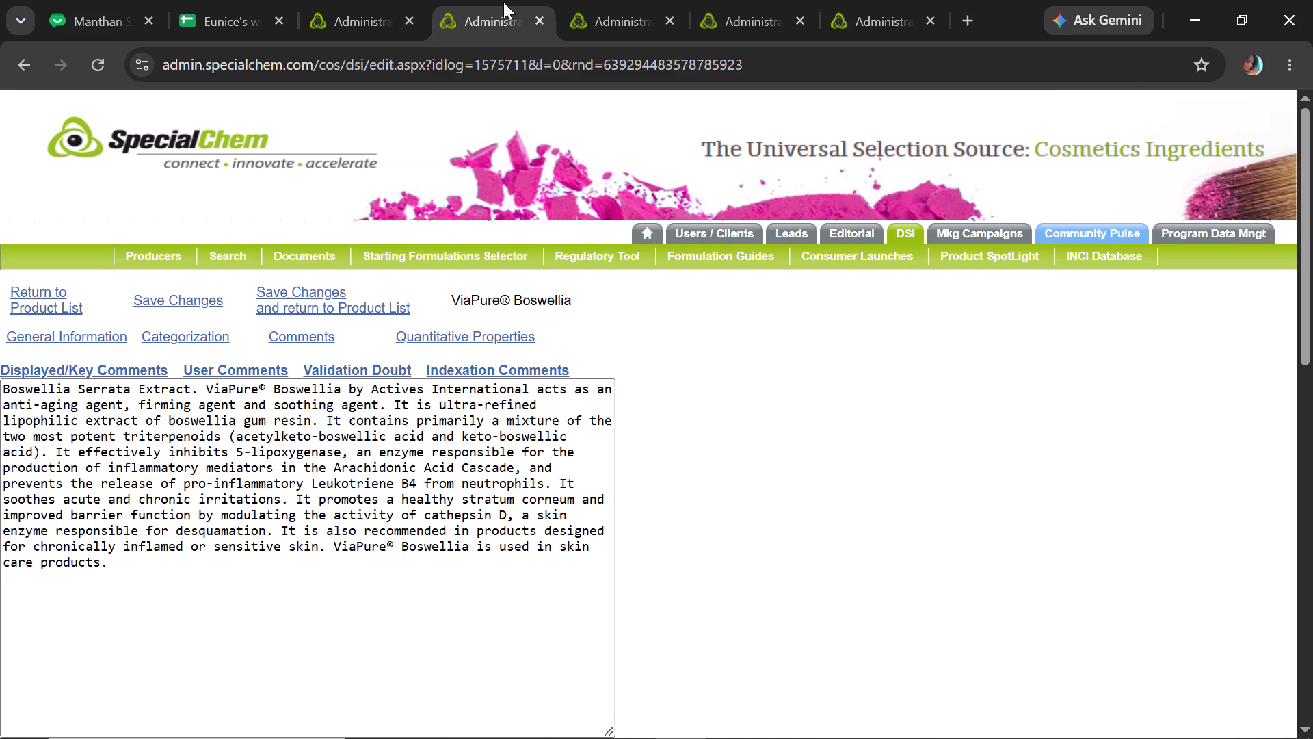
pyautogui.doubleClick(207, 387)
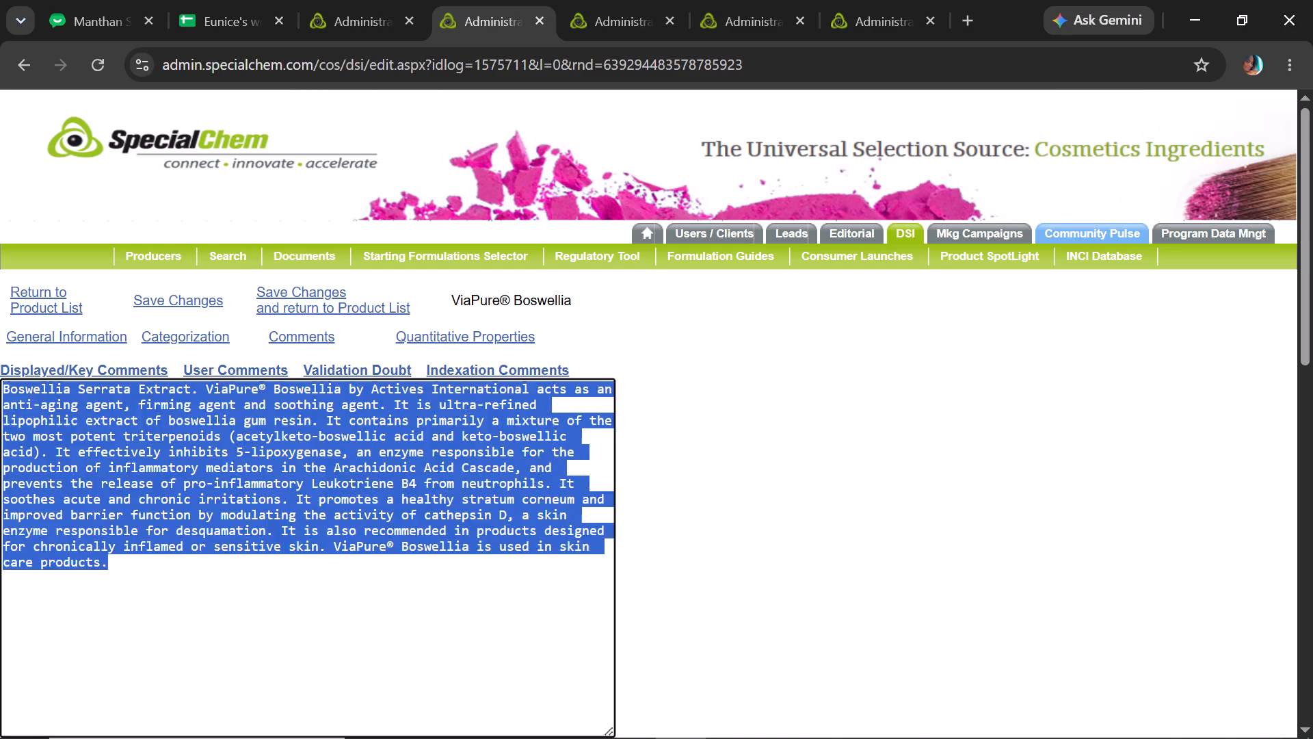
pyautogui.click(207, 387)
pyautogui.moveTo(207, 387); pyautogui.dragTo(300, 382)
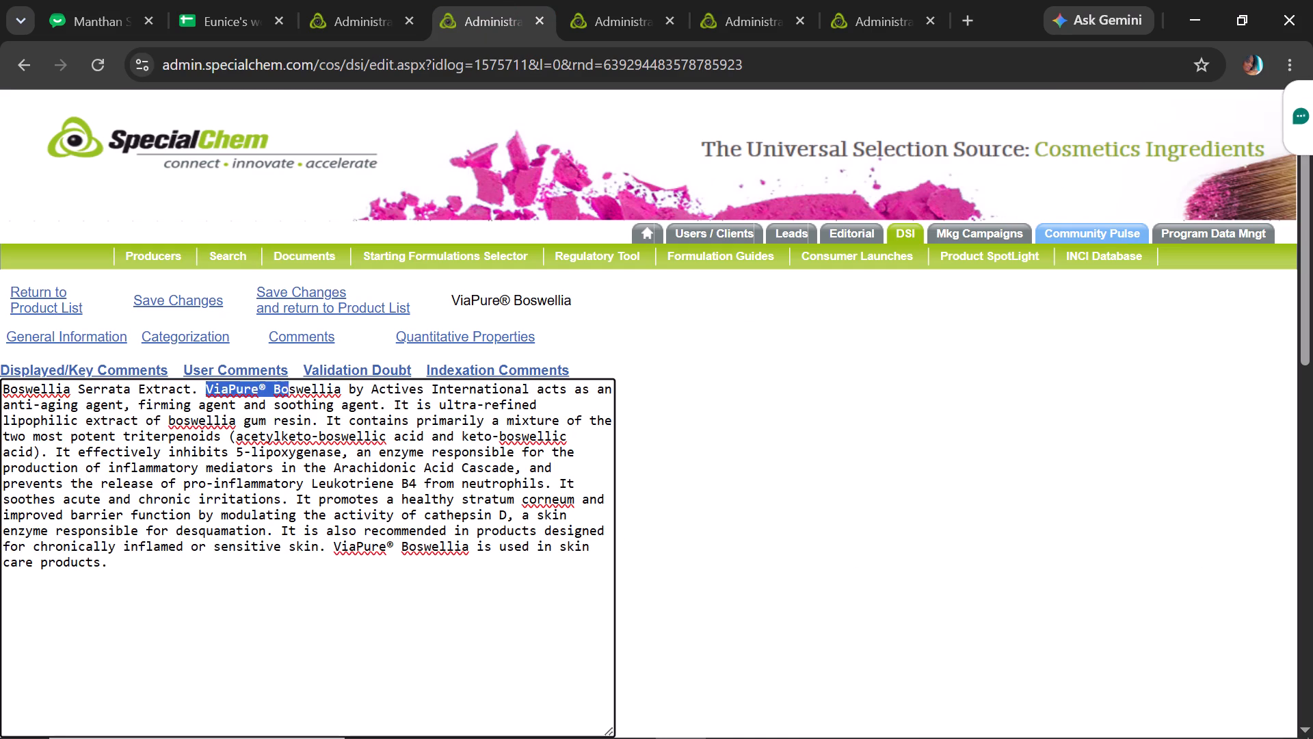
pyautogui.moveTo(300, 382); pyautogui.dragTo(535, 389)
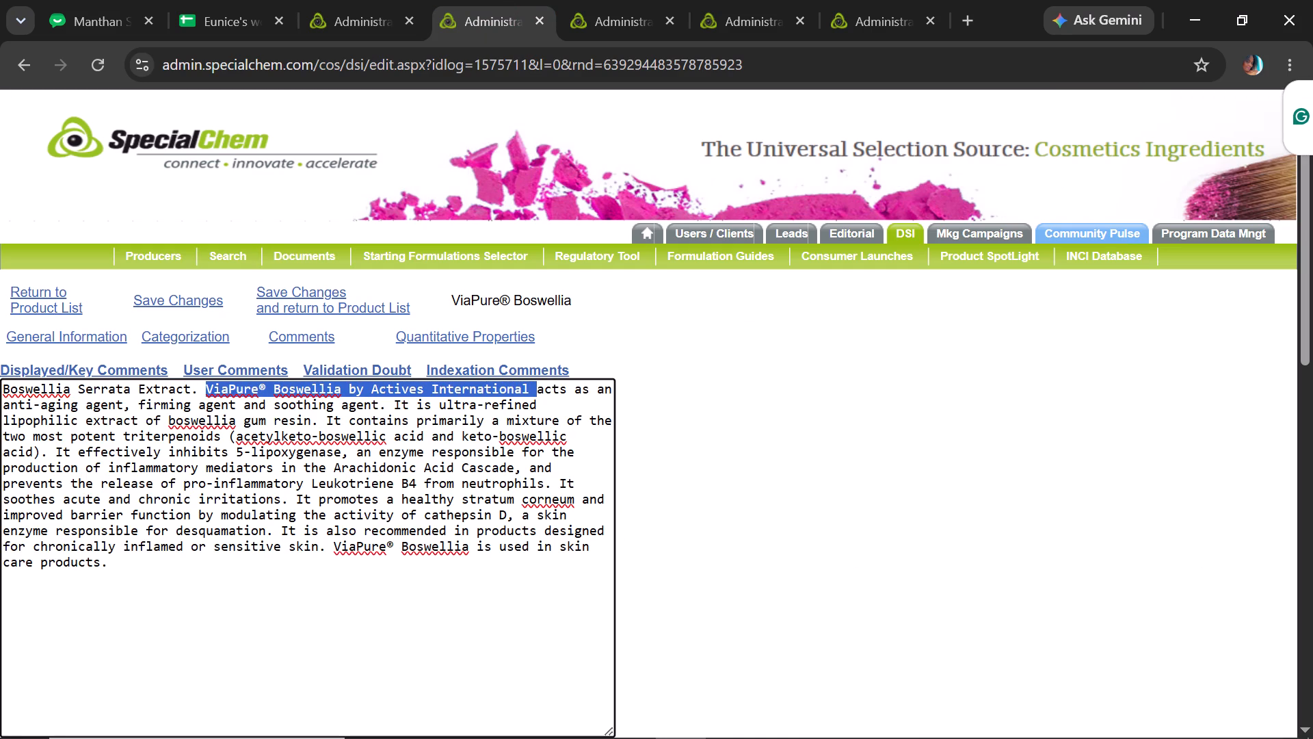
pyautogui.moveTo(535, 389); pyautogui.dragTo(530, 389)
pyautogui.hotkey('ctrl', 'v')
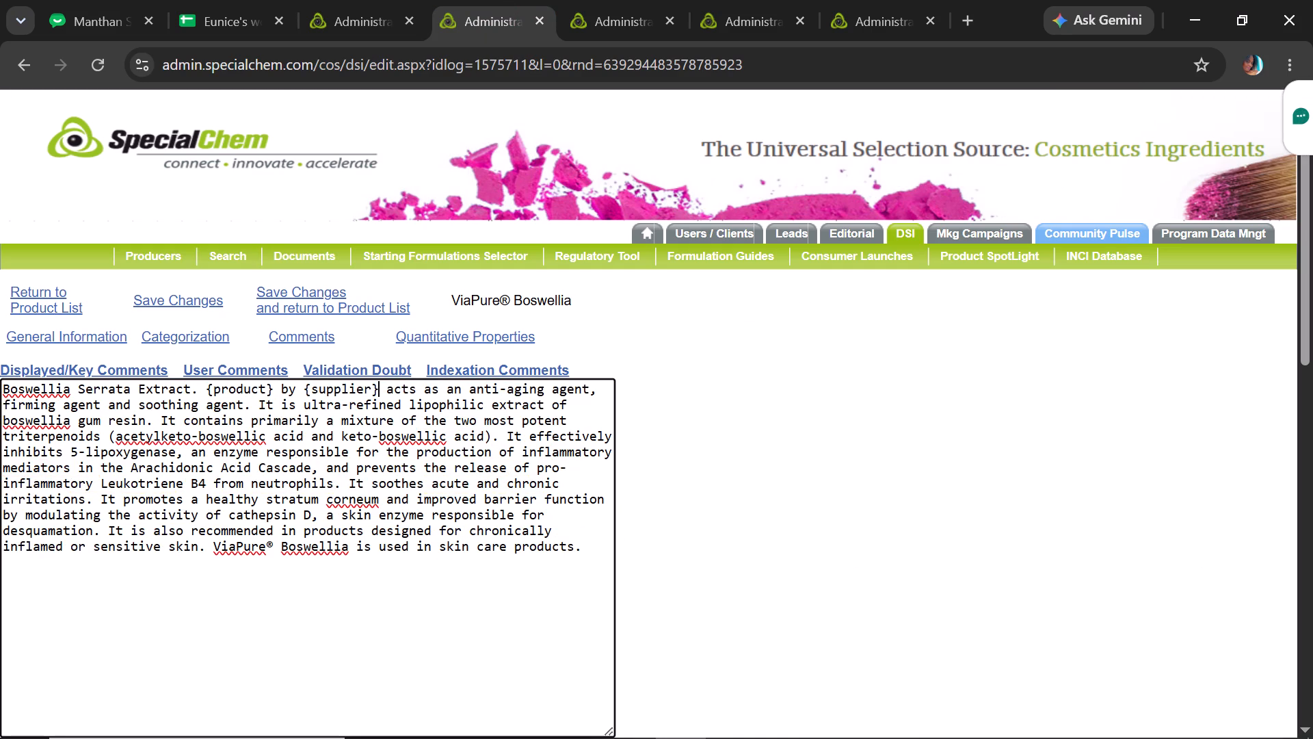
# Replace the remaining "ViaPure® Boswellia" in the last sentence of the displayed comments with {product}.
pyautogui.moveTo(272, 387); pyautogui.dragTo(206, 385)
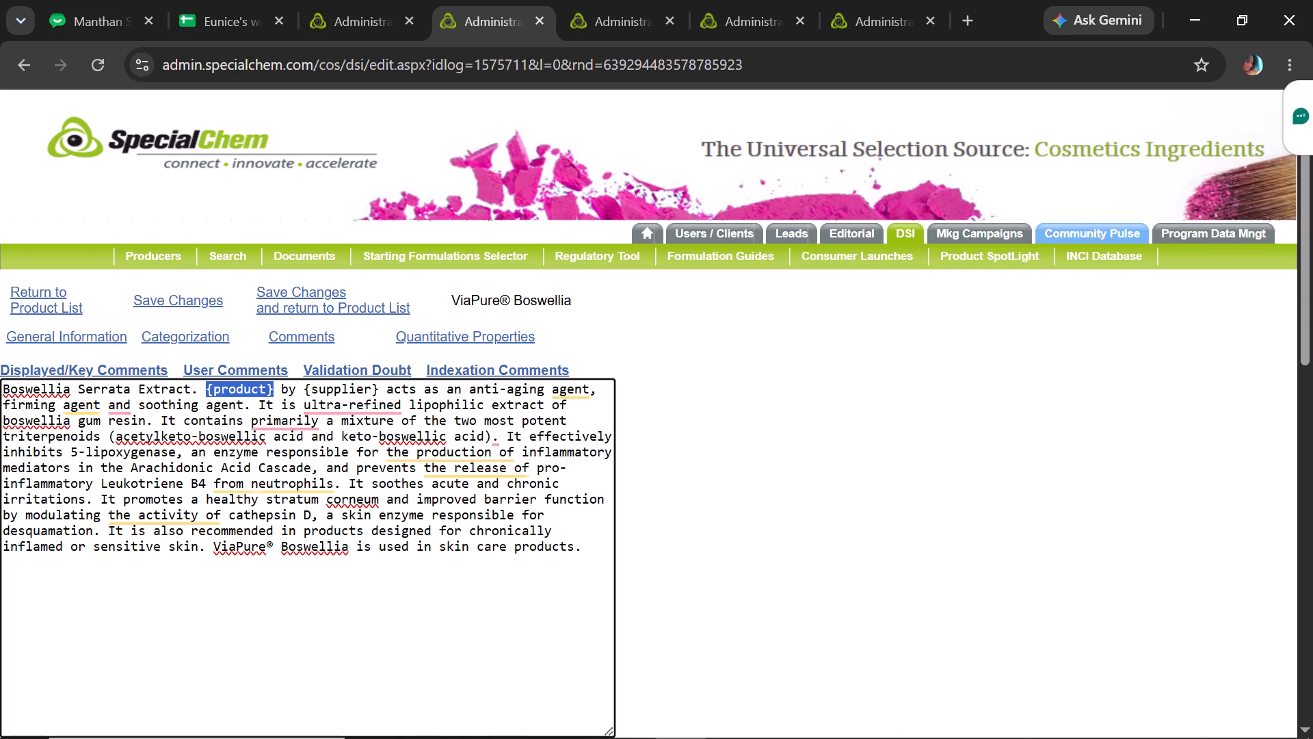
pyautogui.hotkey('ctrl', 'c')
pyautogui.moveTo(215, 547); pyautogui.dragTo(347, 545)
pyautogui.hotkey('ctrl', 'v')
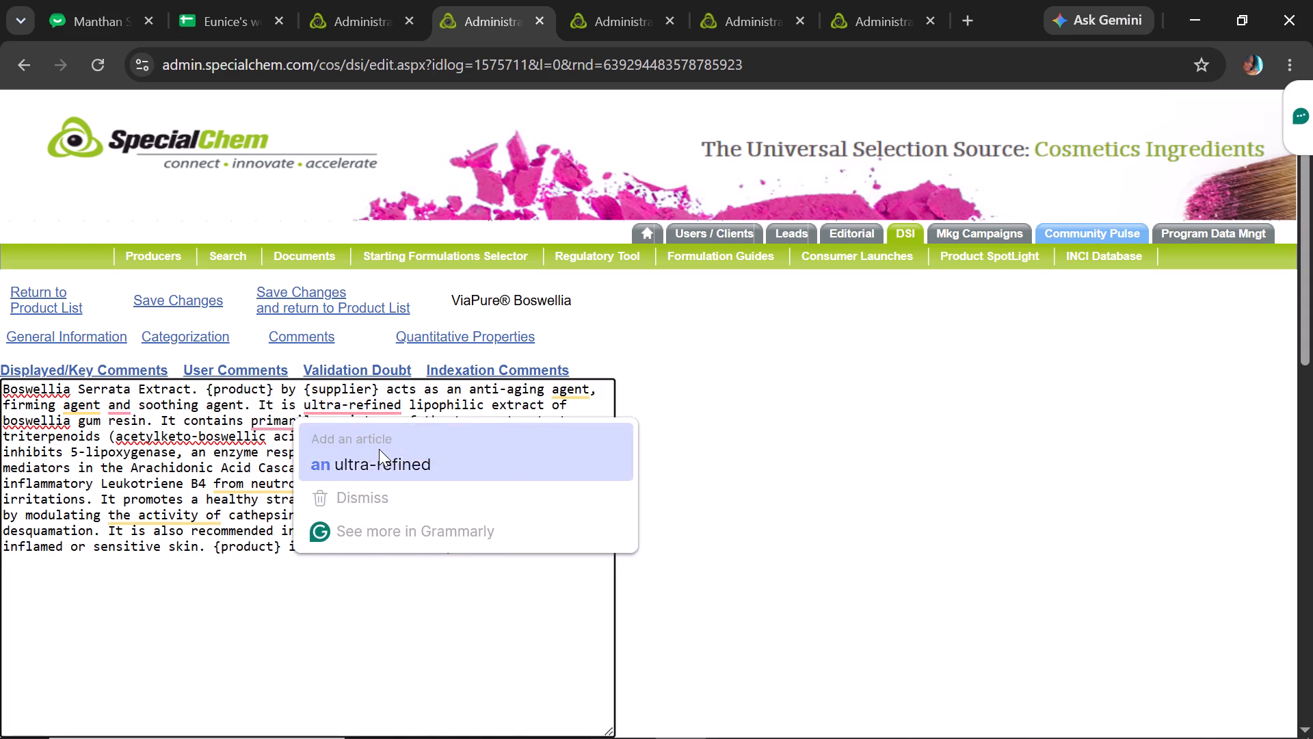
# Accept Grammarly's corrections in the comment: add "an" before "ultra-refined", add a comma before "and soothing agent", and remove "primarily".
pyautogui.click(379, 449)
pyautogui.click(386, 442)
pyautogui.write('an')
pyautogui.press('space')
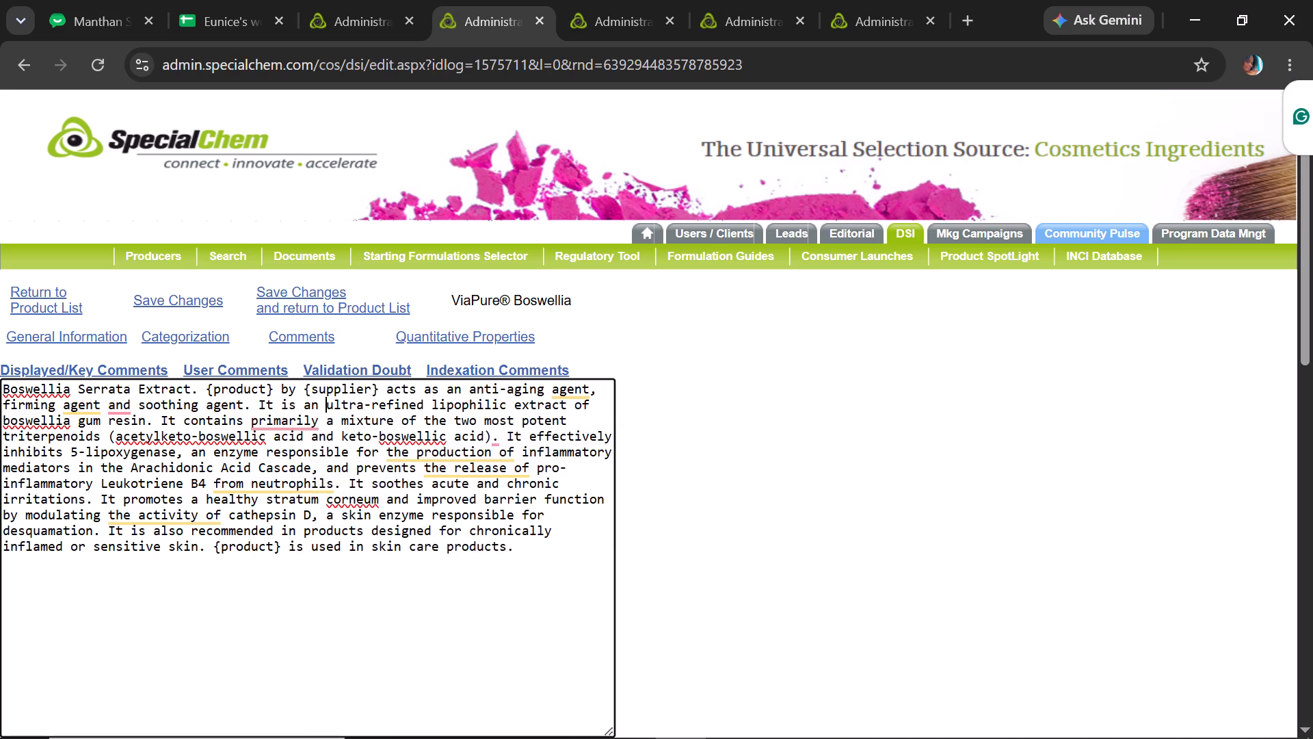
pyautogui.click(146, 432)
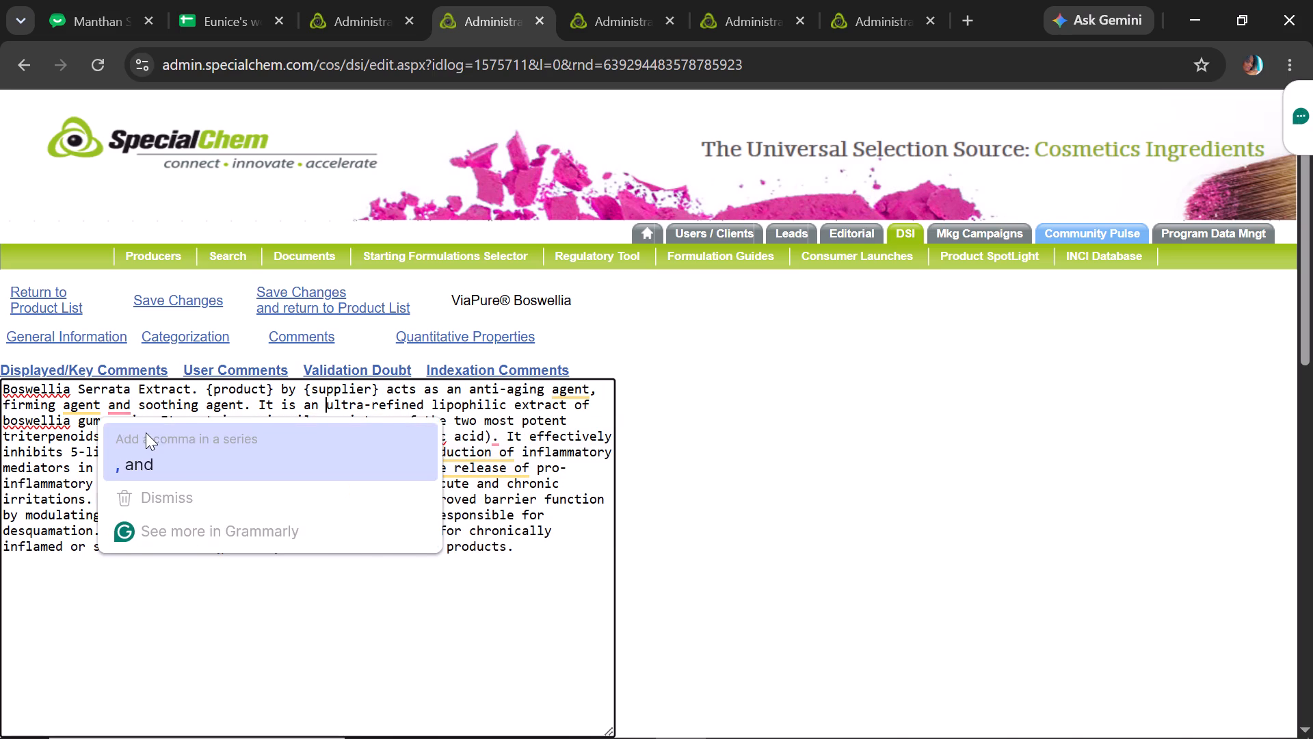
pyautogui.press(',')
pyautogui.click(313, 449)
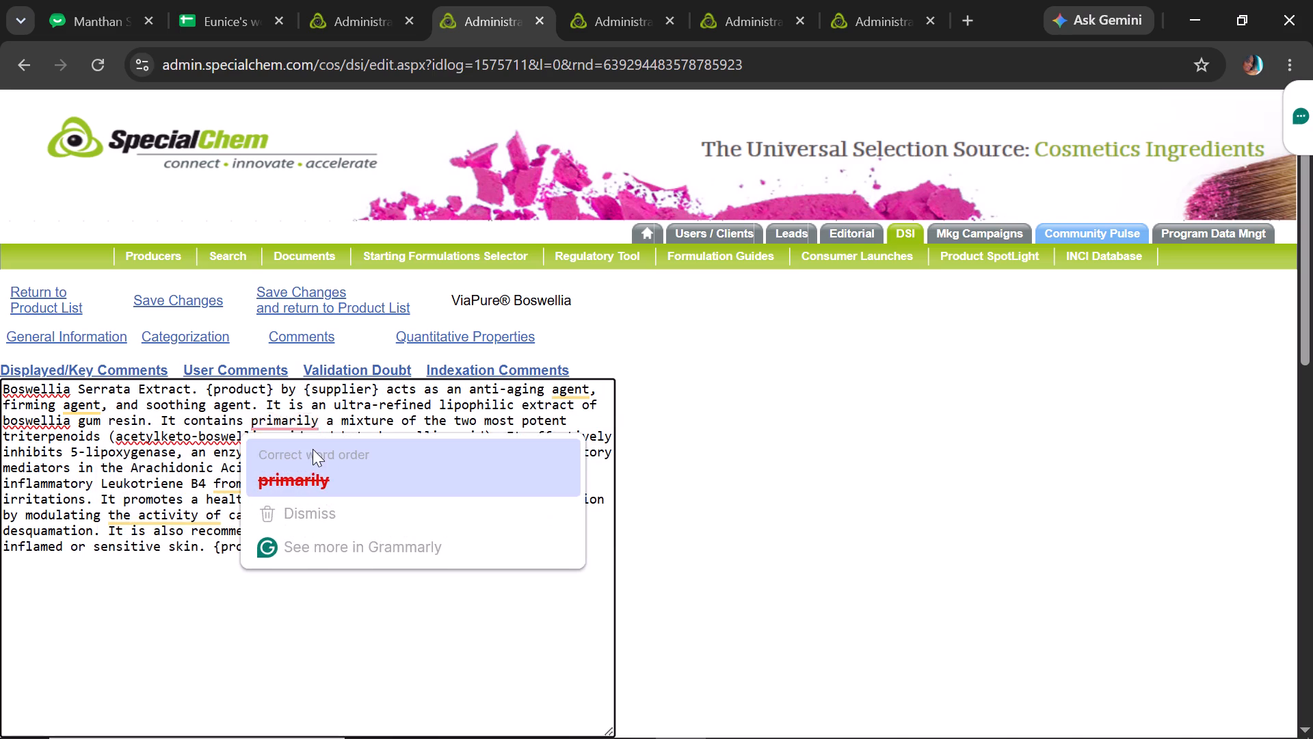
pyautogui.press('BackSpace')
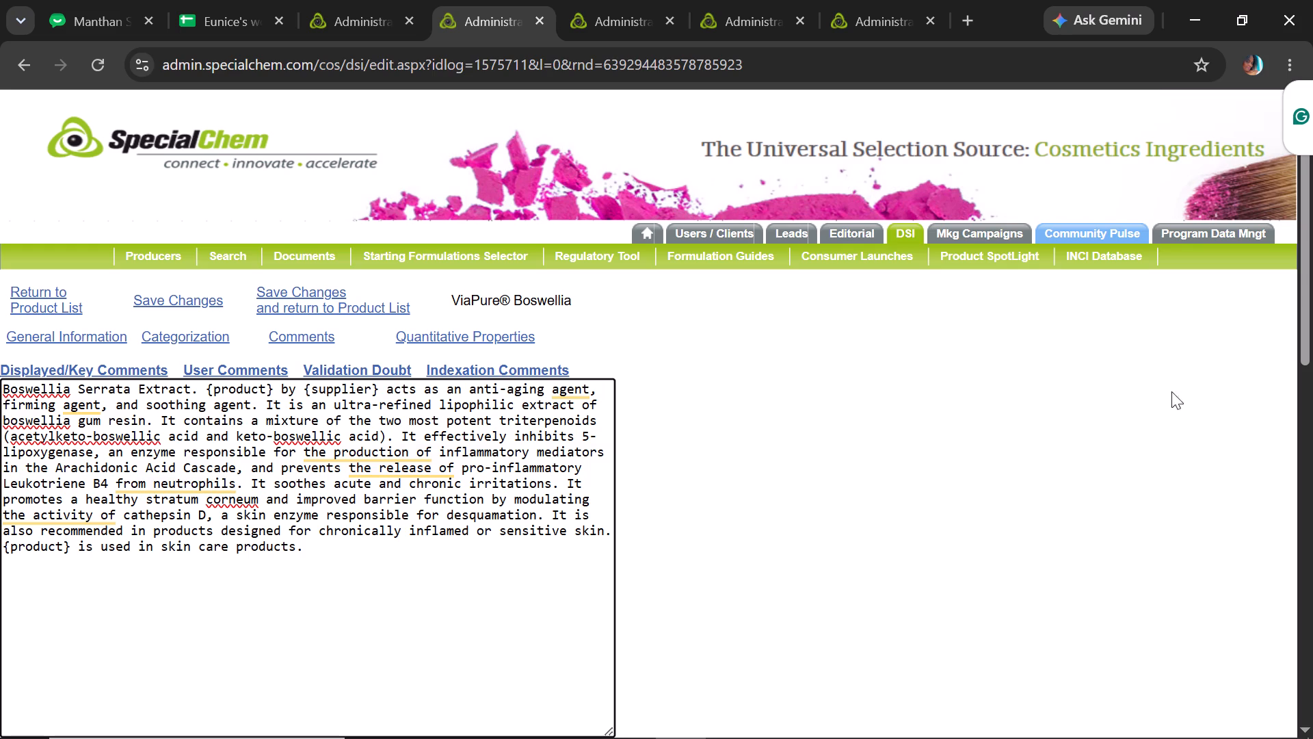
# Enable Display as HTML for the displayed comments and save the changes.
pyautogui.moveTo(1312, 261); pyautogui.dragTo(1312, 304)
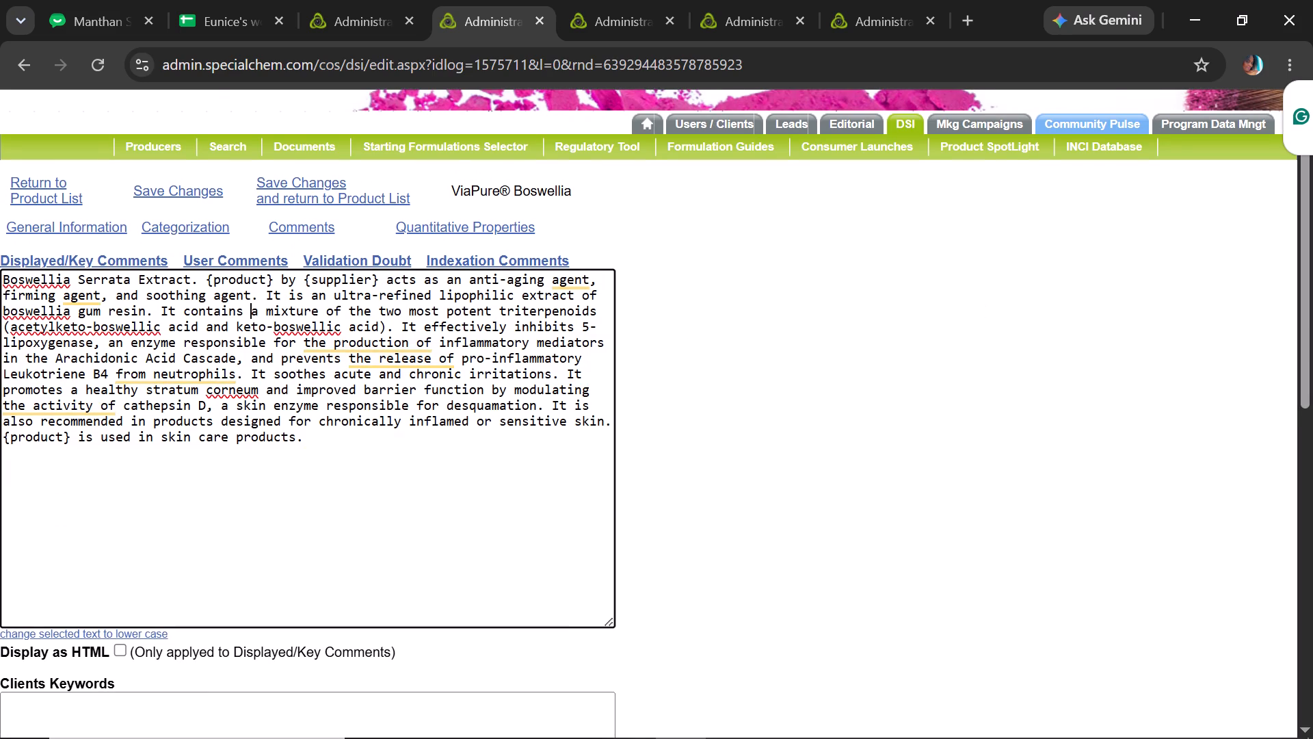
pyautogui.click(119, 651)
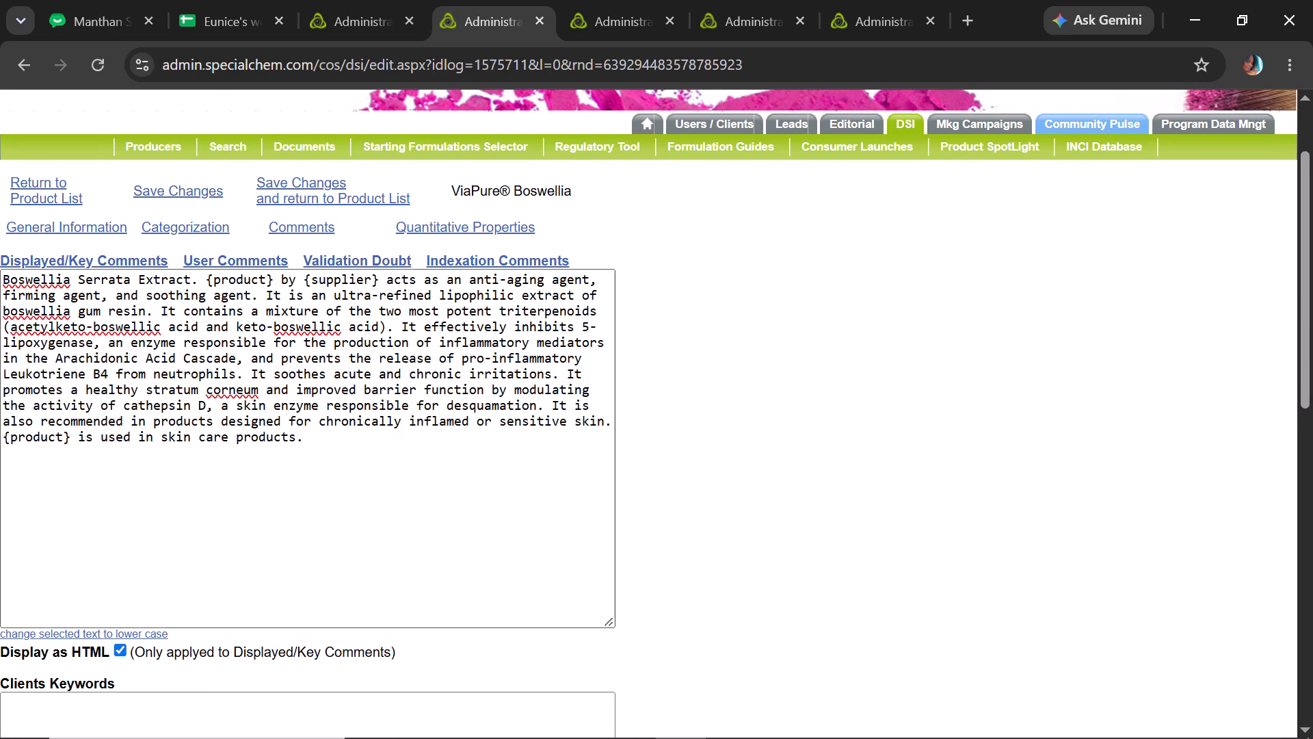
pyautogui.click(211, 191)
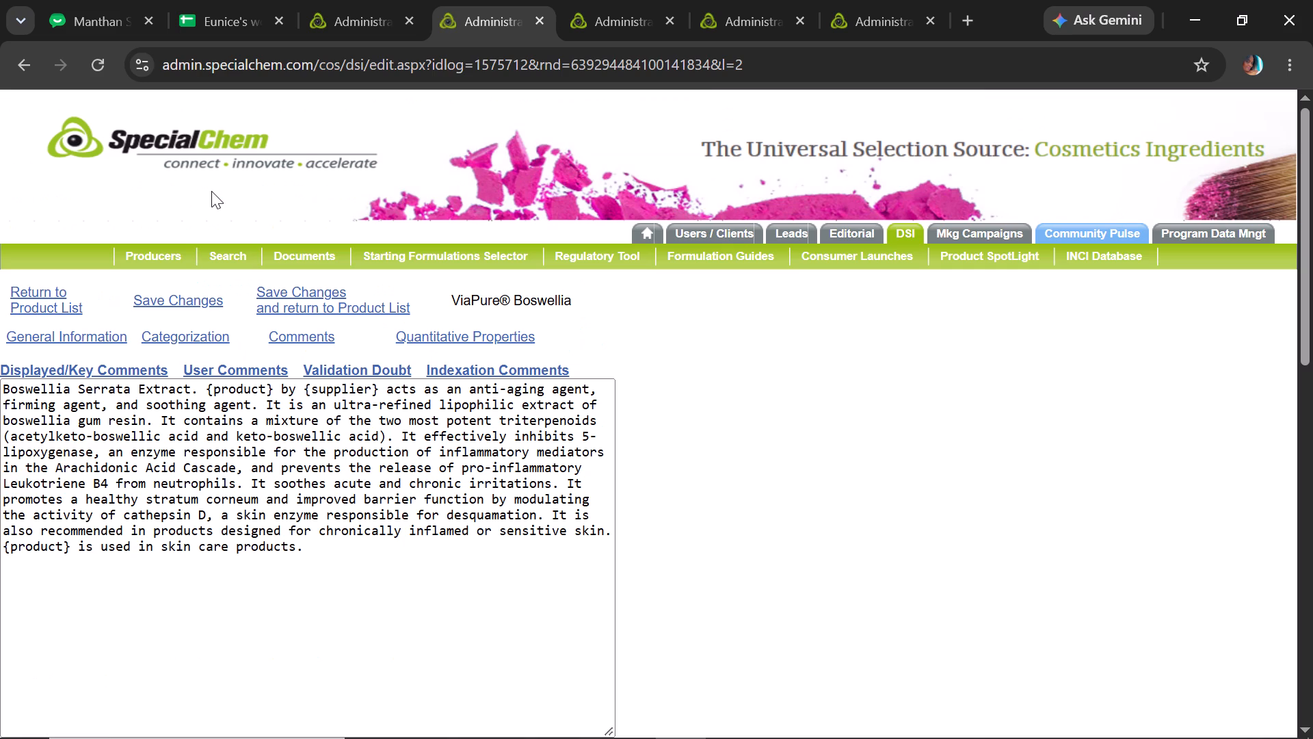
pyautogui.click(175, 298)
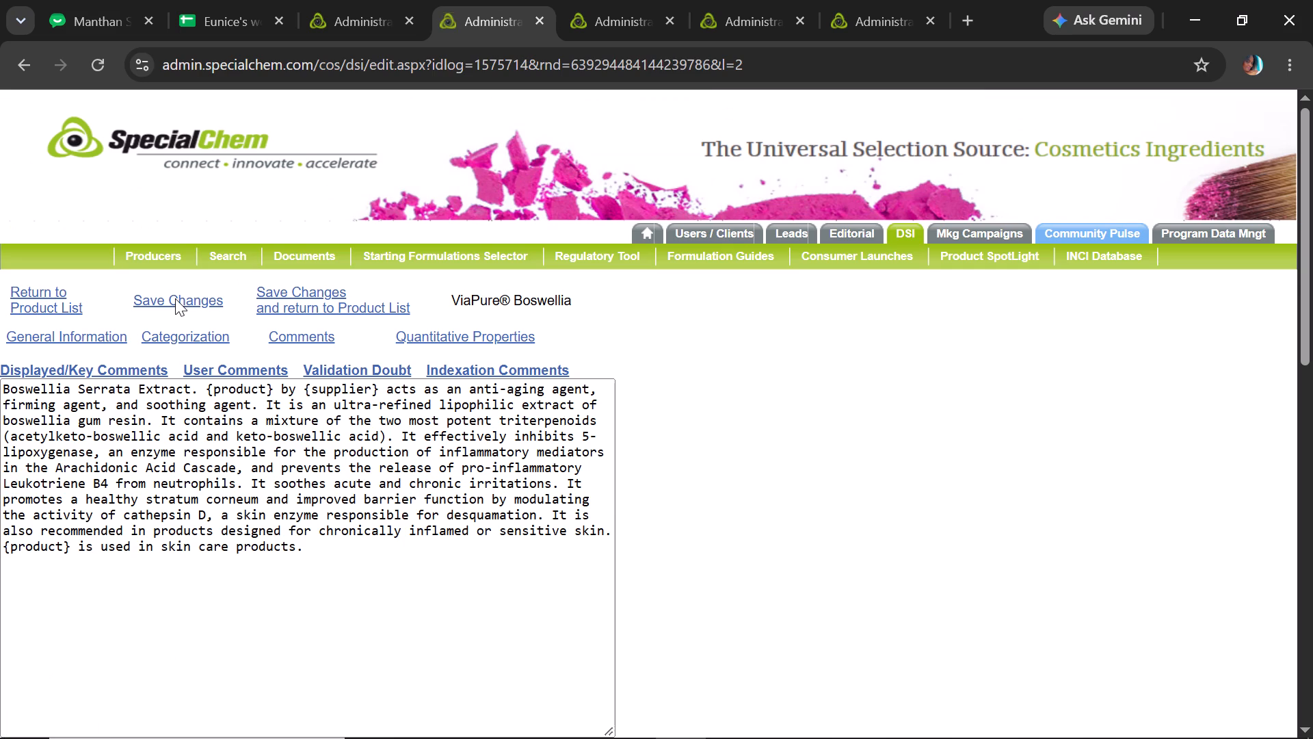
# Add the sustainability clue from the spreadsheet's ViaPure Licorice White row below "Duplicates" in ViaPure® Boswellia's user comments.
pyautogui.click(211, 367)
pyautogui.click(154, 383)
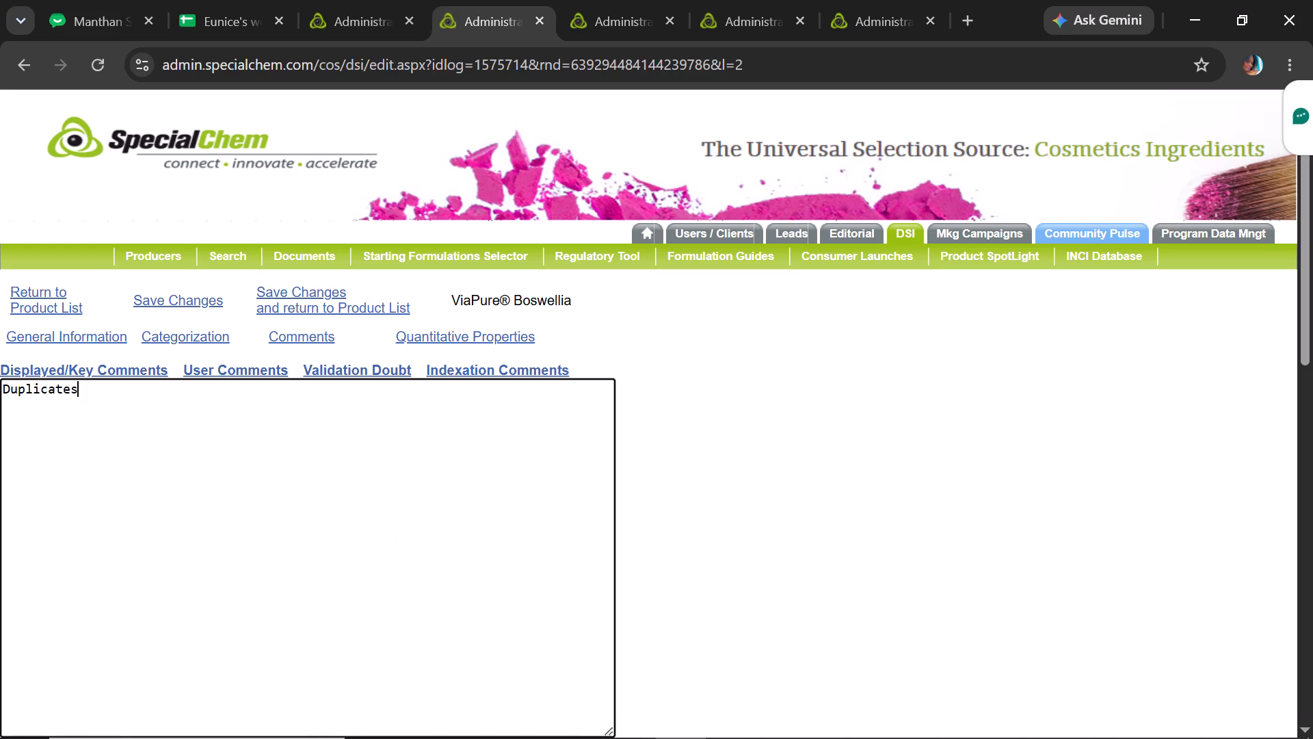
pyautogui.press('Return')
pyautogui.click(205, 1)
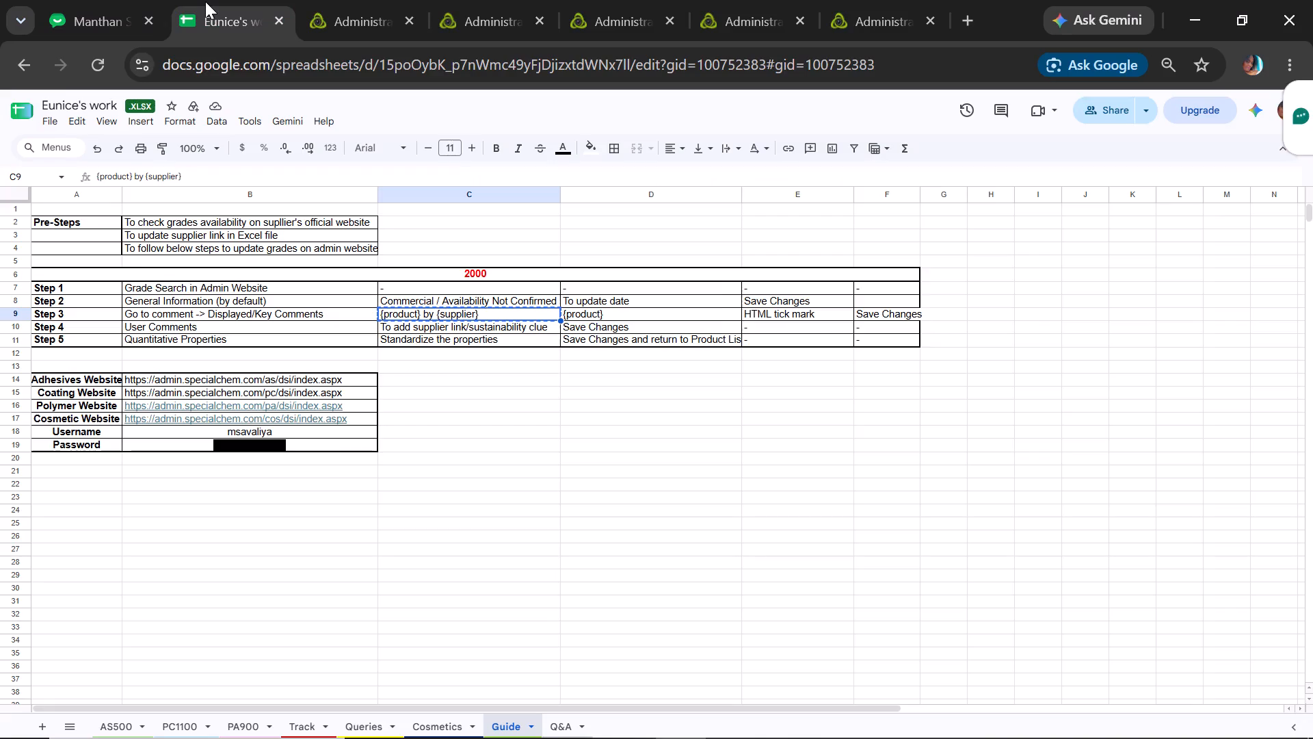
pyautogui.click(412, 734)
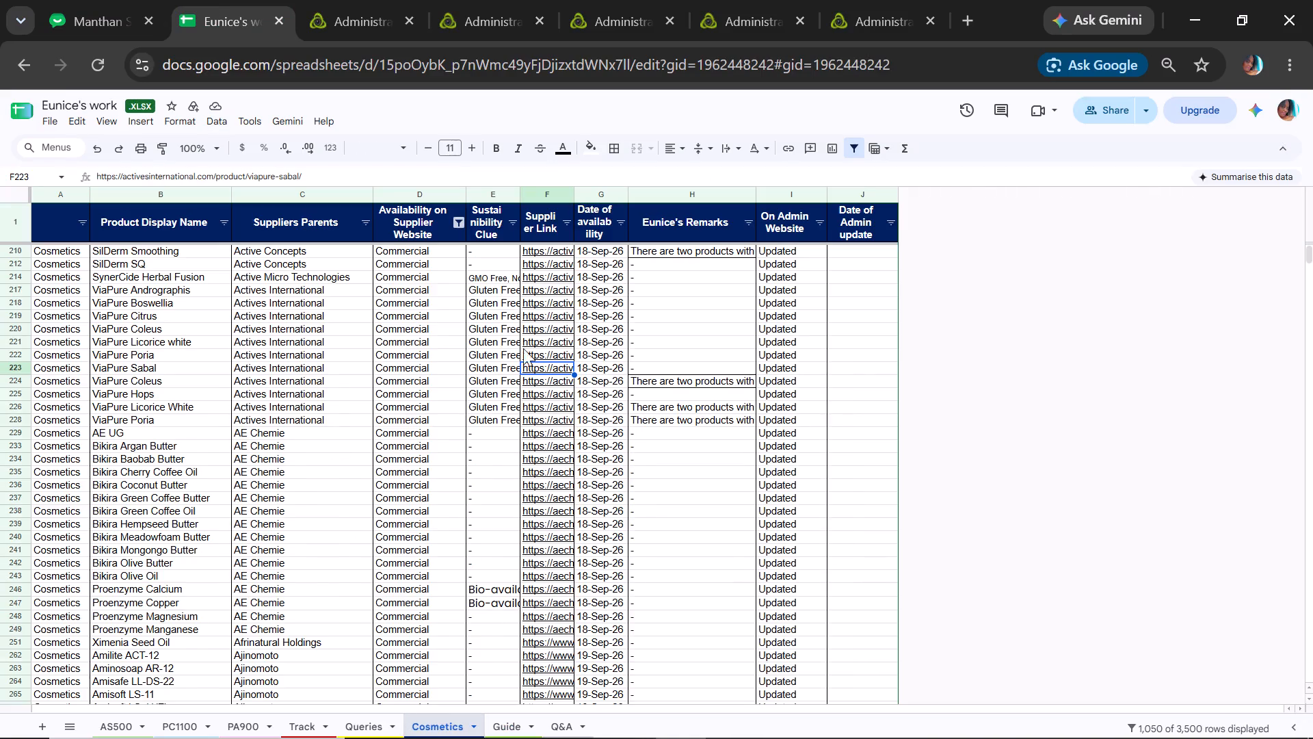
pyautogui.click(499, 404)
pyautogui.hotkey('ctrl', 'c')
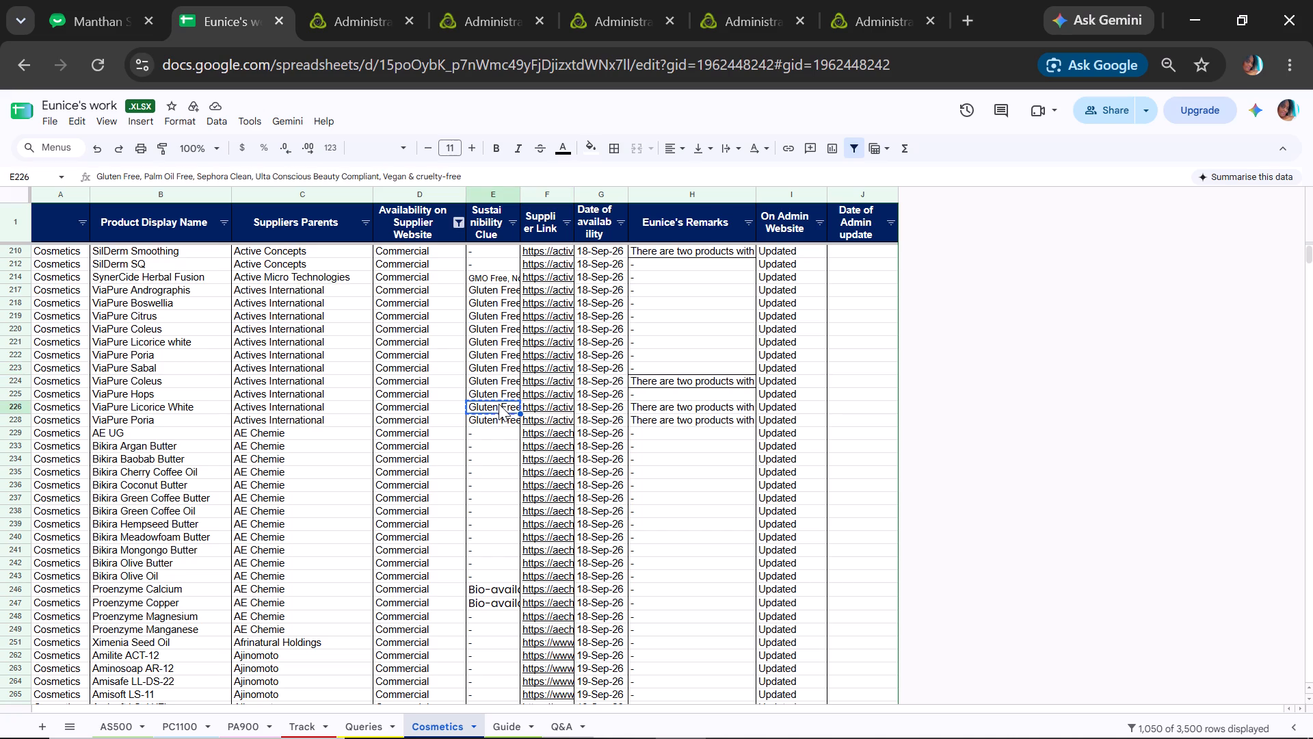
pyautogui.click(499, 0)
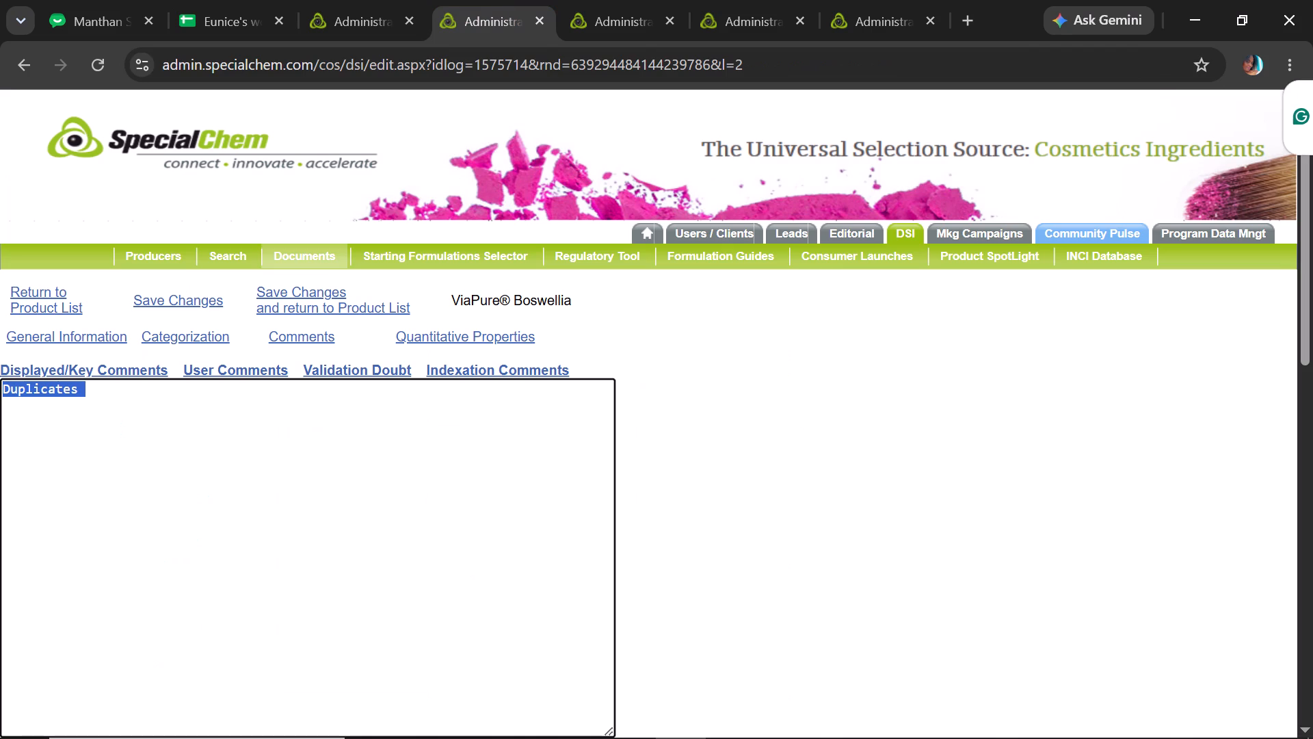
pyautogui.click(114, 406)
pyautogui.hotkey('ctrl', 'v')
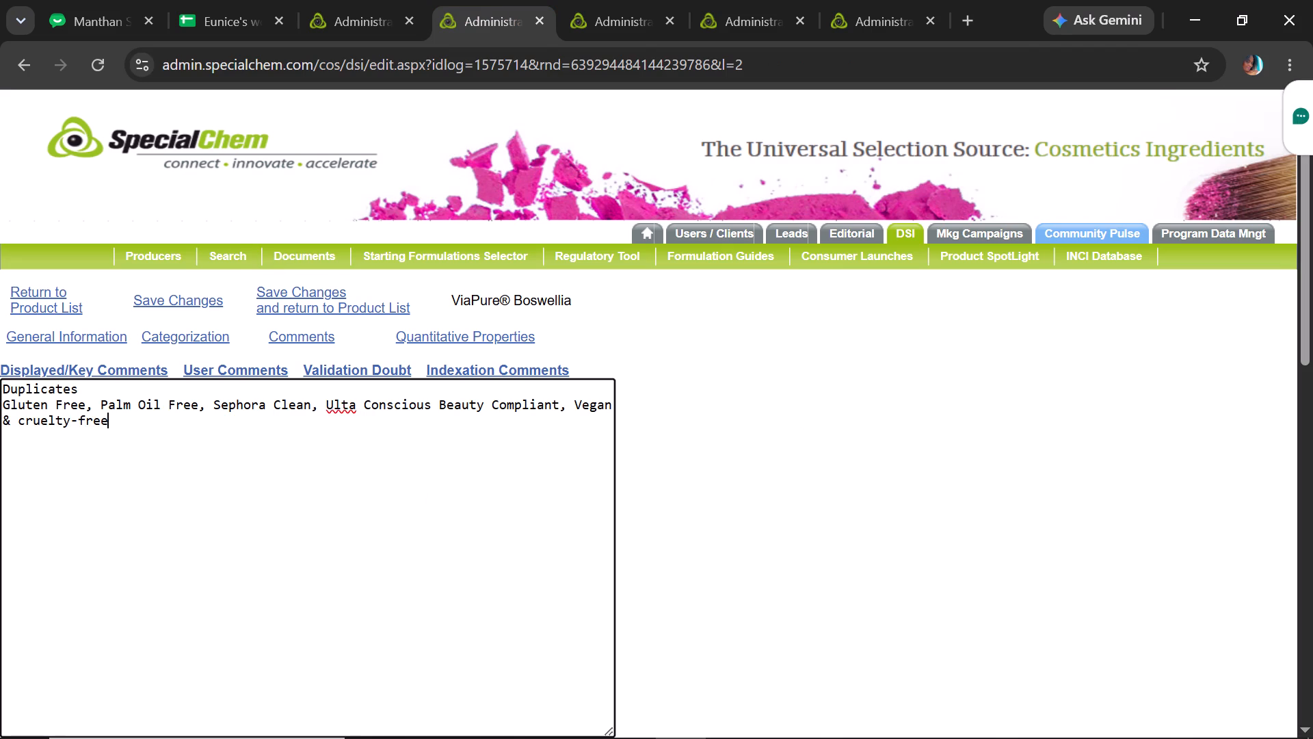
pyautogui.press('Return')
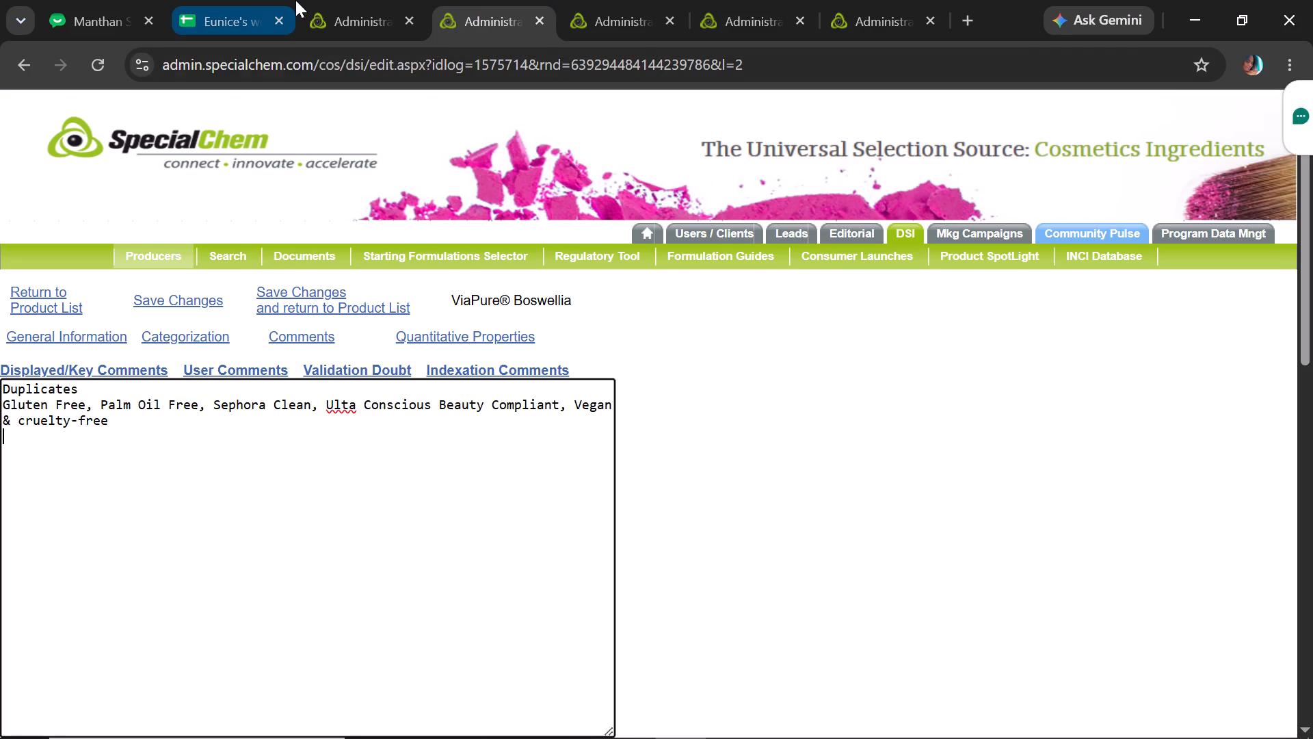
pyautogui.click(263, 0)
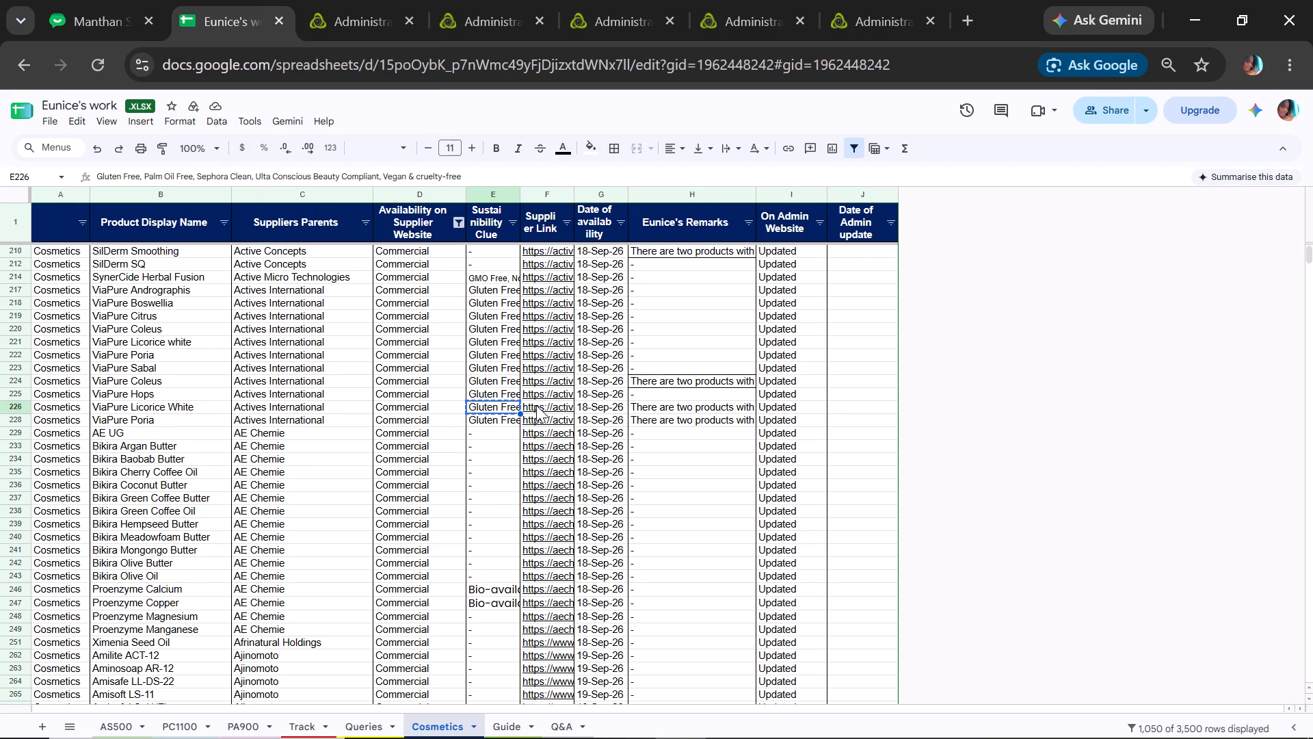
pyautogui.click(538, 406)
pyautogui.hotkey('ctrl', 'c')
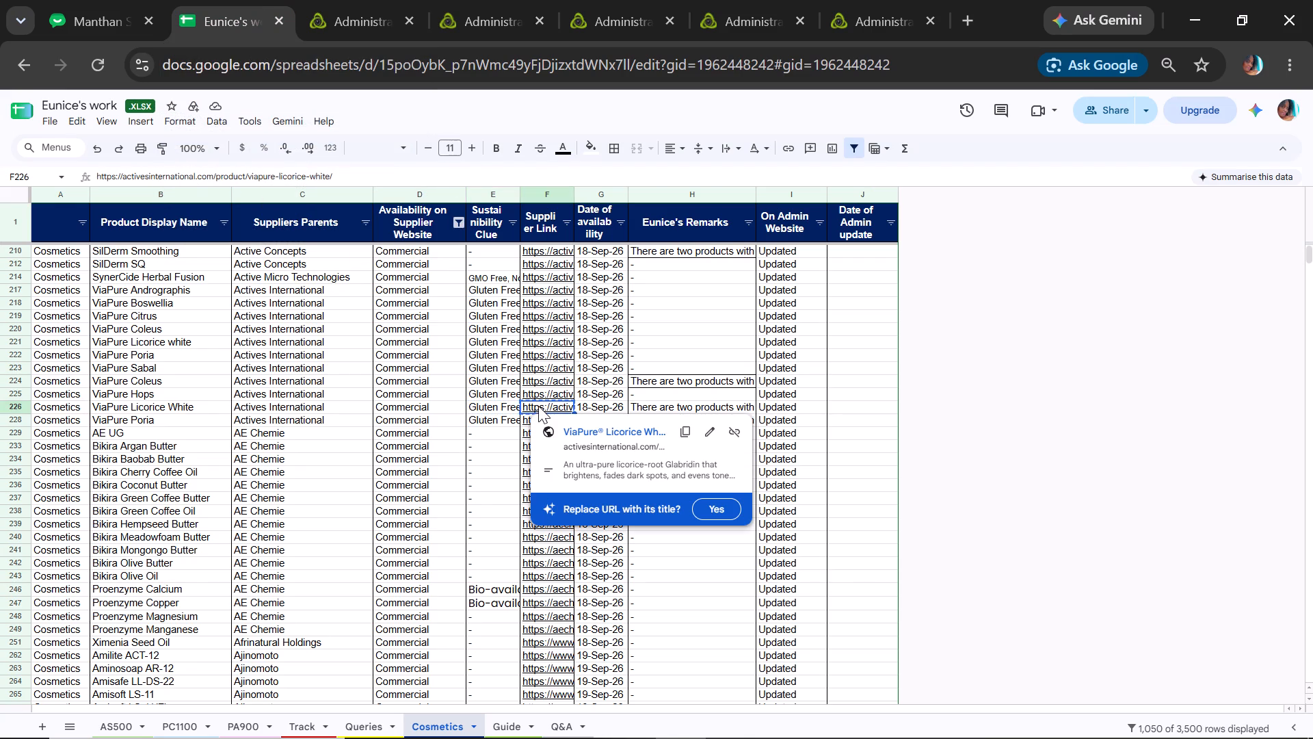
pyautogui.click(481, 0)
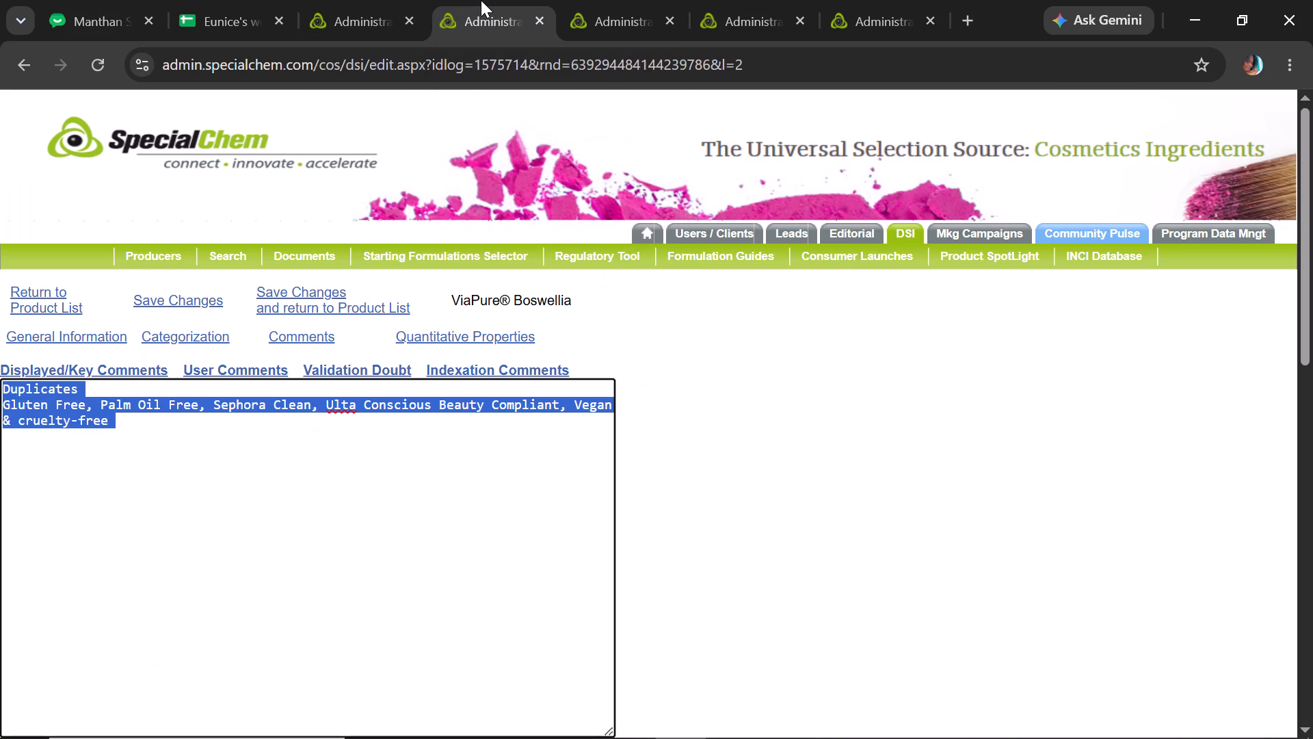
pyautogui.click(0, 442)
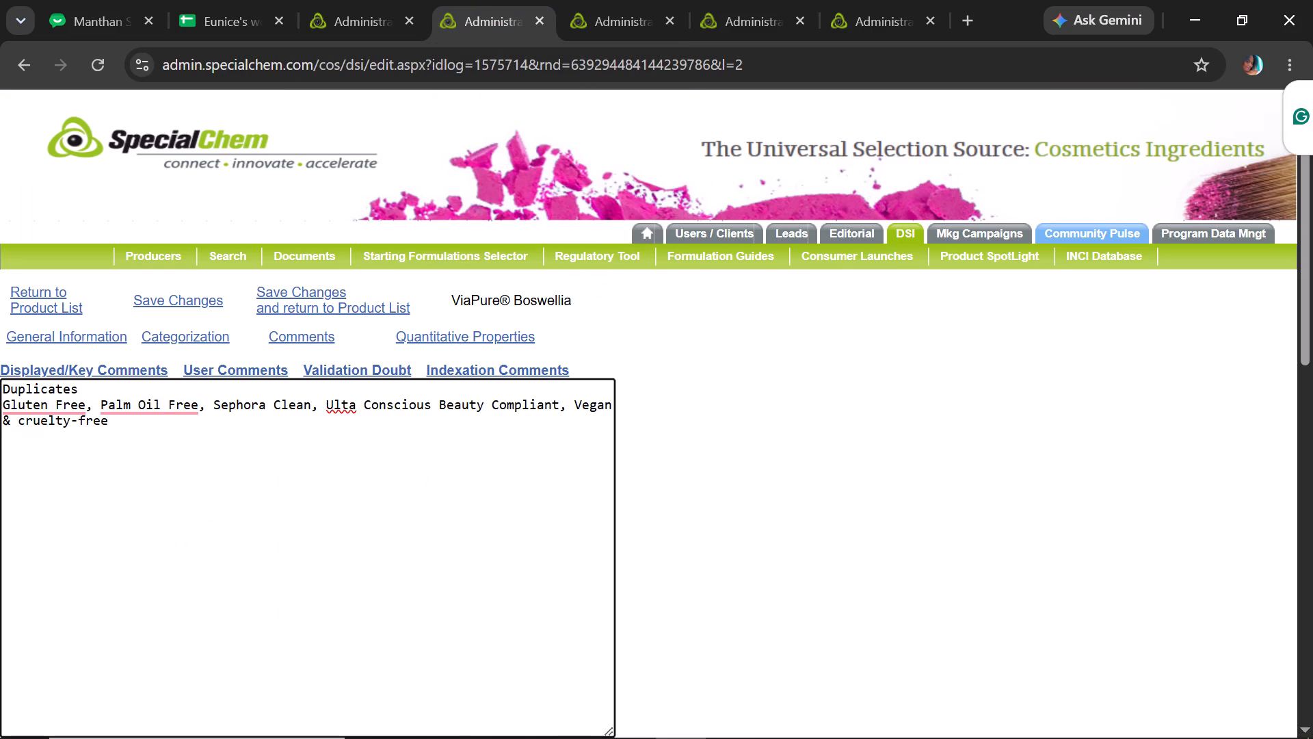
pyautogui.hotkey('ctrl', 'v')
pyautogui.click(182, 302)
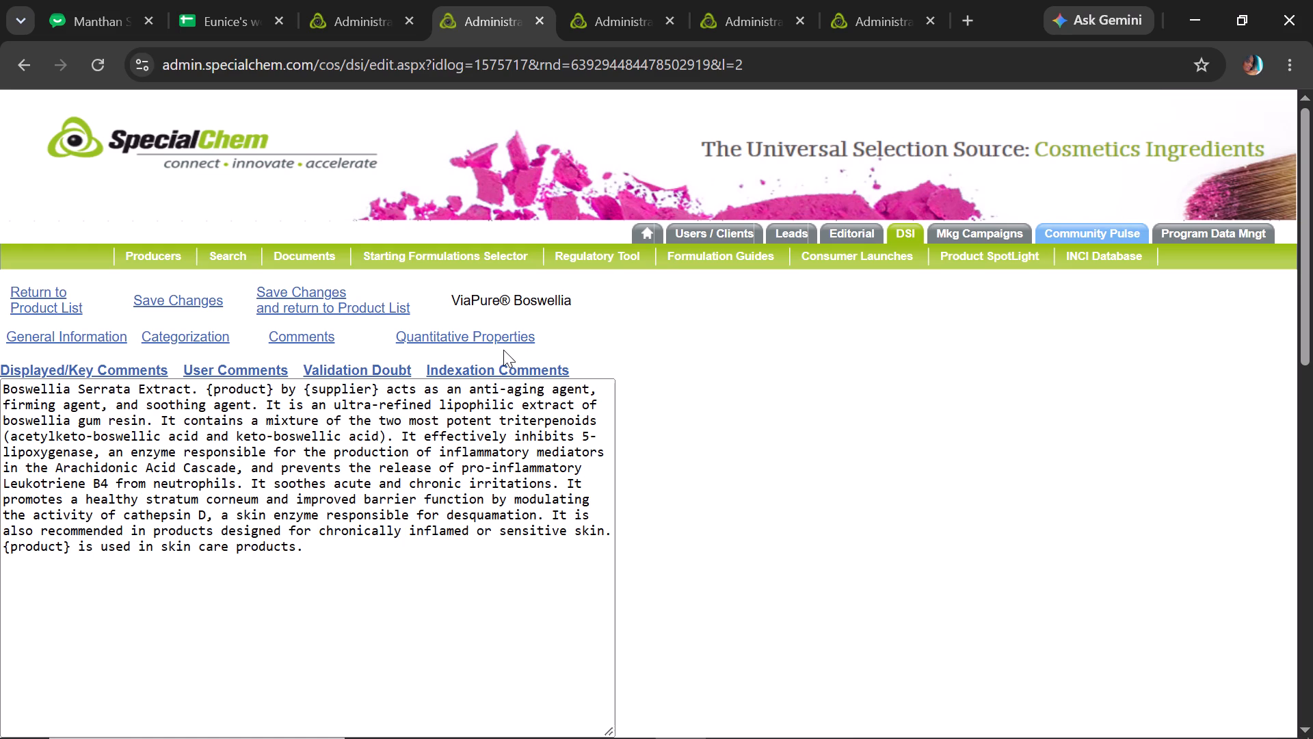
# Open ViaPure® Boswellia's quantitative properties, save the datasheet and return to the product list.
pyautogui.click(488, 341)
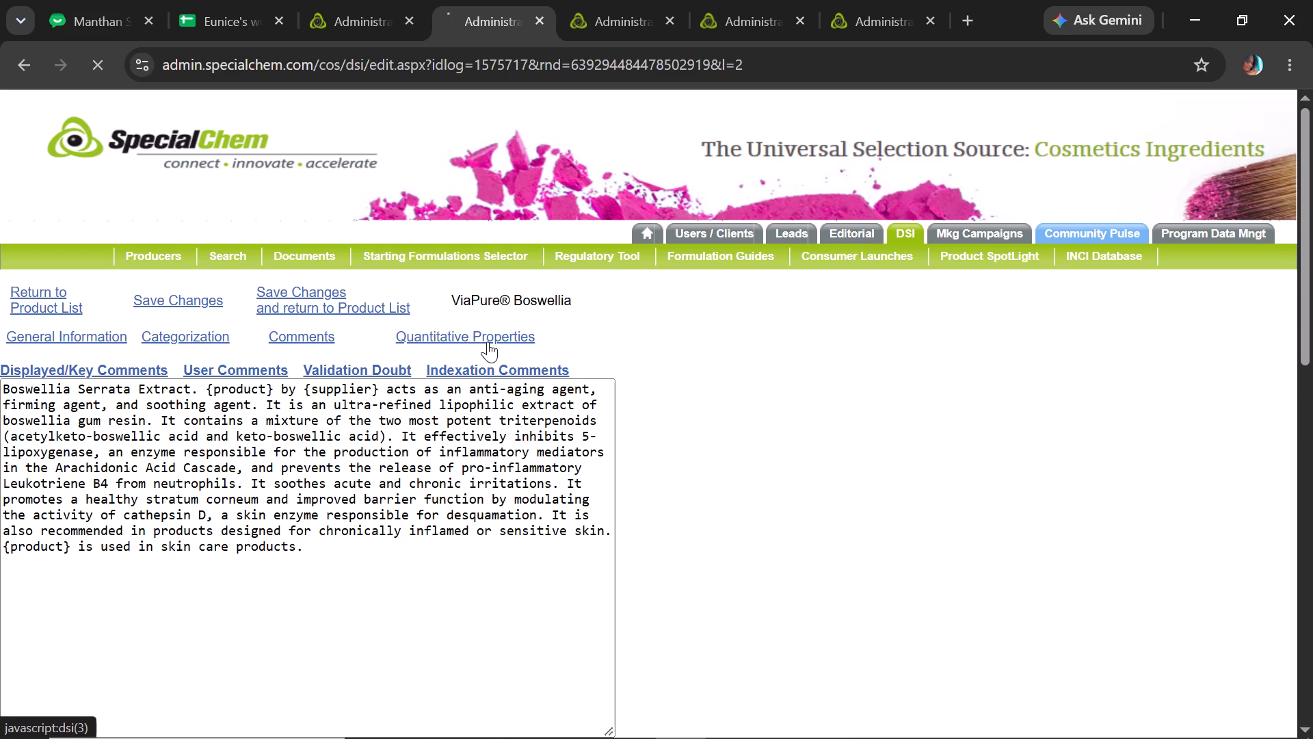
pyautogui.click(288, 298)
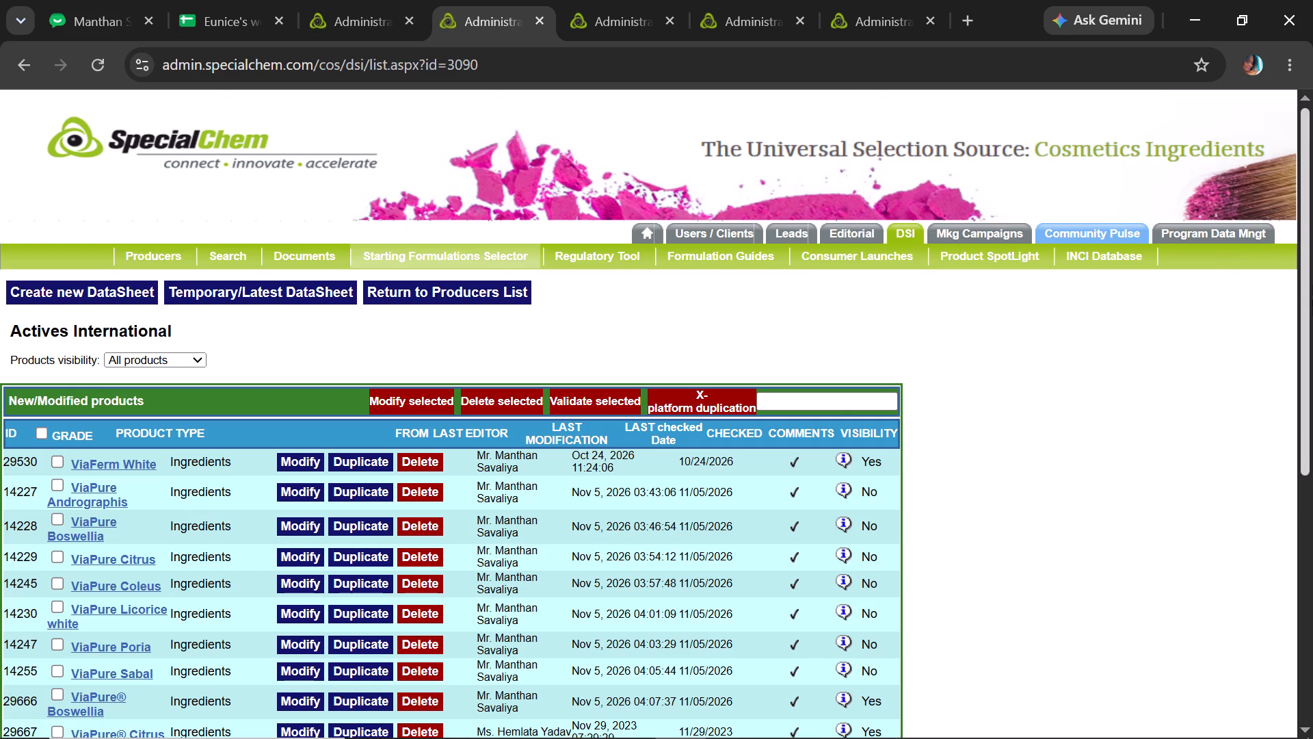
# Open the imported ViaPure® Coleus grade for modification from the Actives International product list.
pyautogui.moveTo(1312, 300); pyautogui.dragTo(1312, 671)
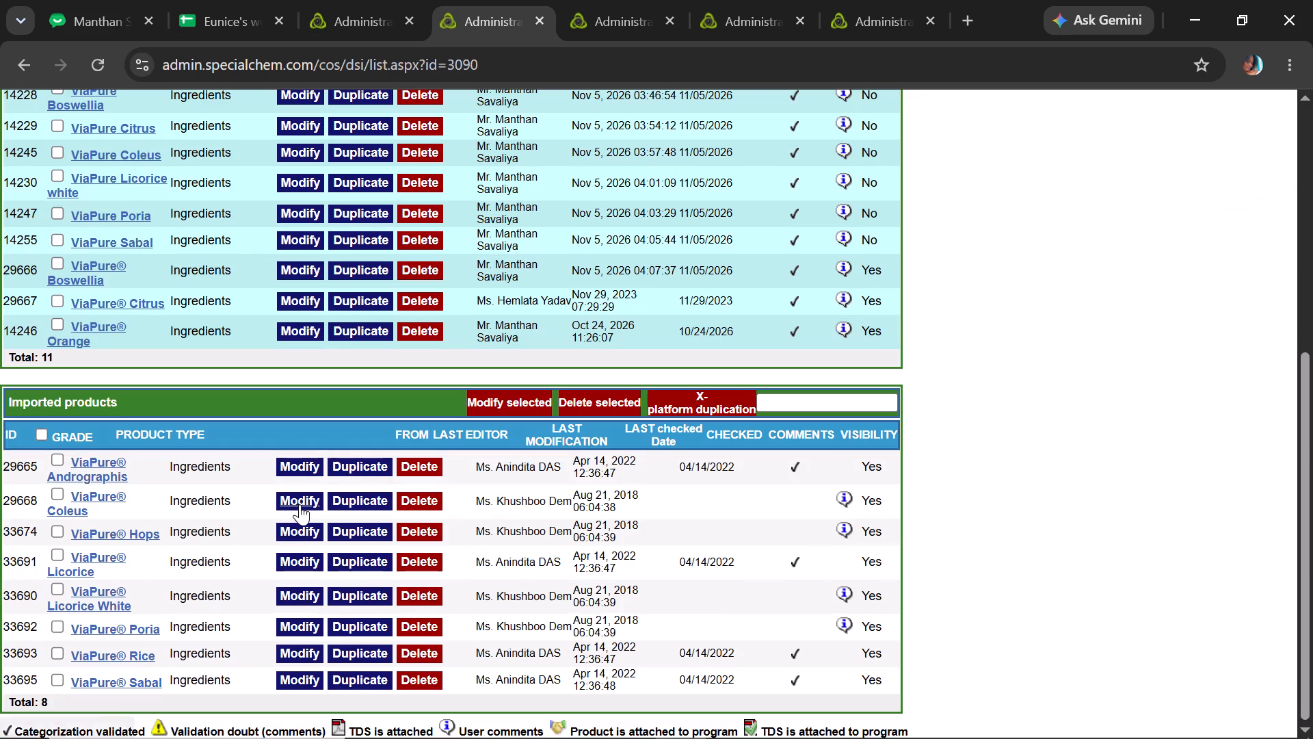
pyautogui.click(300, 504)
# Switch to the spreadsheet and copy the sustainability clue from the ViaPure Coleus entry in row 224.
pyautogui.click(227, 0)
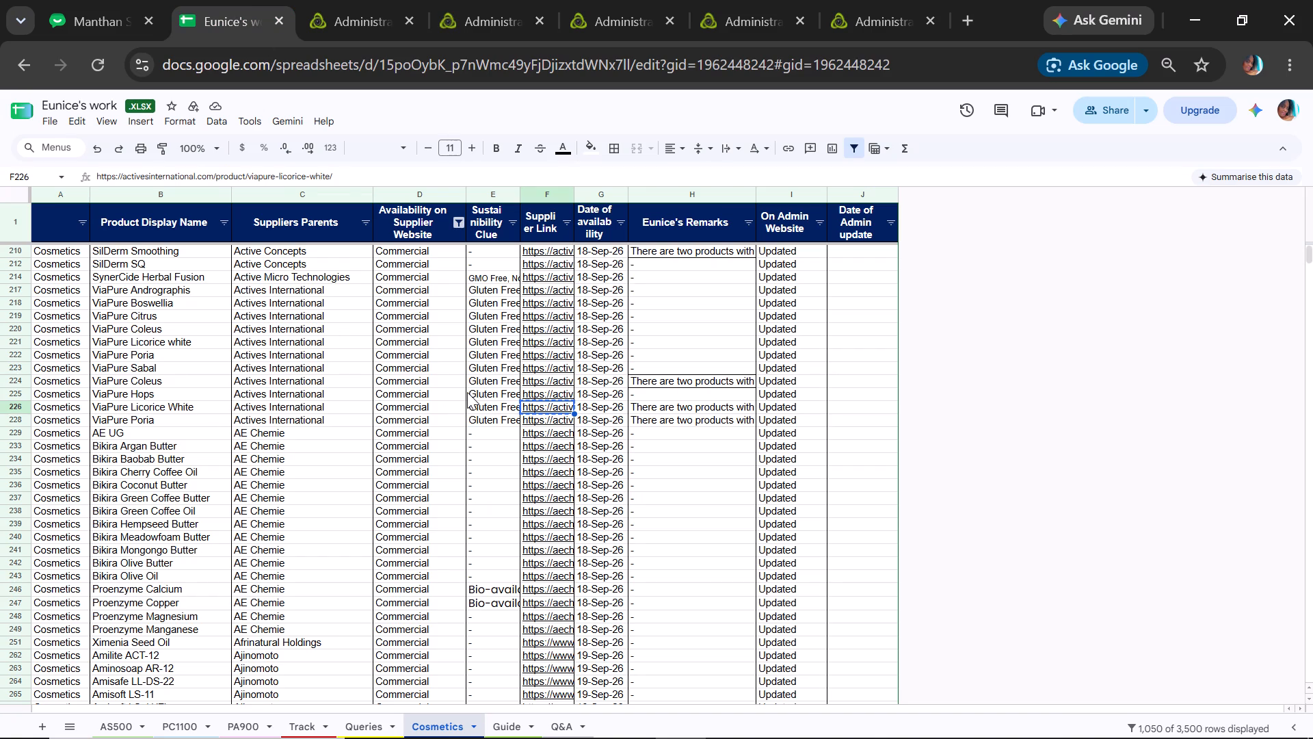
pyautogui.press('Up')
pyautogui.press('Up')
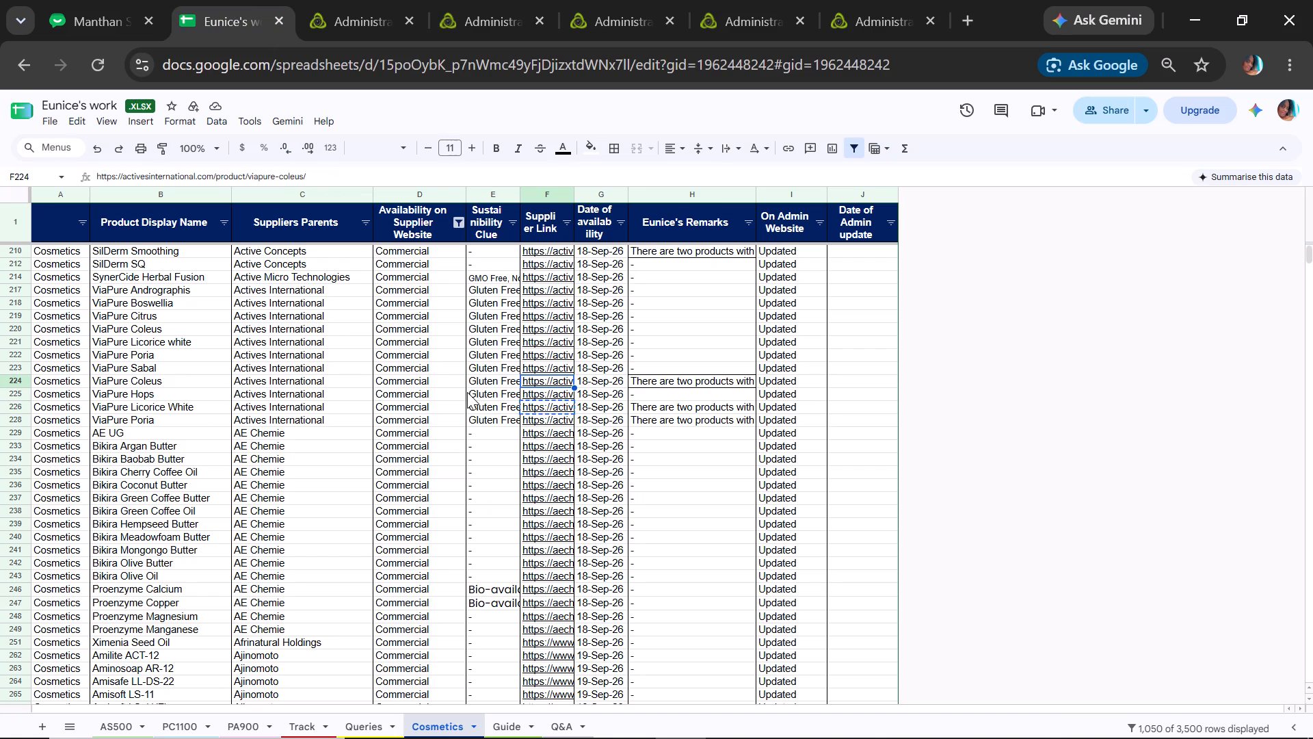
pyautogui.press('Left')
pyautogui.hotkey('ctrl', 'c')
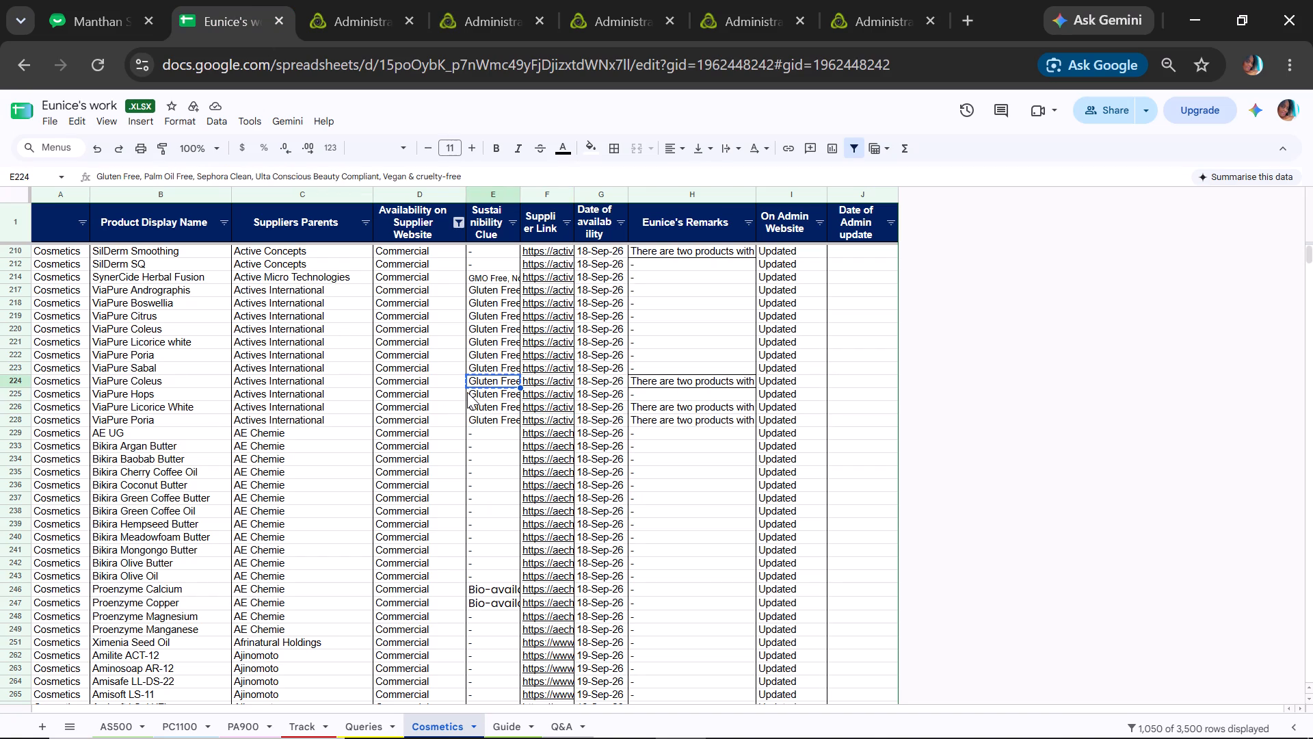
pyautogui.press('Right')
pyautogui.press('Right')
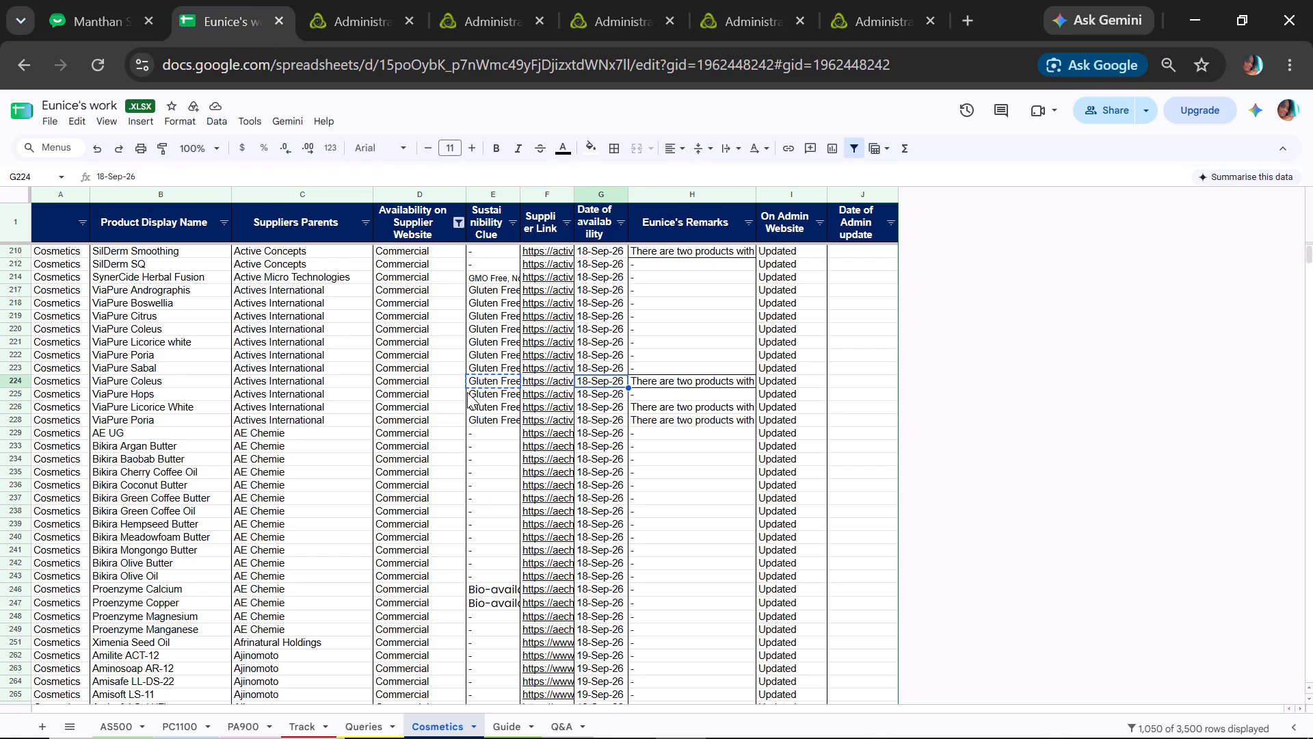
pyautogui.press('Left')
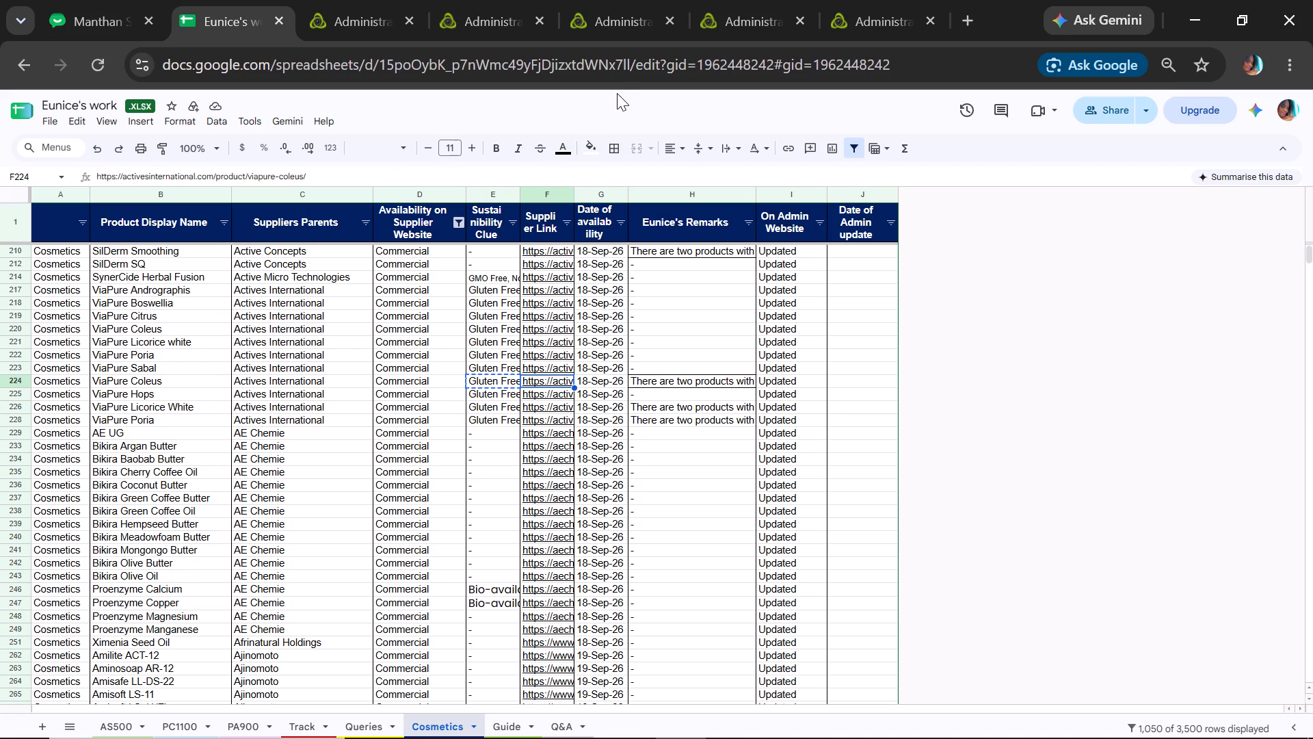
# Back in ViaPure® Coleus's general information, mark the status as checked with date 11/05/2026 and save the changes.
pyautogui.click(478, 0)
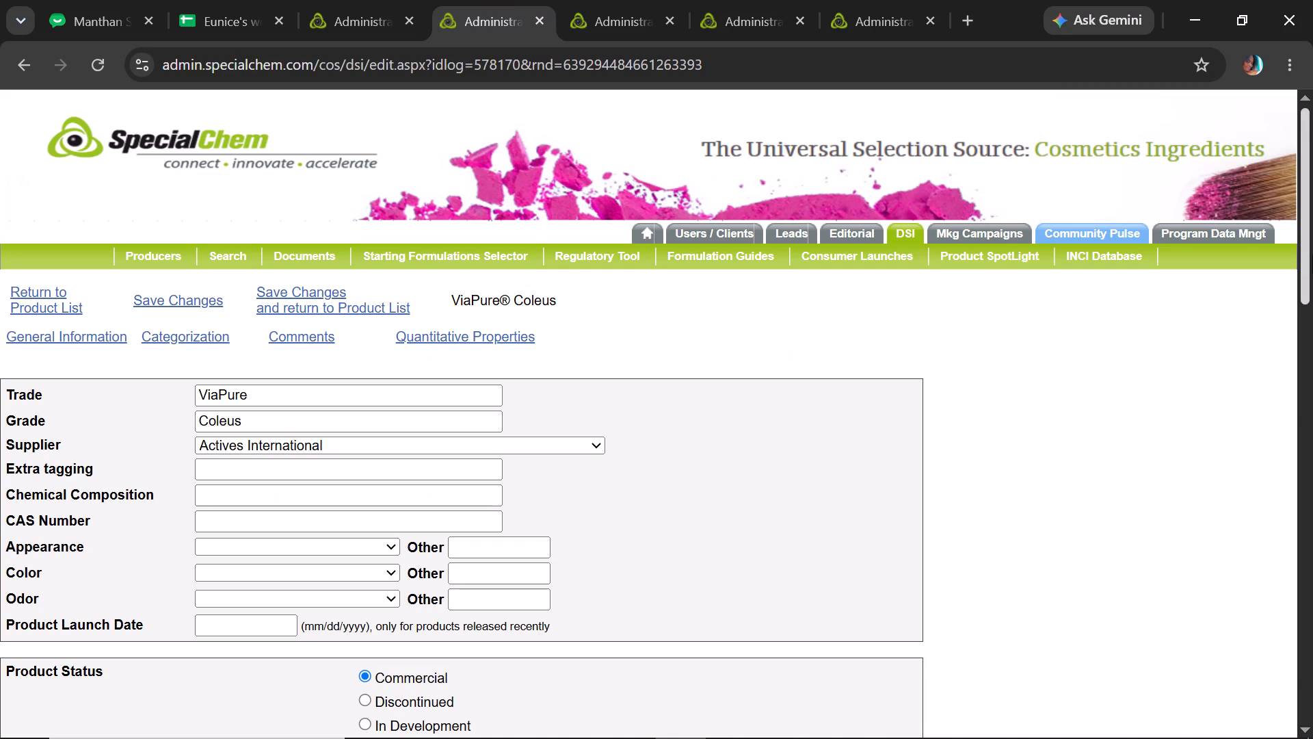
pyautogui.moveTo(1312, 265); pyautogui.dragTo(1295, 300)
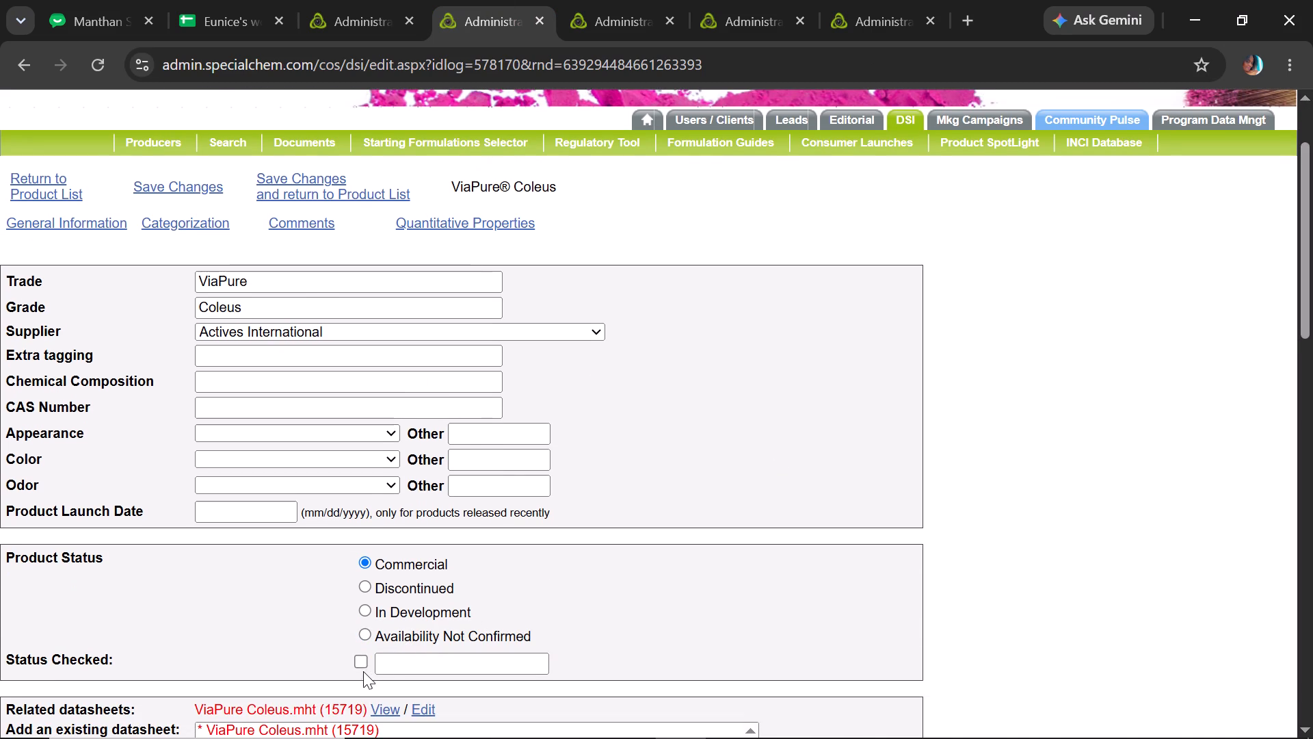
pyautogui.click(363, 668)
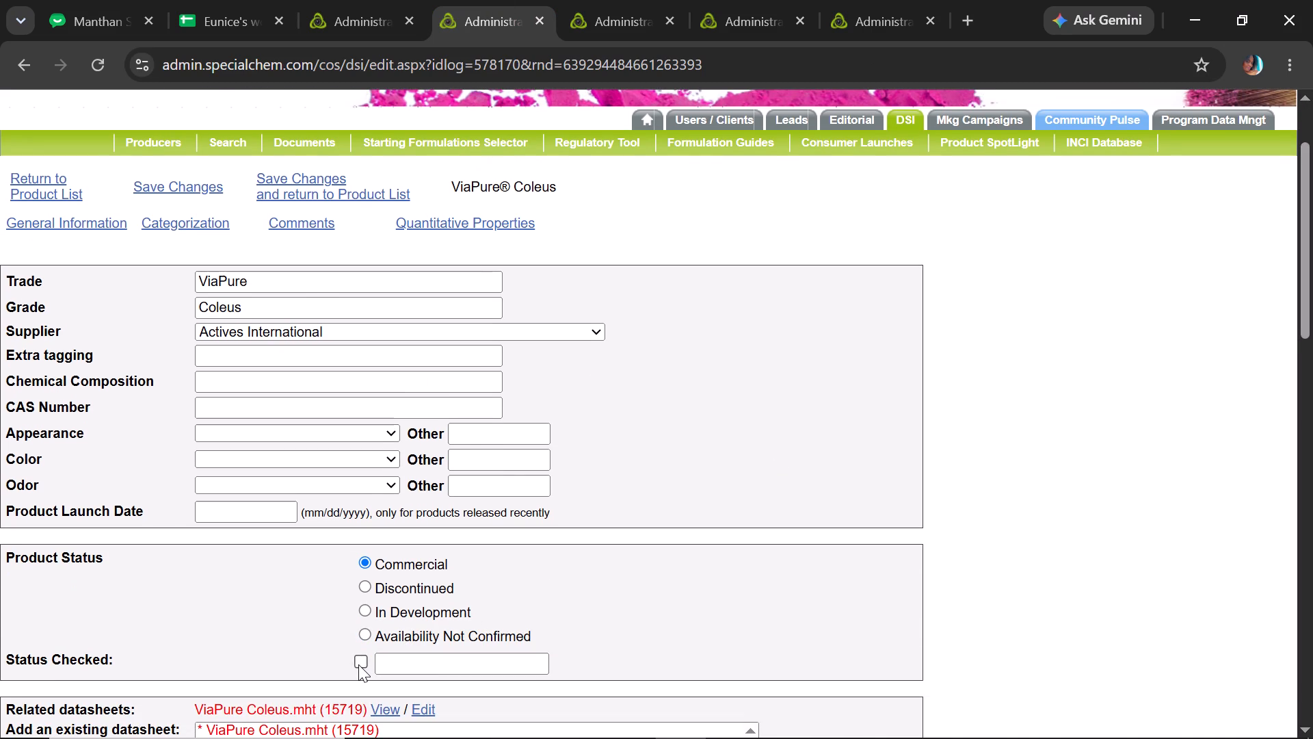
pyautogui.click(358, 664)
pyautogui.click(153, 185)
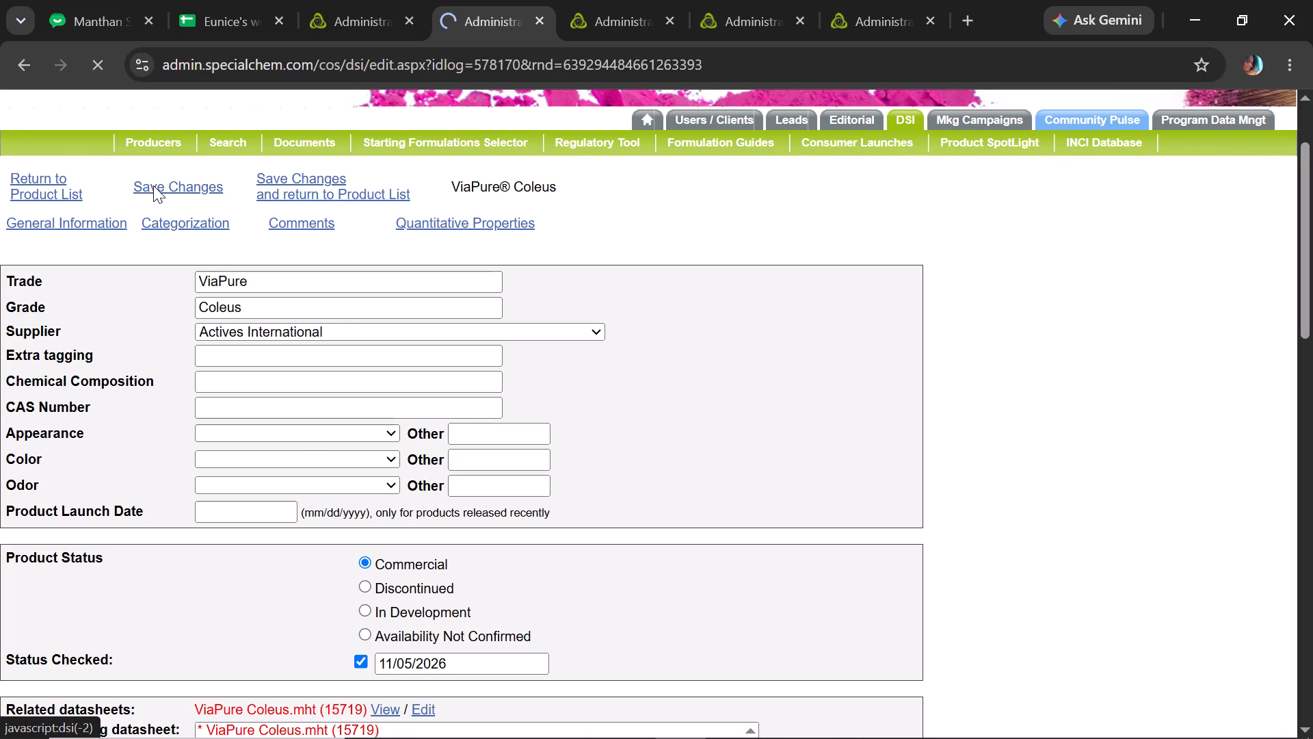
# Add the copied sustainability clue on a new line below "Duplicates" in ViaPure® Coleus's user comments.
pyautogui.click(287, 342)
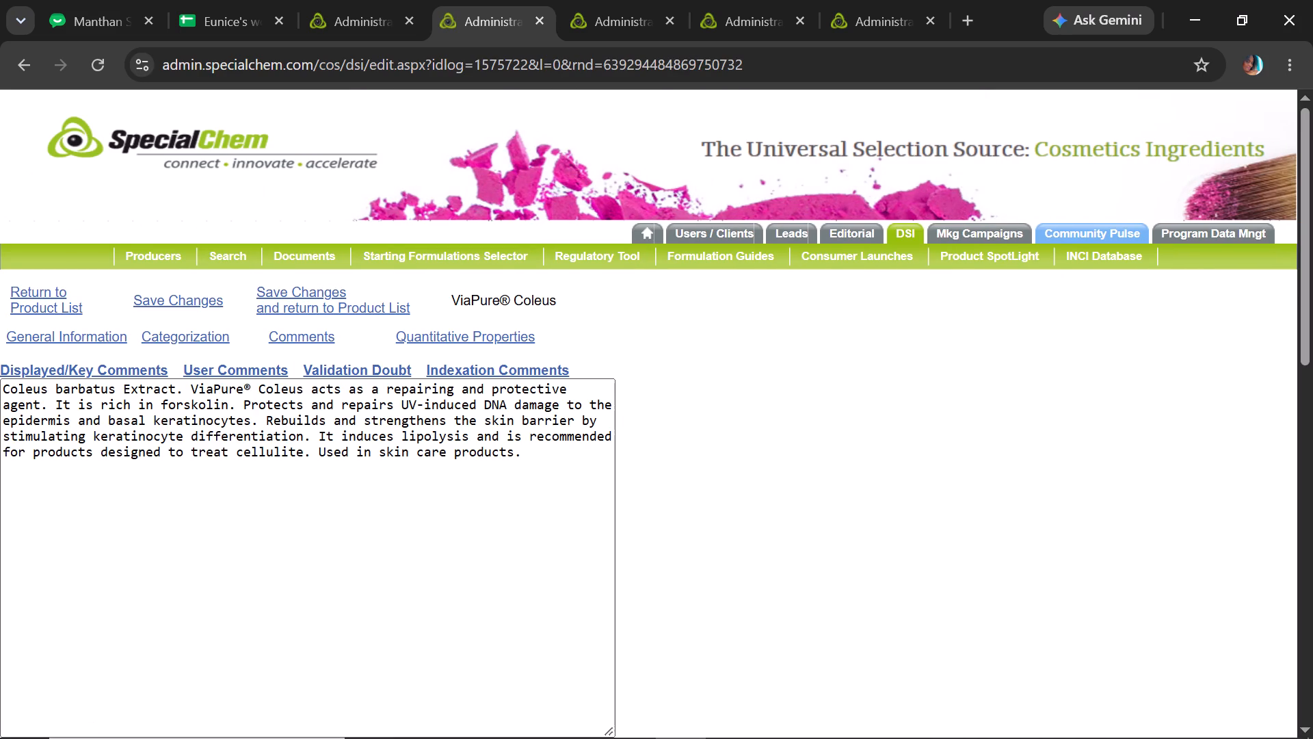
pyautogui.click(228, 372)
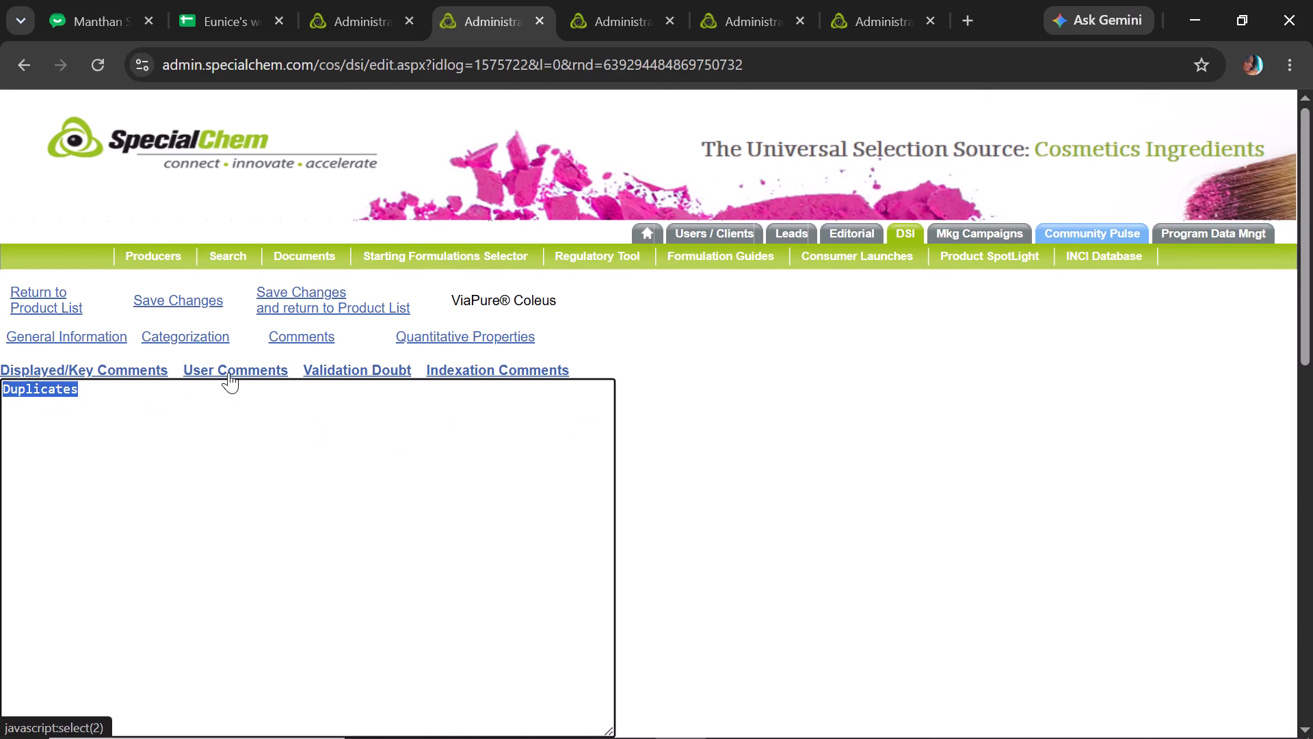
pyautogui.click(129, 398)
pyautogui.press('Return')
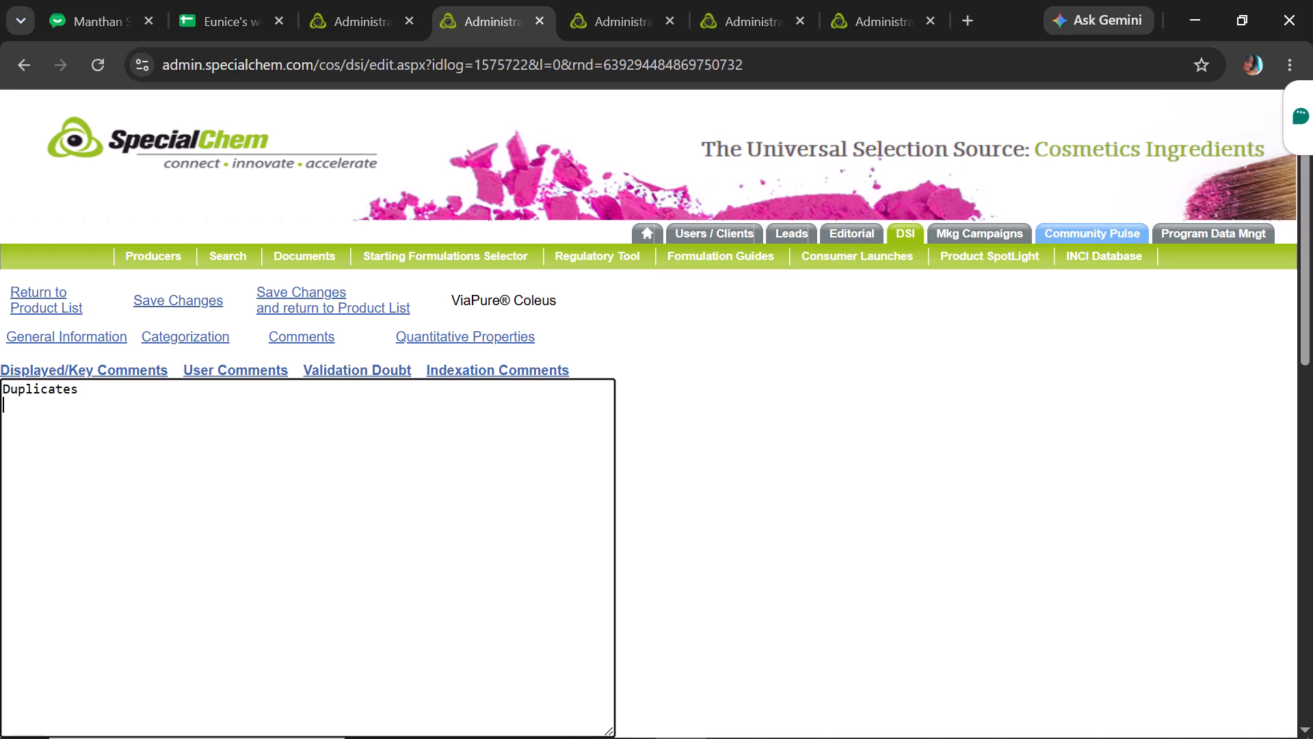
pyautogui.hotkey('ctrl', 'v')
pyautogui.press('Return')
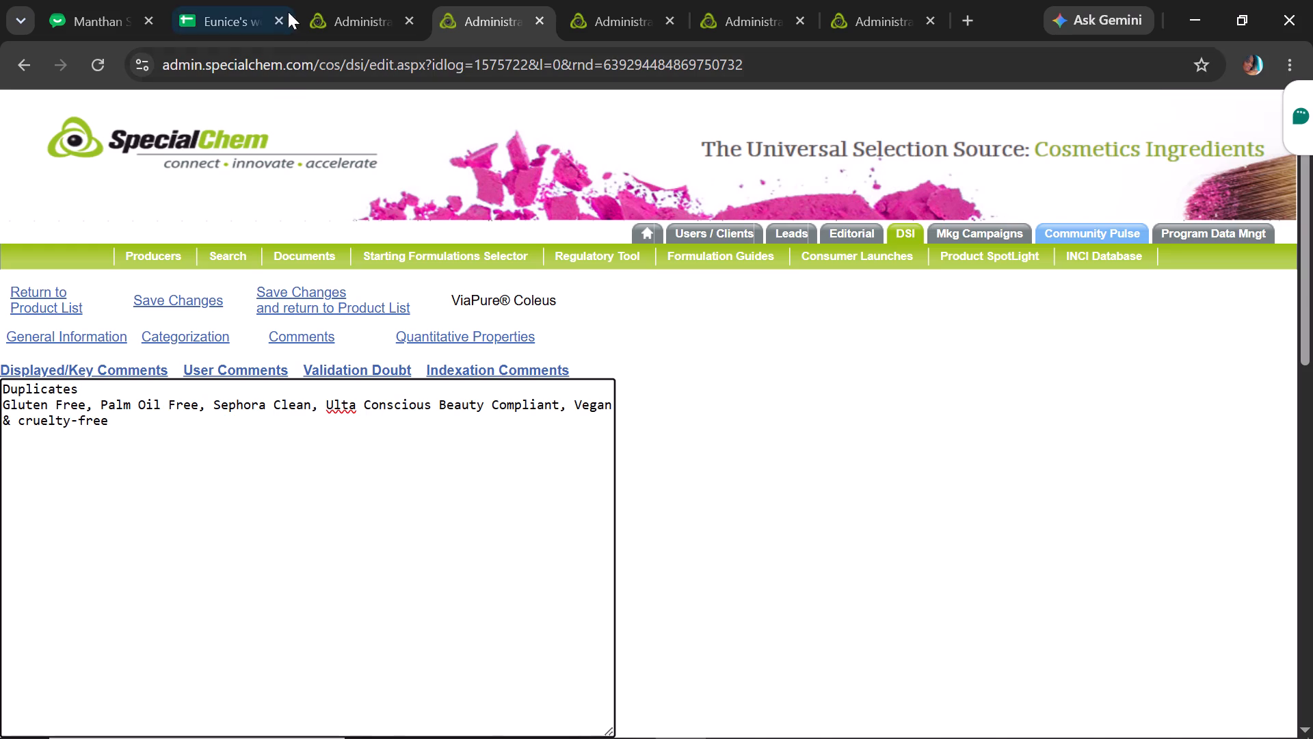
pyautogui.click(242, 0)
pyautogui.hotkey('ctrl', 'c')
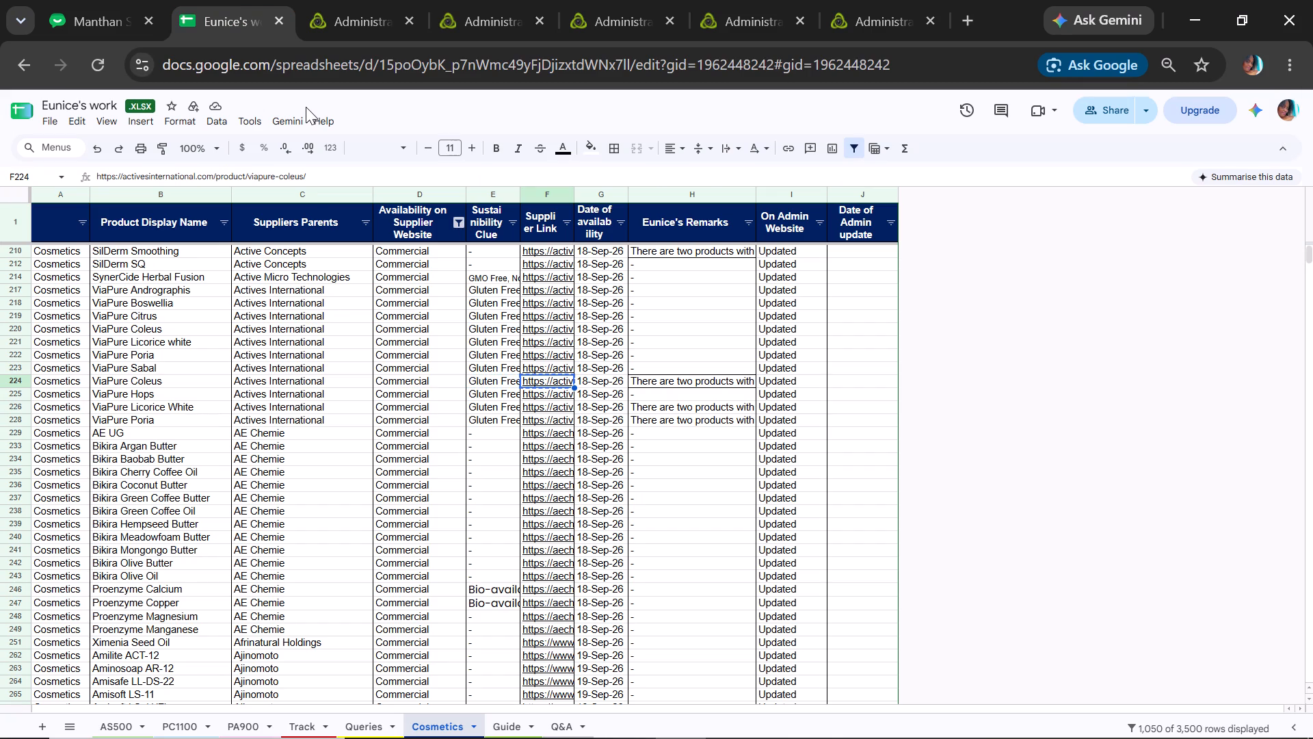
pyautogui.click(496, 0)
pyautogui.click(199, 445)
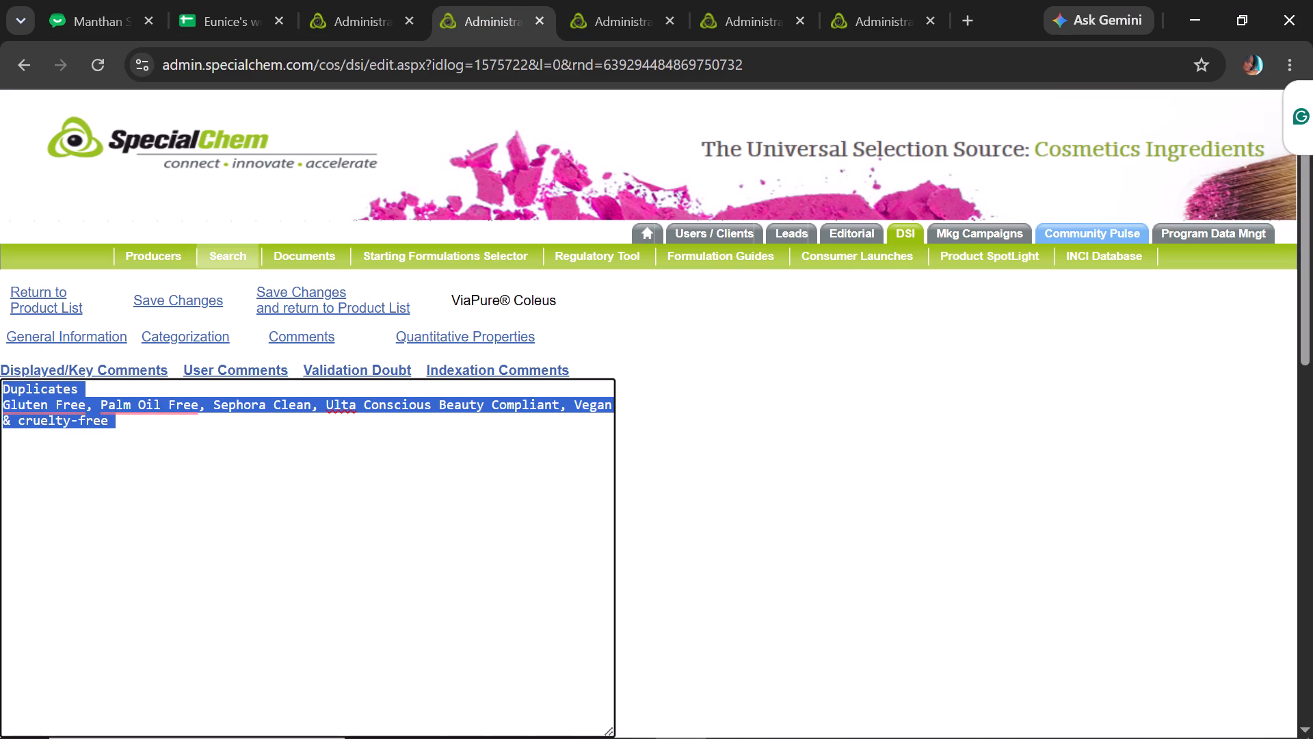
pyautogui.hotkey('ctrl', 'v')
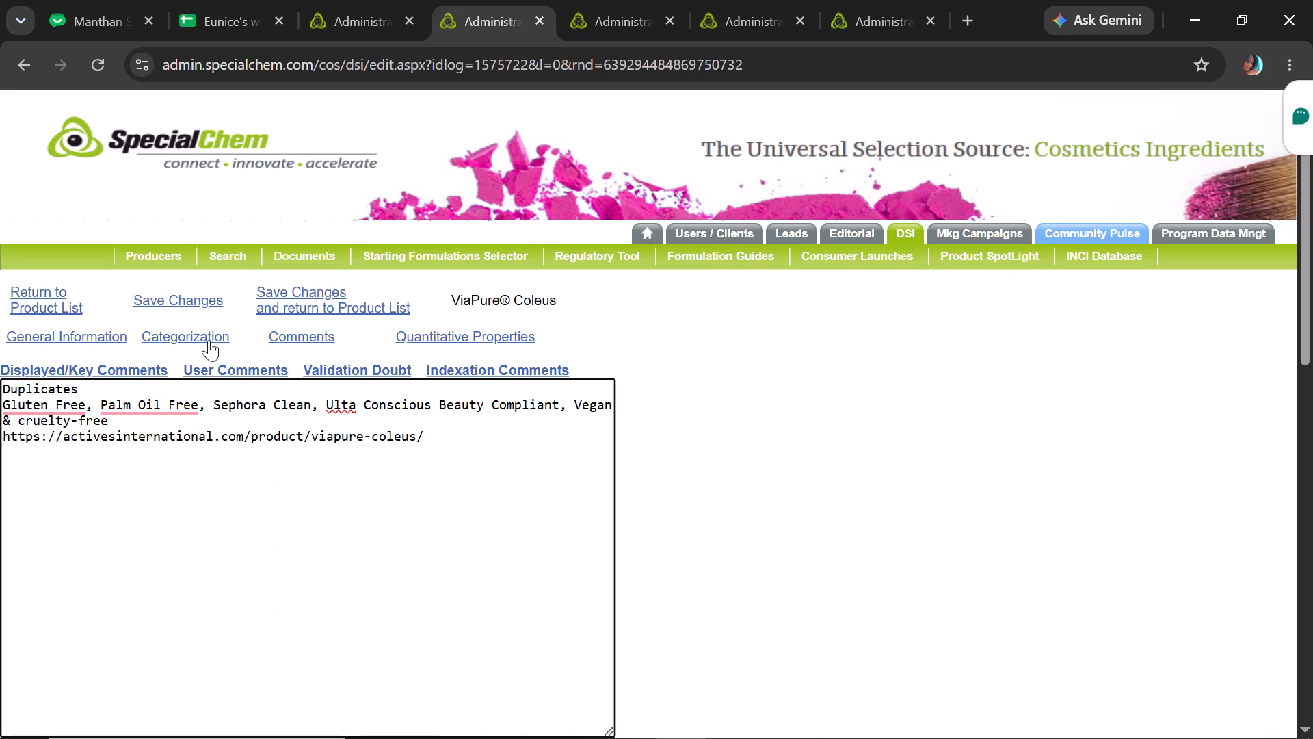
pyautogui.click(194, 294)
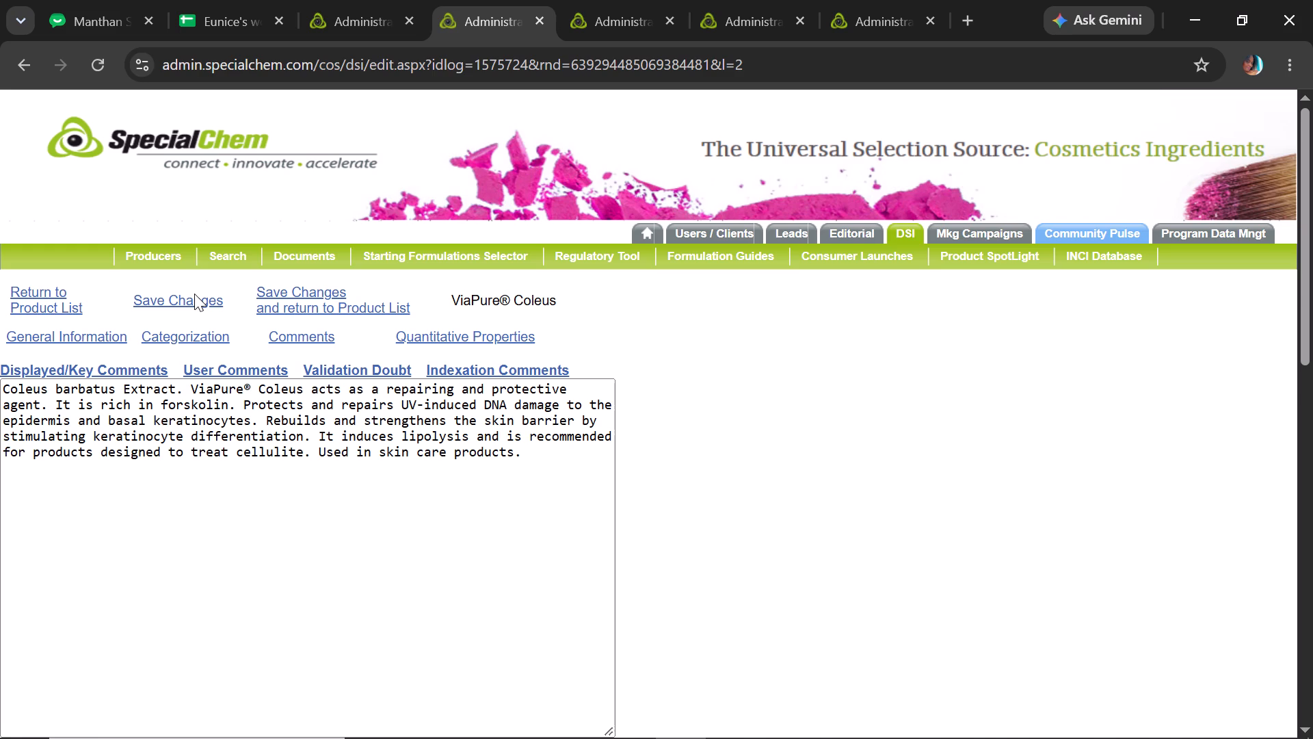
# Replace "ViaPure® Coleus" in the displayed comments with the placeholder text "{product} by {supplier}" copied from the spreadsheet's Guide sheet.
pyautogui.click(1312, 295)
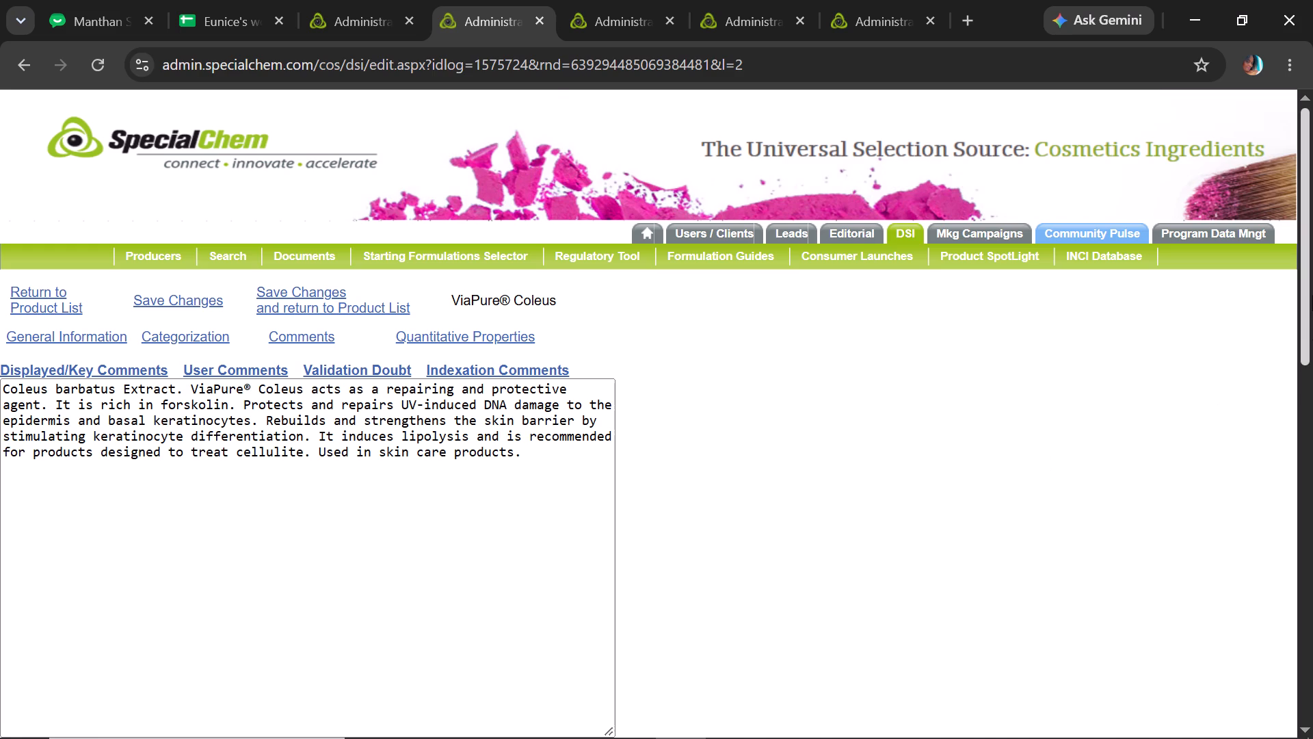
pyautogui.click(250, 1)
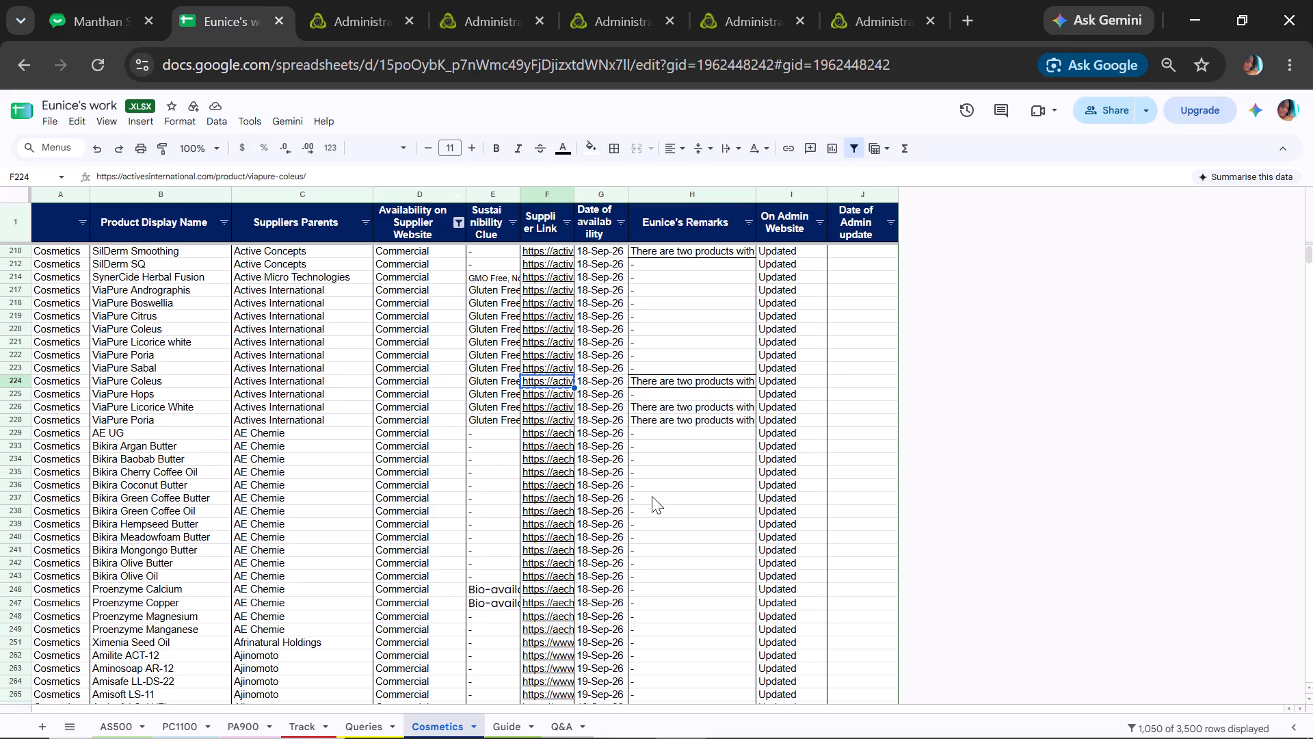
pyautogui.click(499, 728)
pyautogui.hotkey('ctrl', 'c')
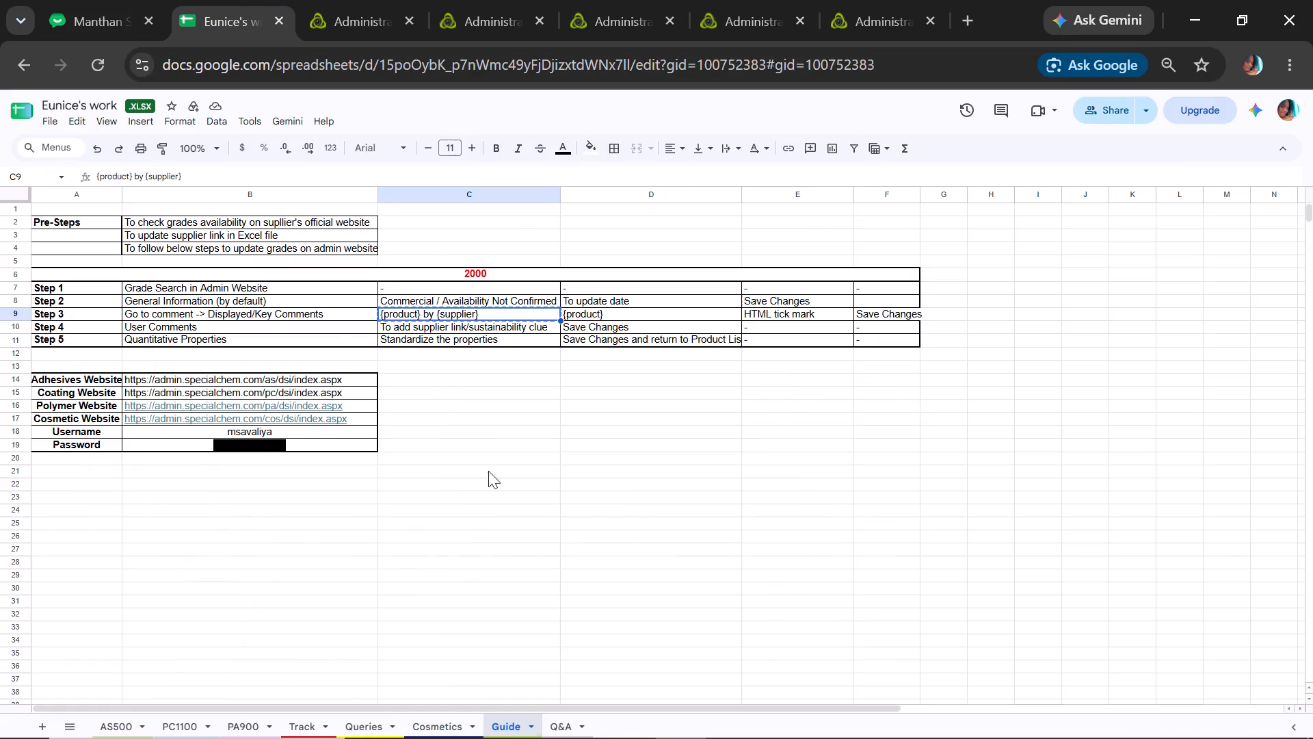
pyautogui.click(492, 0)
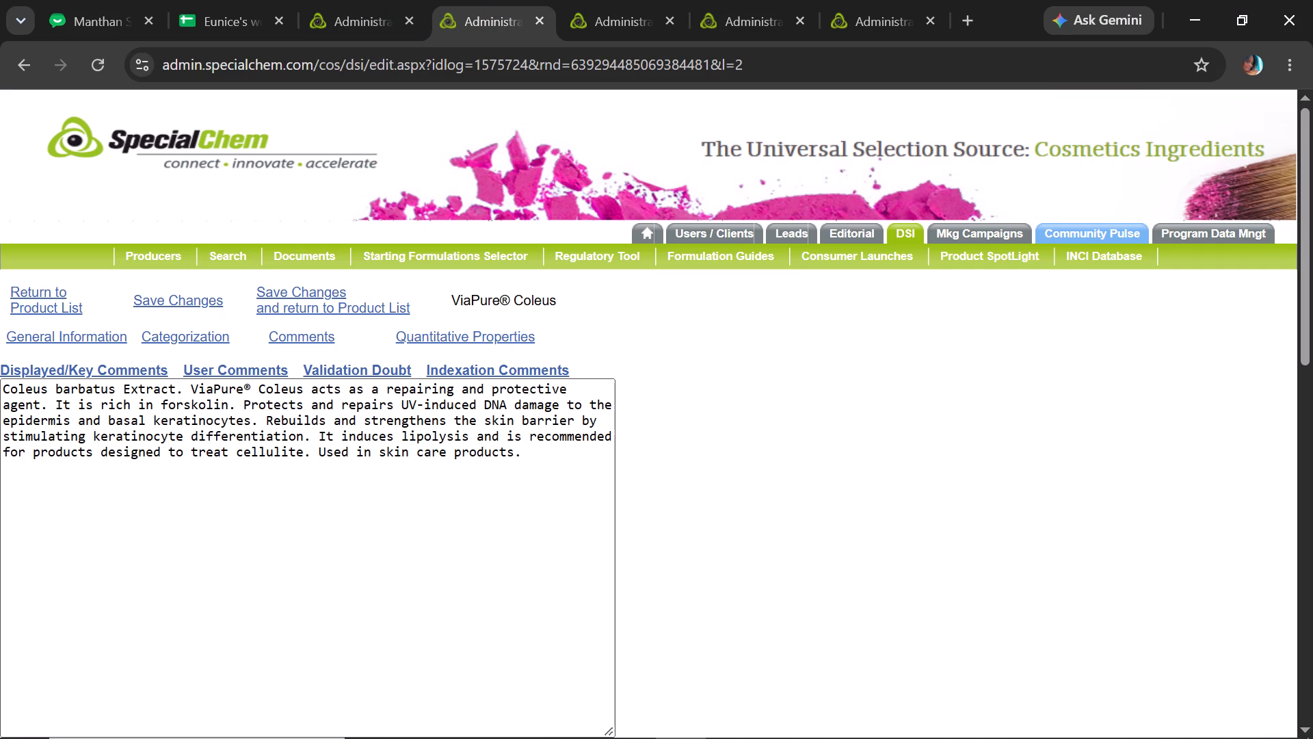
pyautogui.doubleClick(190, 387)
pyautogui.click(190, 387)
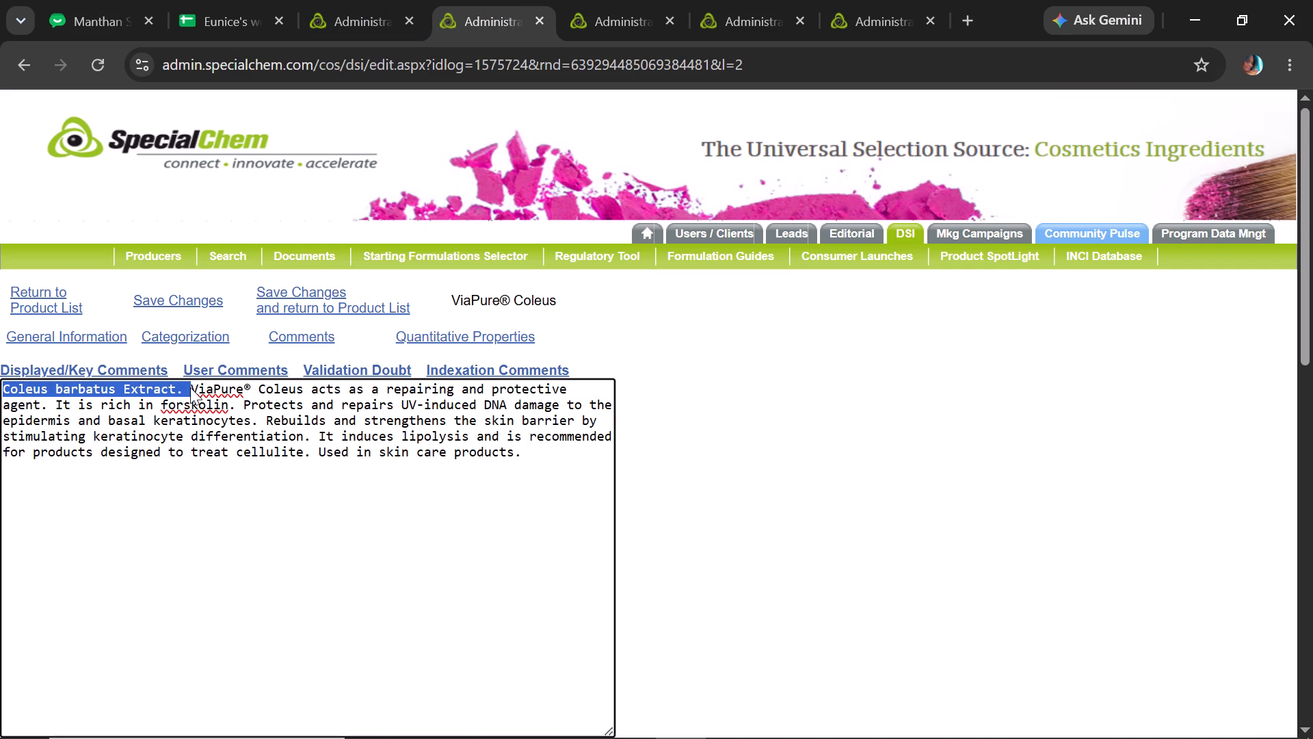
pyautogui.click(191, 380)
pyautogui.moveTo(191, 380); pyautogui.dragTo(307, 375)
pyautogui.hotkey('ctrl', 'v')
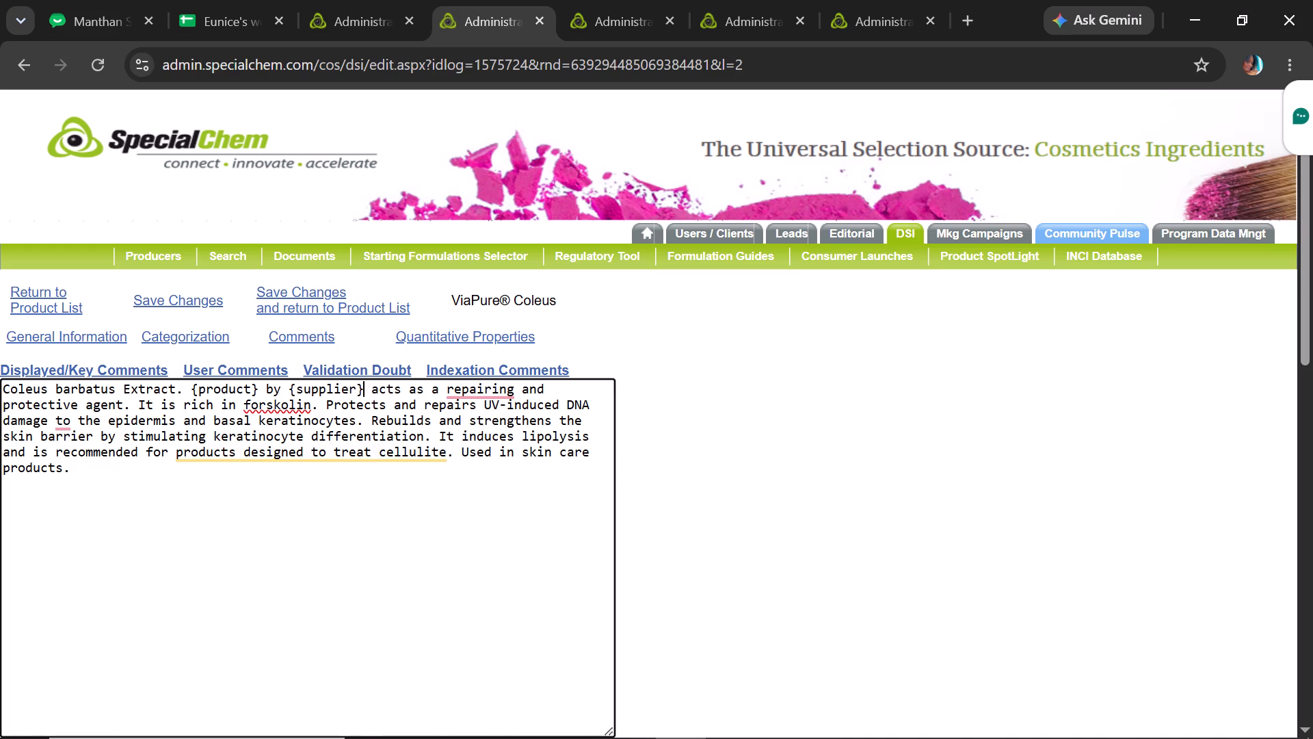
# Copy the {product} placeholder and accept Grammarly's suggestion to replace "repairing" with "repair" in the displayed comments.
pyautogui.moveTo(256, 387); pyautogui.dragTo(188, 371)
pyautogui.hotkey('ctrl', 'c')
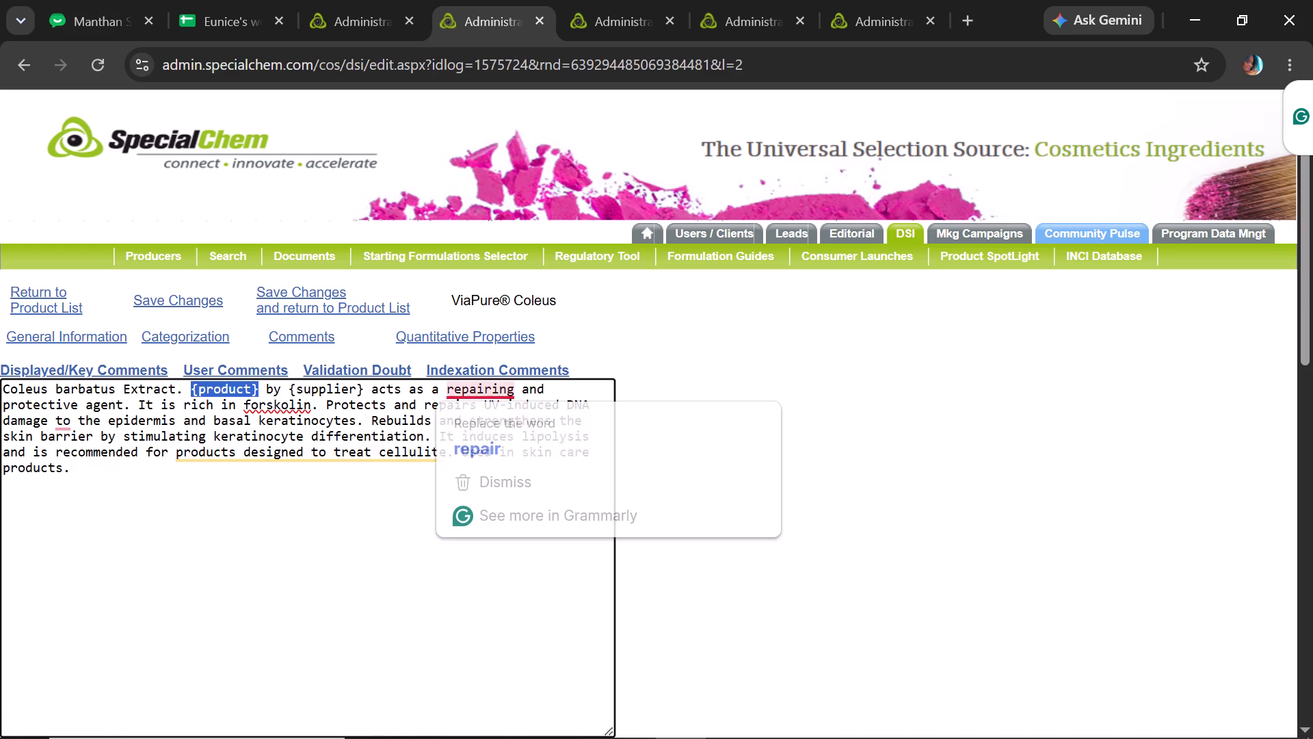
pyautogui.click(484, 429)
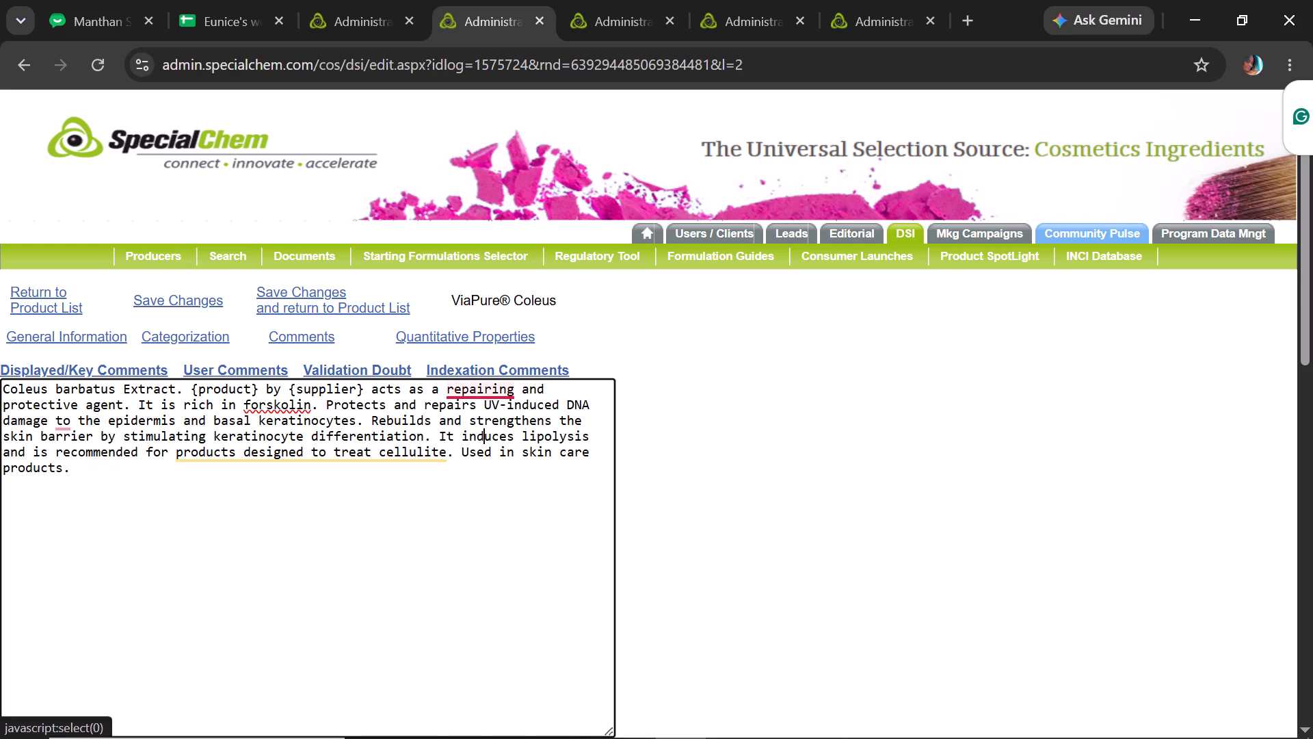
pyautogui.click(505, 427)
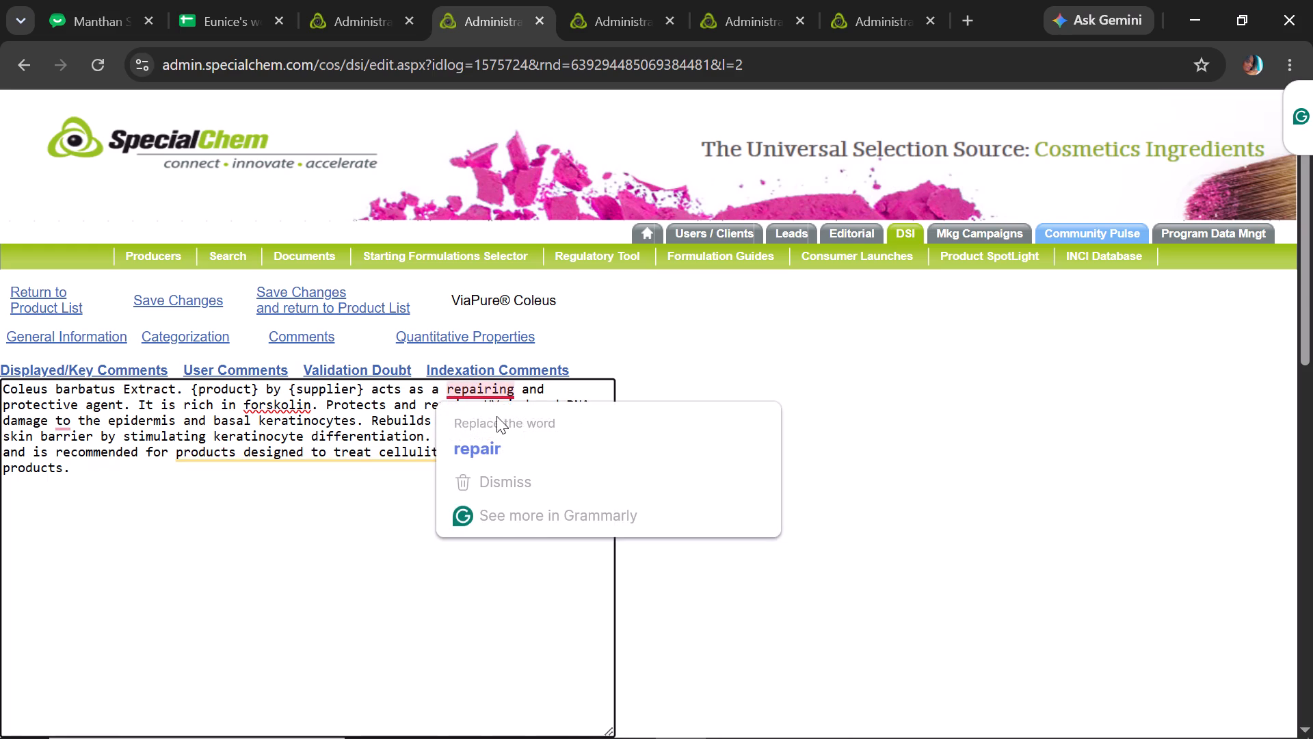
pyautogui.click(496, 416)
pyautogui.write('repair')
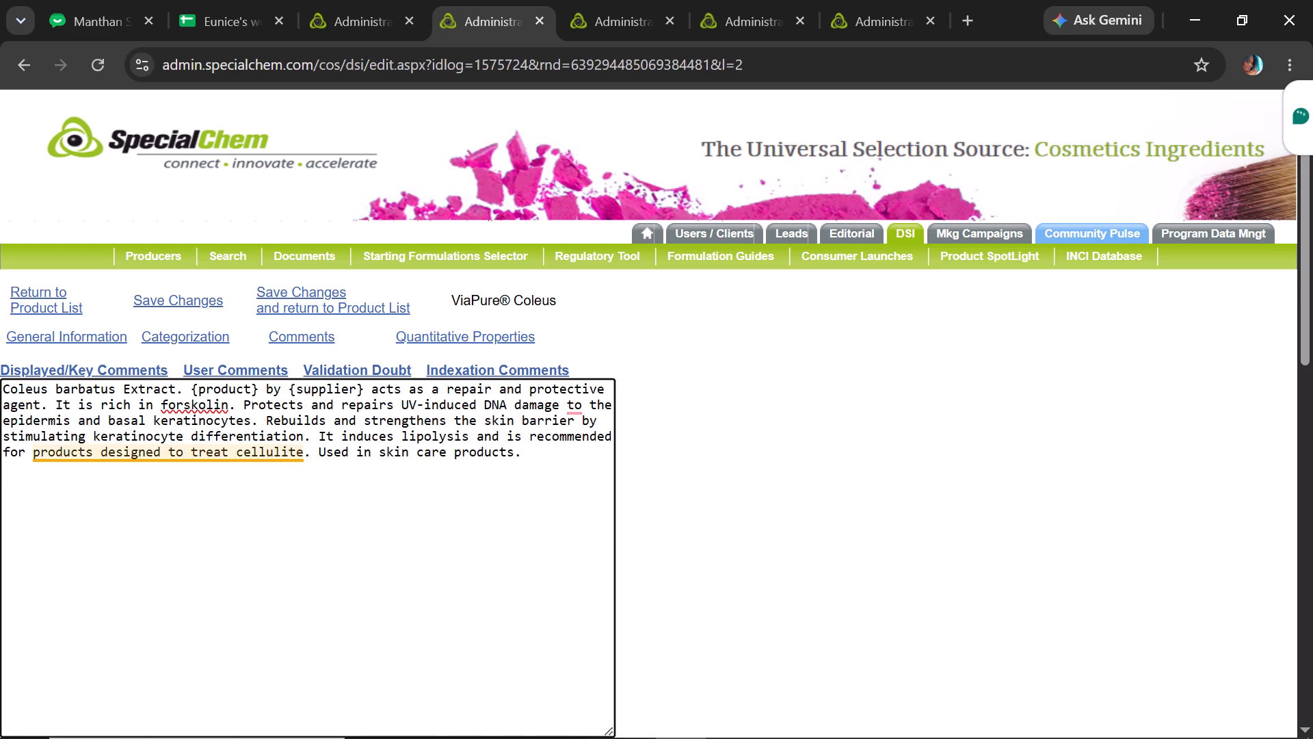
# Insert {product} before "Protects and repairs UV-induced DNA damage" and make "protects" lowercase.
pyautogui.click(244, 407)
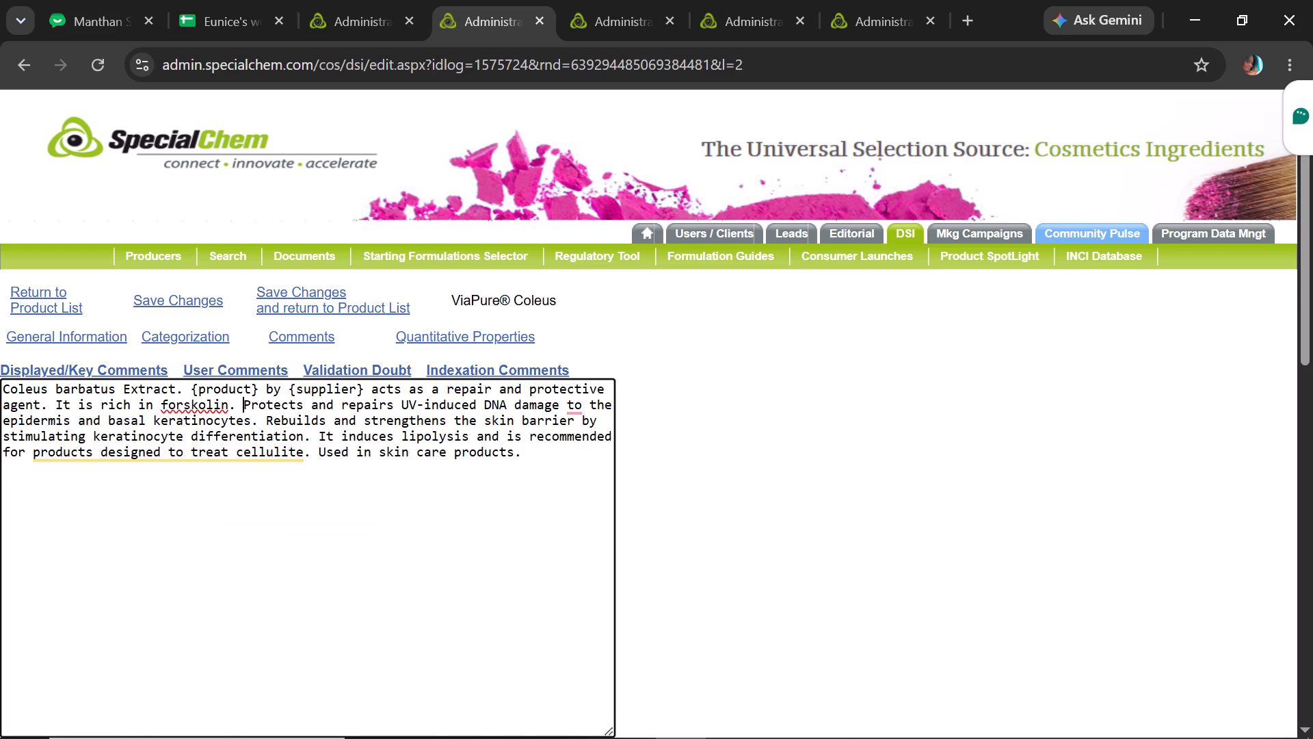
pyautogui.hotkey('ctrl', 'v')
pyautogui.press('space')
pyautogui.press('Delete')
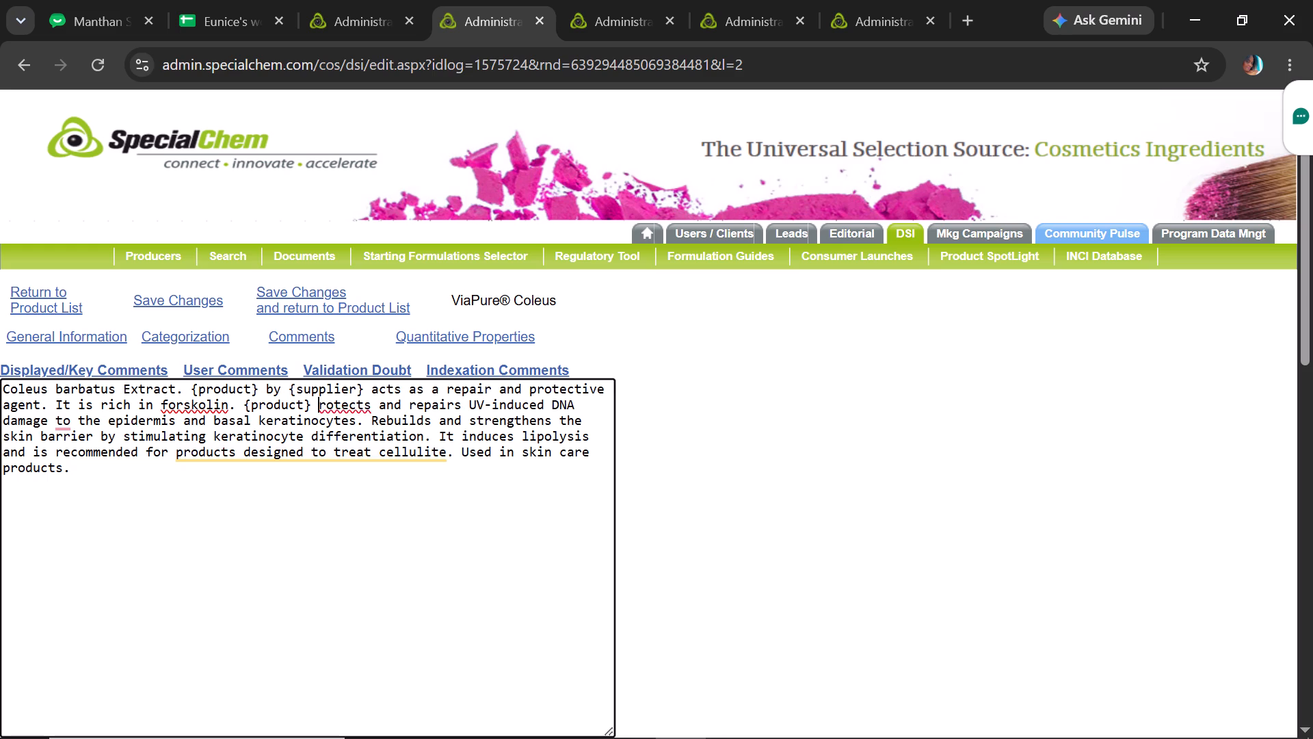
pyautogui.press('p')
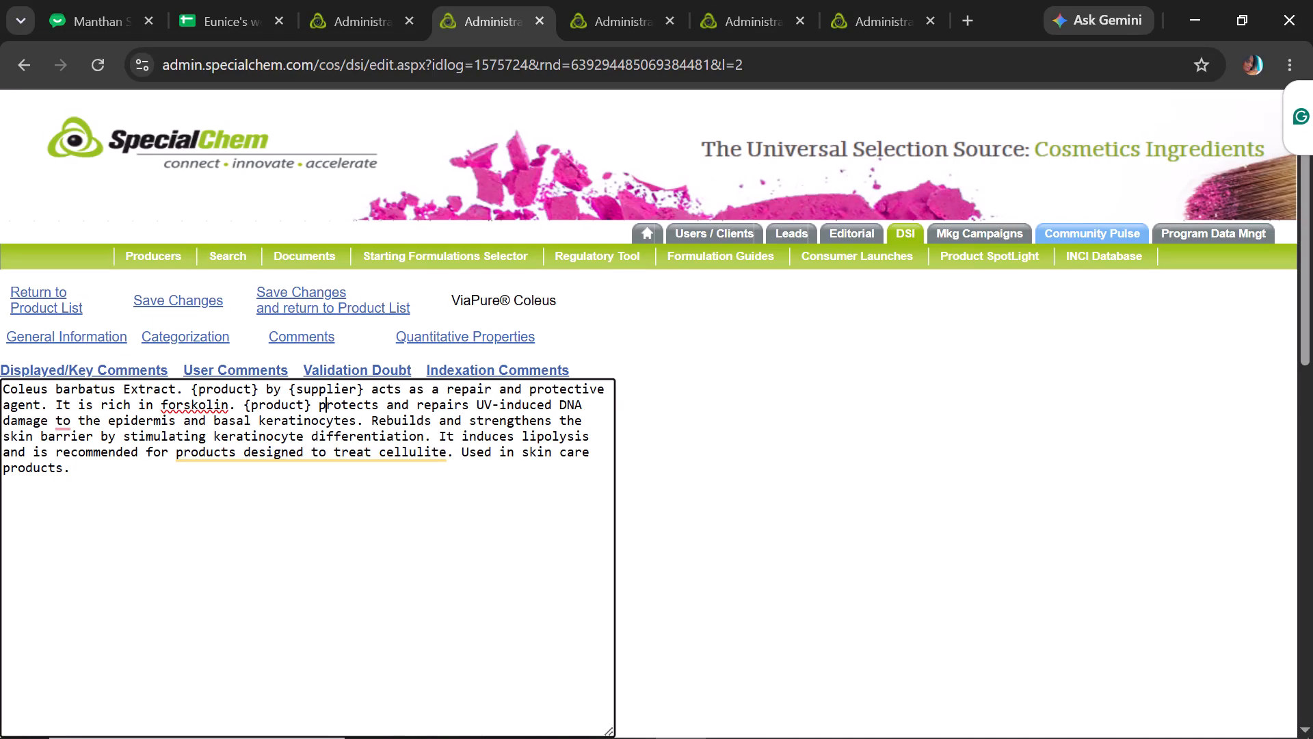
# Enable Display as HTML for ViaPure® Coleus's displayed comments and save the changes.
pyautogui.moveTo(1312, 282); pyautogui.dragTo(1312, 358)
pyautogui.click(119, 569)
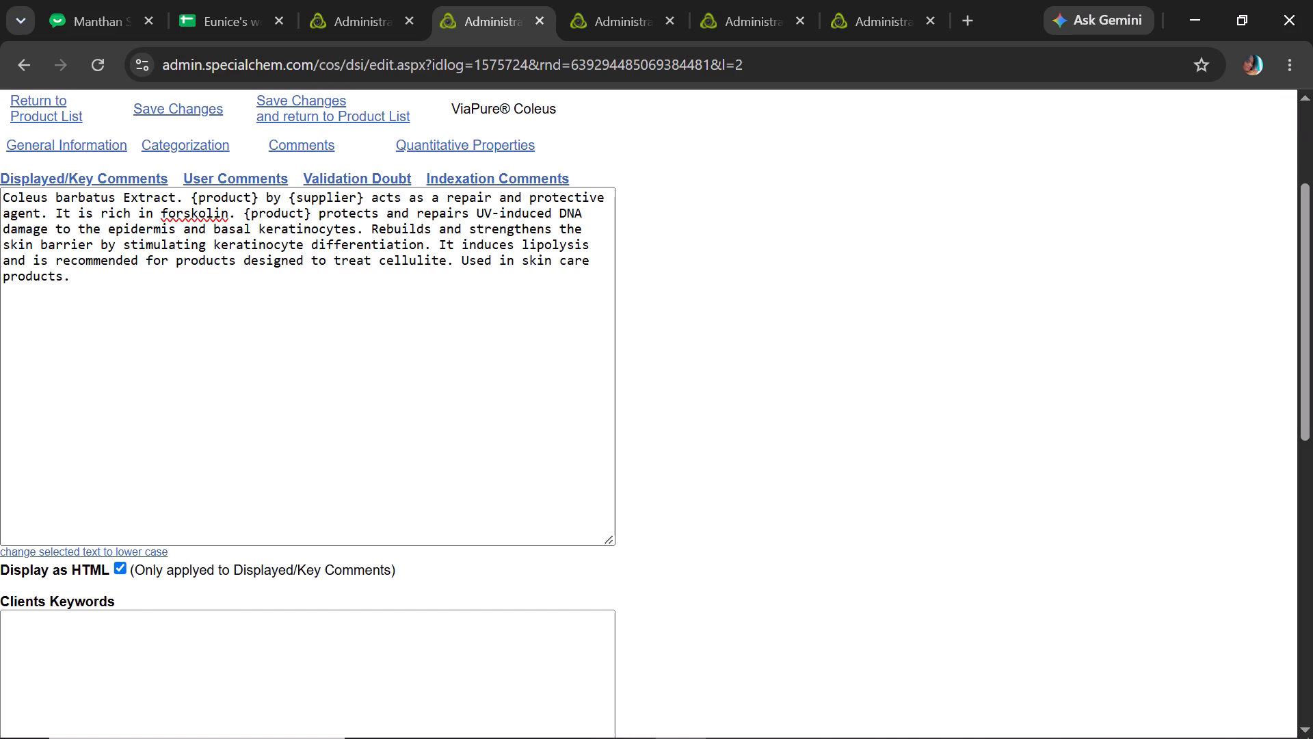
pyautogui.click(196, 112)
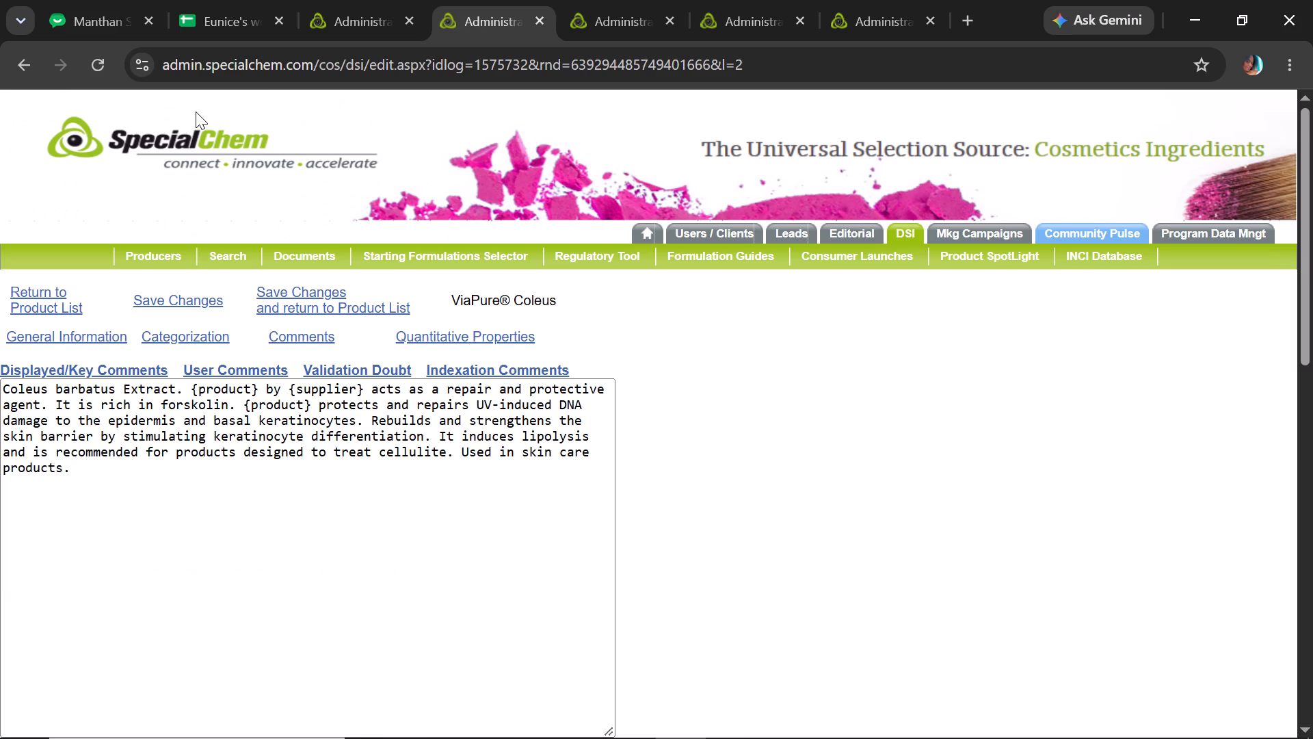
pyautogui.click(192, 306)
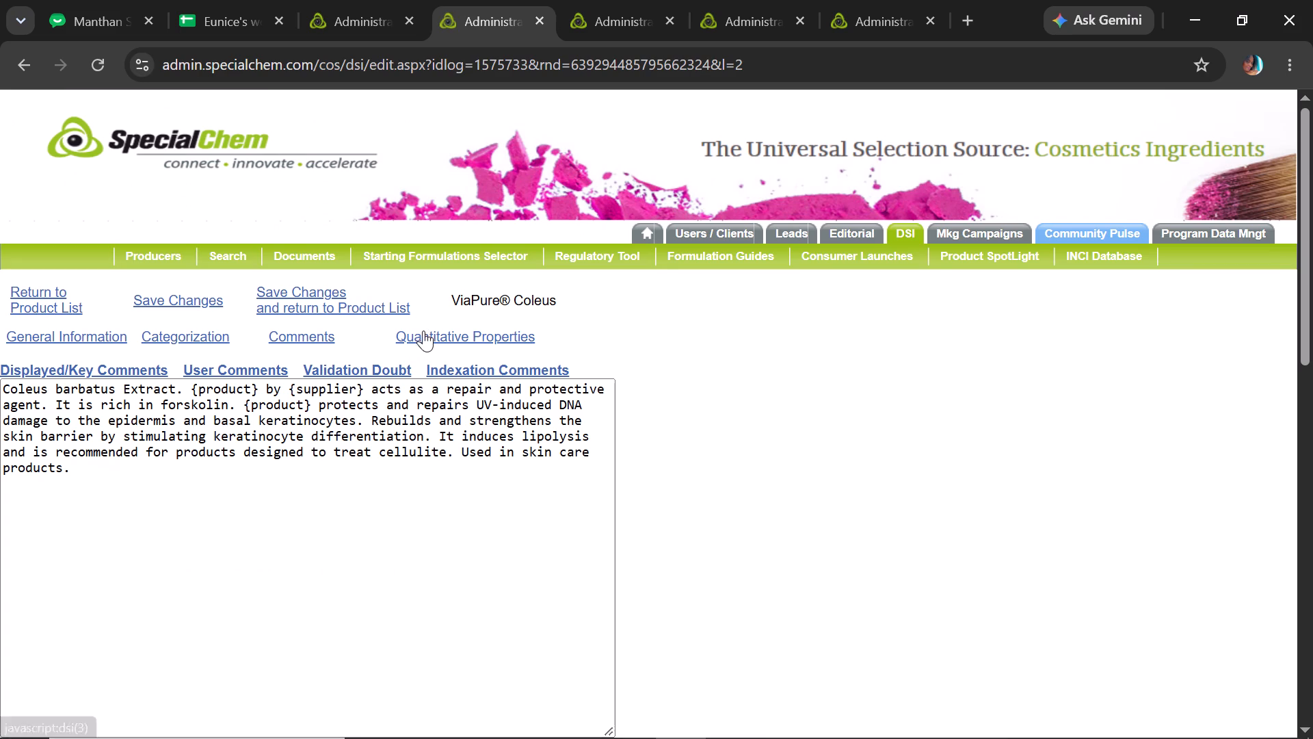
# Check ViaPure® Coleus's user comments and quantitative properties, and save the grade, returning to the product list.
pyautogui.click(266, 370)
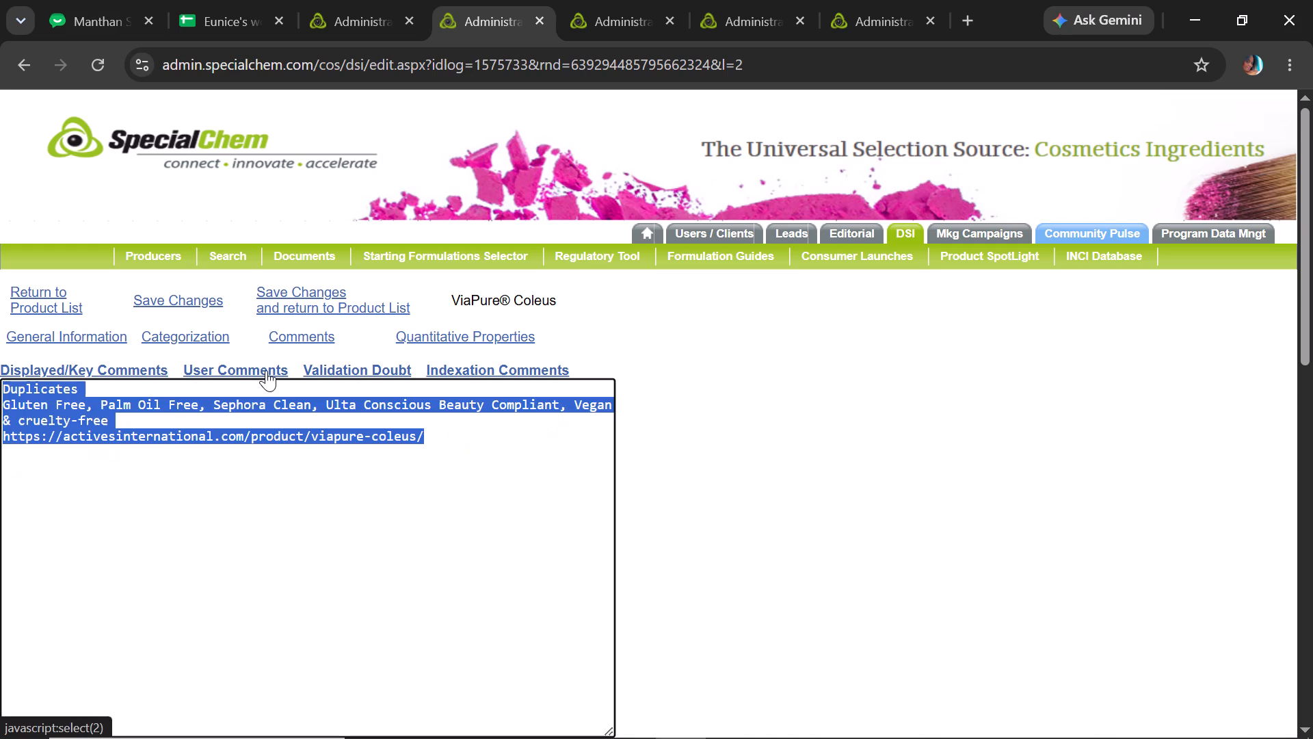
pyautogui.click(425, 340)
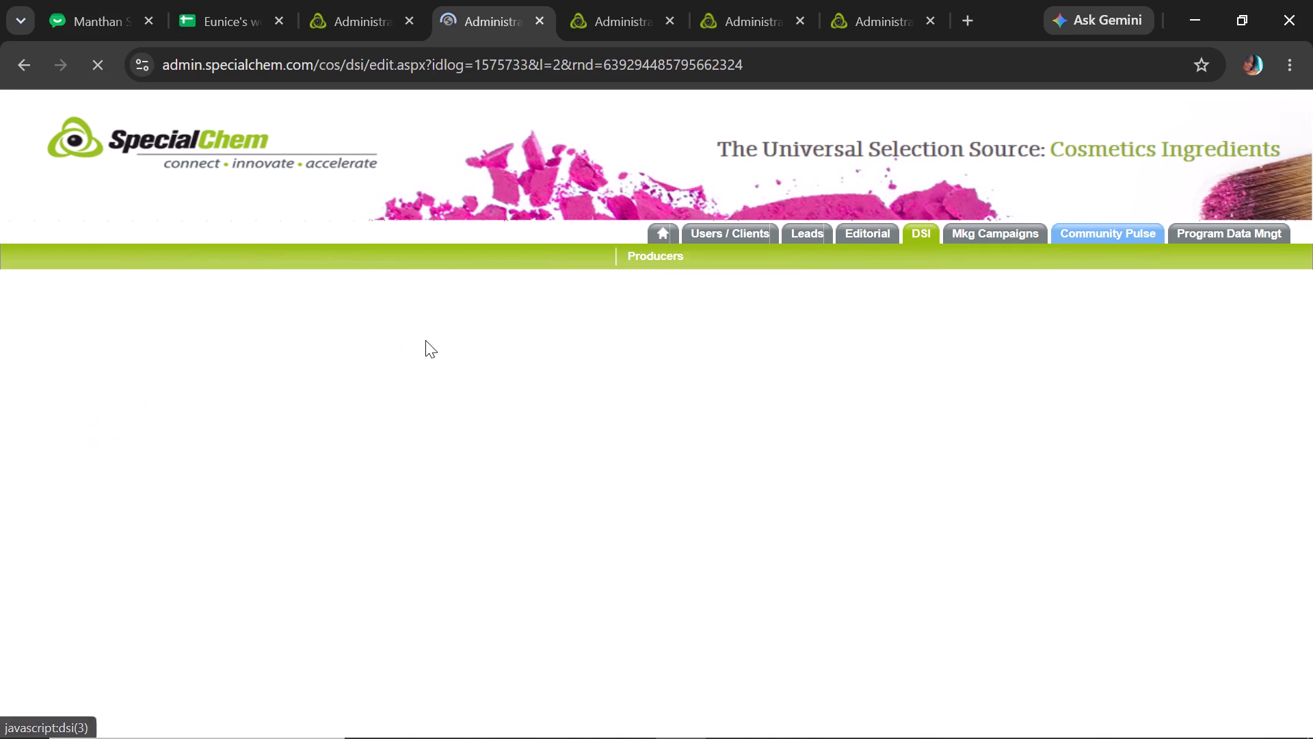
pyautogui.click(297, 301)
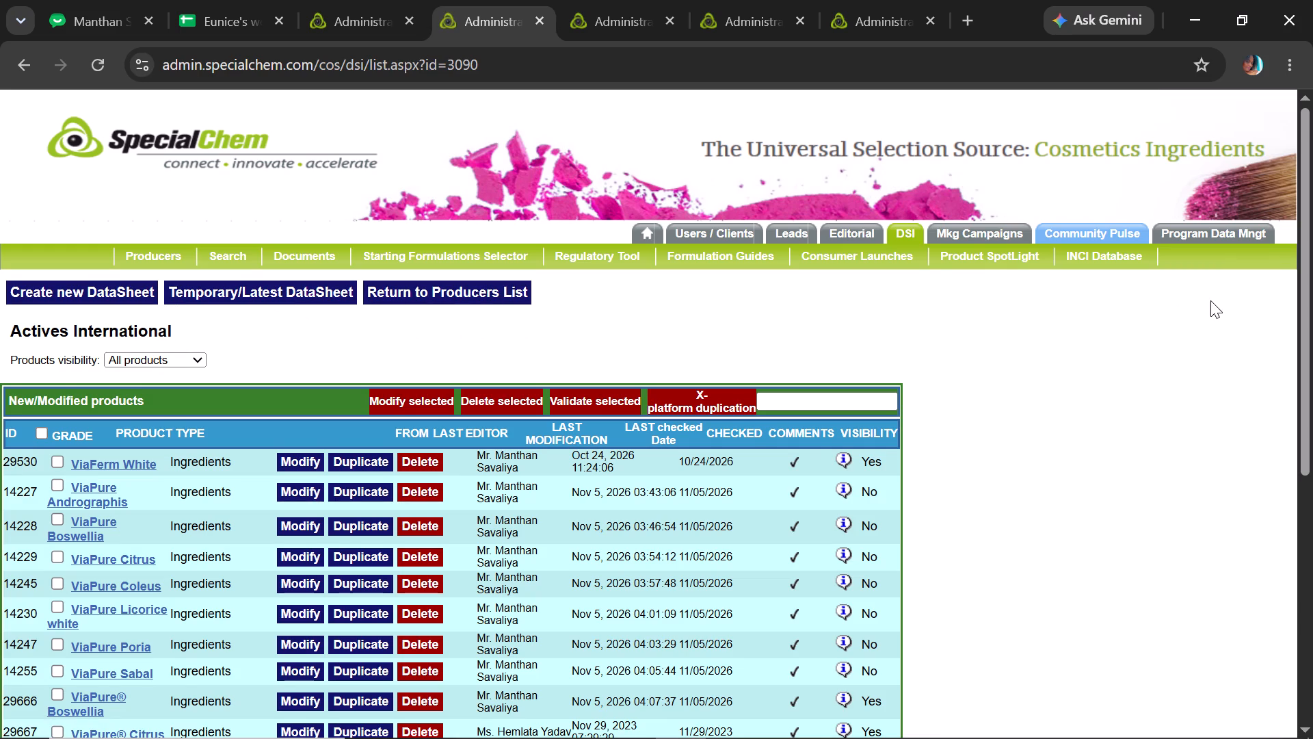
# Open the imported ViaPure® Hops grade for modification and copy "{product} by {supplier}" from the spreadsheet's Guide sheet.
pyautogui.moveTo(1312, 291); pyautogui.dragTo(1312, 738)
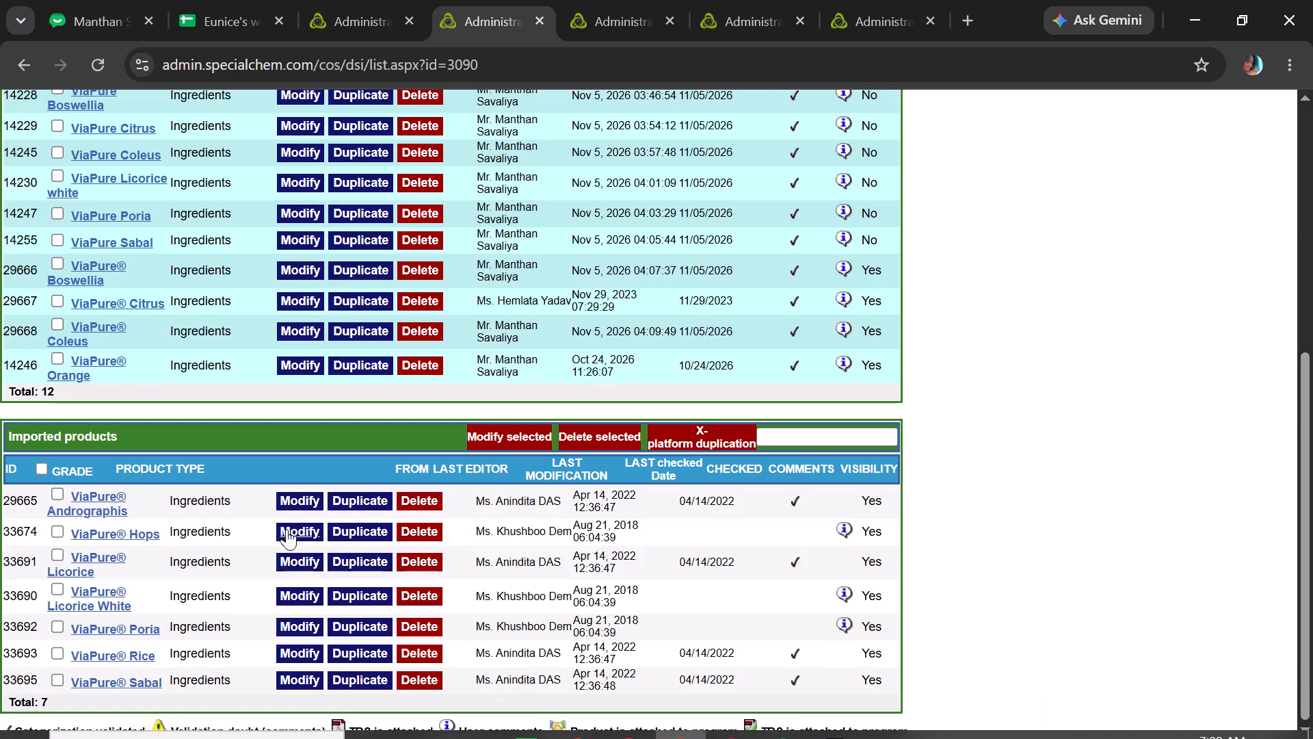
pyautogui.click(289, 532)
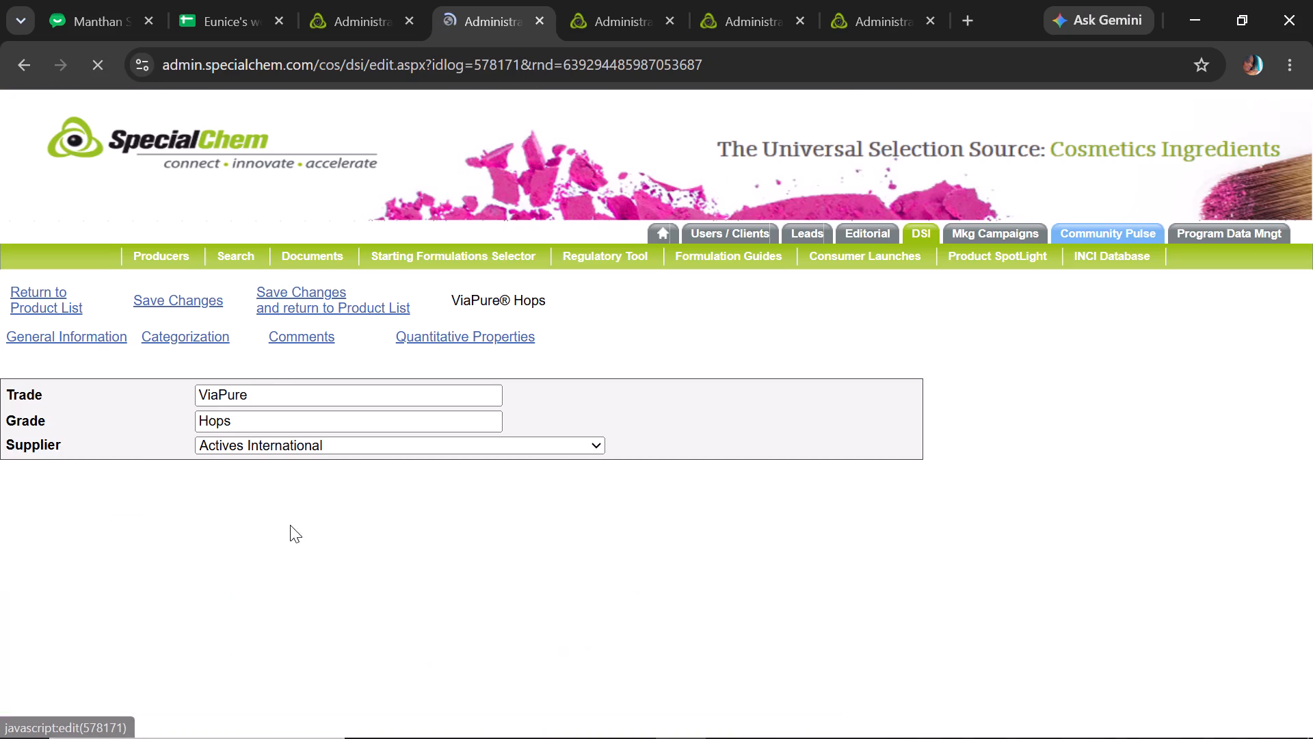
pyautogui.click(232, 16)
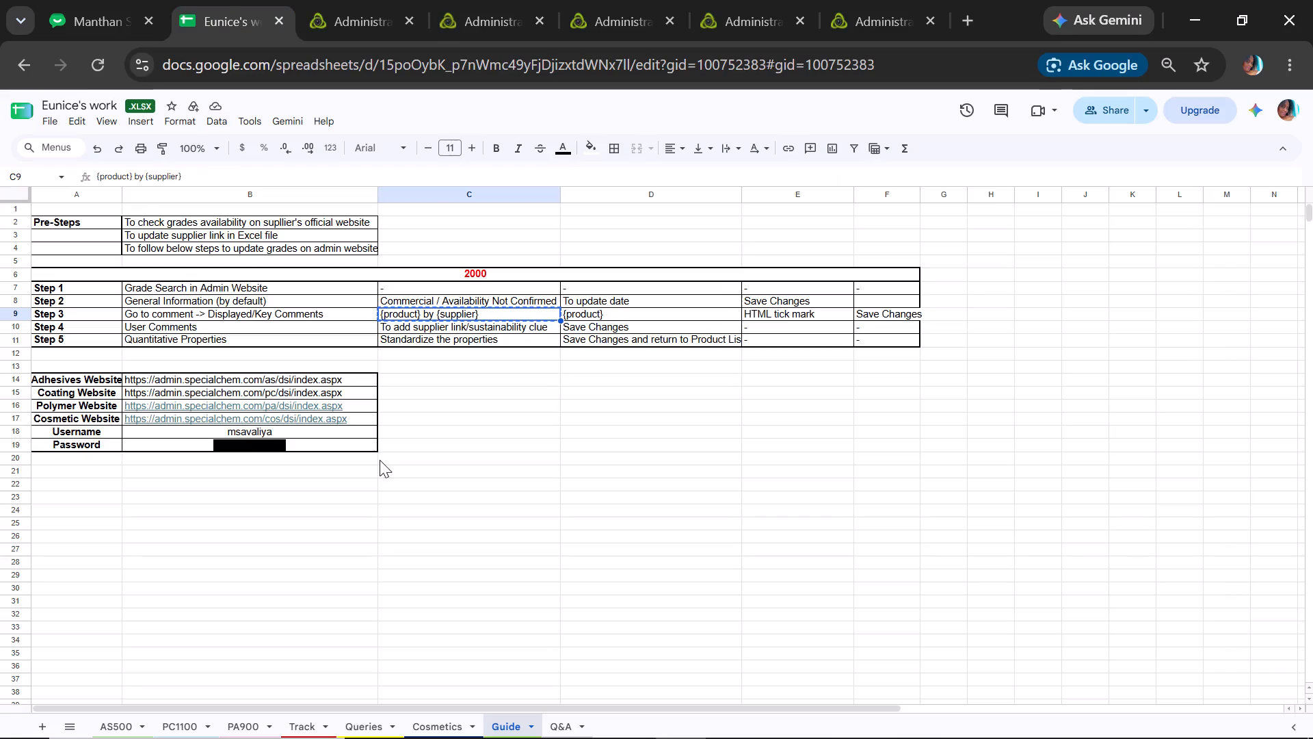
pyautogui.hotkey('ctrl', 'c')
pyautogui.click(454, 728)
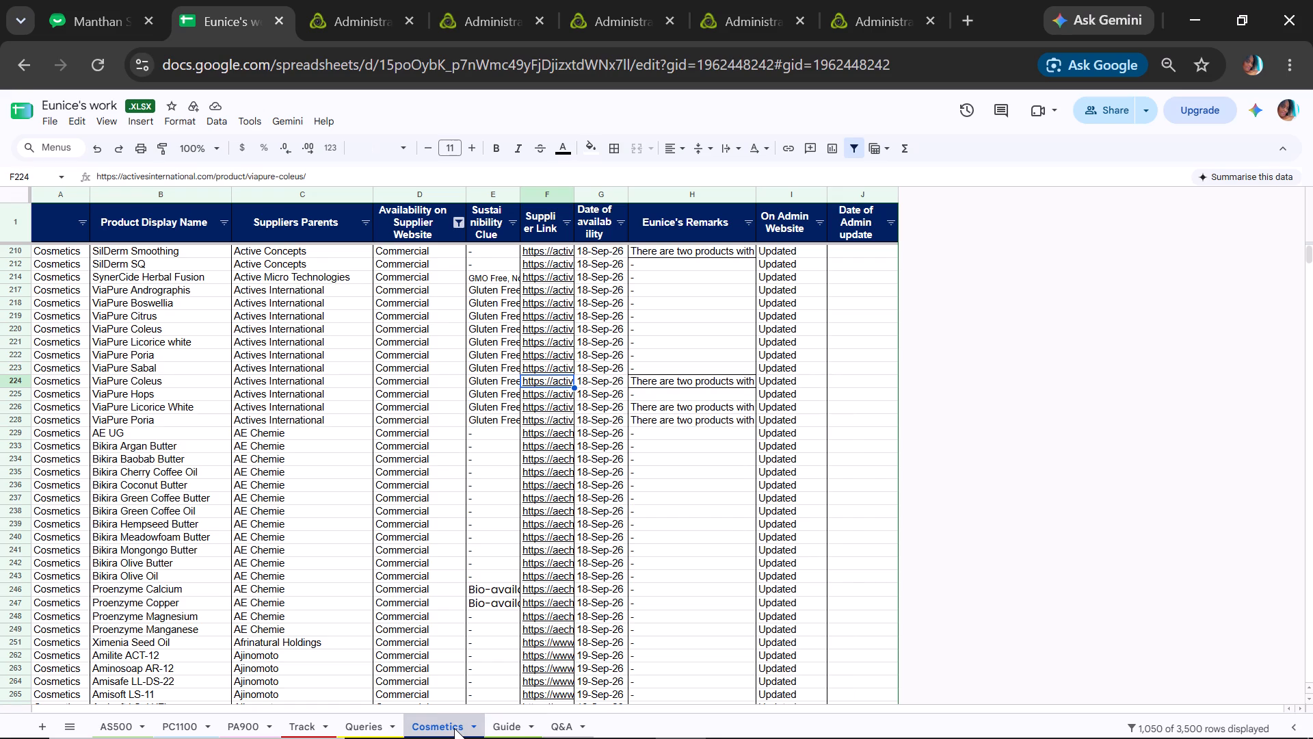
pyautogui.click(492, 393)
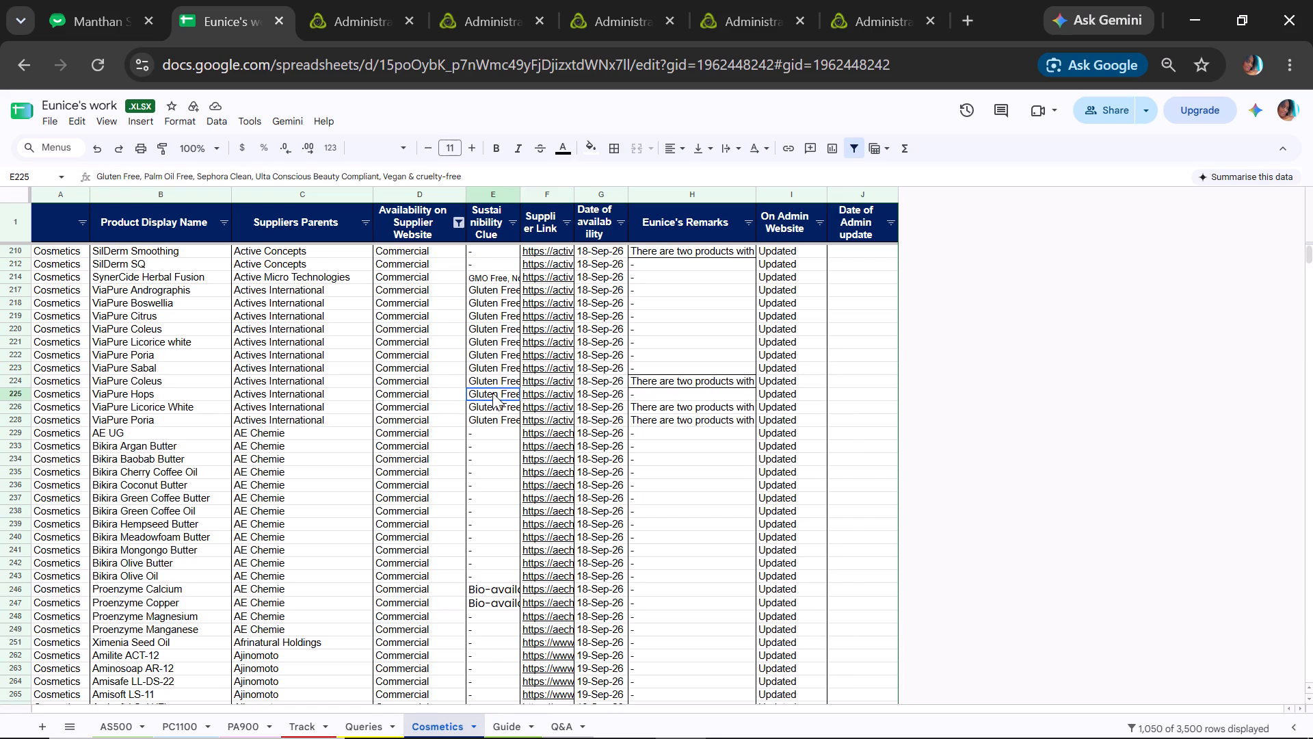
pyautogui.click(497, 2)
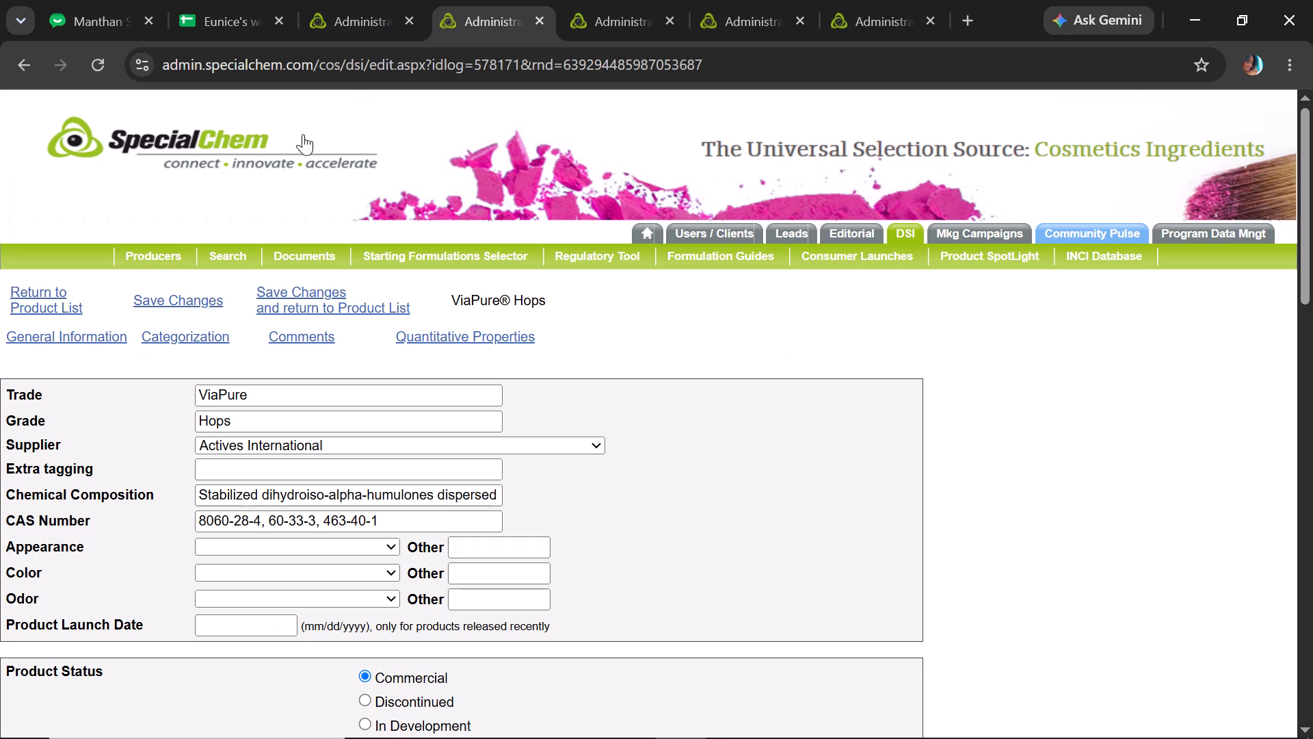
# Mark the Commercial status of ViaPure® Hops as checked on 11/05/2026 and save the changes.
pyautogui.moveTo(1312, 207); pyautogui.dragTo(1312, 254)
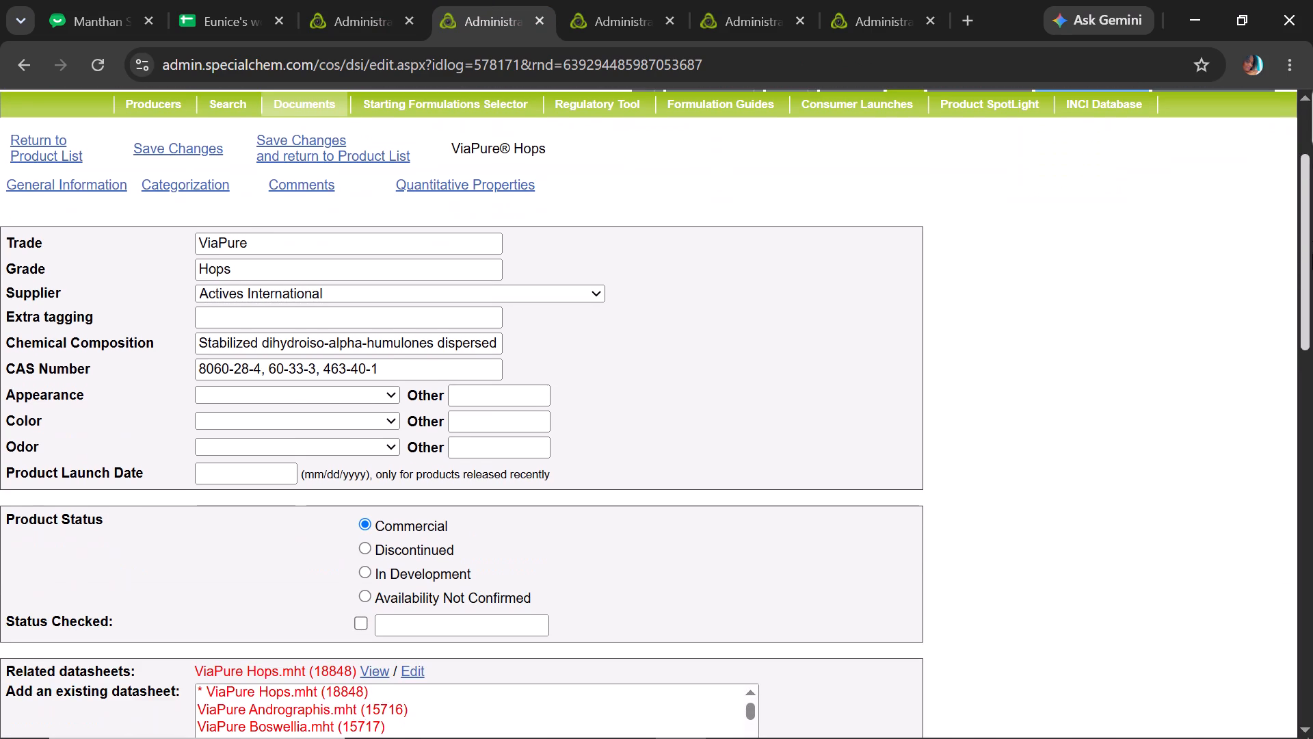
pyautogui.click(357, 626)
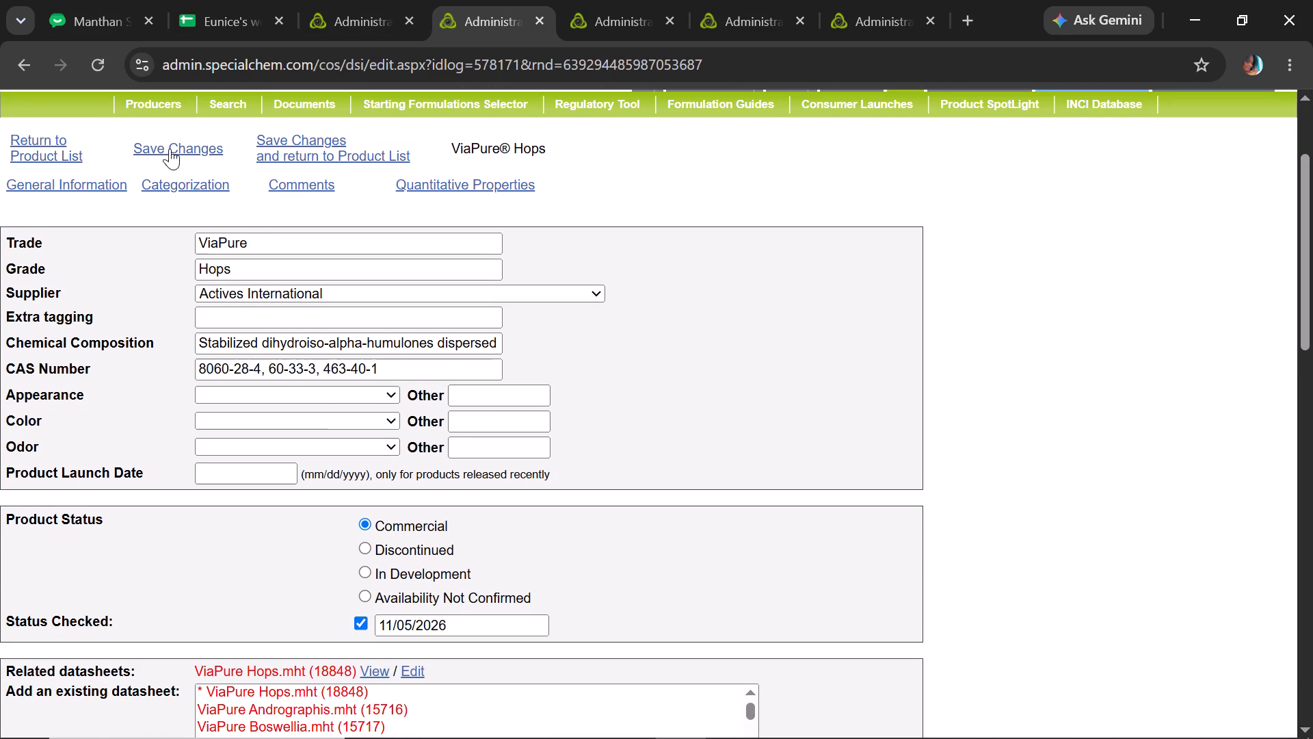
pyautogui.click(171, 144)
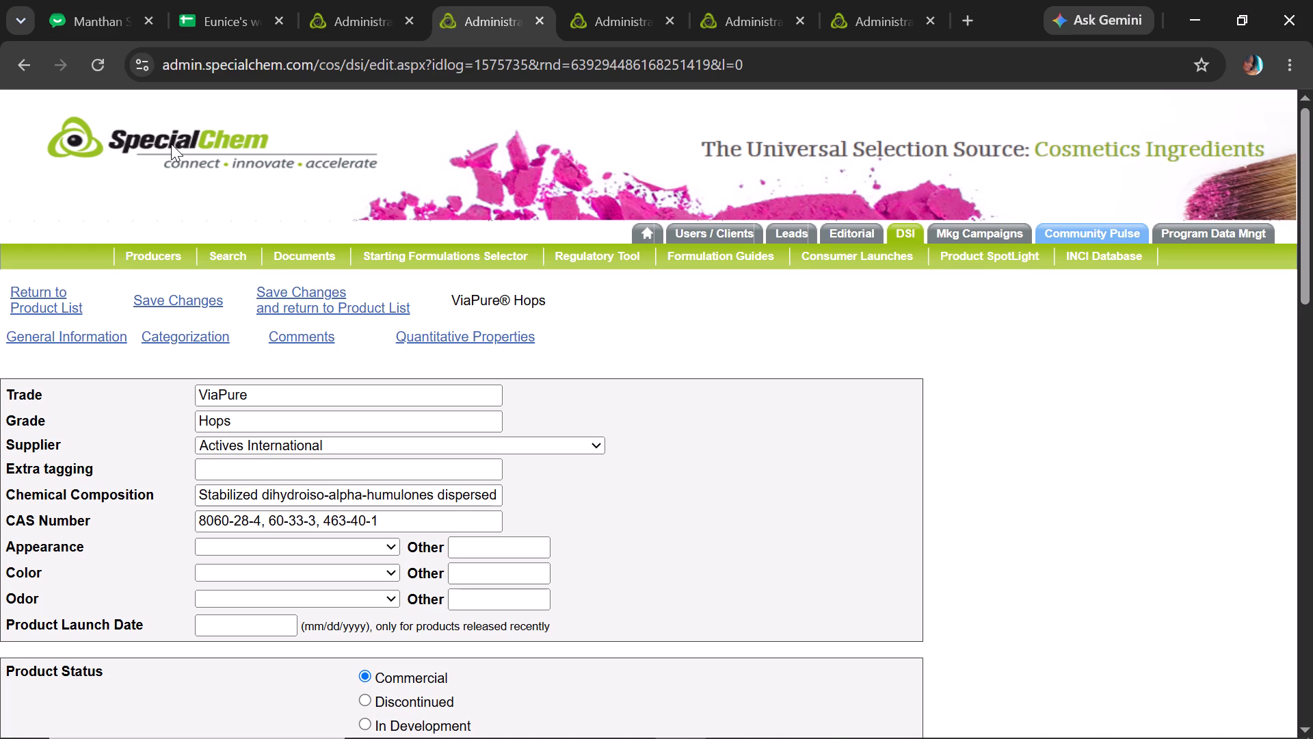
# Replace the first "ViaPure® Hops" in the grade's displayed comments with the copied "{product} by {supplier}" placeholder.
pyautogui.moveTo(1312, 284); pyautogui.dragTo(1306, 307)
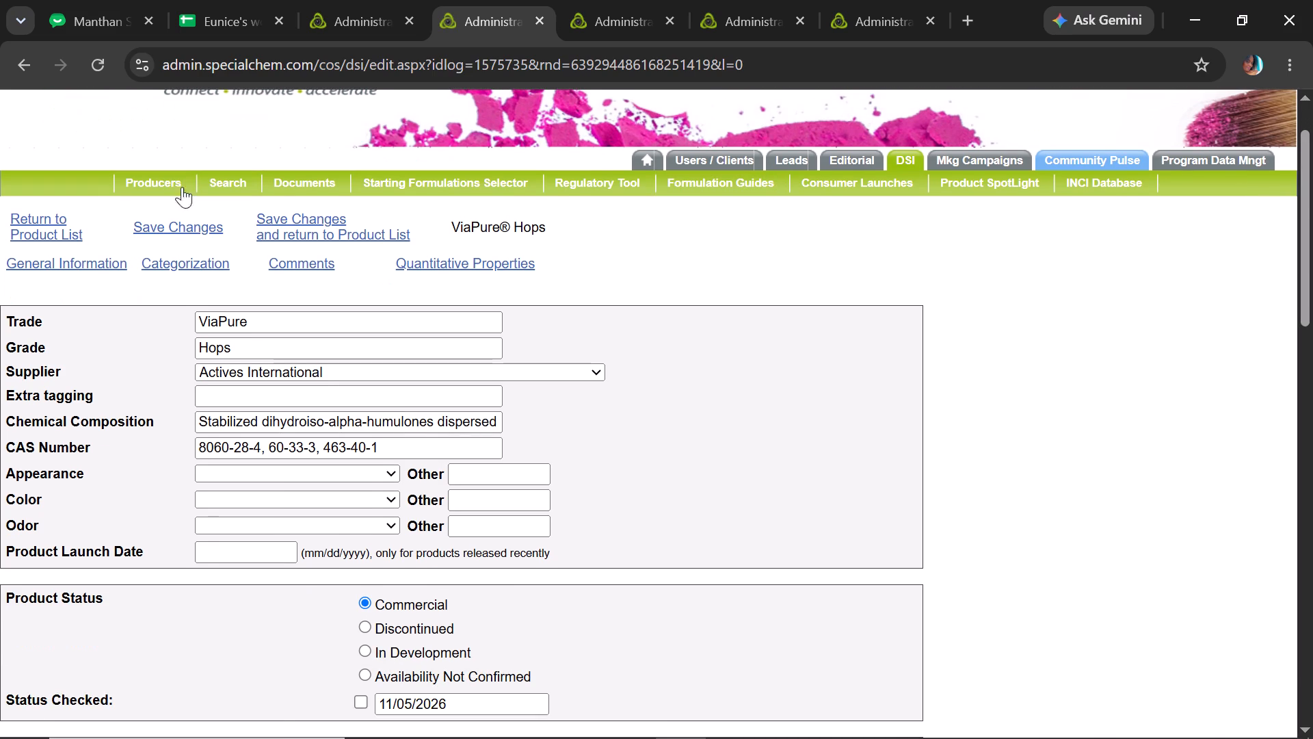
pyautogui.click(284, 257)
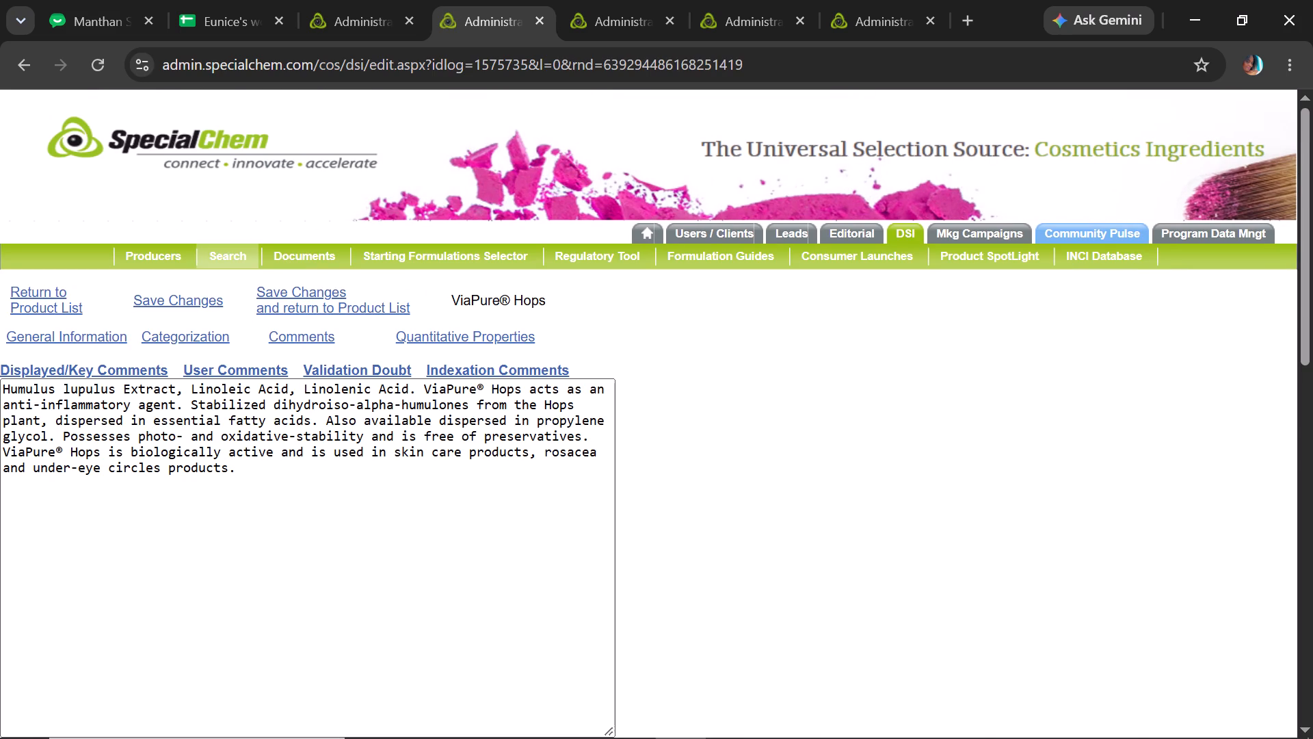
pyautogui.doubleClick(424, 380)
pyautogui.click(424, 380)
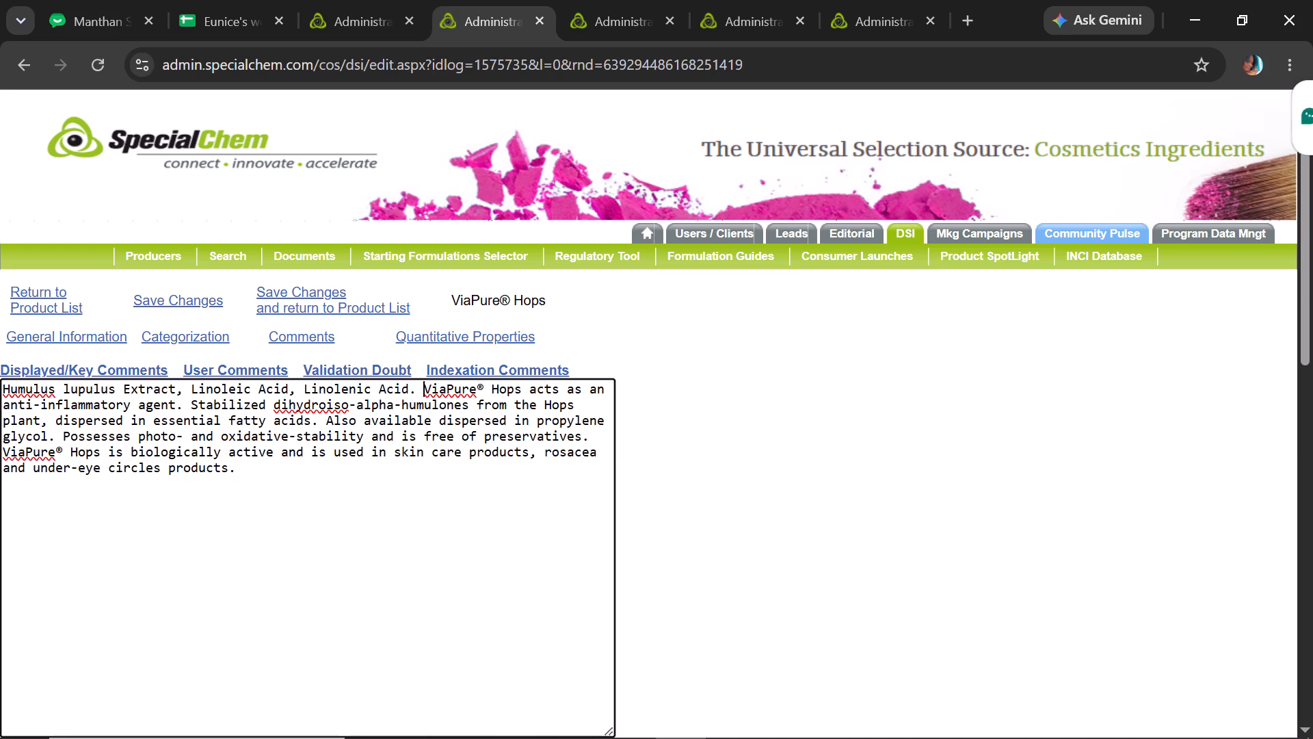
pyautogui.moveTo(424, 380); pyautogui.dragTo(520, 377)
pyautogui.hotkey('ctrl', 'v')
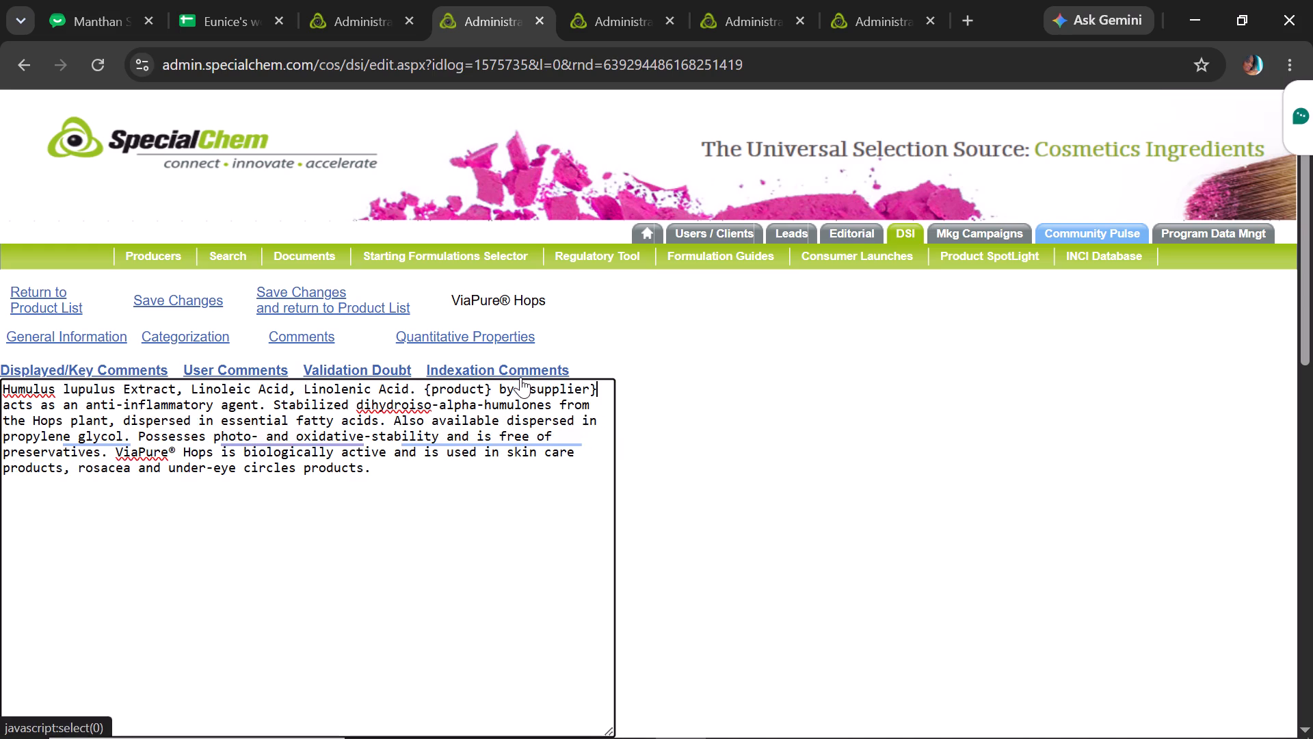
# Copy {product} from the displayed comments and replace the remaining "ViaPure® Hops" before "is biologically active" with it.
pyautogui.moveTo(488, 388); pyautogui.dragTo(427, 390)
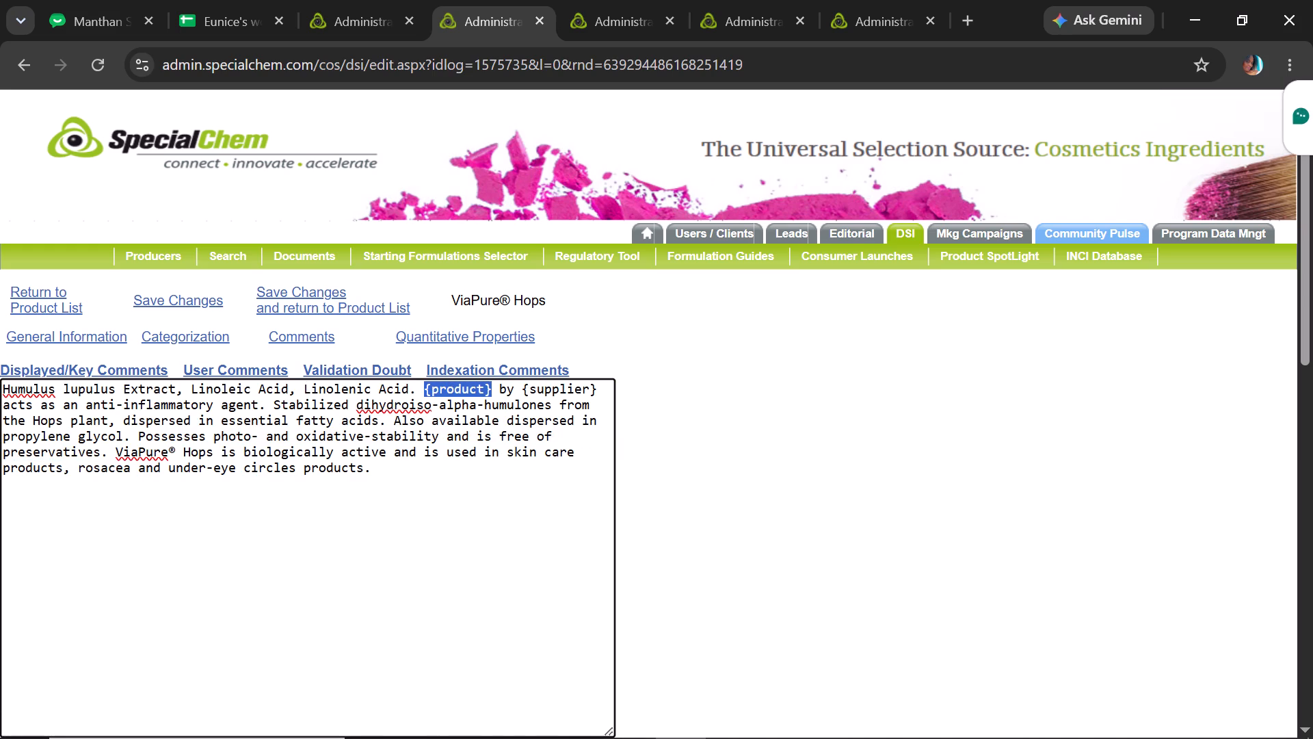
pyautogui.moveTo(427, 390); pyautogui.dragTo(424, 390)
pyautogui.hotkey('ctrl', 'c')
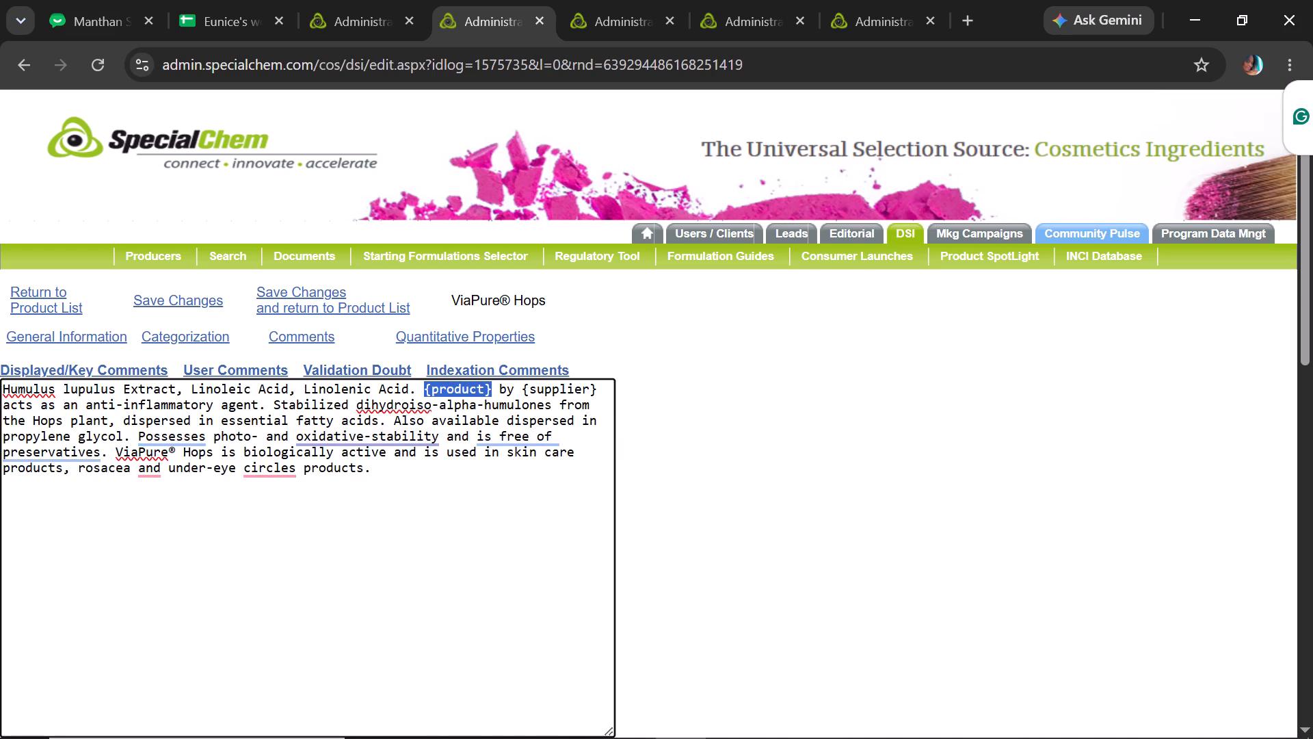
pyautogui.moveTo(112, 448); pyautogui.dragTo(213, 447)
pyautogui.hotkey('ctrl', 'v')
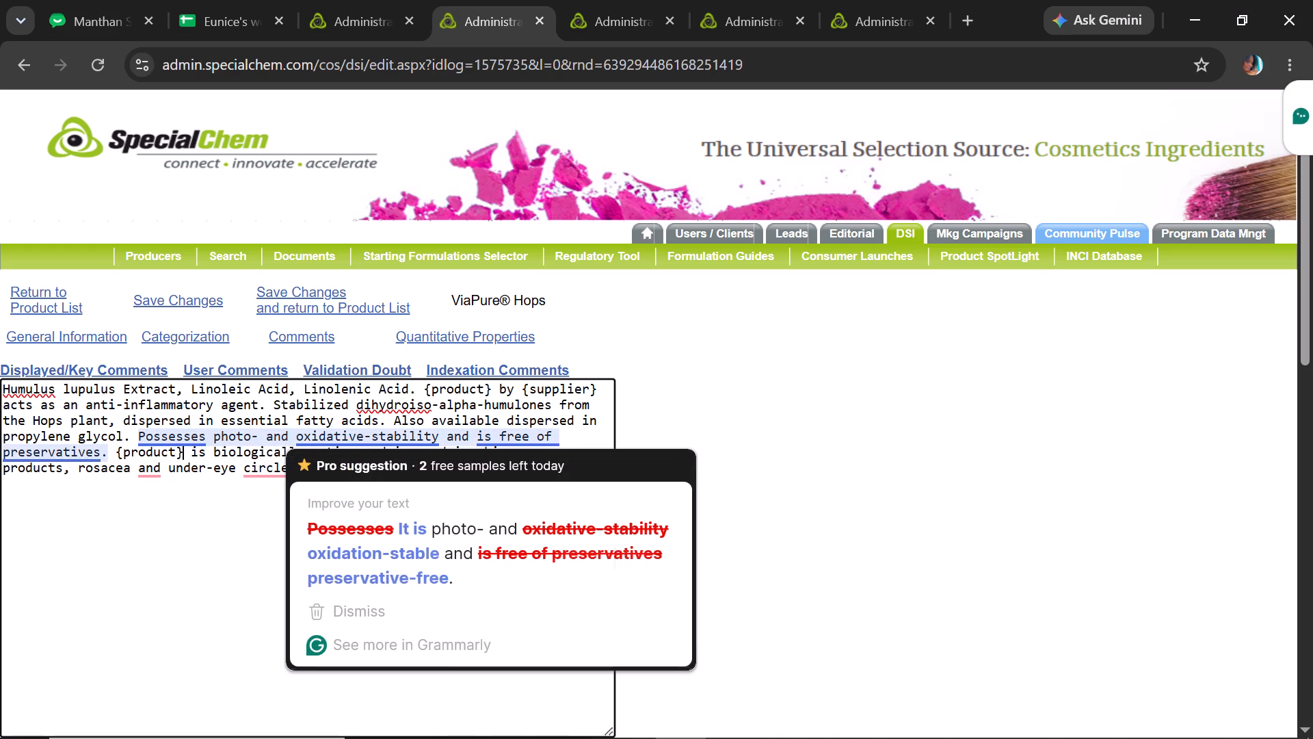
# Accept Grammarly's corrections "It is photo- and oxidation-stable and preservative-free", "circle" and the comma after "rosacea" in the displayed comments.
pyautogui.click(421, 549)
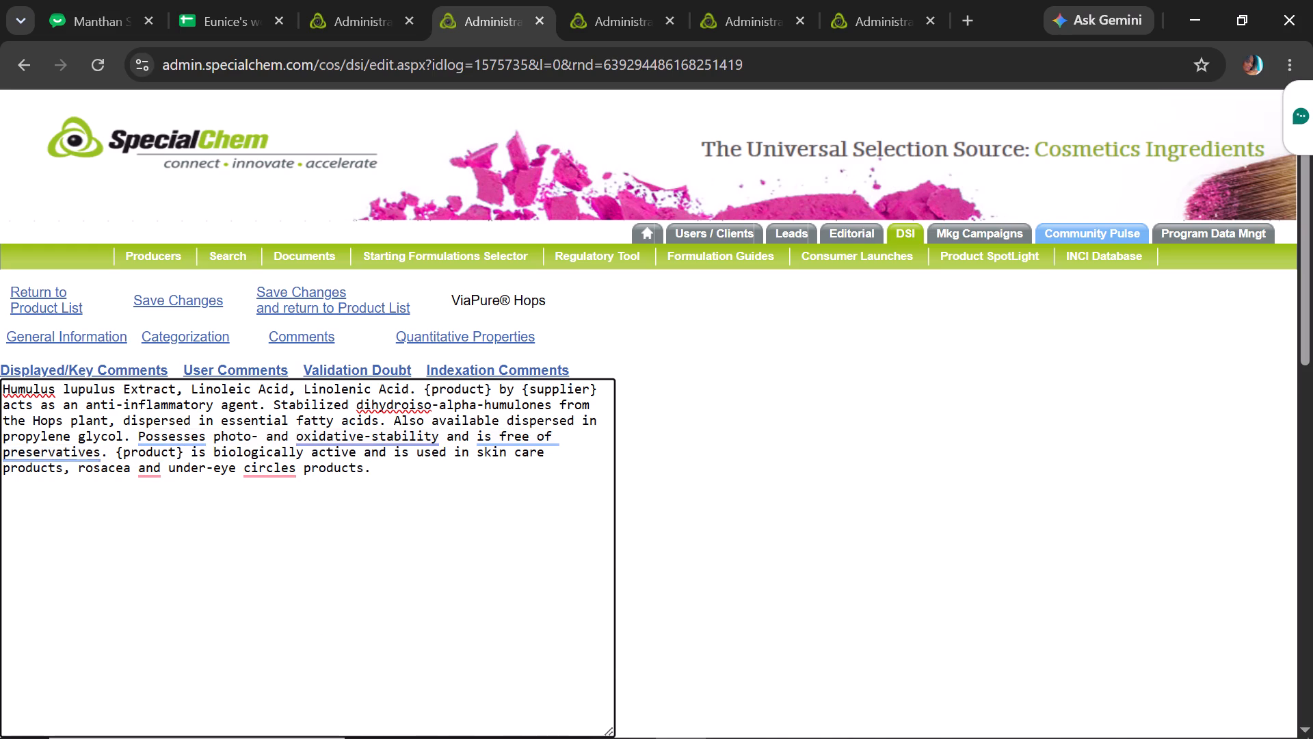
pyautogui.click(422, 492)
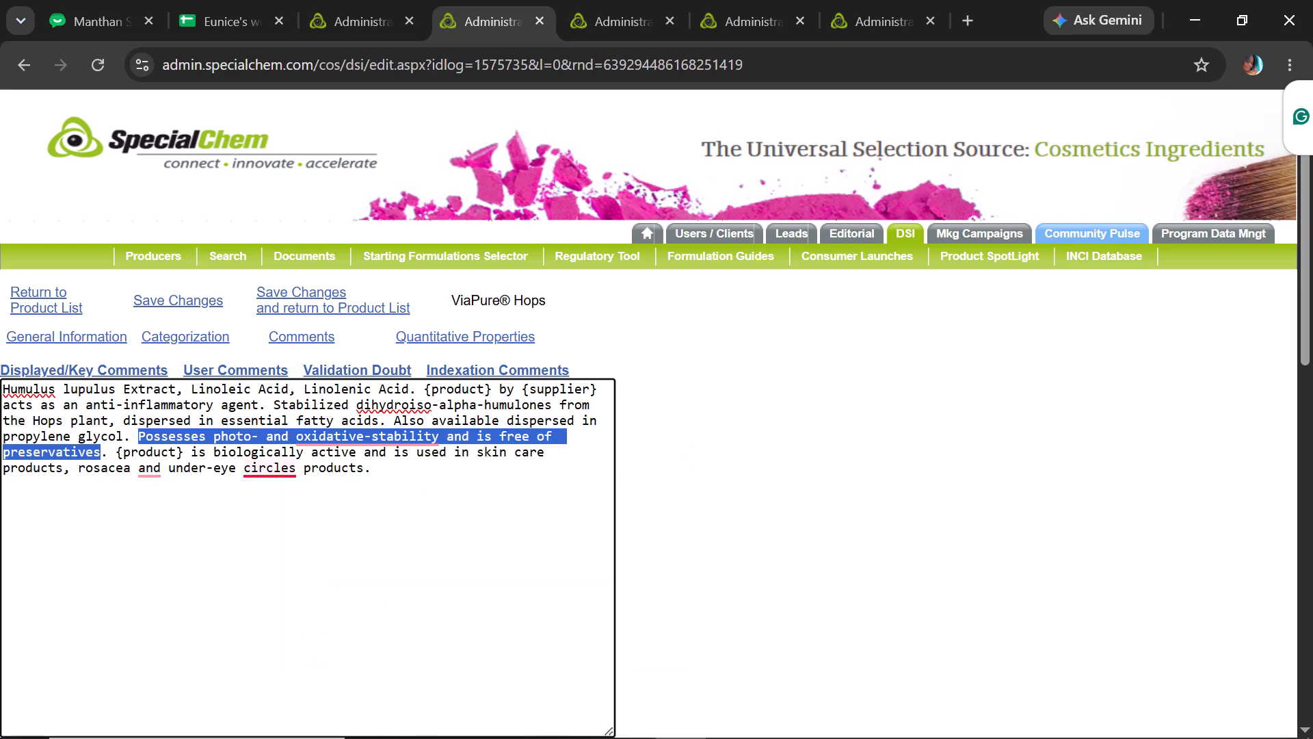
pyautogui.write('It is photo- and oxidation-stable and preservative-free')
pyautogui.click(291, 495)
pyautogui.write('circle')
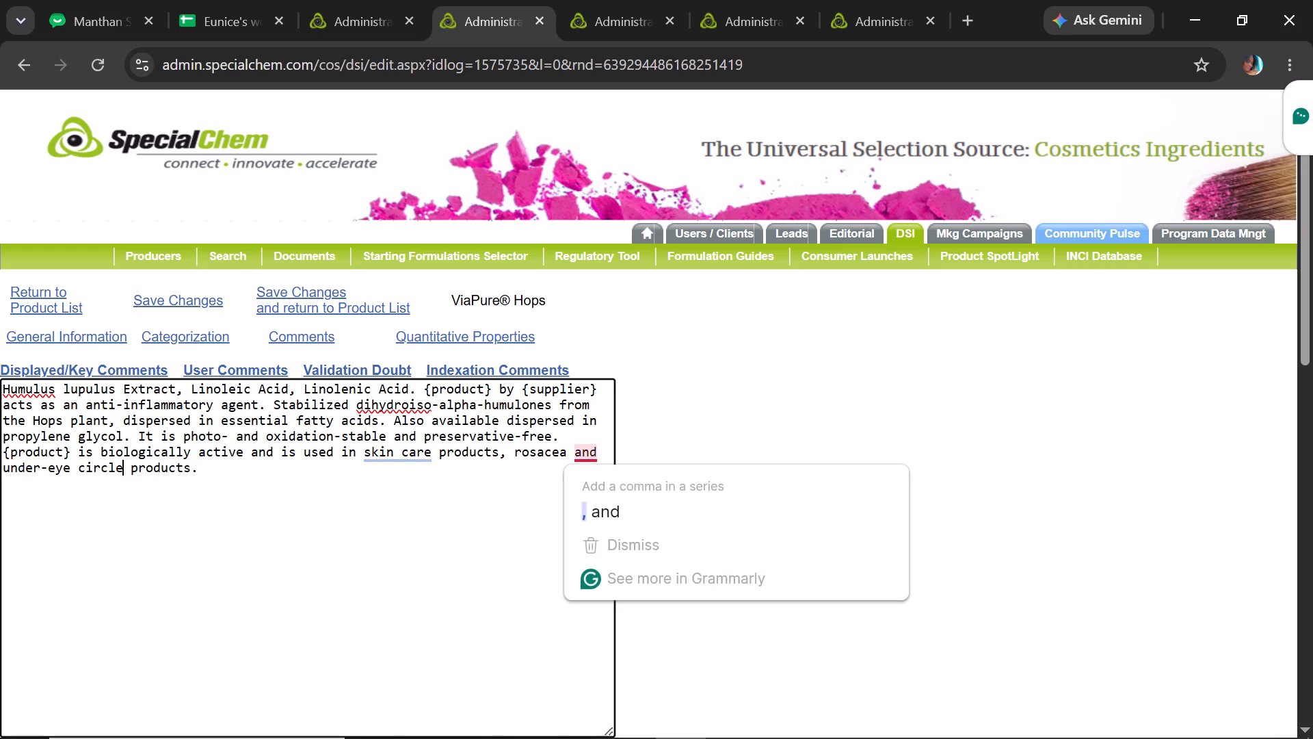
pyautogui.click(609, 494)
pyautogui.press(',')
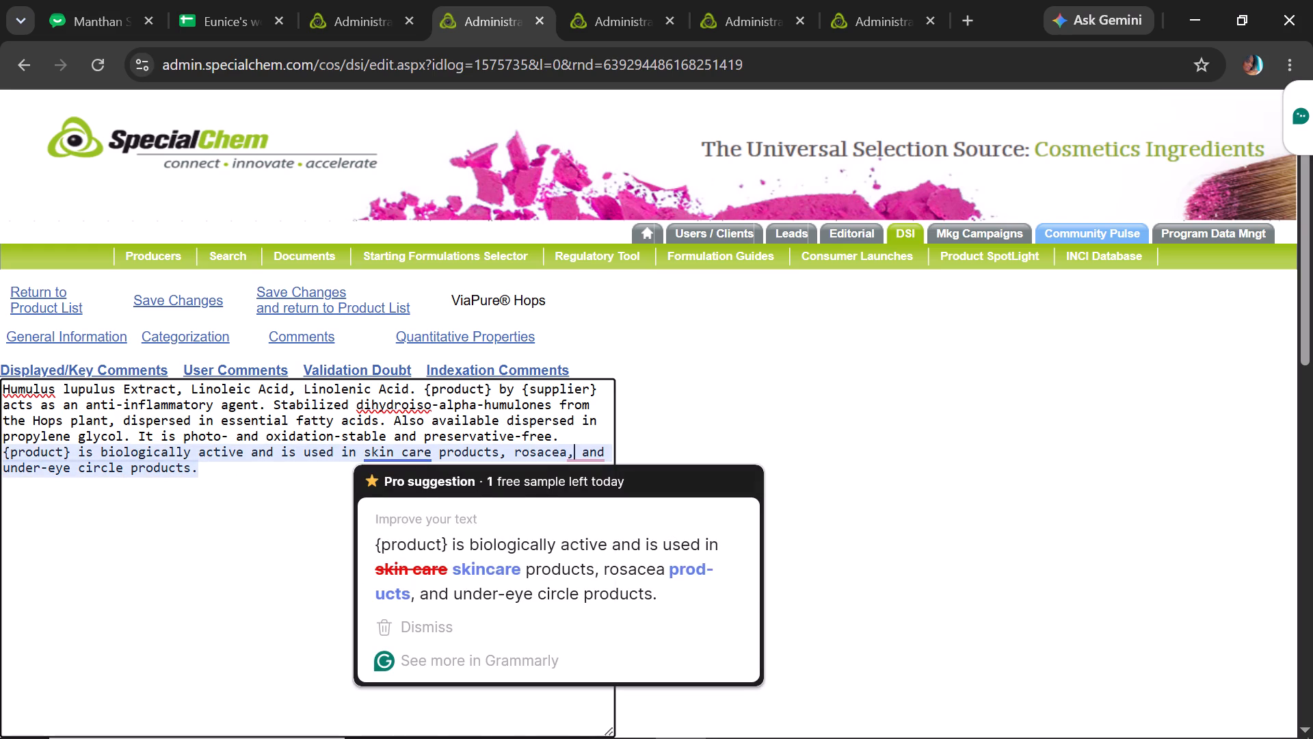
pyautogui.click(460, 547)
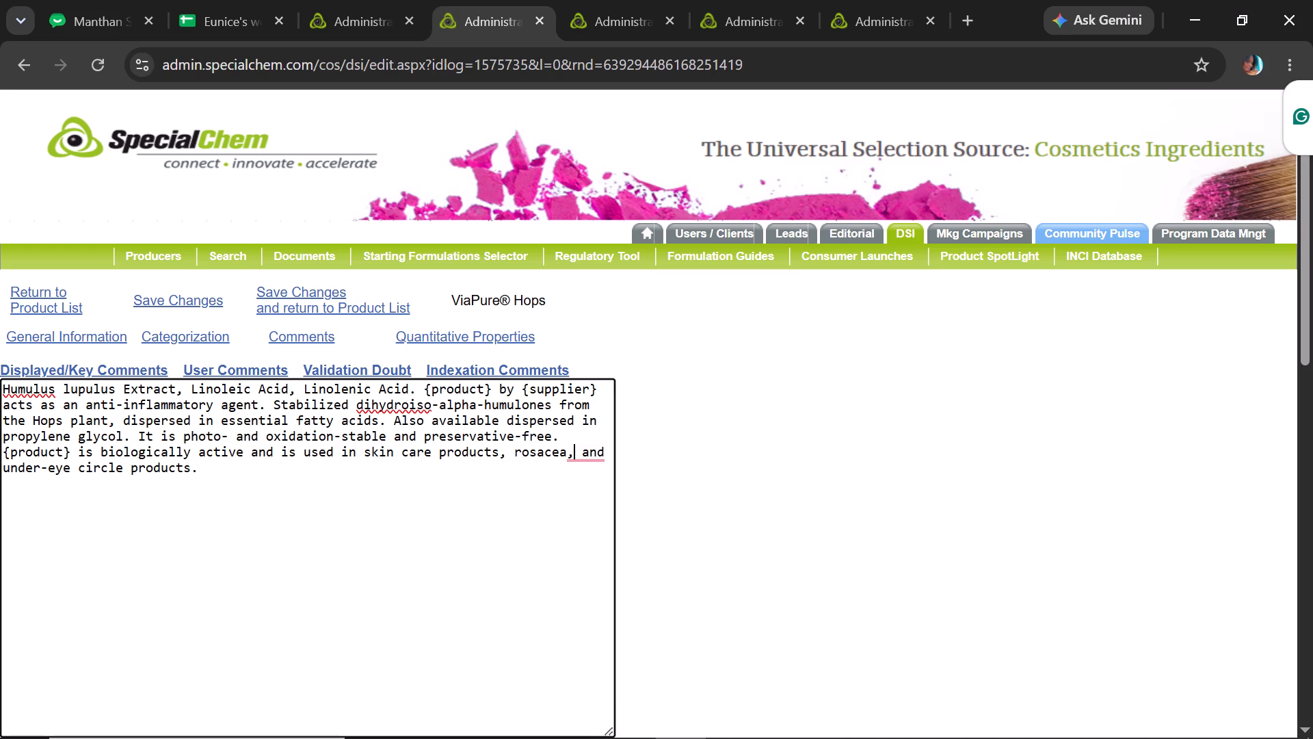
# Enable Display as HTML for ViaPure® Hops's displayed comments and save the changes.
pyautogui.moveTo(1312, 311); pyautogui.dragTo(1310, 352)
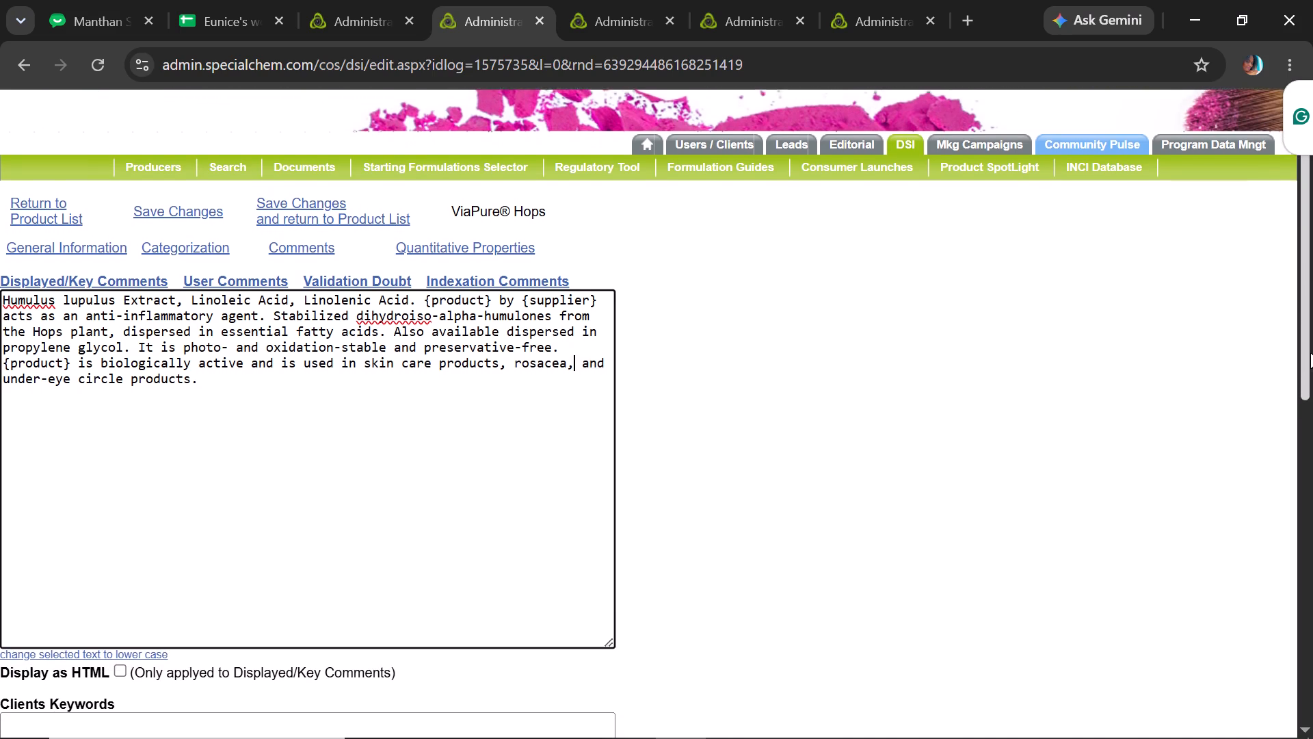
pyautogui.moveTo(1310, 352); pyautogui.dragTo(1312, 352)
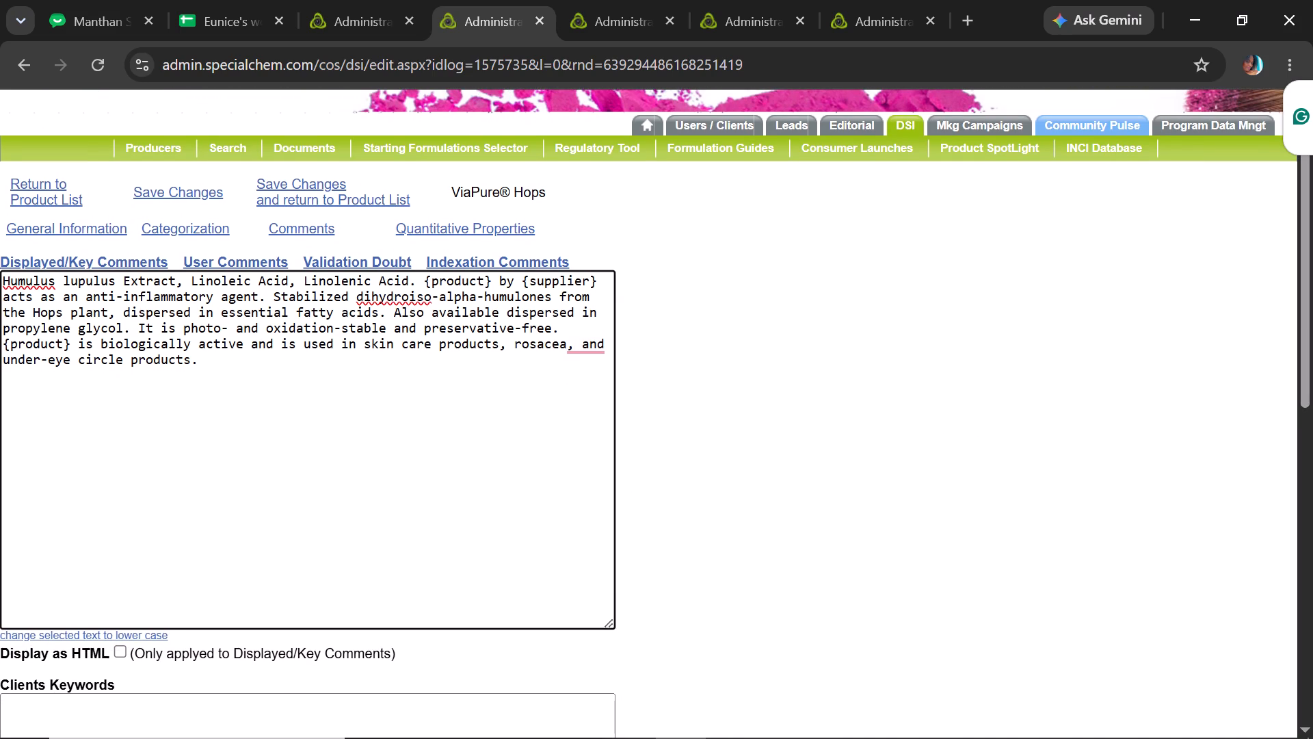
pyautogui.click(123, 656)
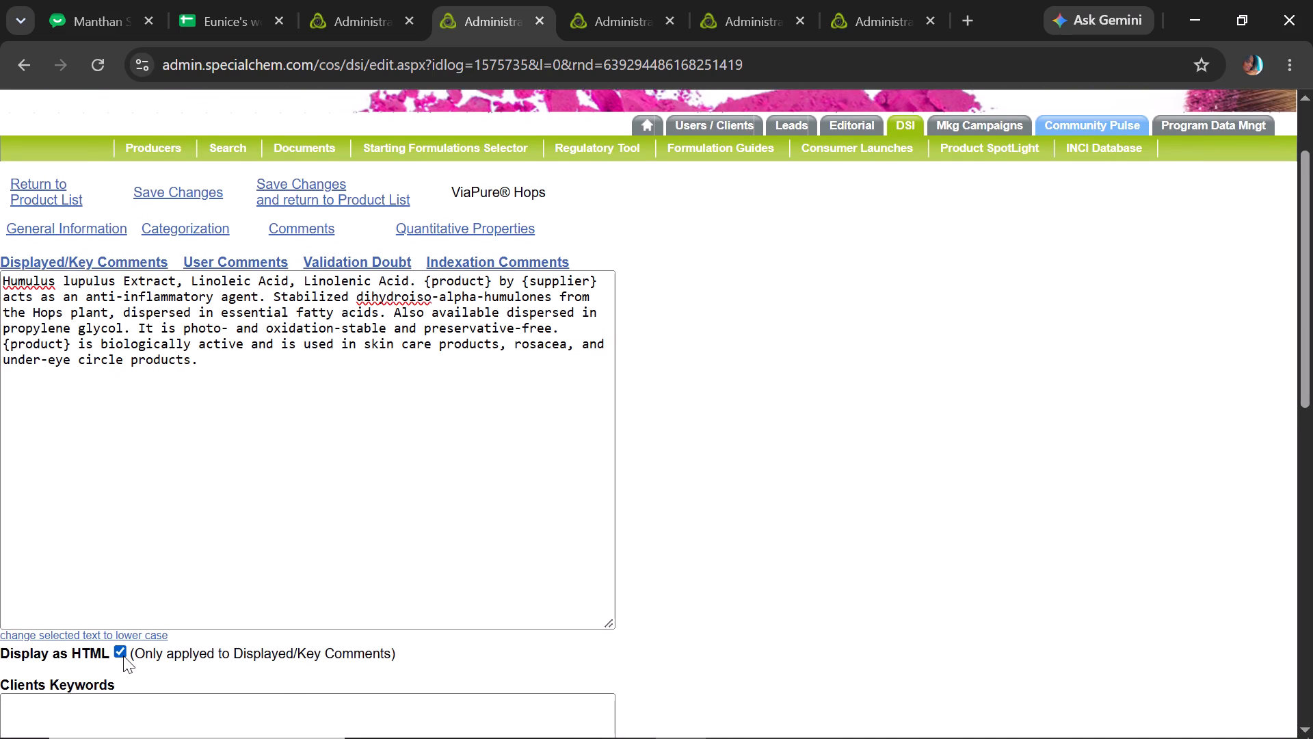
pyautogui.click(174, 188)
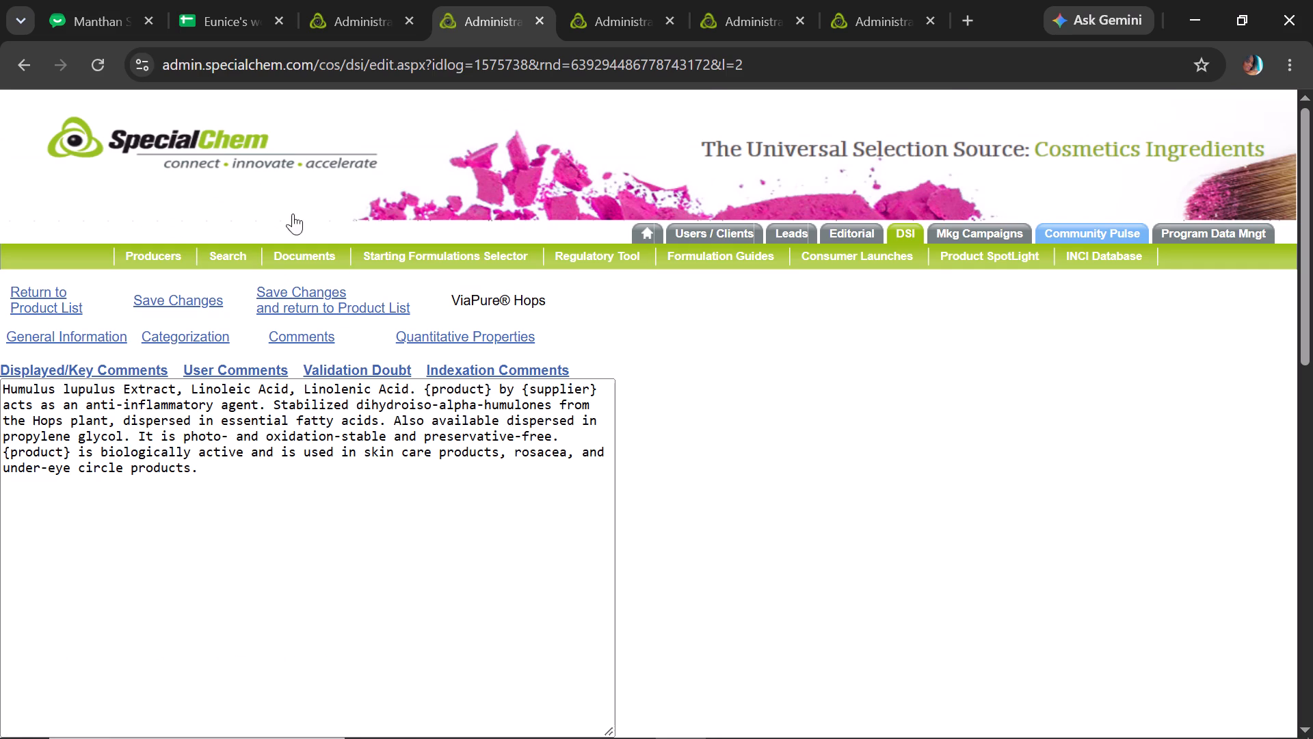
# Add the spreadsheet's Hops sustainability clue, "Gluten Free, Palm Oil Free, Sephora Clean, Ulta Conscious Beauty Compliant, Vegan & cruelty-free", below "Duplicates" in ViaPure® Hops's user comments.
pyautogui.click(257, 367)
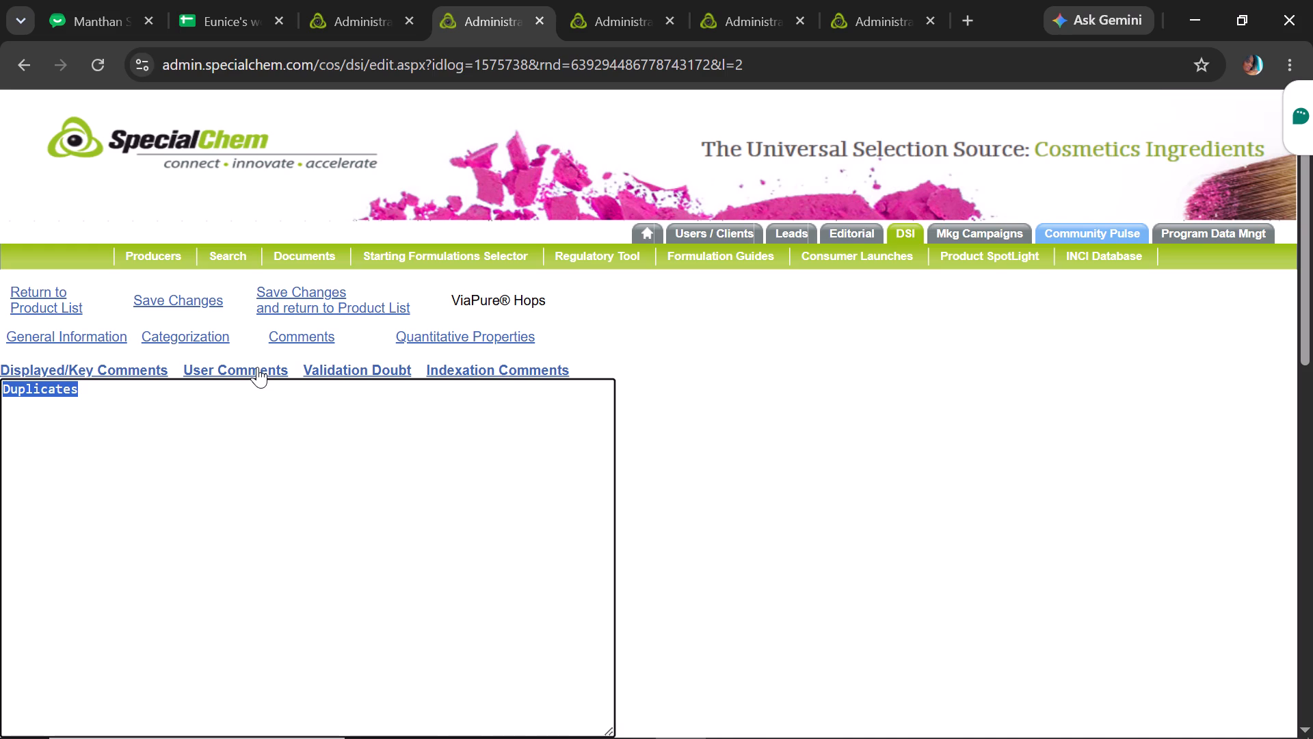
pyautogui.click(198, 385)
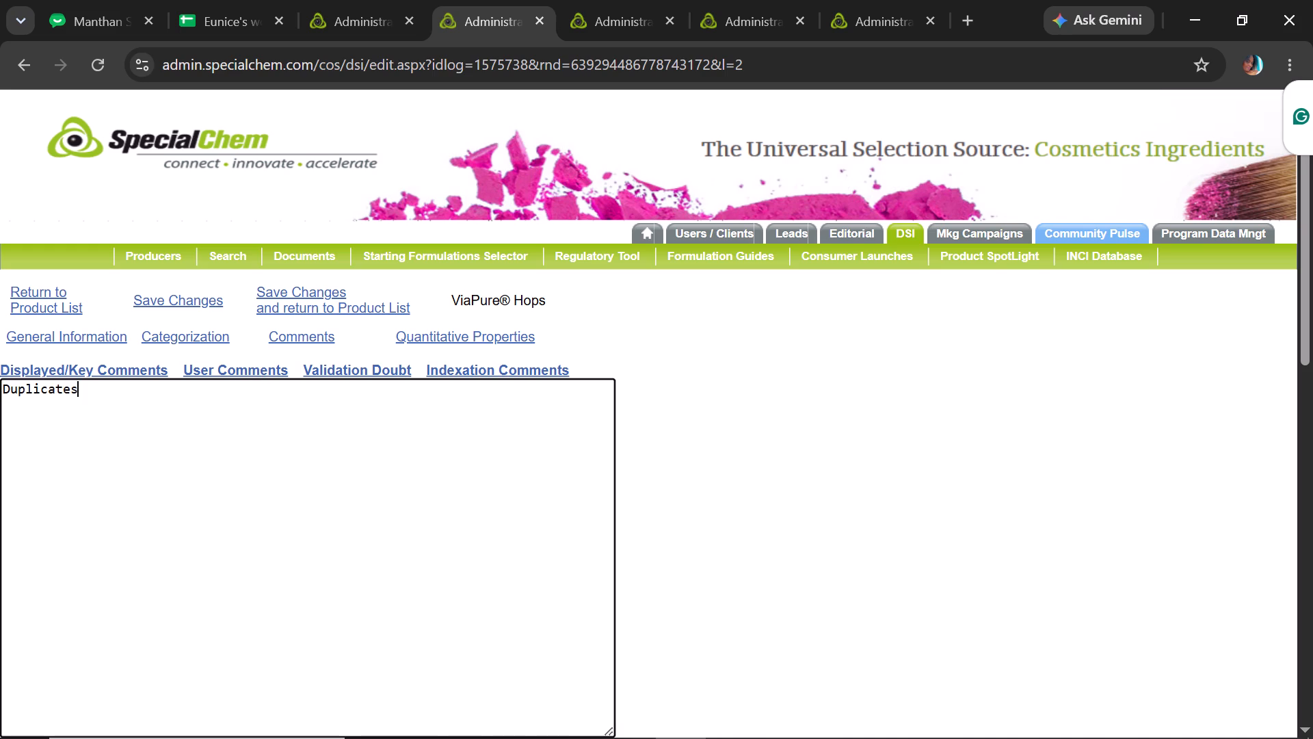
pyautogui.press('Return')
pyautogui.click(207, 0)
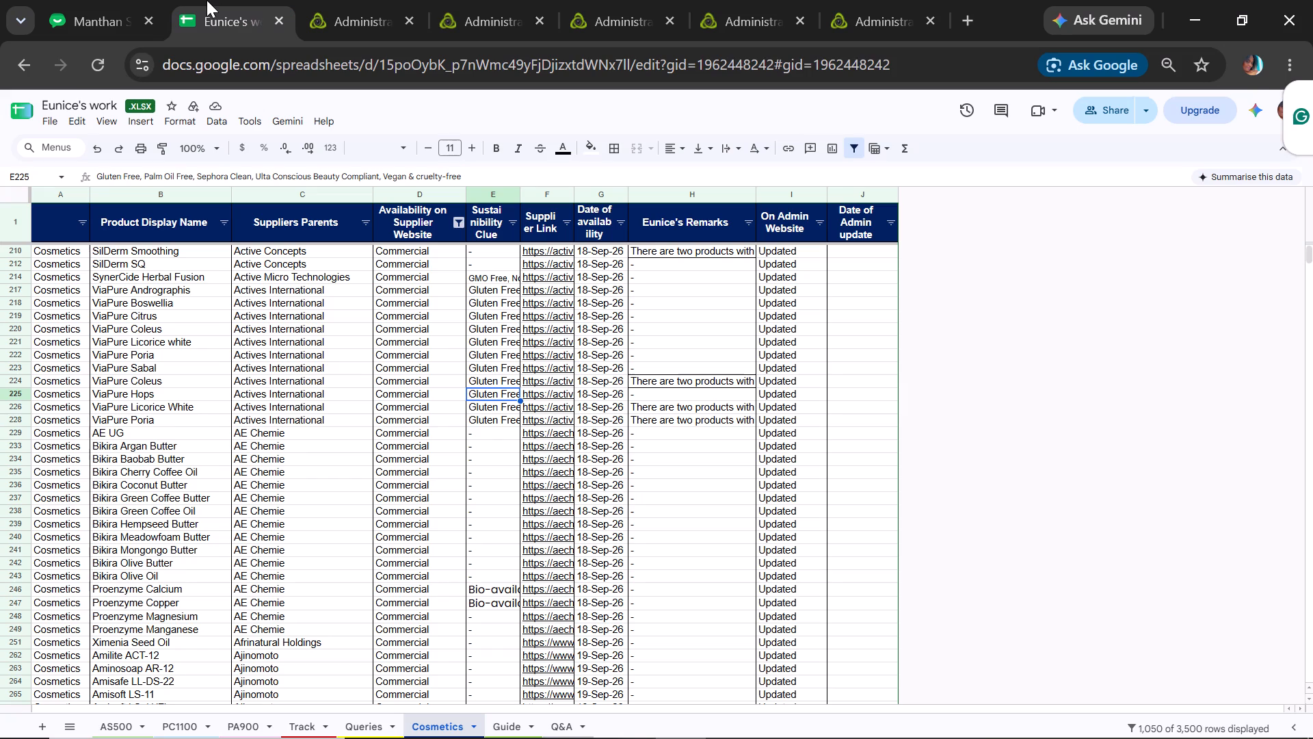
pyautogui.hotkey('ctrl', 'c')
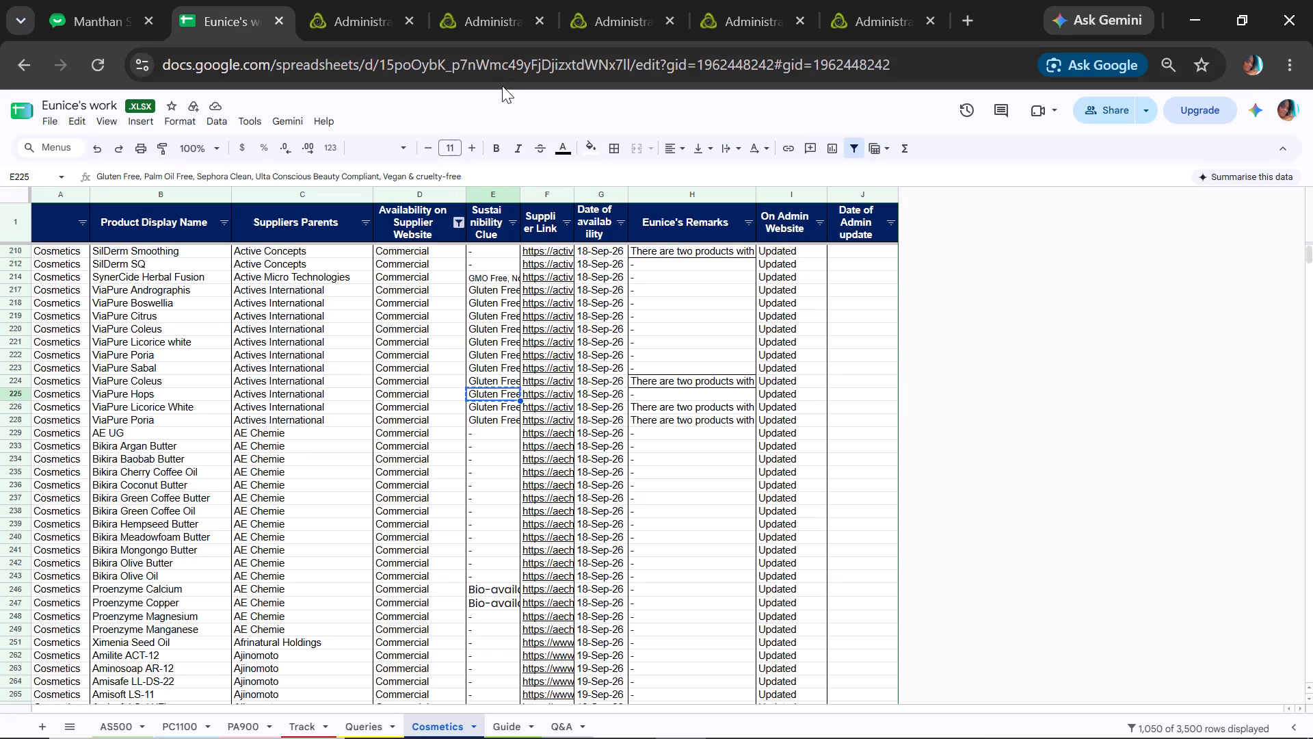
pyautogui.click(496, 24)
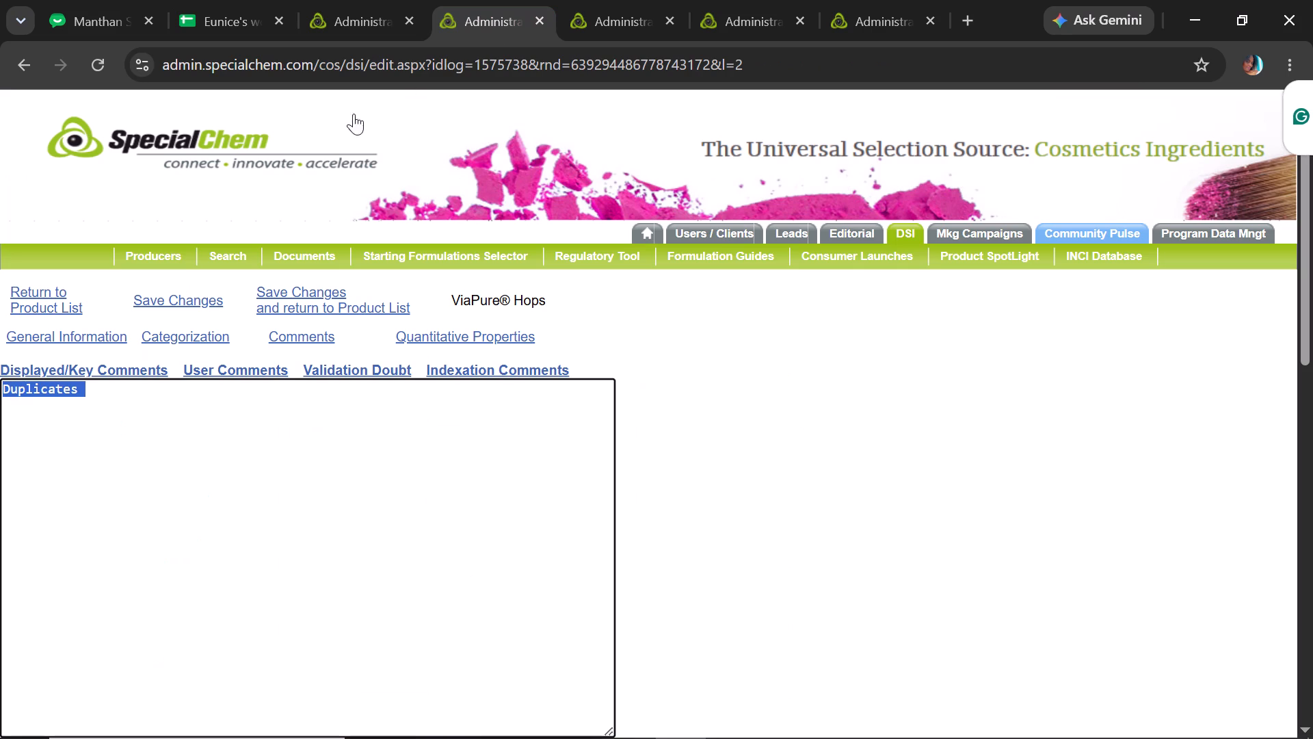
pyautogui.click(124, 400)
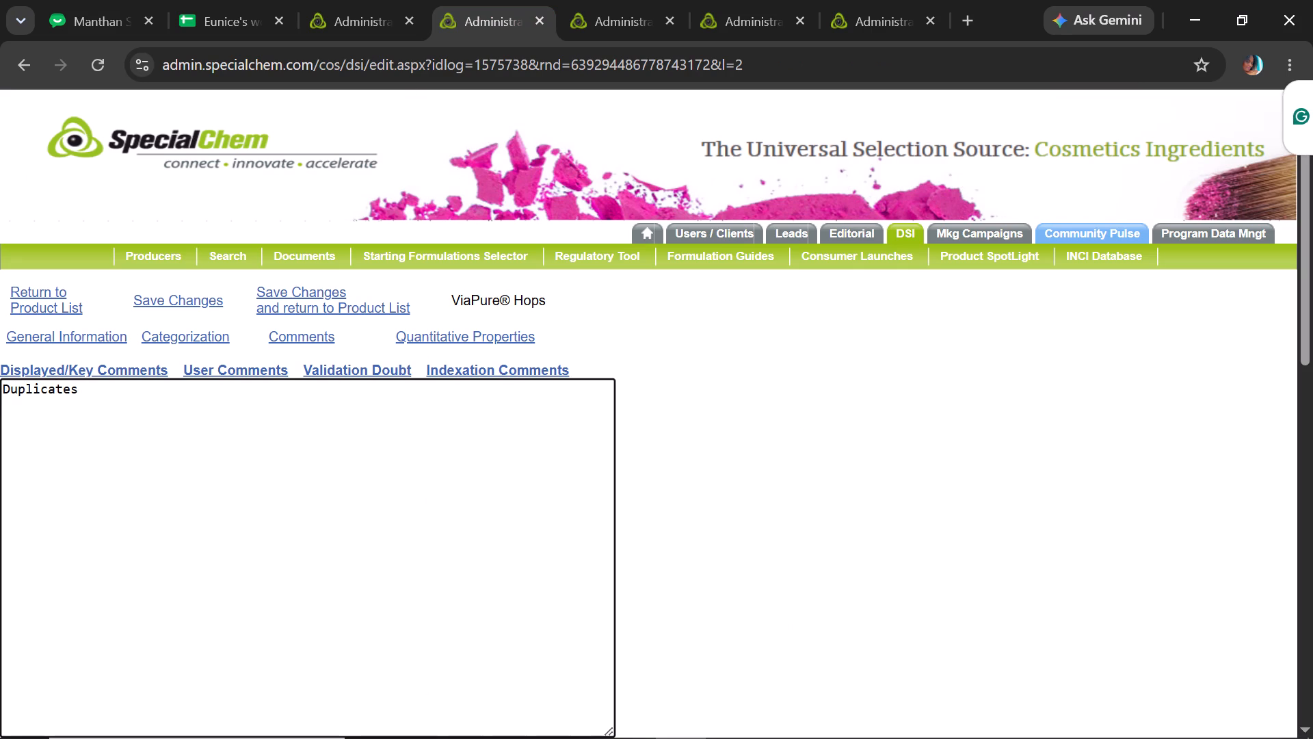
pyautogui.hotkey('ctrl', 'v')
pyautogui.press('Return')
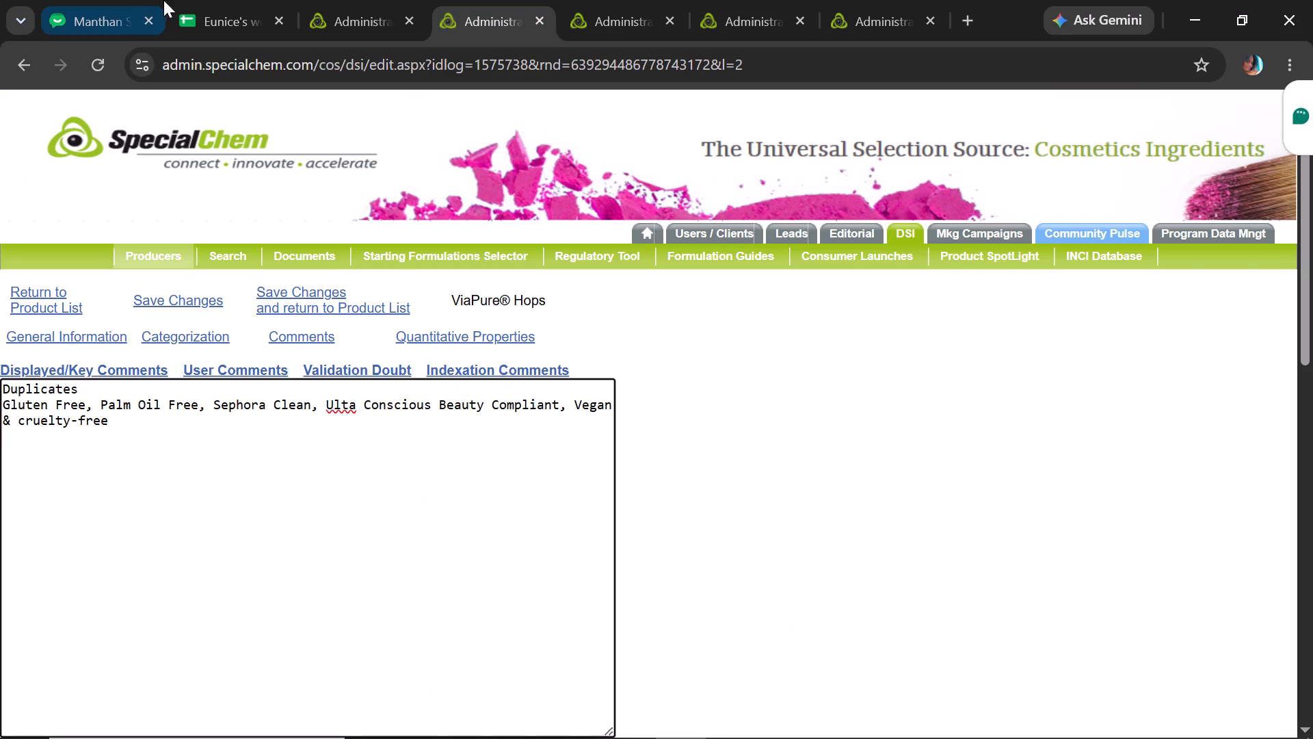
pyautogui.click(194, 0)
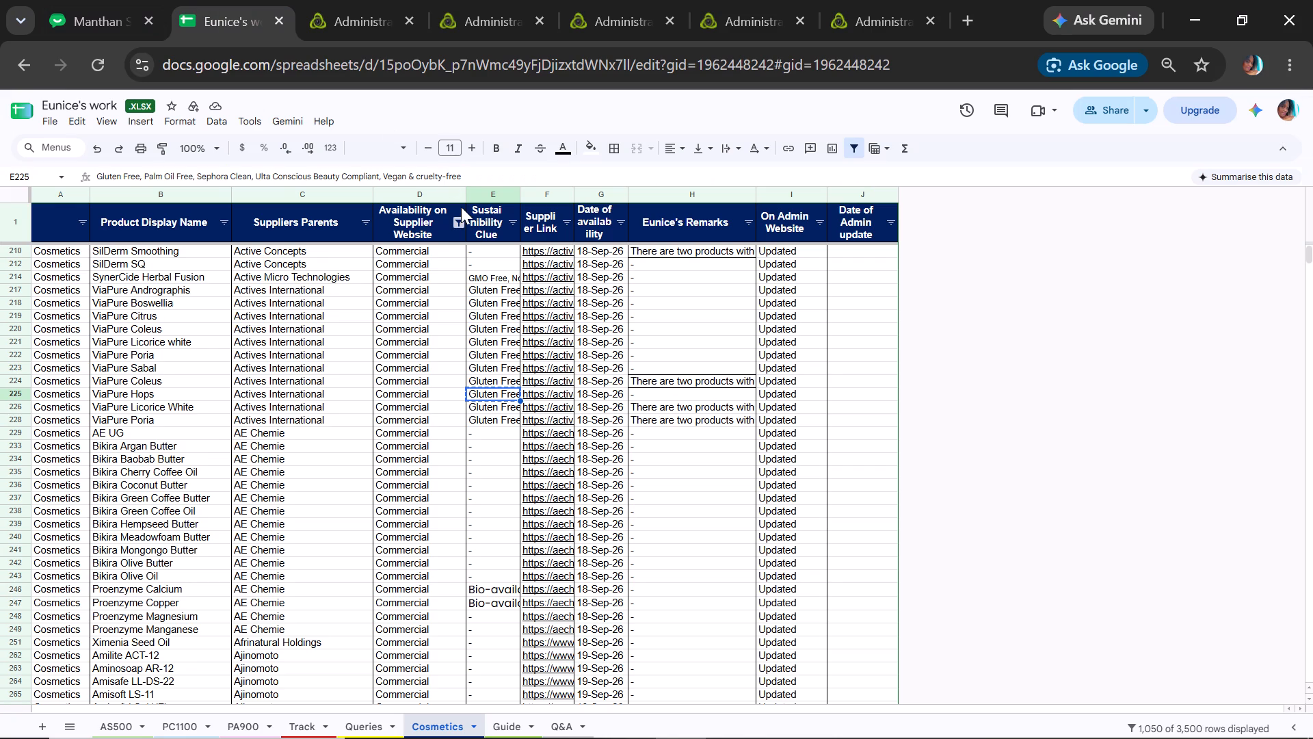
pyautogui.press('Right')
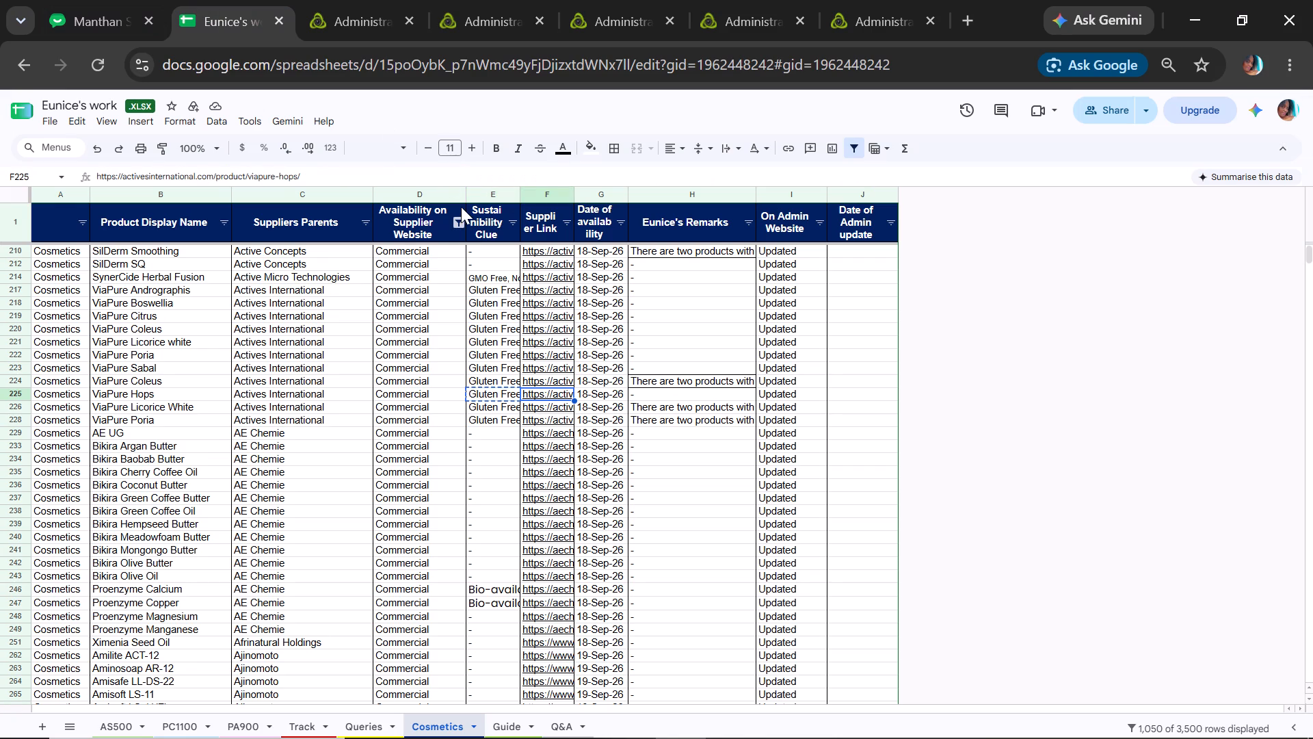
pyautogui.hotkey('ctrl', 'c')
pyautogui.click(509, 0)
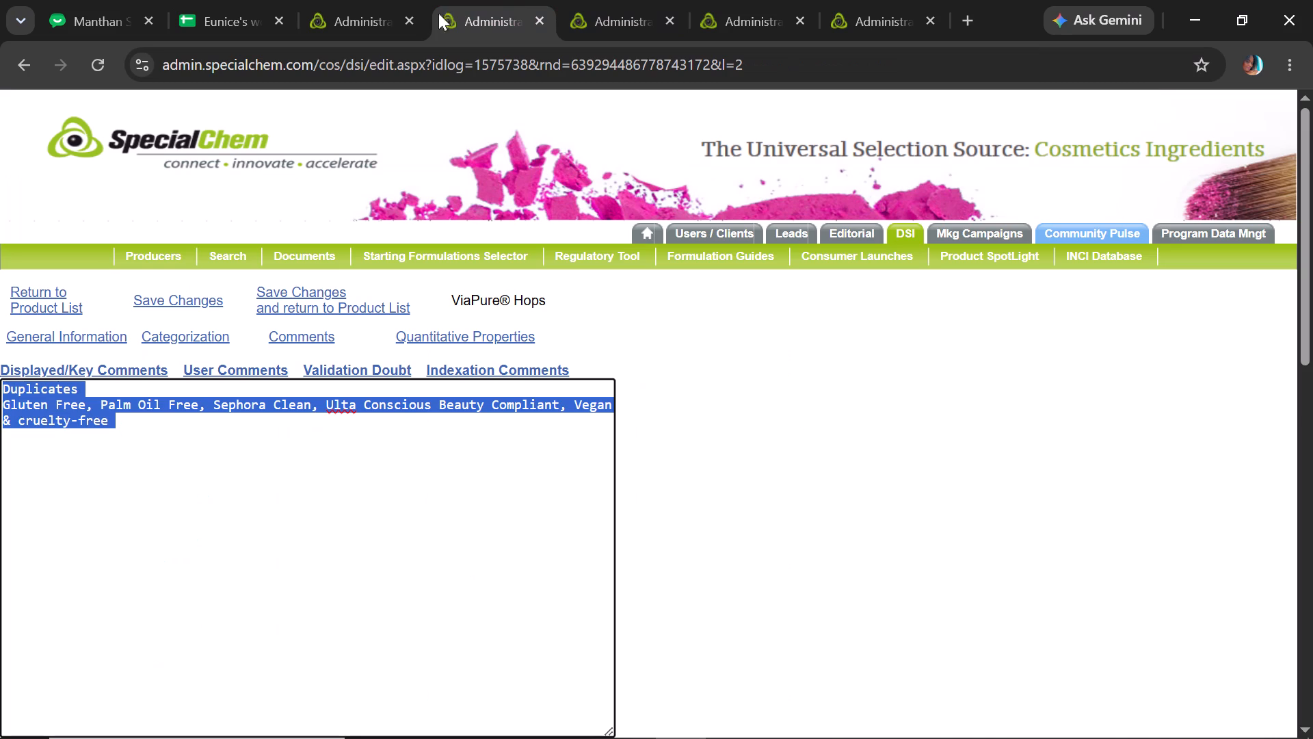
pyautogui.click(21, 445)
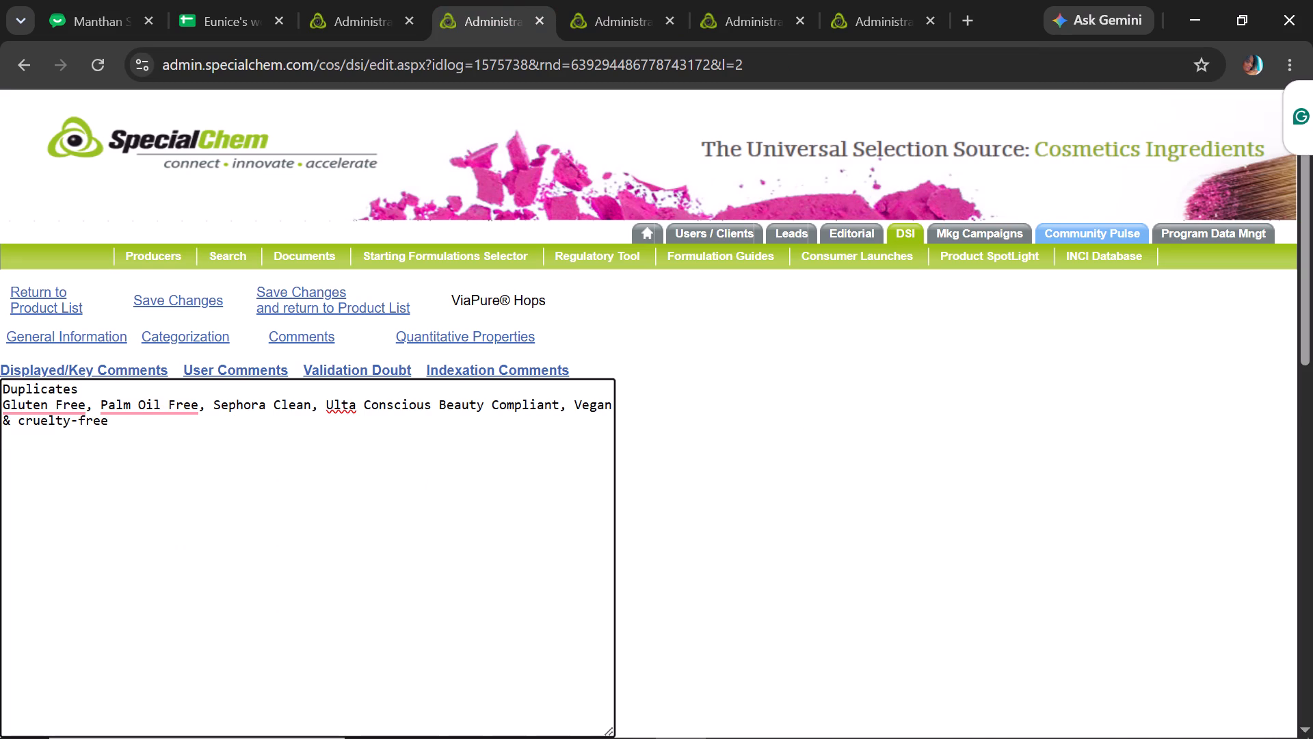
pyautogui.hotkey('ctrl', 'v')
pyautogui.click(172, 294)
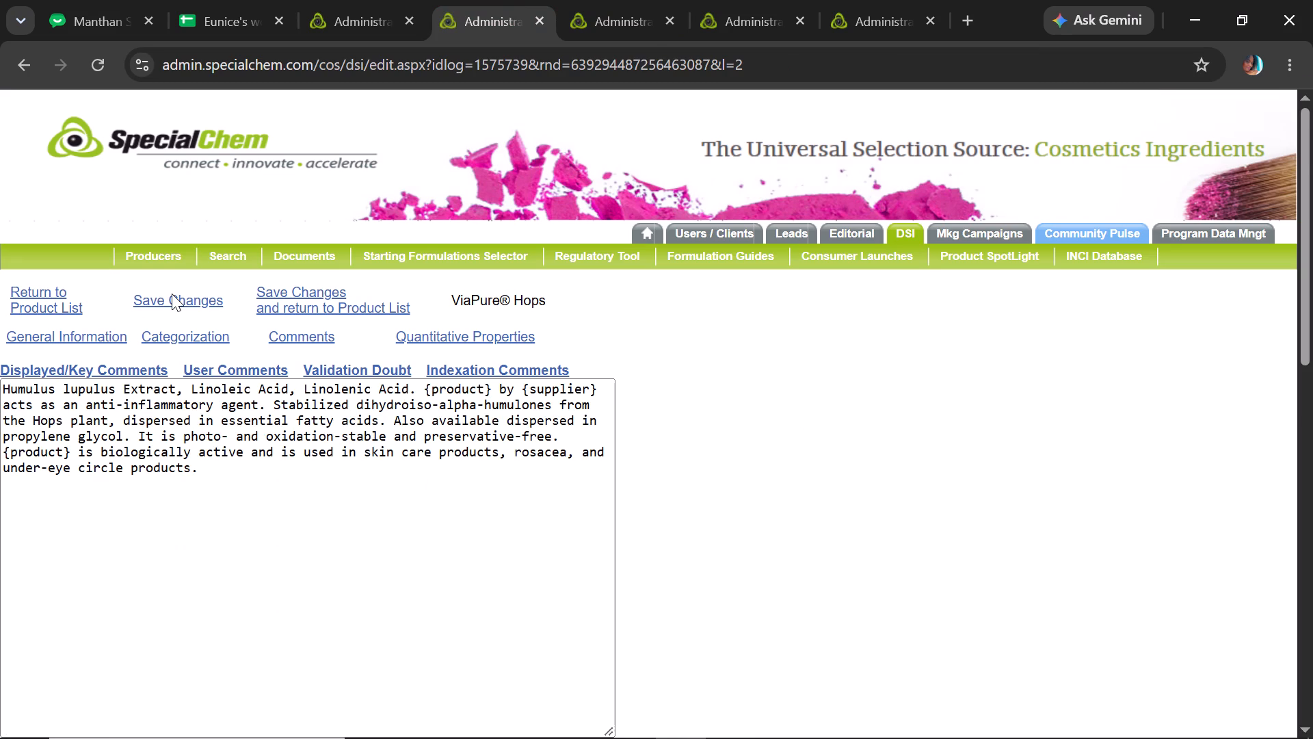
# Check the quantitative properties of ViaPure® Hops, then save the changes and return to the product list.
pyautogui.click(481, 335)
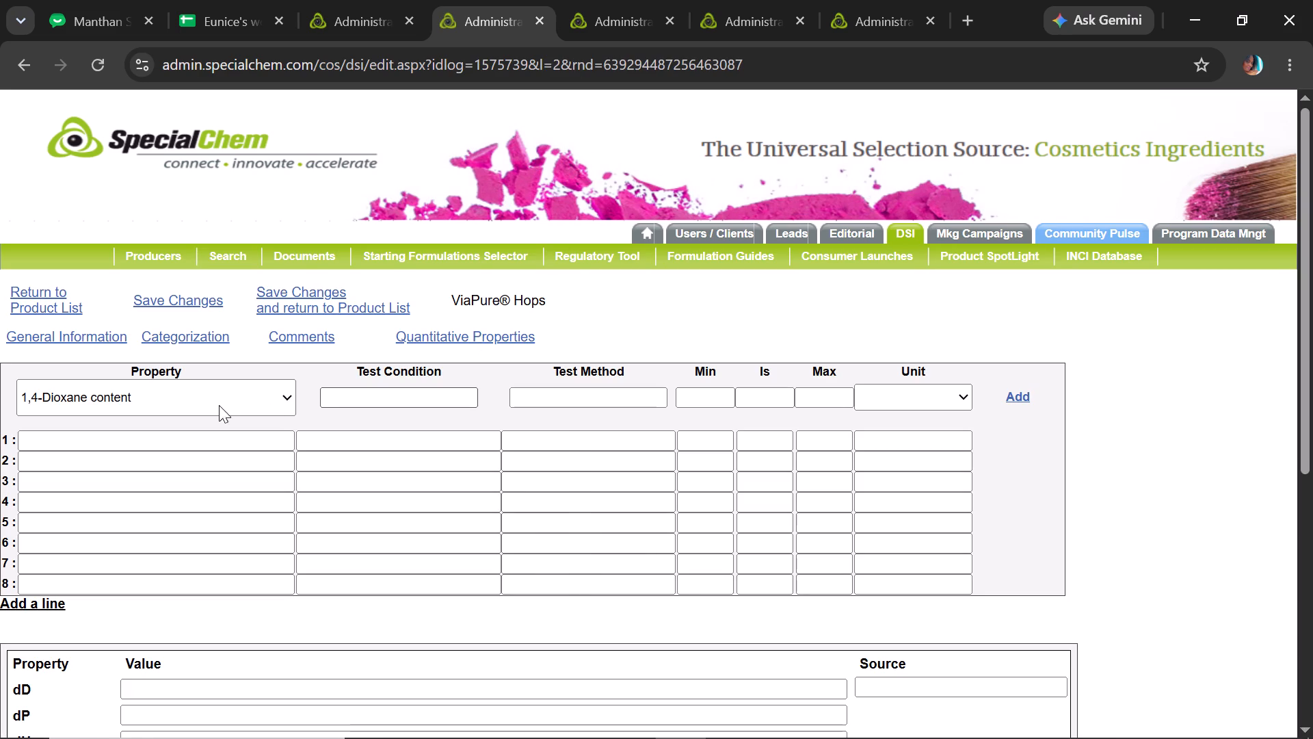
pyautogui.click(271, 302)
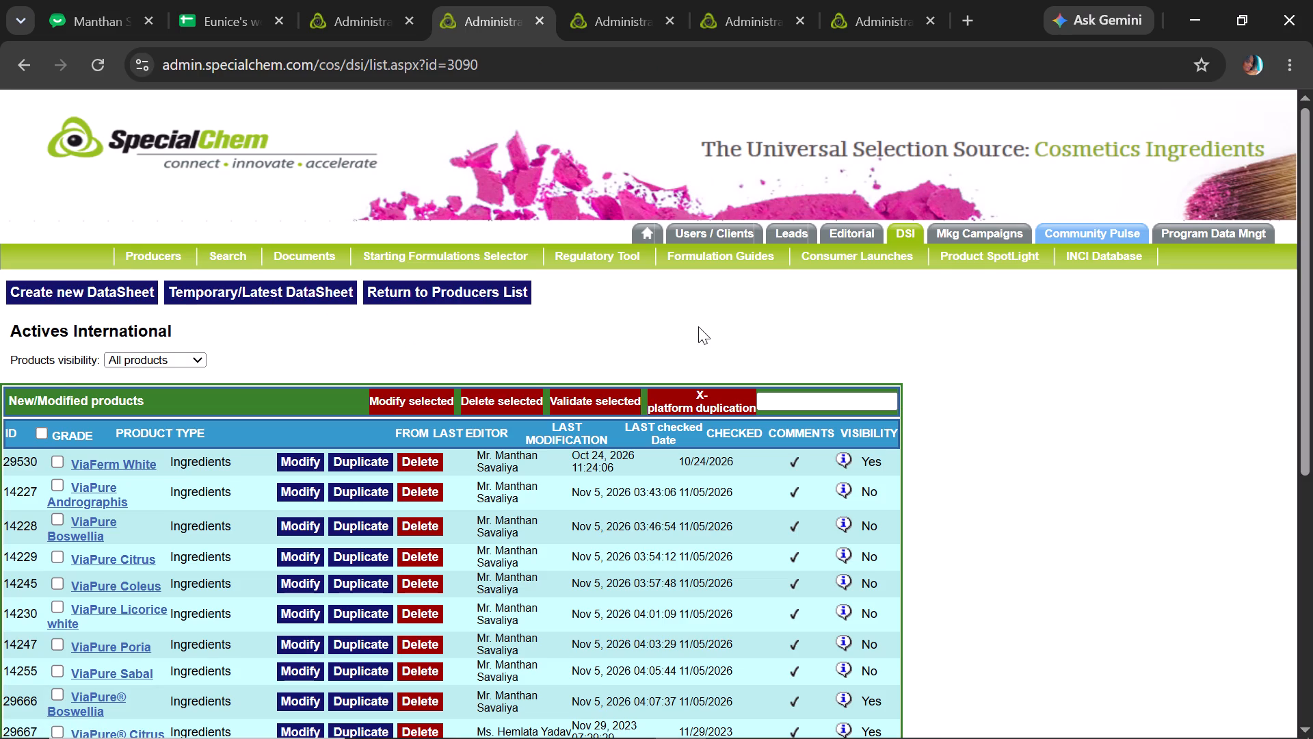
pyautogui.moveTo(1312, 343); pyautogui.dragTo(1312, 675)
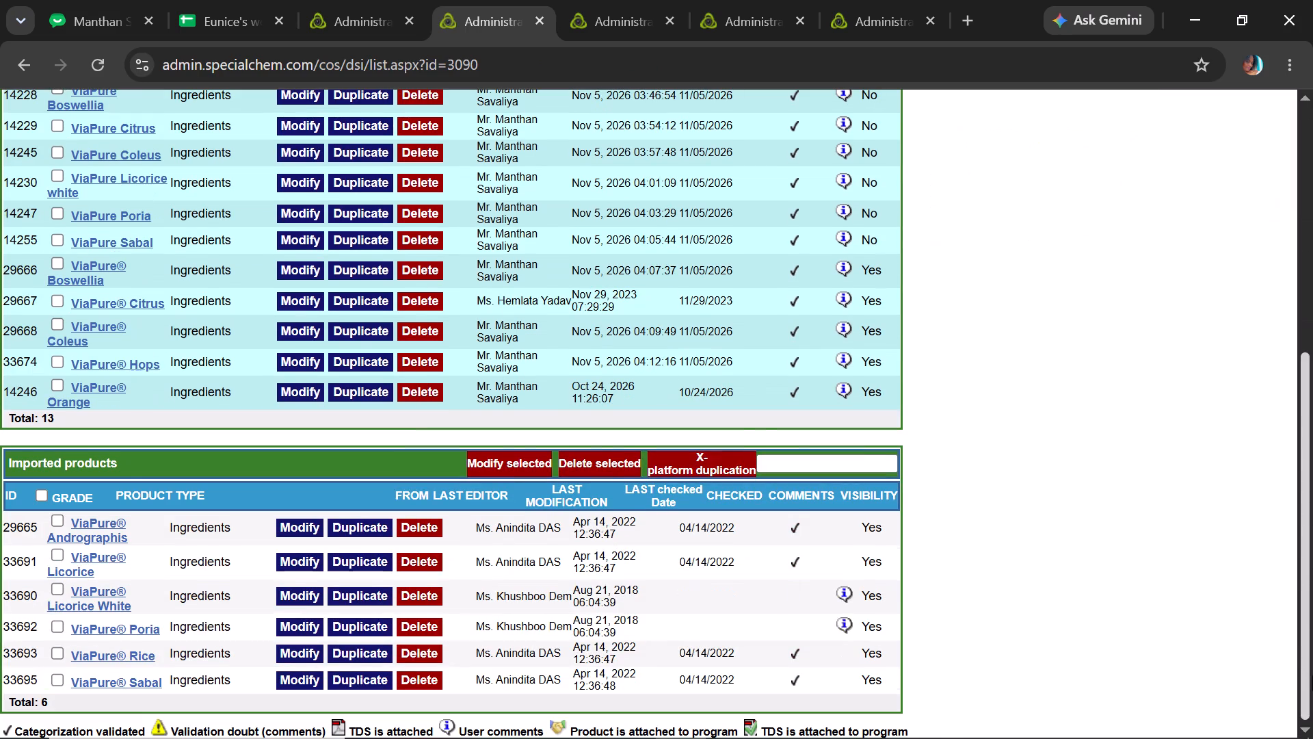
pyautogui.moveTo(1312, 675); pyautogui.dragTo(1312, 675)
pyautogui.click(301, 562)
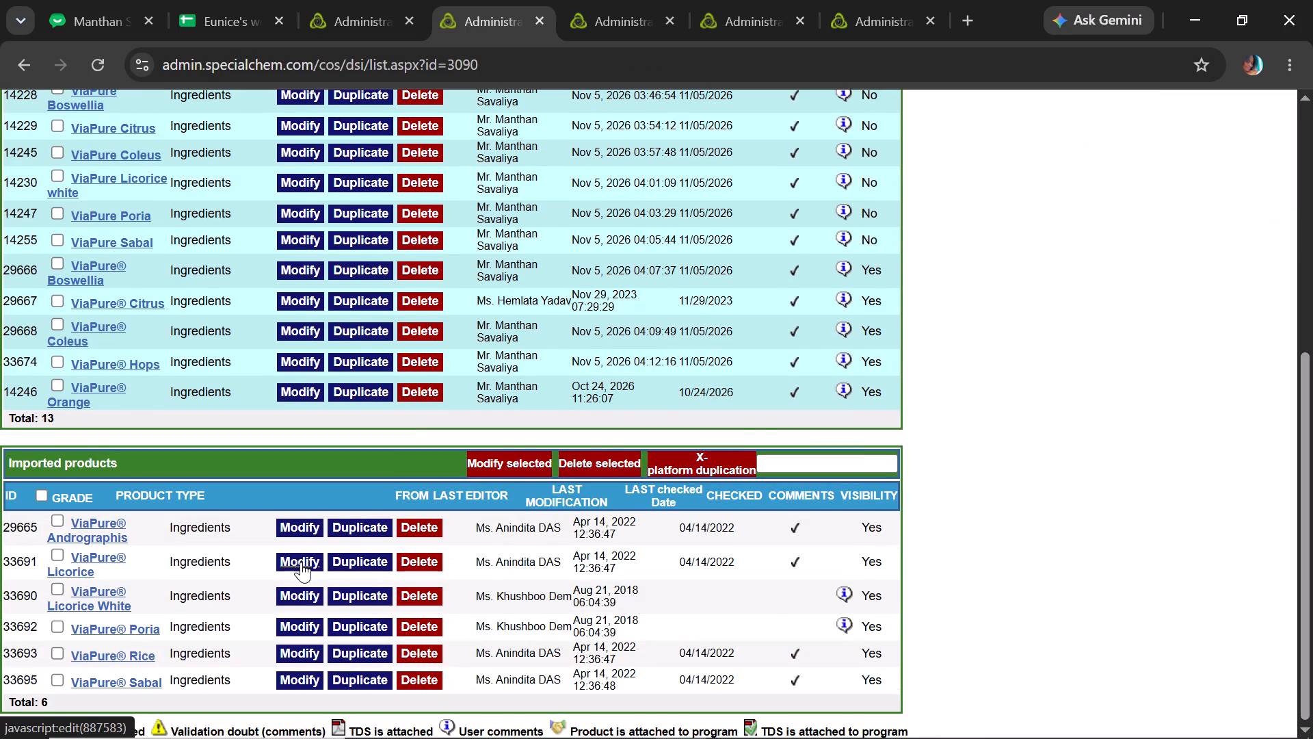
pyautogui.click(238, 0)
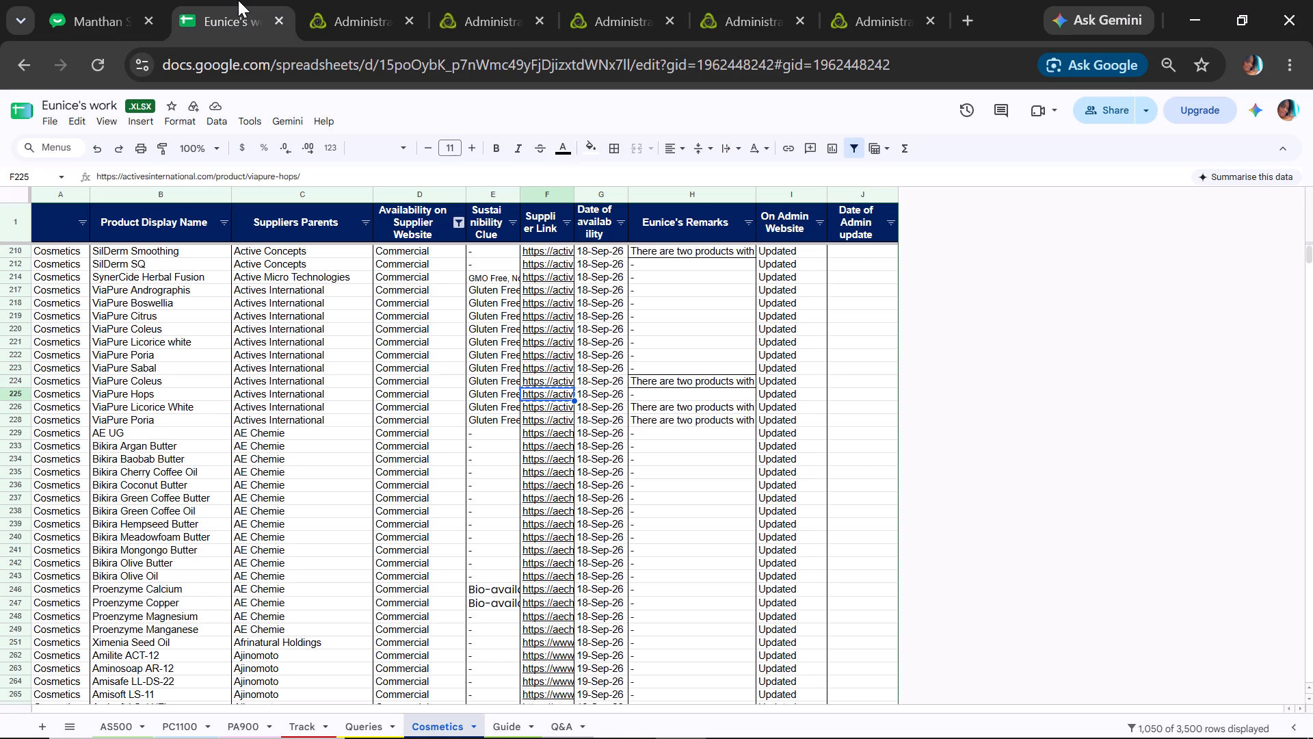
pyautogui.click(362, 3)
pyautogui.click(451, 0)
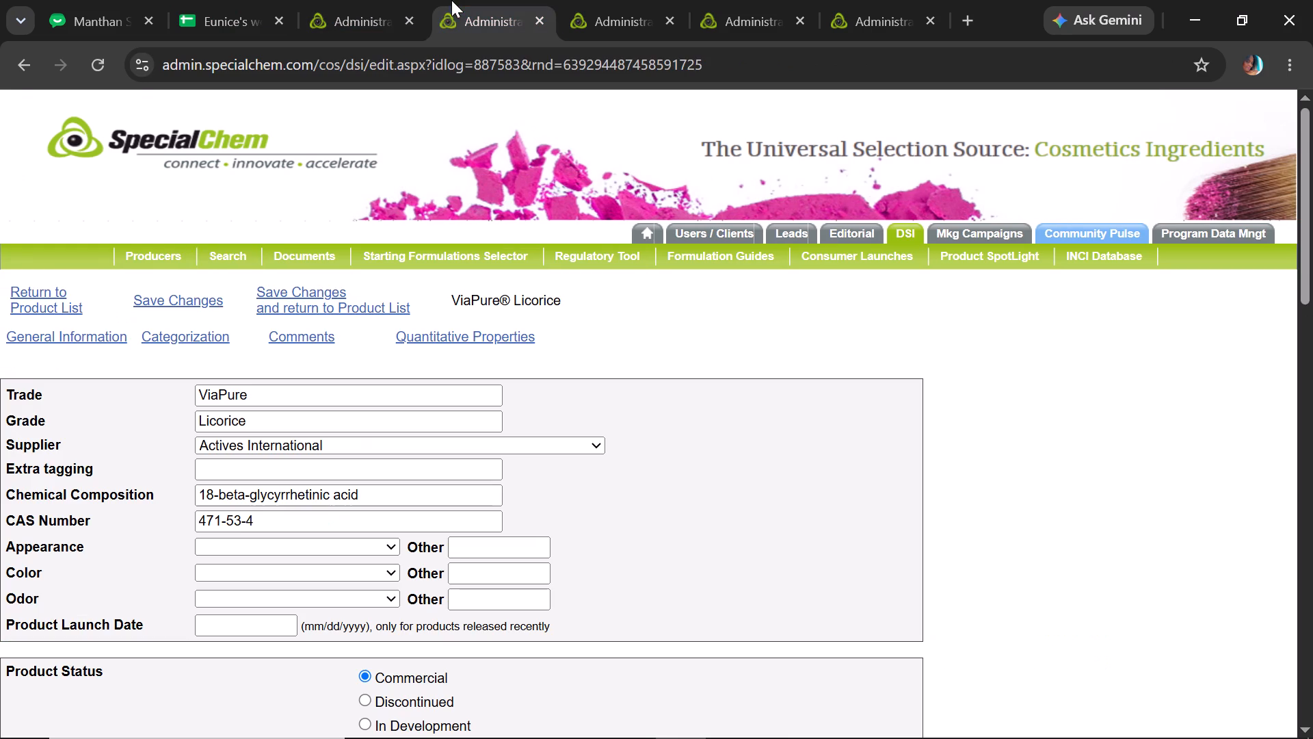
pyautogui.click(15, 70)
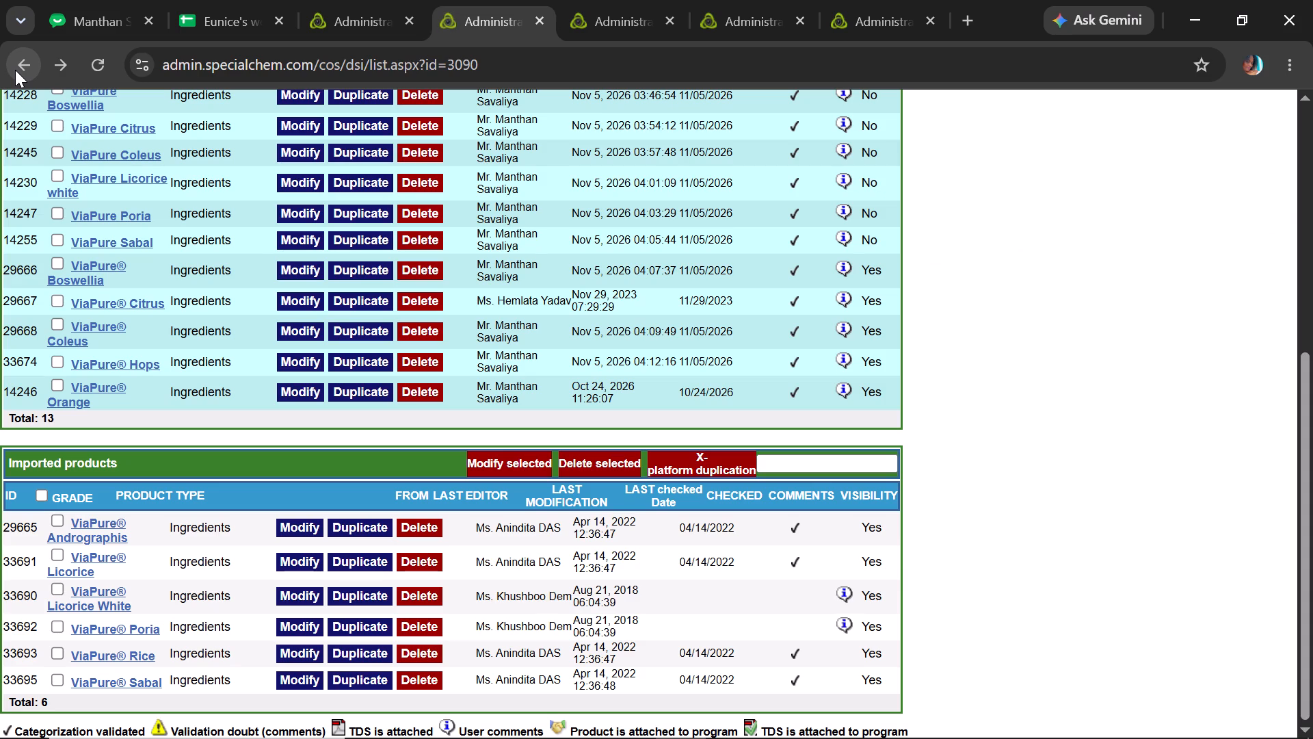
# Open the imported grade ViaPure® Licorice White for modification, mark its Commercial status as checked with date 11/05/2026, and save the changes.
pyautogui.click(301, 596)
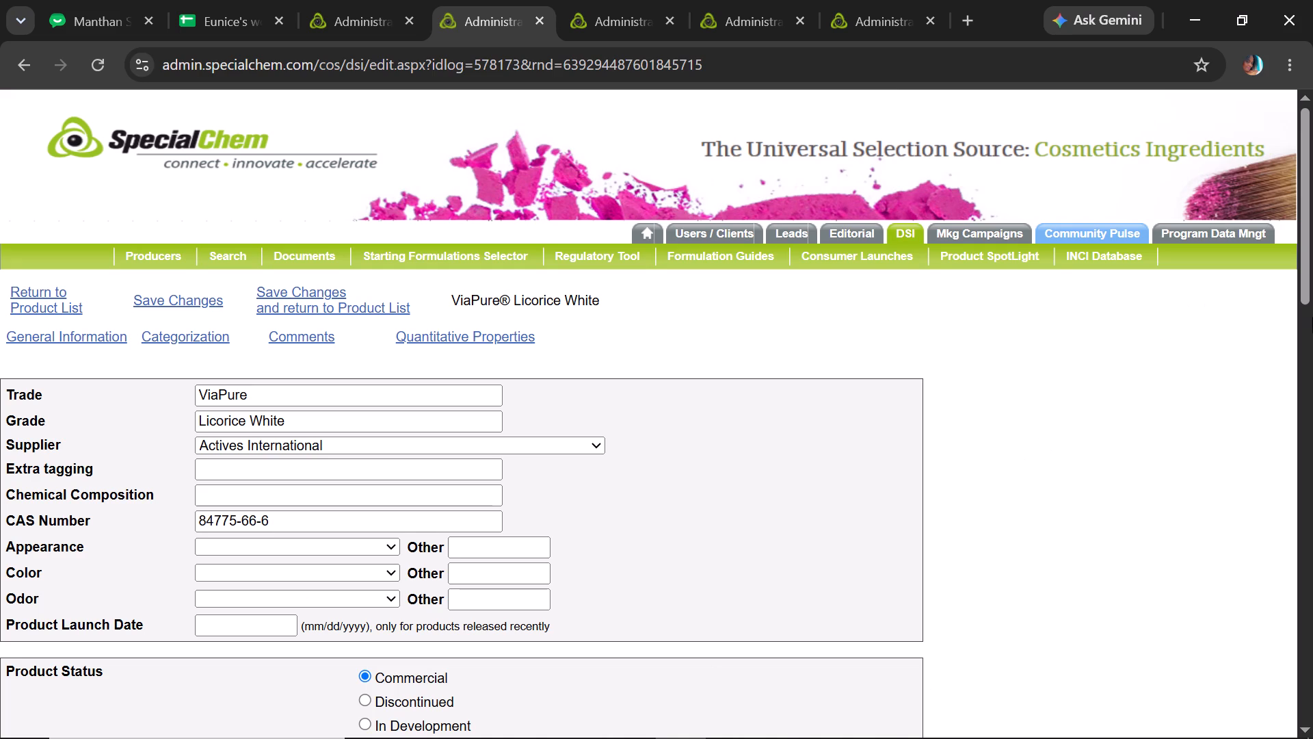
pyautogui.moveTo(1304, 278); pyautogui.dragTo(1304, 290)
pyautogui.moveTo(1312, 248); pyautogui.dragTo(1312, 263)
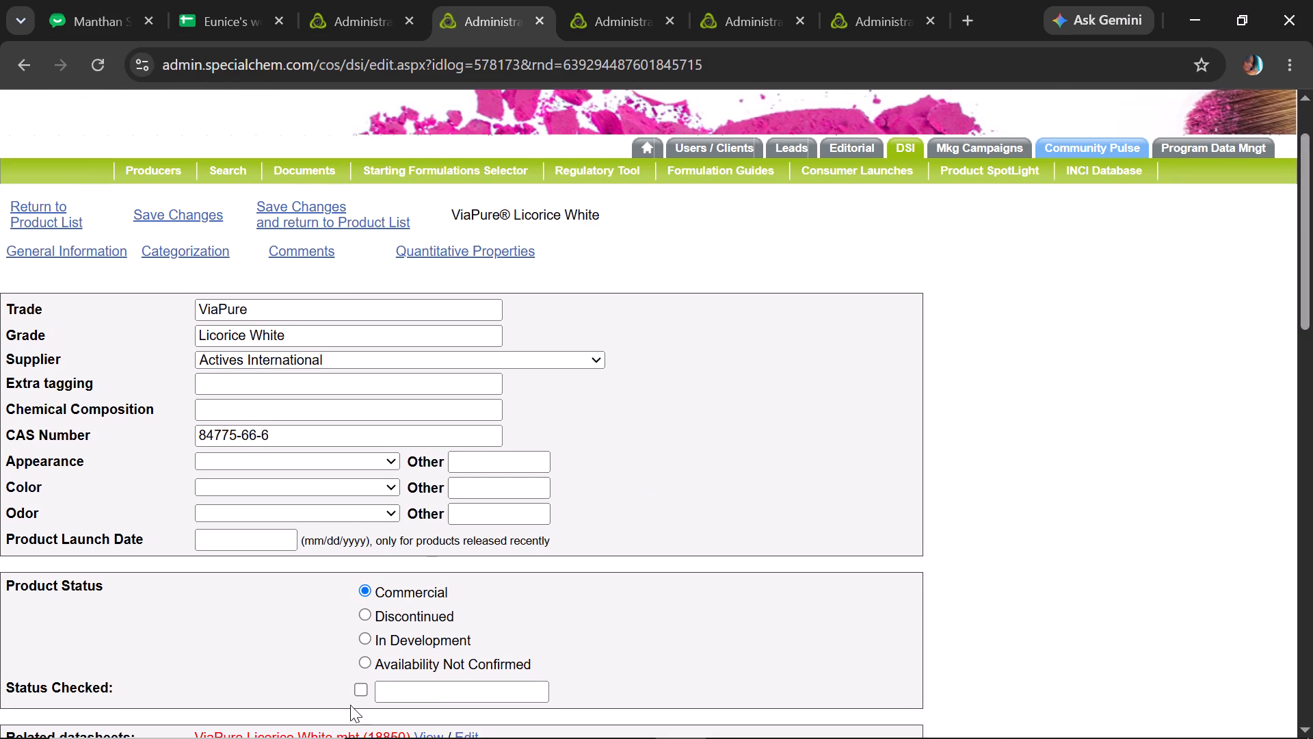
pyautogui.click(357, 683)
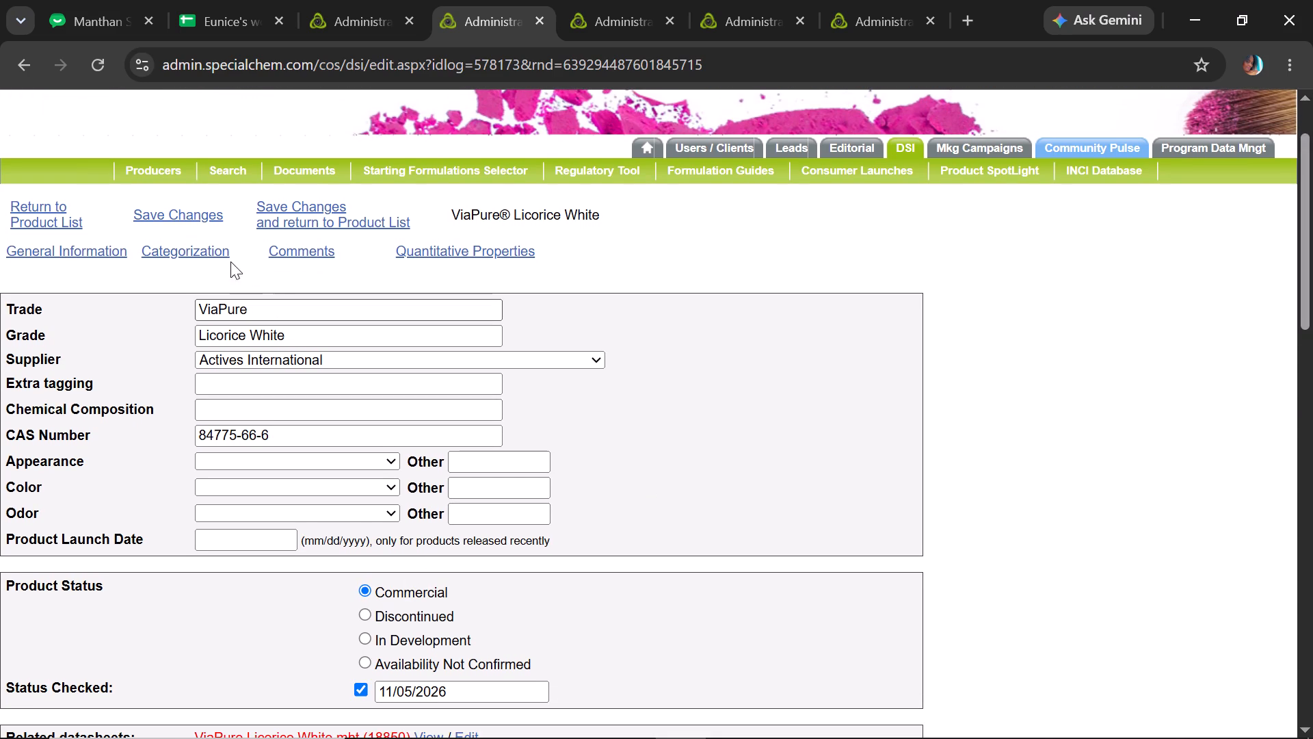
pyautogui.click(198, 208)
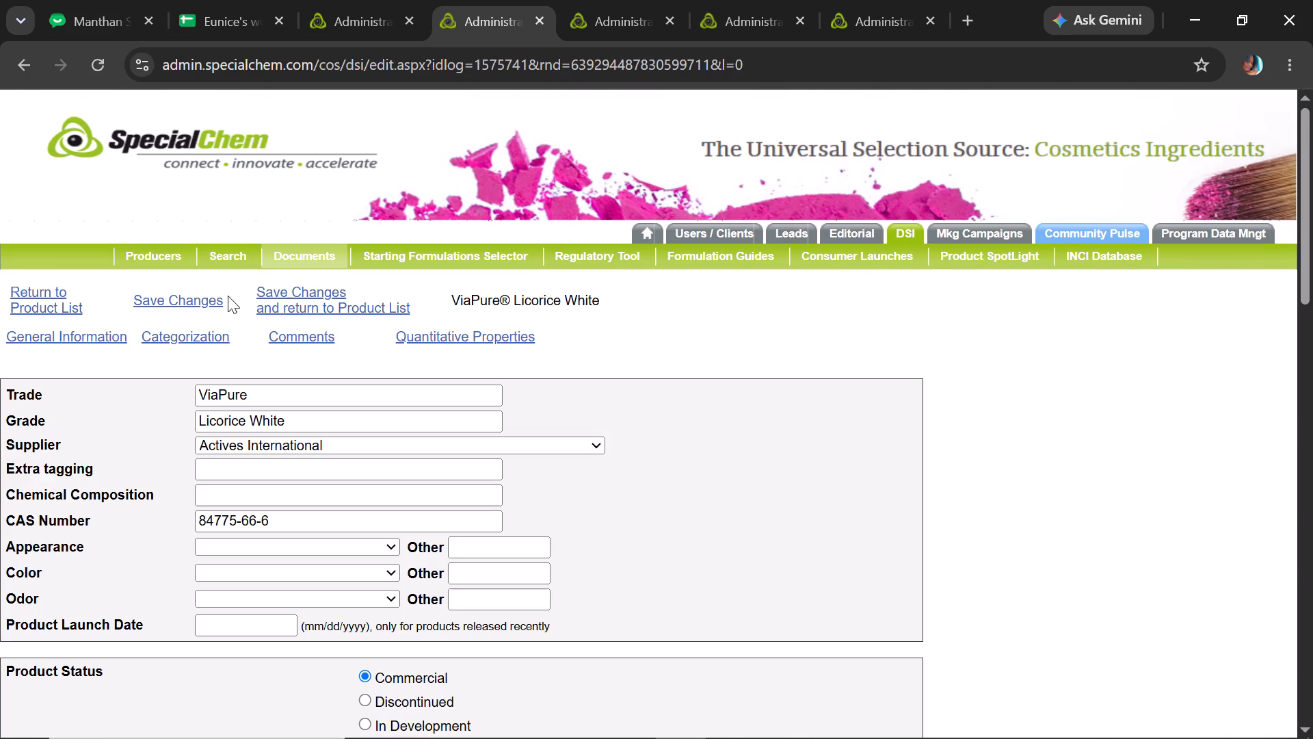
# Copy "{product} by {supplier}" from the spreadsheet's Guide sheet and replace the first "ViaPure® Licorice" in the Licorice White grade's displayed comments with it.
pyautogui.click(291, 337)
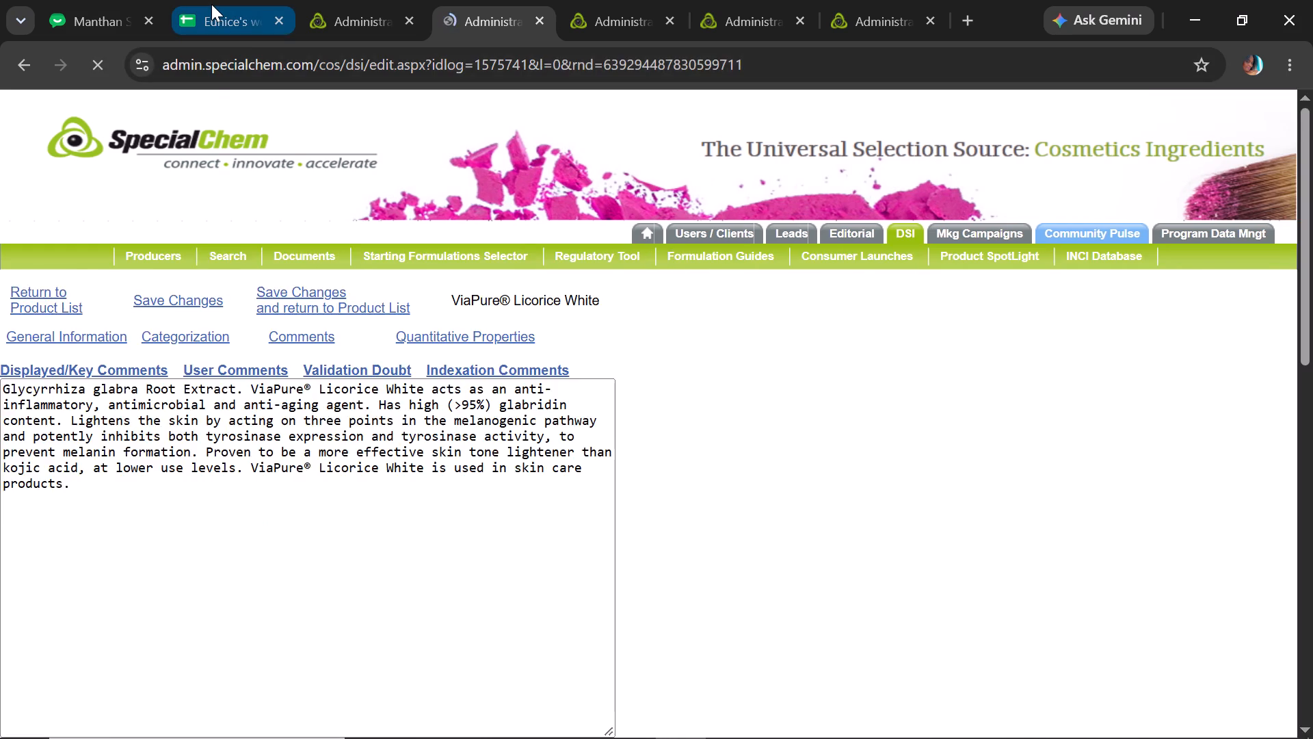
pyautogui.click(211, 4)
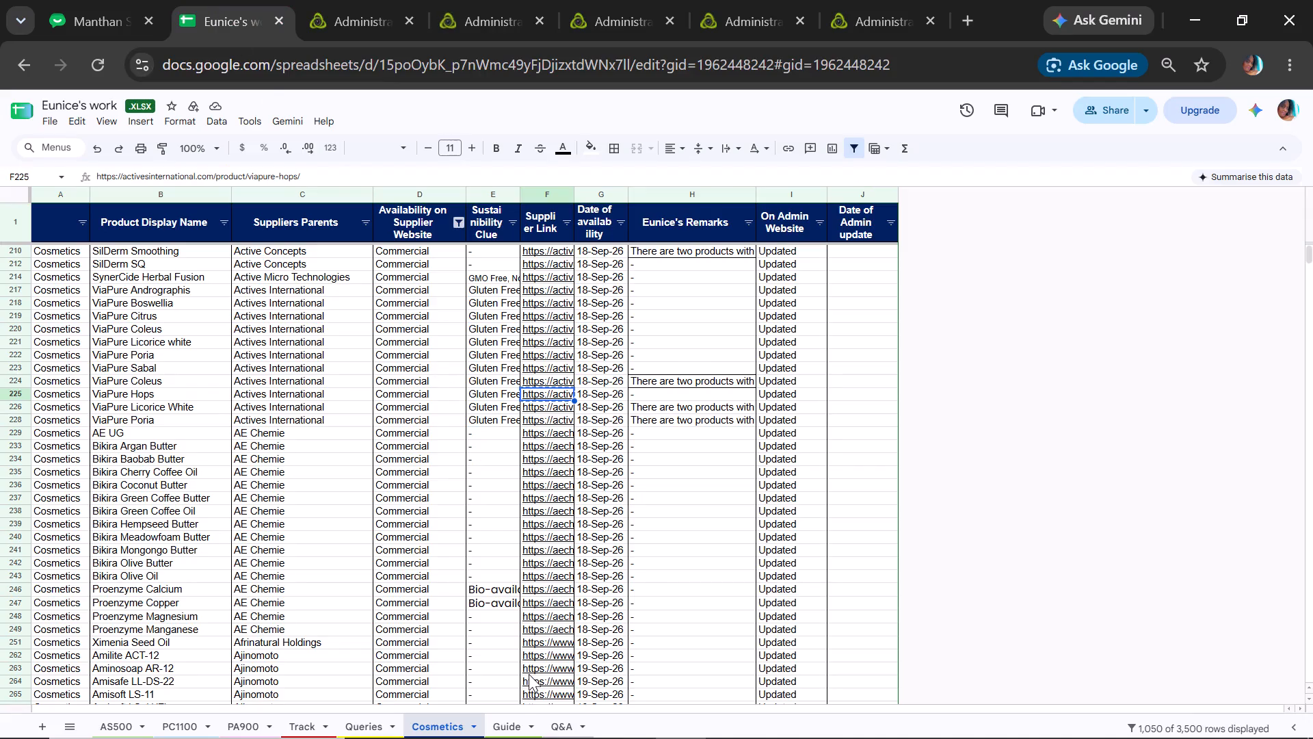
pyautogui.click(512, 723)
pyautogui.hotkey('ctrl', 'c')
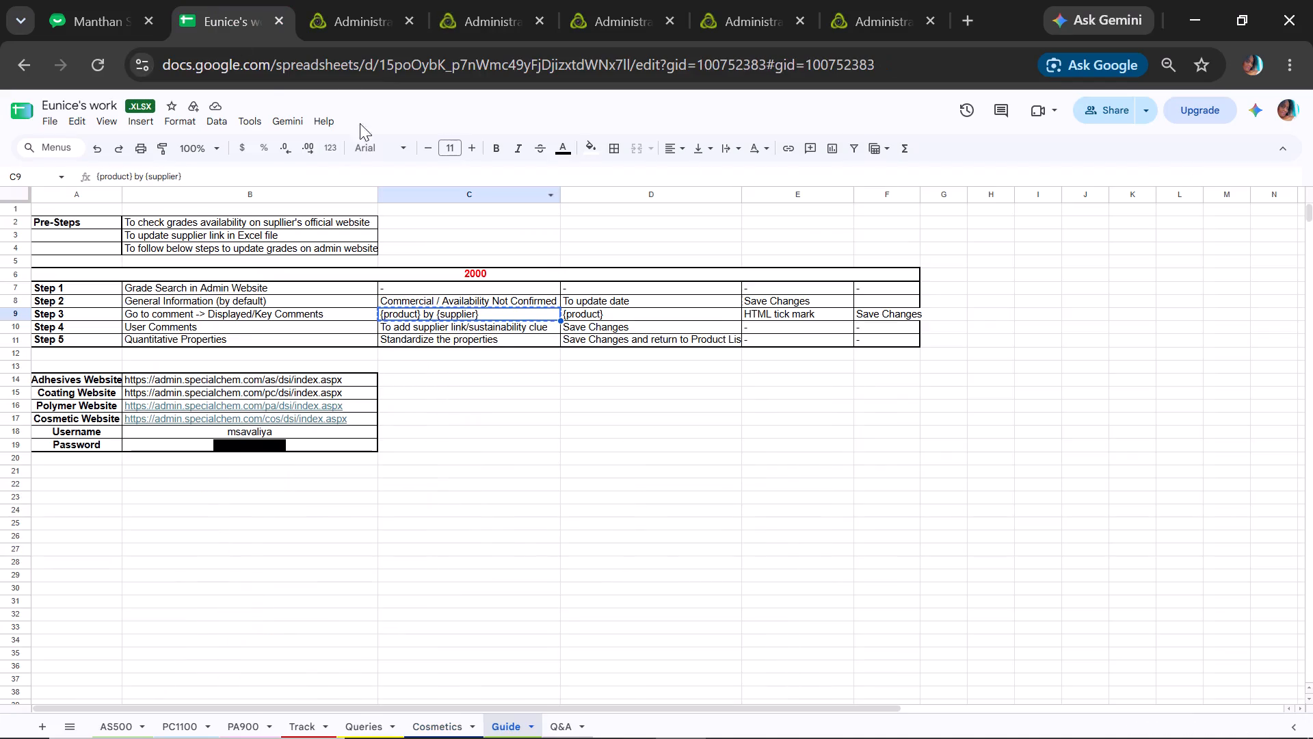
pyautogui.click(472, 8)
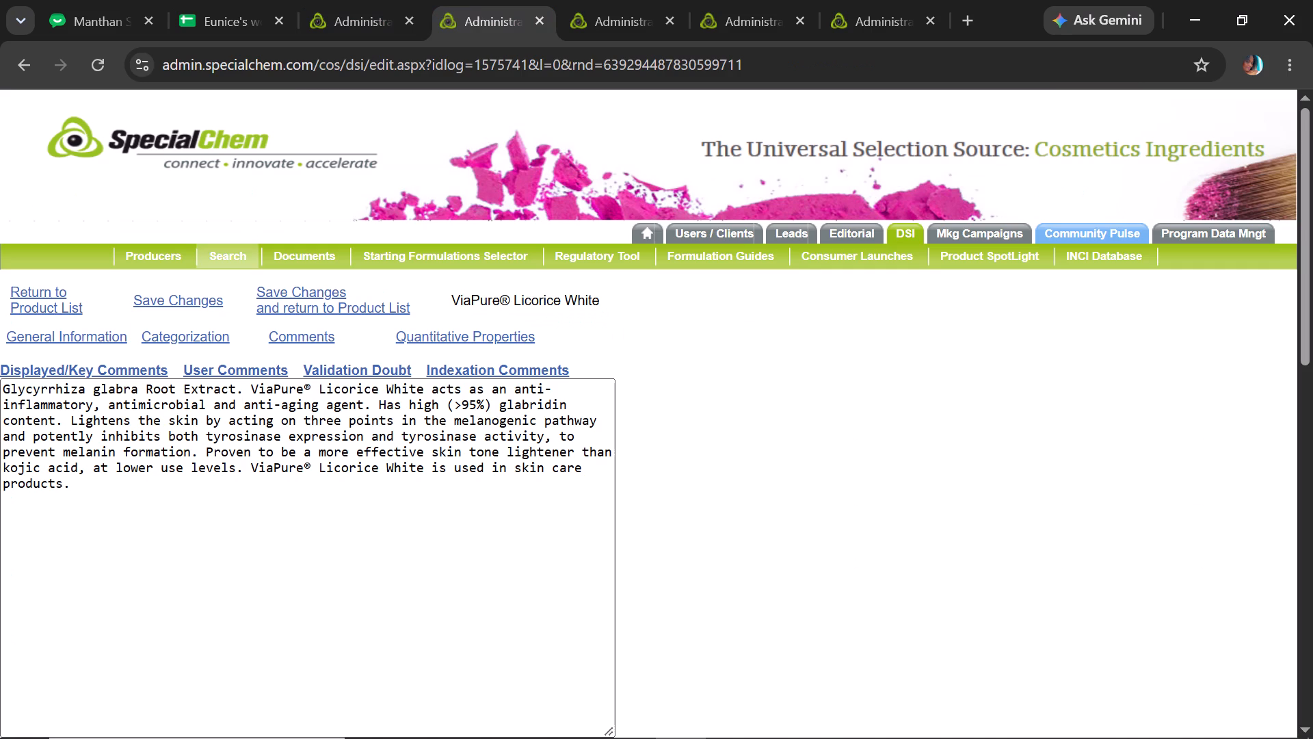
pyautogui.doubleClick(251, 390)
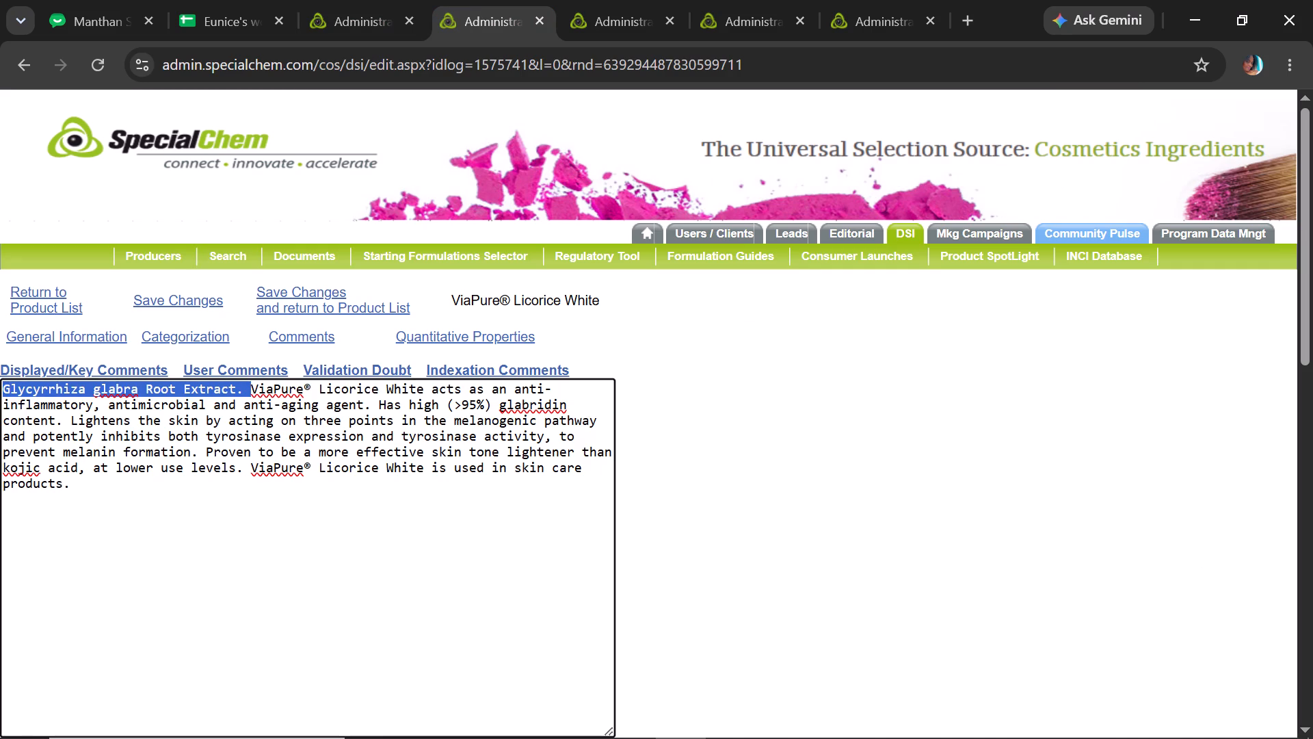
pyautogui.click(251, 390)
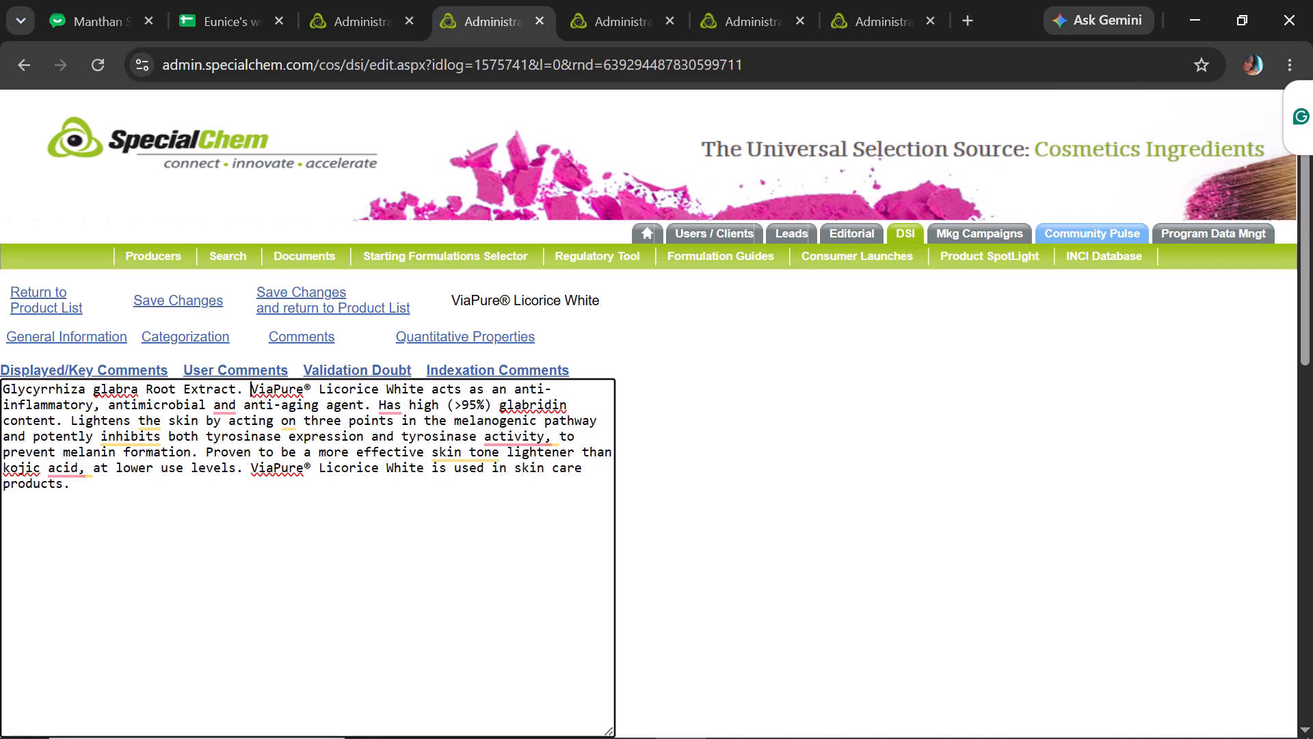
pyautogui.moveTo(251, 390); pyautogui.dragTo(380, 372)
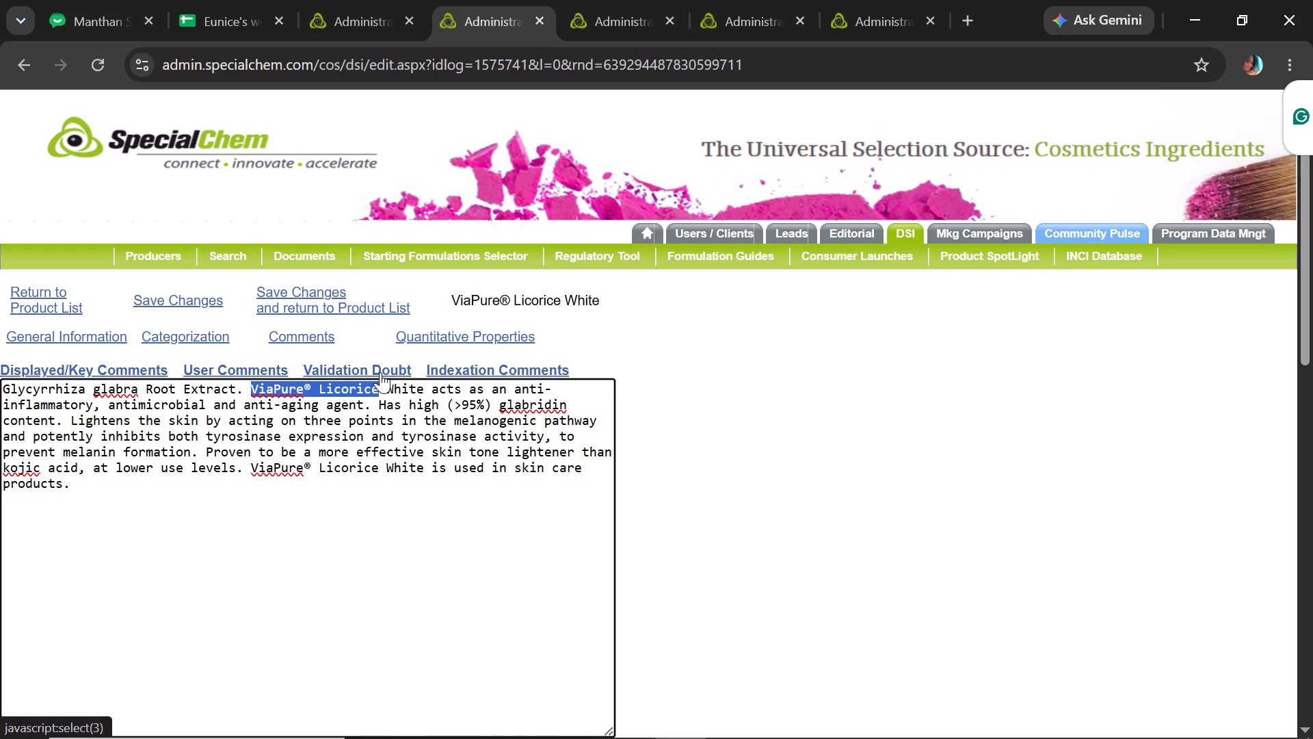
pyautogui.hotkey('ctrl', 'v')
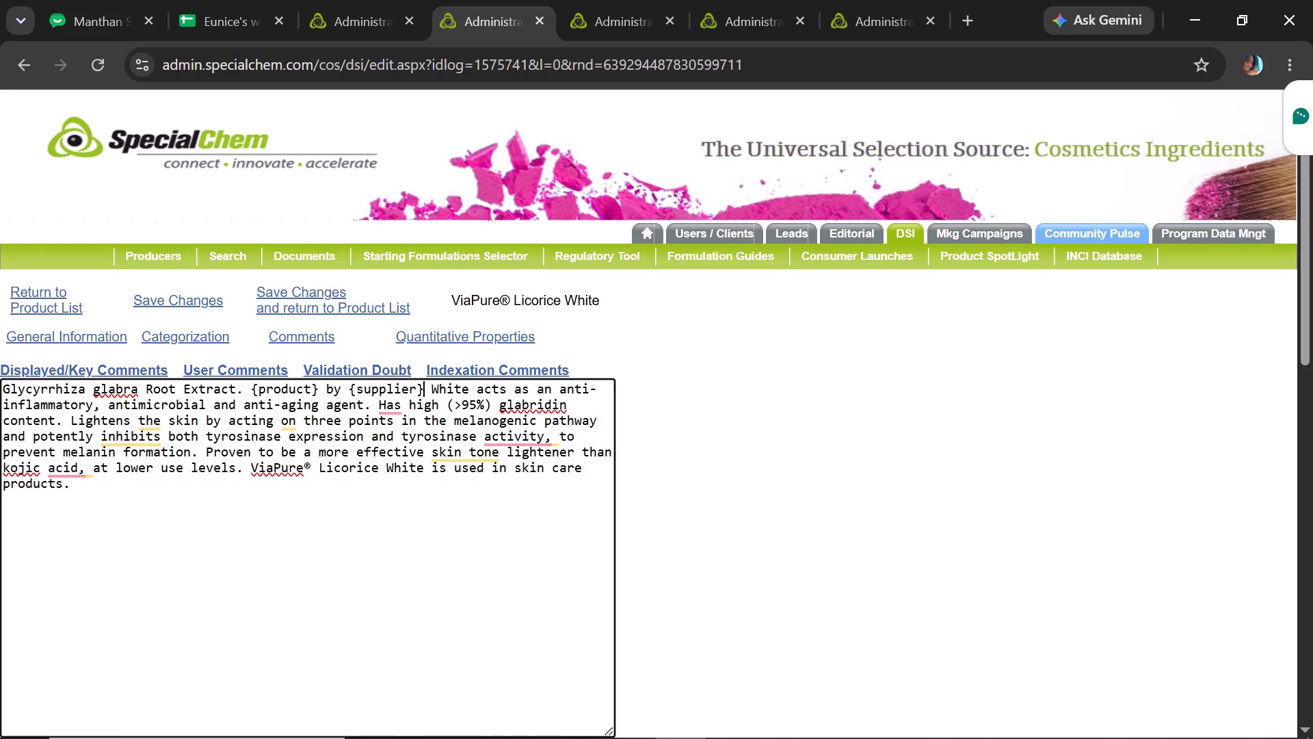
# Copy {product} from the displayed comments and replace the remaining "ViaPure® Licorice White" before "is used in skin care products" with it.
pyautogui.moveTo(321, 389); pyautogui.dragTo(250, 374)
pyautogui.hotkey('ctrl', 'c')
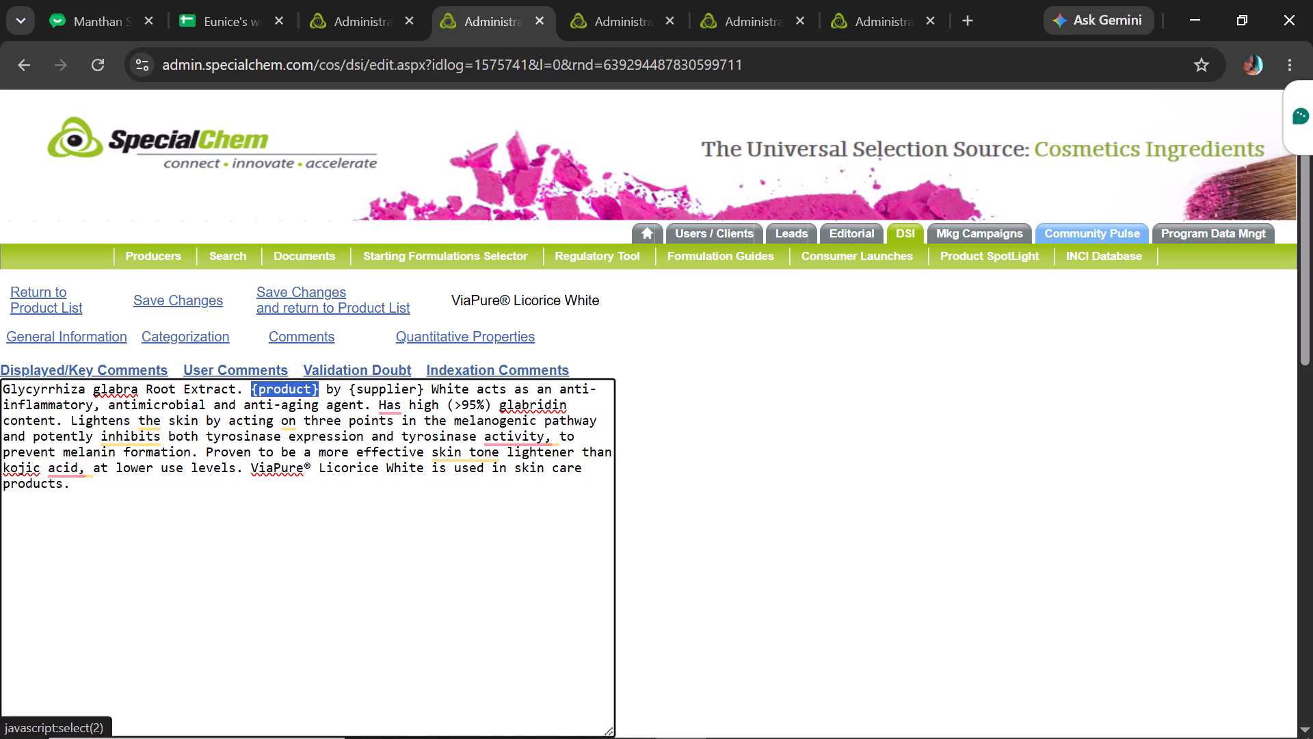
pyautogui.moveTo(253, 462); pyautogui.dragTo(373, 464)
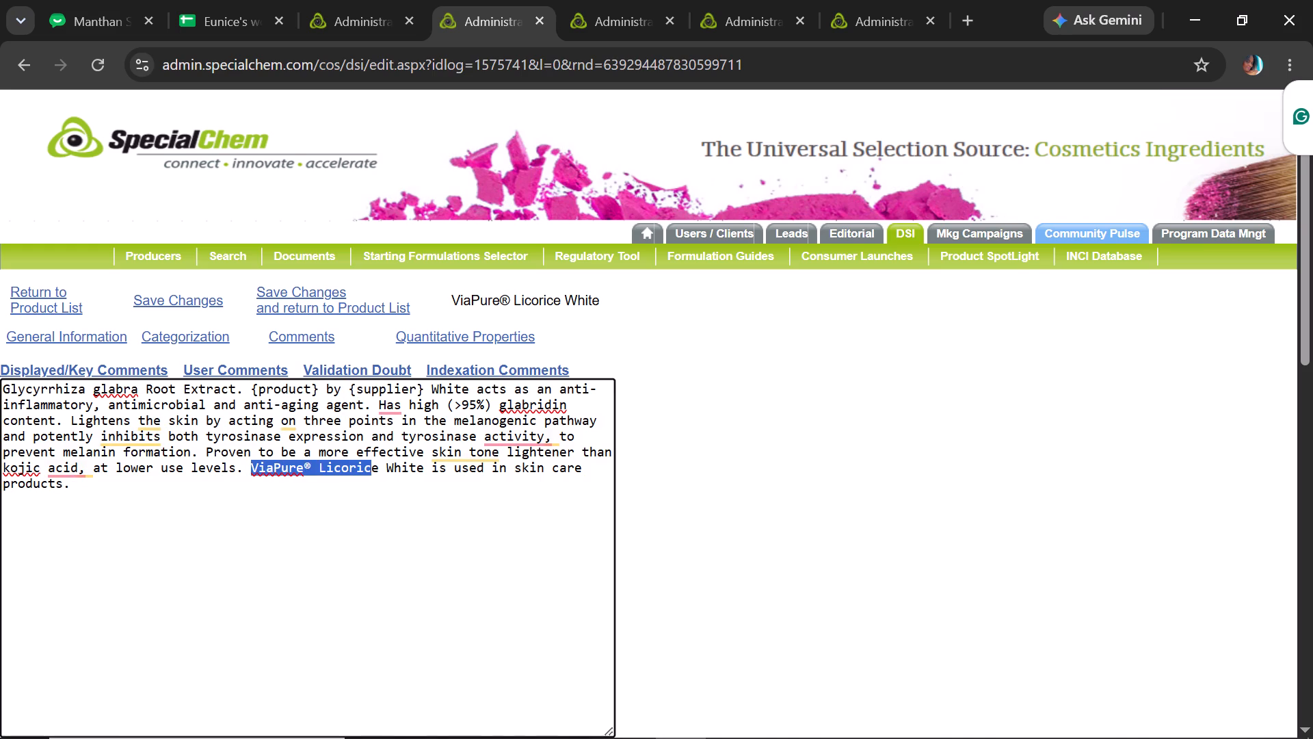
pyautogui.moveTo(373, 464); pyautogui.dragTo(425, 463)
pyautogui.hotkey('ctrl', 'v')
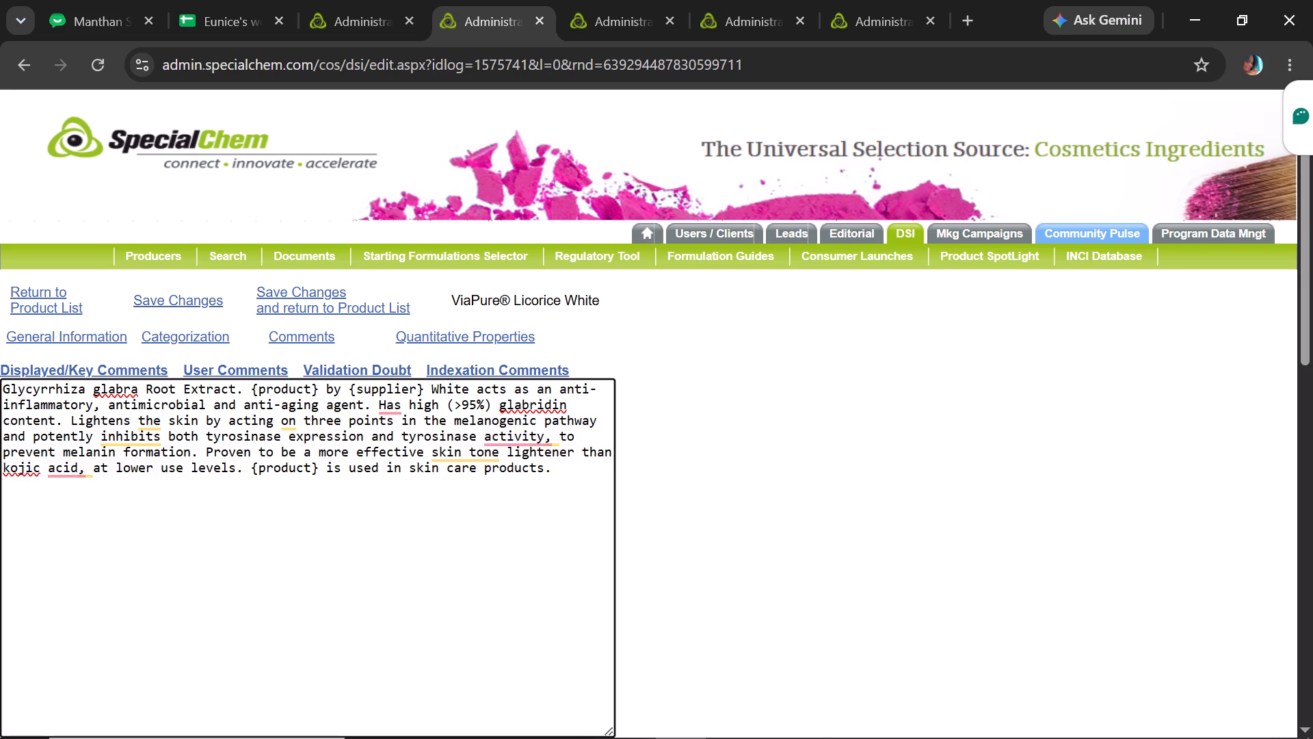
# Remove the leftover word "White" and its extra space after {supplier} in the displayed comments.
pyautogui.moveTo(432, 379); pyautogui.dragTo(471, 380)
pyautogui.press('BackSpace')
pyautogui.press('BackSpace')
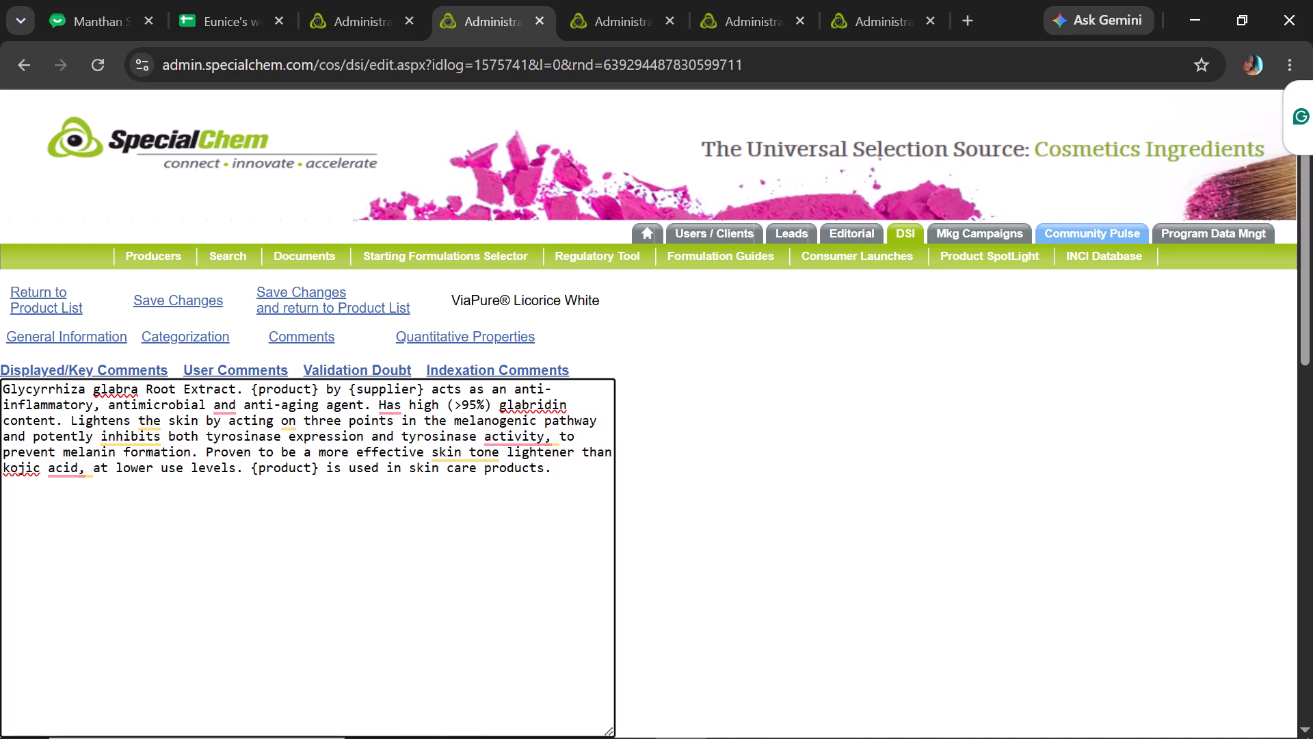
# Apply the Grammarly corrections: comma after "antimicrobial", "It has a" for "Has", and no comma after "acid" or "activity".
pyautogui.click(263, 455)
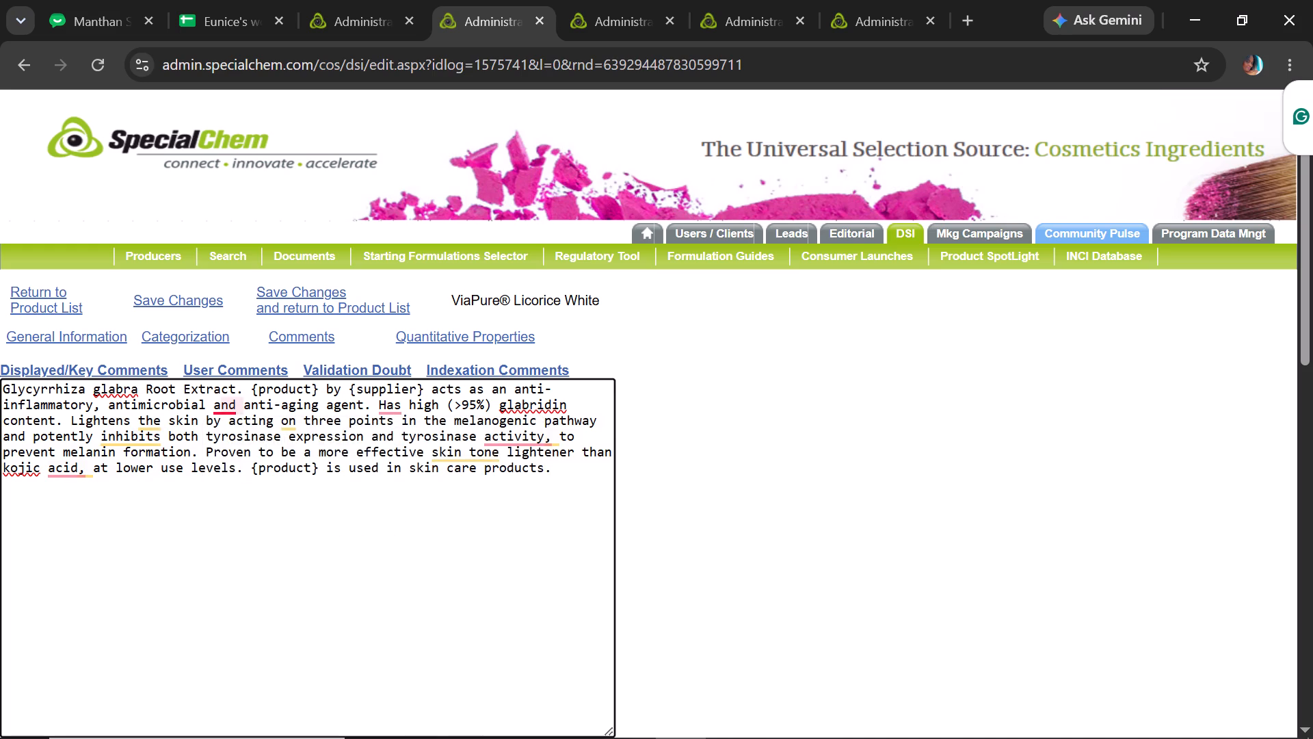
pyautogui.click(239, 432)
pyautogui.press(',')
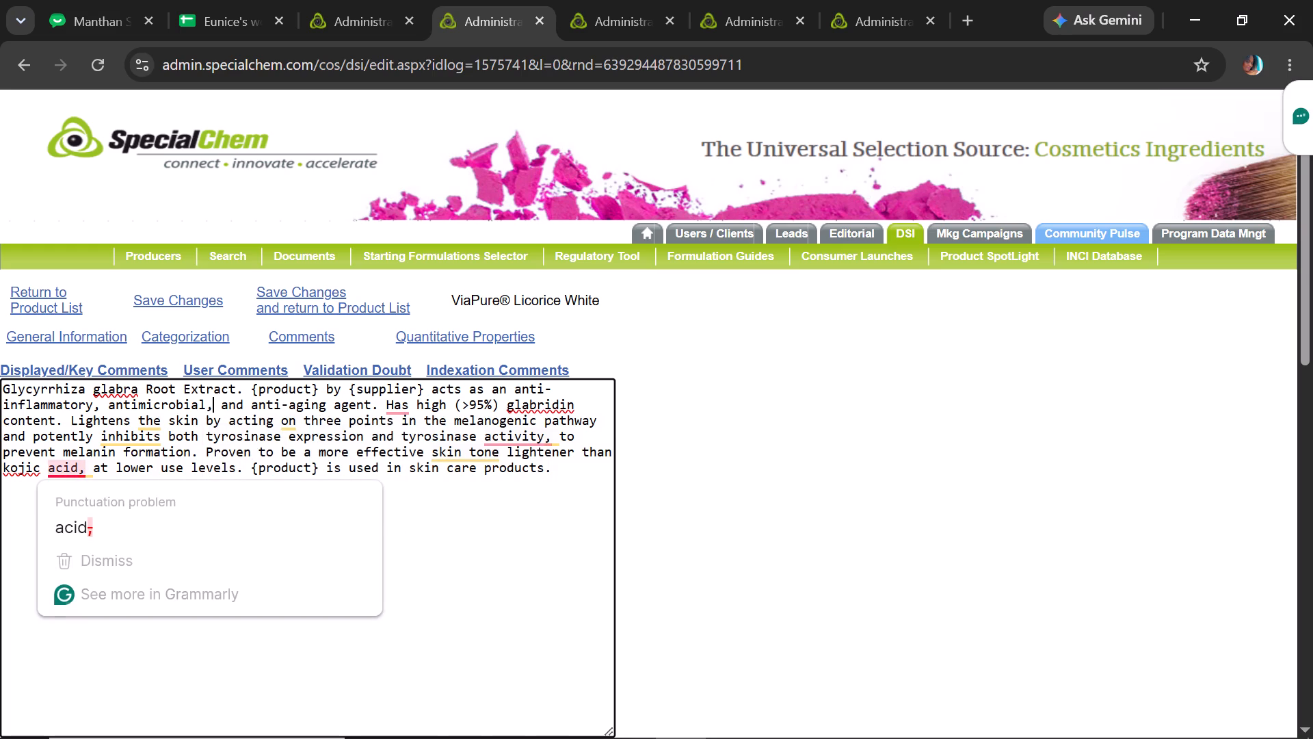
pyautogui.click(64, 486)
pyautogui.press('BackSpace')
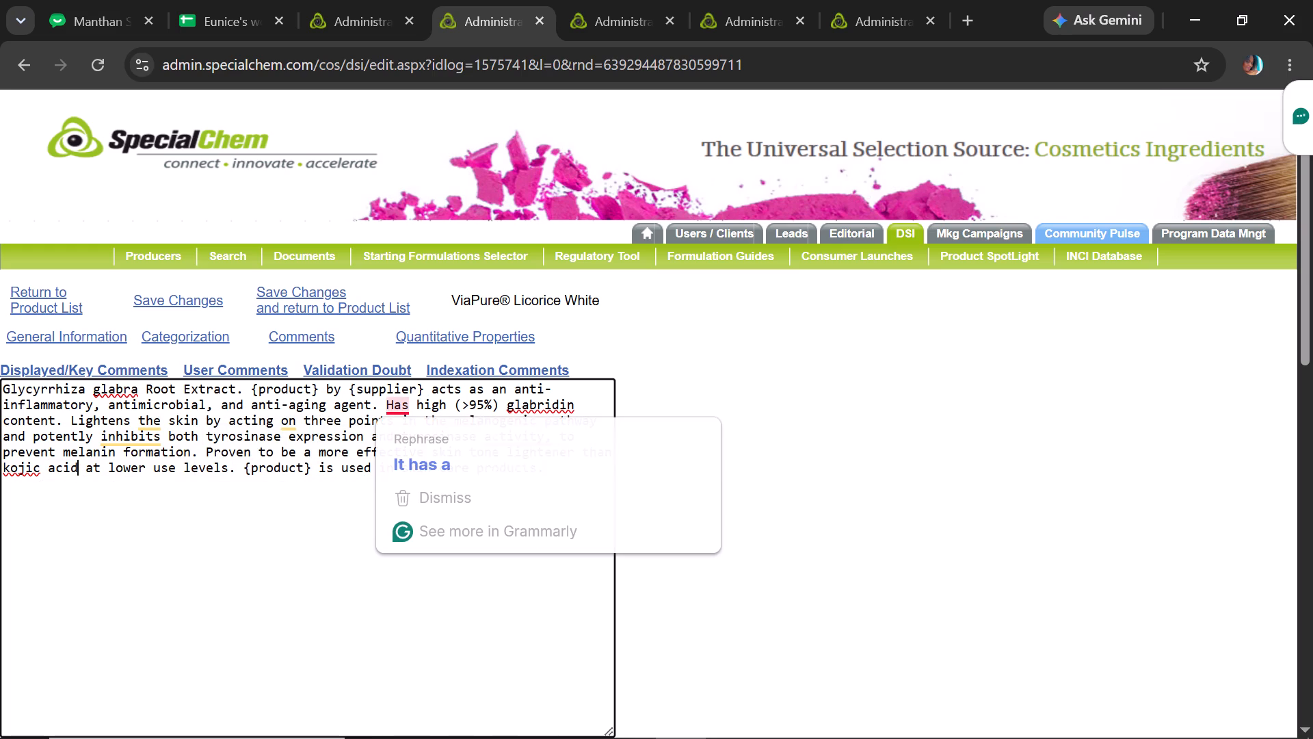
pyautogui.click(421, 441)
pyautogui.write('It has a')
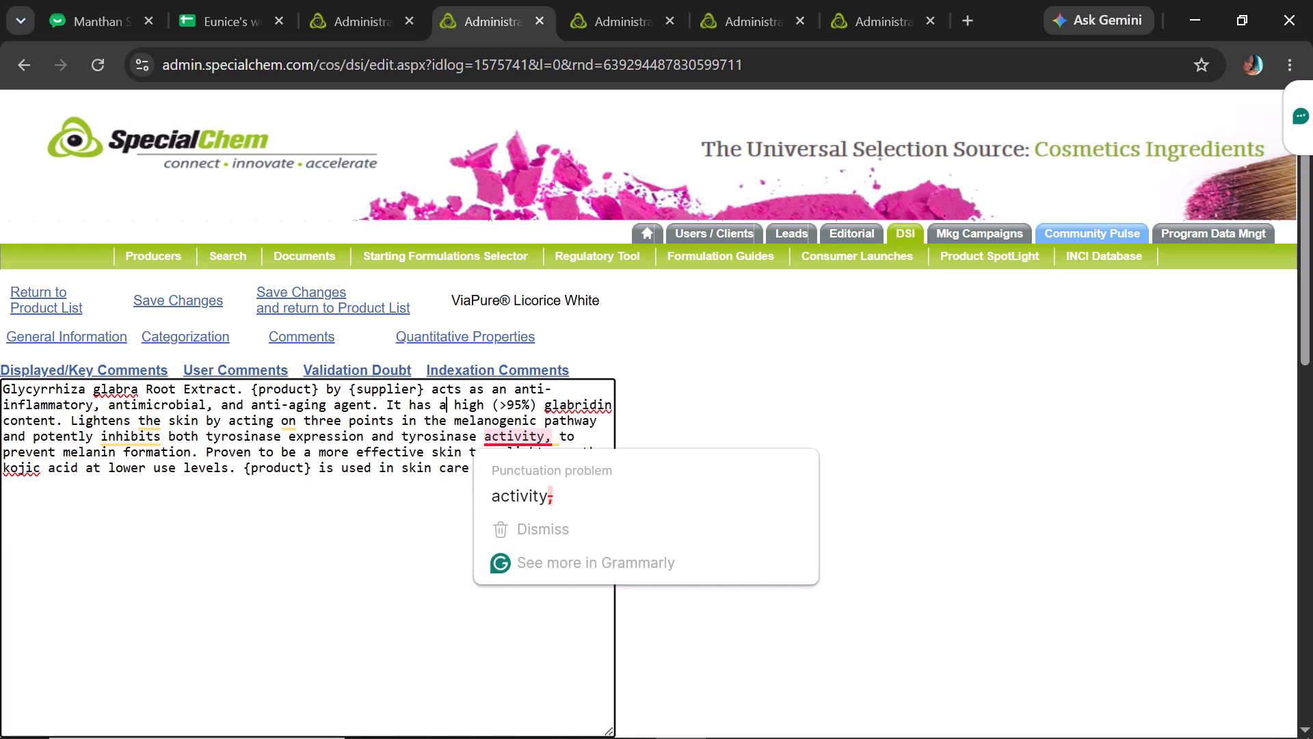
pyautogui.click(546, 469)
pyautogui.press('BackSpace')
# Enable Display as HTML for the displayed comments and save the changes.
pyautogui.moveTo(1312, 315); pyautogui.dragTo(1312, 343)
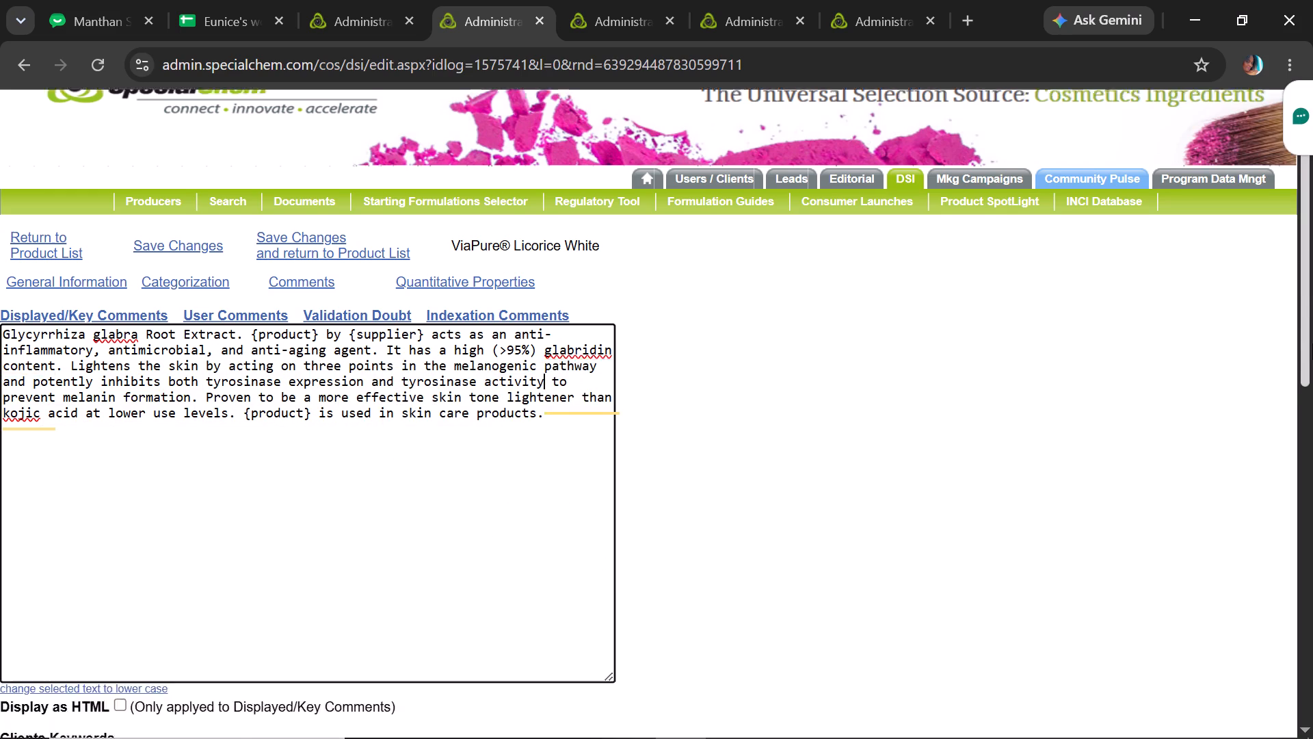
pyautogui.moveTo(1312, 343); pyautogui.dragTo(1312, 345)
pyautogui.click(118, 689)
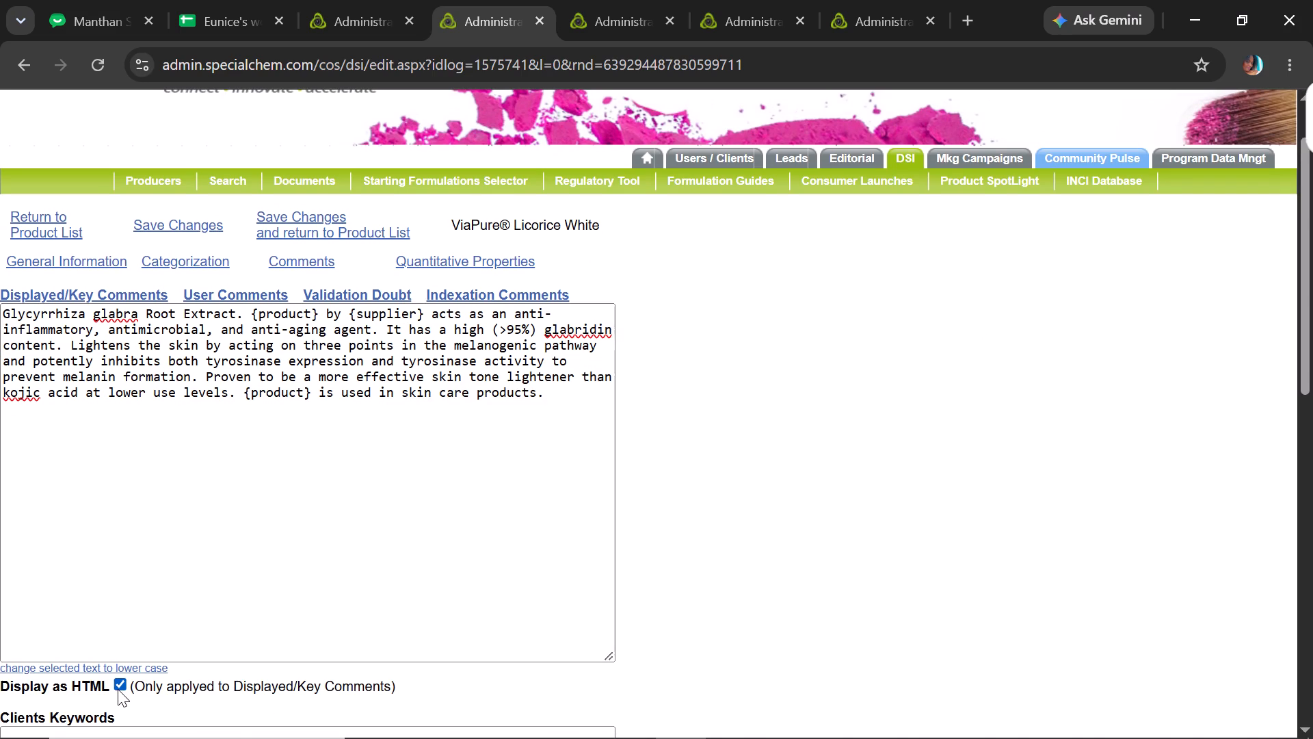
pyautogui.click(178, 219)
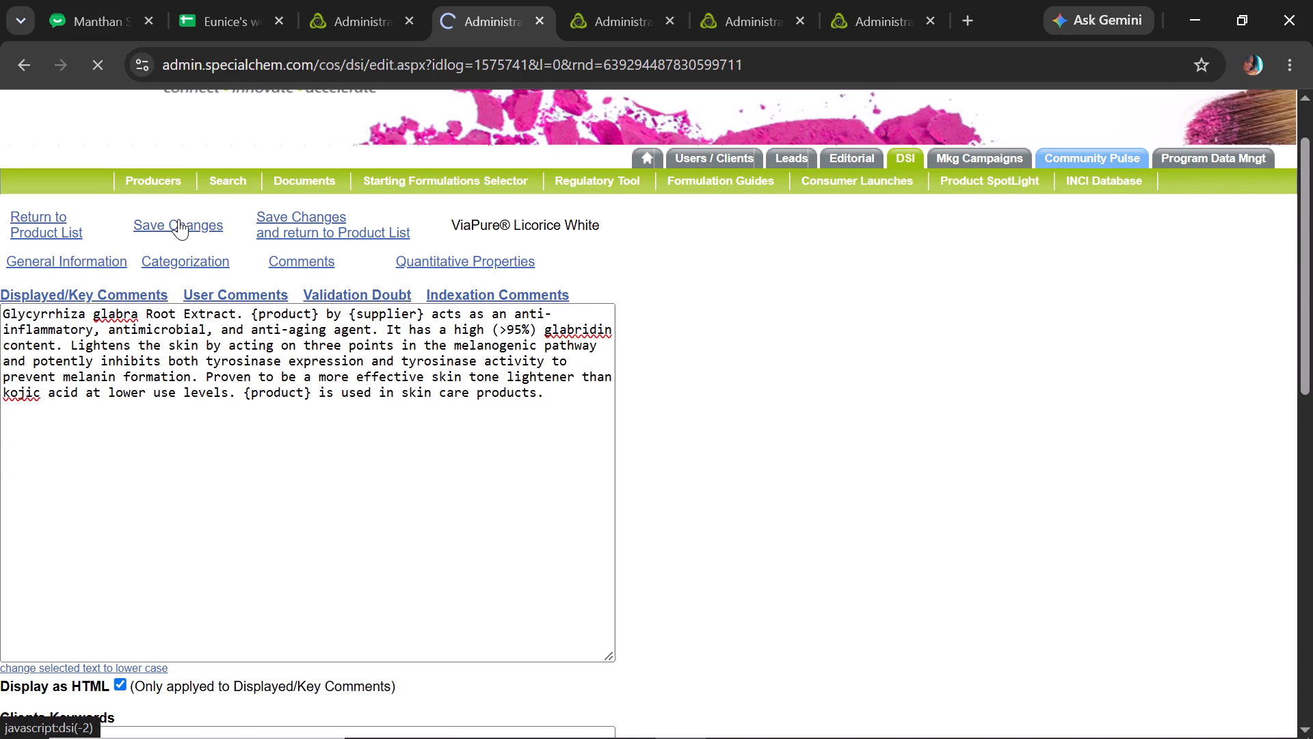
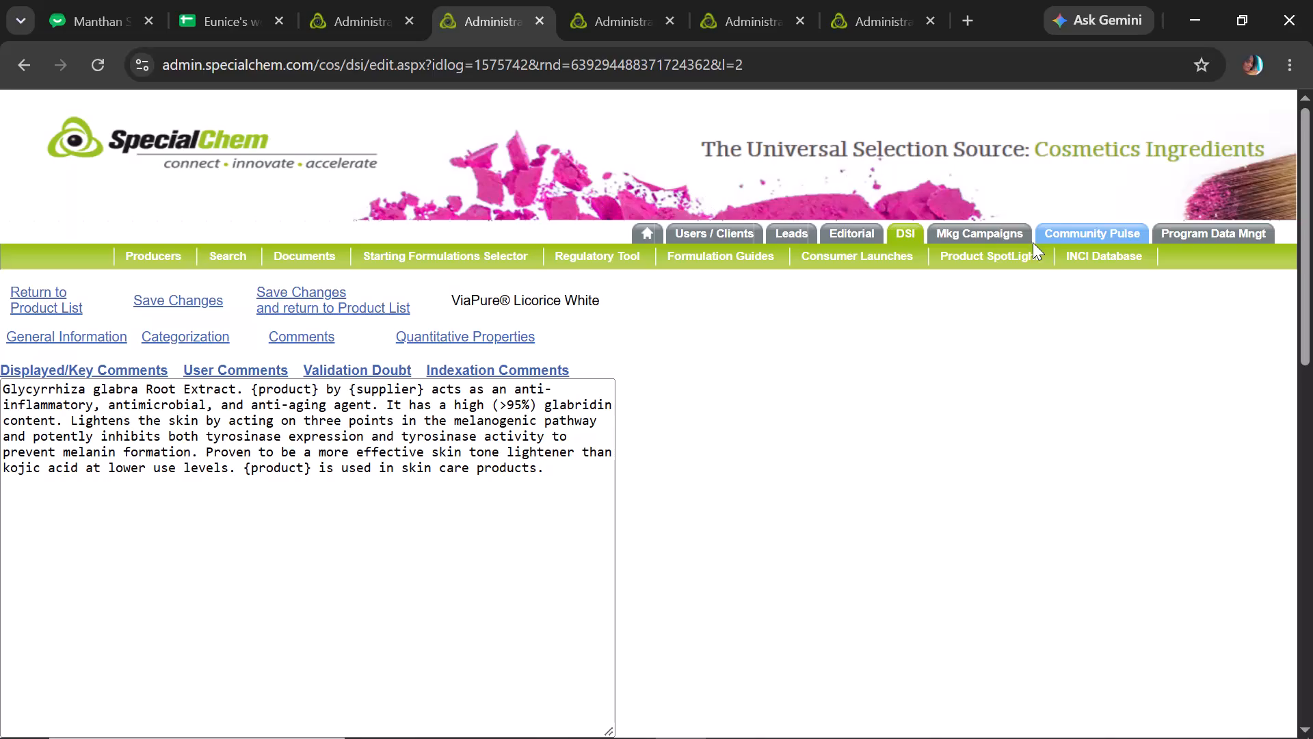
# Save the changes to the displayed comments of ViaPure® Licorice White.
pyautogui.moveTo(1312, 252); pyautogui.dragTo(1312, 292)
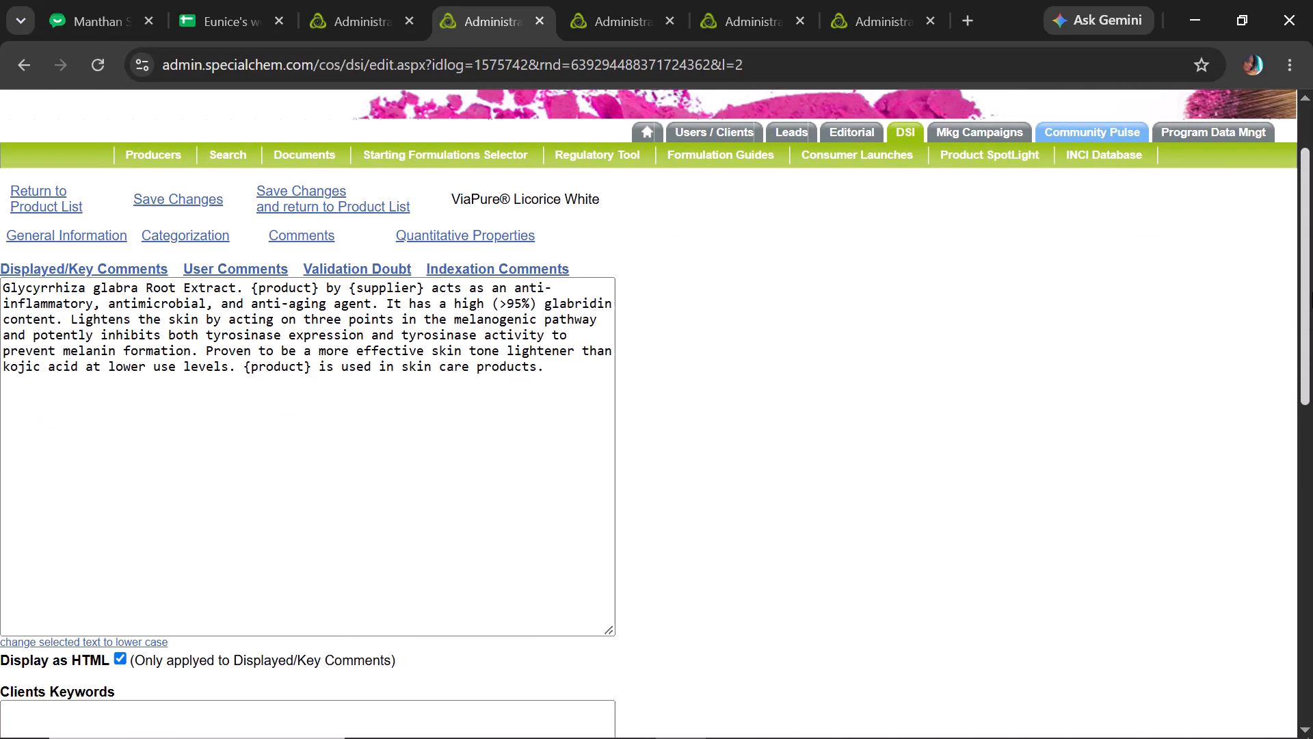
pyautogui.click(193, 200)
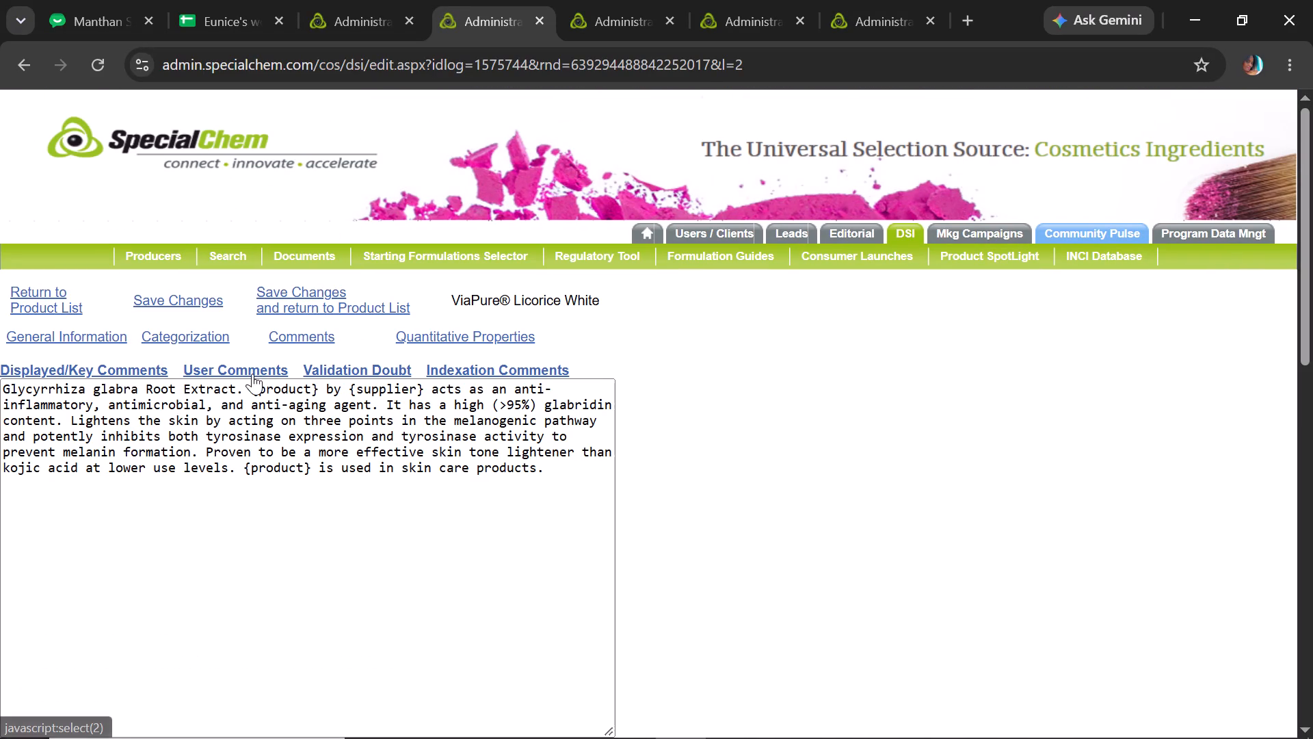
# Copy the ViaPure Licorice White sustainability clue from row 226 of the Cosmetics sheet into the grade's user comments, below "Duplicates".
pyautogui.click(252, 374)
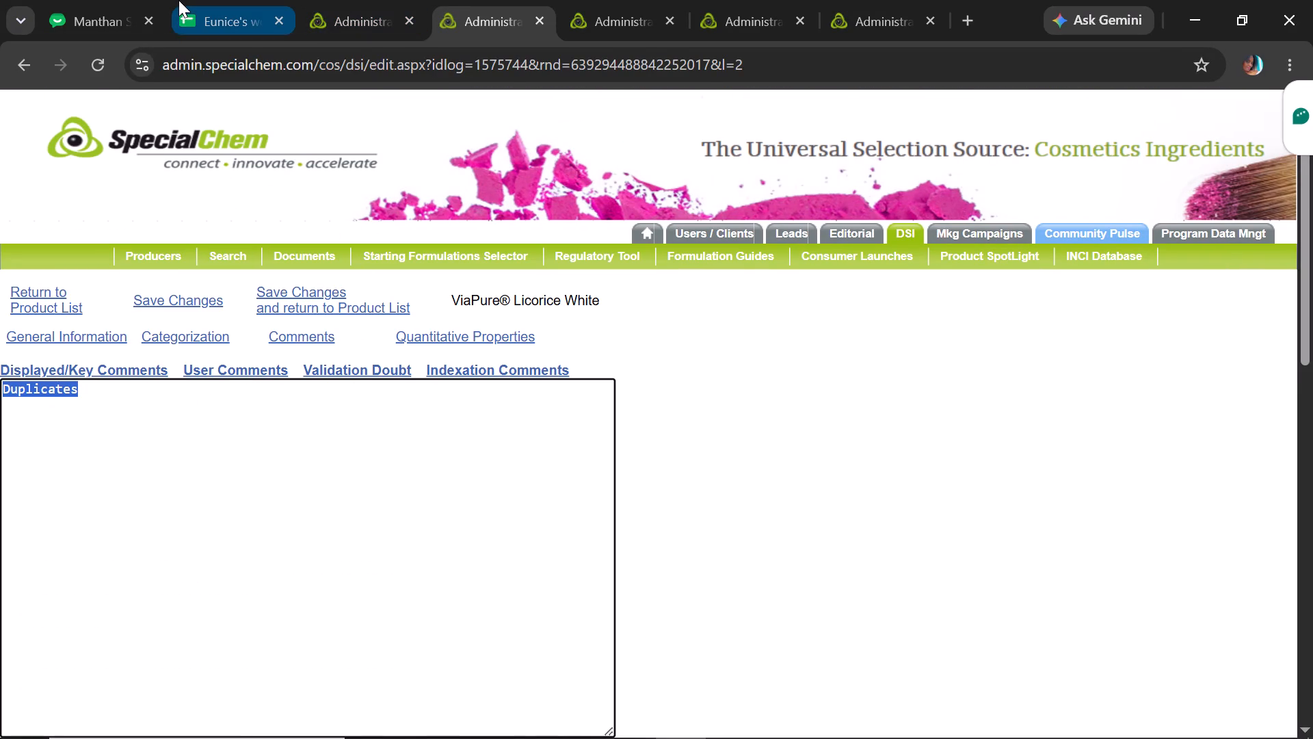
pyautogui.click(178, 0)
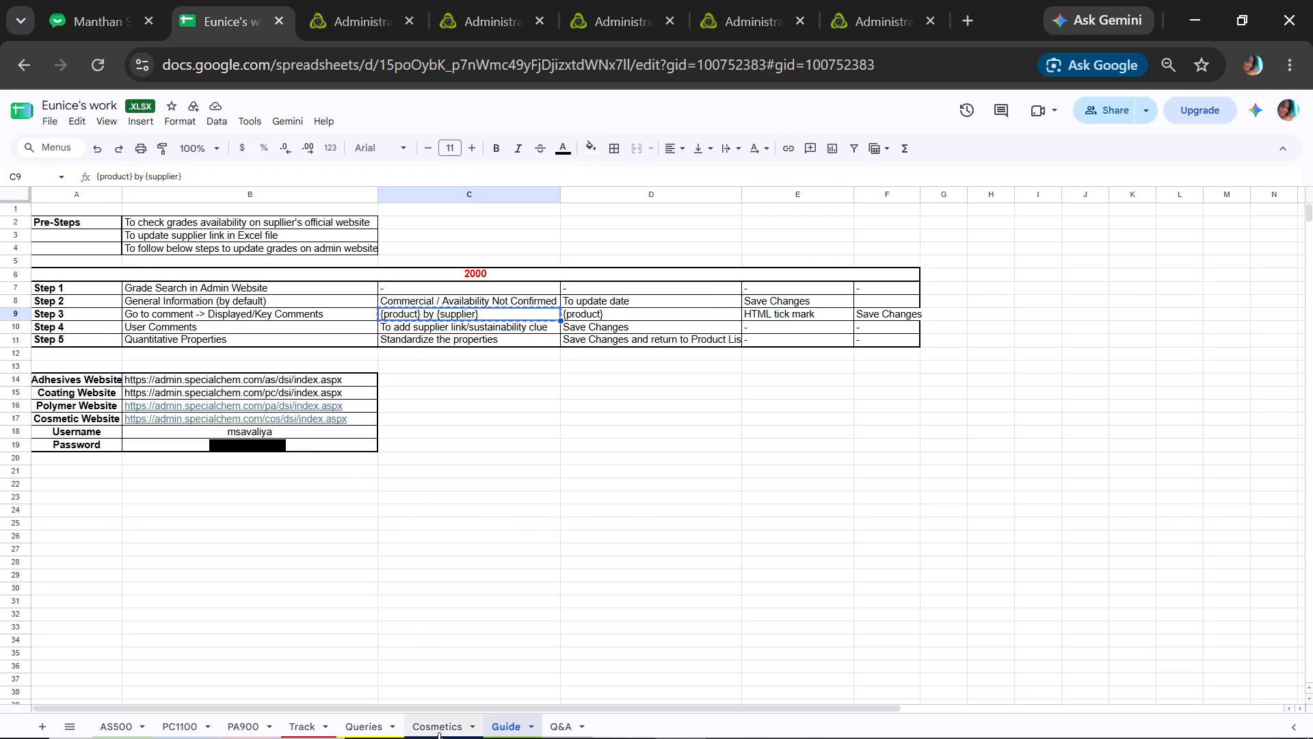
pyautogui.click(439, 732)
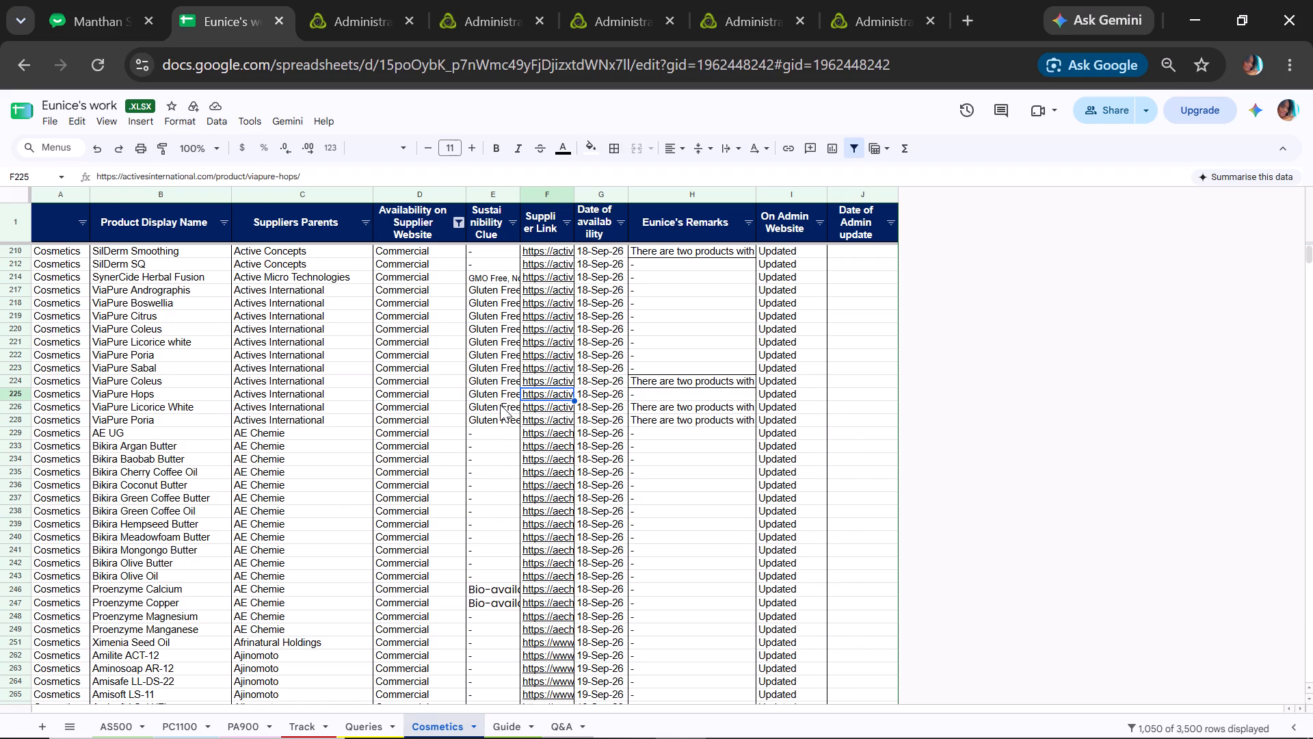
pyautogui.click(500, 404)
pyautogui.hotkey('ctrl', 'c')
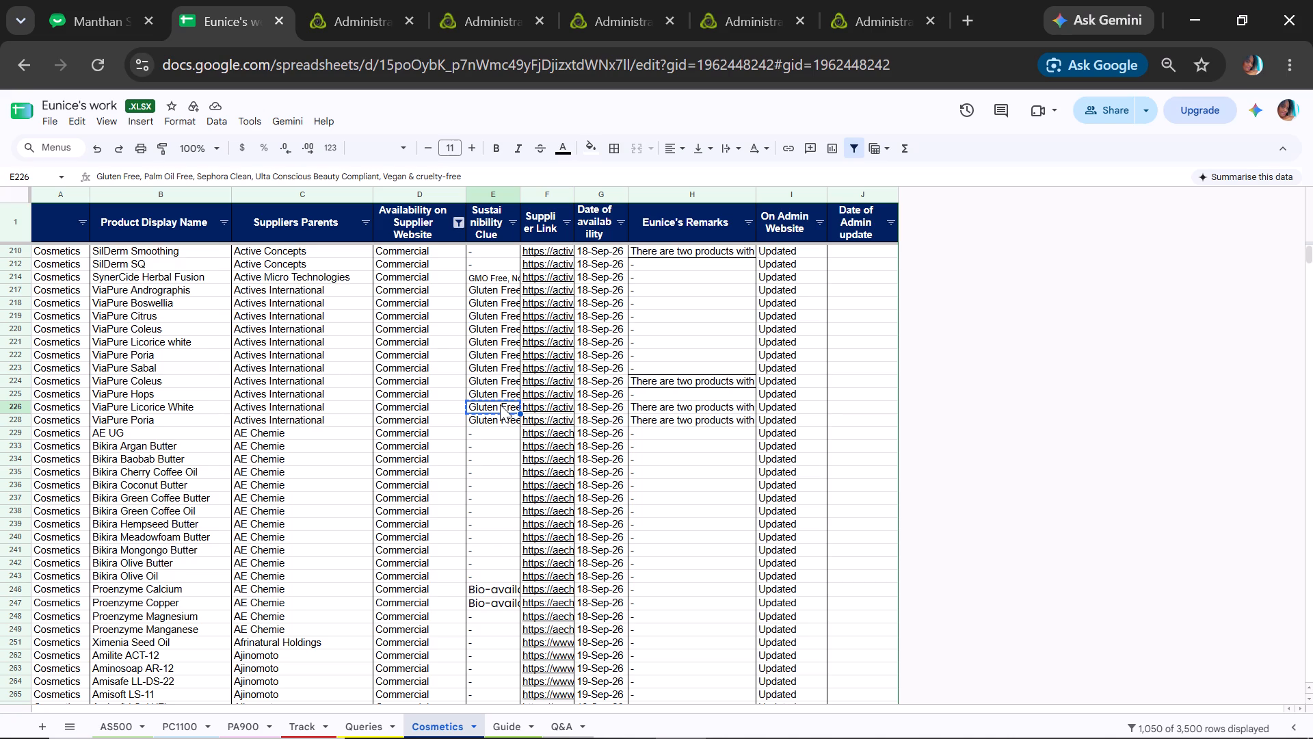
pyautogui.click(505, 0)
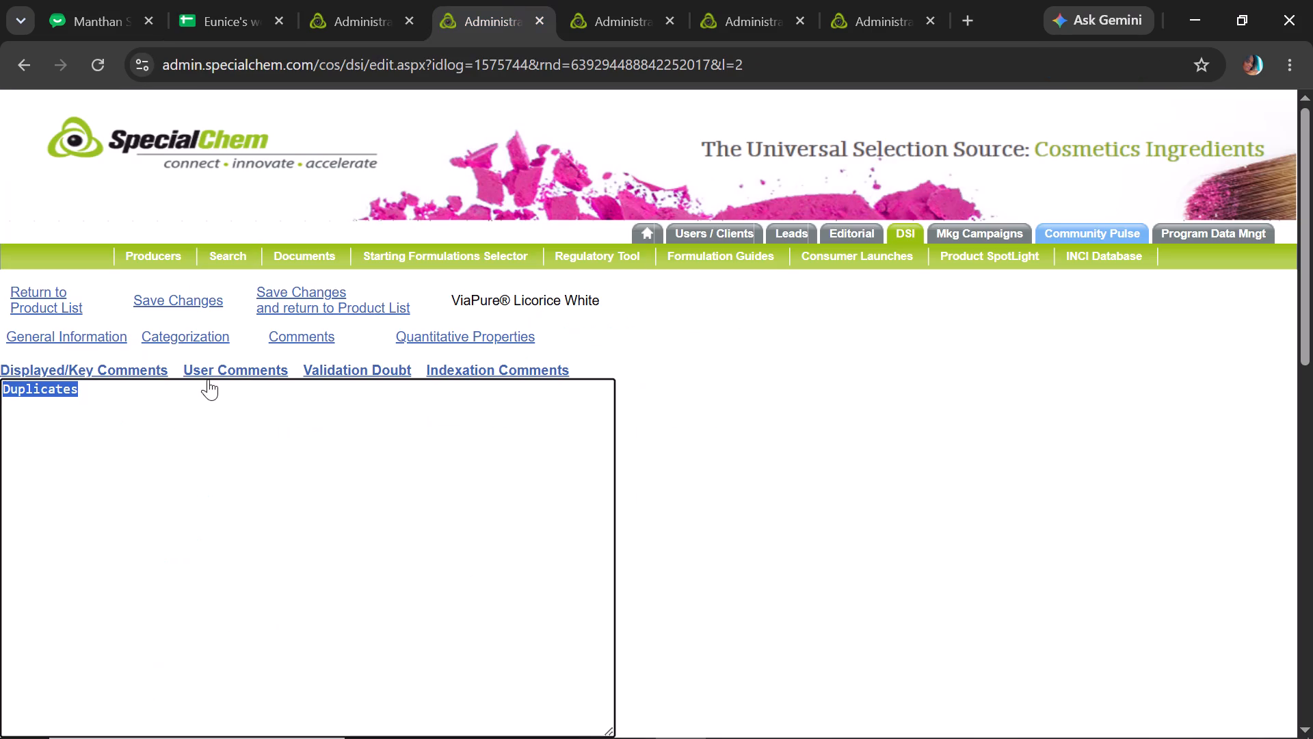
pyautogui.click(147, 384)
pyautogui.press('Return')
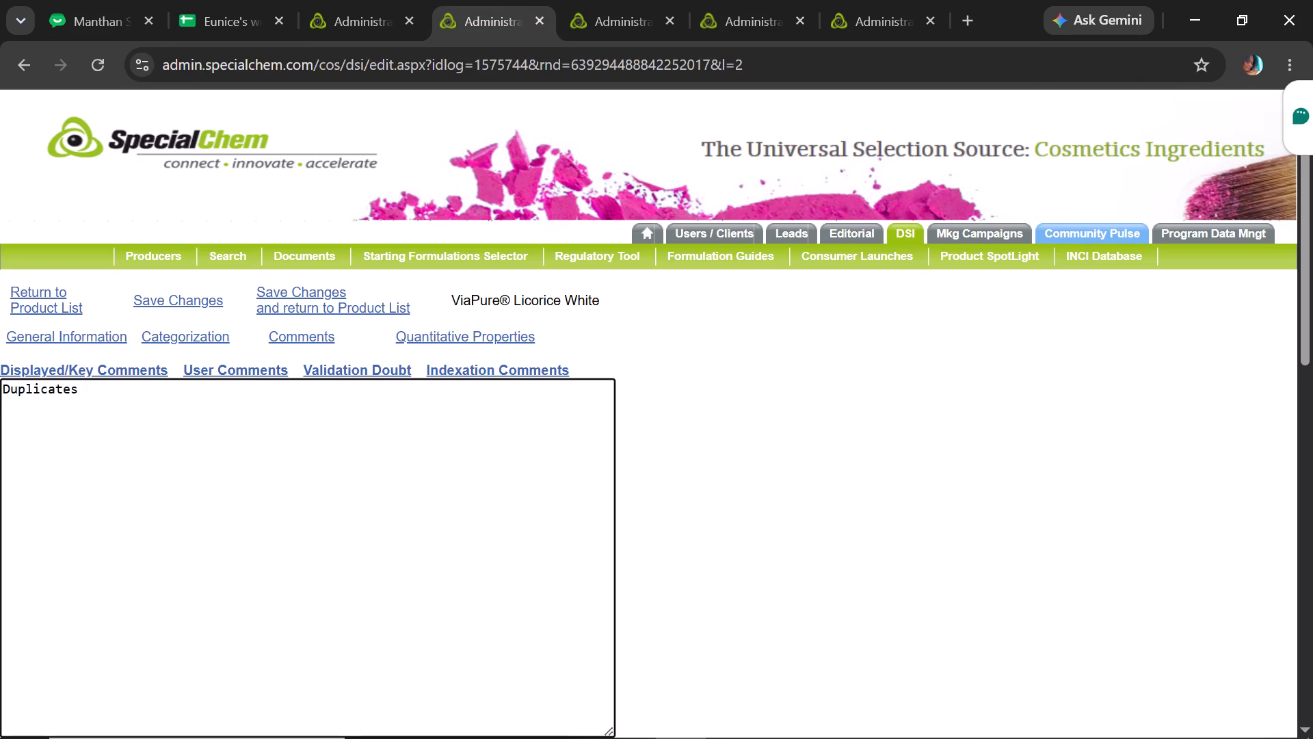
pyautogui.hotkey('ctrl', 'v')
pyautogui.press('Return')
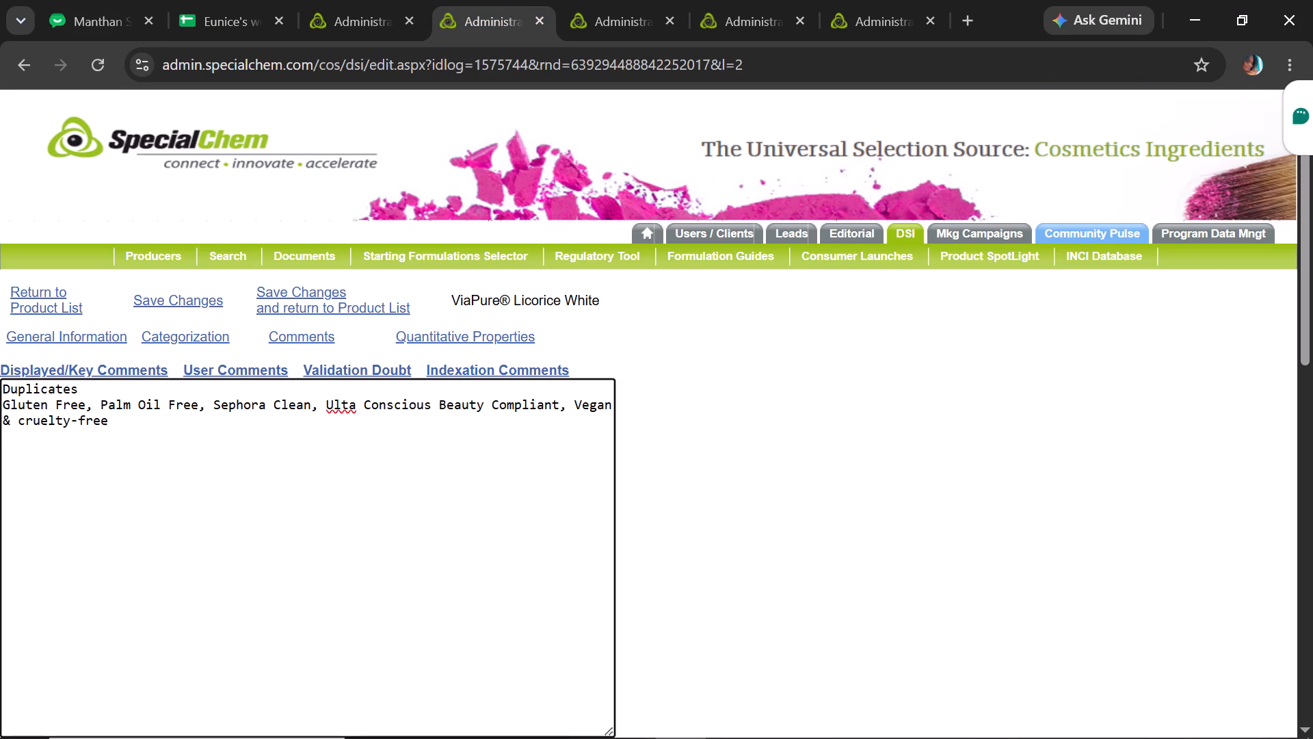
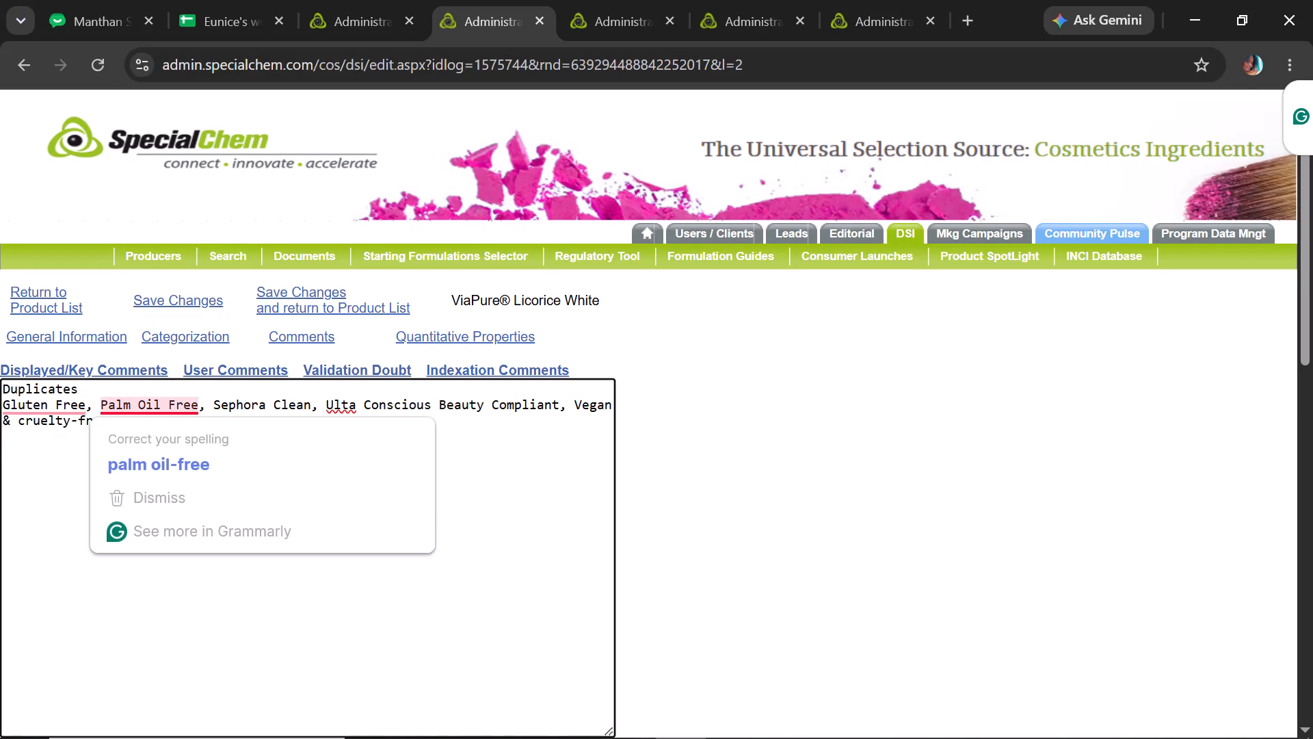
# Change "Palm Oil Free" to the suggested spelling "palm oil-free" in the user comments of ViaPure® Licorice White.
pyautogui.click(176, 428)
pyautogui.click(192, 436)
pyautogui.click(201, 434)
pyautogui.write('palm oil-f')
pyautogui.write('ree')
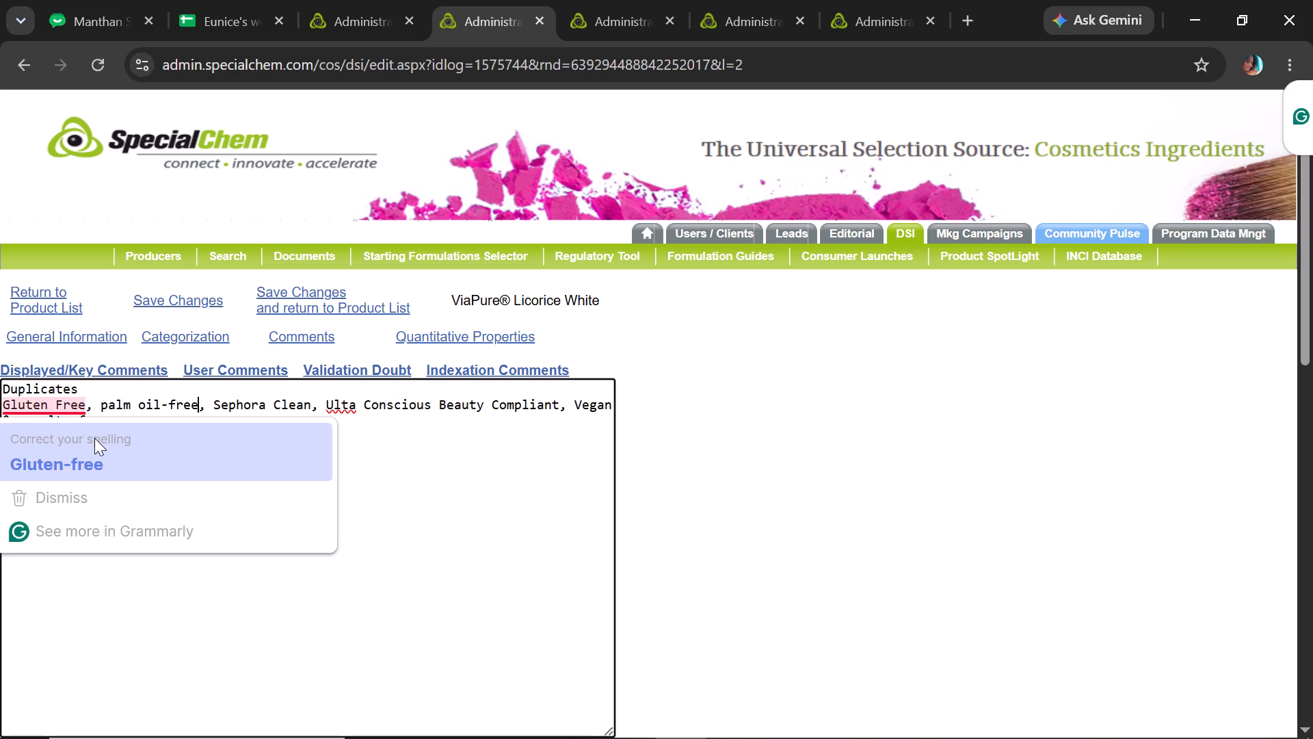
pyautogui.click(94, 438)
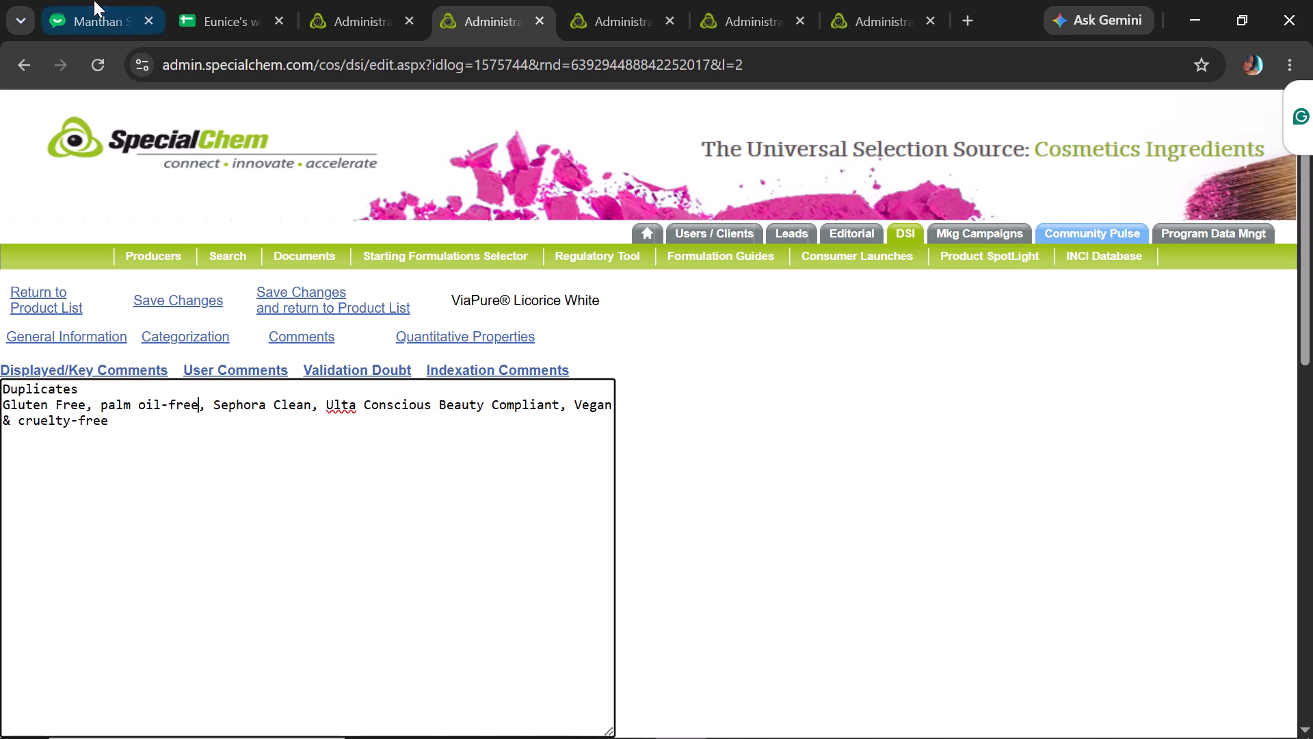
# Copy the ViaPure Licorice White supplier link from row 226 onto a new last line of the grade's user comments and save the changes.
pyautogui.click(195, 0)
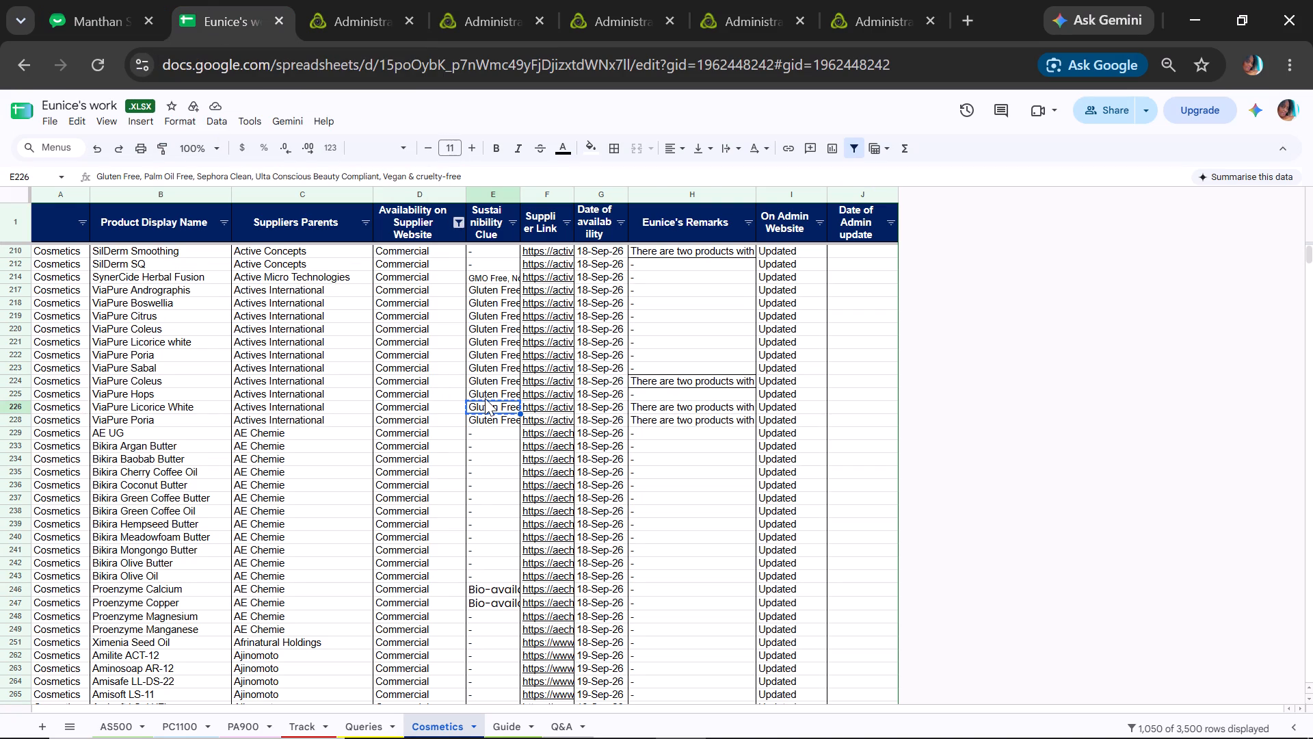
pyautogui.press('Right')
pyautogui.hotkey('ctrl', 'c')
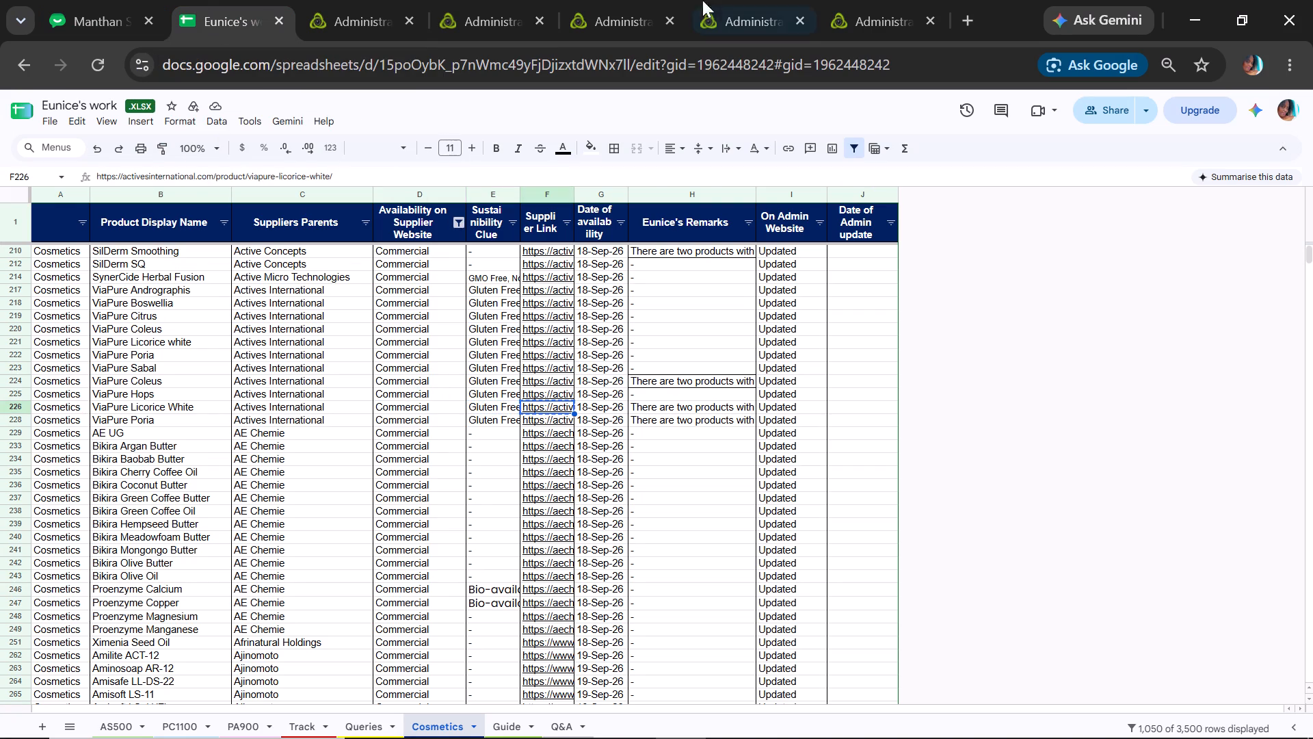
pyautogui.click(486, 8)
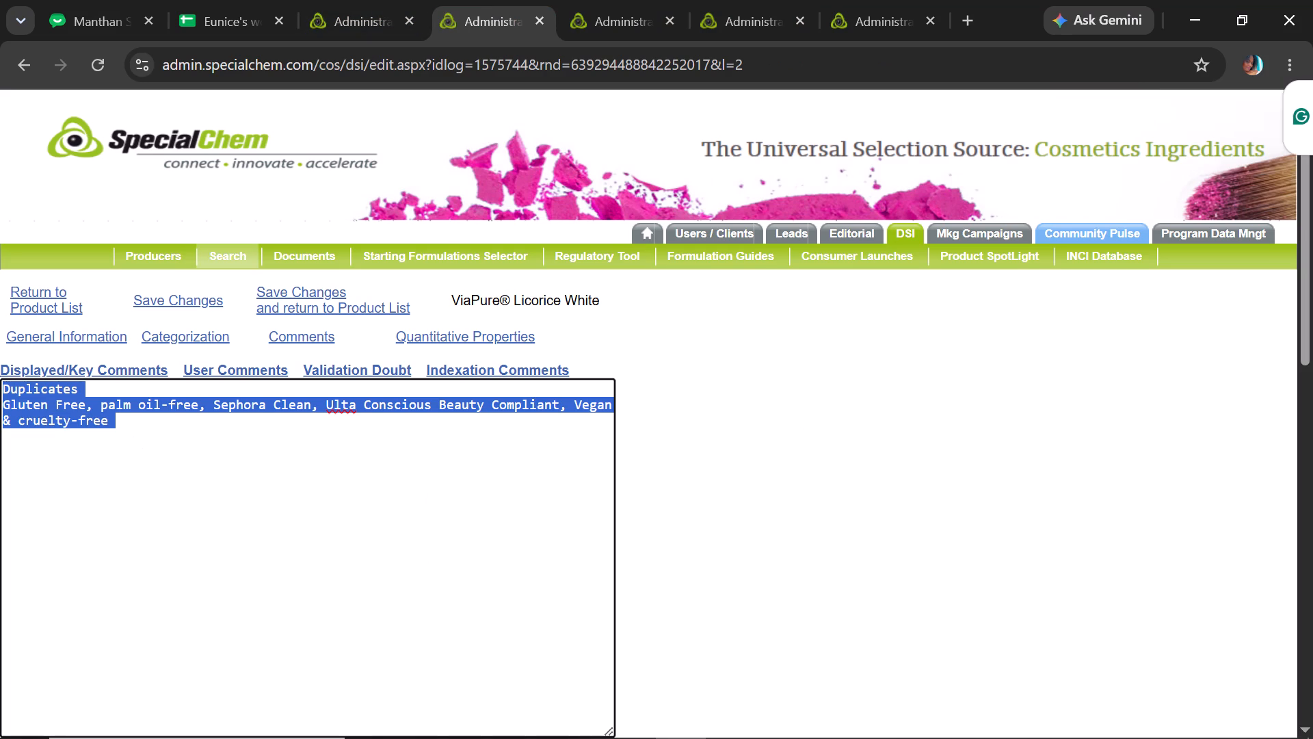
pyautogui.click(137, 424)
pyautogui.press('Return')
pyautogui.hotkey('ctrl', 'v')
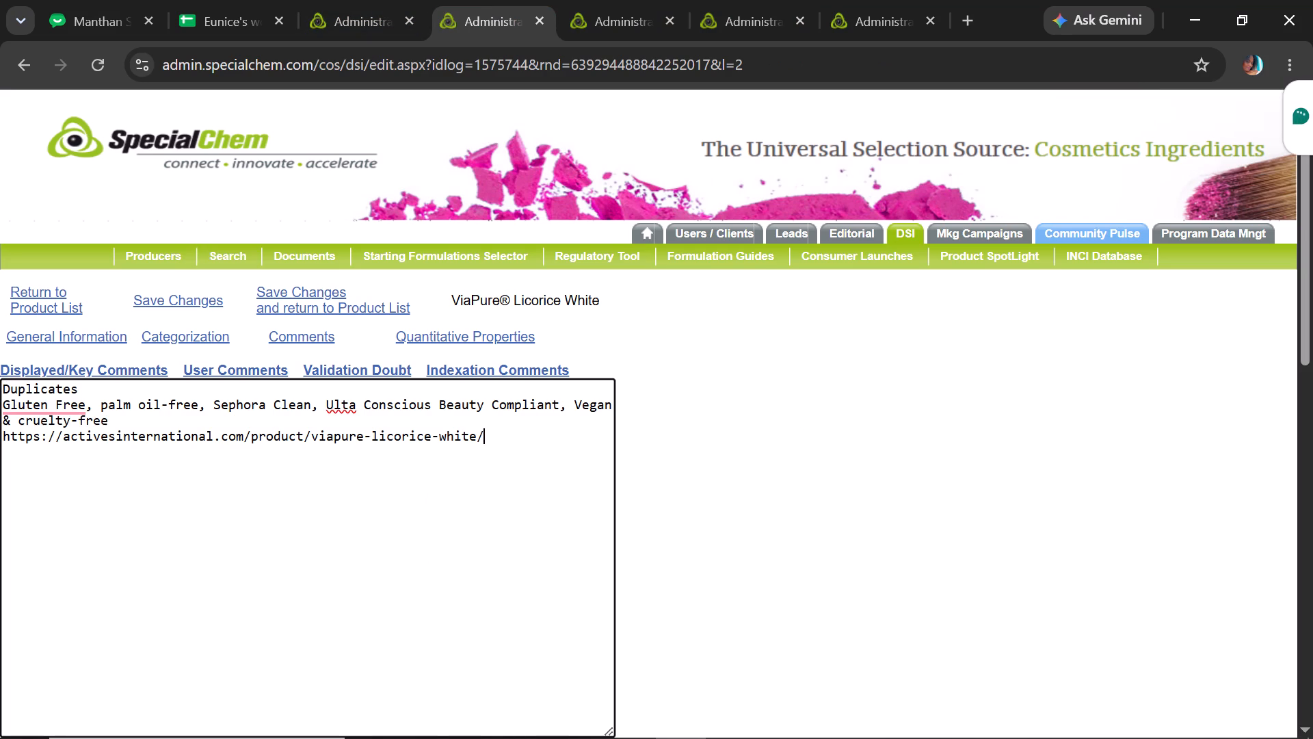
pyautogui.click(200, 297)
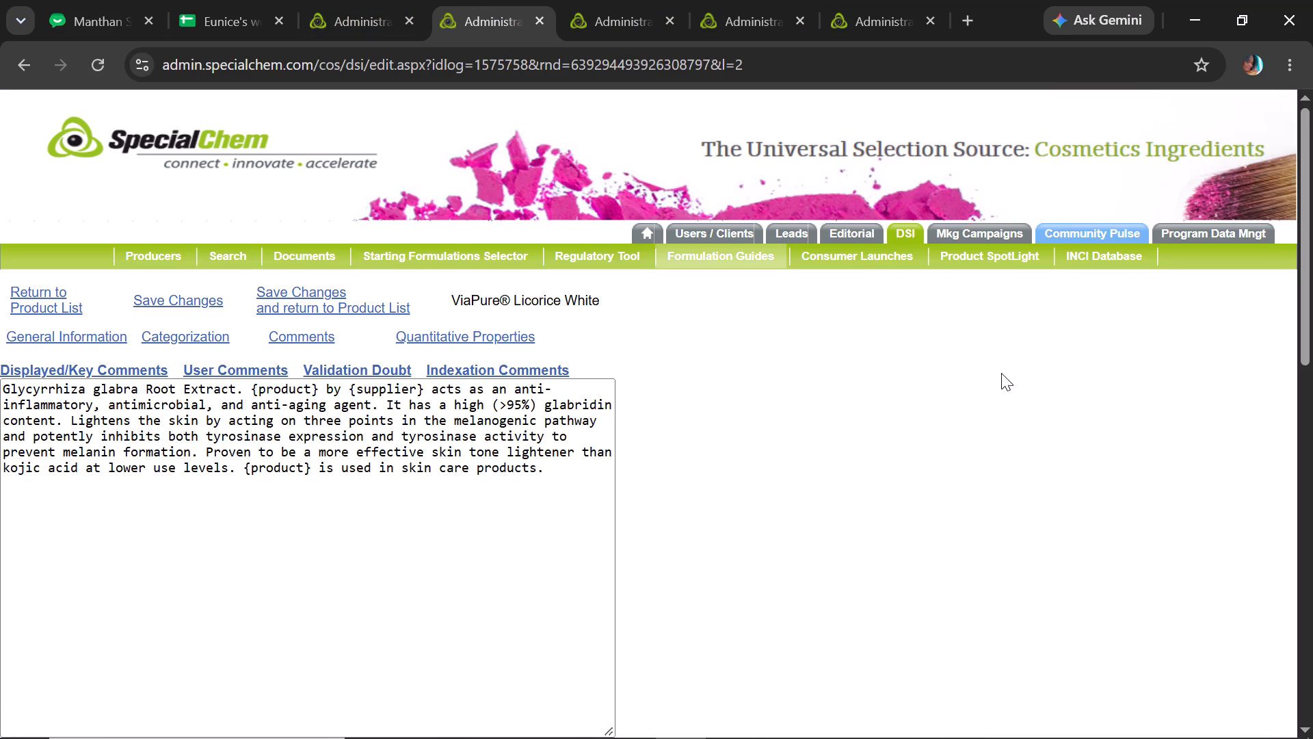
# Open the quantitative properties of ViaPure® Licorice White, then save and return to the product list.
pyautogui.moveTo(1312, 274); pyautogui.dragTo(1305, 339)
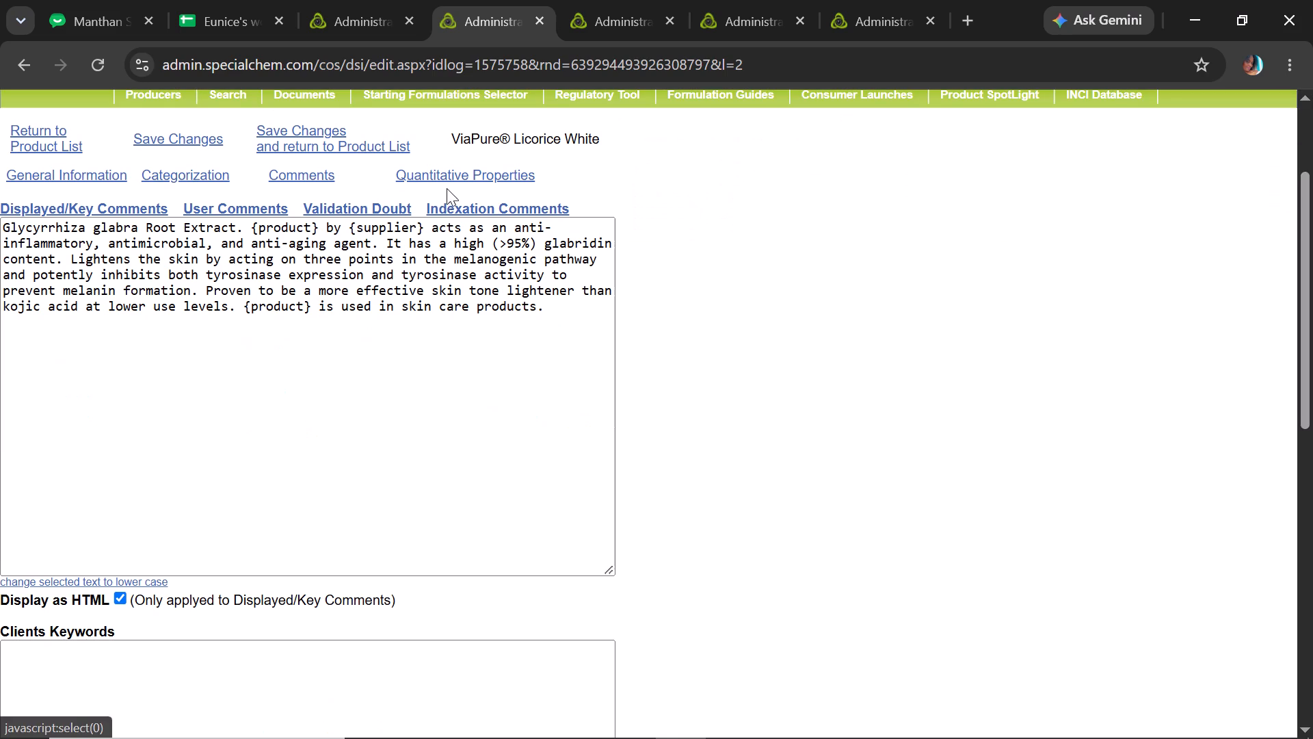
pyautogui.click(455, 175)
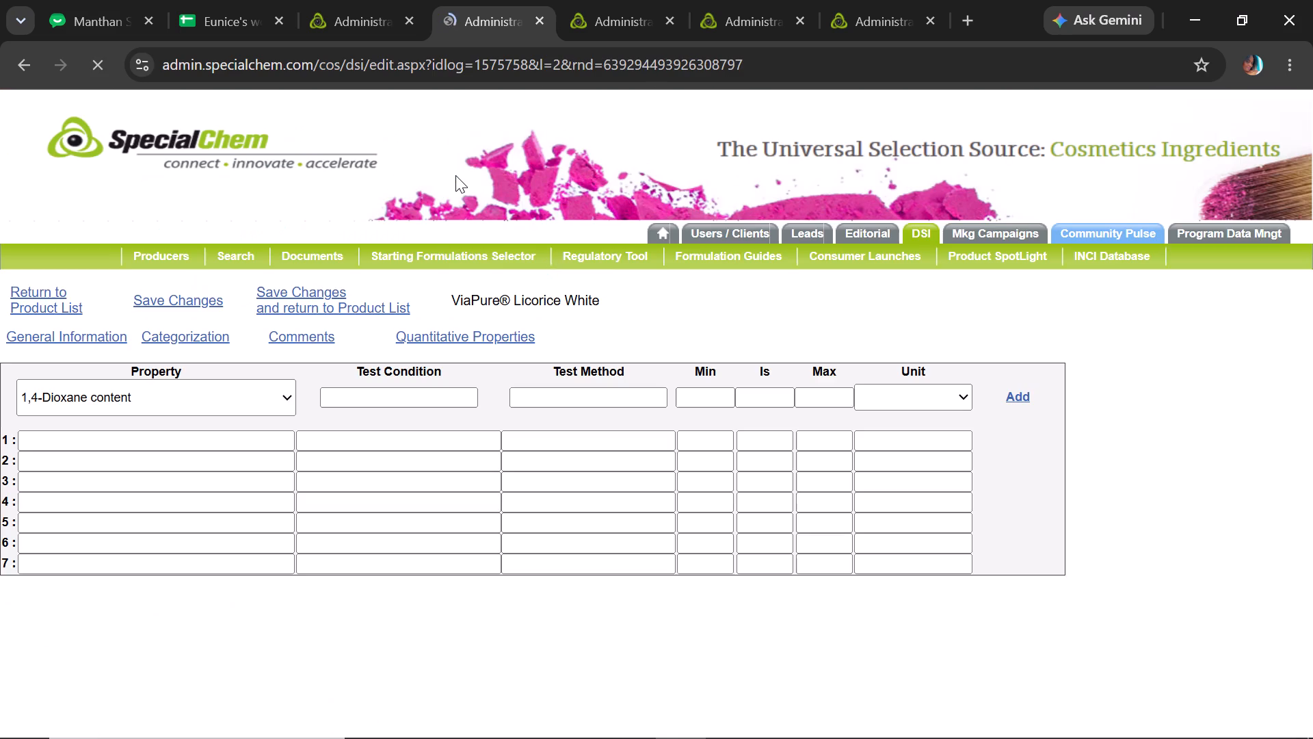
pyautogui.click(304, 289)
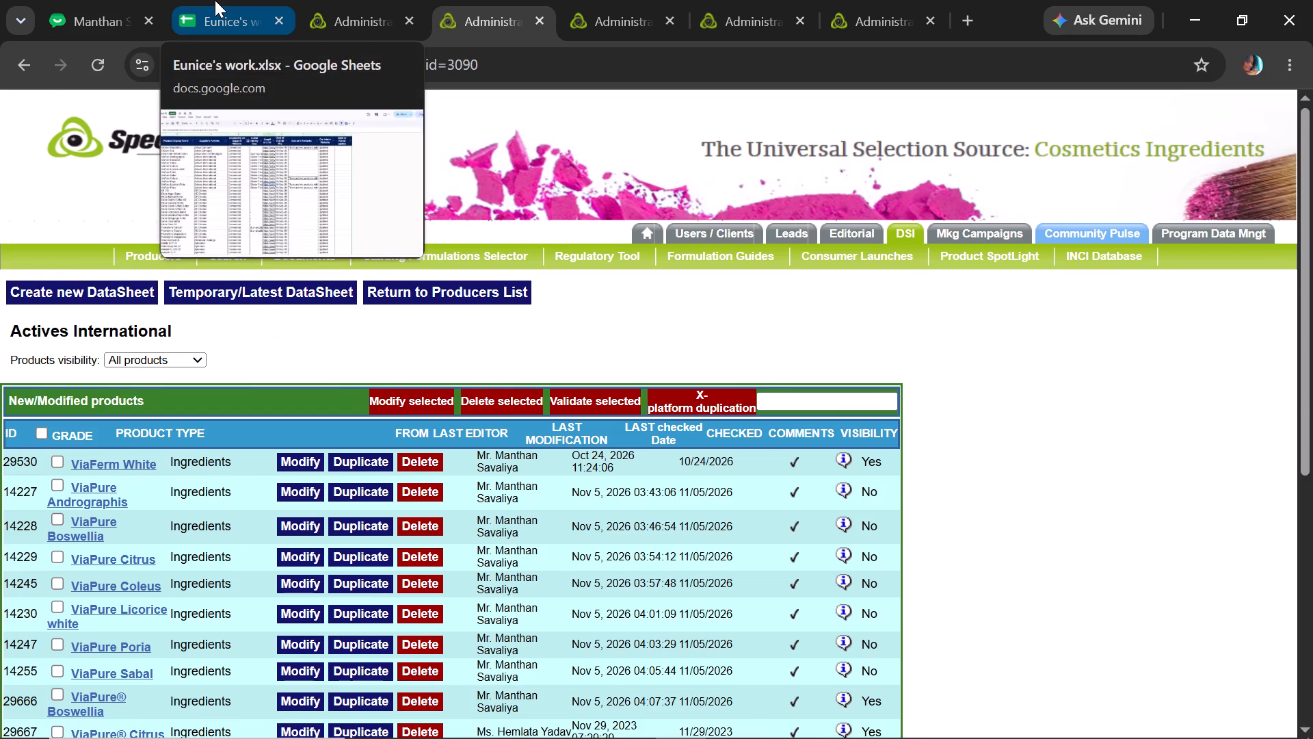
# Open ViaPure® Poria (ID 33692) from the imported products of Actives International for modification.
pyautogui.click(215, 0)
pyautogui.click(387, 0)
pyautogui.click(470, 0)
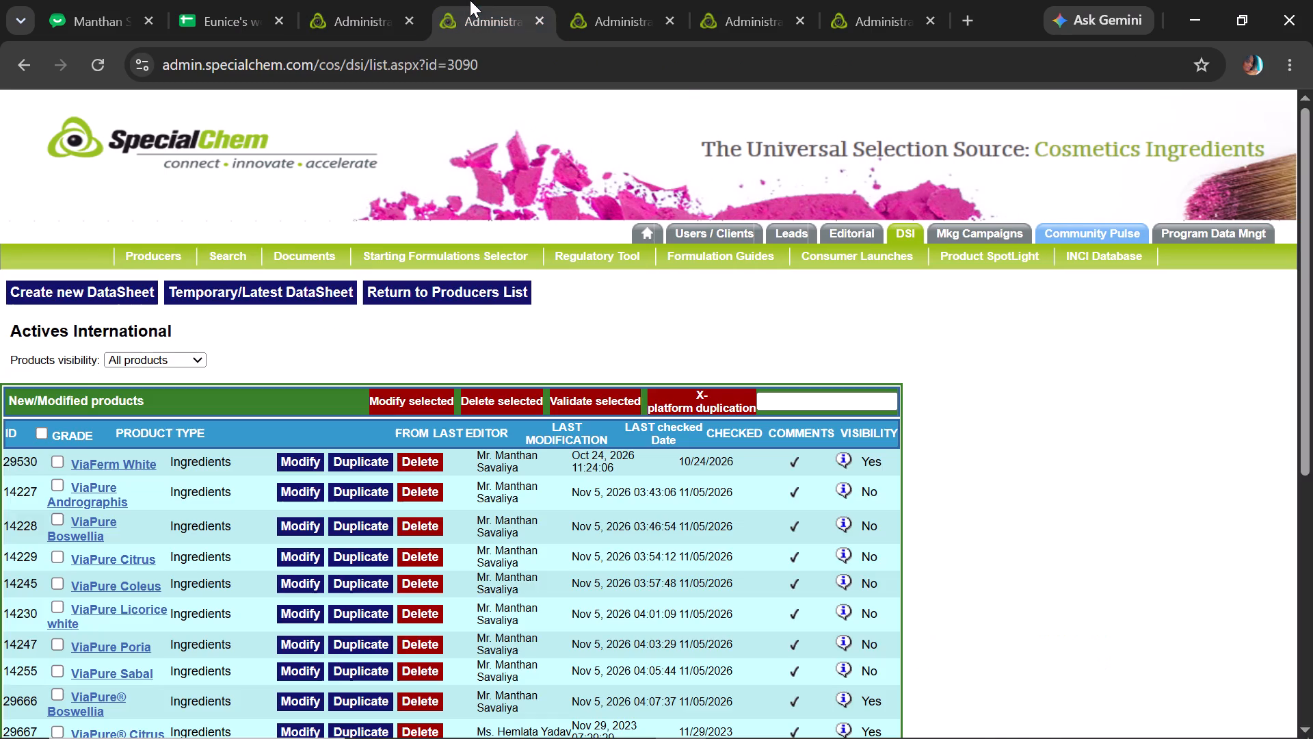
pyautogui.moveTo(1312, 325); pyautogui.dragTo(1312, 738)
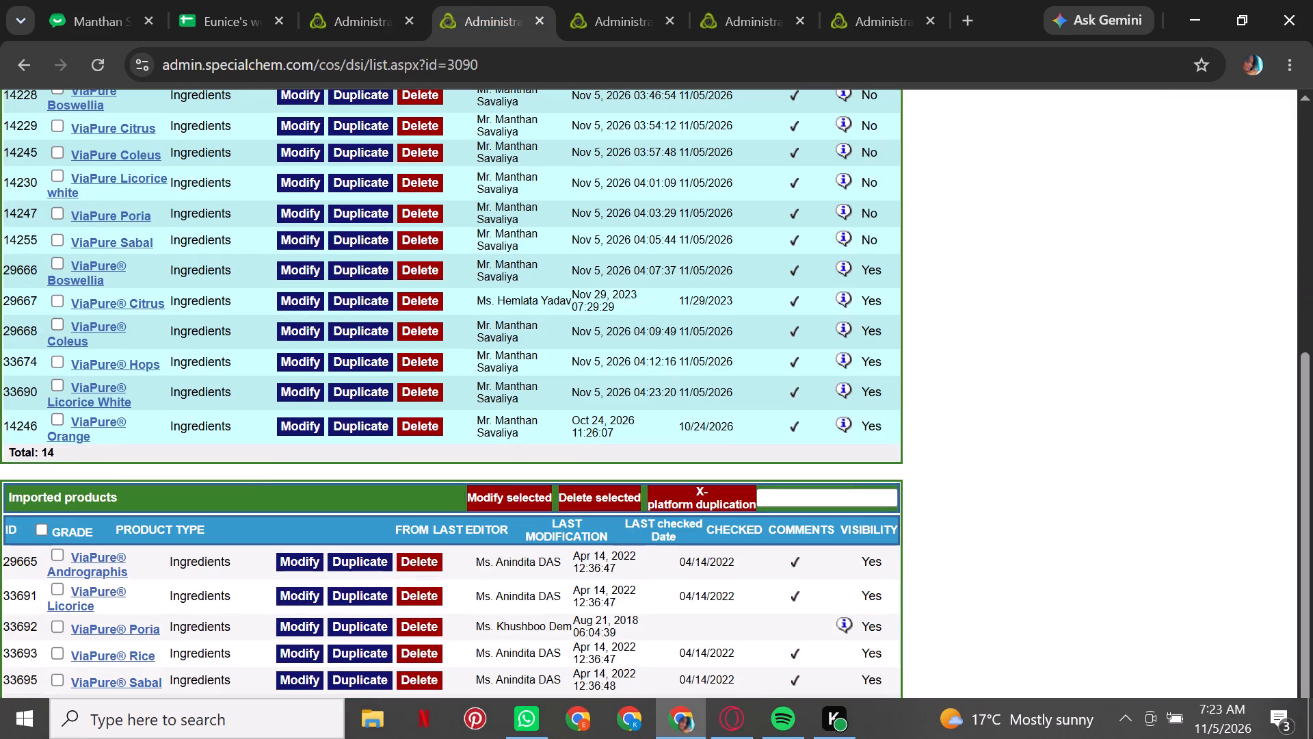
pyautogui.click(306, 626)
# Copy the ViaPure Poria sustainability clue from row 228 of the Cosmetics sheet.
pyautogui.click(203, 6)
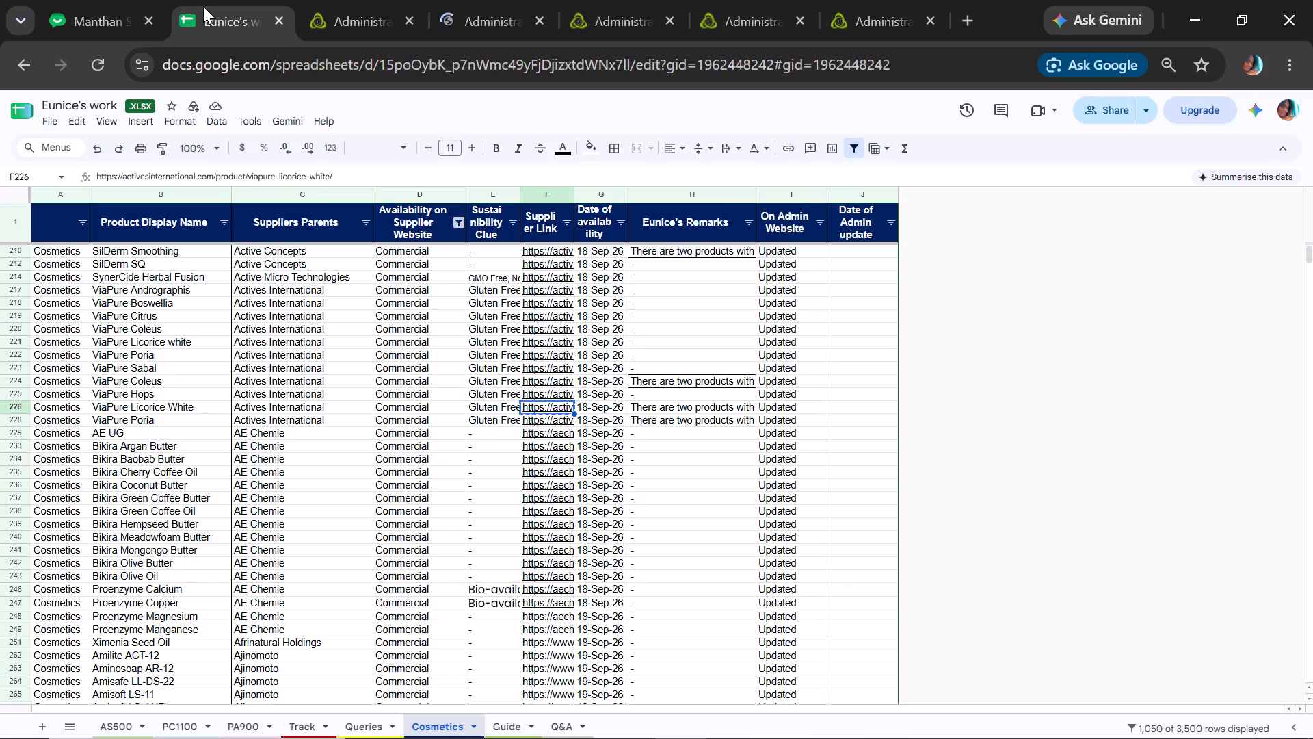
pyautogui.click(492, 419)
pyautogui.hotkey('ctrl', 'c')
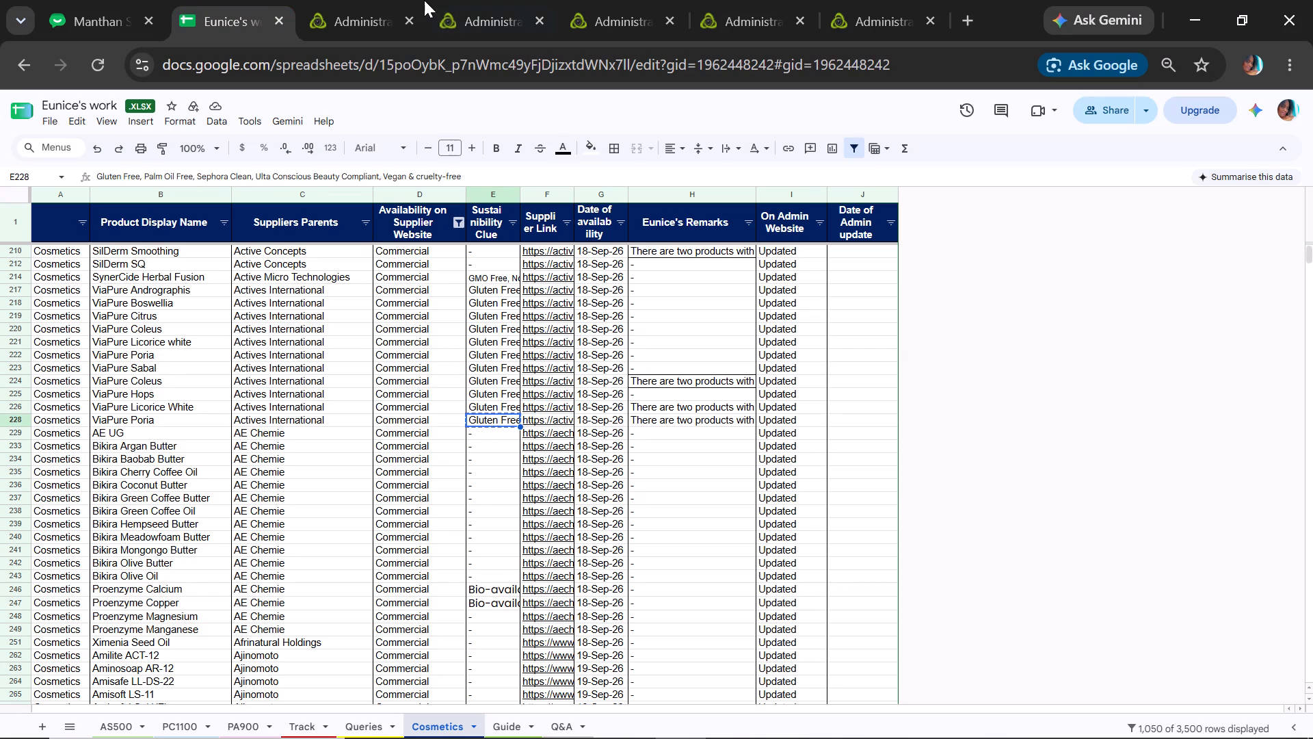
# Mark the product status of ViaPure® Poria as checked in its general information and save the changes.
pyautogui.click(483, 0)
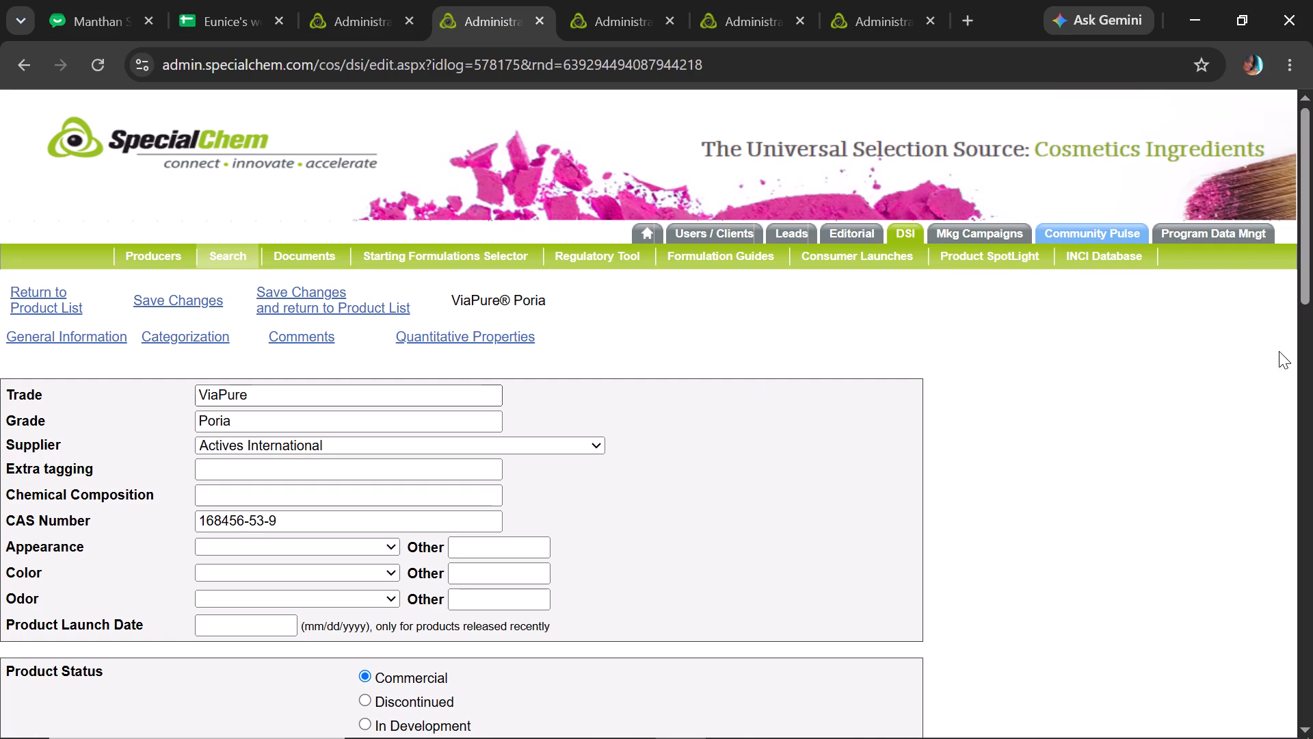
pyautogui.moveTo(1307, 248); pyautogui.dragTo(1307, 273)
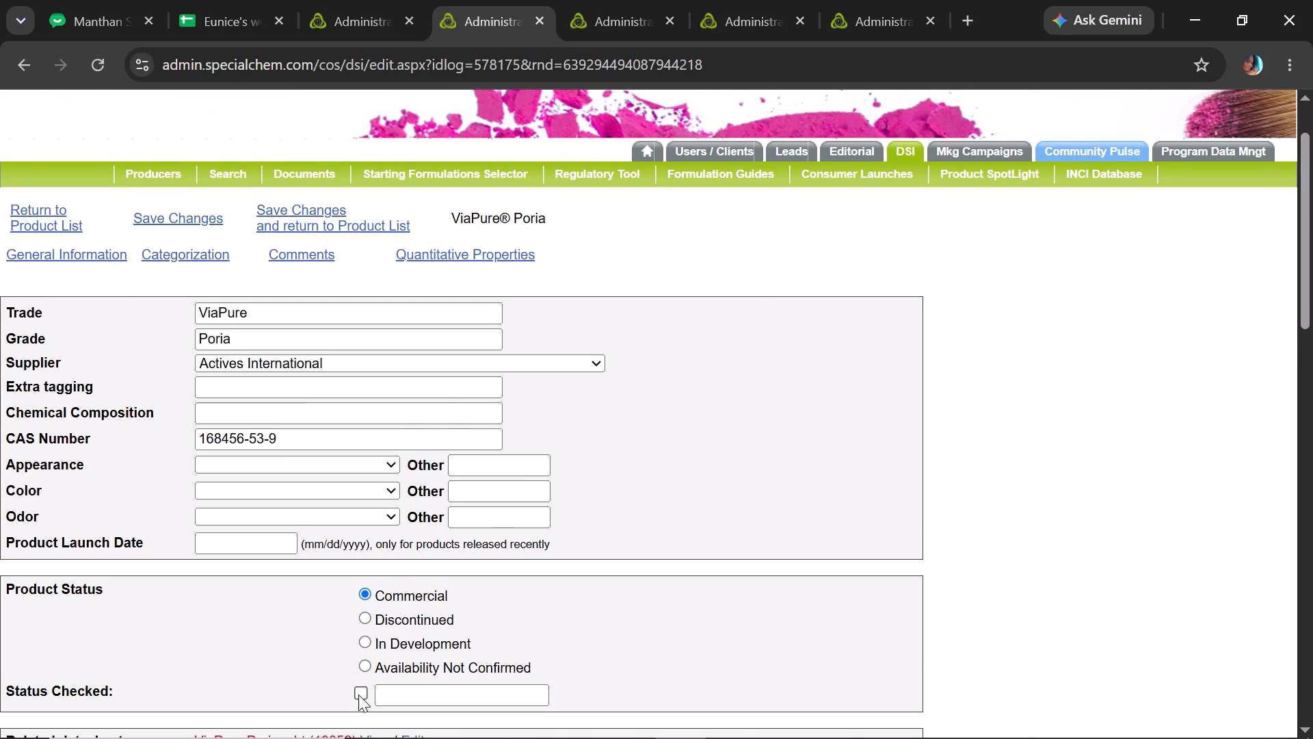
pyautogui.click(359, 695)
pyautogui.click(167, 213)
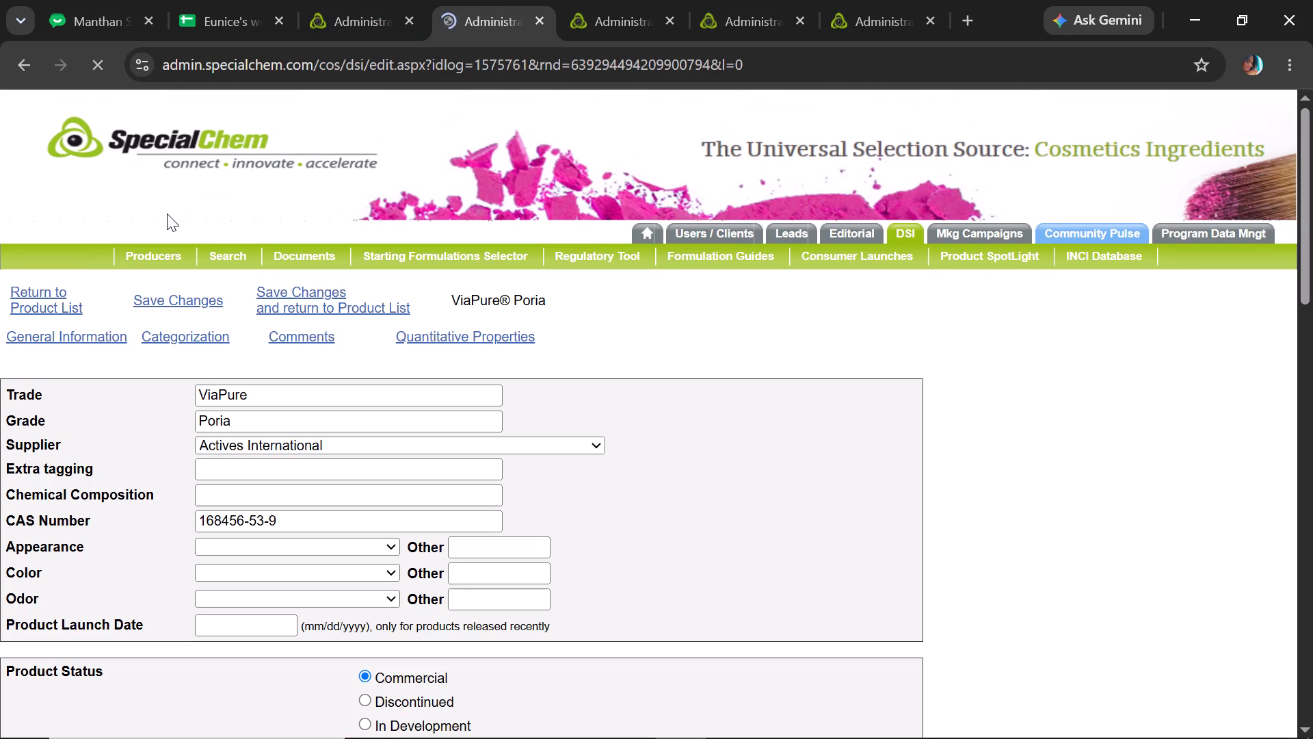
# Paste the copied sustainability clue on a new line below "Duplicates" in the user comments of ViaPure® Poria.
pyautogui.click(297, 333)
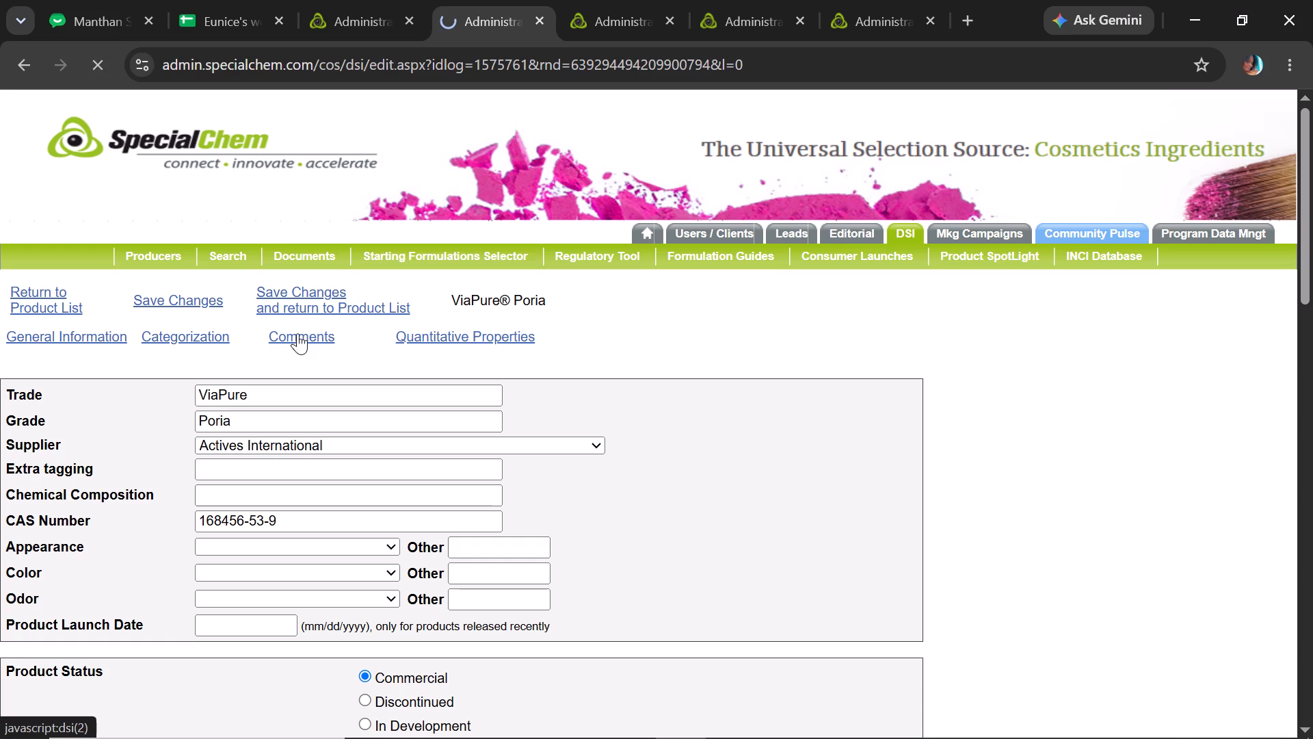
pyautogui.click(231, 367)
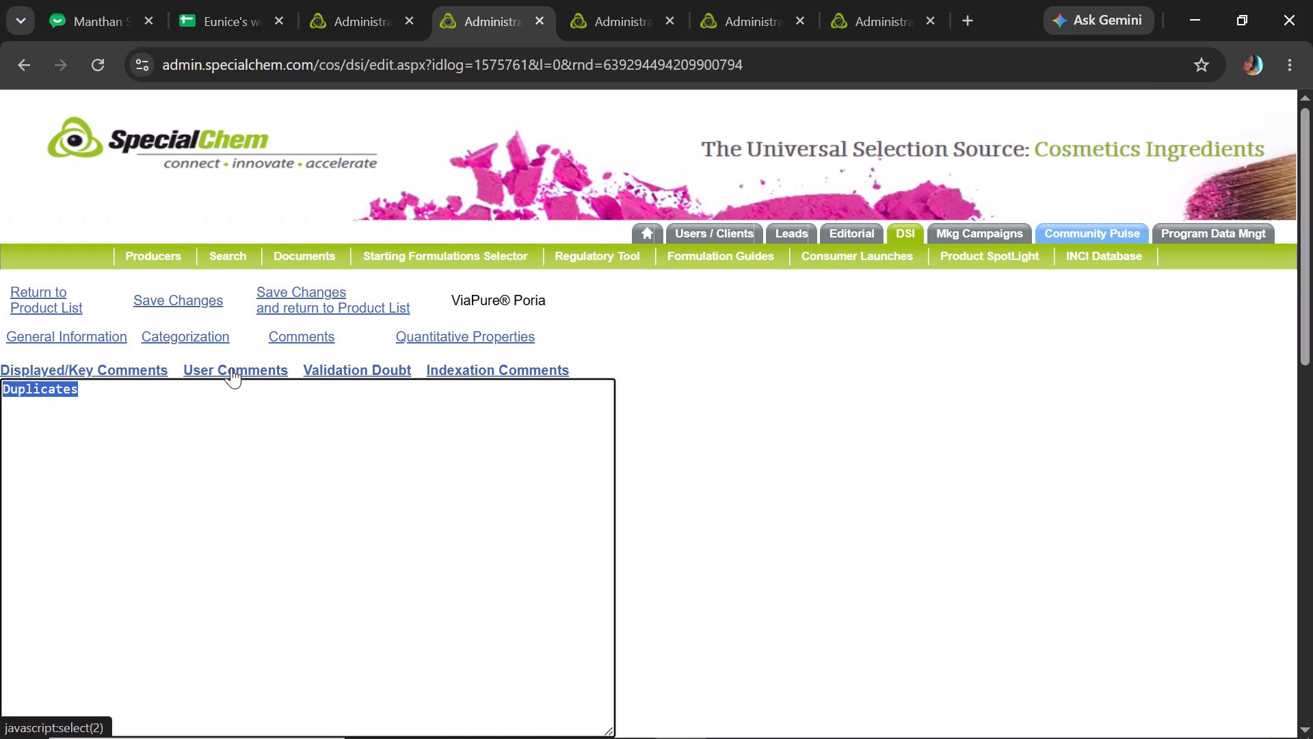
pyautogui.click(144, 378)
pyautogui.press('Return')
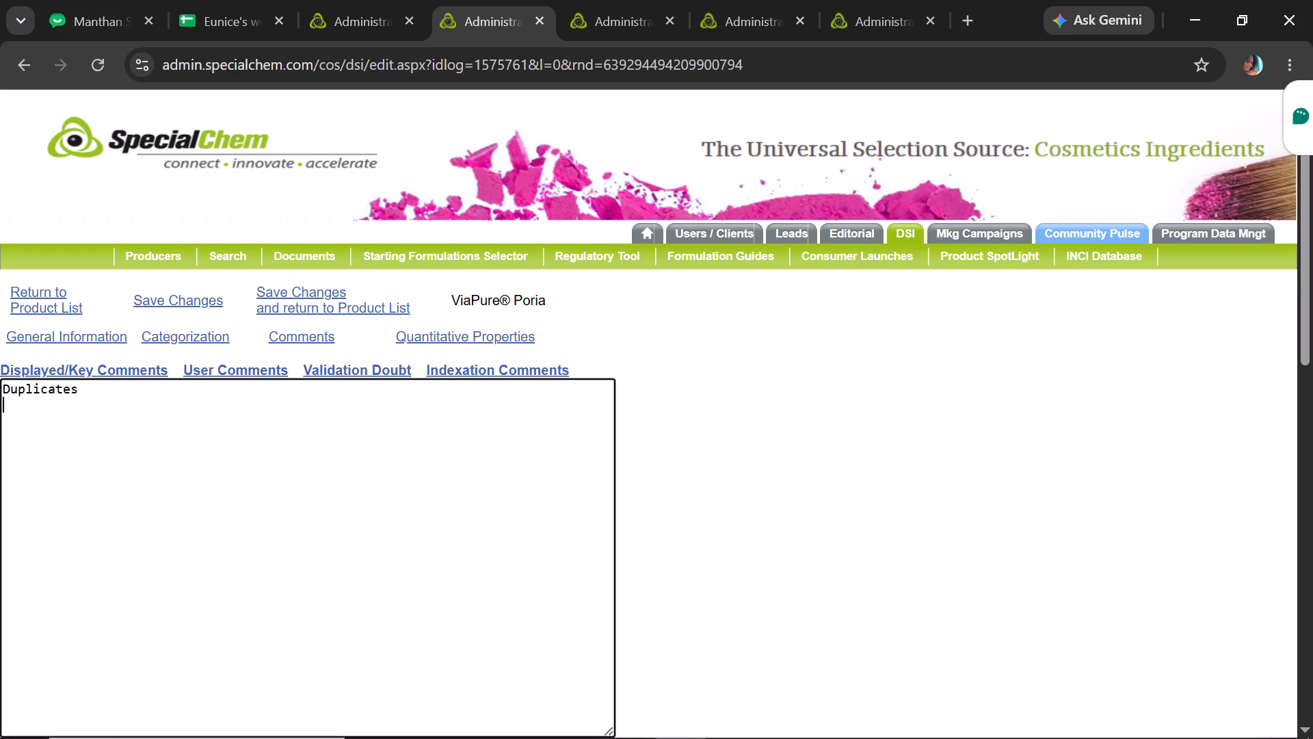
pyautogui.hotkey('ctrl', 'v')
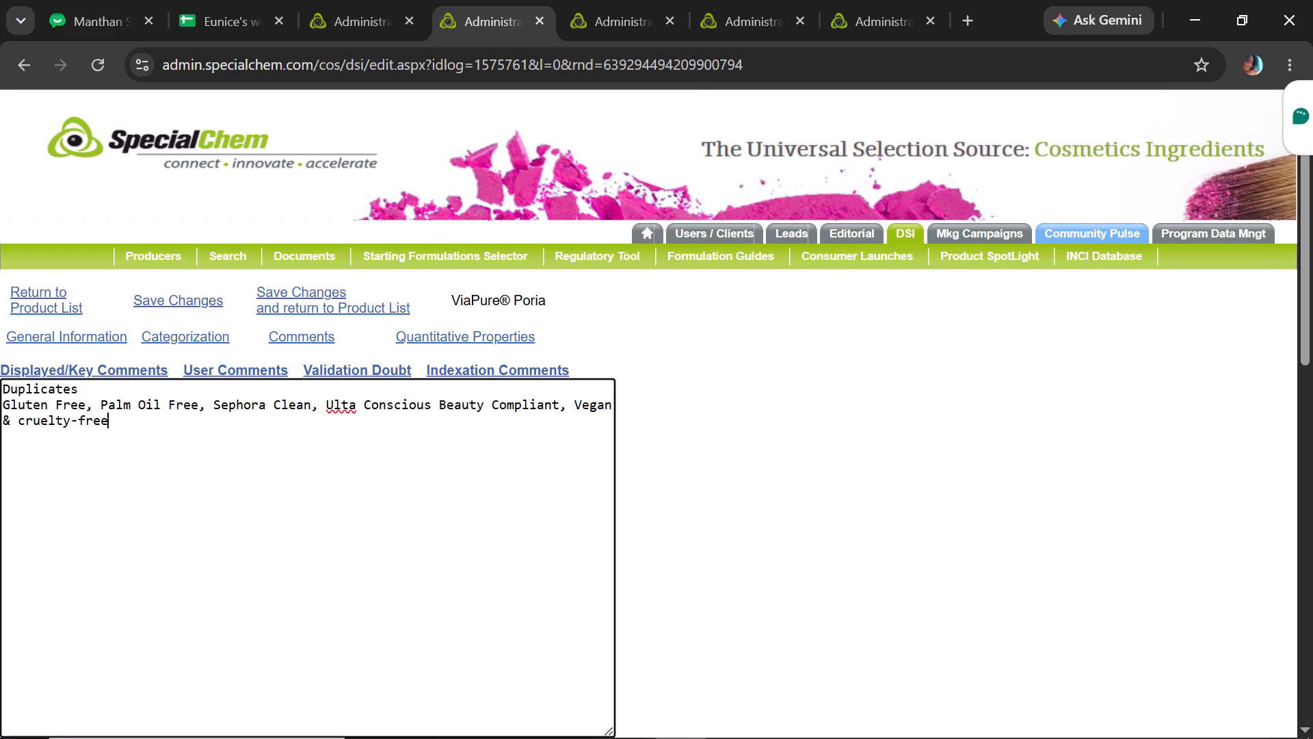
# Copy the ViaPure Poria supplier link from row 228 onto a new last line of the grade's user comments and save the changes.
pyautogui.click(209, 2)
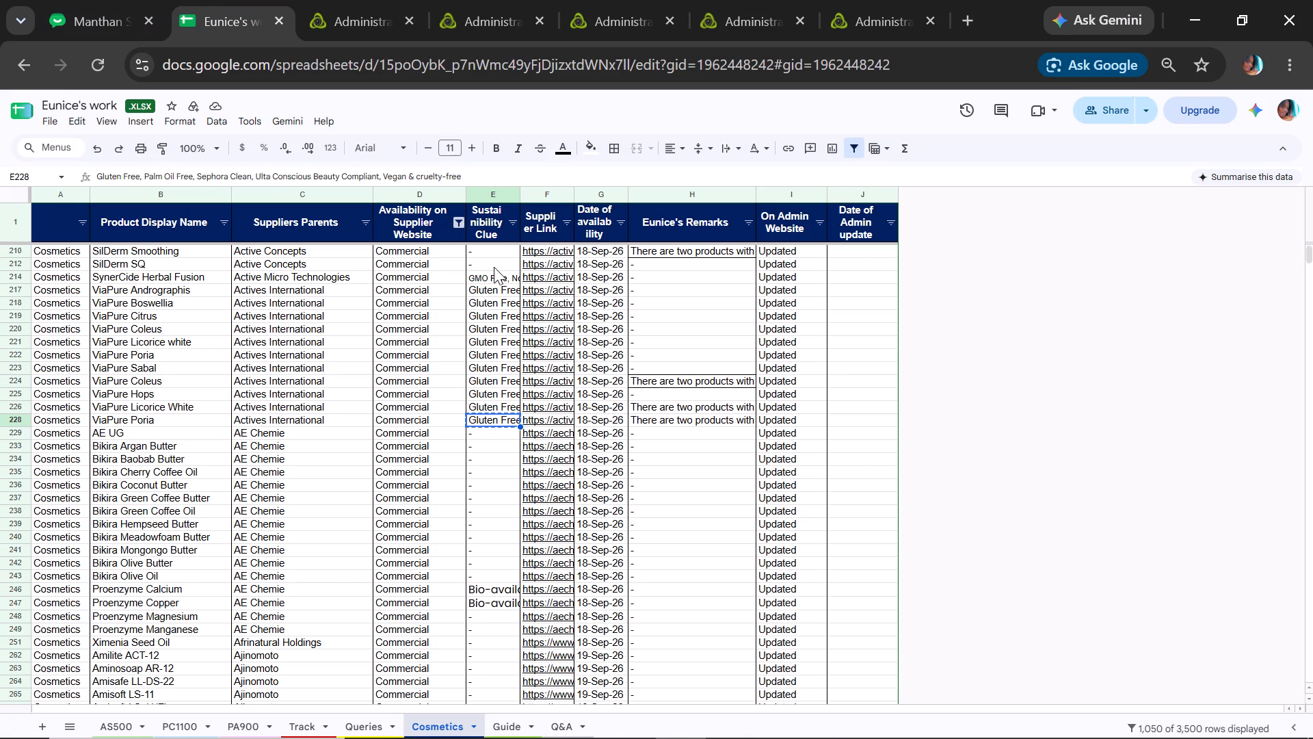
pyautogui.press('Right')
pyautogui.hotkey('ctrl', 'c')
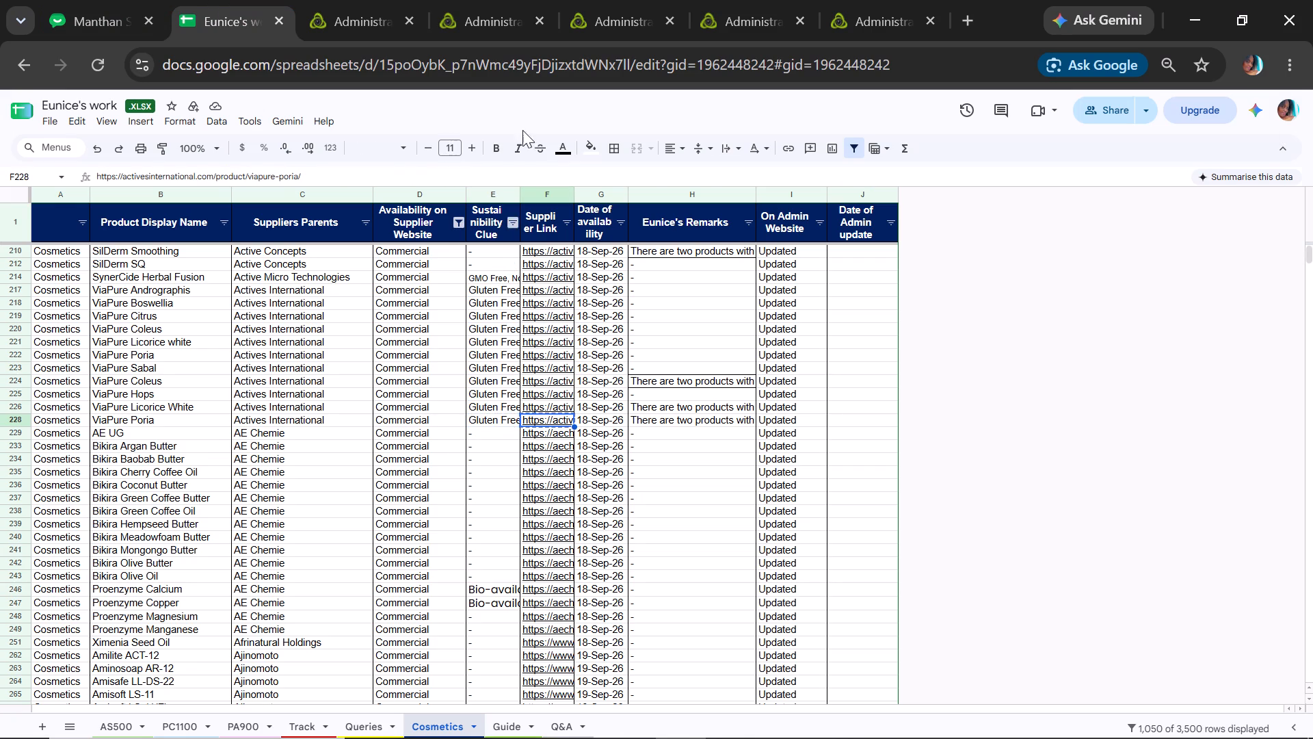
pyautogui.click(511, 0)
pyautogui.click(122, 440)
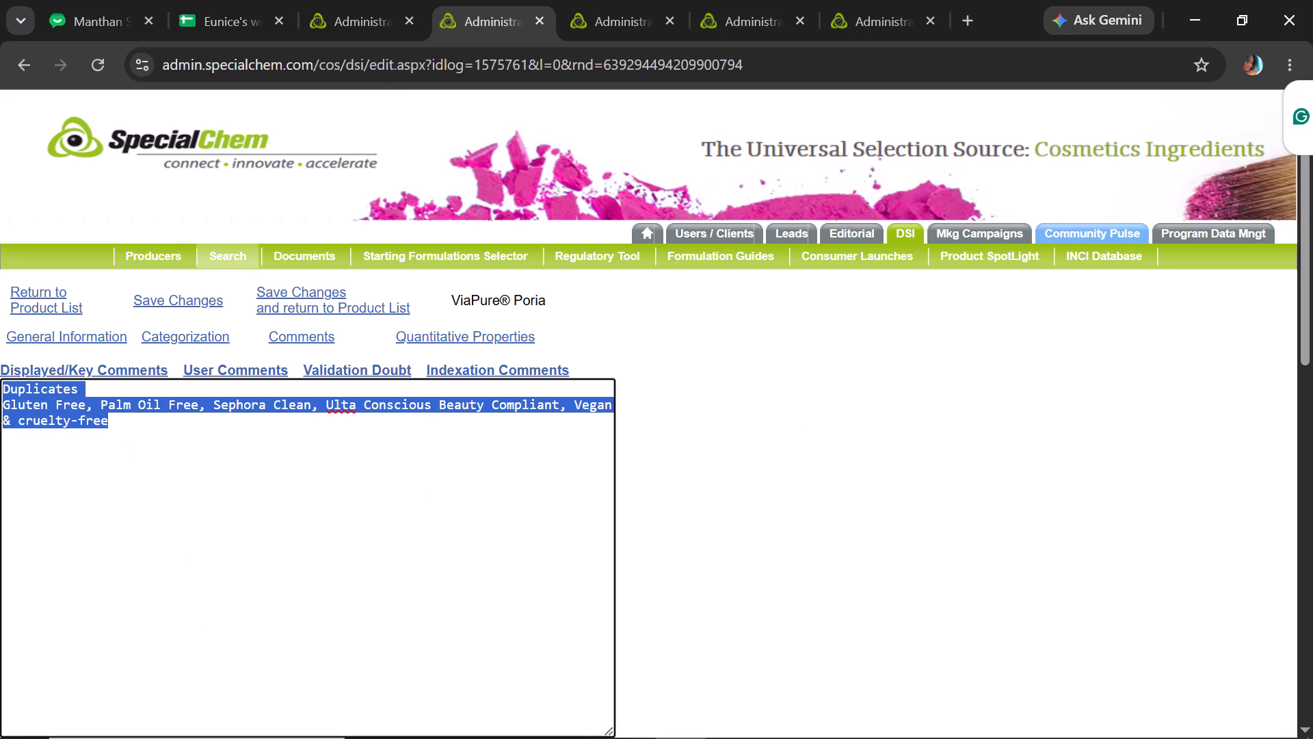
pyautogui.press('Return')
pyautogui.hotkey('ctrl', 'v')
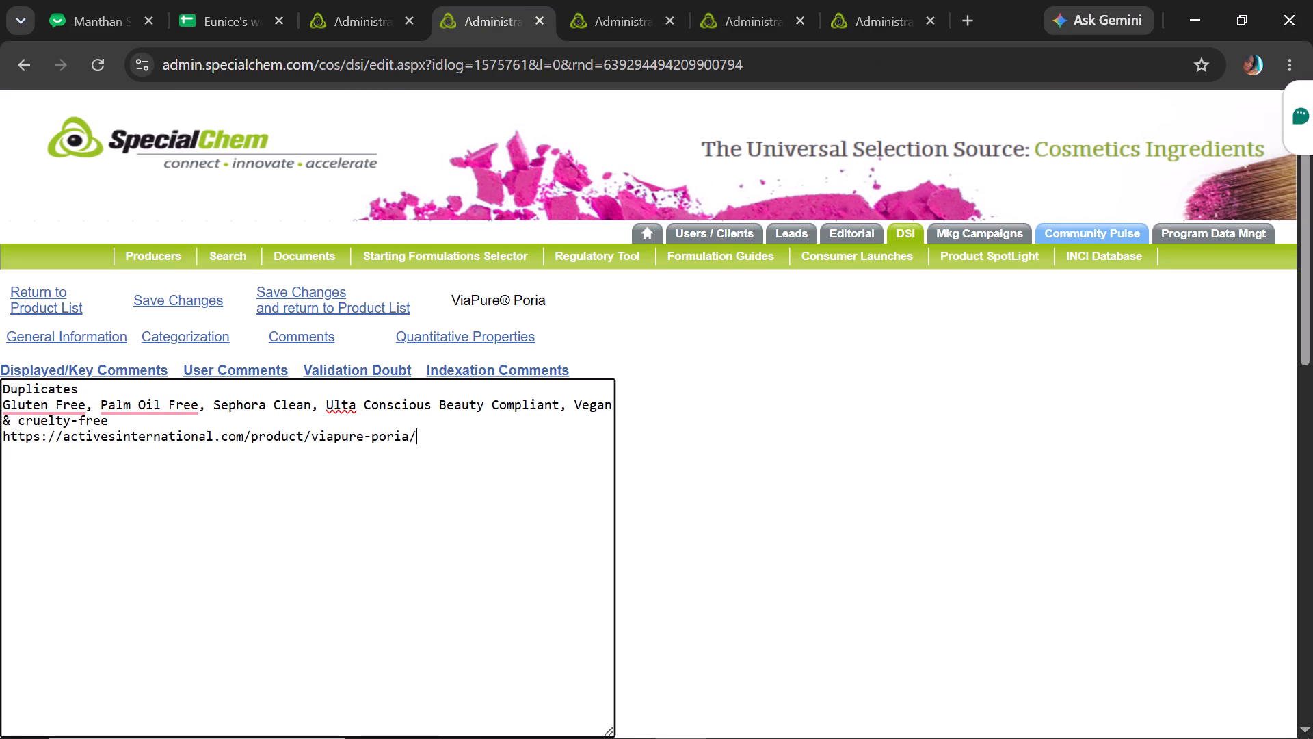
pyautogui.click(205, 304)
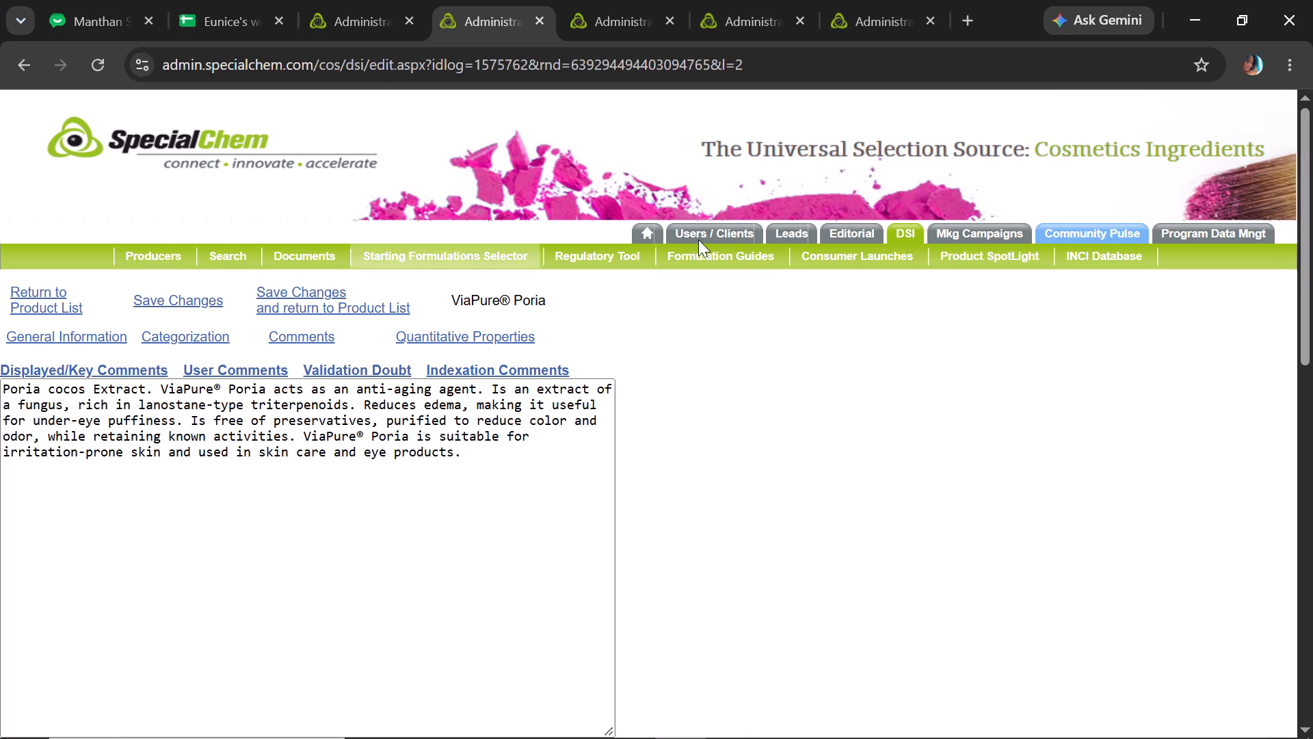
# Replace the first "ViaPure® Poria" in the grade's displayed comments with "{product} by {supplier}" copied from the Guide sheet.
pyautogui.click(226, 15)
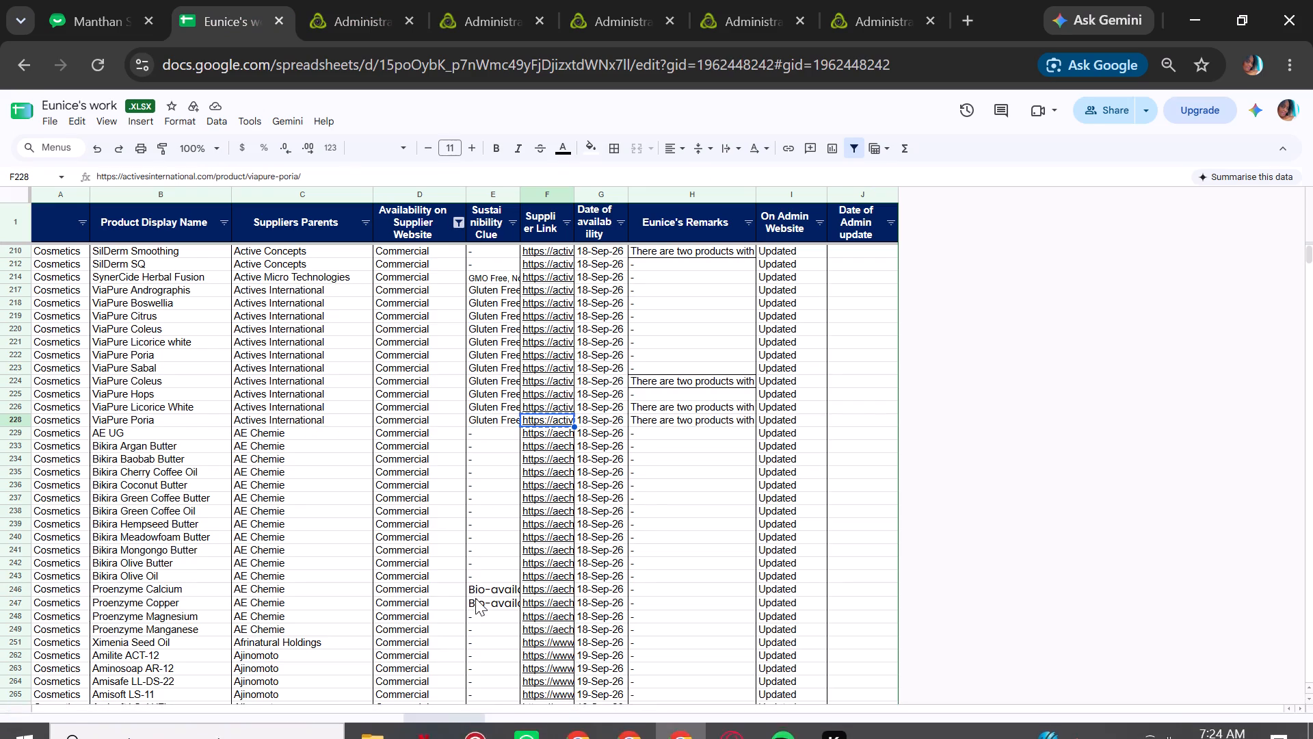
pyautogui.click(505, 717)
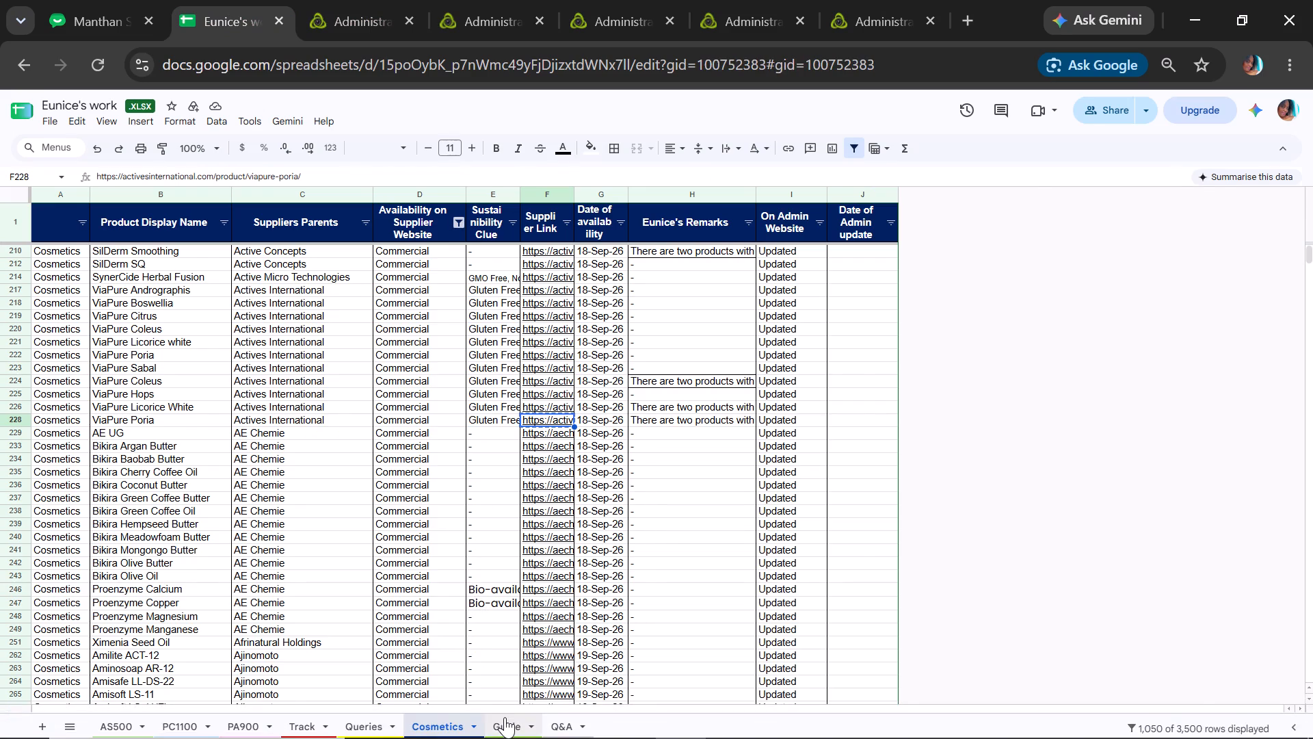
pyautogui.hotkey('ctrl', 'c')
pyautogui.click(481, 0)
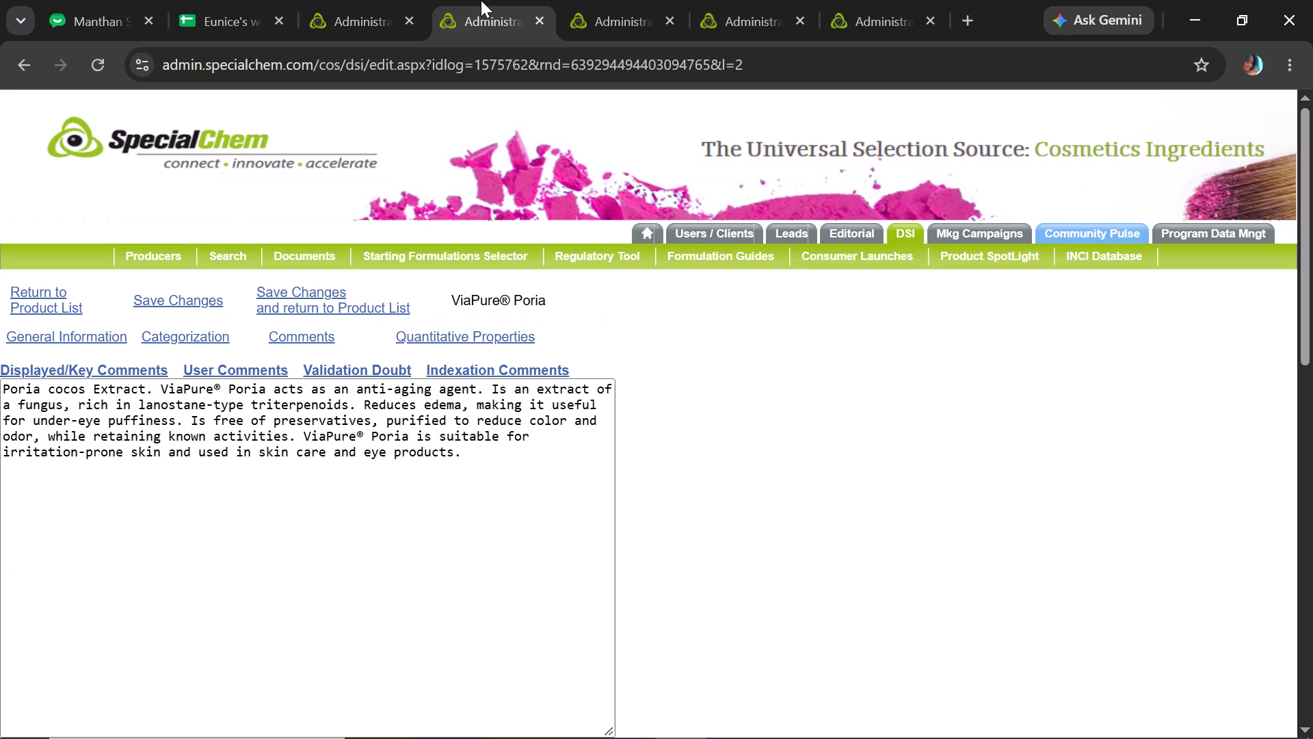
pyautogui.click(157, 385)
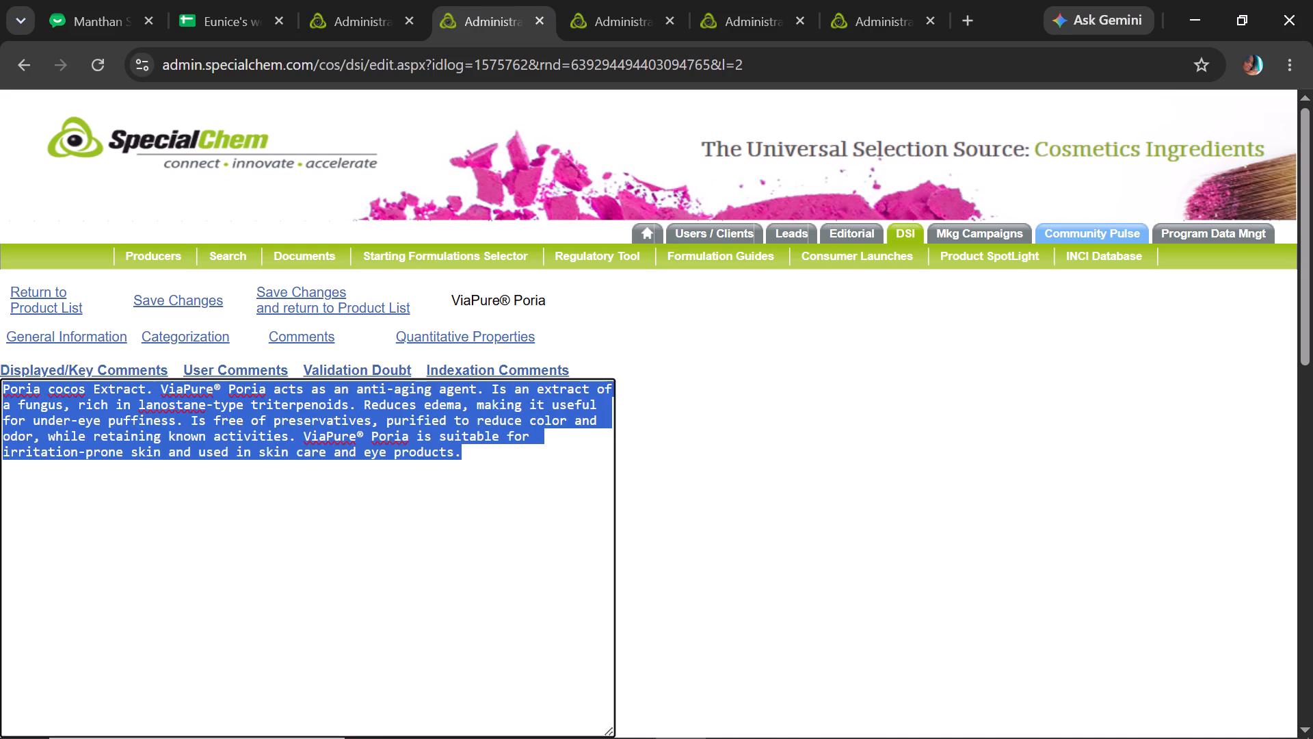
pyautogui.click(157, 385)
pyautogui.moveTo(157, 385); pyautogui.dragTo(273, 392)
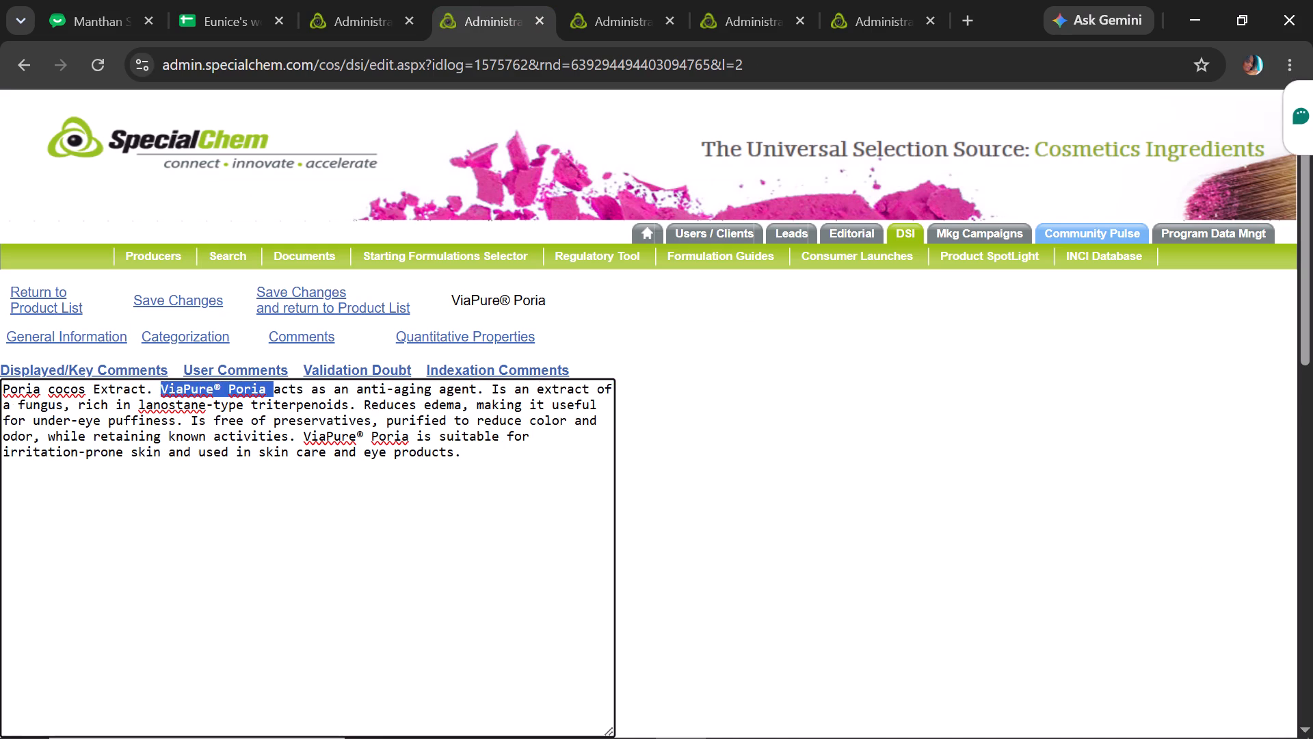
pyautogui.moveTo(273, 392); pyautogui.dragTo(266, 392)
pyautogui.hotkey('ctrl', 'v')
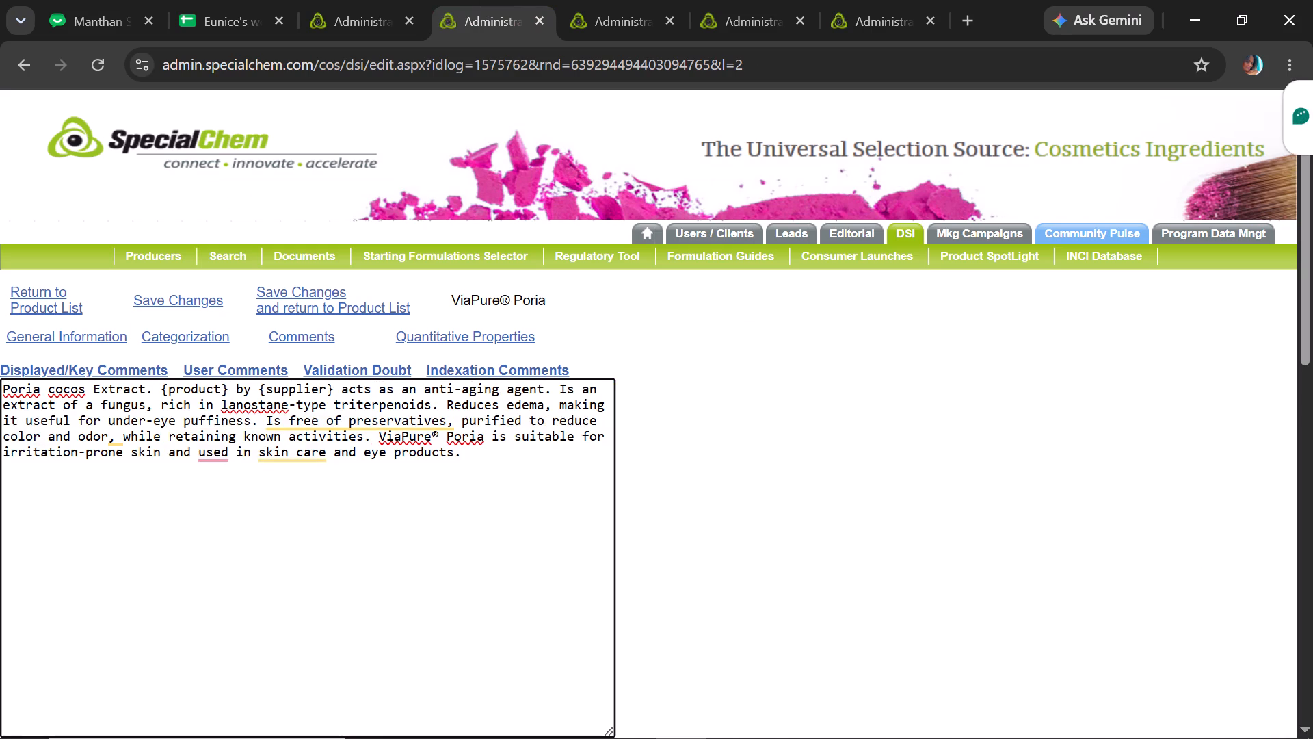
# Replace the remaining "ViaPure® Poria" in the displayed comments with "{product}" and insert "is" before "used in skin care".
pyautogui.moveTo(225, 387); pyautogui.dragTo(161, 388)
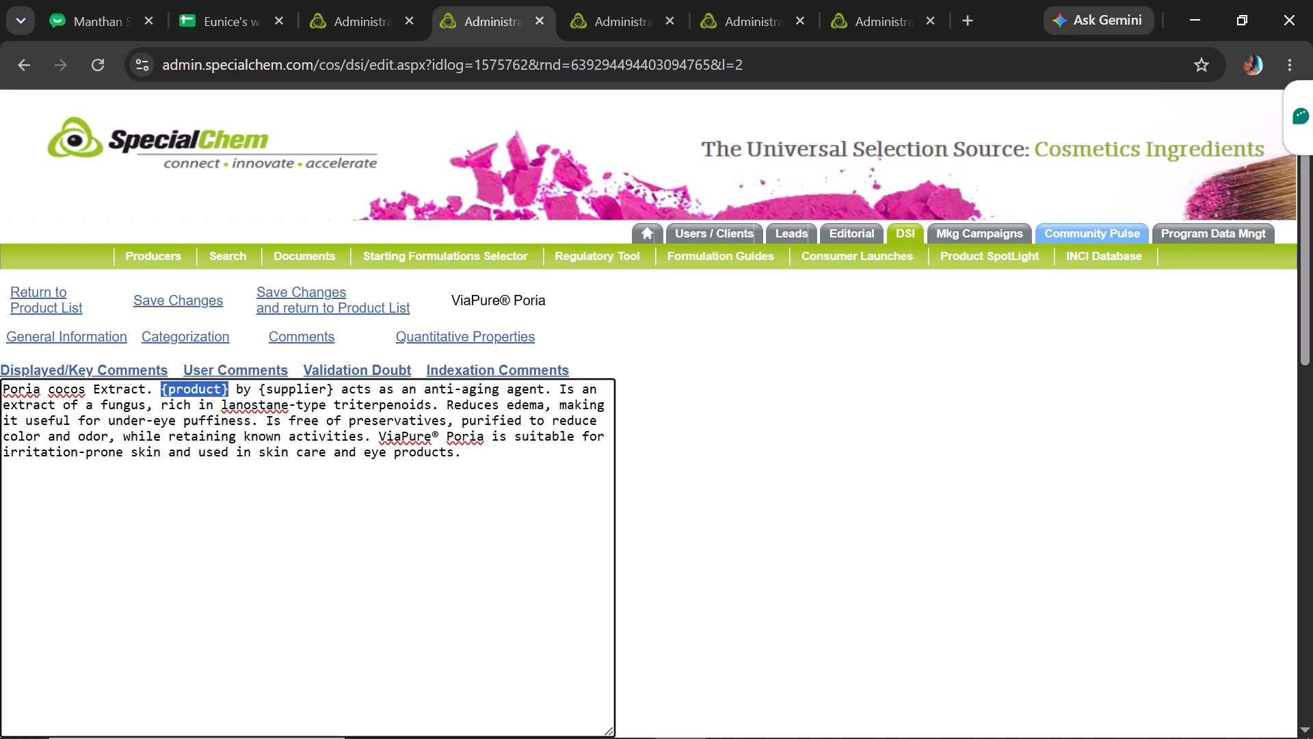
pyautogui.hotkey('ctrl', 'c')
pyautogui.moveTo(381, 436); pyautogui.dragTo(485, 434)
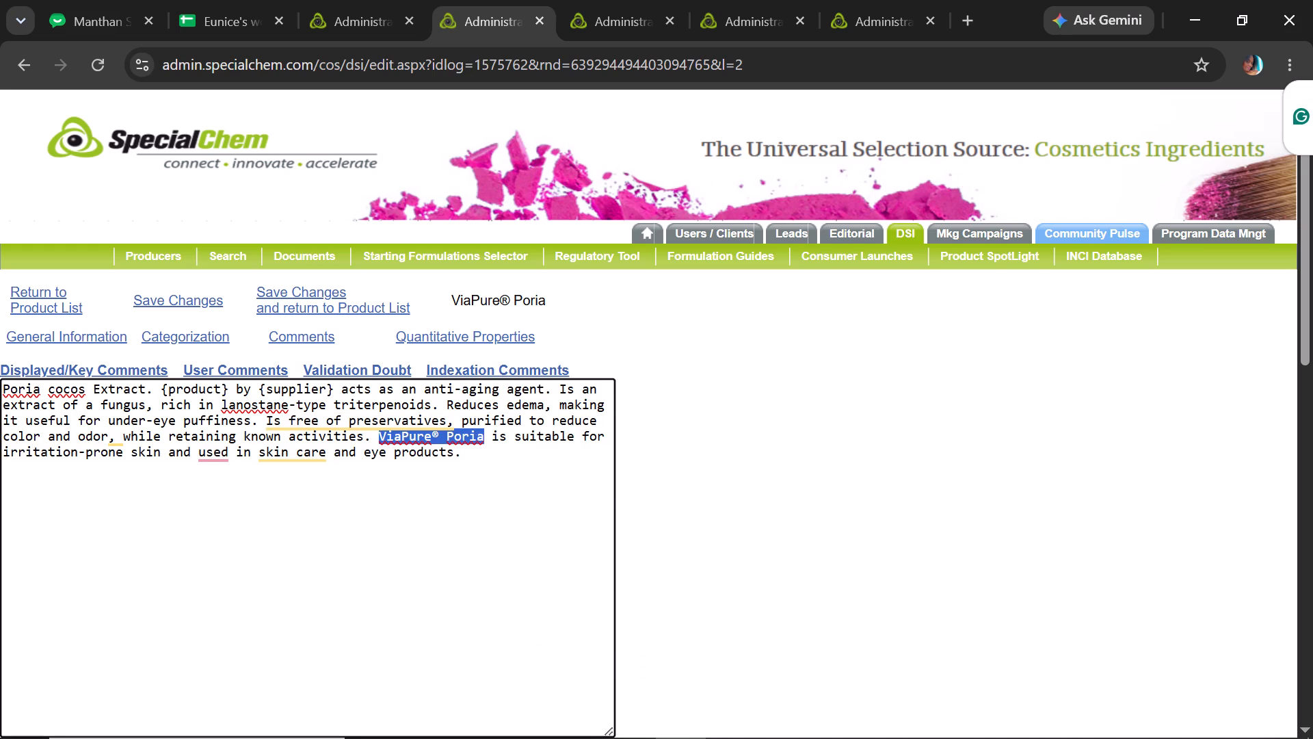
pyautogui.moveTo(485, 434); pyautogui.dragTo(486, 434)
pyautogui.hotkey('ctrl', 'v')
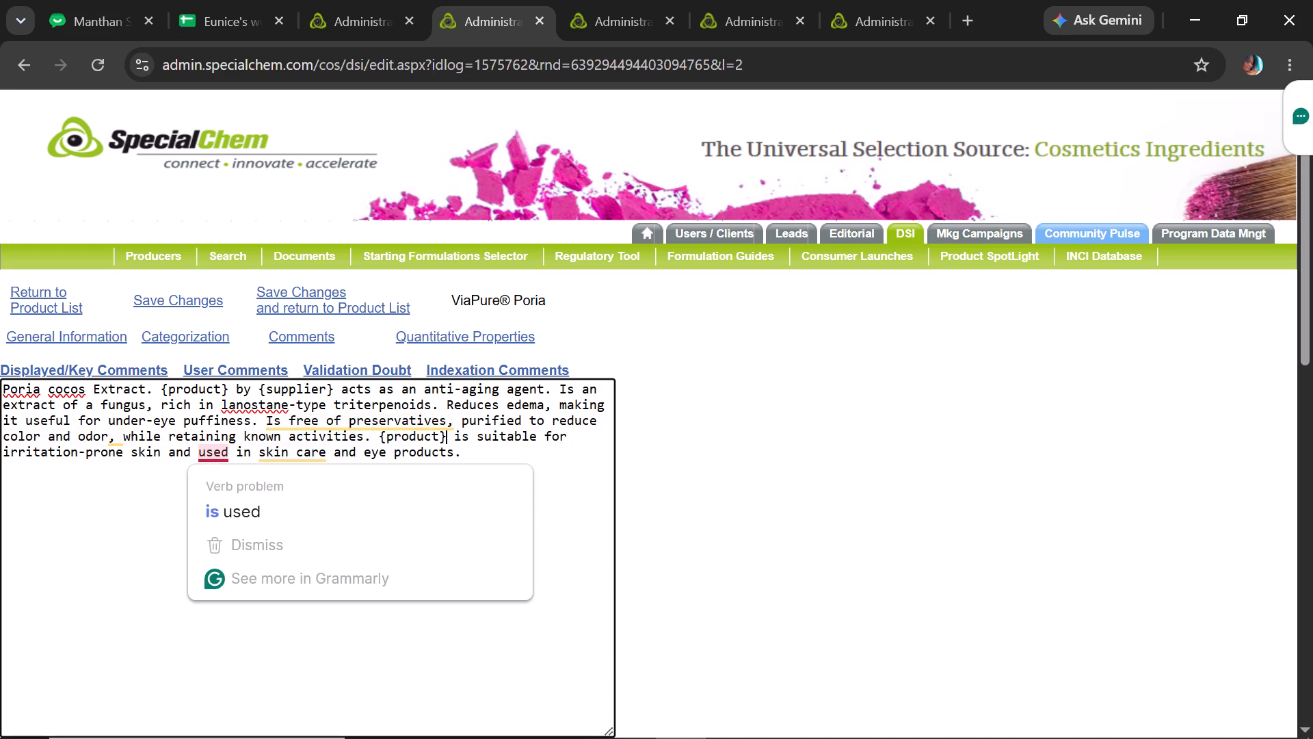
pyautogui.click(248, 496)
pyautogui.write('is')
pyautogui.press('space')
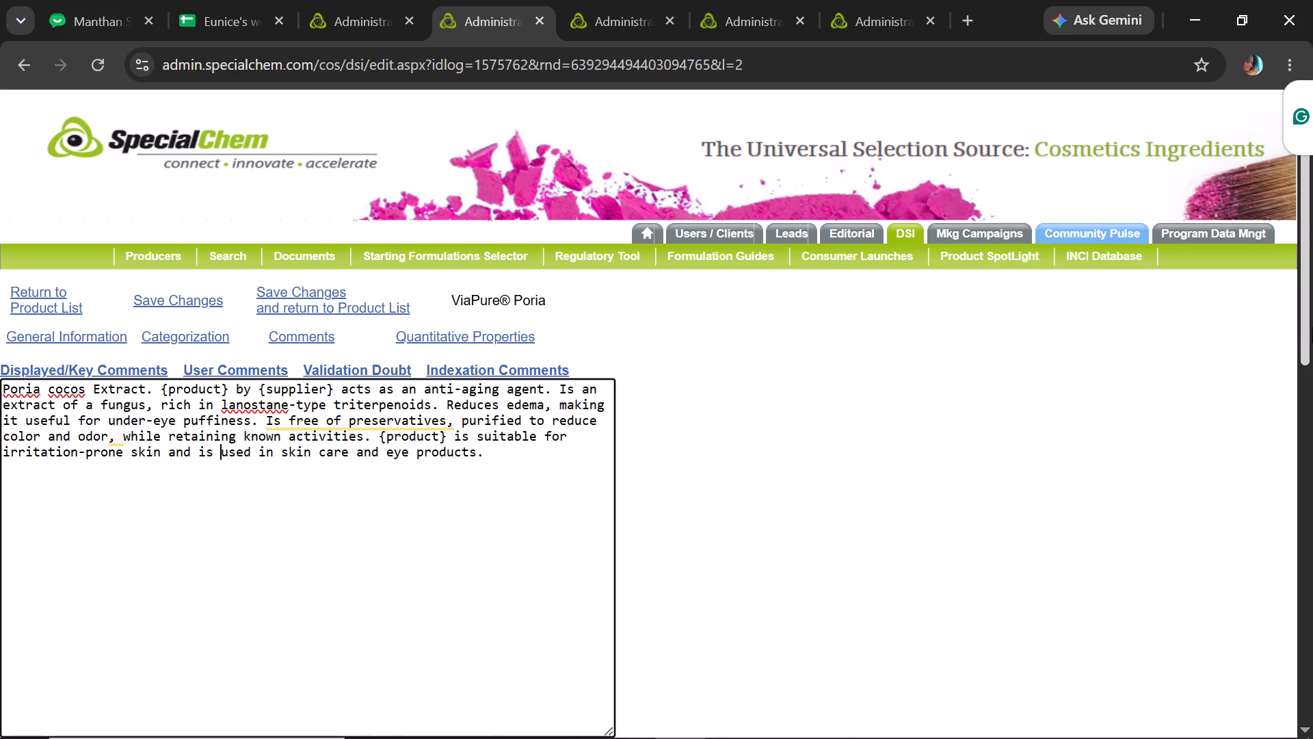
# Enable HTML display for the displayed comments of ViaPure® Poria and save the changes.
pyautogui.moveTo(1312, 327); pyautogui.dragTo(1311, 361)
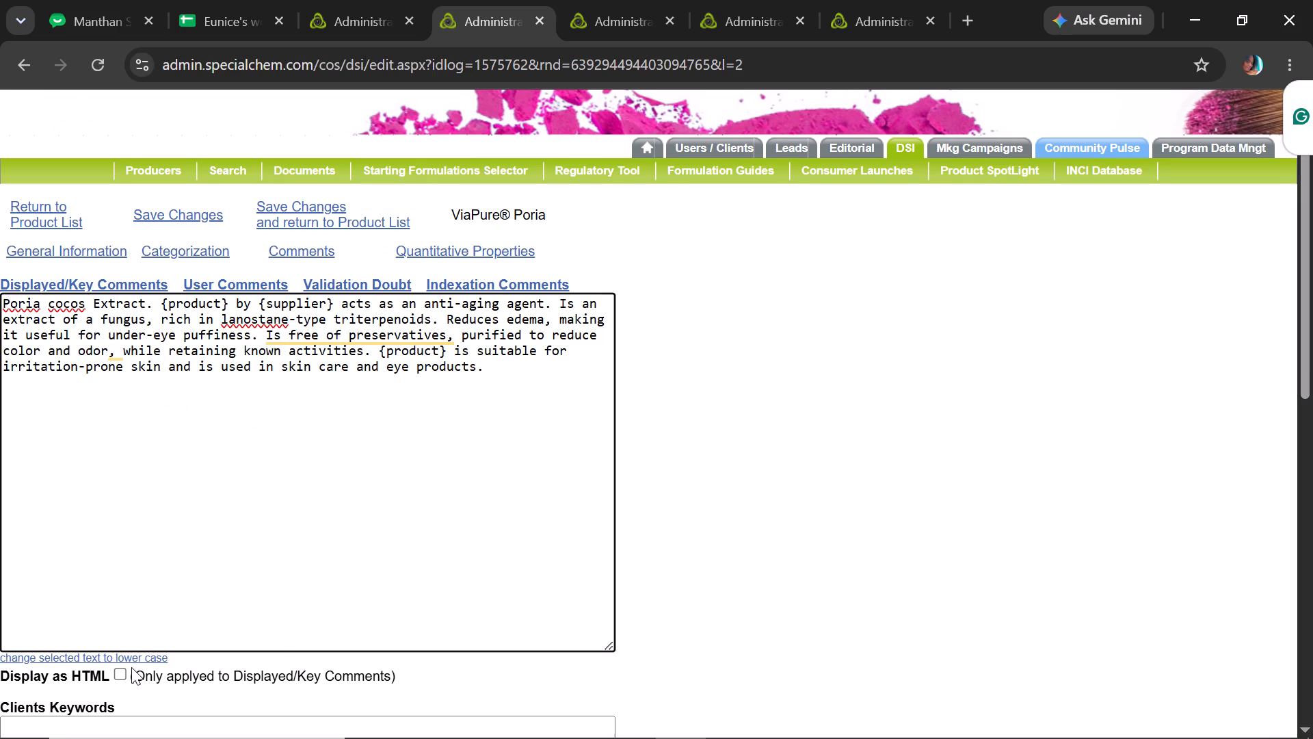
pyautogui.click(121, 674)
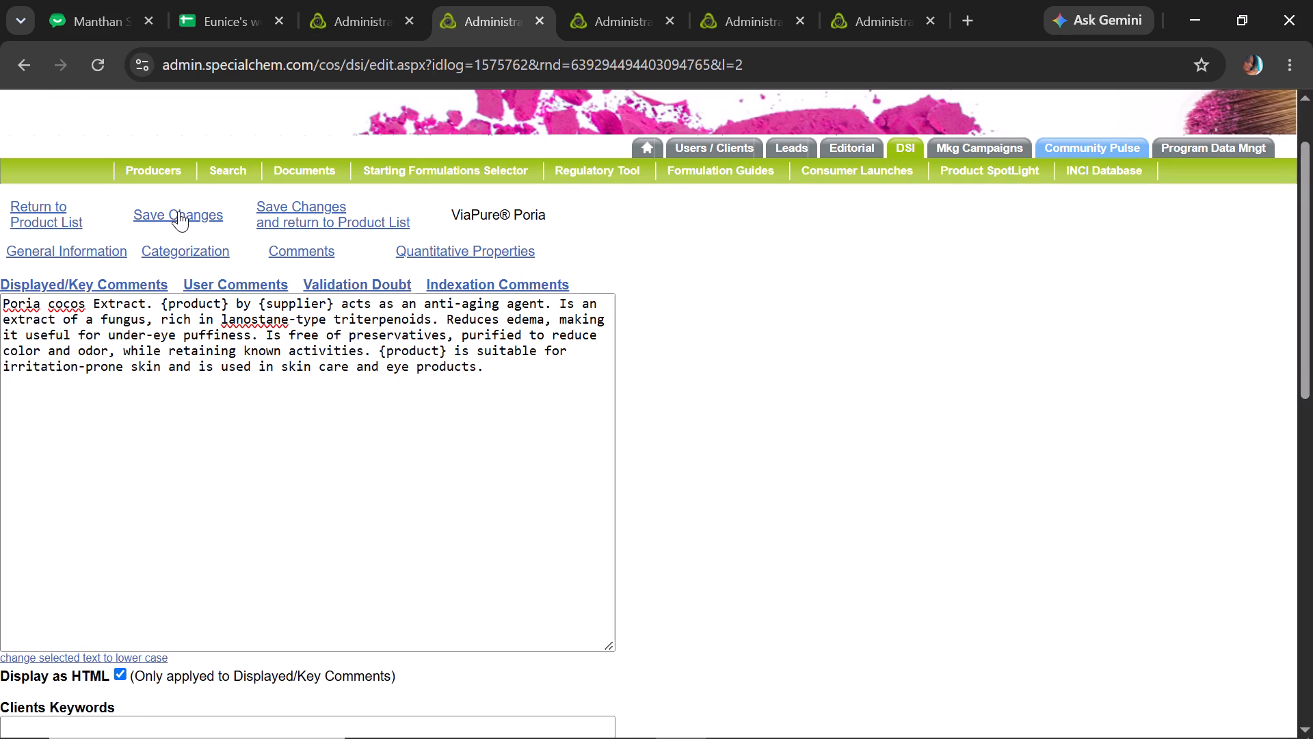
pyautogui.click(178, 213)
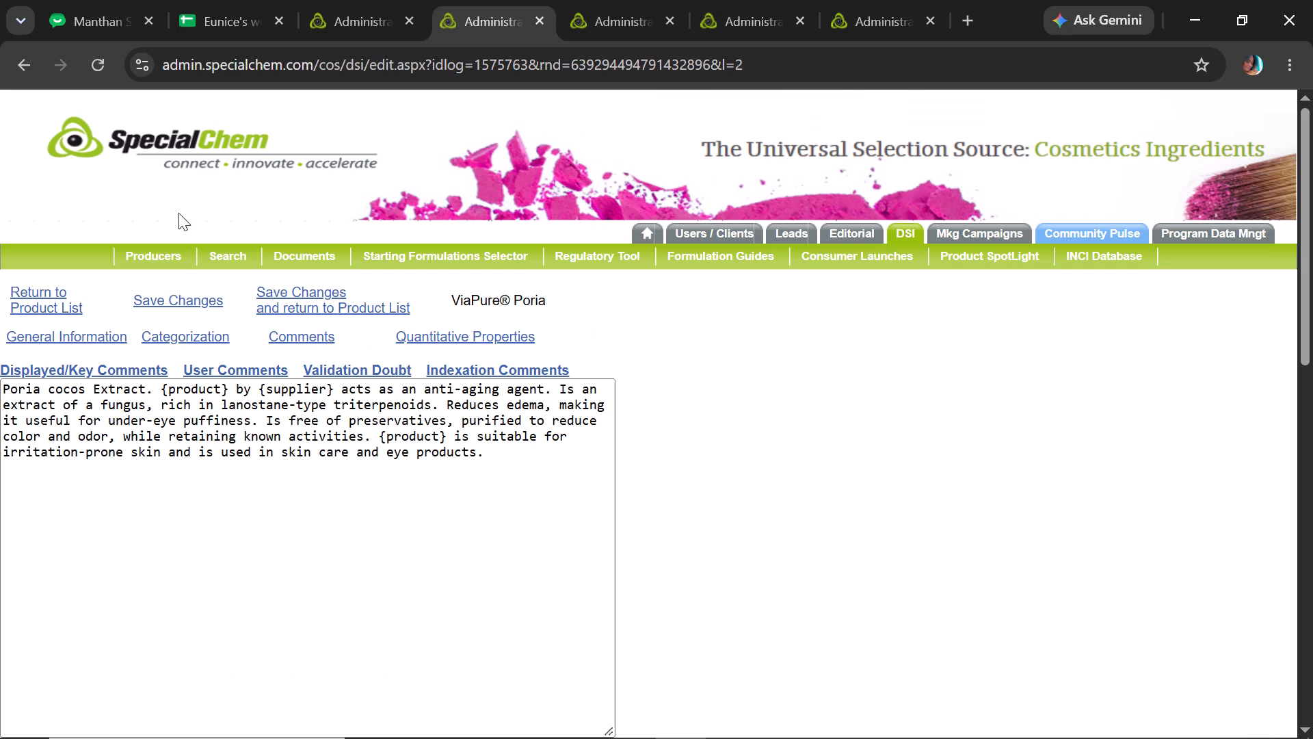
pyautogui.click(196, 303)
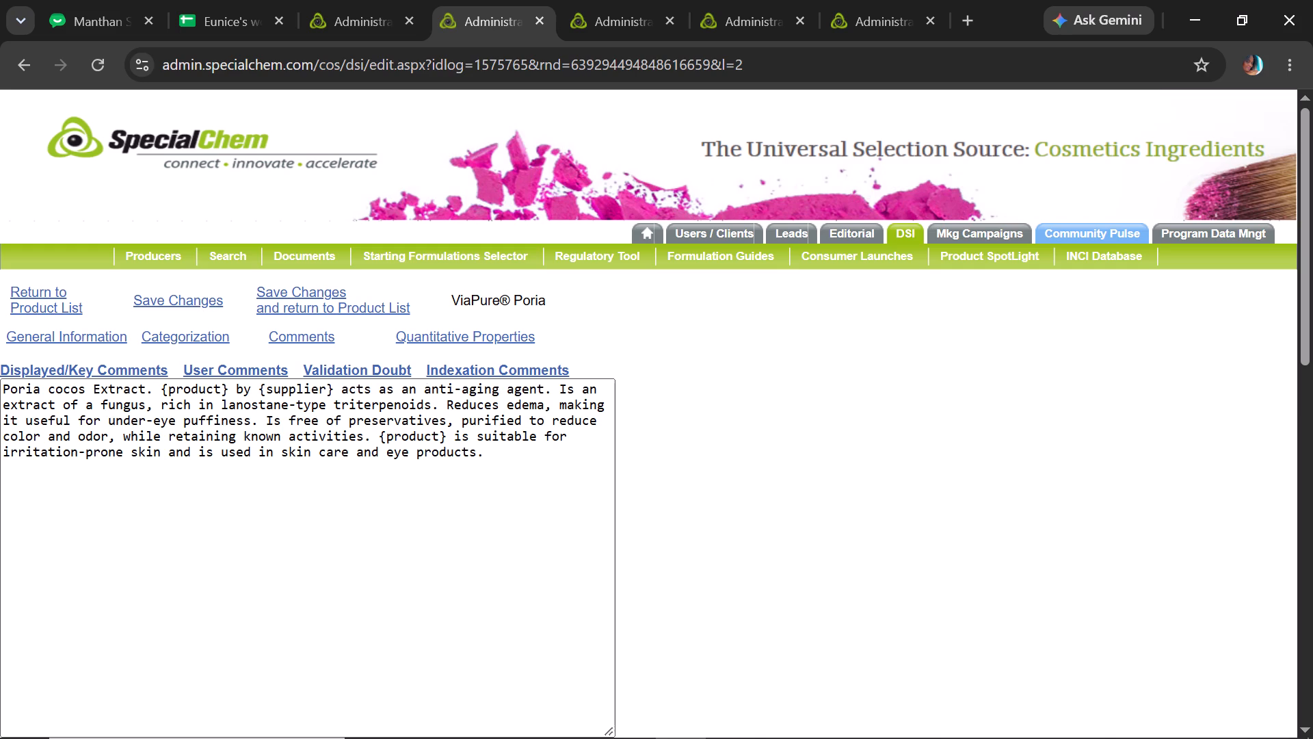
# Review the user comments and quantitative properties of ViaPure® Poria, then save and return to the product list.
pyautogui.click(271, 372)
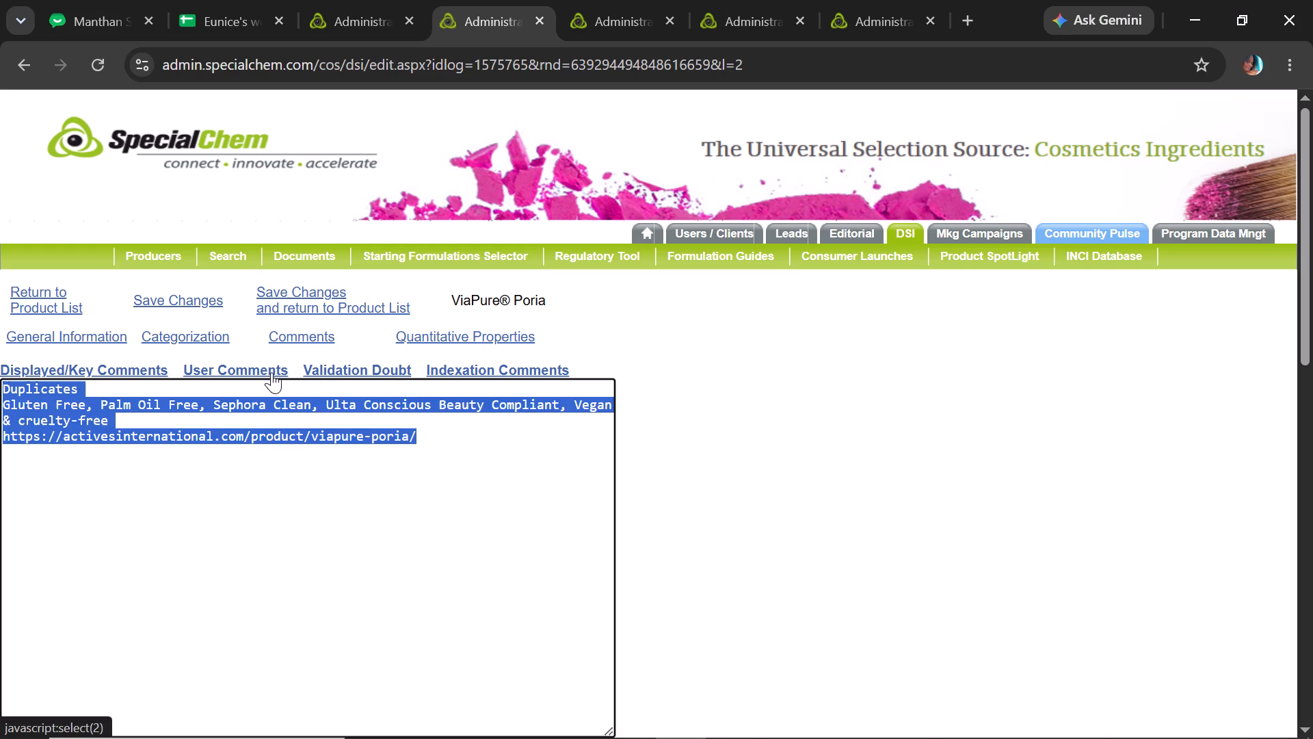
pyautogui.click(464, 343)
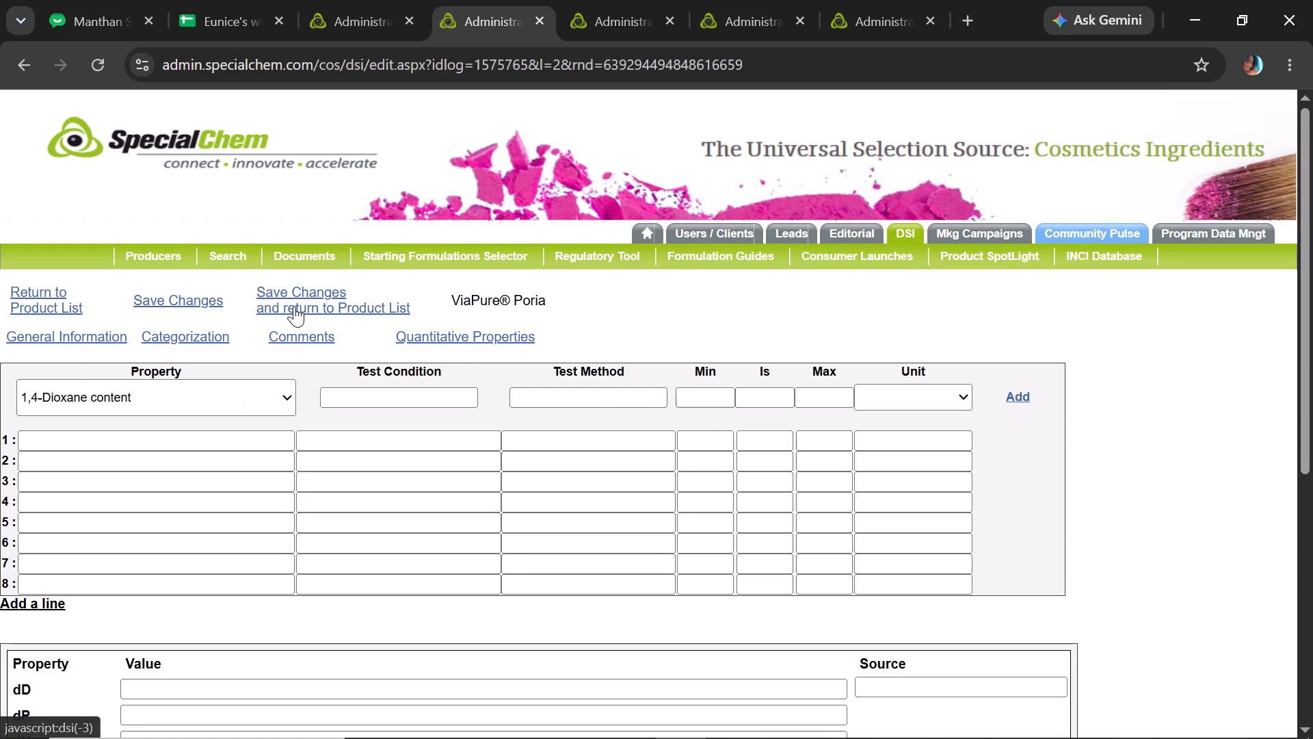
pyautogui.click(294, 306)
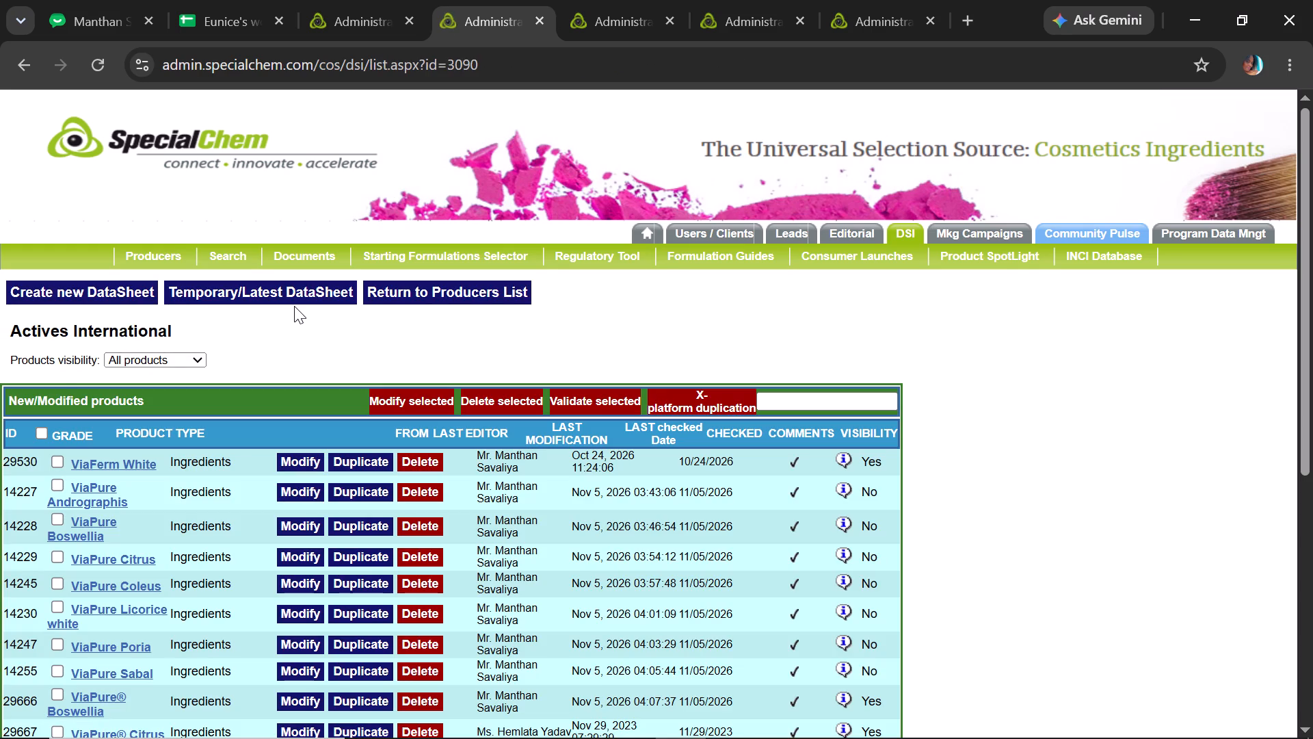
# Check the Actives International product list against the Cosmetics sheet for grades still needing an update.
pyautogui.moveTo(1312, 339); pyautogui.dragTo(1305, 586)
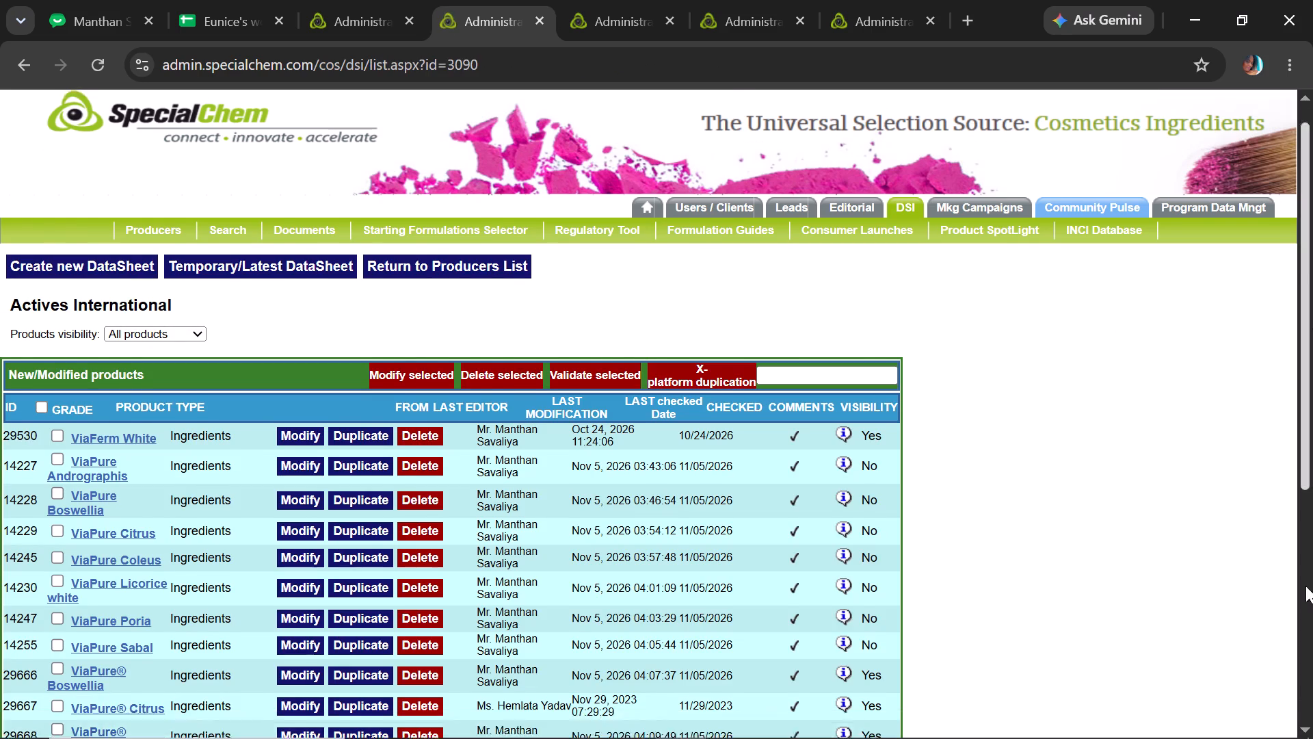
pyautogui.moveTo(1305, 586); pyautogui.dragTo(1312, 649)
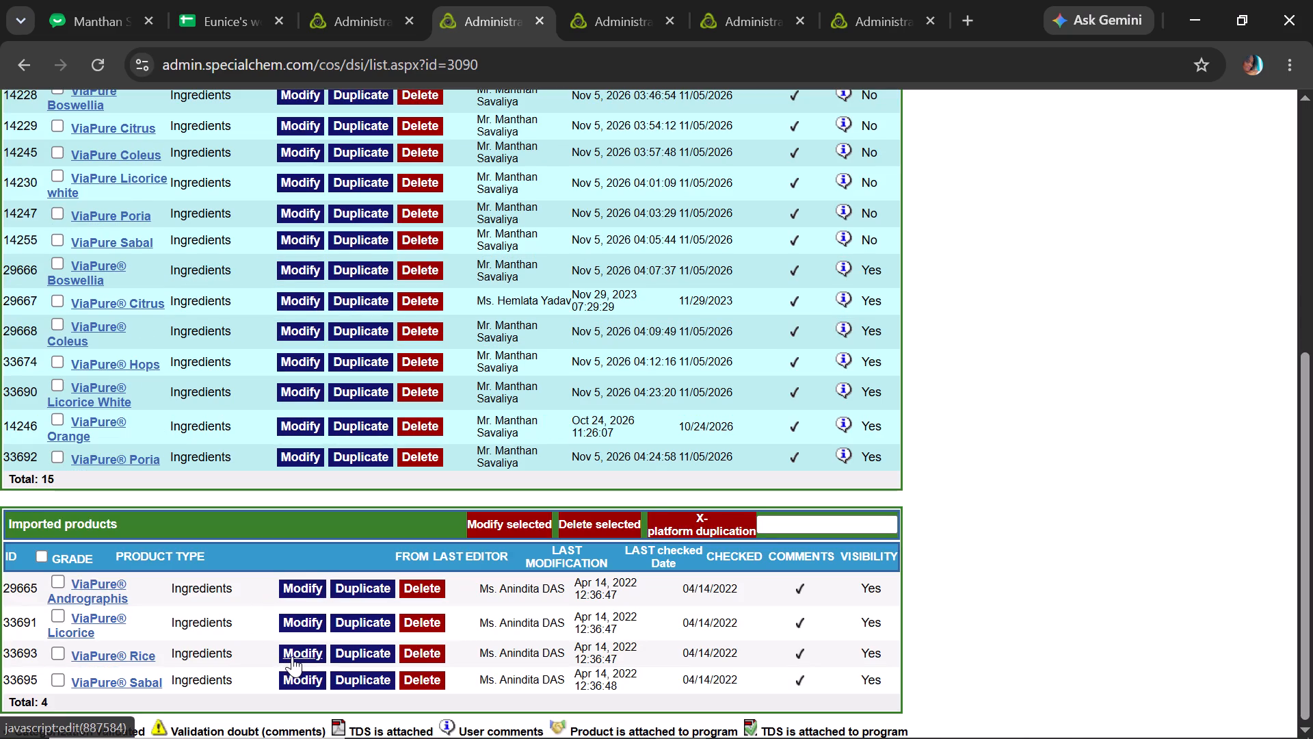
pyautogui.click(204, 0)
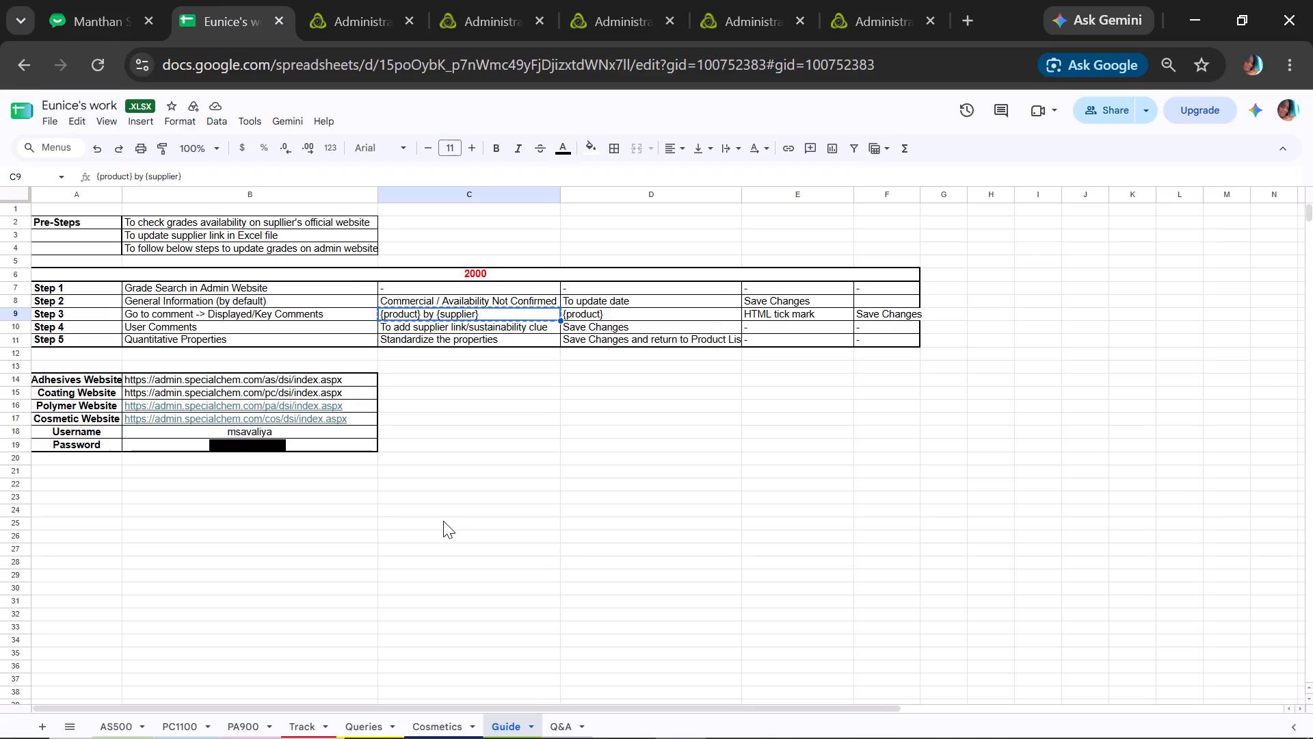
pyautogui.click(442, 721)
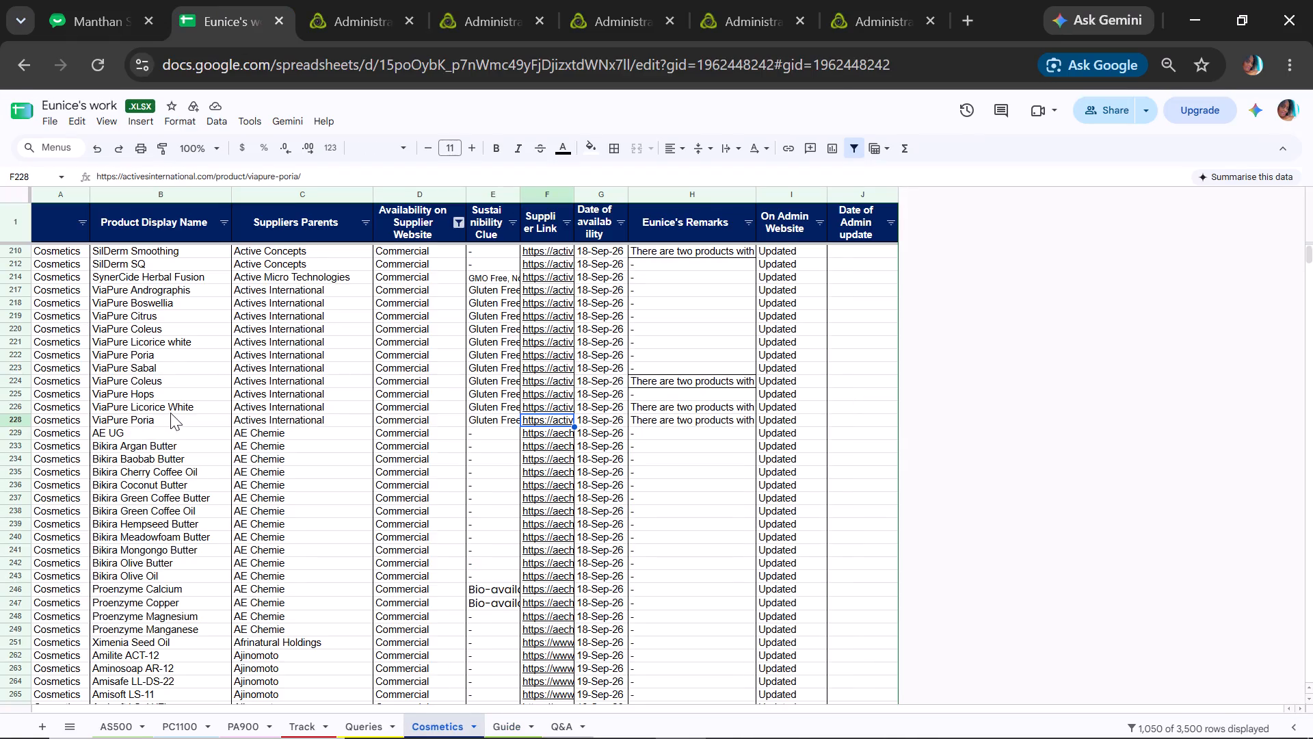
pyautogui.click(481, 0)
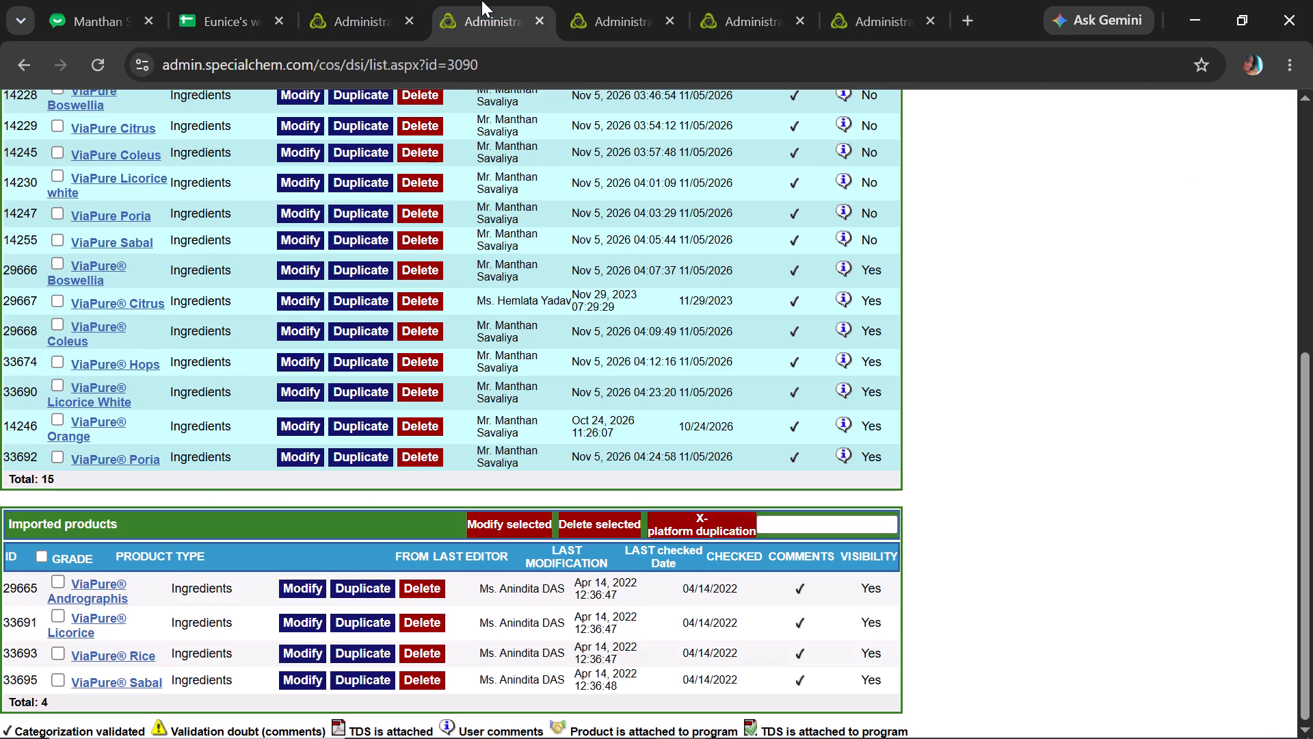
pyautogui.click(382, 4)
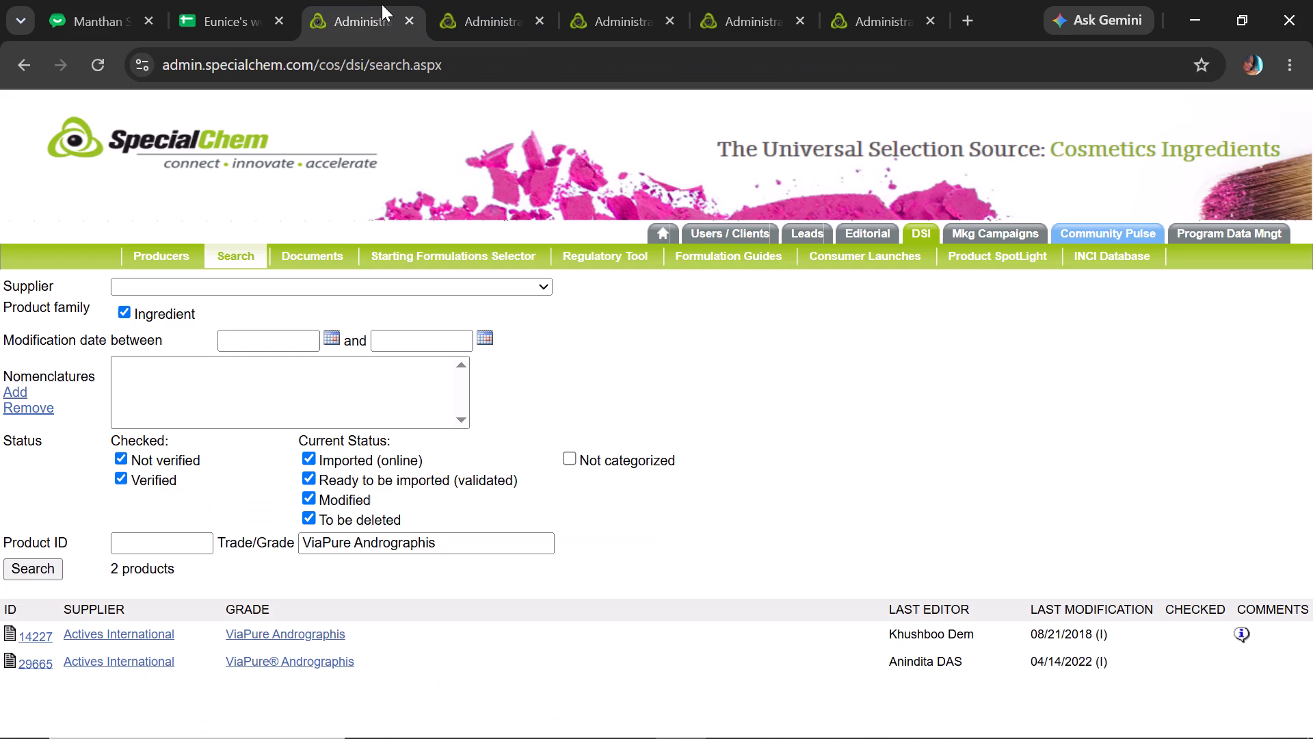
# Copy the grade name "AE UG" from row 229 of the Cosmetics sheet, search for it on the admin site and open its record.
pyautogui.click(222, 0)
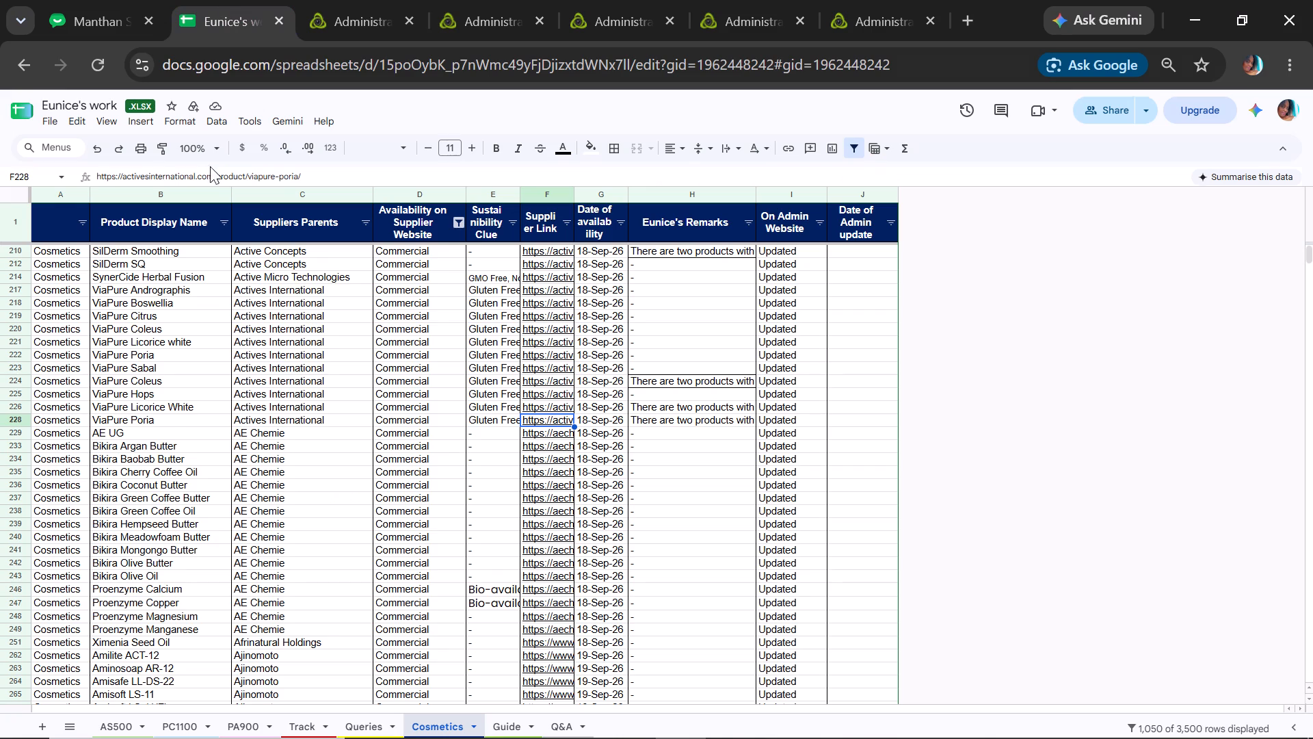
pyautogui.click(188, 441)
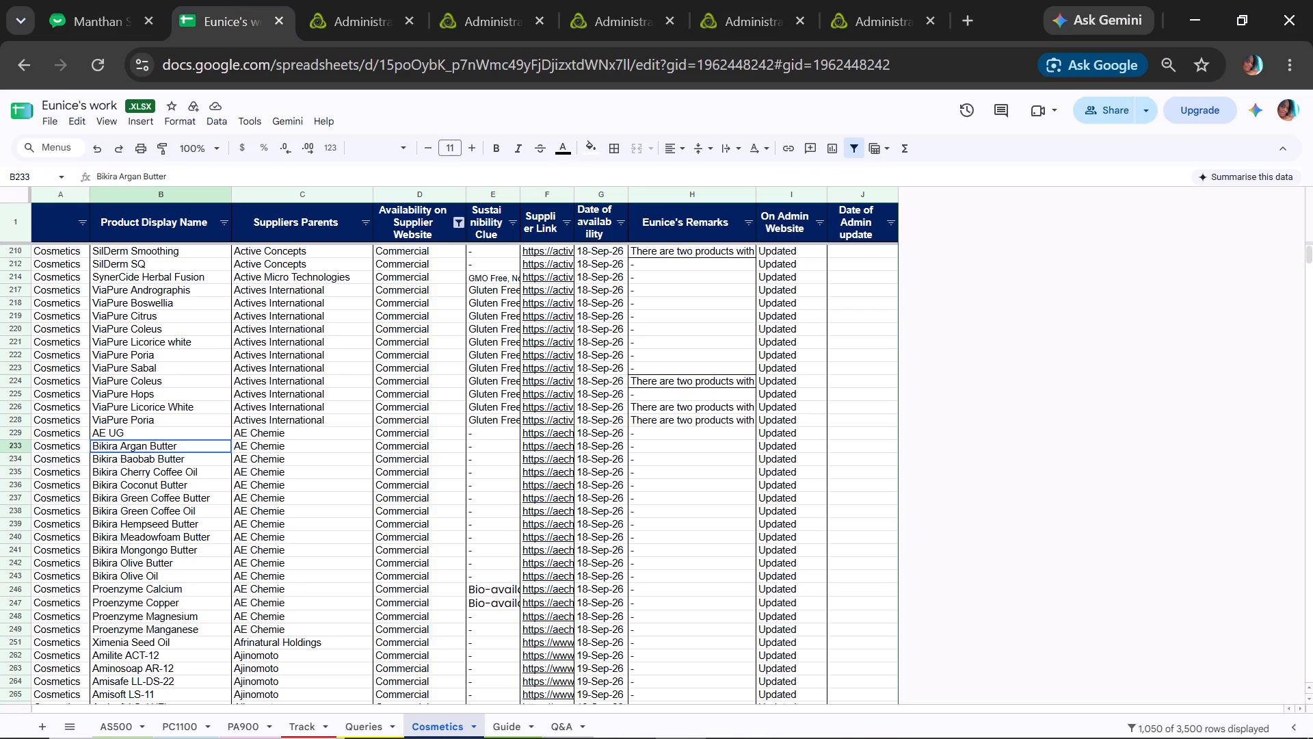
pyautogui.press('Up')
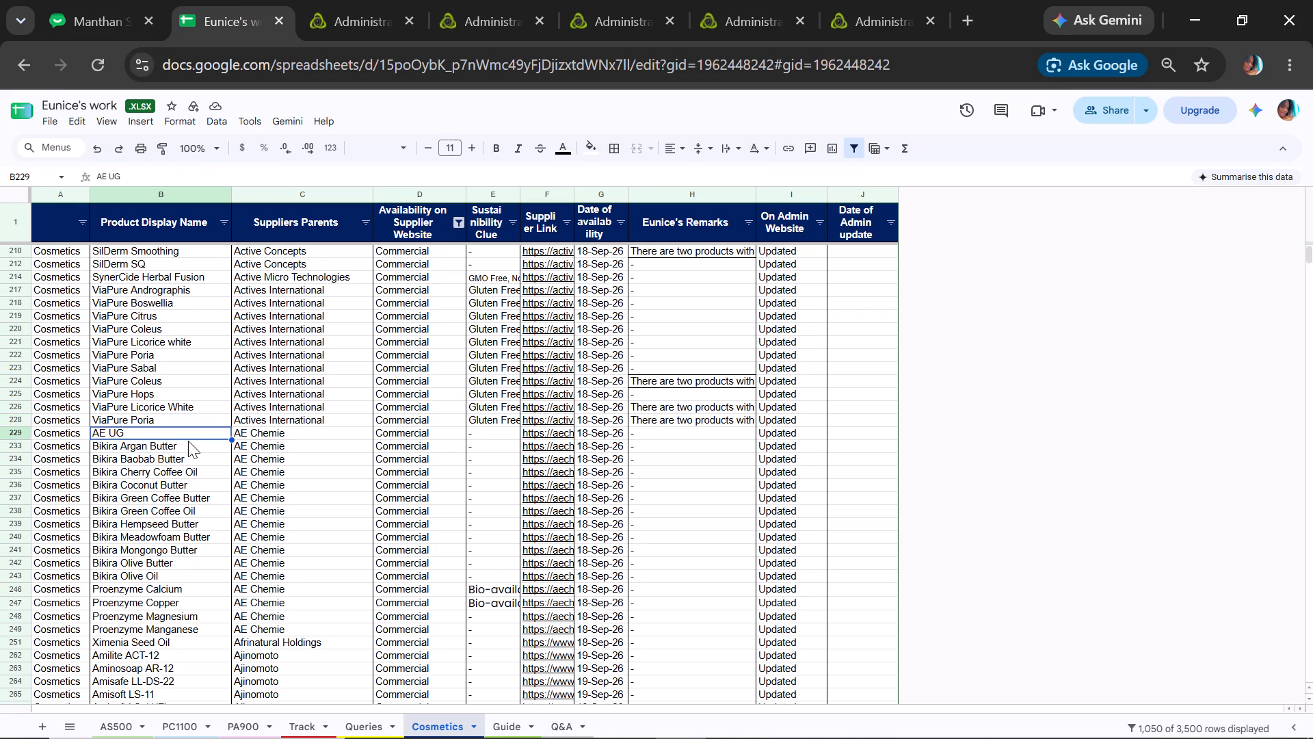
pyautogui.hotkey('ctrl', 'c')
pyautogui.click(301, 0)
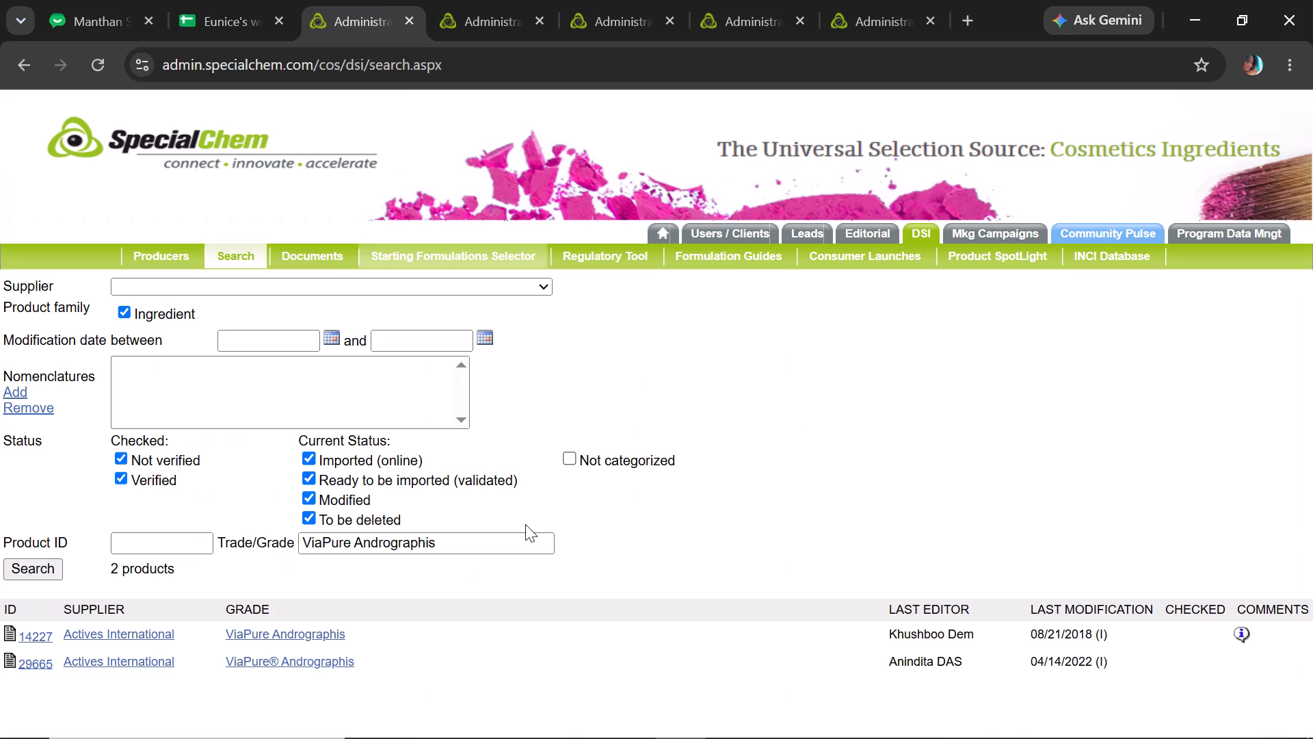
pyautogui.moveTo(438, 536); pyautogui.dragTo(49, 535)
pyautogui.hotkey('ctrl', 'v')
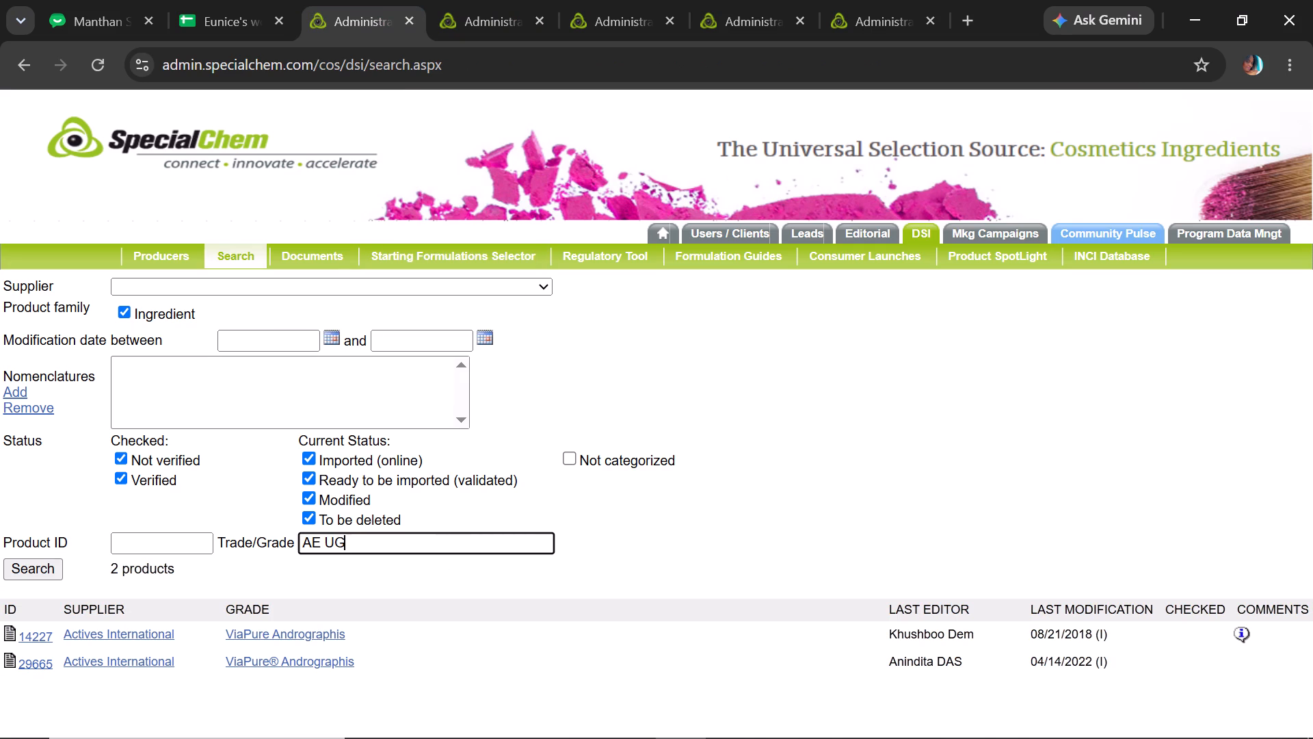
pyautogui.click(28, 573)
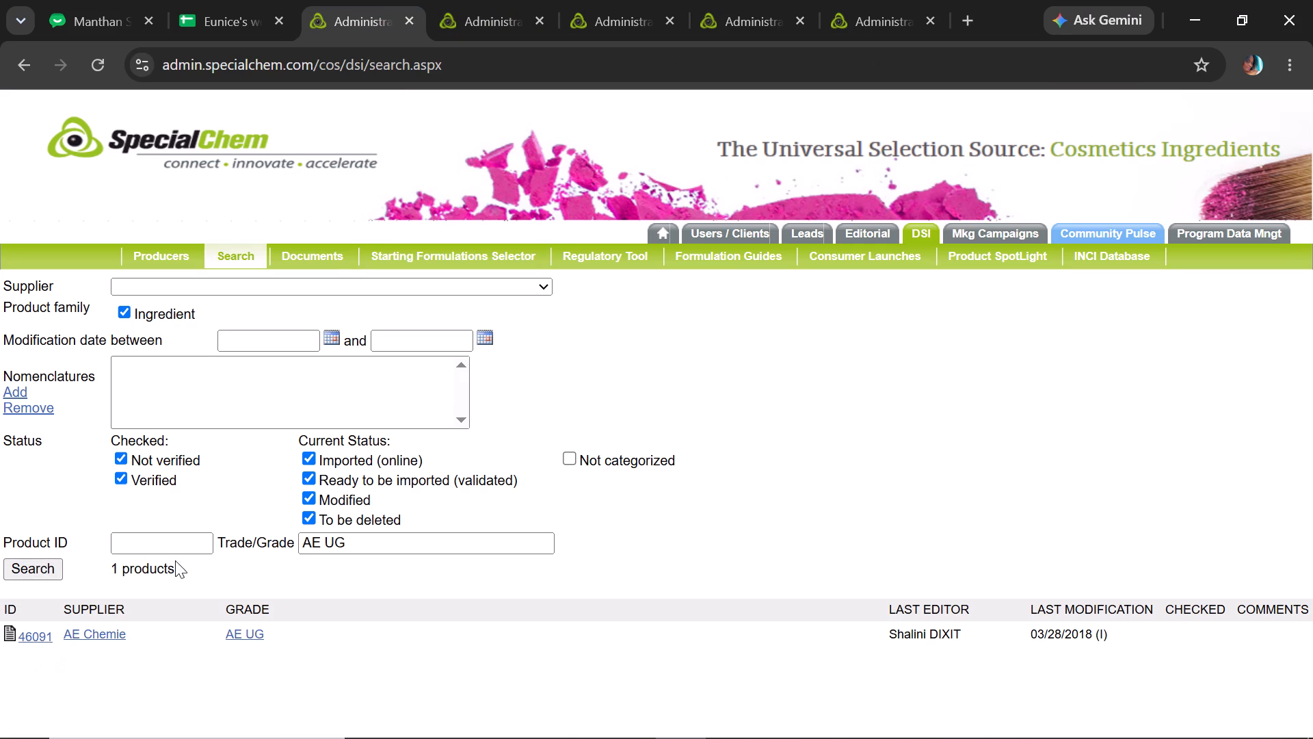
pyautogui.click(261, 634)
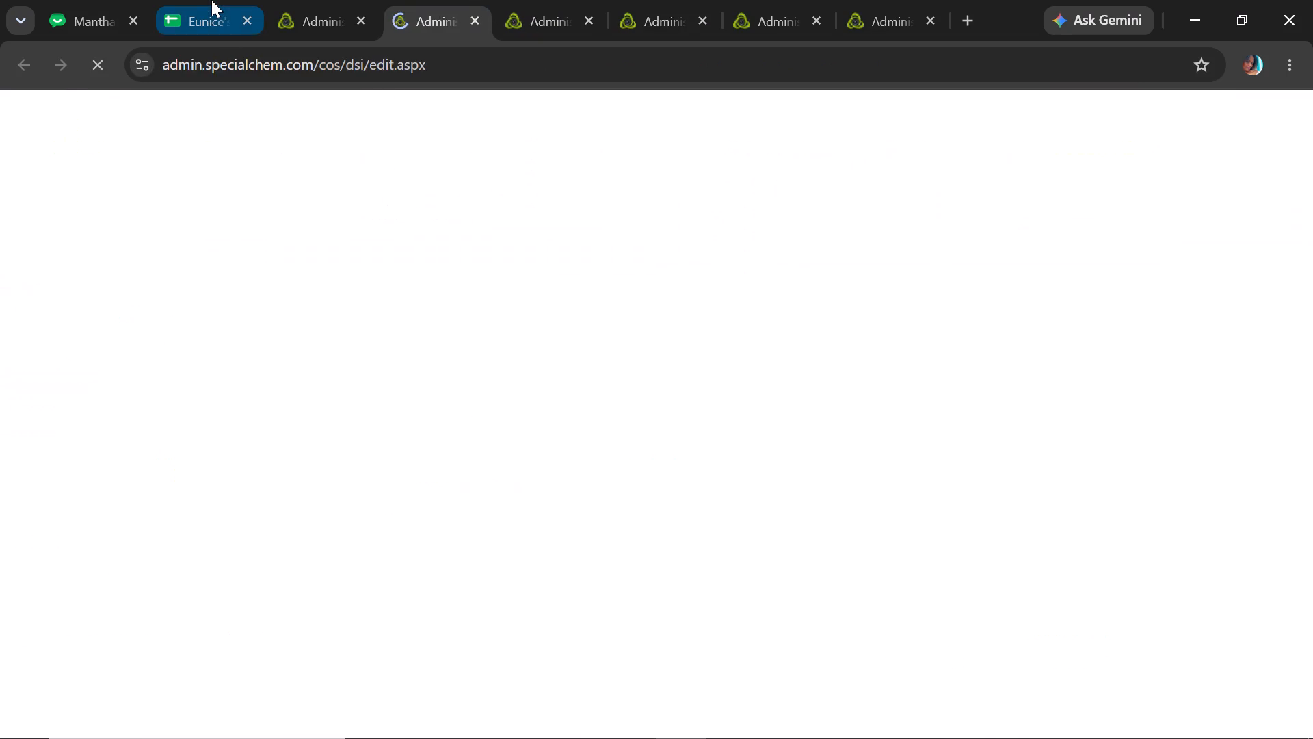
# Copy the "{product} by {supplier}" placeholder text from the spreadsheet's Guide sheet.
pyautogui.click(211, 0)
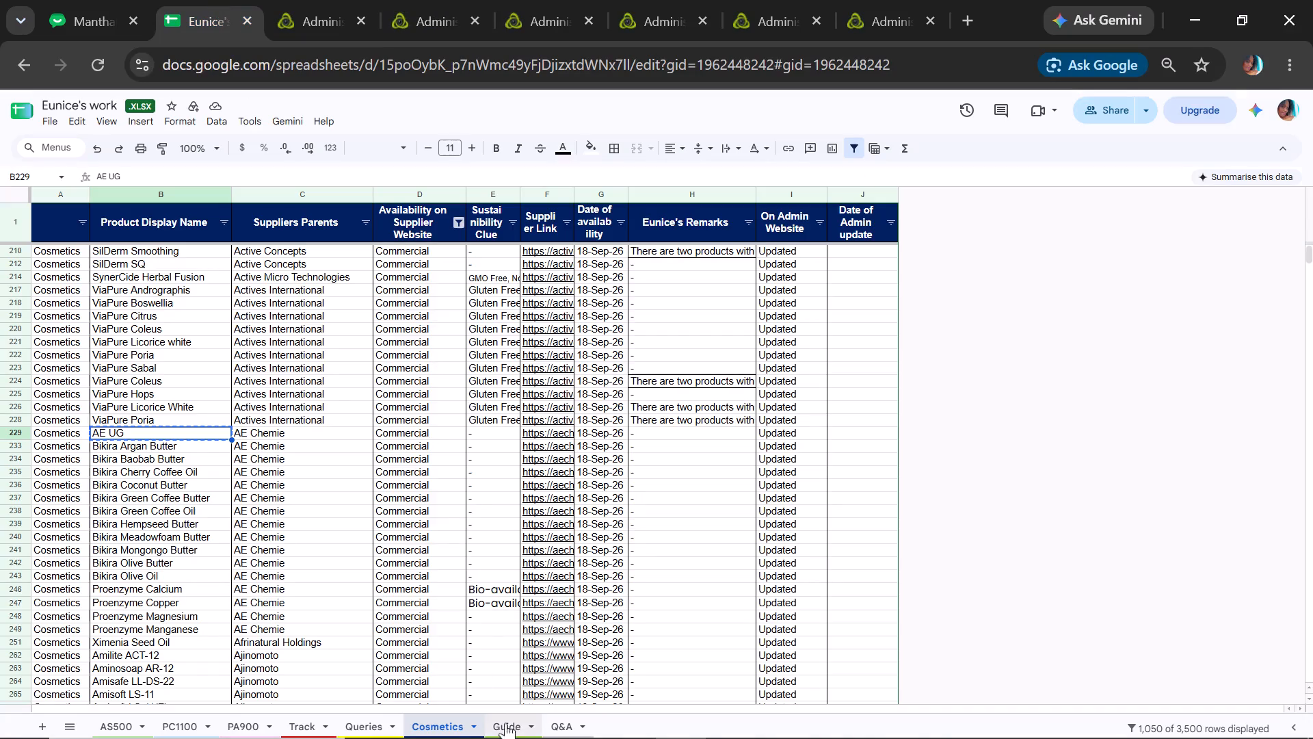
pyautogui.click(506, 725)
pyautogui.hotkey('ctrl', 'c')
# Mark the product status of AE UG as checked in its general information and save the changes.
pyautogui.click(425, 0)
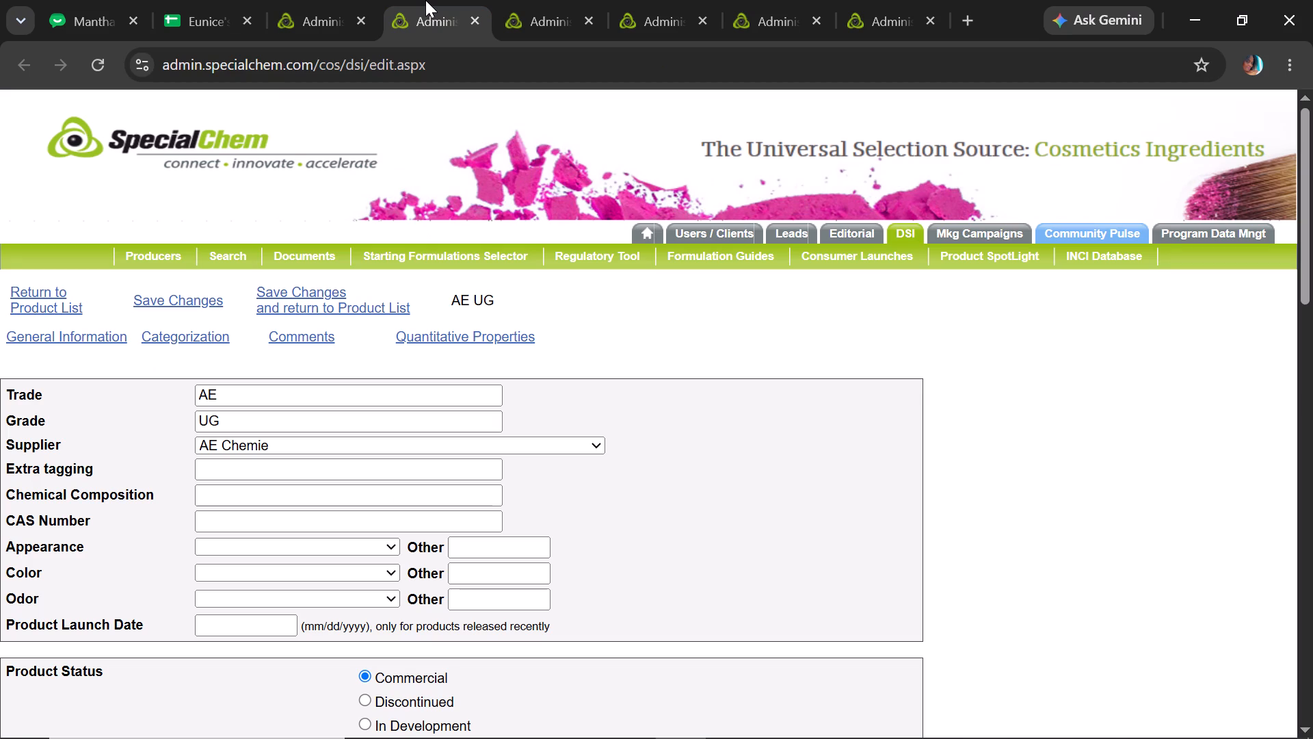
pyautogui.moveTo(1312, 200); pyautogui.dragTo(1312, 221)
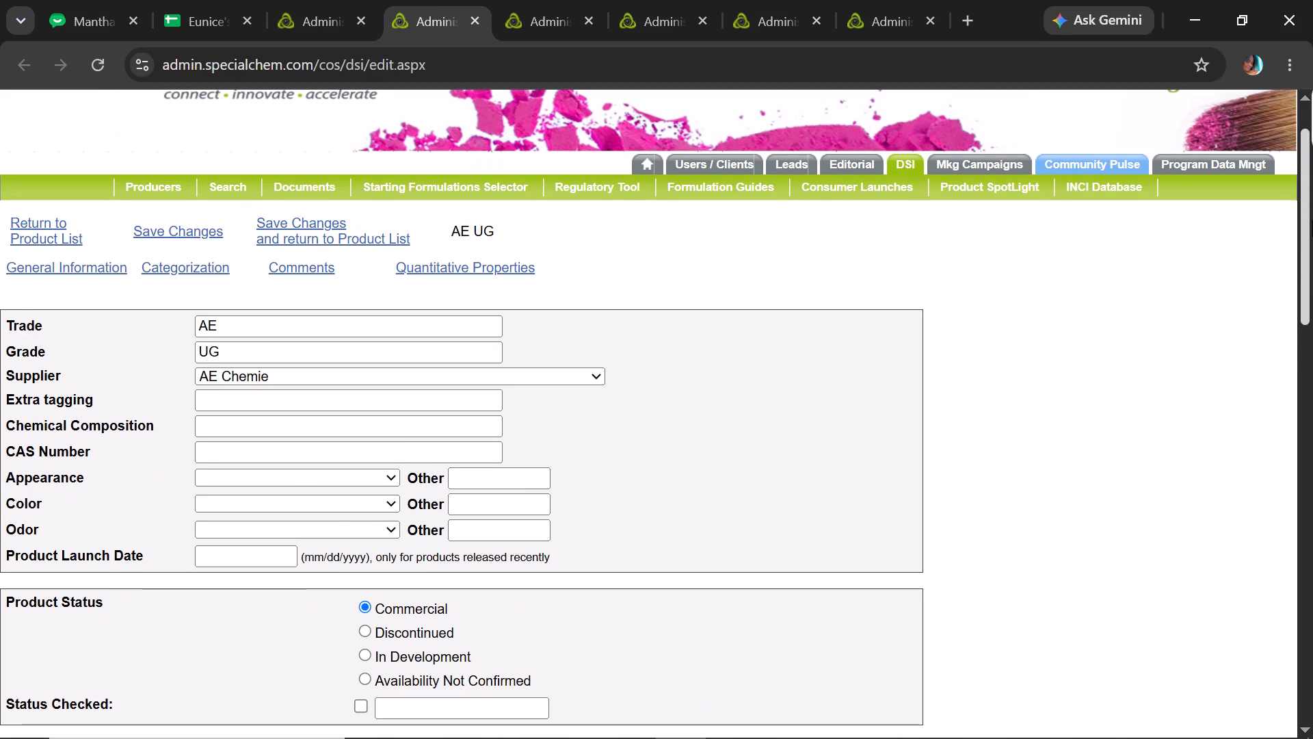
pyautogui.click(358, 711)
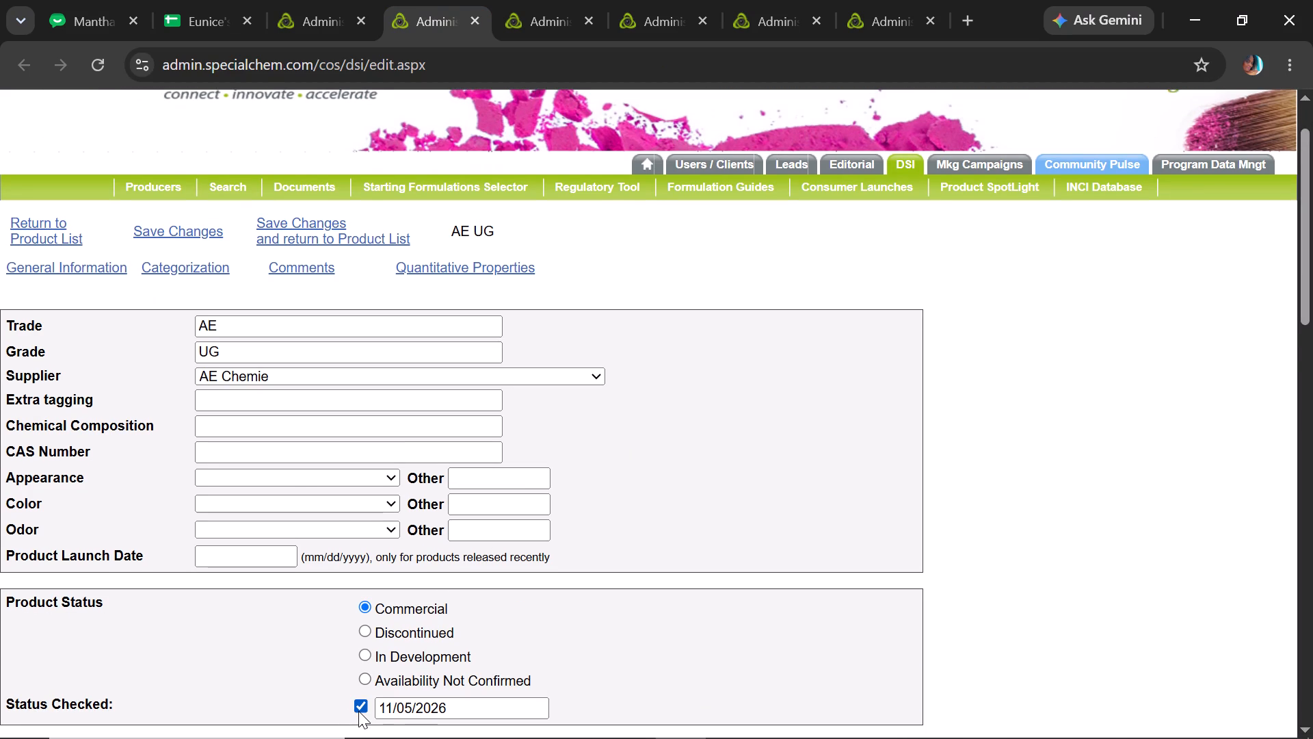
pyautogui.click(168, 235)
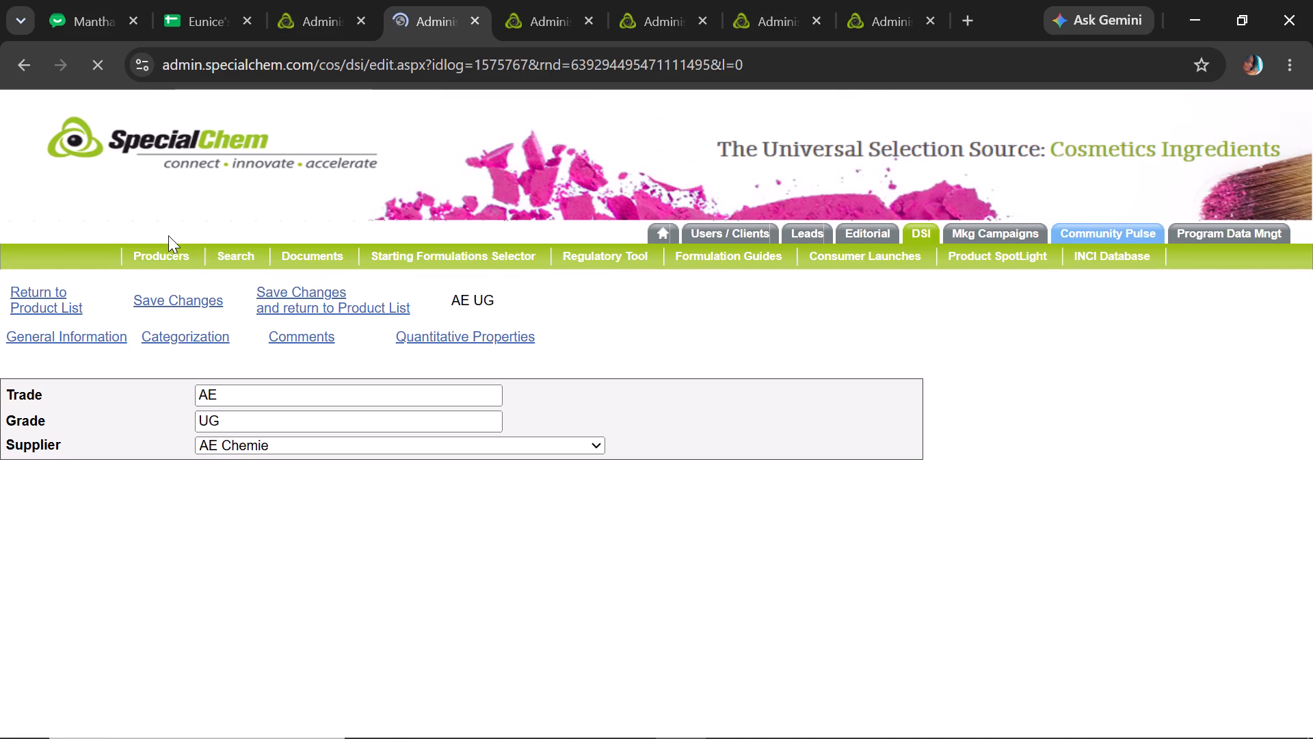
# Replace "AE UG by AE Chemie" in the grade's displayed comments with the copied "{product} by {supplier}".
pyautogui.click(272, 330)
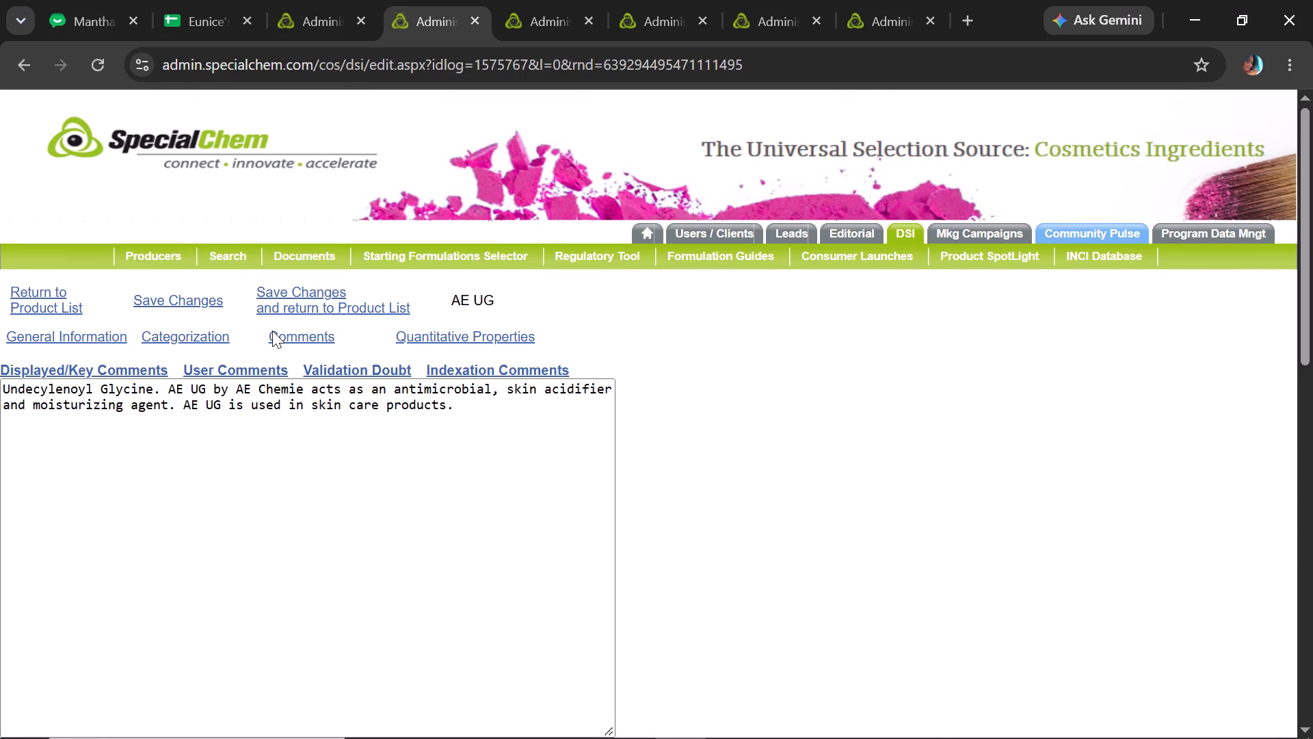
pyautogui.doubleClick(170, 392)
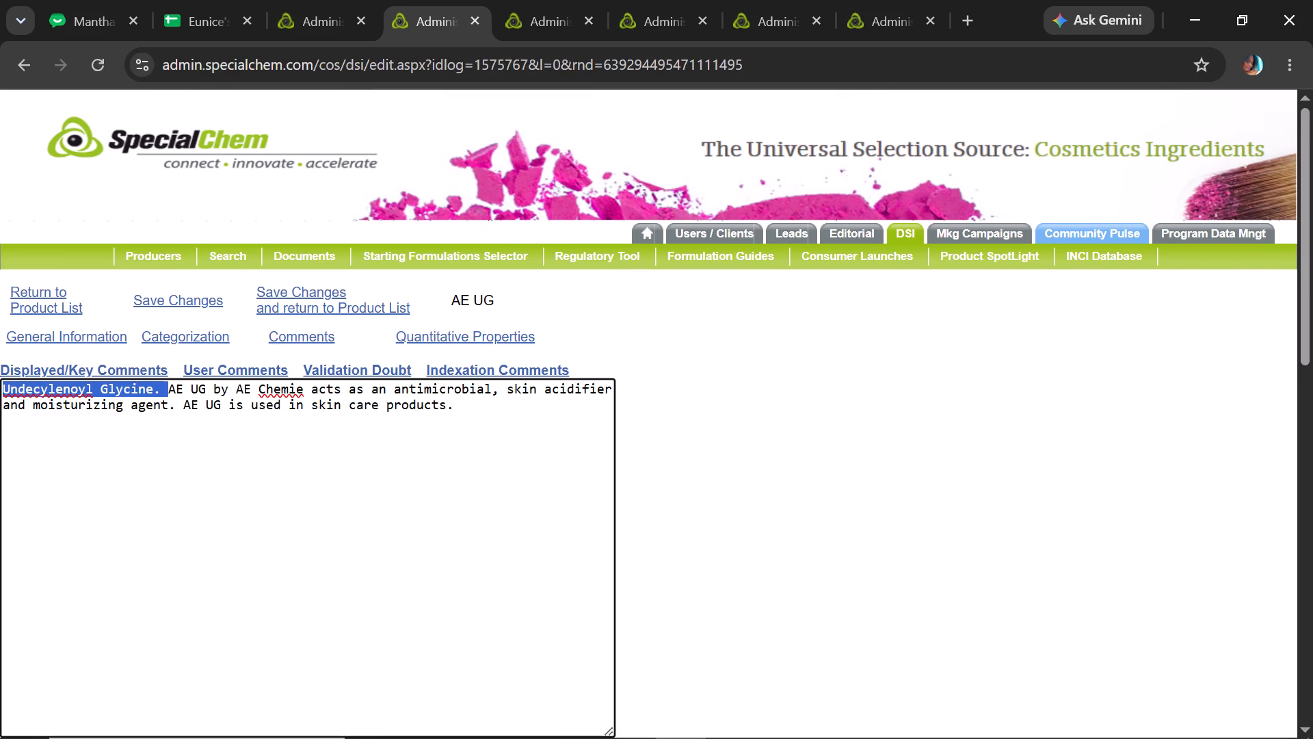
pyautogui.click(170, 392)
pyautogui.moveTo(170, 392); pyautogui.dragTo(298, 391)
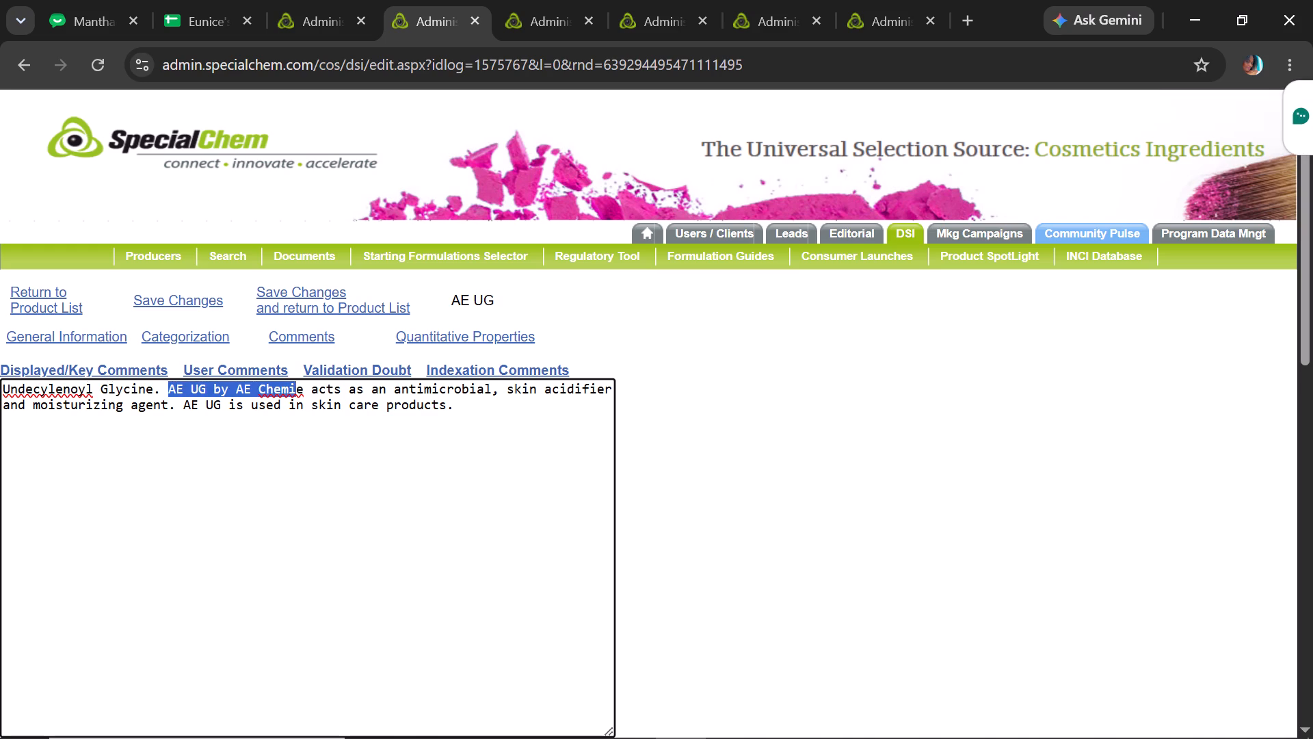
pyautogui.moveTo(298, 391); pyautogui.dragTo(304, 391)
pyautogui.hotkey('ctrl', 'v')
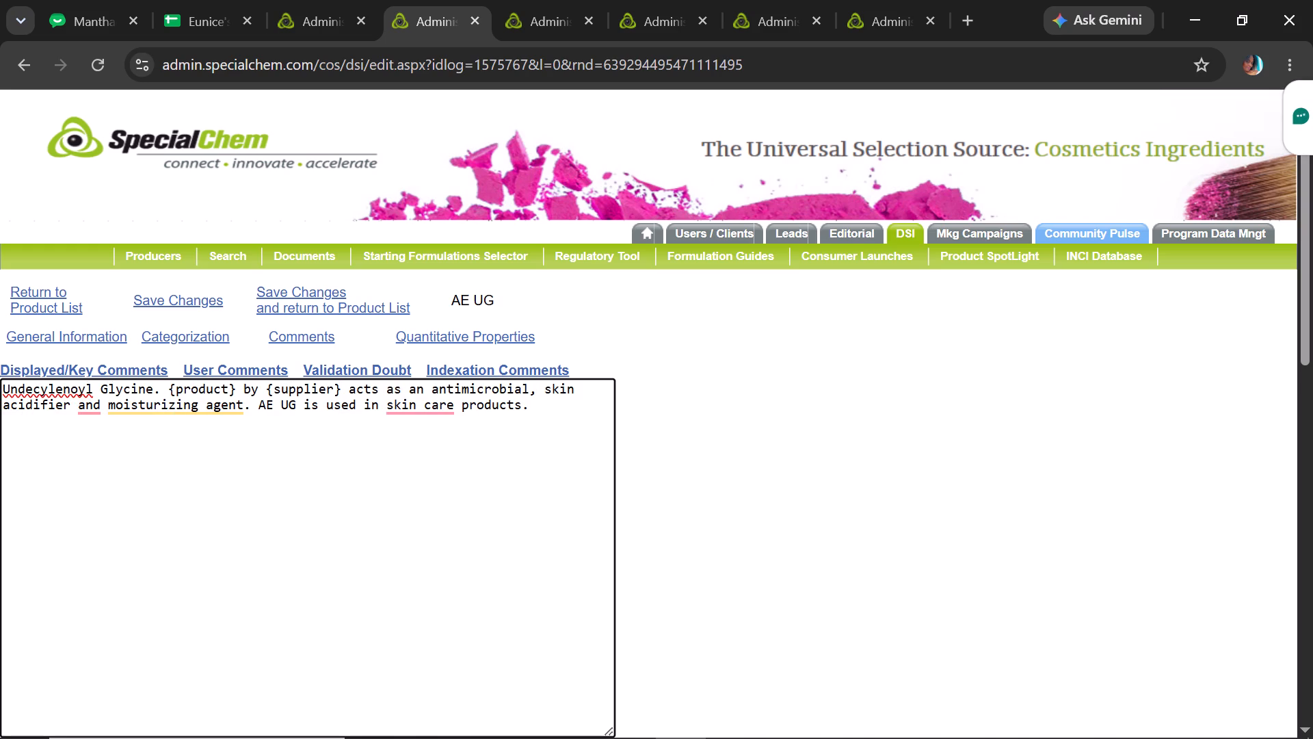
# Replace the remaining "AE UG" in the displayed comments with {product} and add a comma after "acidifier".
pyautogui.moveTo(239, 391); pyautogui.dragTo(170, 391)
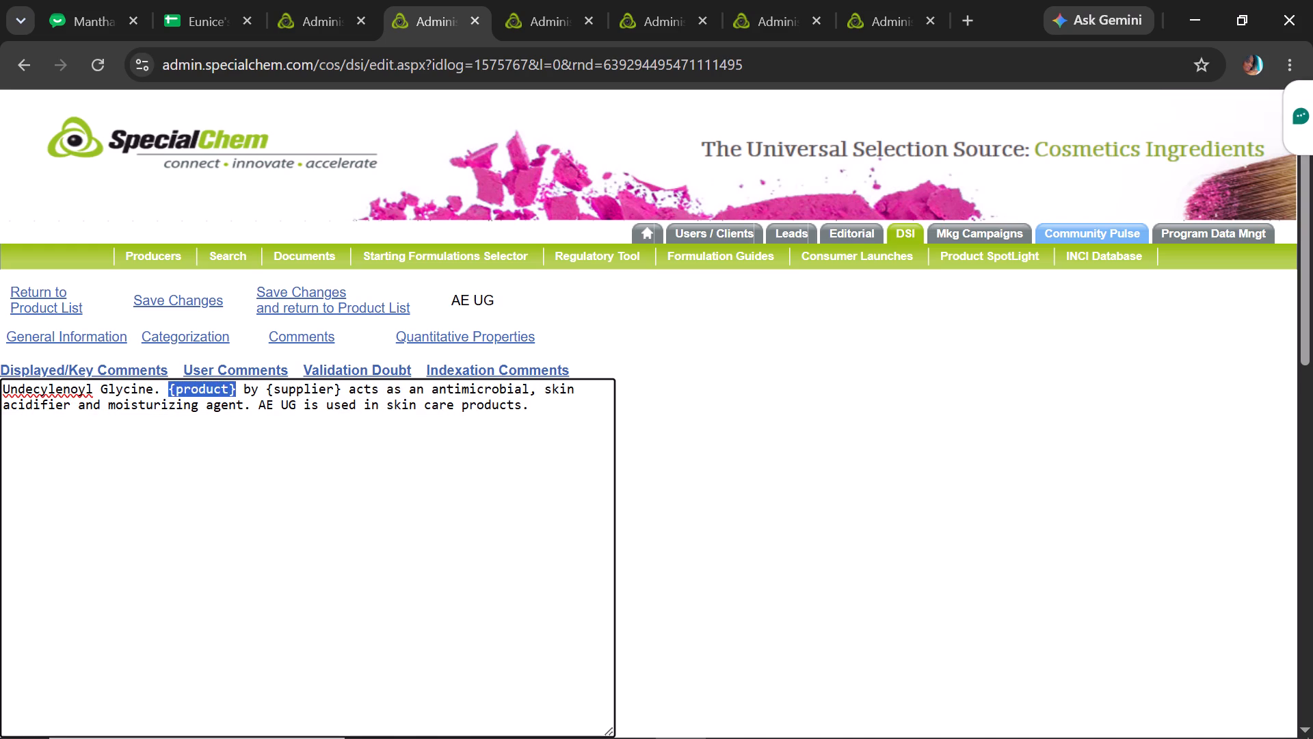
pyautogui.hotkey('ctrl', 'c')
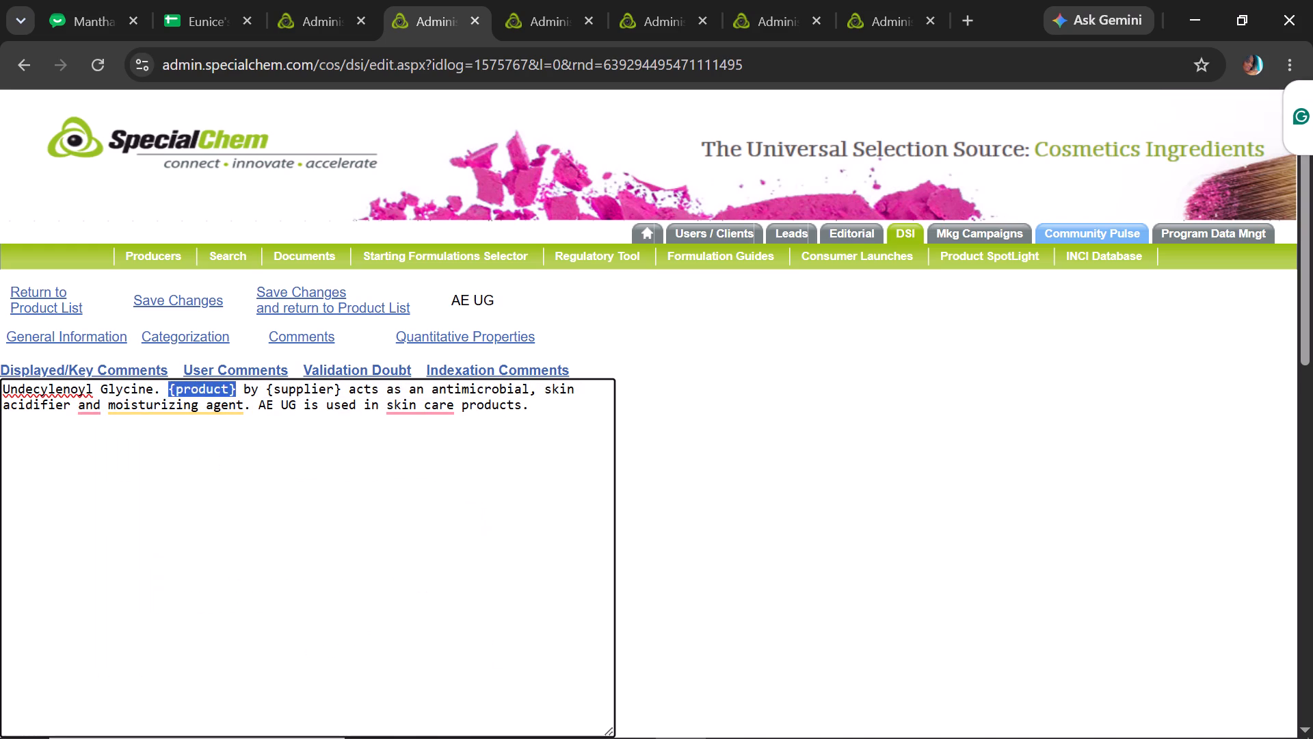
pyautogui.moveTo(256, 403); pyautogui.dragTo(300, 402)
pyautogui.hotkey('ctrl', 'v')
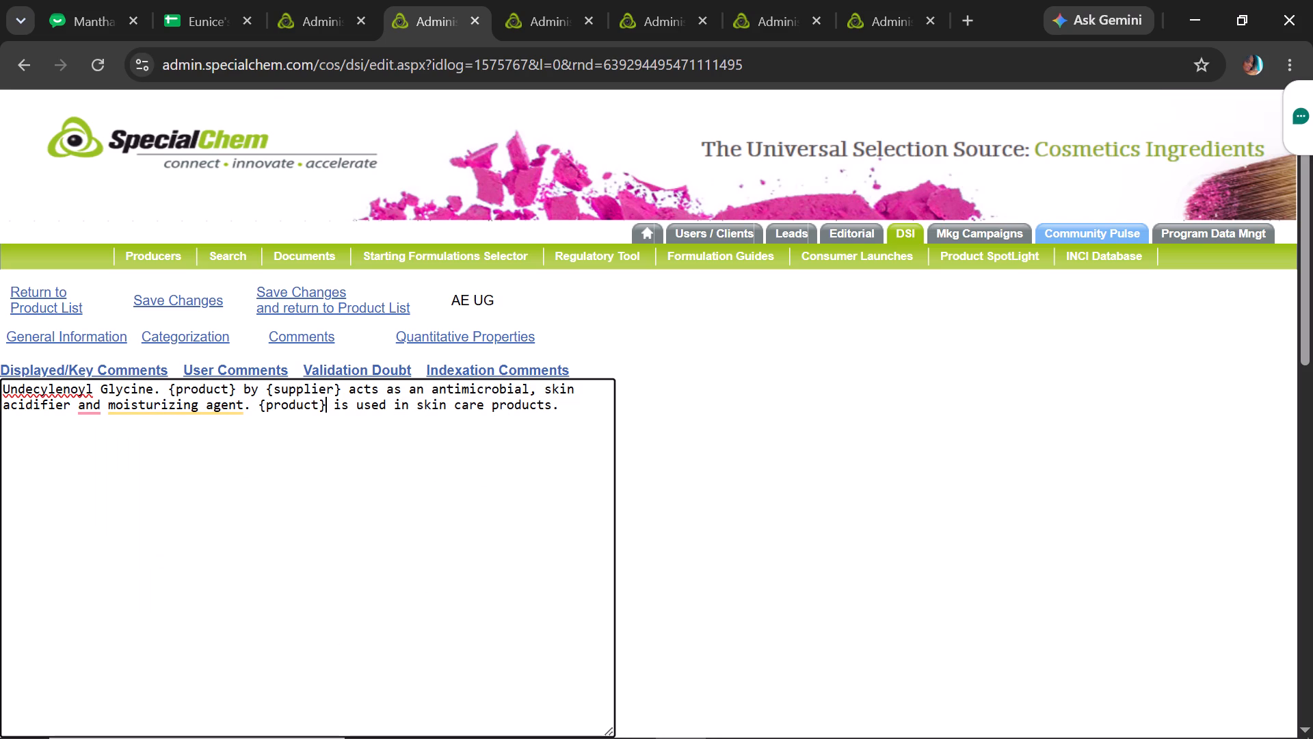
pyautogui.click(124, 464)
pyautogui.press(',')
# Enable Display as HTML for AE UG's displayed comments and save the changes.
pyautogui.moveTo(1312, 281); pyautogui.dragTo(1312, 304)
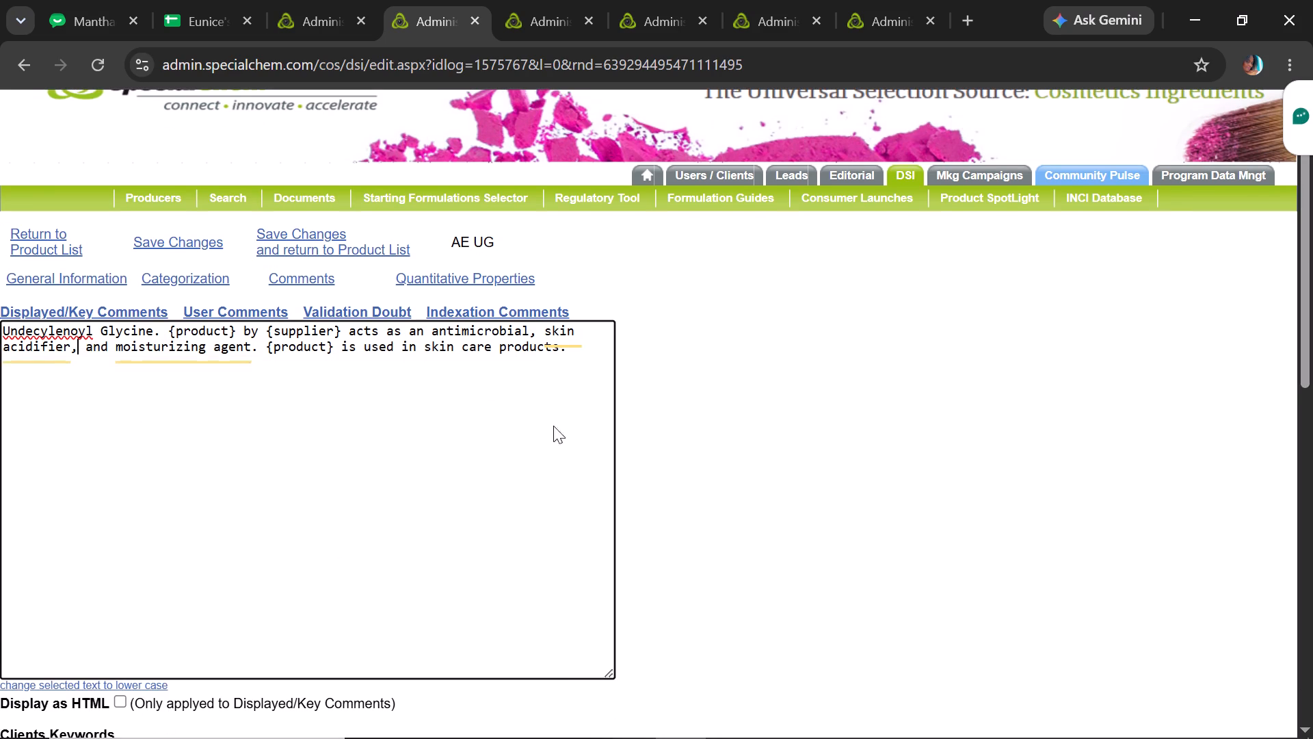
pyautogui.click(120, 706)
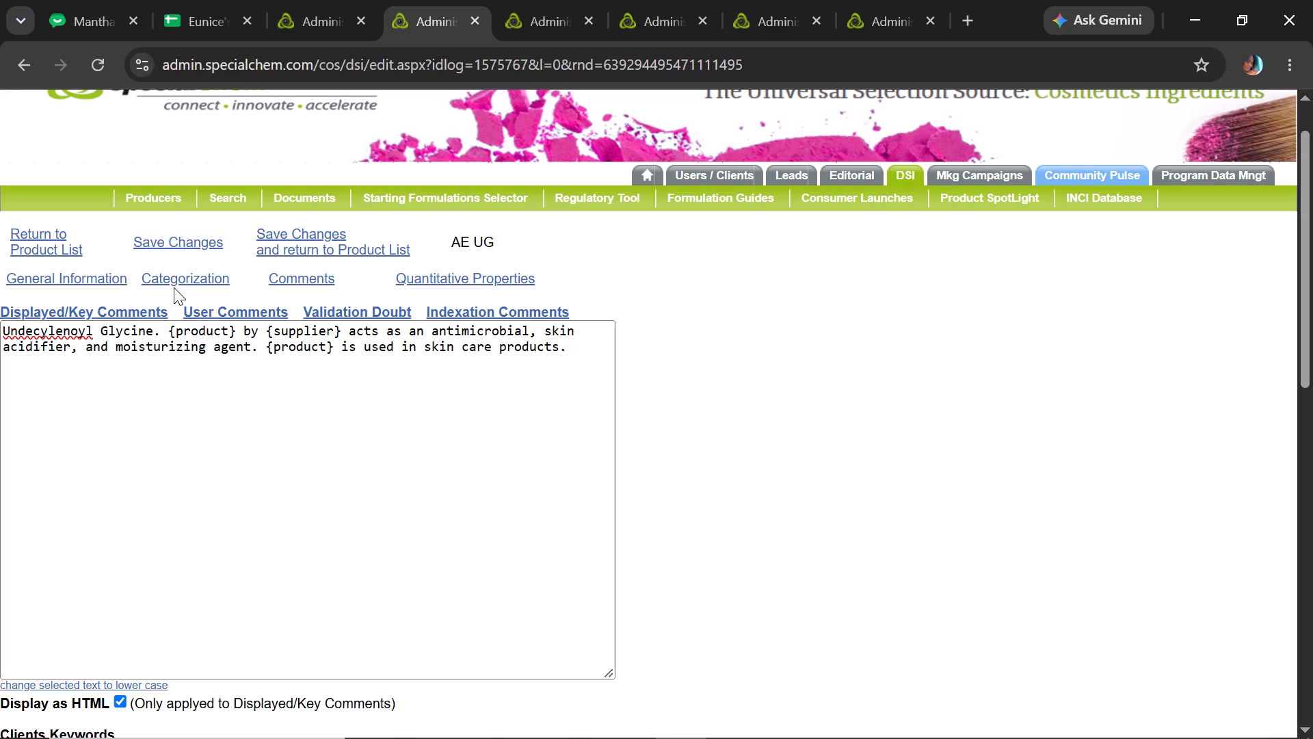
pyautogui.click(166, 243)
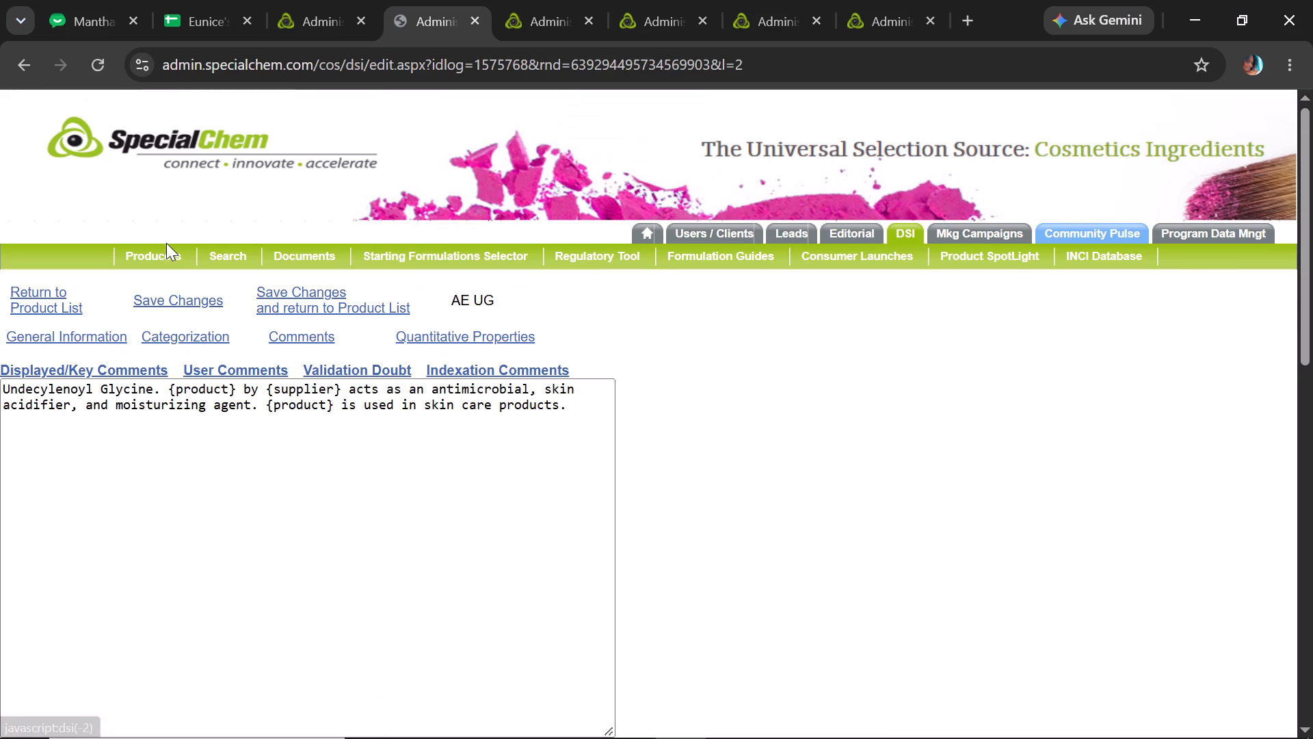
# Copy AE UG's supplier link from row 229 of the Cosmetics sheet into the grade's user comments and save the changes.
pyautogui.click(241, 375)
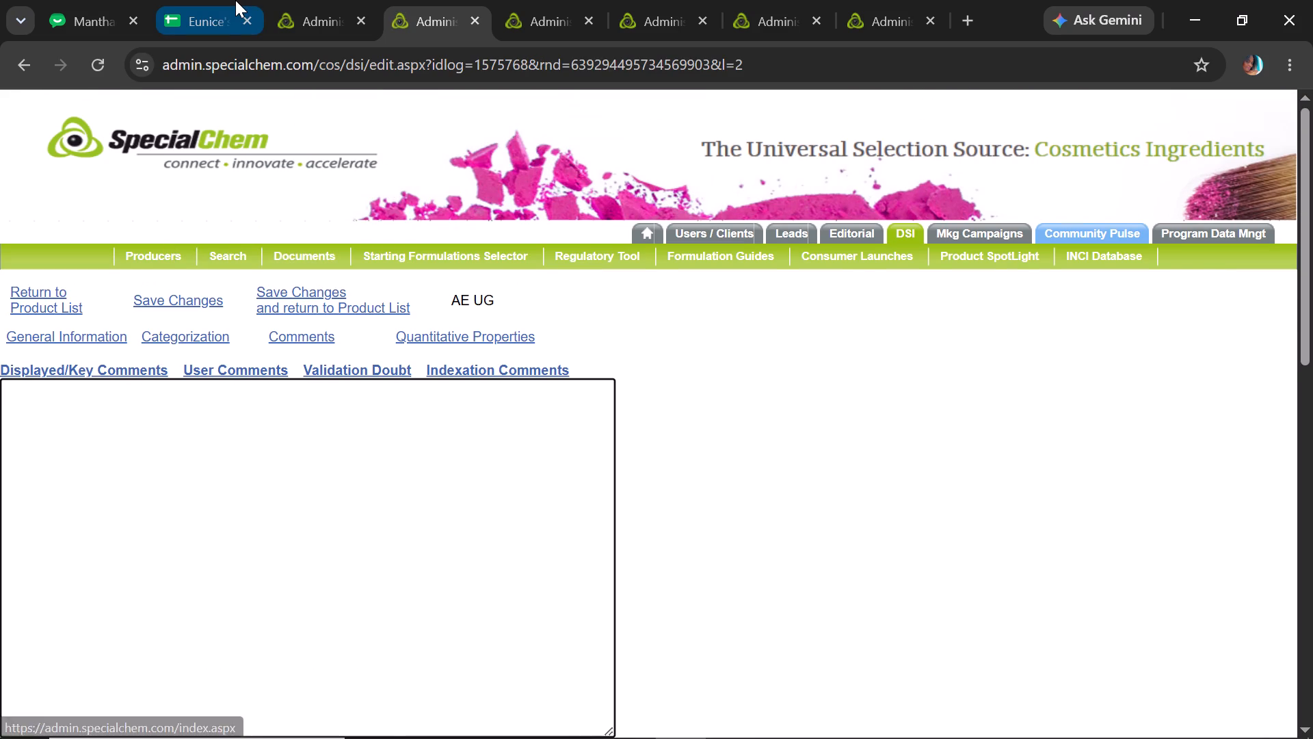
pyautogui.click(235, 0)
pyautogui.click(429, 718)
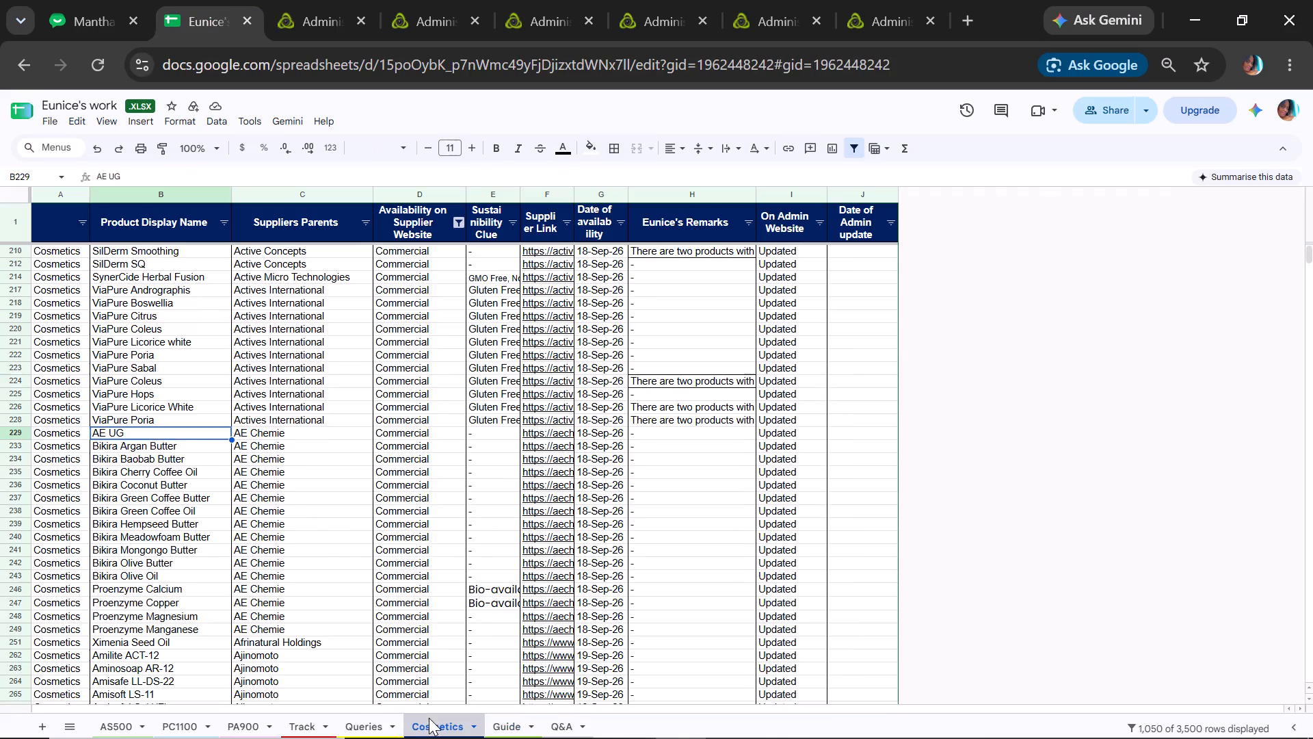
pyautogui.press('Tab')
pyautogui.press('Tab')
pyautogui.press('Tab')
pyautogui.press('Tab')
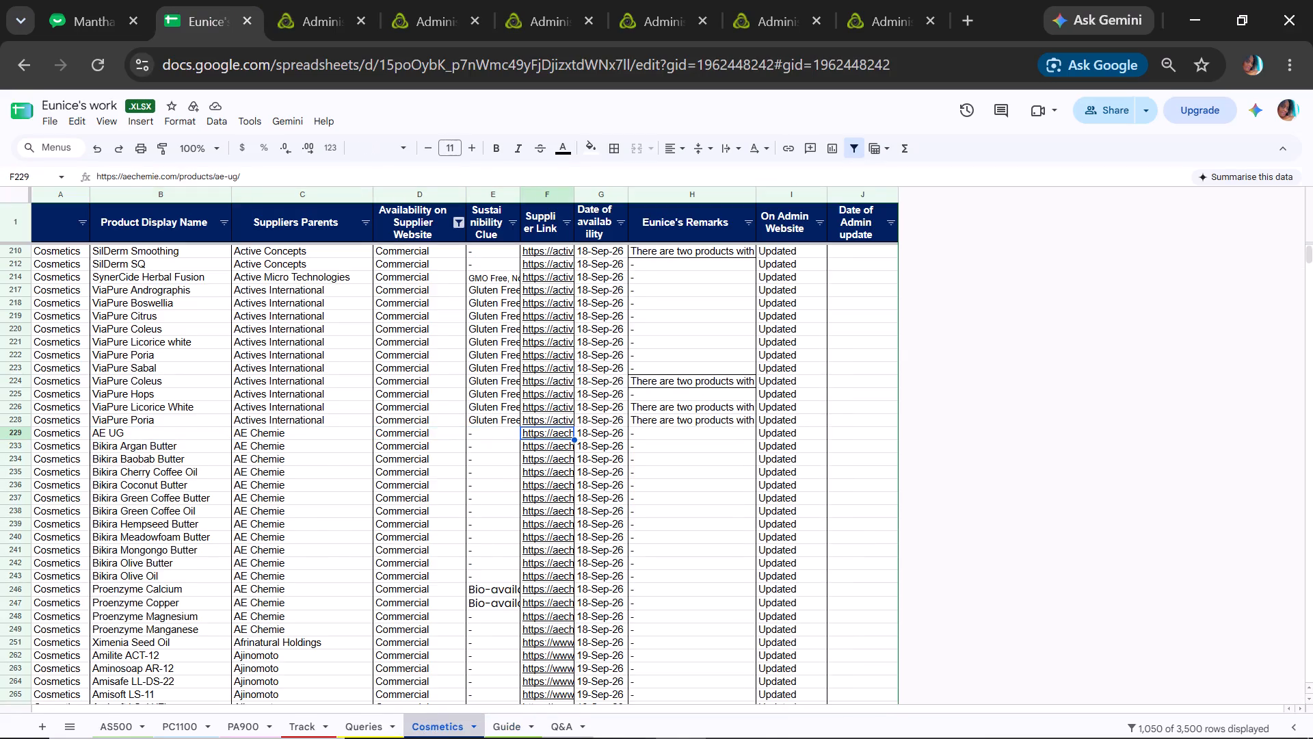
pyautogui.hotkey('ctrl', 'c')
pyautogui.click(401, 0)
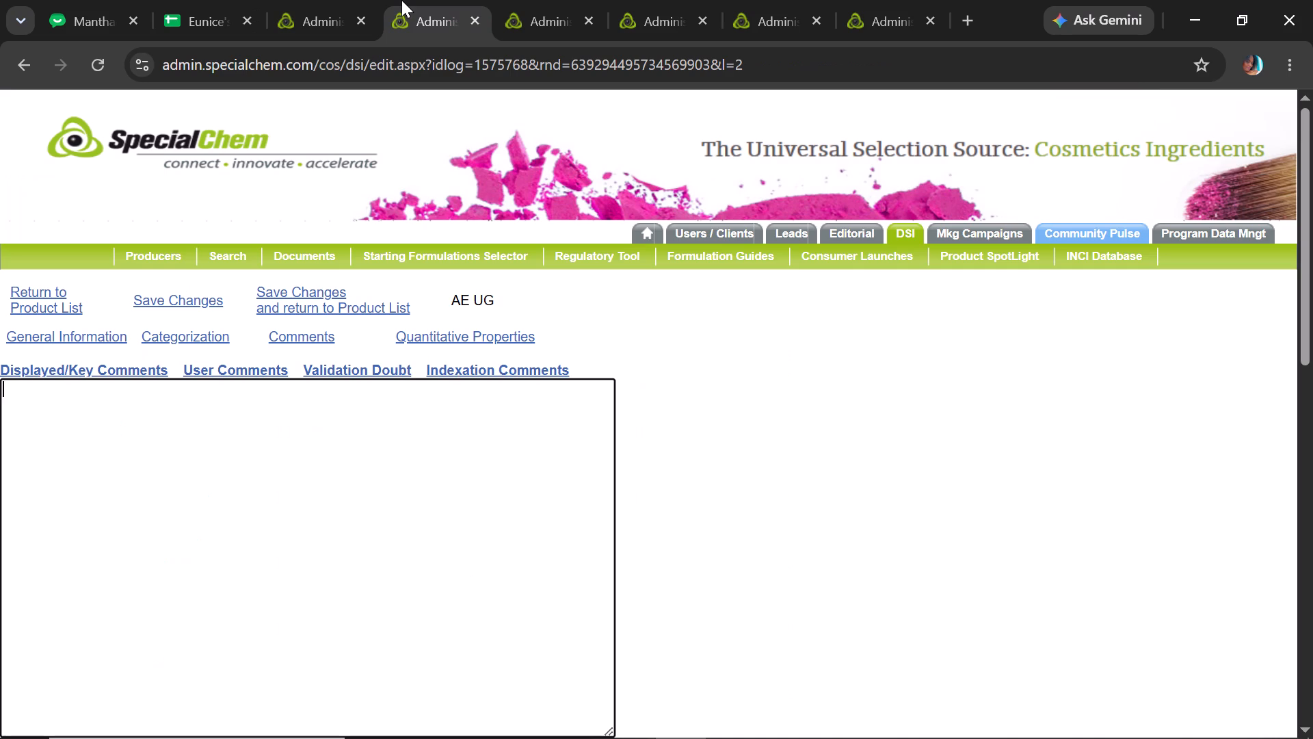
pyautogui.hotkey('ctrl', 'v')
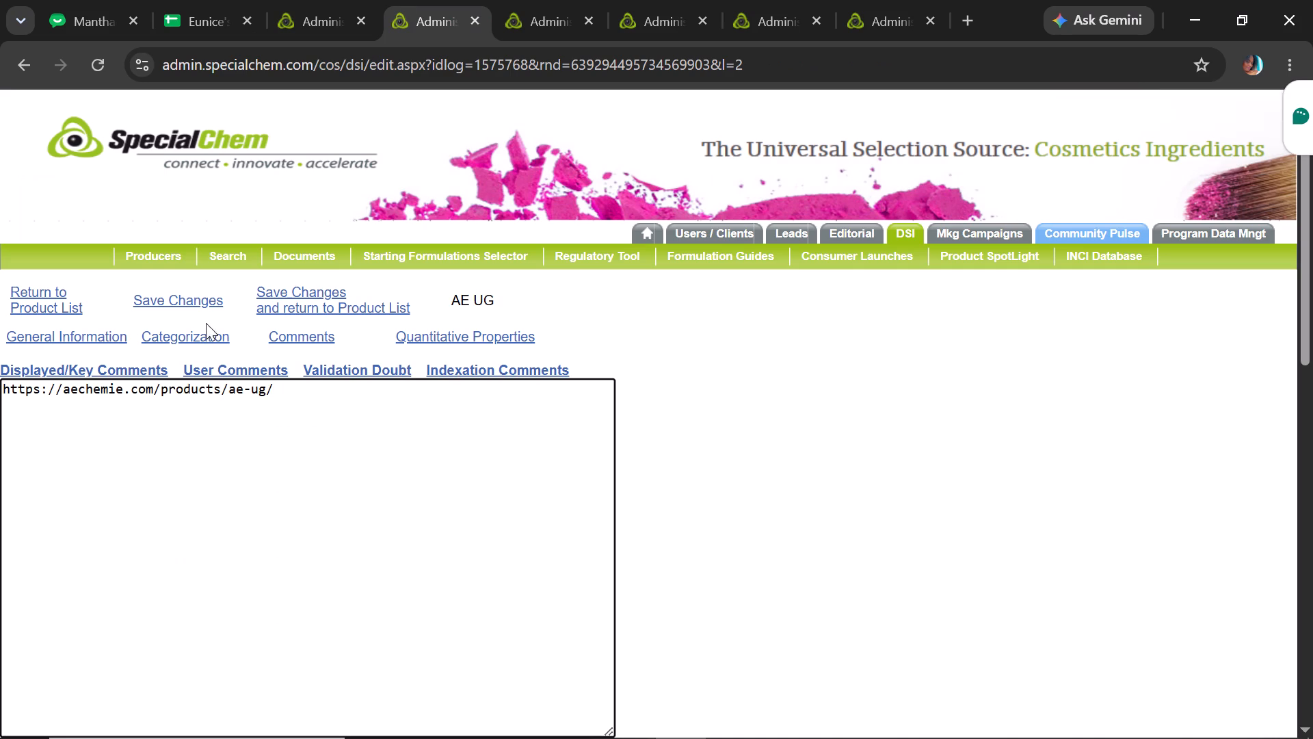
pyautogui.click(215, 303)
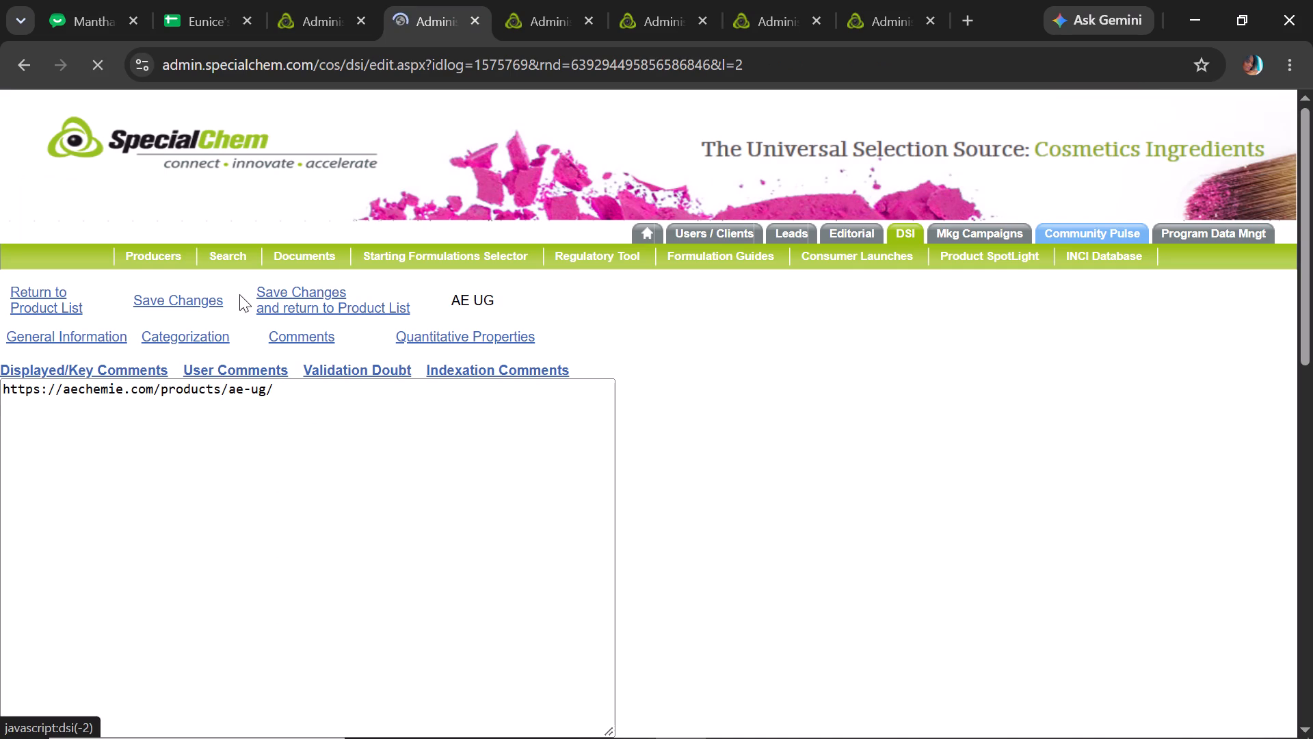
# Open AE UG's quantitative properties, then save the record and return to the product list.
pyautogui.click(496, 339)
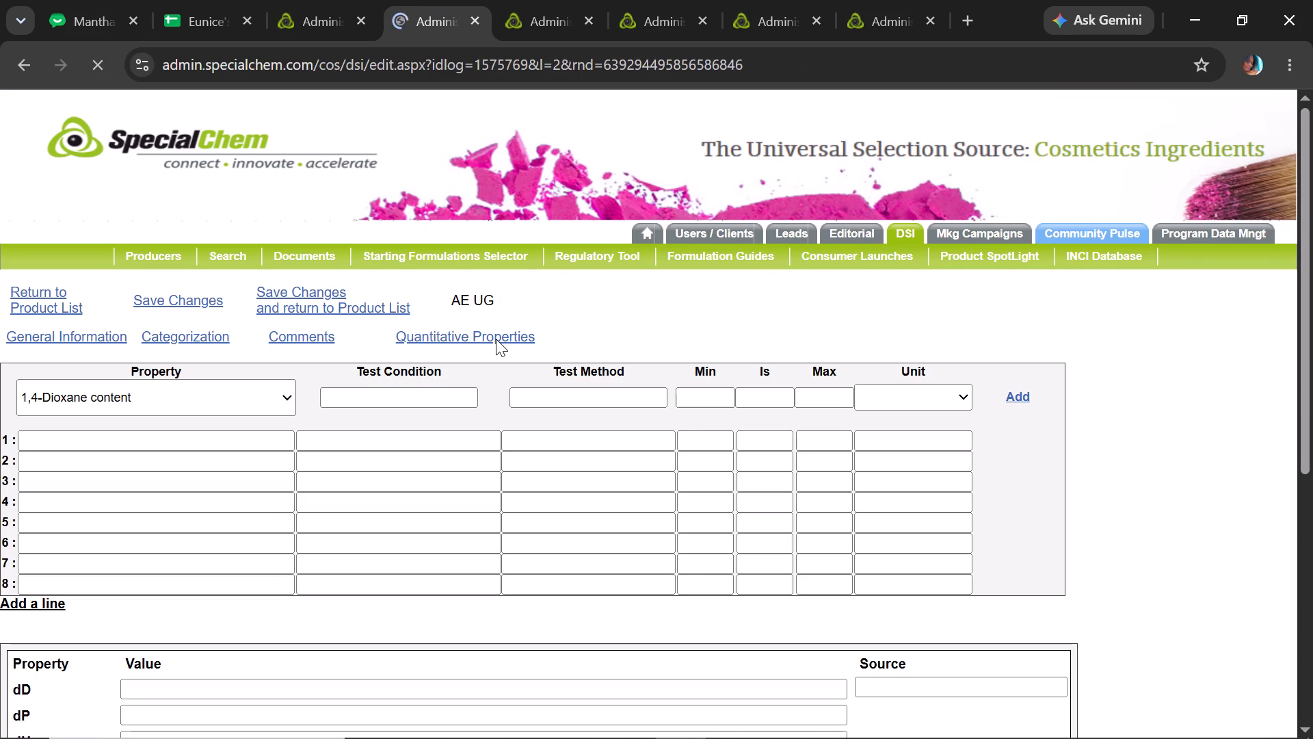
pyautogui.click(295, 298)
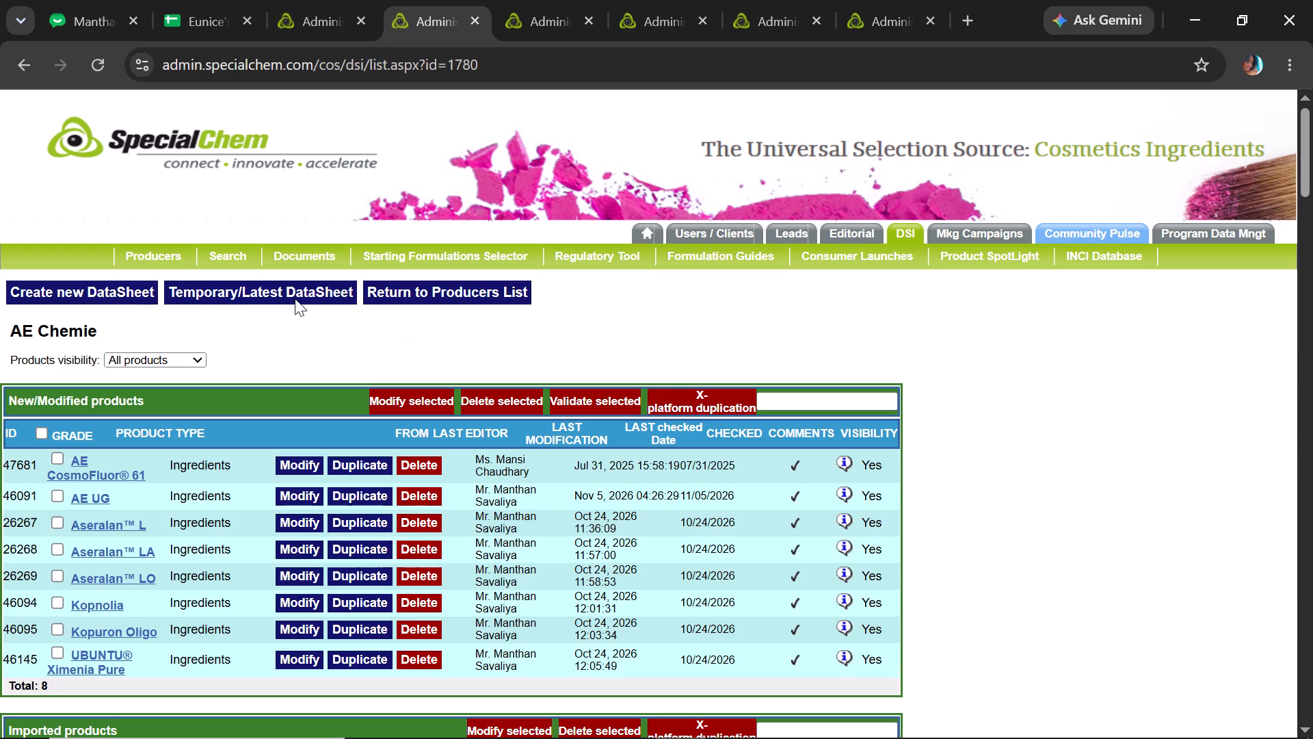
# Copy the grade name "Bikira Argan Butter" from row 233 of the Cosmetics sheet, search for it on the admin site and open its record.
pyautogui.click(209, 0)
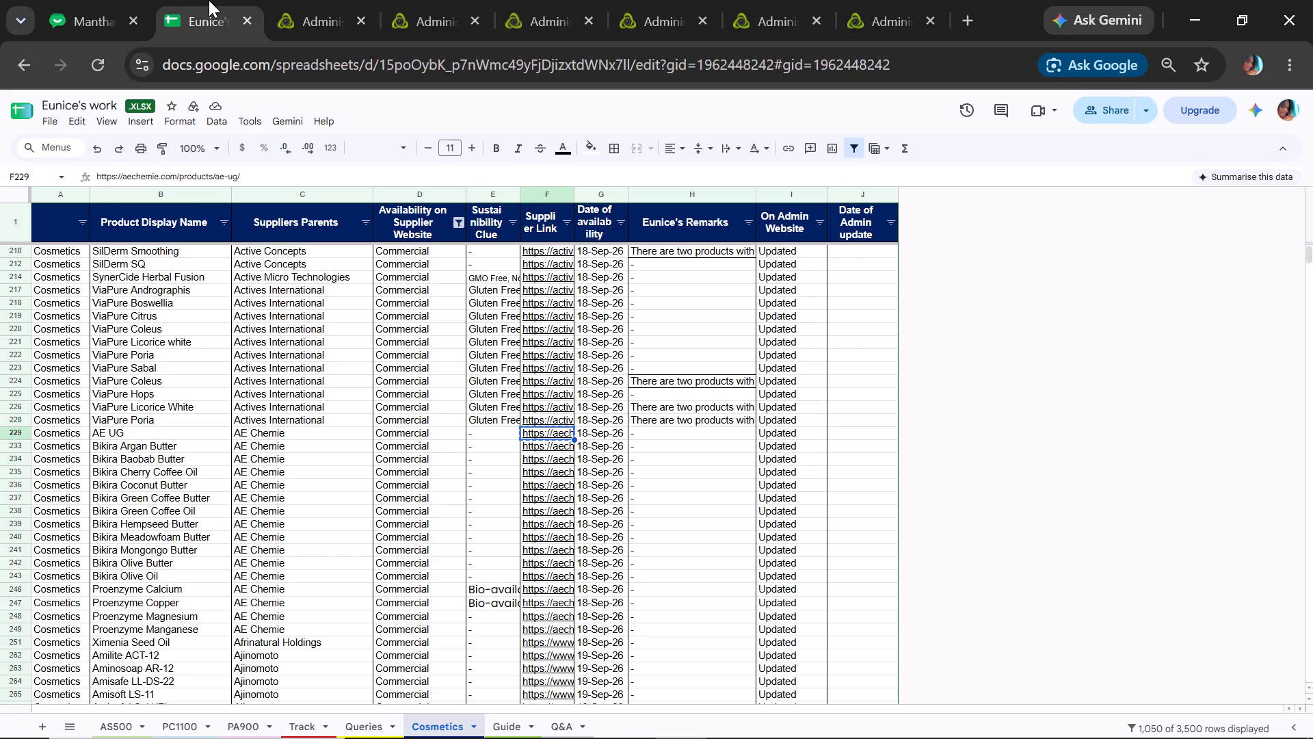
pyautogui.click(157, 466)
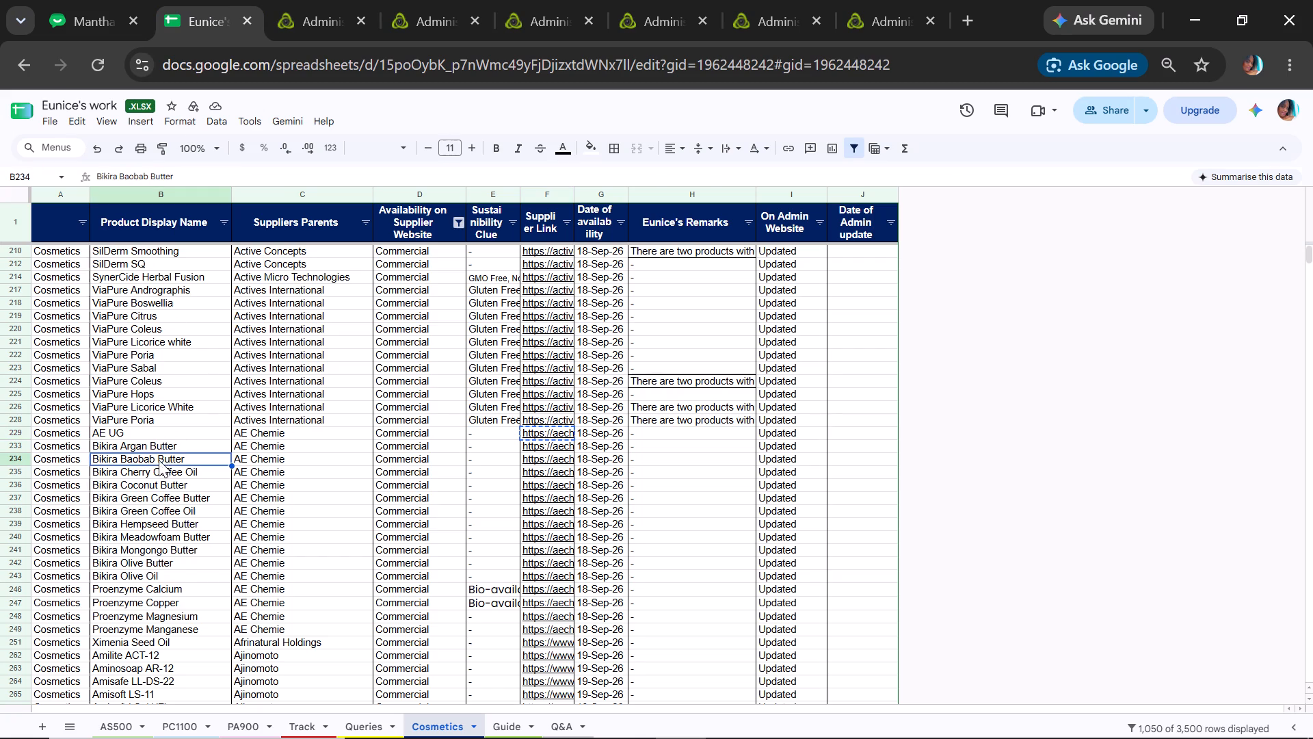
pyautogui.click(164, 450)
pyautogui.hotkey('ctrl', 'c')
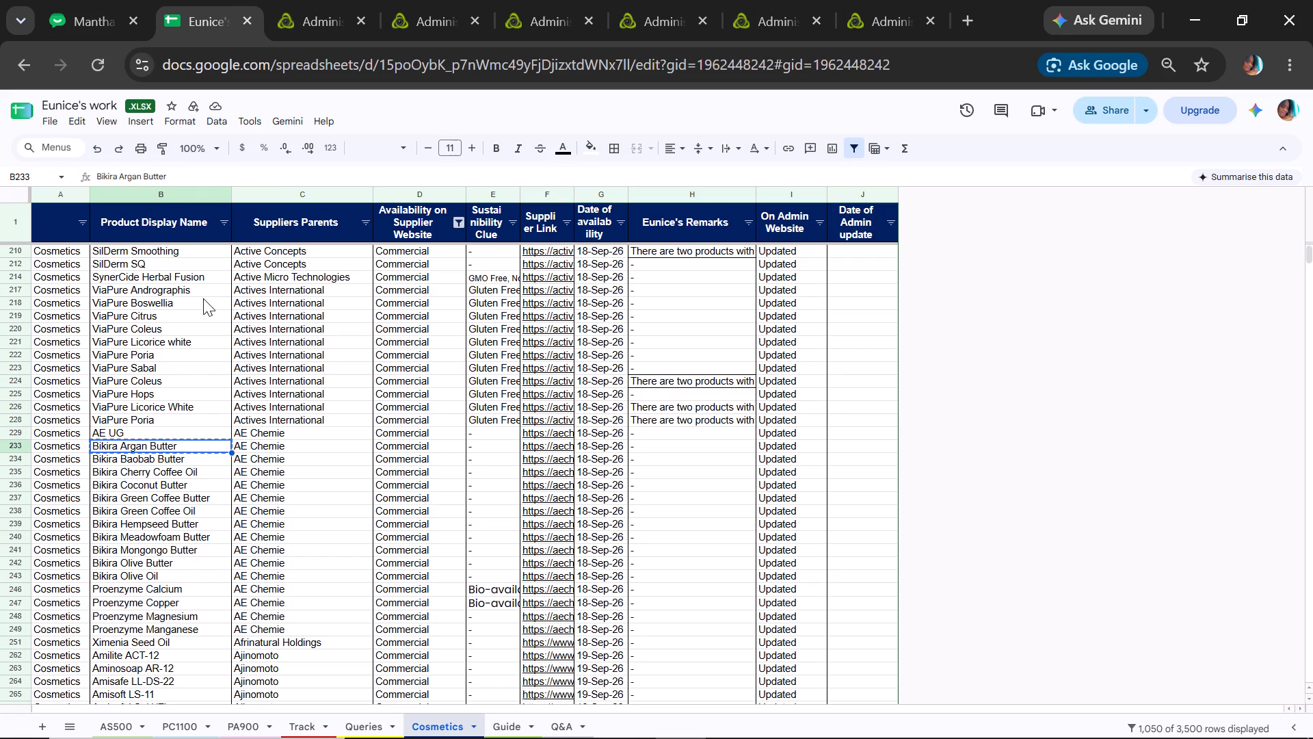
pyautogui.click(357, 0)
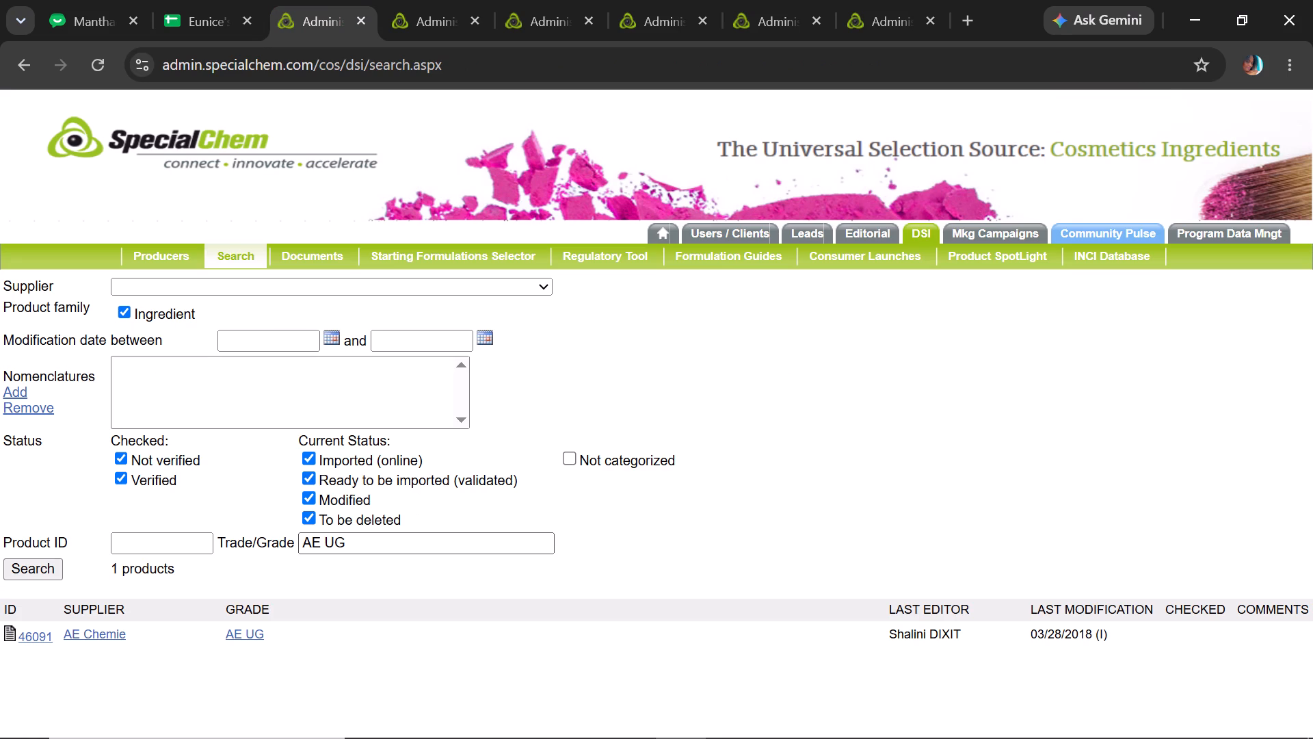
pyautogui.moveTo(399, 544); pyautogui.dragTo(66, 534)
pyautogui.hotkey('ctrl', 'v')
pyautogui.click(31, 569)
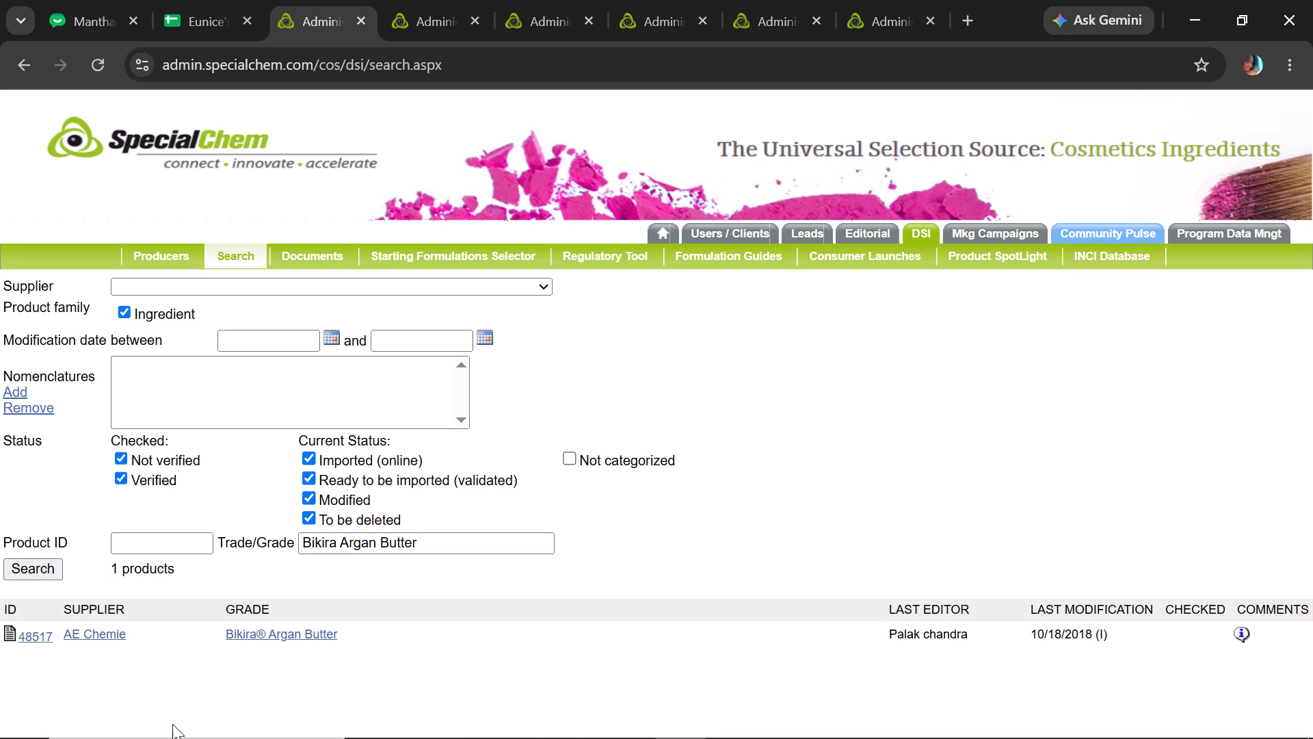
pyautogui.click(297, 639)
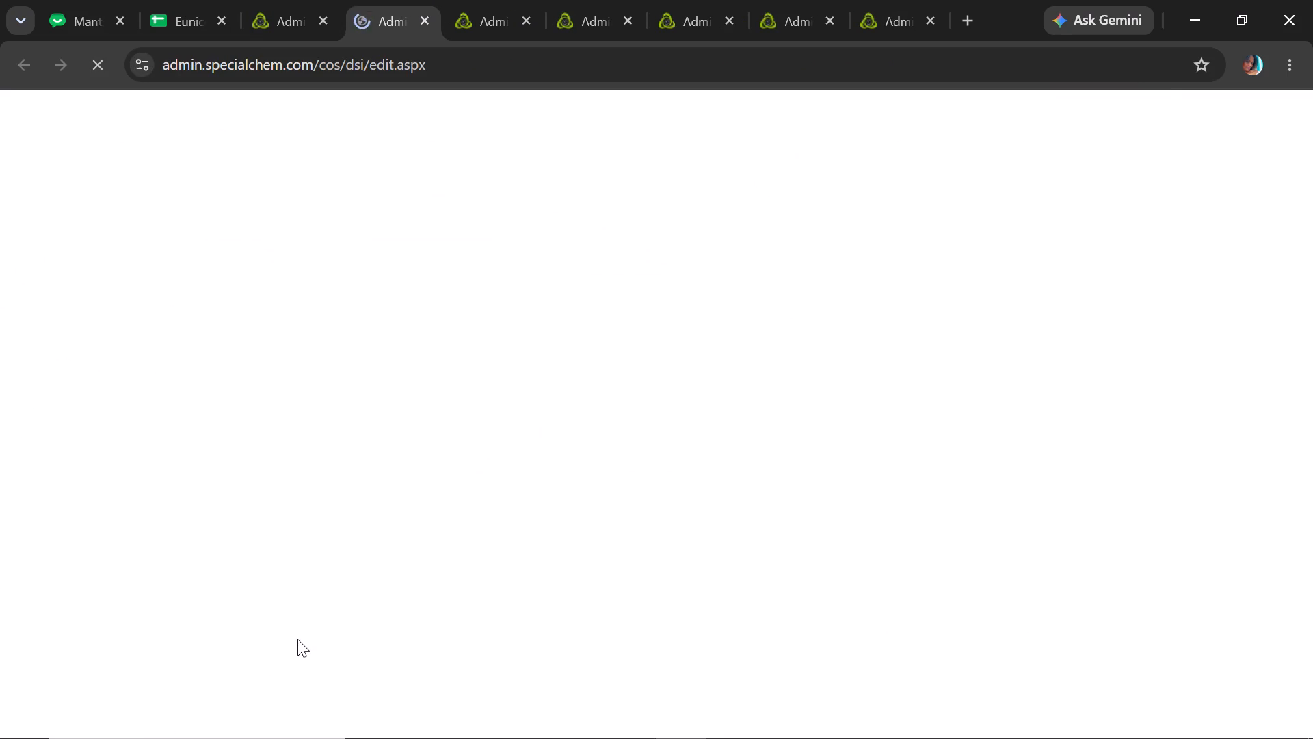
# Copy the "{product} by {supplier}" placeholder text from the spreadsheet's Guide sheet.
pyautogui.click(189, 0)
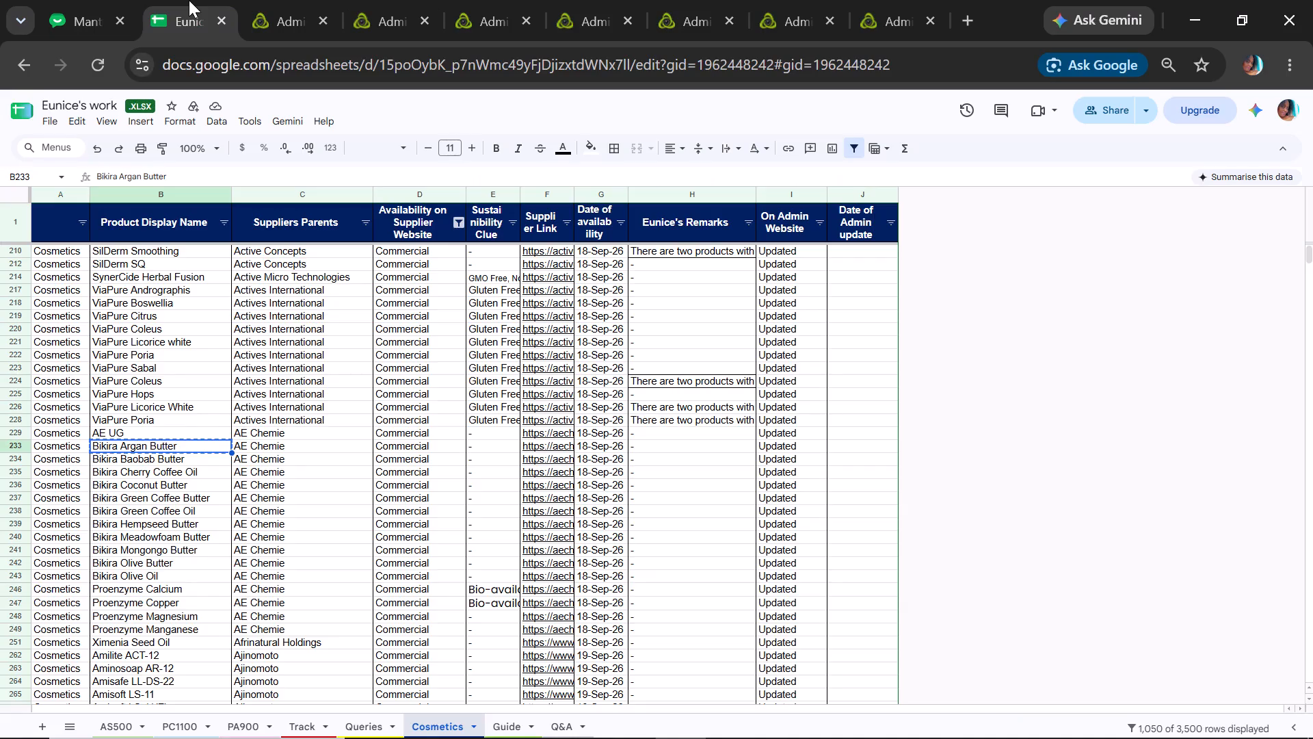
pyautogui.click(499, 732)
pyautogui.hotkey('ctrl', 'c')
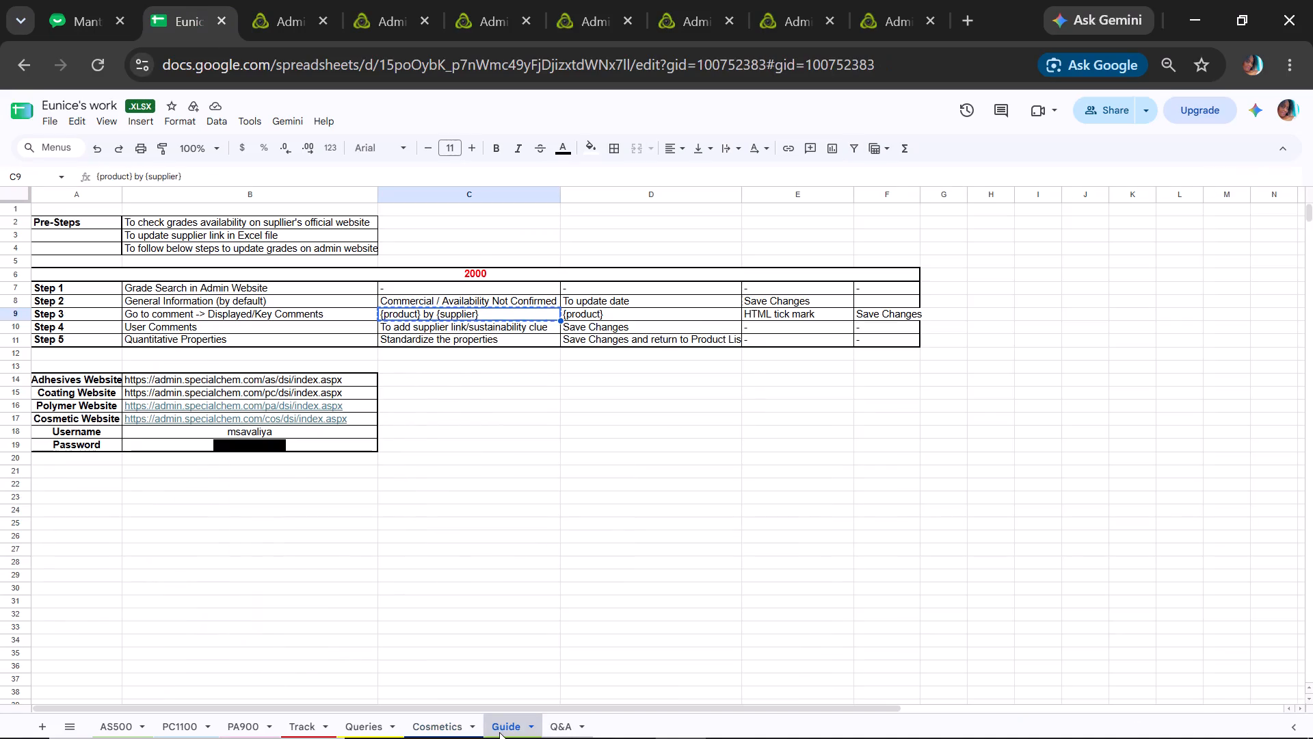
# Mark the product status of Bikira® Argan Butter as checked in its general information and save the changes.
pyautogui.click(361, 0)
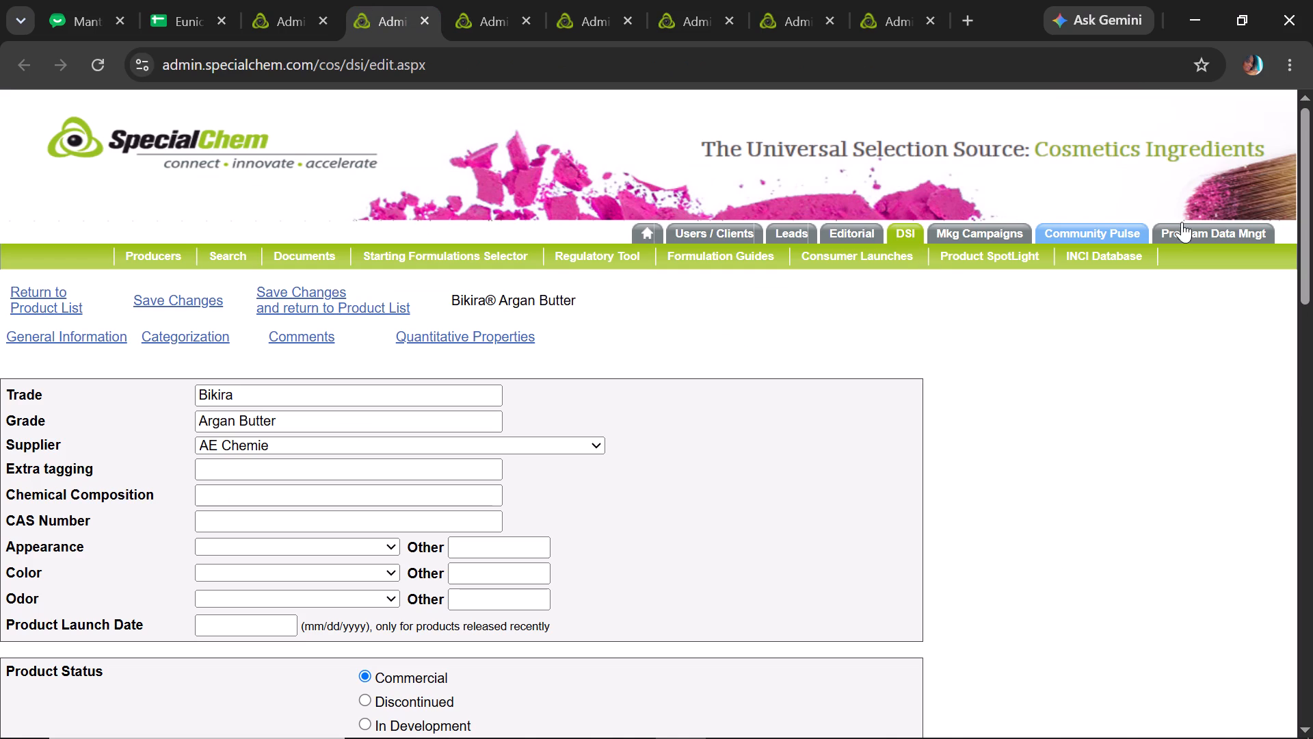
pyautogui.moveTo(1312, 232); pyautogui.dragTo(1312, 278)
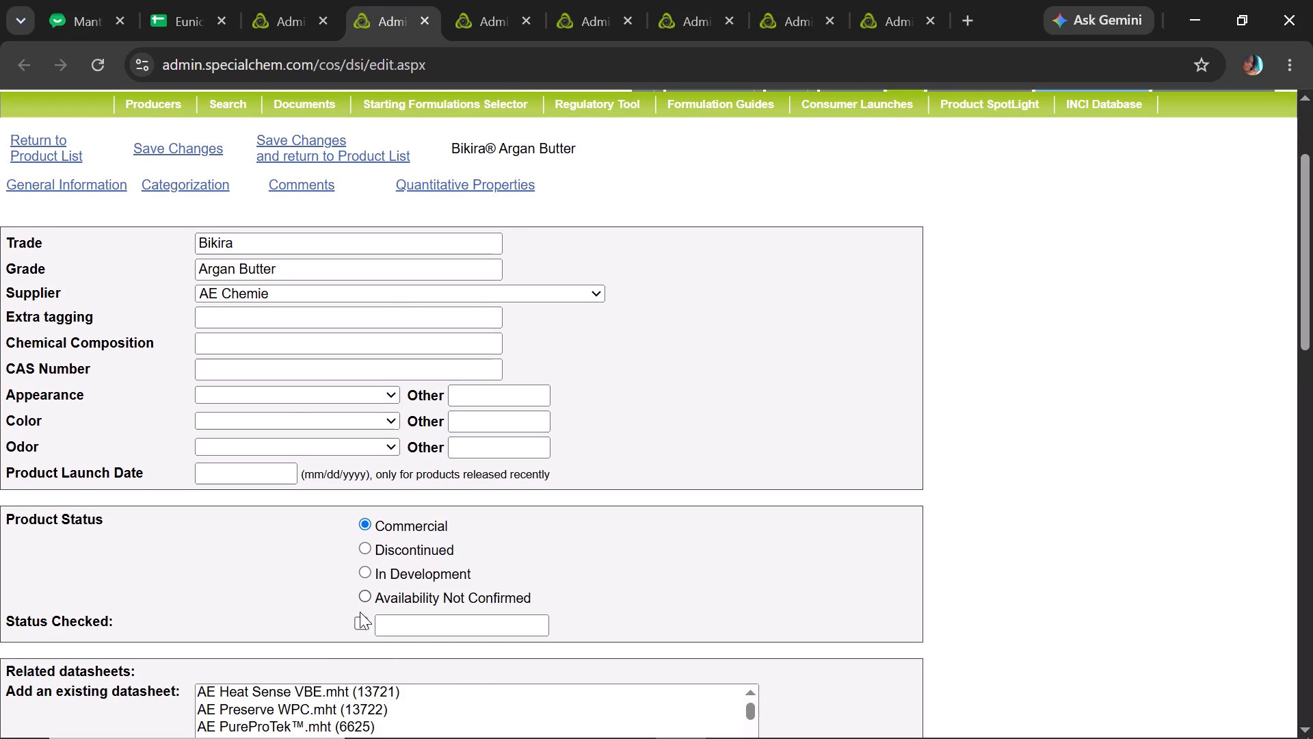
pyautogui.click(358, 624)
pyautogui.click(172, 140)
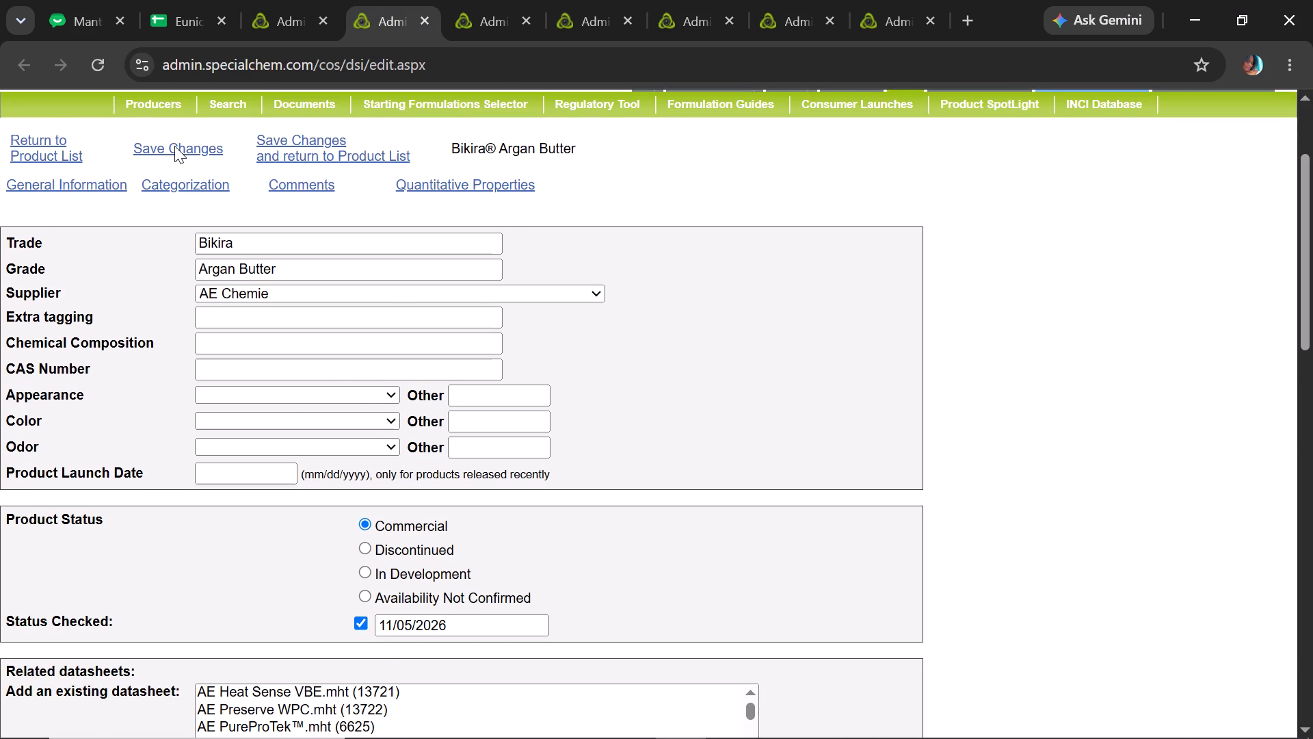
pyautogui.click(174, 146)
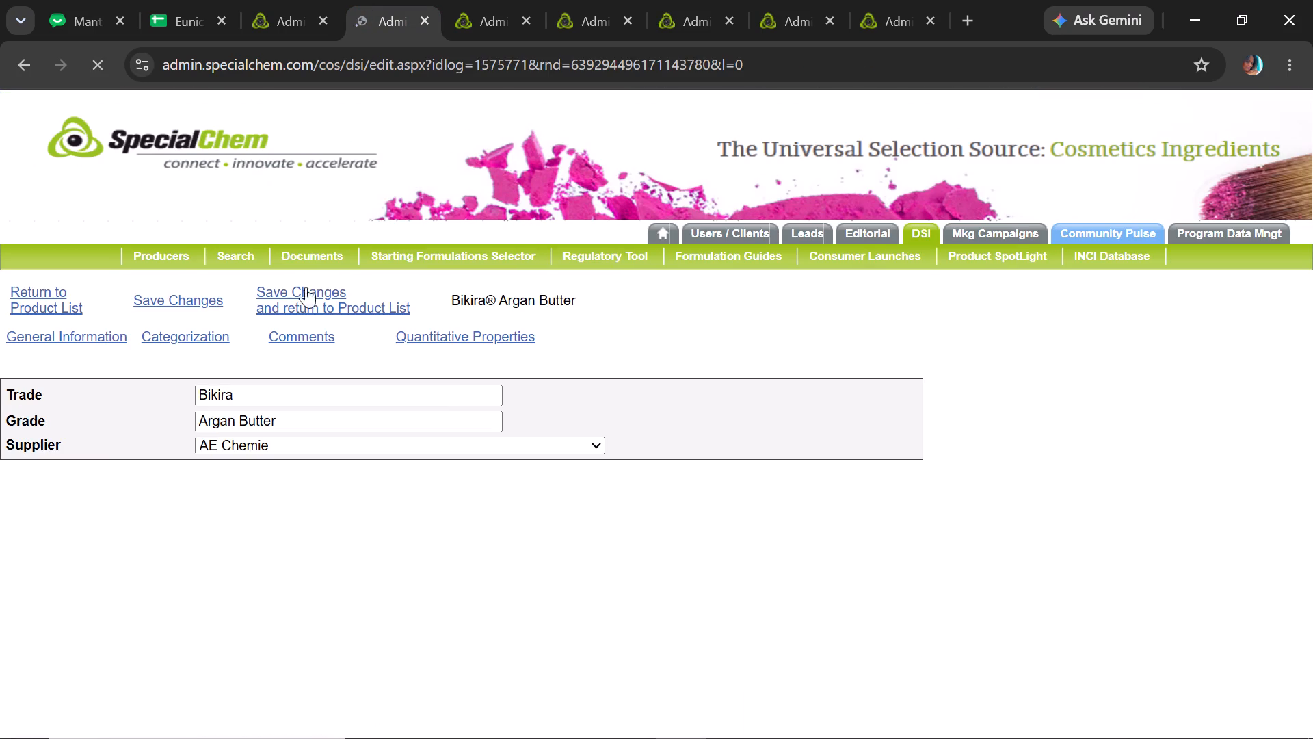
# Replace "Bikira® Argan Butter by AE Chemie" in the grade's displayed comments with the copied "{product} by {supplier}".
pyautogui.click(302, 335)
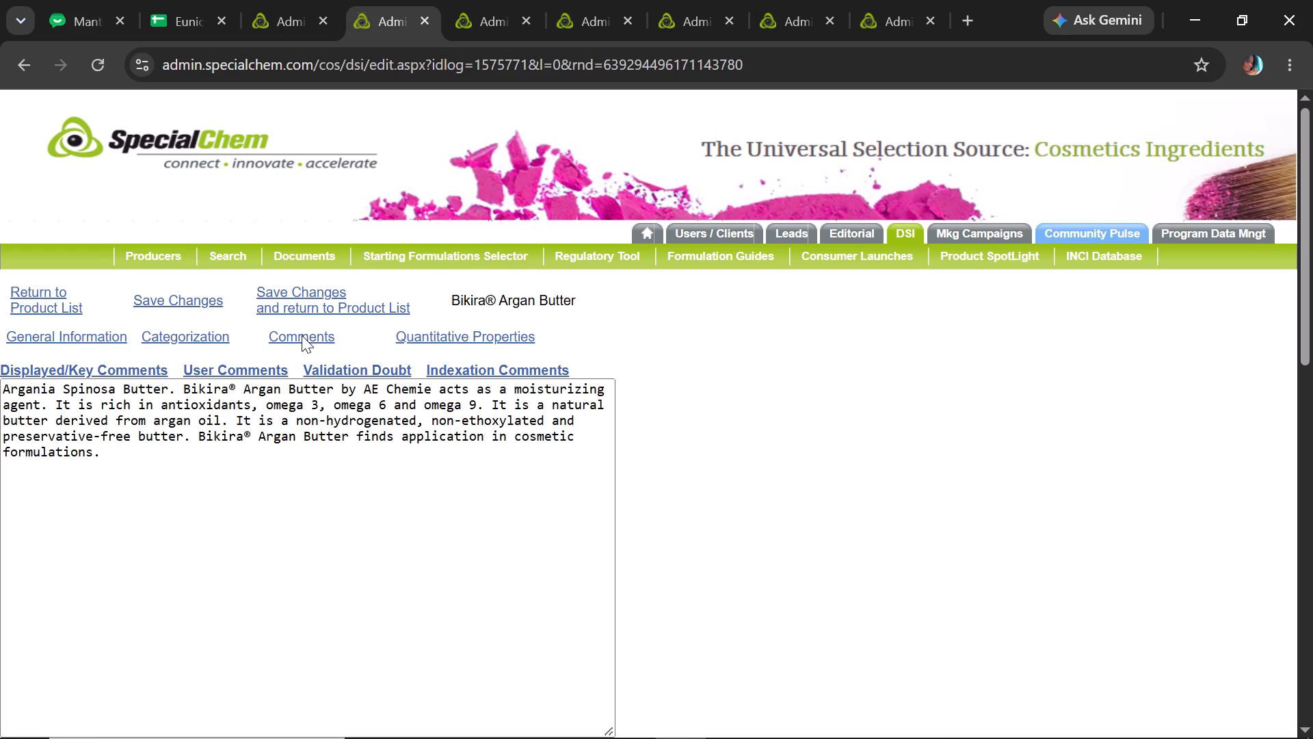
pyautogui.doubleClick(185, 384)
pyautogui.click(185, 384)
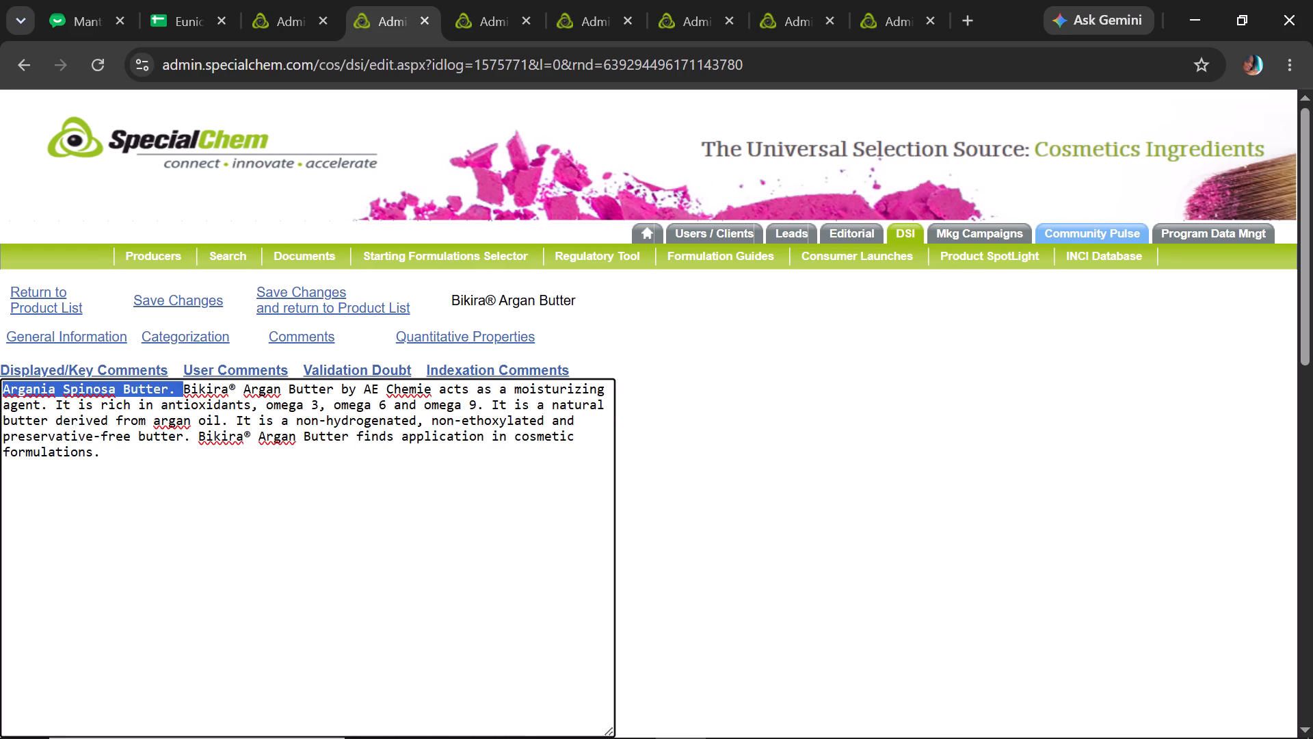
pyautogui.moveTo(185, 384); pyautogui.dragTo(431, 380)
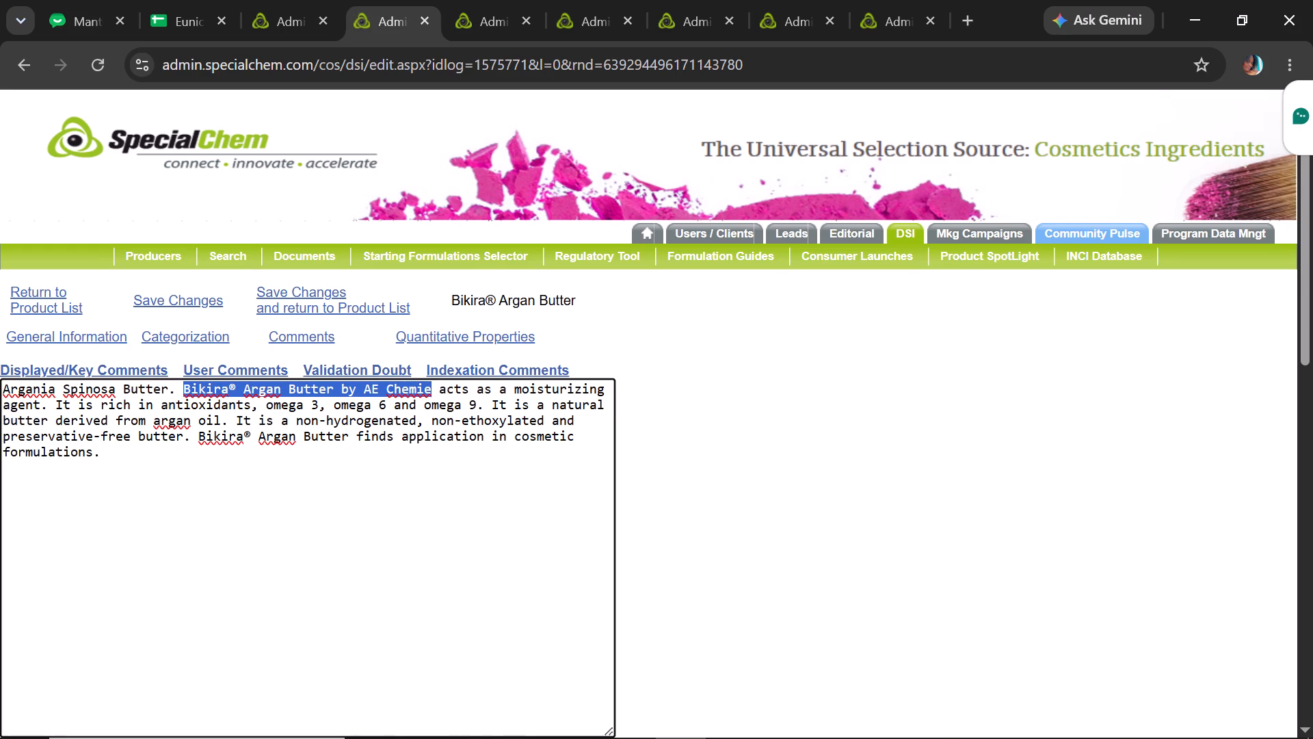
pyautogui.hotkey('ctrl', 'v')
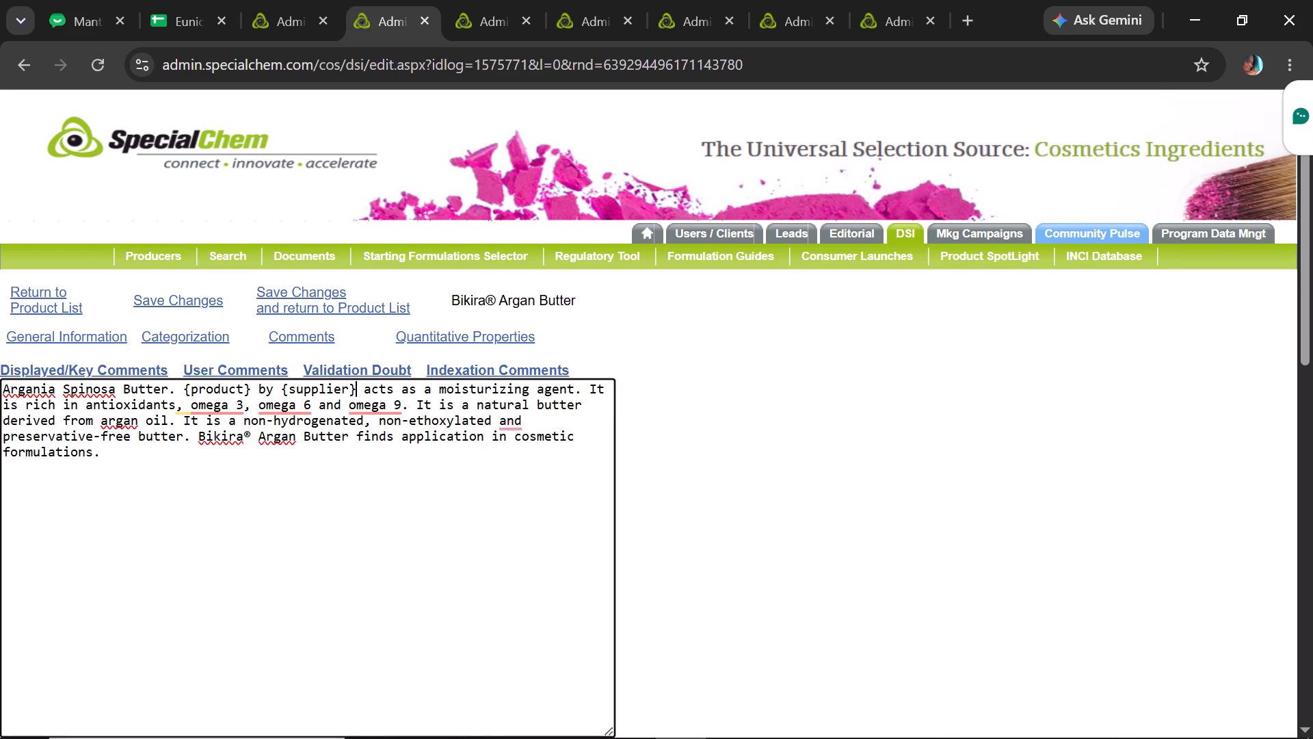
# Replace the remaining "Bikira® Argan Butter" in the last sentence of the displayed comments with {product}.
pyautogui.moveTo(252, 392); pyautogui.dragTo(183, 381)
pyautogui.hotkey('ctrl', 'c')
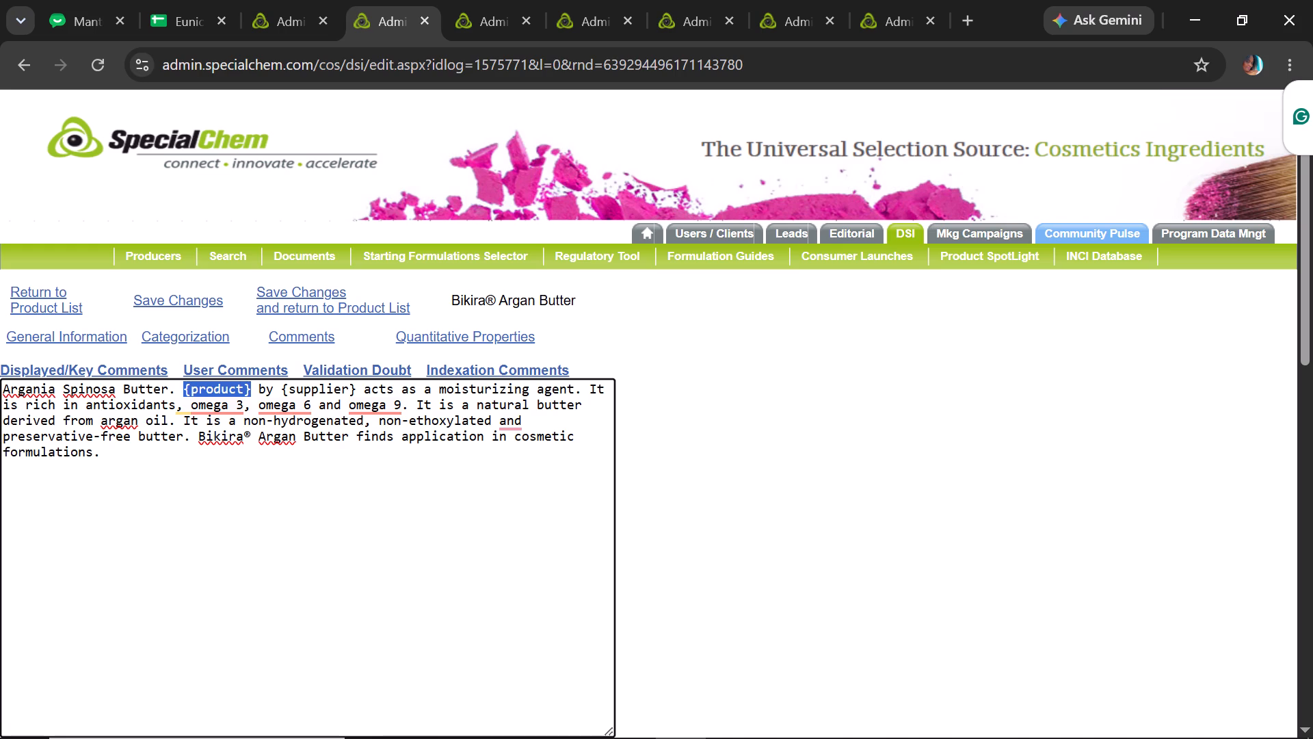
pyautogui.moveTo(200, 435); pyautogui.dragTo(287, 439)
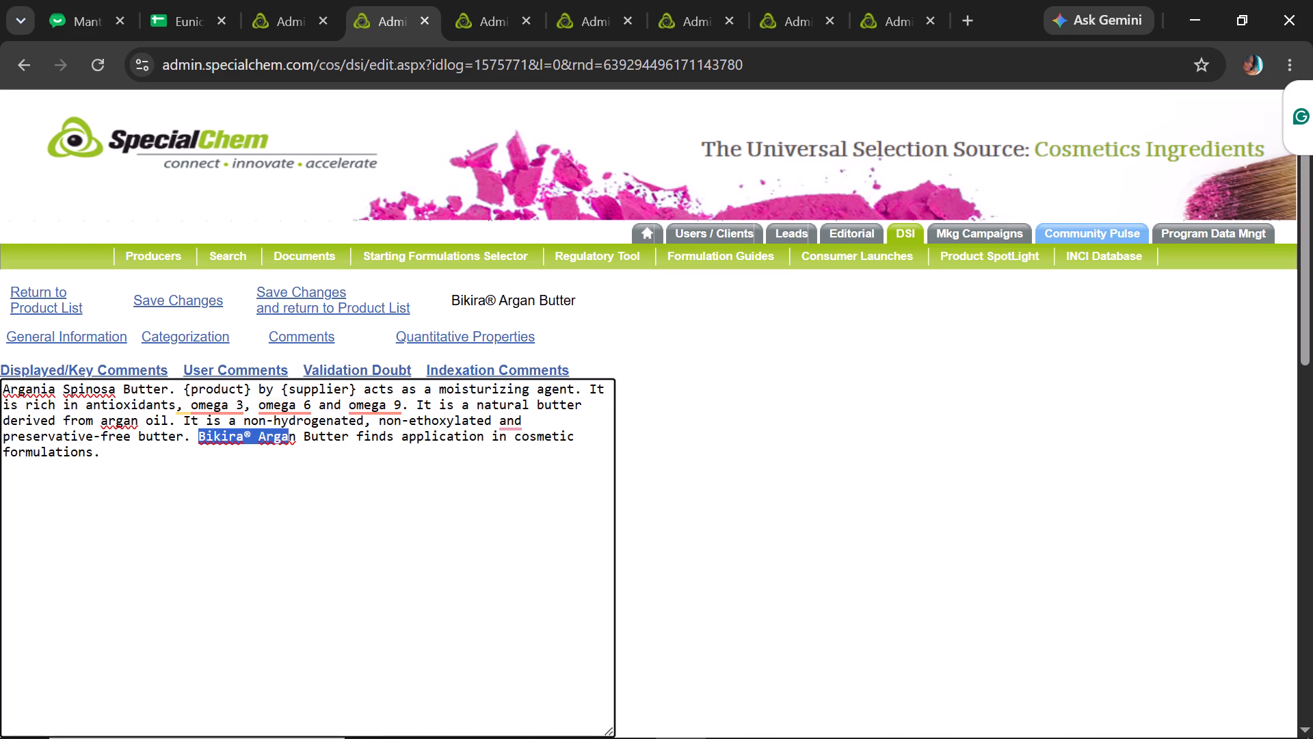
pyautogui.moveTo(287, 439); pyautogui.dragTo(347, 435)
pyautogui.hotkey('ctrl', 'v')
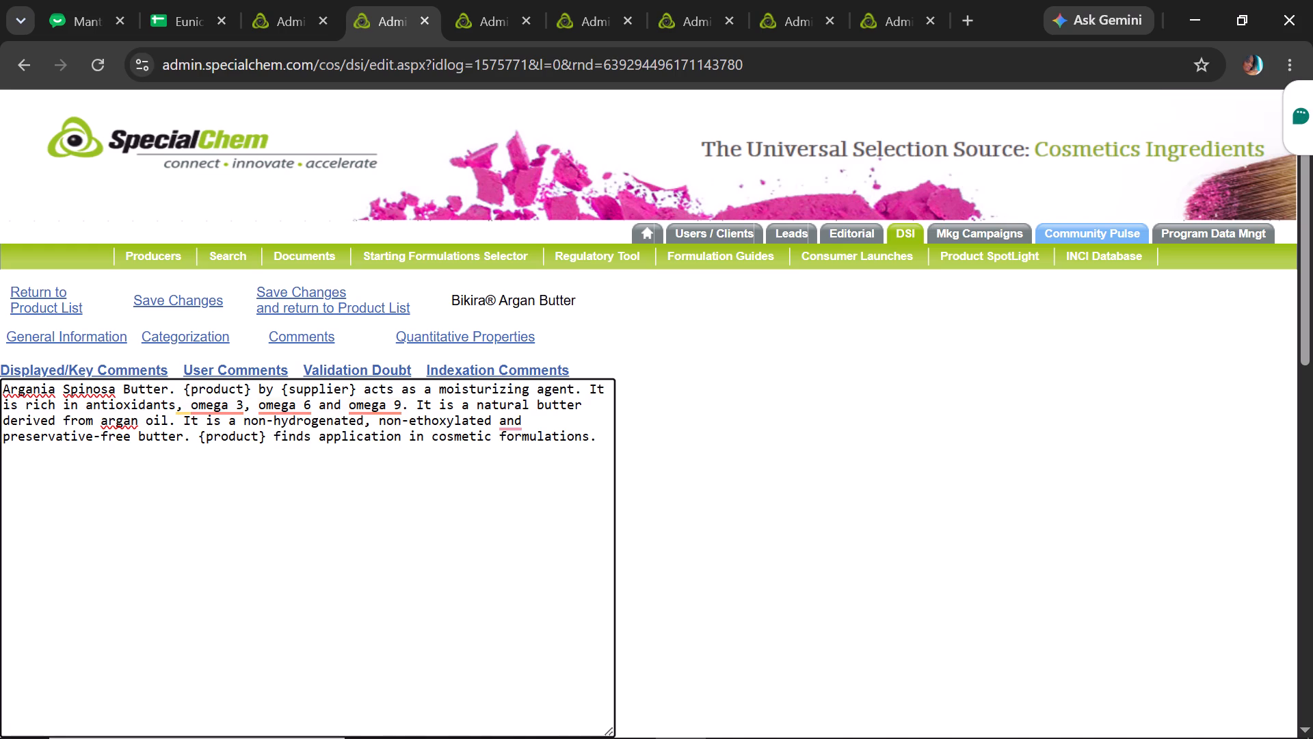
# Correct the displayed comments' grammar to omega-3, omega-6, and omega-9, and add a comma after "non-ethoxylated".
pyautogui.click(274, 445)
pyautogui.write('omega-3')
pyautogui.click(319, 441)
pyautogui.write('omega-')
pyautogui.write('6,')
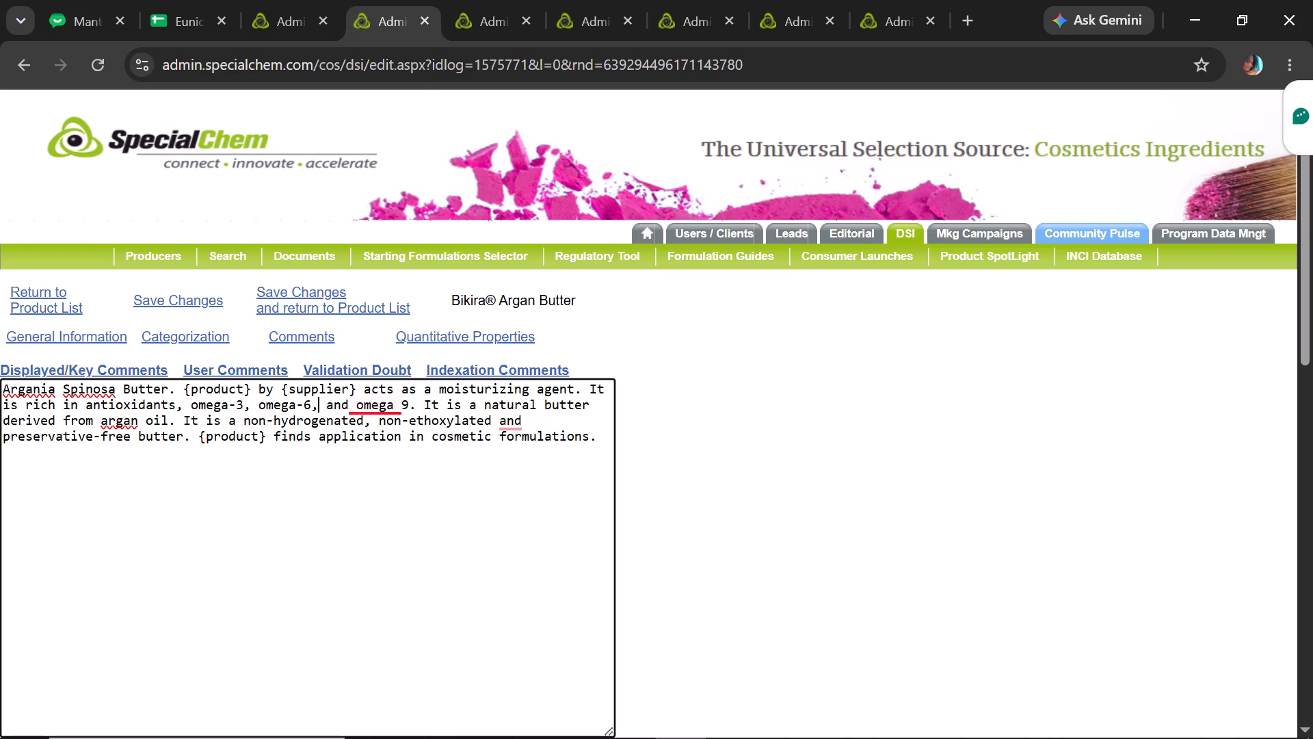
pyautogui.click(423, 447)
pyautogui.click(420, 427)
pyautogui.write('omega-9')
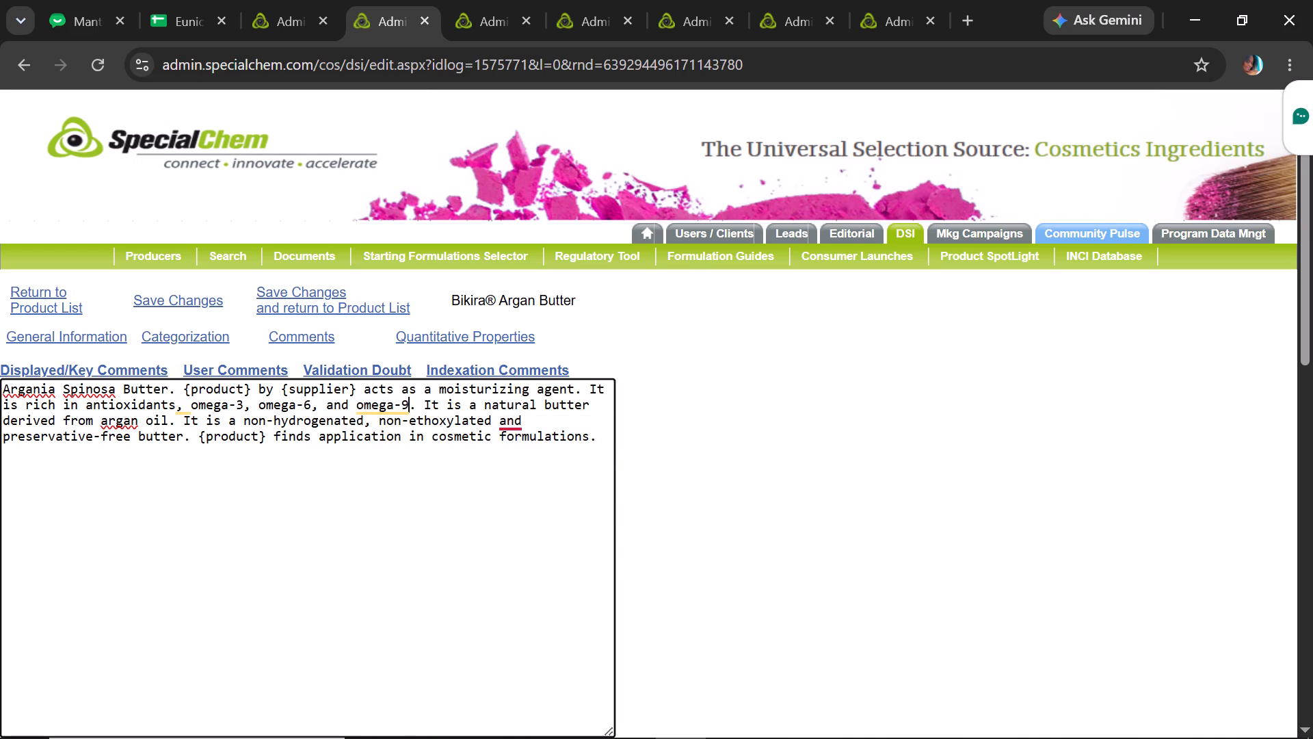
pyautogui.click(566, 450)
pyautogui.press(',')
# Enable HTML display for the Bikira® Argan Butter displayed comments and save the changes.
pyautogui.moveTo(1312, 298); pyautogui.dragTo(1305, 332)
pyautogui.click(121, 670)
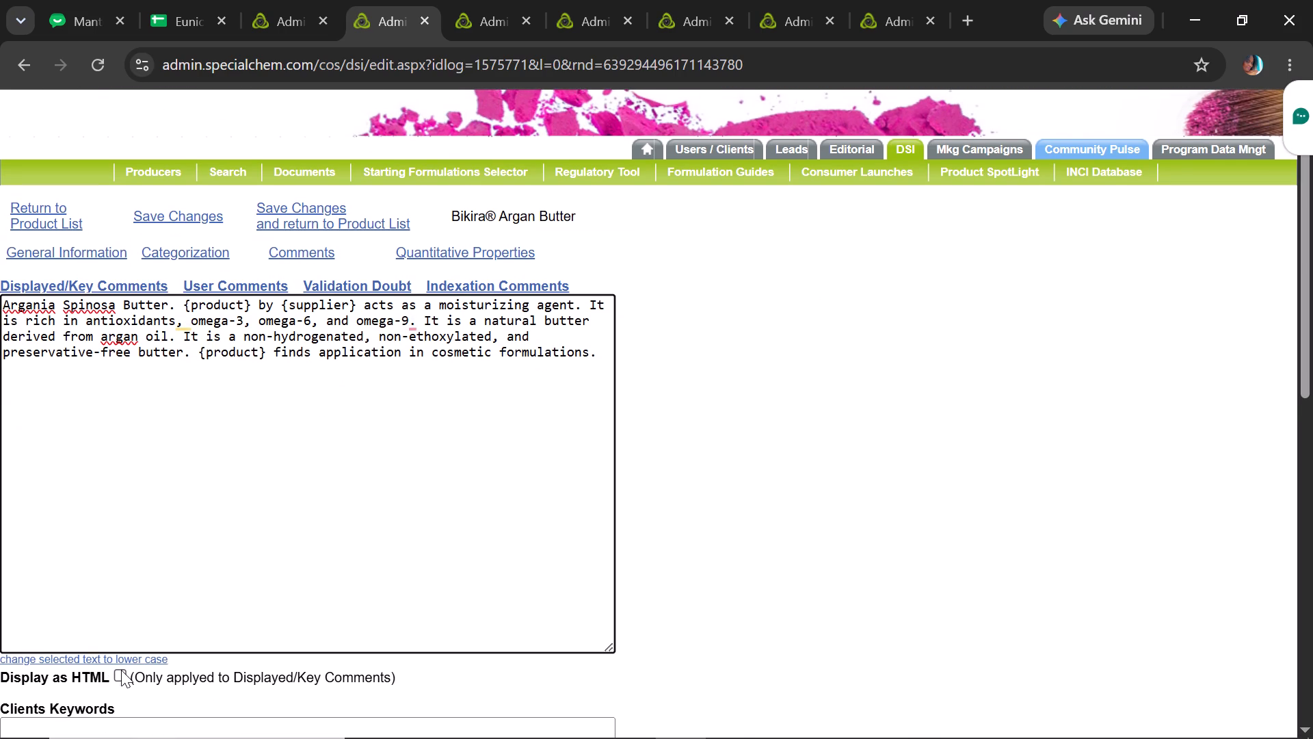
pyautogui.click(206, 223)
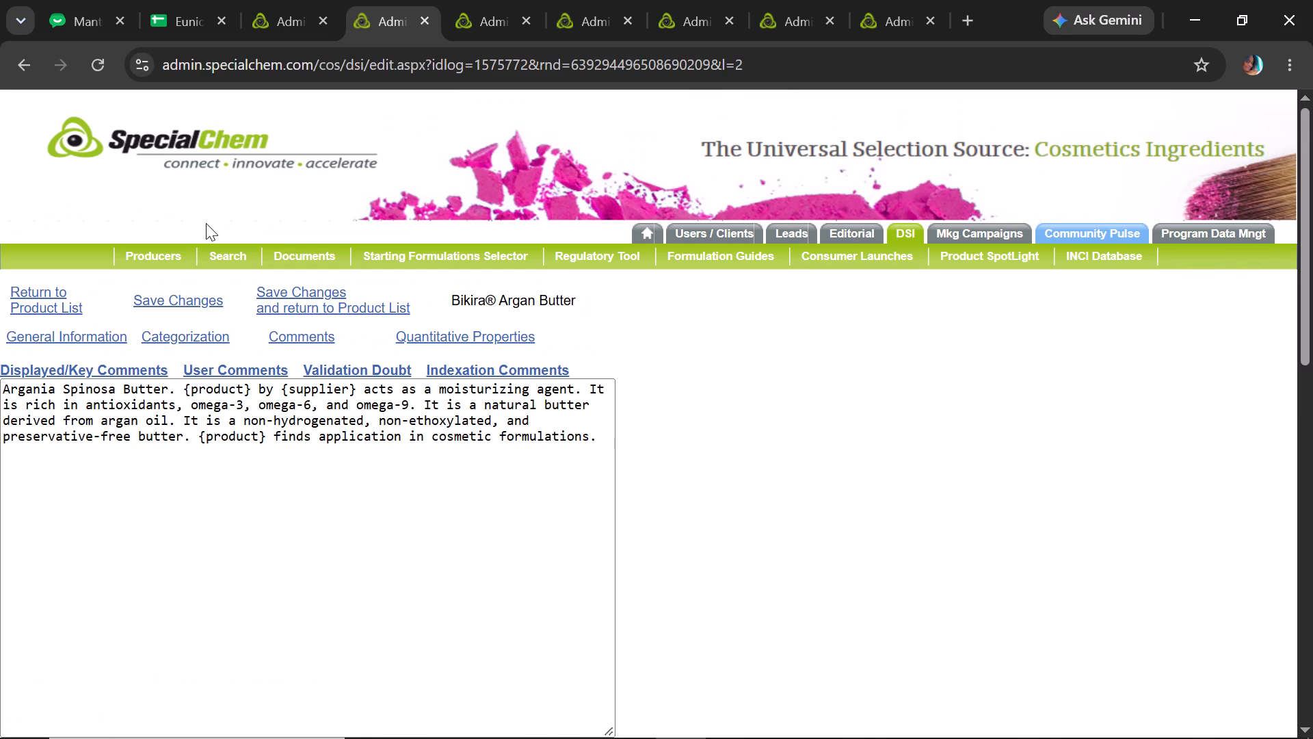
pyautogui.click(187, 300)
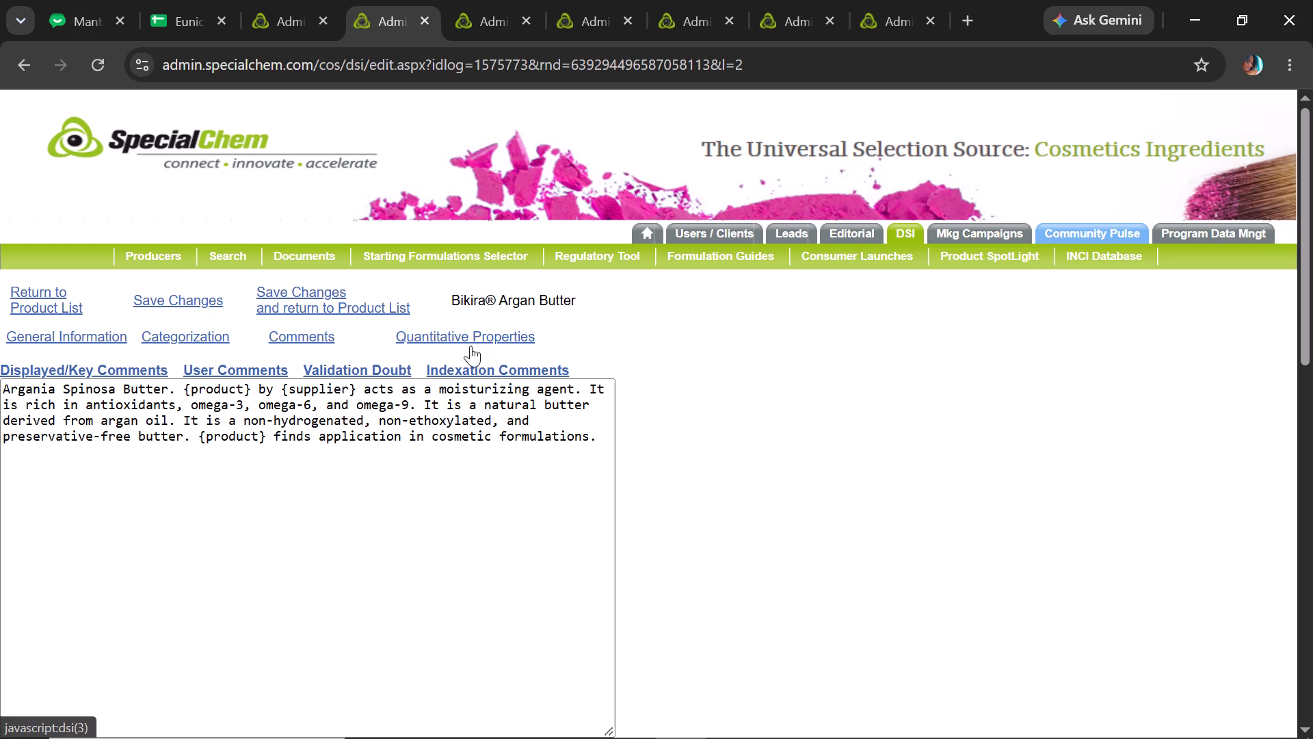
pyautogui.click(236, 367)
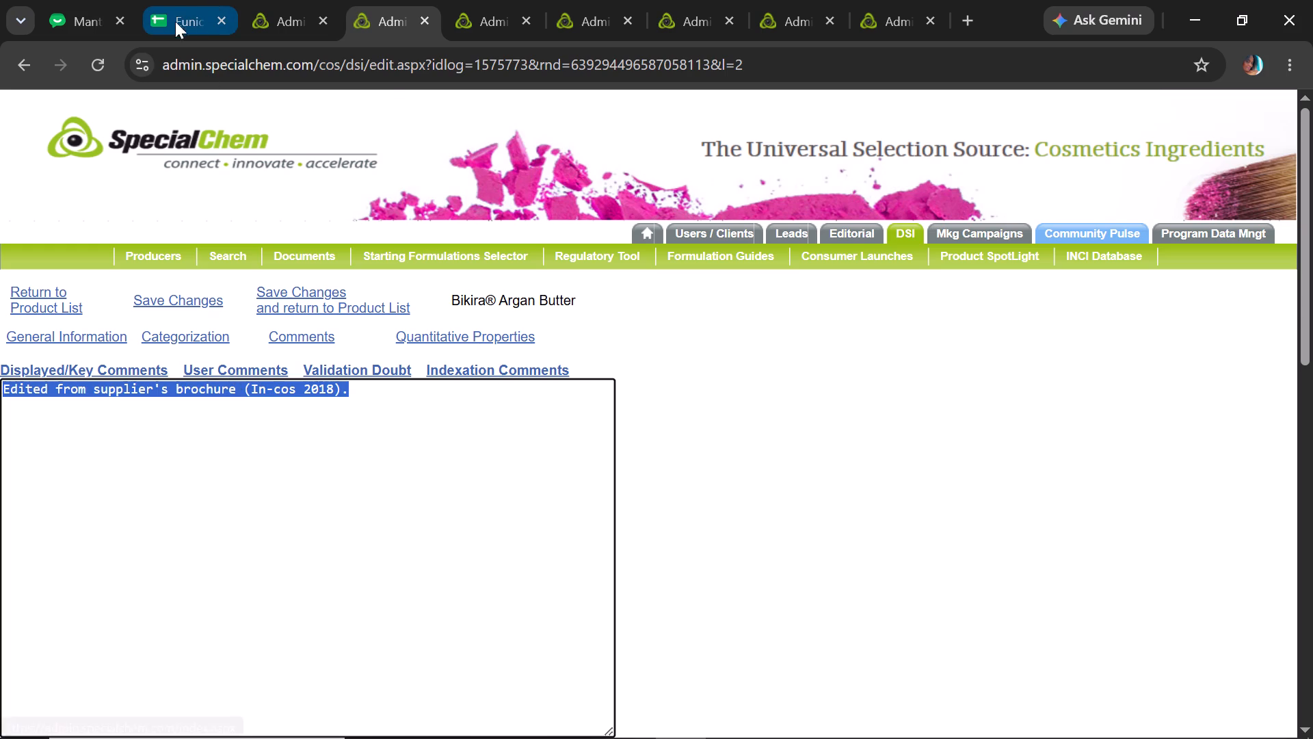
pyautogui.click(179, 0)
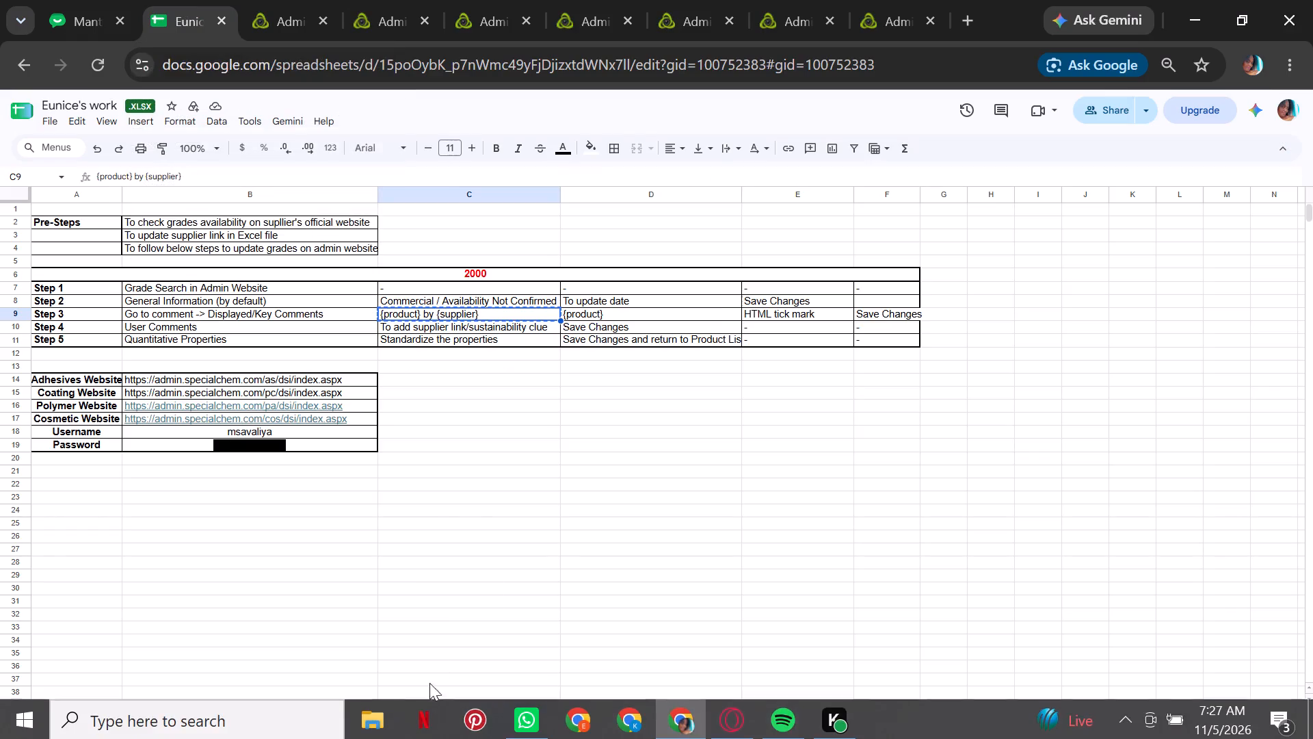
pyautogui.click(462, 723)
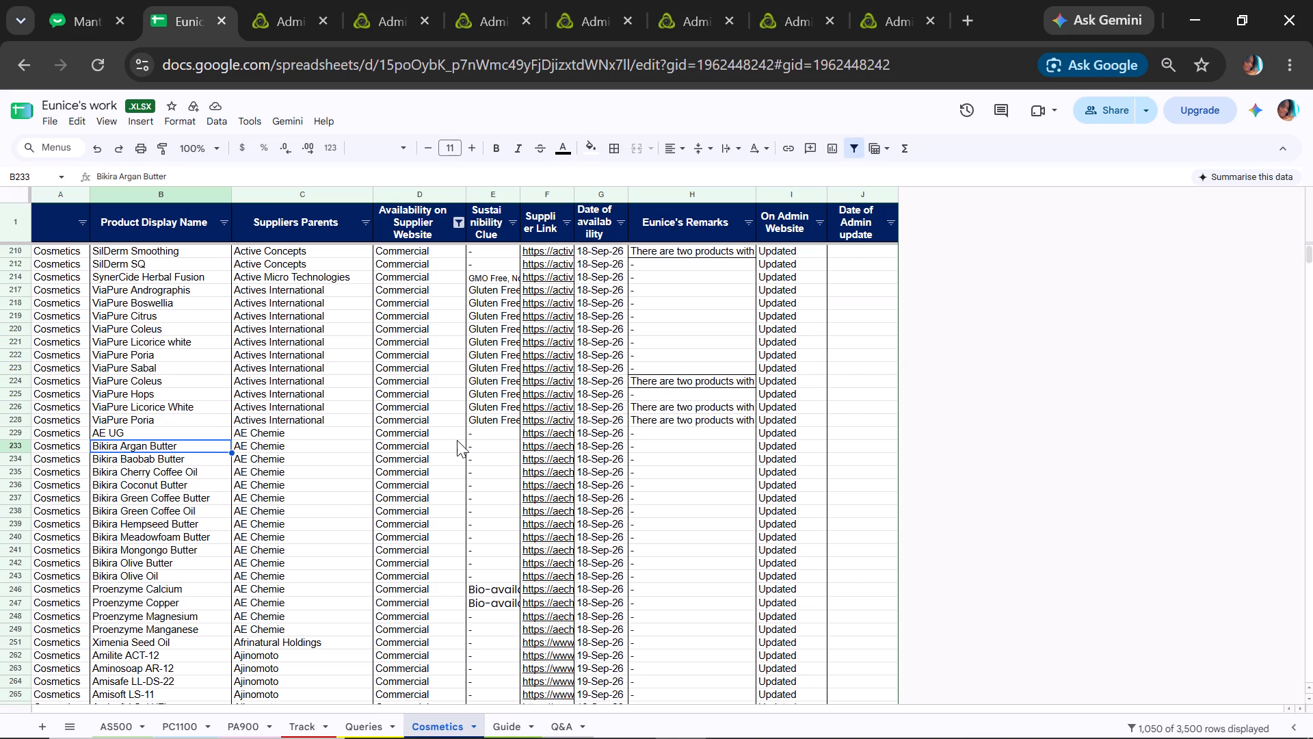
pyautogui.press('Tab')
pyautogui.press('Tab')
pyautogui.press('Tab')
pyautogui.press('Tab')
pyautogui.hotkey('ctrl', 'c')
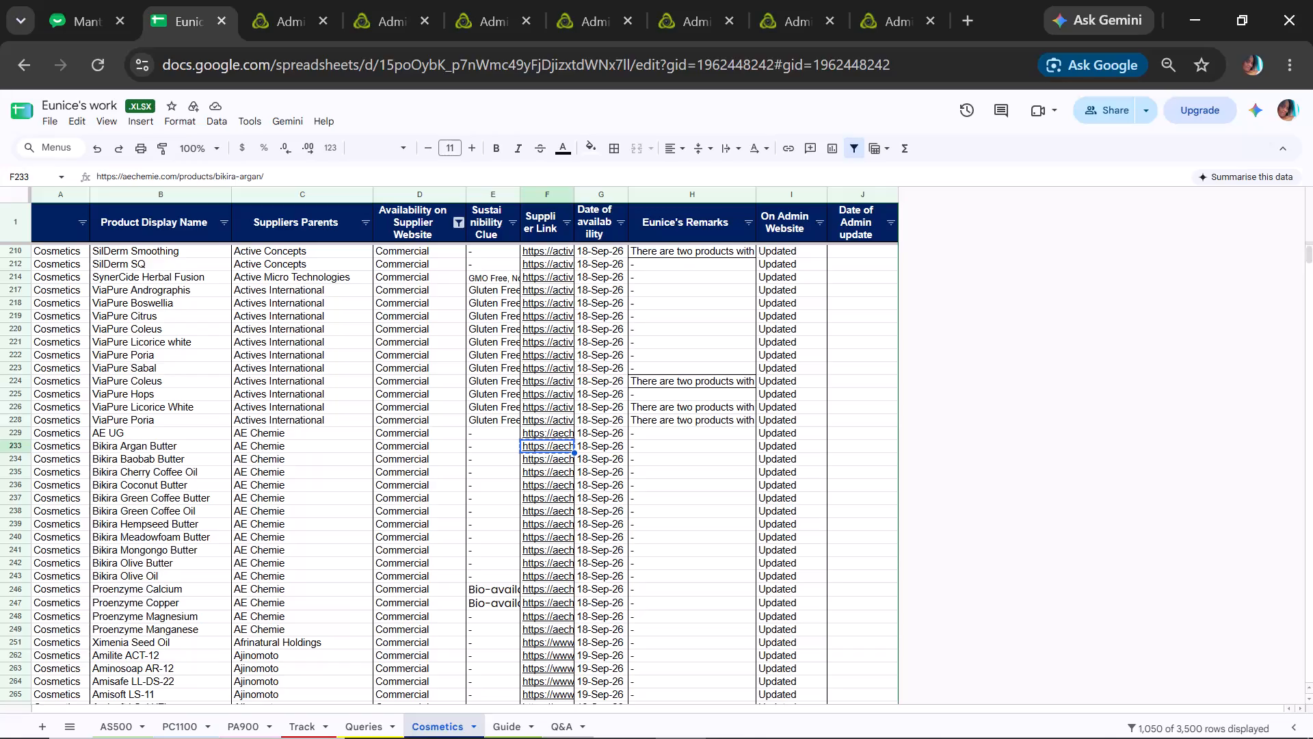
pyautogui.click(382, 0)
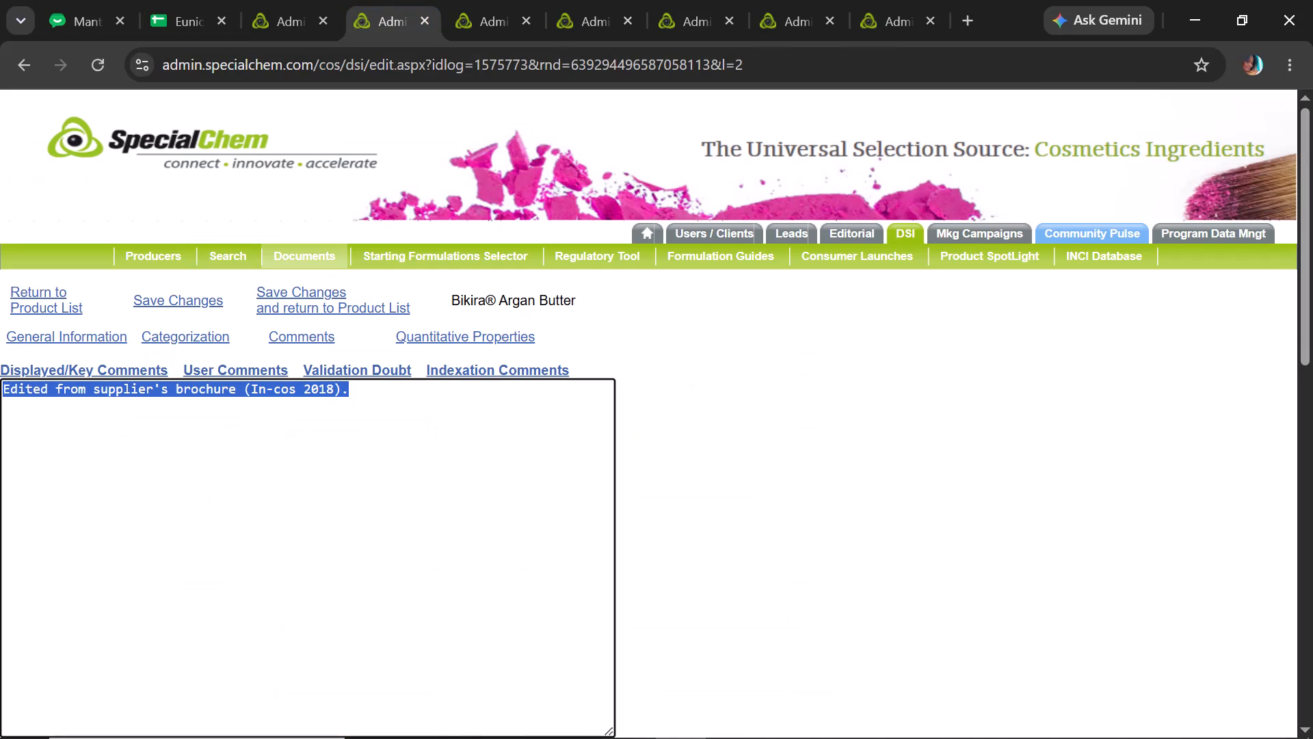
pyautogui.click(375, 395)
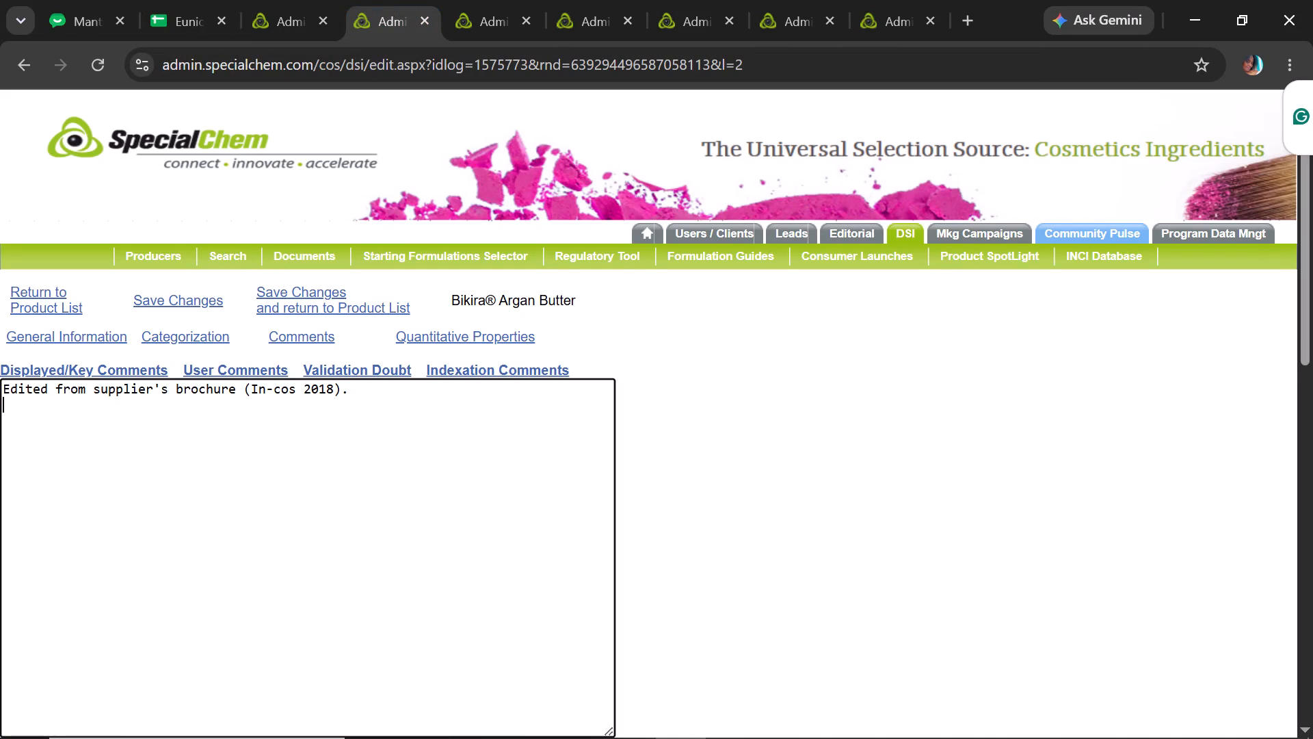
pyautogui.press('Return')
pyautogui.hotkey('ctrl', 'v')
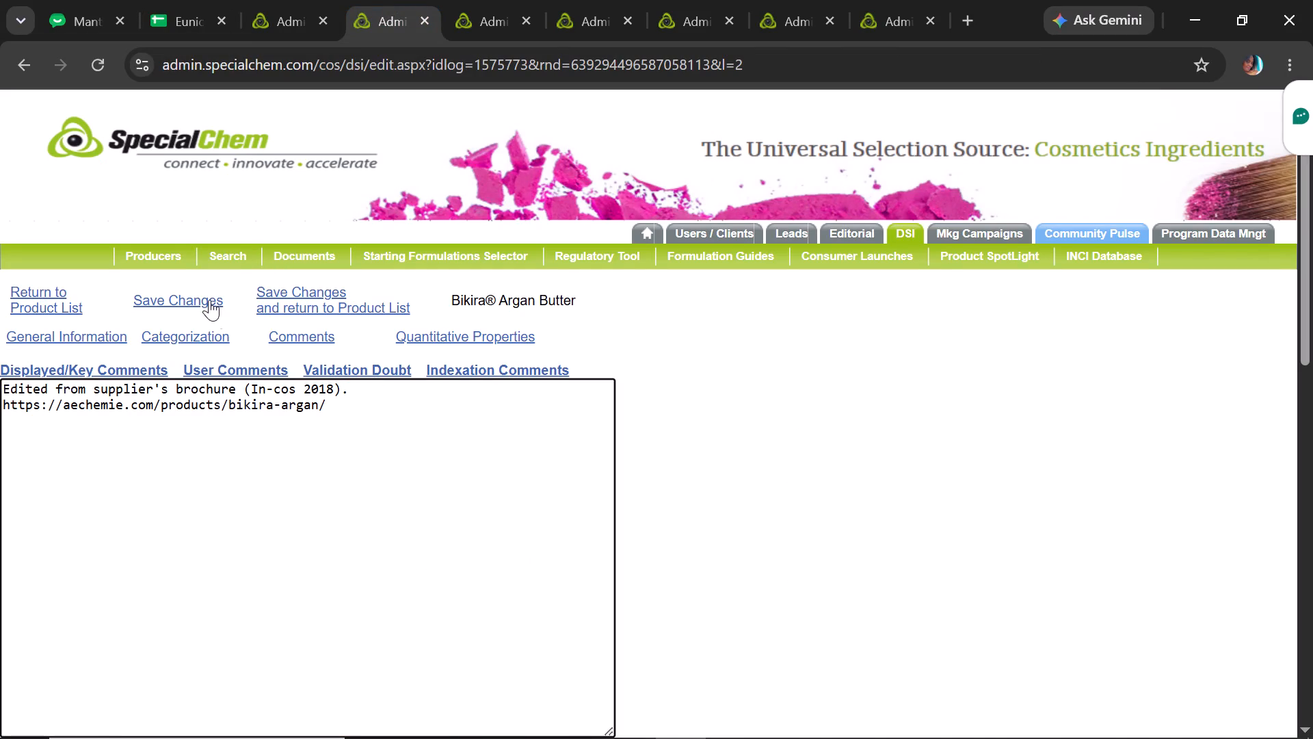
pyautogui.click(207, 297)
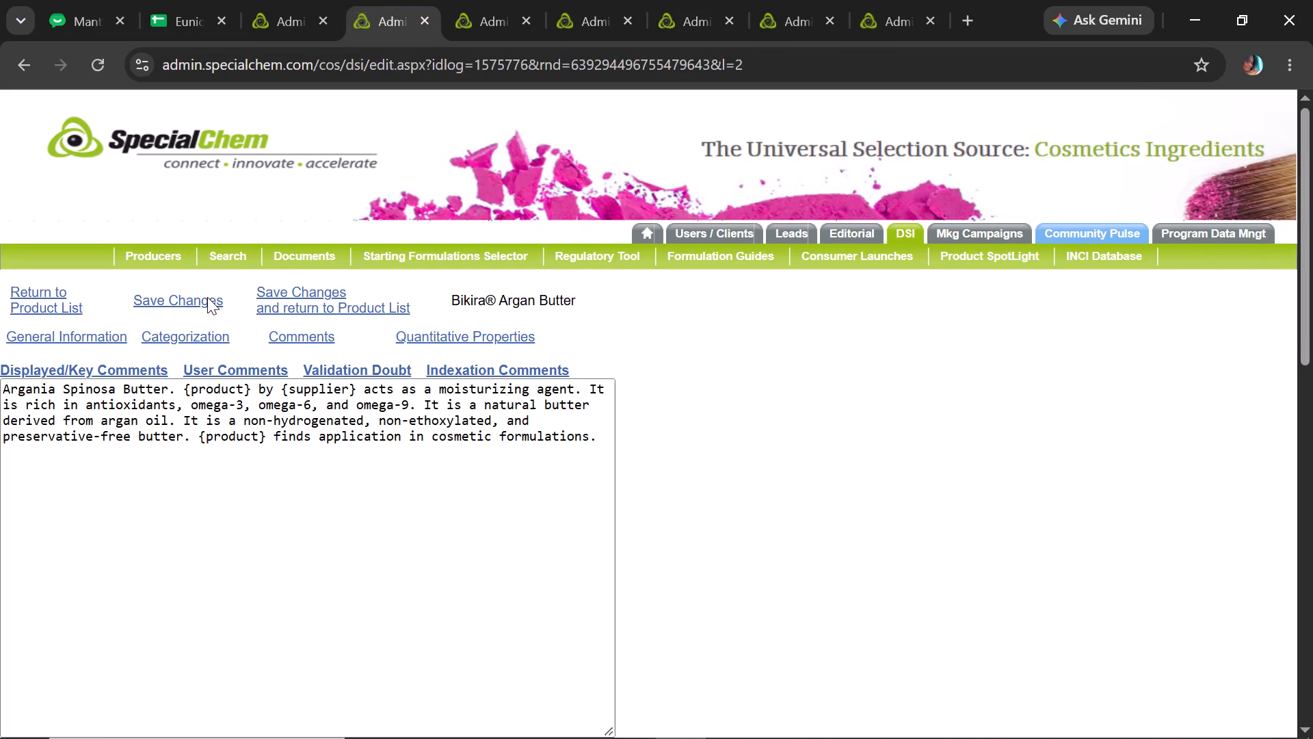
# Open the quantitative properties of Bikira® Argan Butter, save the changes and return to the product list.
pyautogui.click(464, 335)
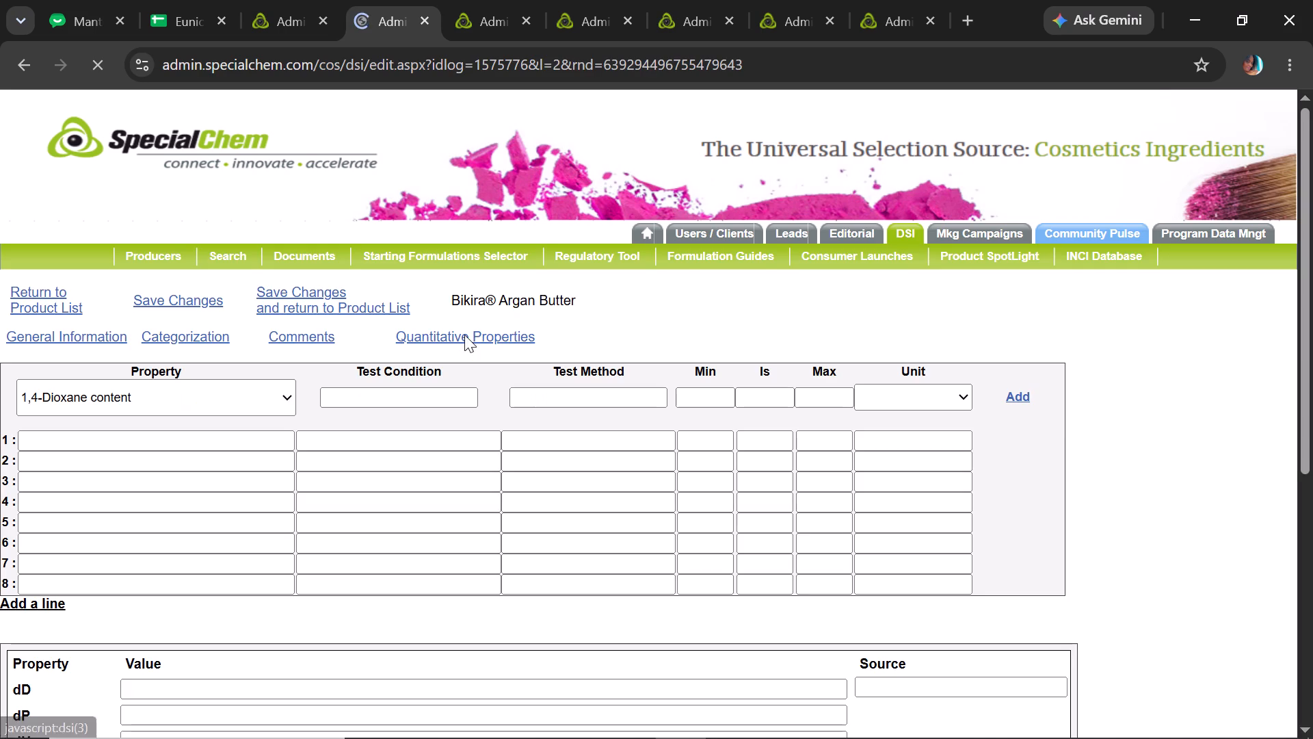
pyautogui.click(287, 304)
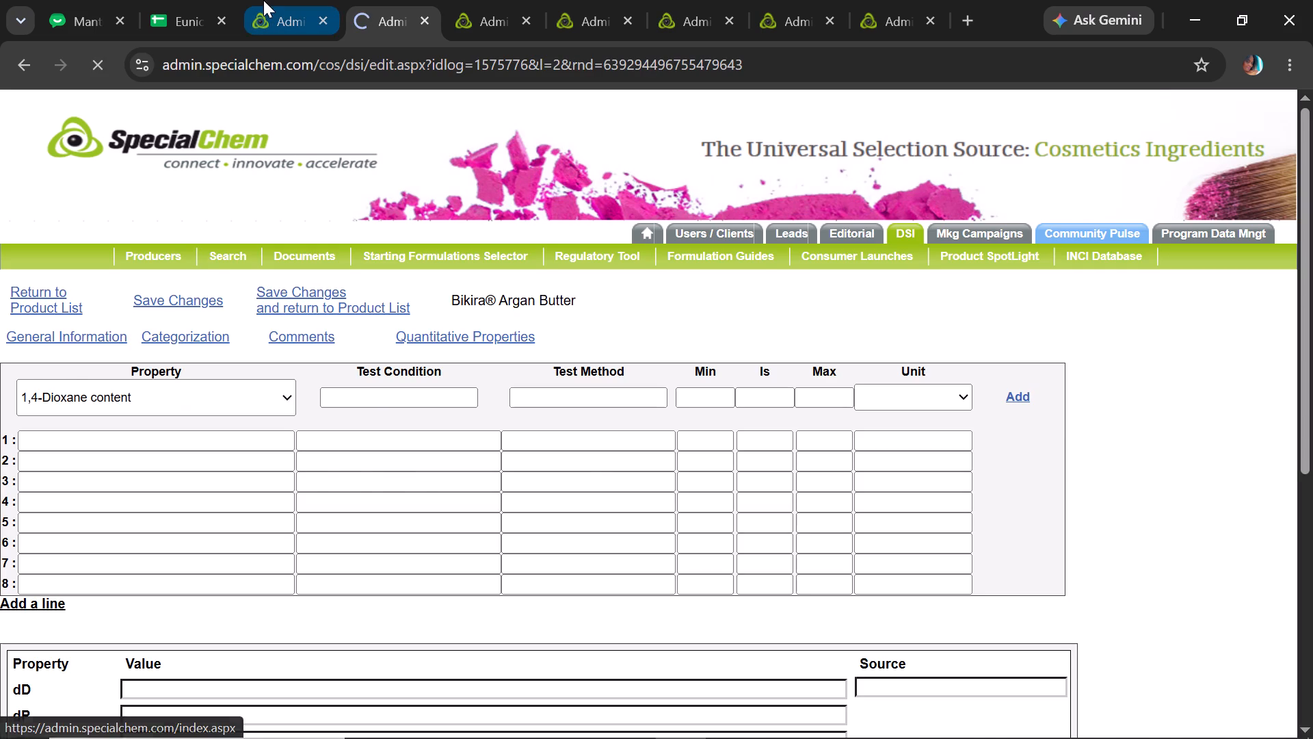
# Copy the name Bikira Baobab Butter from the Cosmetics sheet, search for it as trade/grade on the admin site and open the grade.
pyautogui.click(263, 0)
pyautogui.click(175, 21)
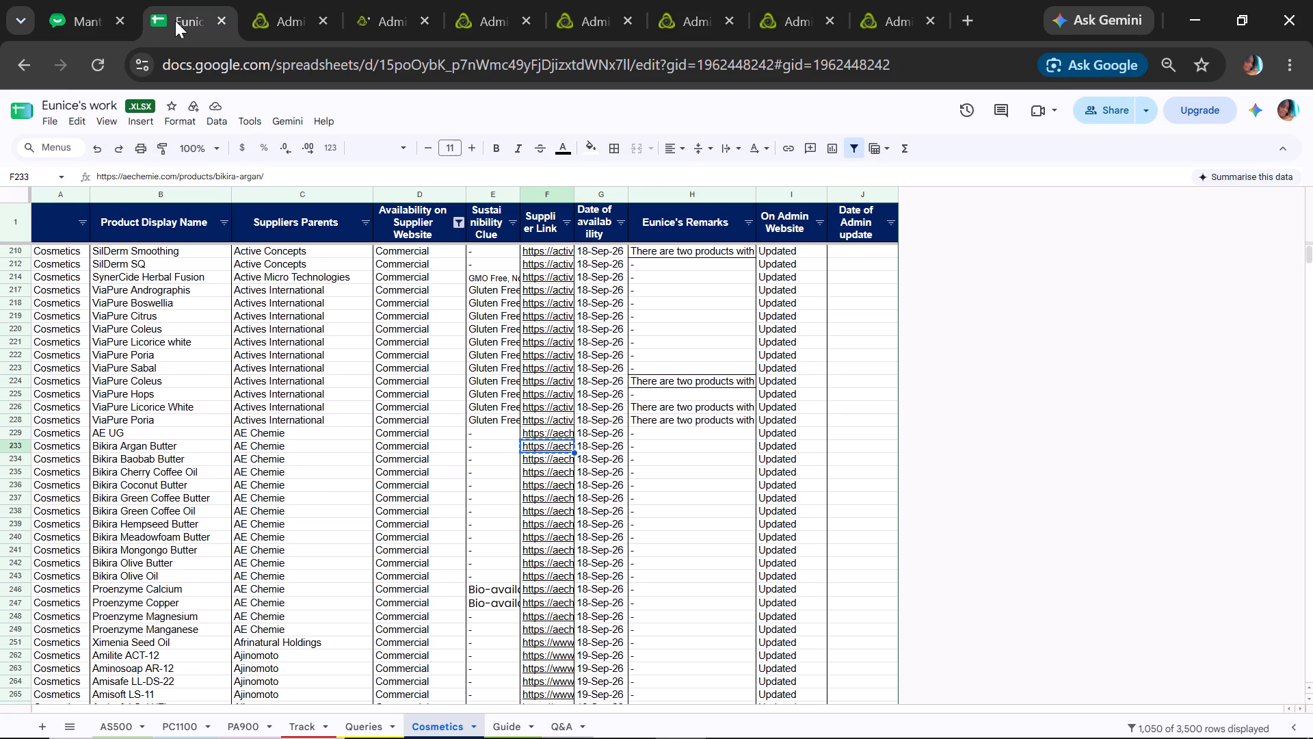
pyautogui.click(163, 458)
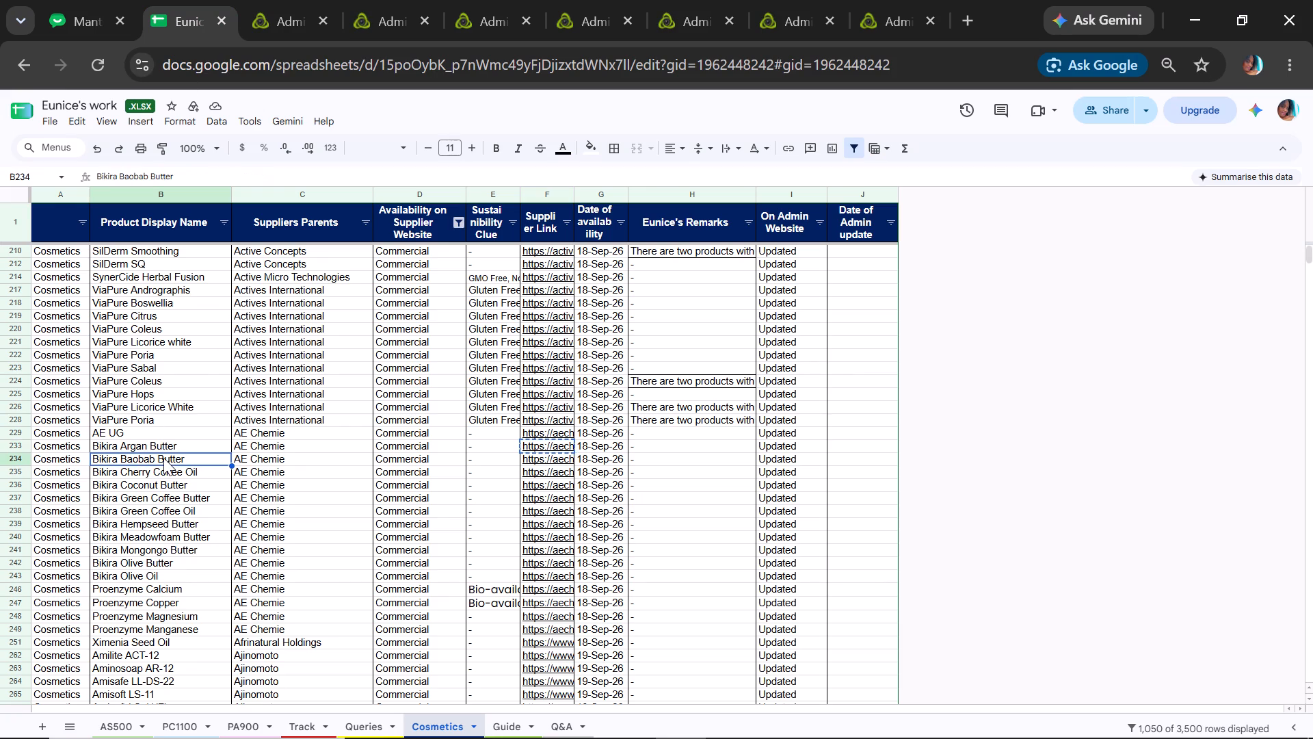
pyautogui.hotkey('ctrl', 'c')
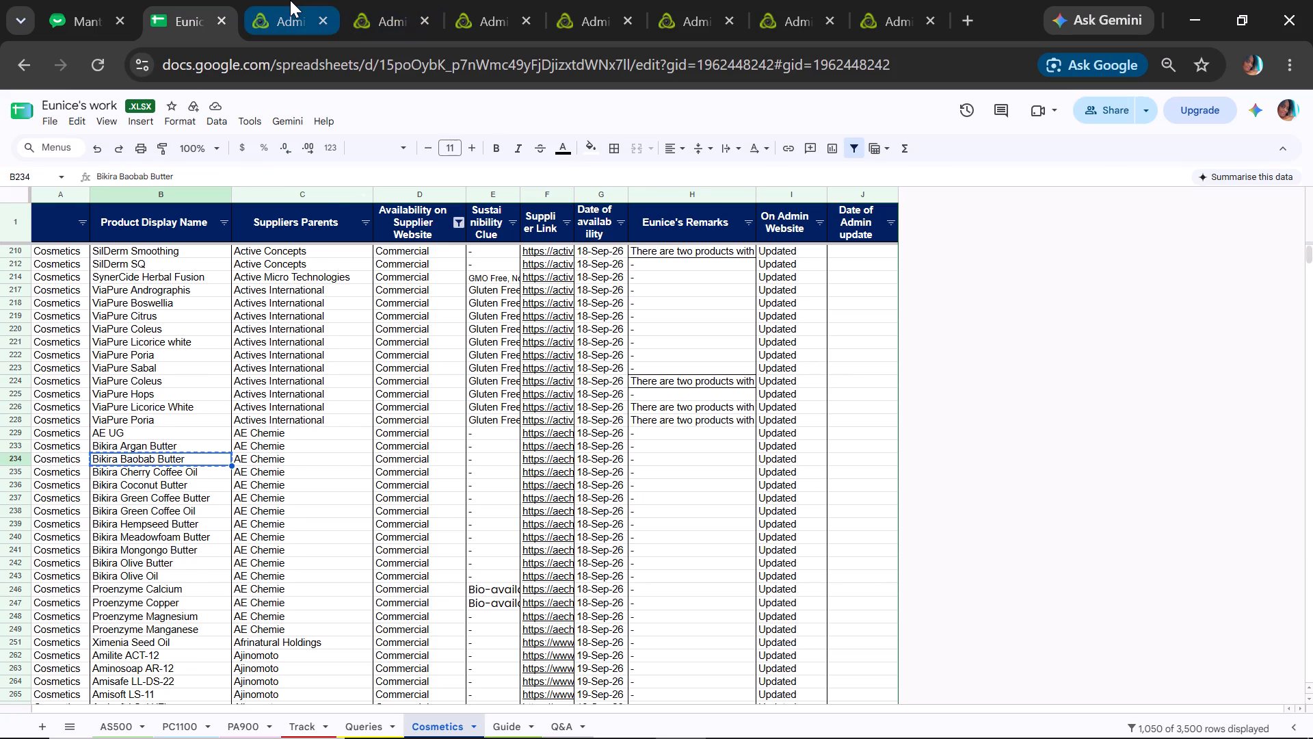
pyautogui.click(290, 0)
pyautogui.click(432, 554)
pyautogui.moveTo(432, 554); pyautogui.dragTo(432, 523)
pyautogui.click(432, 547)
pyautogui.moveTo(432, 547); pyautogui.dragTo(168, 542)
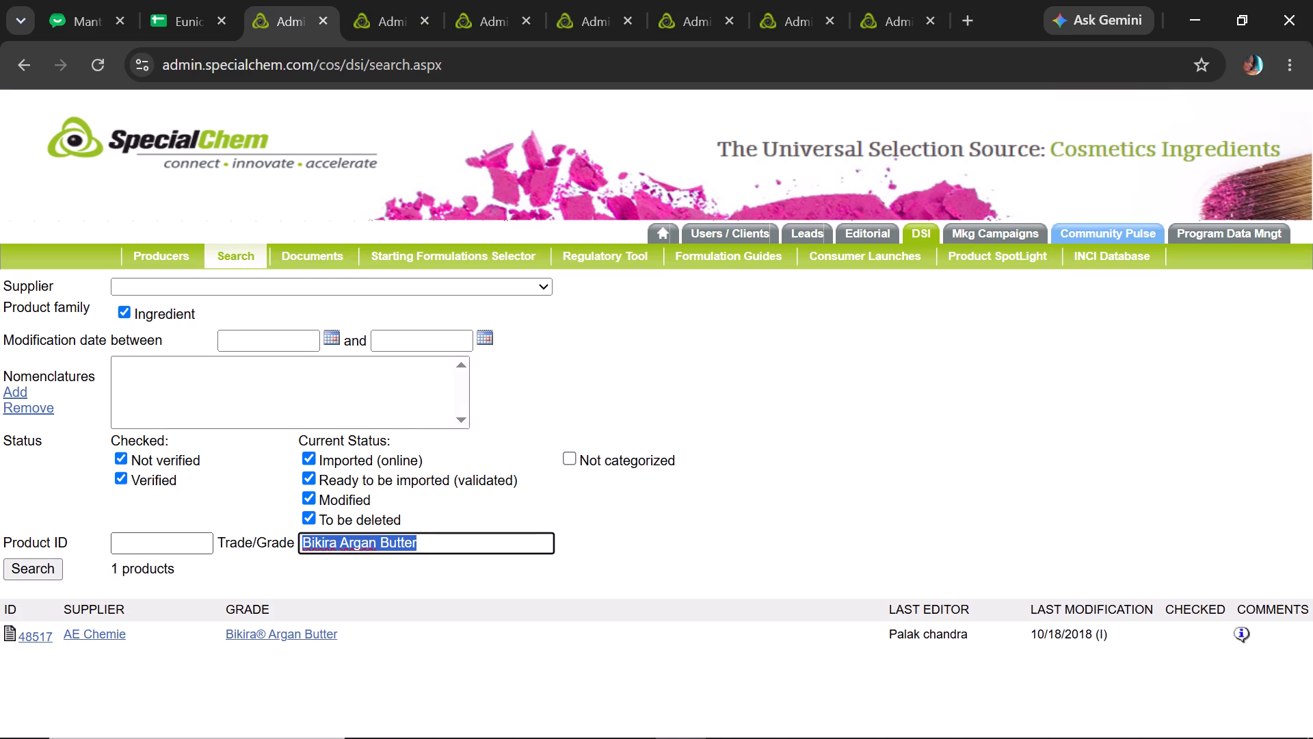
pyautogui.hotkey('ctrl', 'v')
pyautogui.click(53, 561)
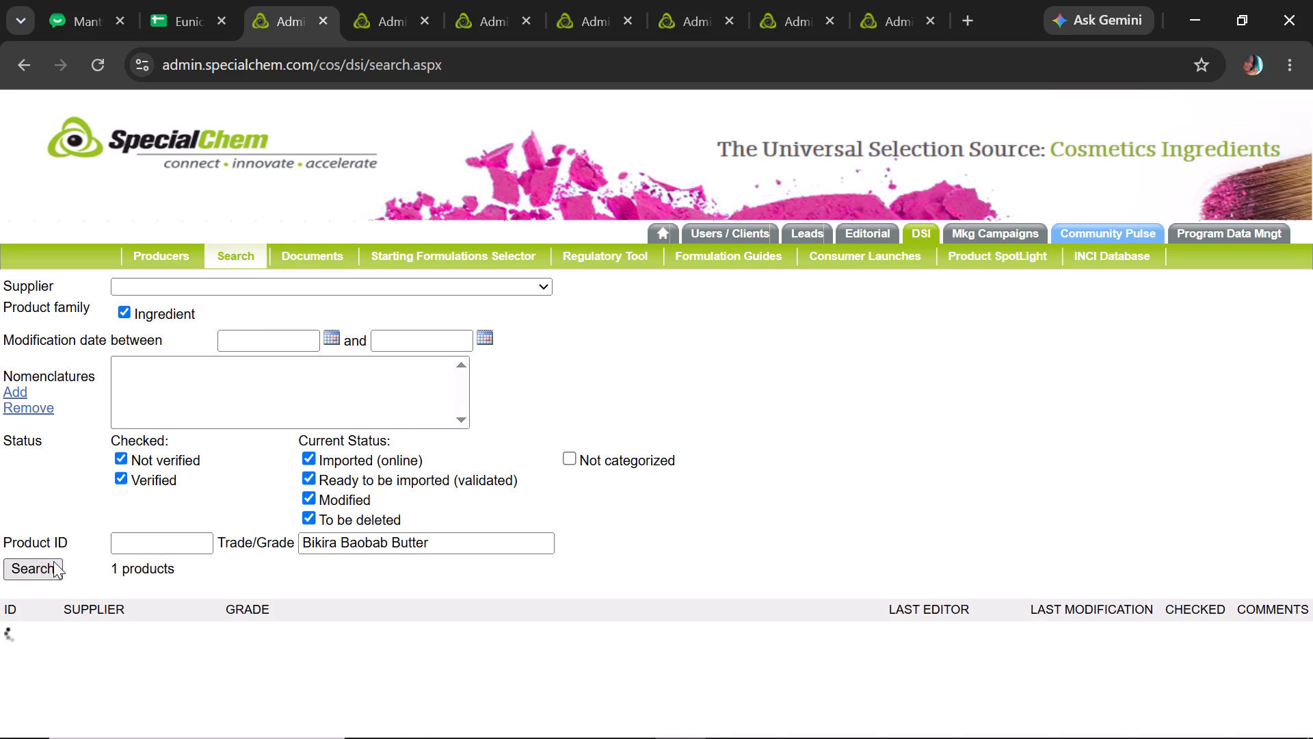
pyautogui.click(236, 634)
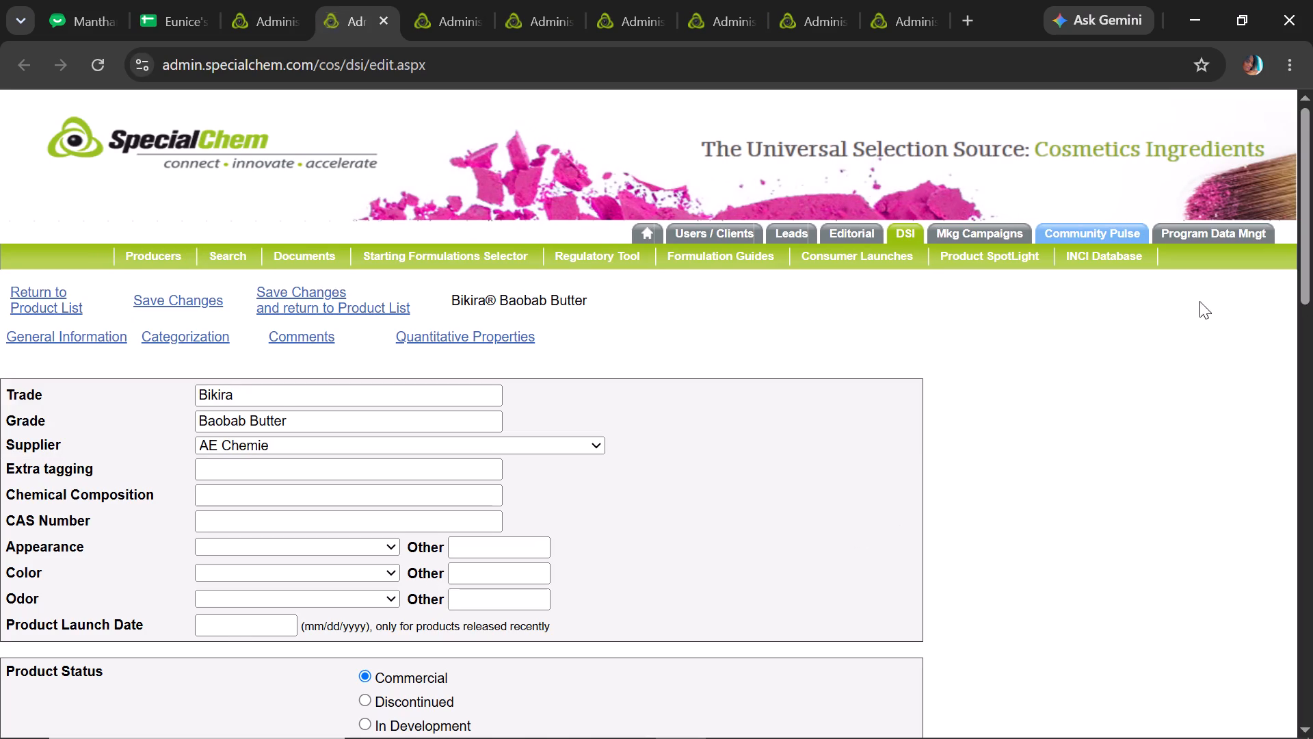
# Mark the product status of Bikira® Baobab Butter as checked in its general information and save the changes.
pyautogui.moveTo(1312, 227); pyautogui.dragTo(1309, 254)
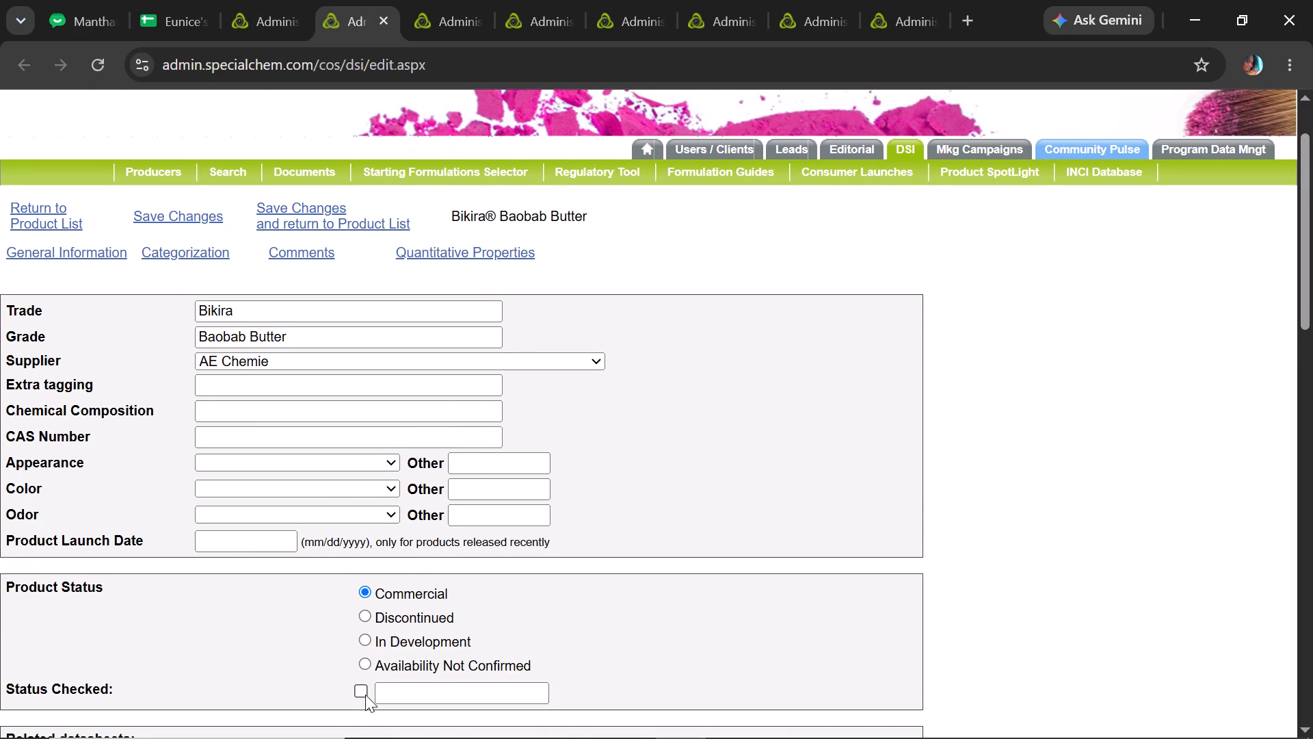
pyautogui.click(362, 695)
pyautogui.click(202, 220)
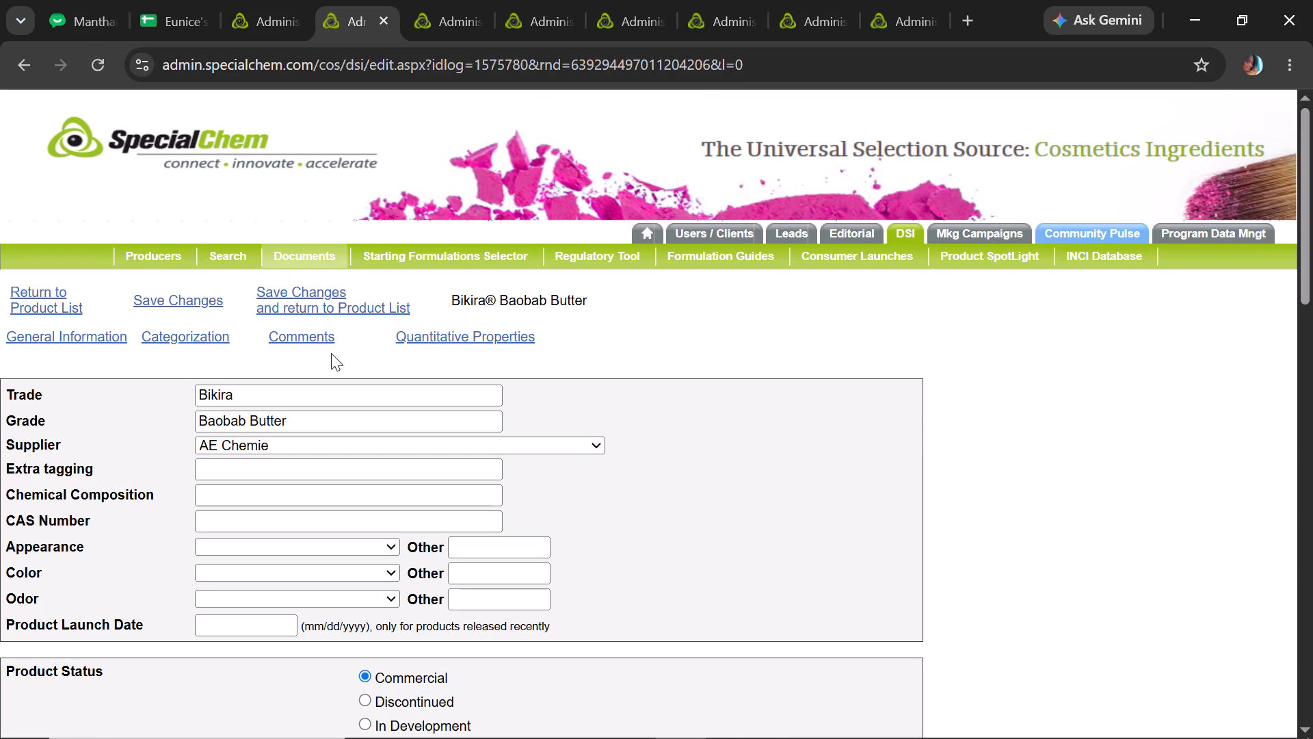
pyautogui.moveTo(1312, 249); pyautogui.dragTo(1311, 268)
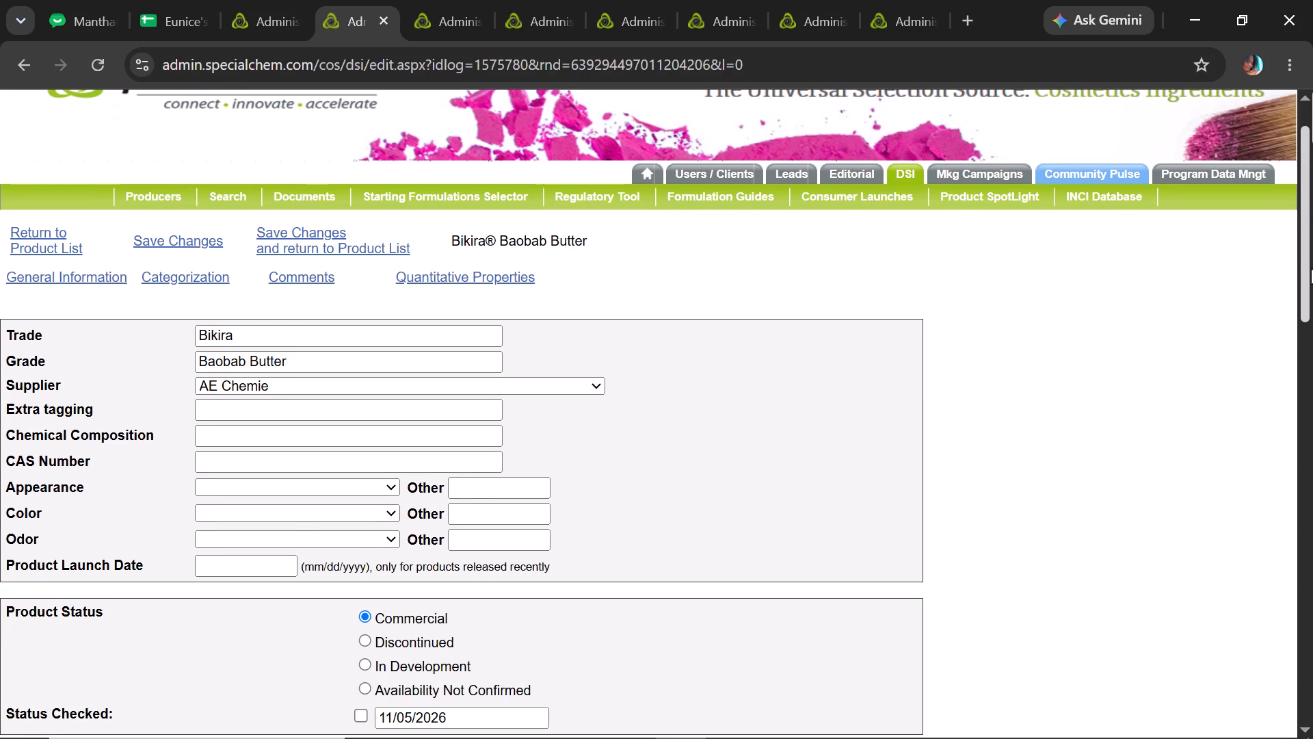
# Replace "Bikira® Baobab Butter by AE Chemie" in the grade's displayed comments with the Guide sheet's "{product} by {supplier}" placeholder.
pyautogui.click(304, 274)
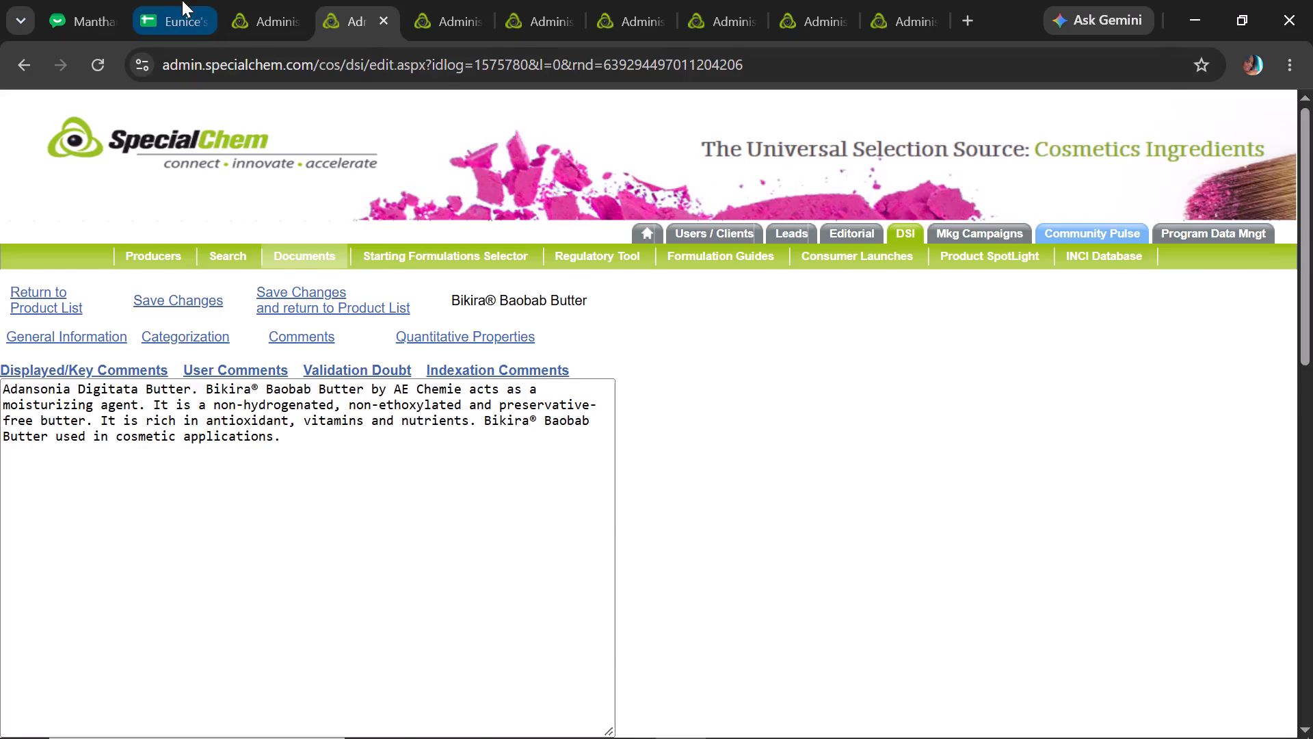
pyautogui.click(182, 0)
pyautogui.click(509, 722)
pyautogui.hotkey('ctrl', 'c')
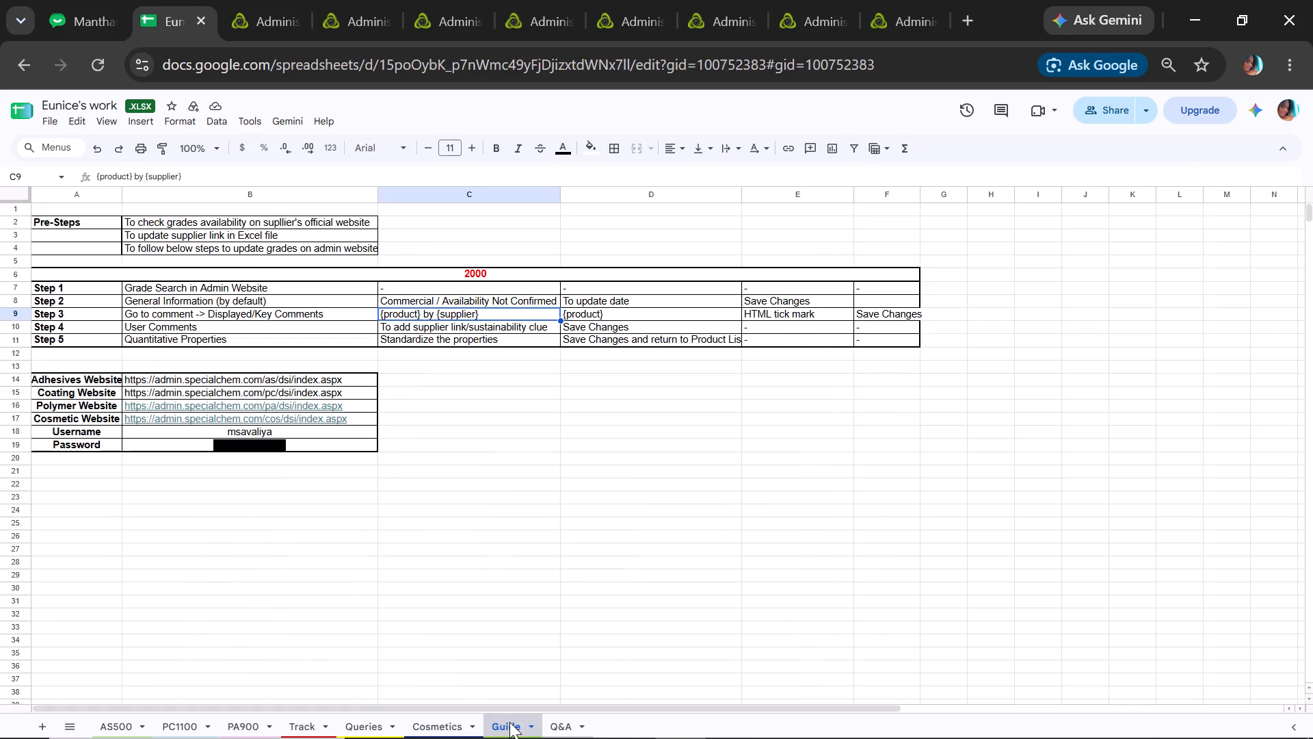
pyautogui.click(349, 0)
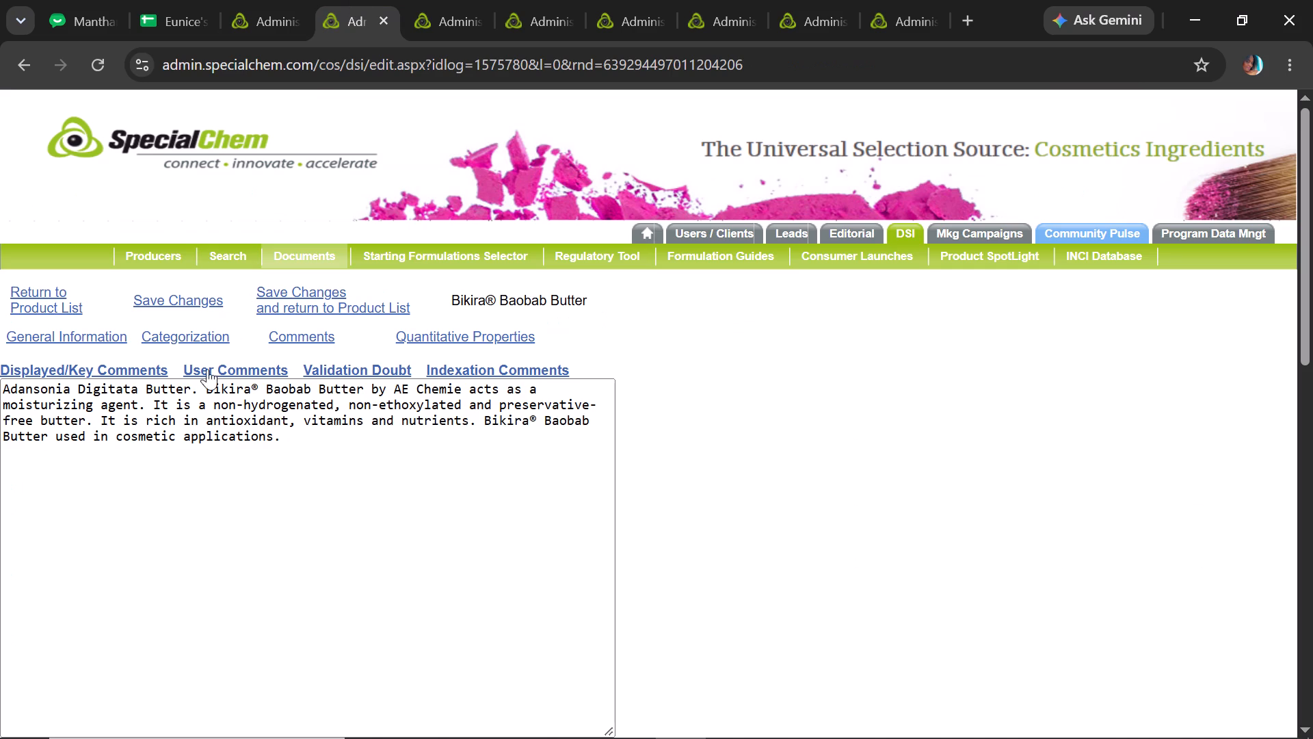
pyautogui.doubleClick(205, 385)
pyautogui.click(205, 385)
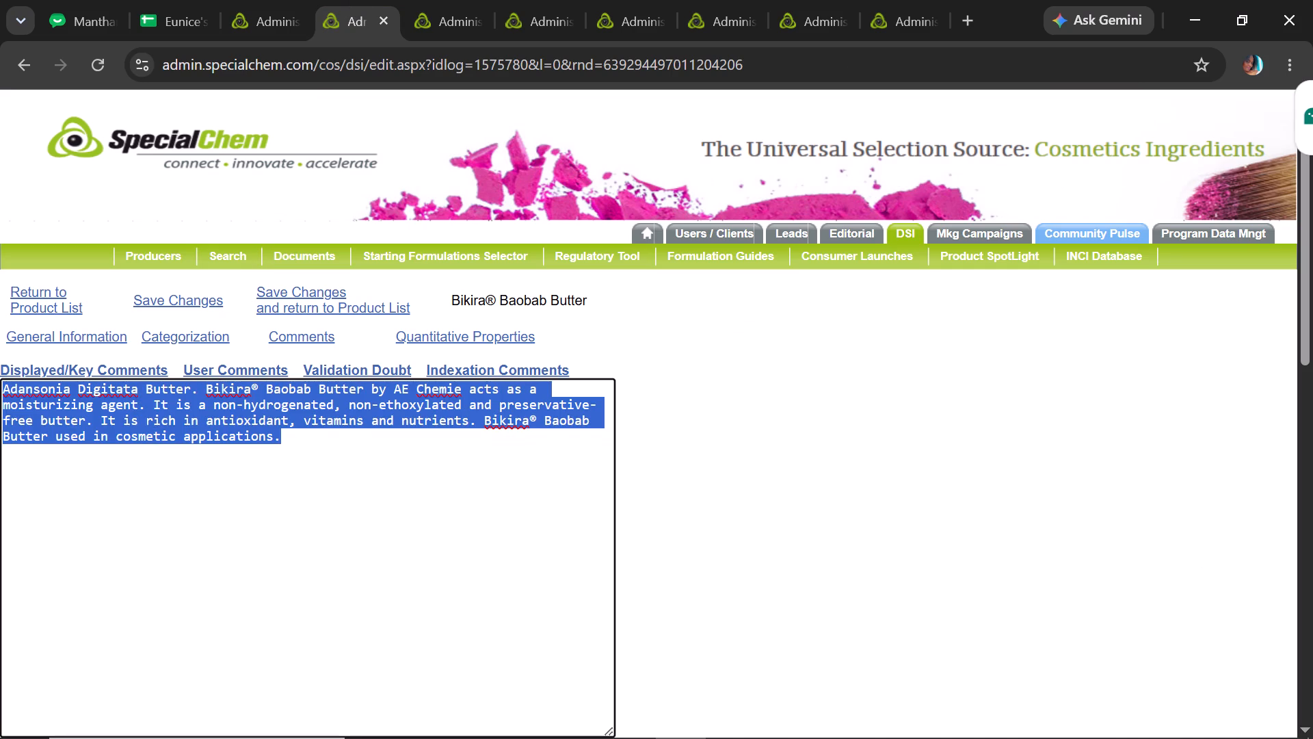
pyautogui.click(205, 385)
pyautogui.moveTo(205, 385); pyautogui.dragTo(466, 363)
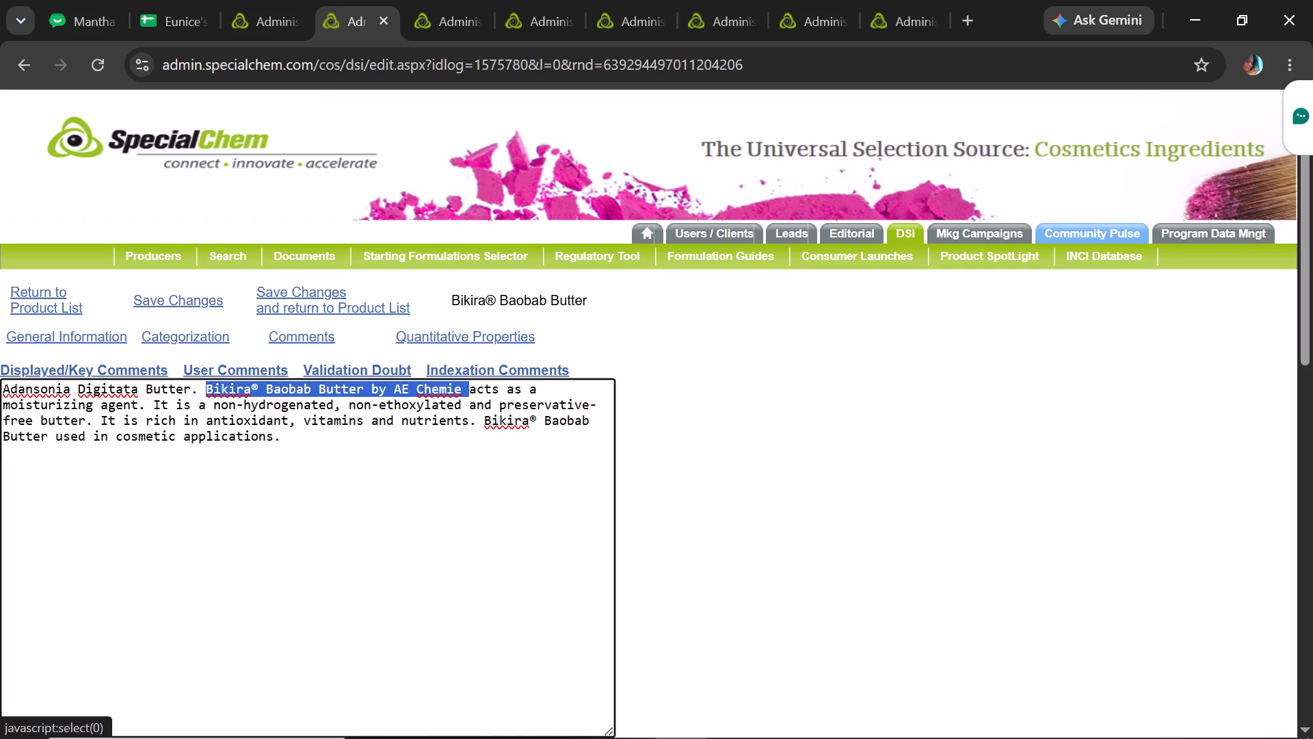
pyautogui.moveTo(466, 363); pyautogui.dragTo(462, 360)
pyautogui.hotkey('ctrl', 'v')
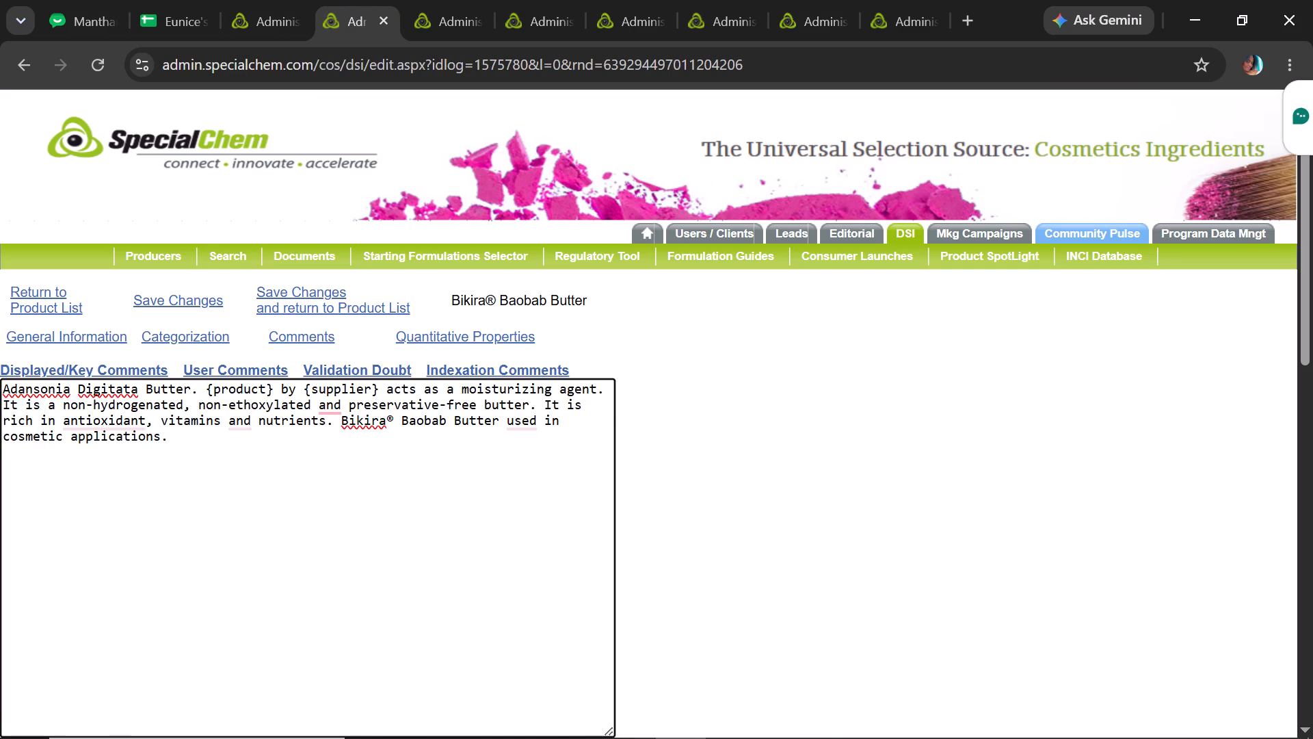
# Replace the second mention of "Bikira® Baobab Butter" in the displayed comments with the {product} placeholder, preceded by a space.
pyautogui.moveTo(271, 386); pyautogui.dragTo(198, 380)
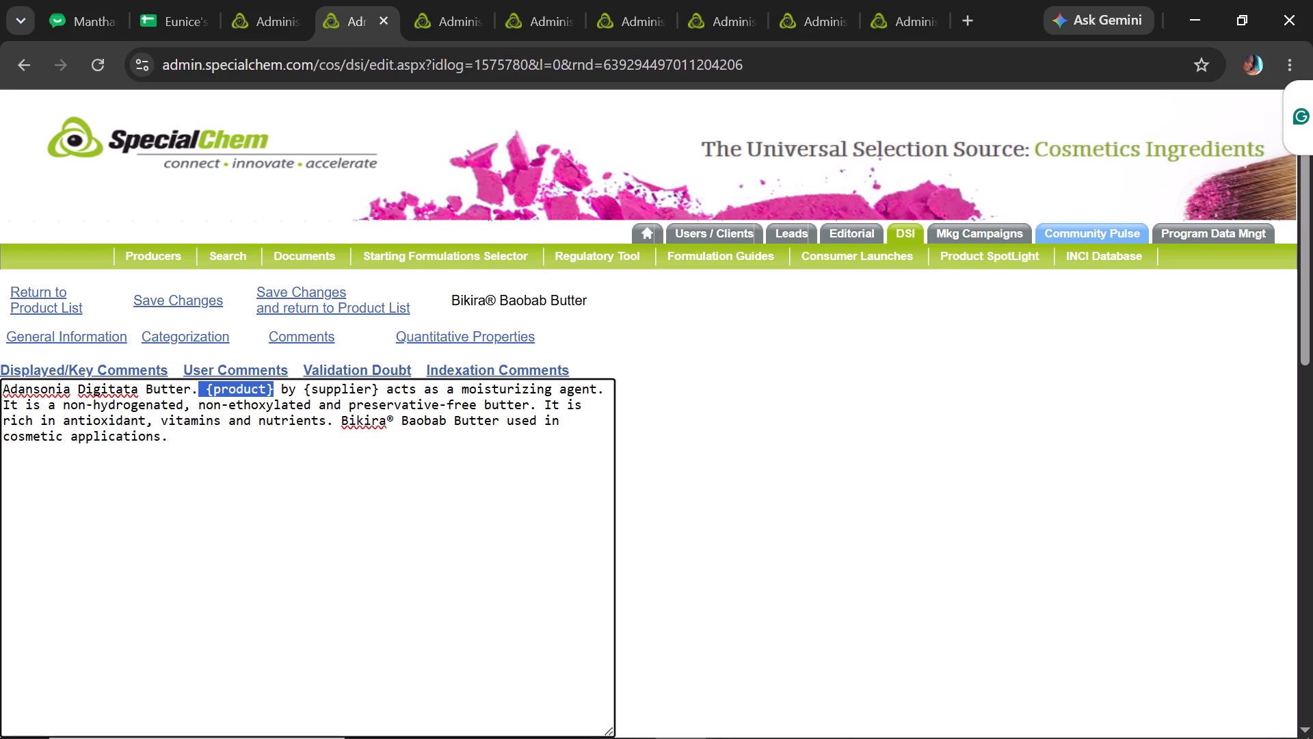
pyautogui.moveTo(198, 380); pyautogui.dragTo(209, 378)
pyautogui.hotkey('ctrl', 'c')
pyautogui.moveTo(337, 423); pyautogui.dragTo(489, 419)
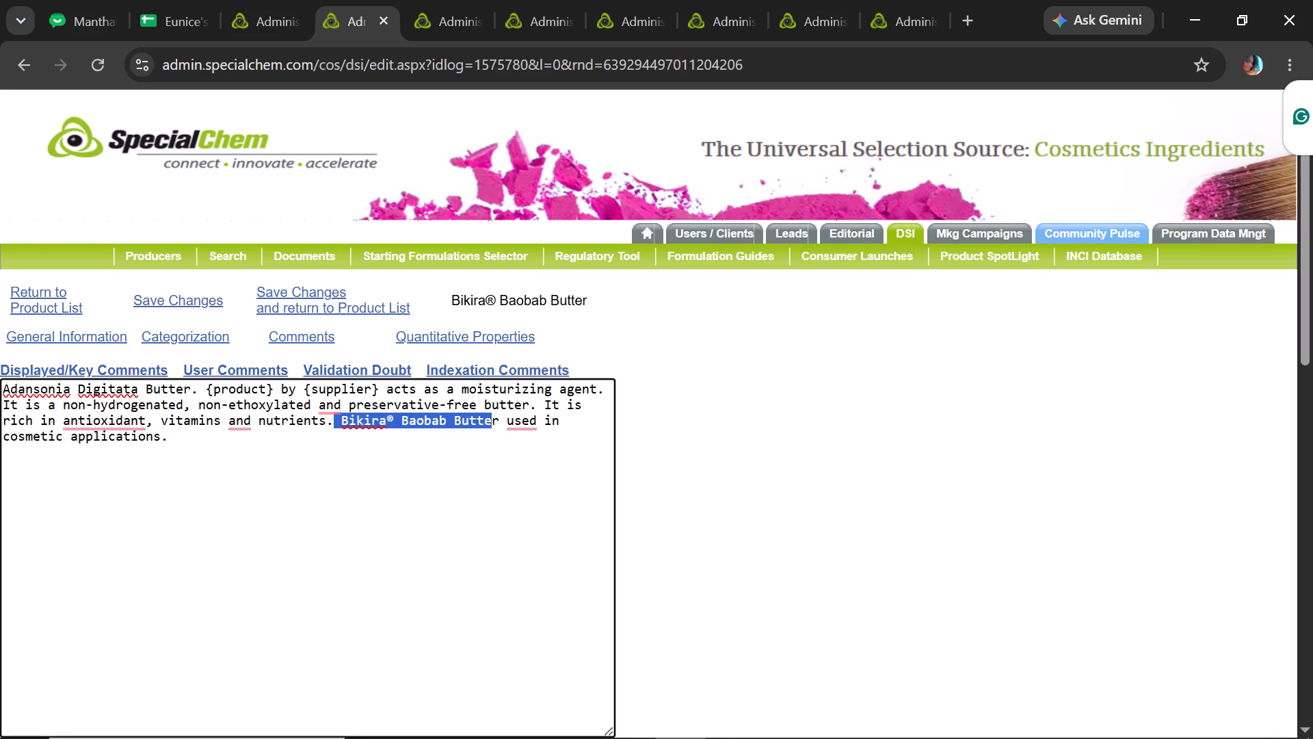
pyautogui.moveTo(489, 419); pyautogui.dragTo(496, 419)
pyautogui.hotkey('ctrl', 'v')
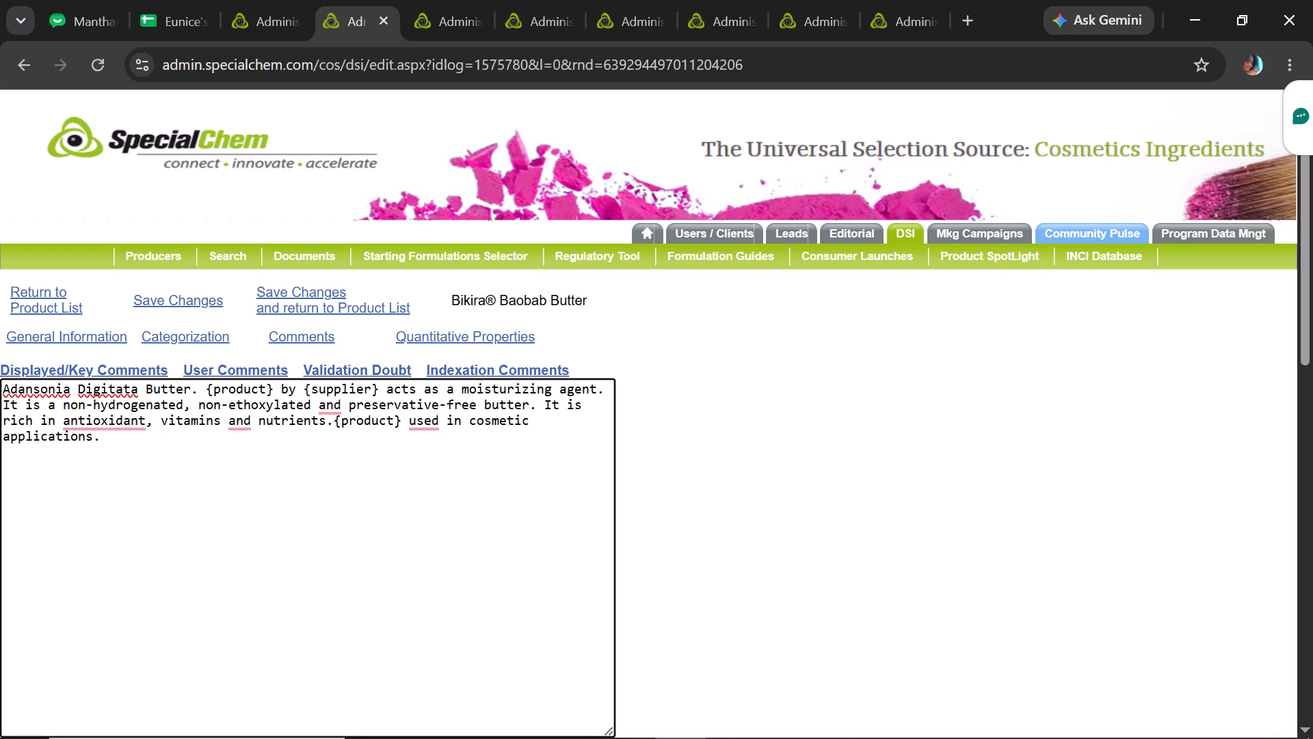
pyautogui.click(336, 419)
pyautogui.press('space')
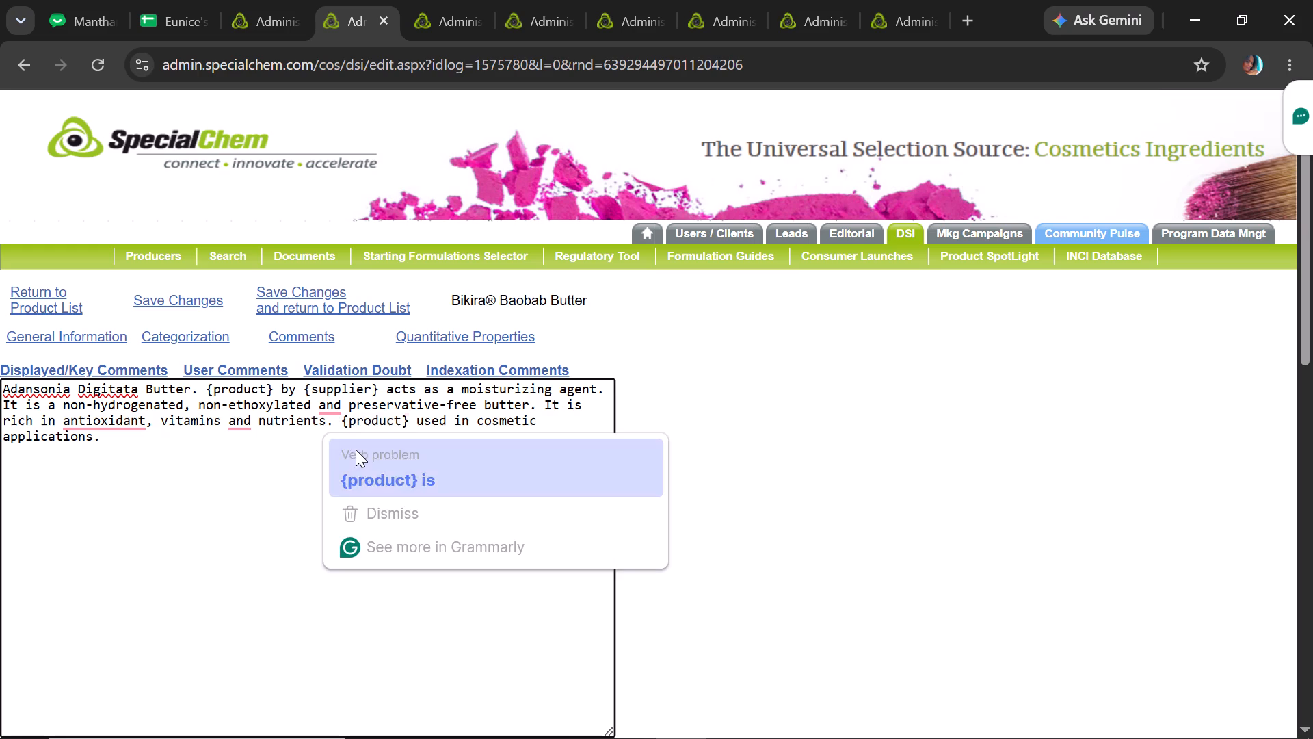
# Apply the grammar corrections to the displayed comments: "is used", commas after "non-ethoxylated" and "vitamins", and "antioxidants".
pyautogui.click(356, 450)
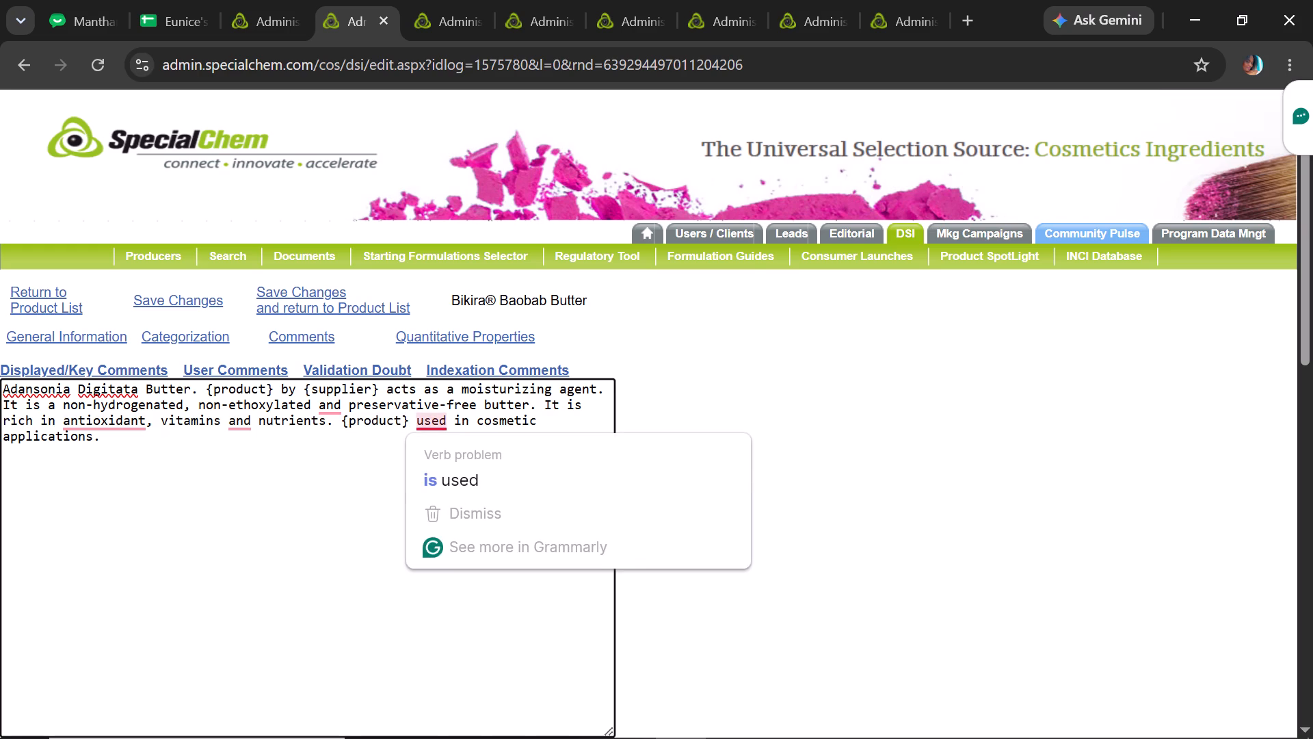
pyautogui.click(457, 458)
pyautogui.write('is')
pyautogui.press('space')
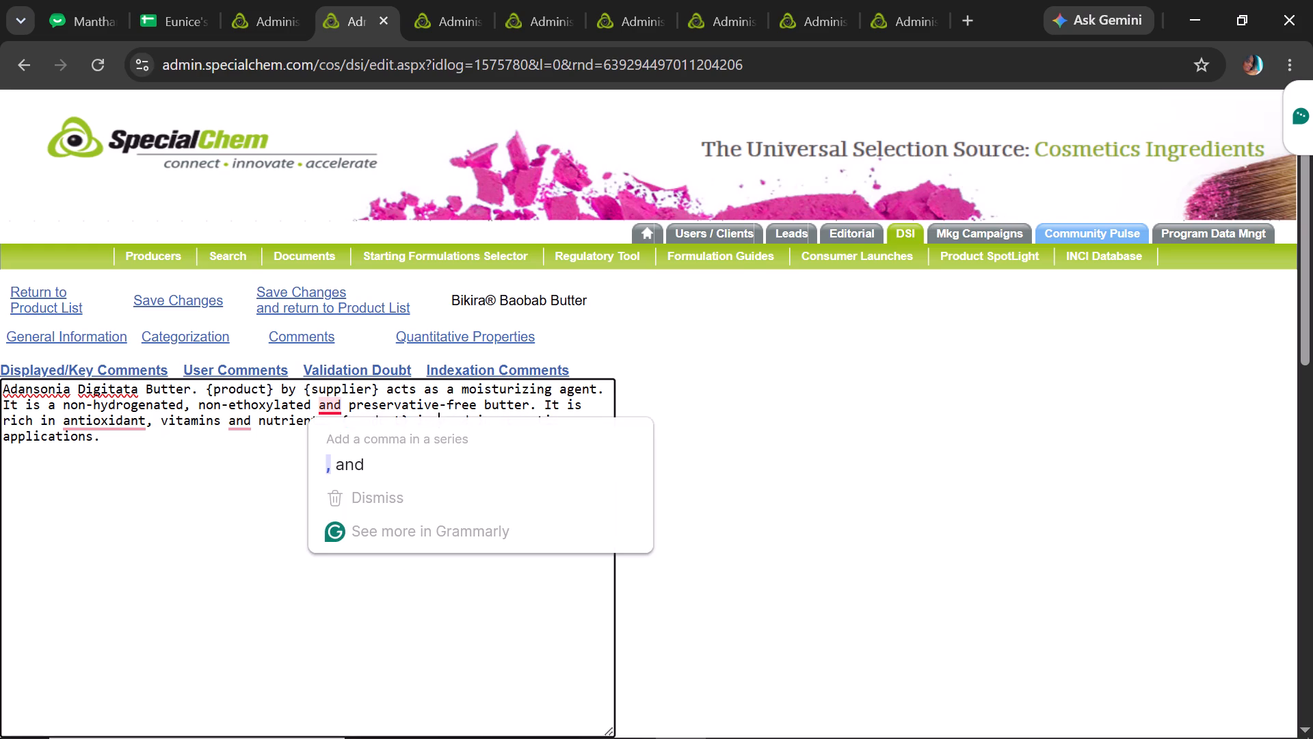
pyautogui.click(341, 423)
pyautogui.press(',')
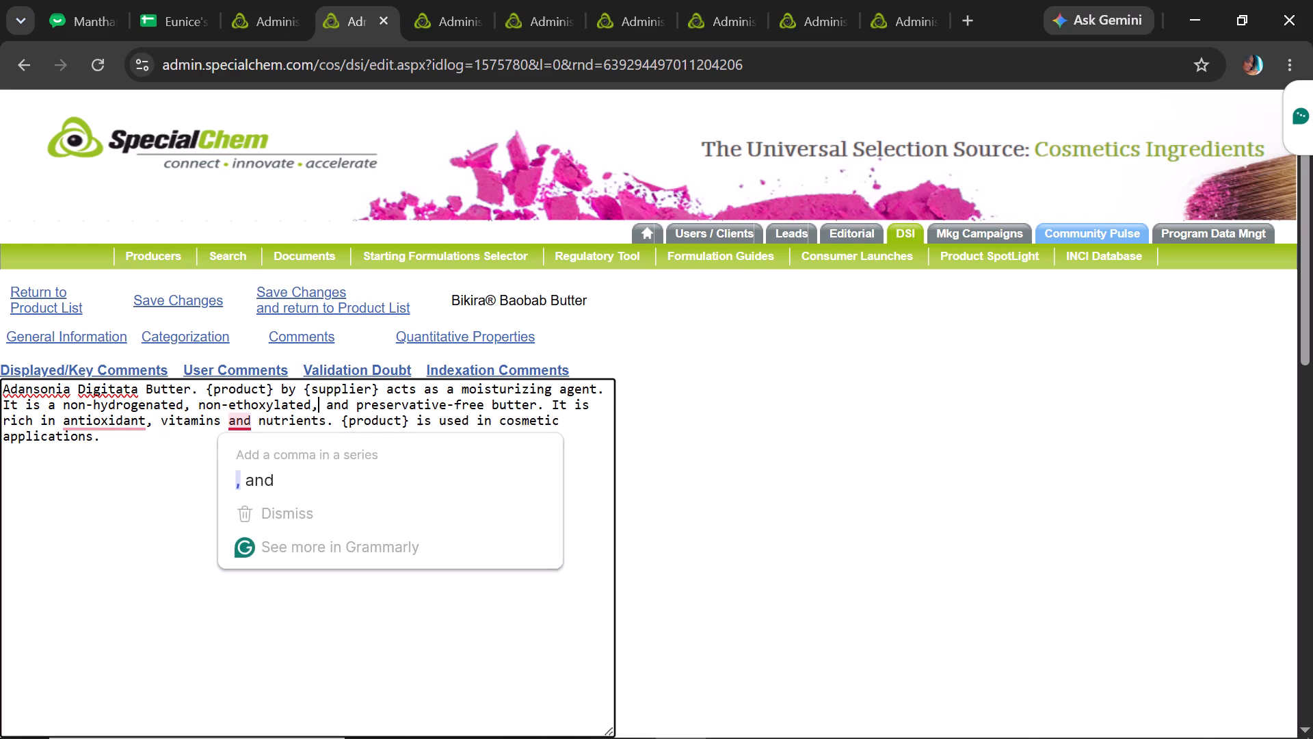
pyautogui.click(258, 446)
pyautogui.press(',')
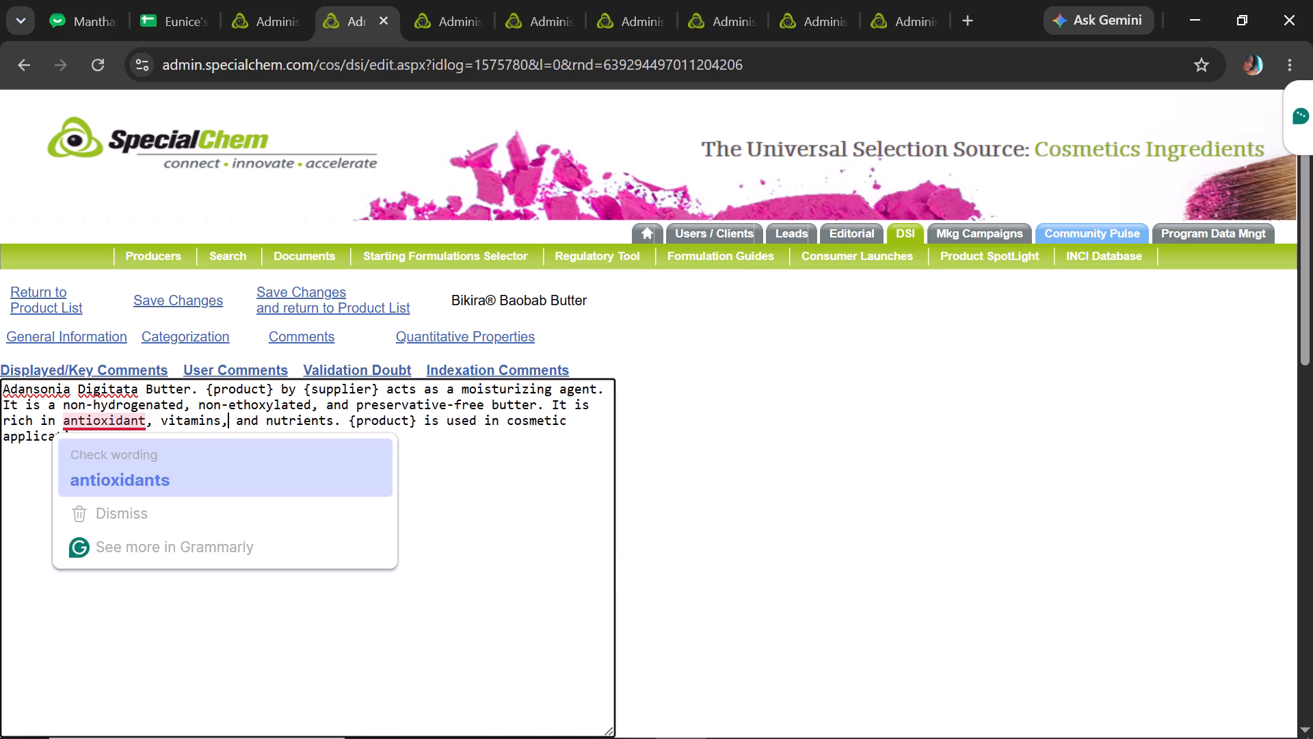
pyautogui.click(124, 473)
pyautogui.write('antioxidants')
# Set the displayed comments of Bikira® Baobab Butter to display as HTML and save the changes.
pyautogui.moveTo(1312, 289); pyautogui.dragTo(1305, 338)
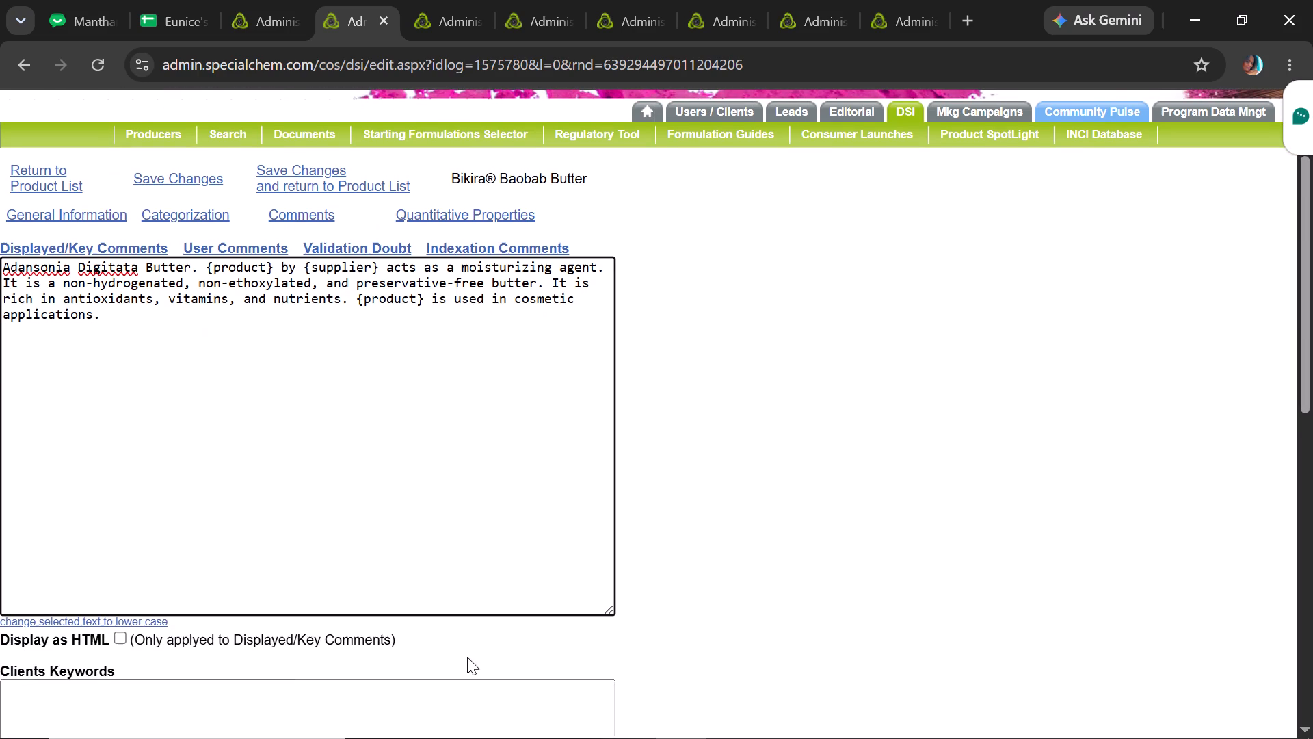
pyautogui.click(114, 634)
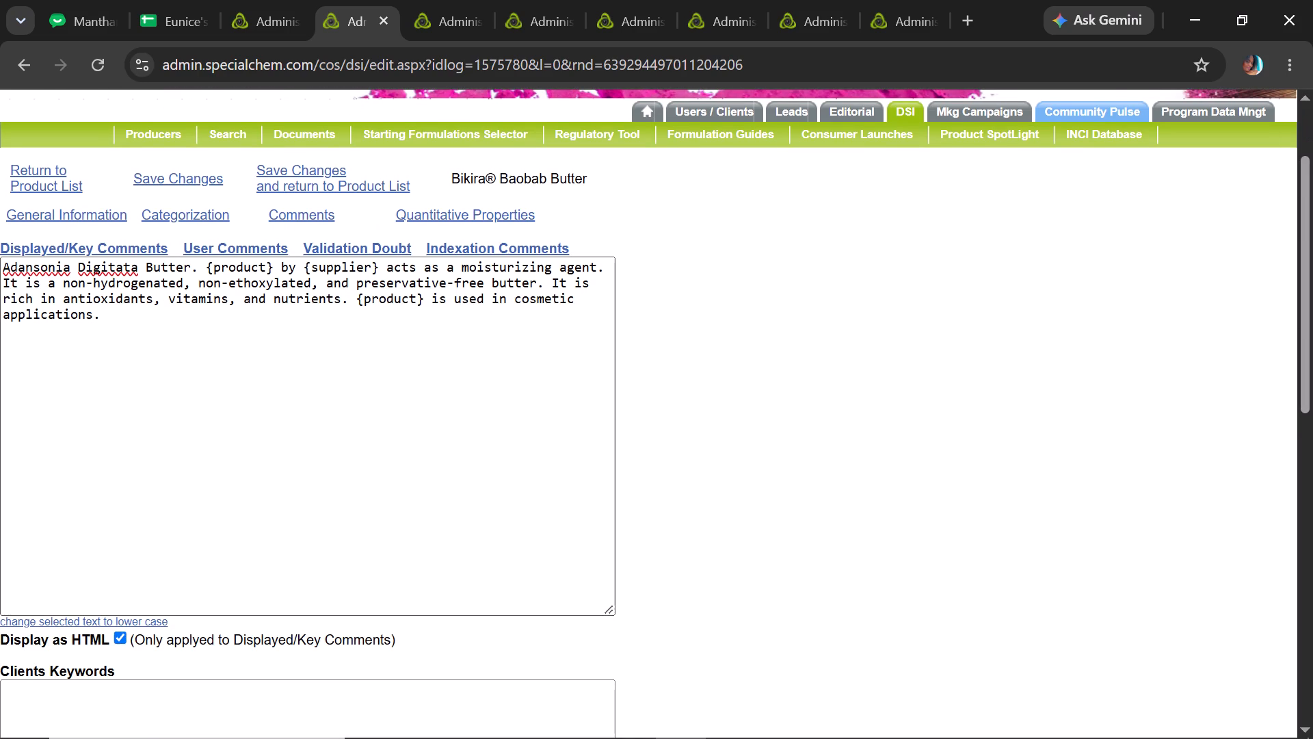
pyautogui.click(185, 174)
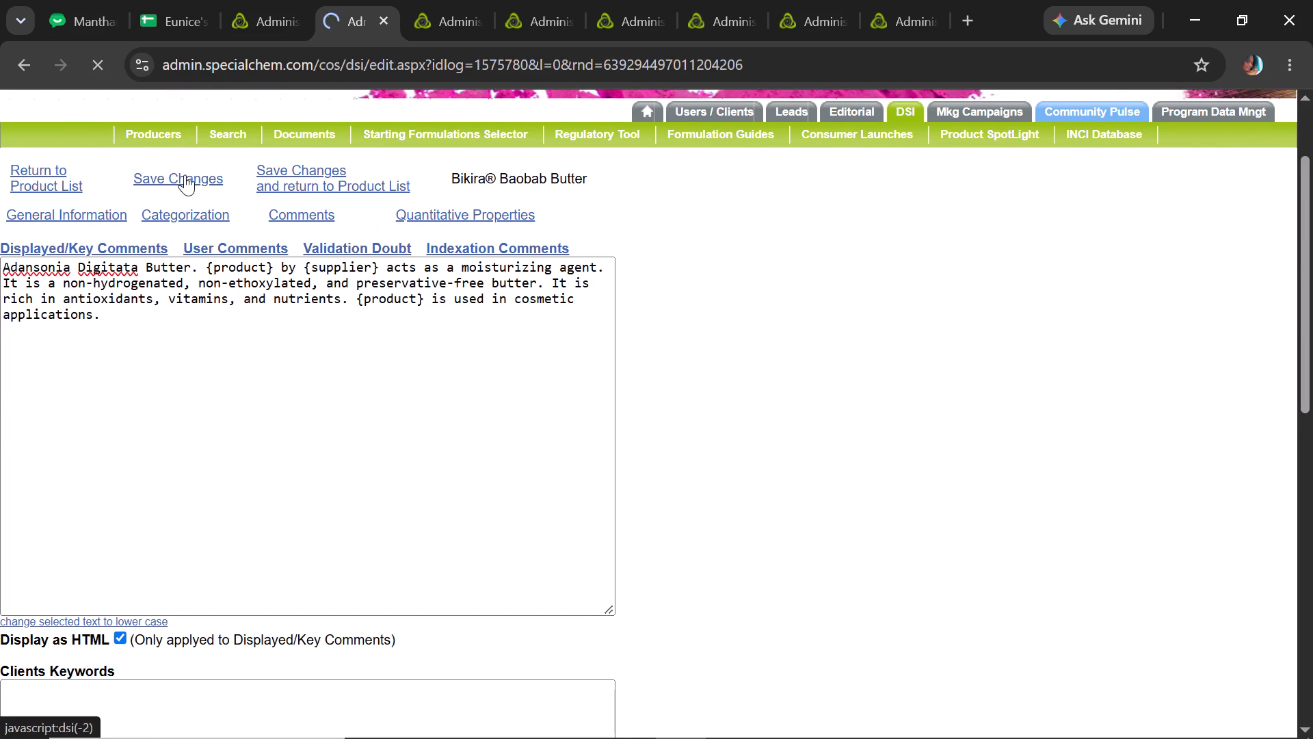
# Add the Bikira Baobab Butter supplier link from the Cosmetics sheet on a new line in the grade's user comments and save.
pyautogui.click(252, 368)
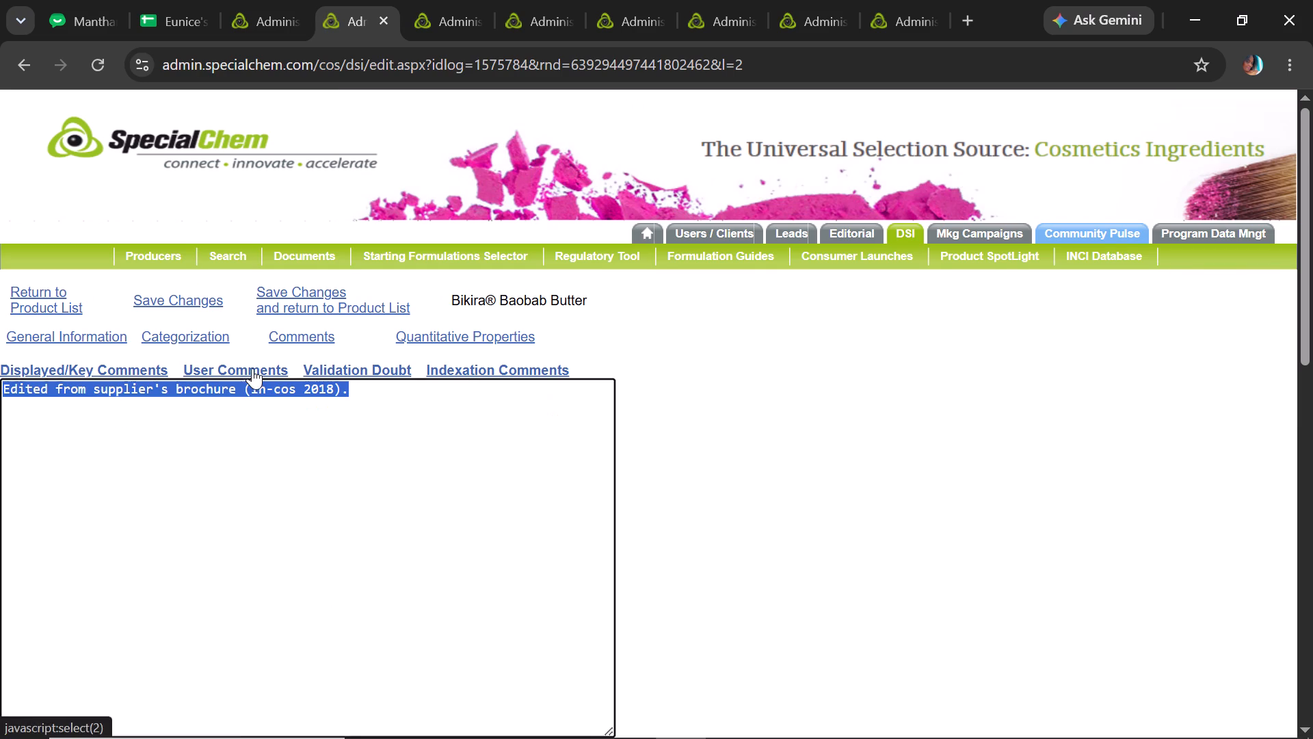
pyautogui.click(155, 0)
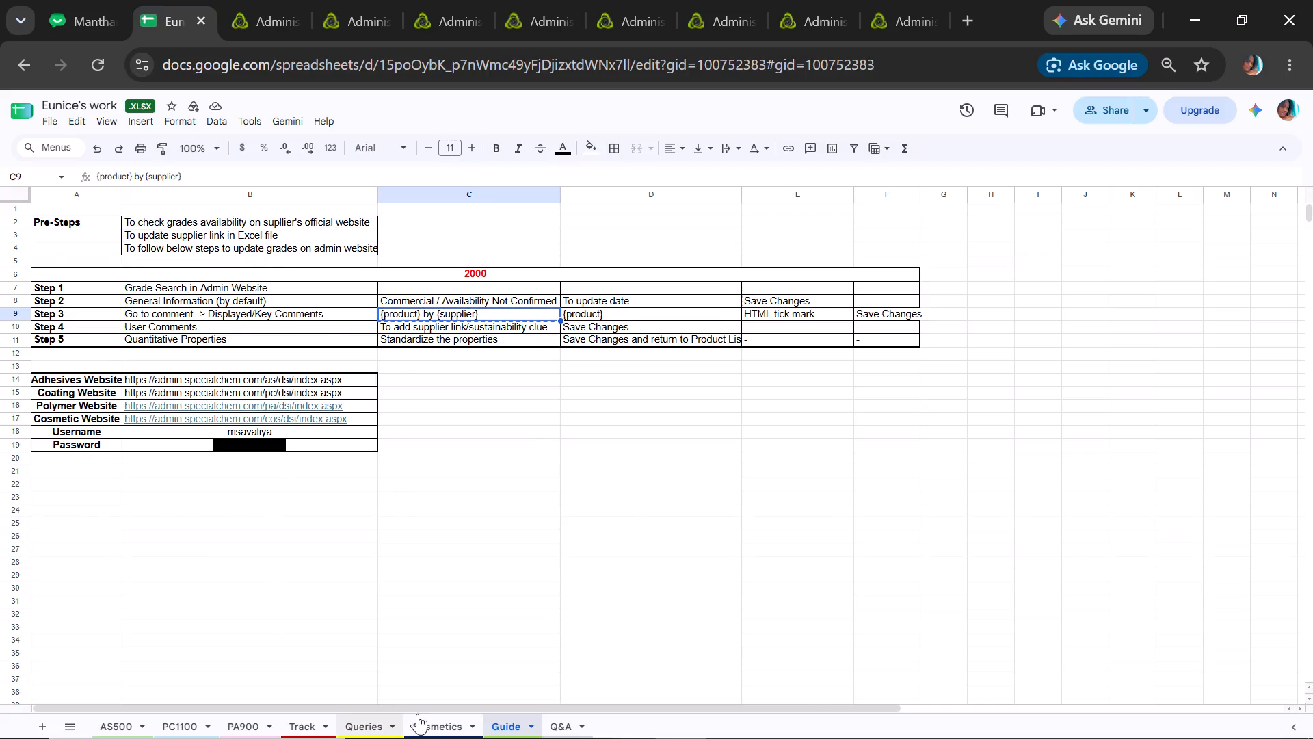
pyautogui.click(426, 715)
pyautogui.press('Tab')
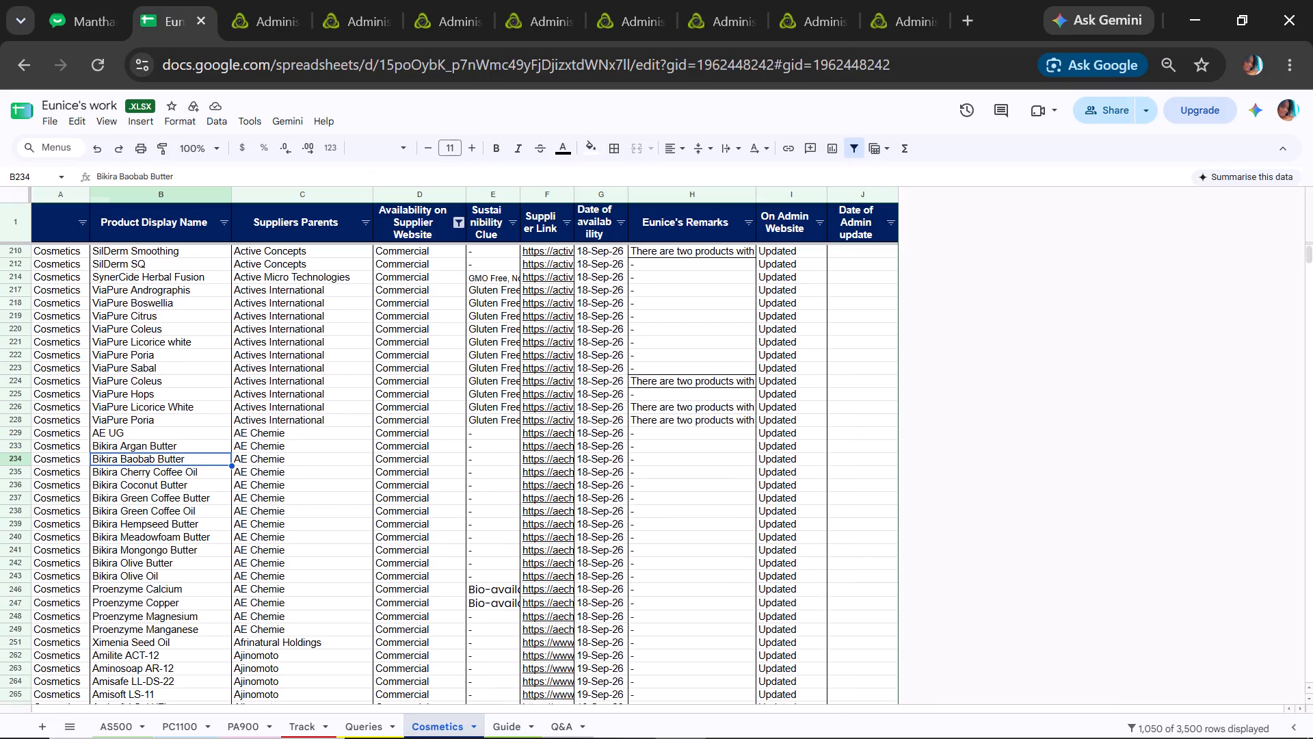
pyautogui.press('Tab')
pyautogui.press('Tab')
pyautogui.press('Tab')
pyautogui.hotkey('ctrl', 'c')
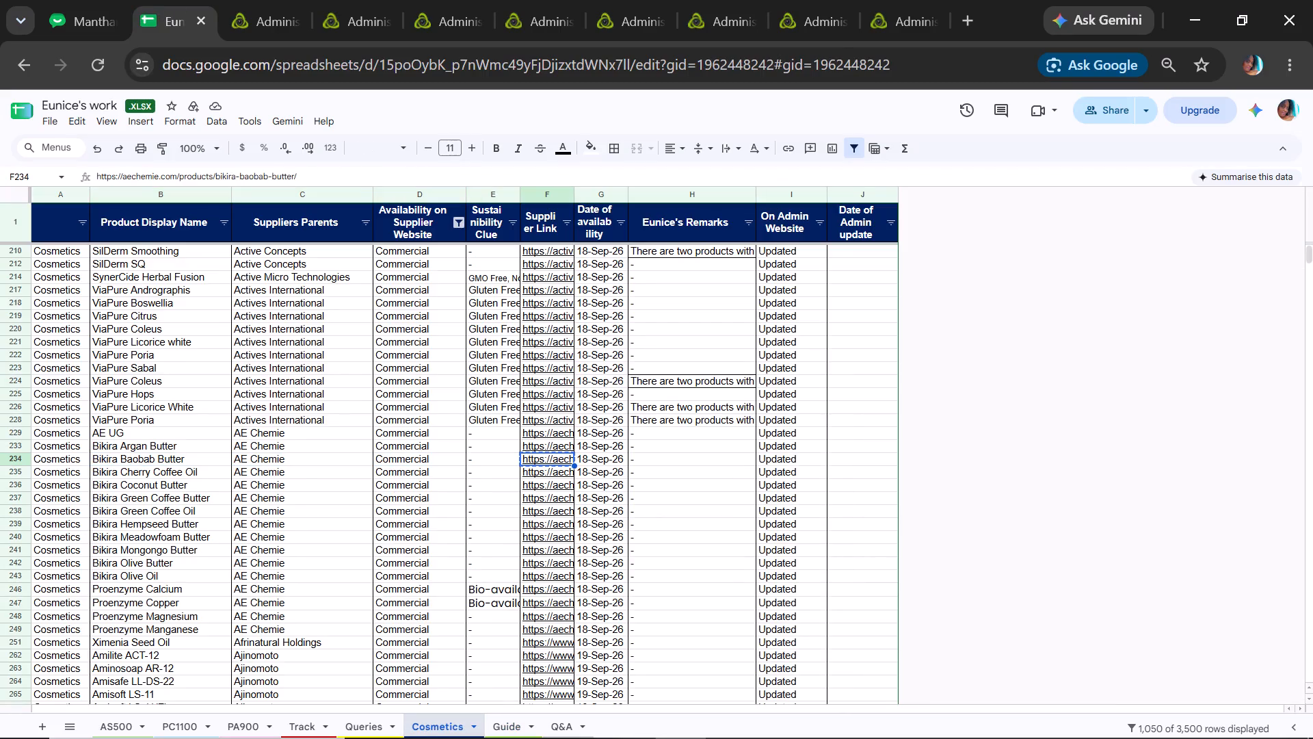
pyautogui.click(377, 0)
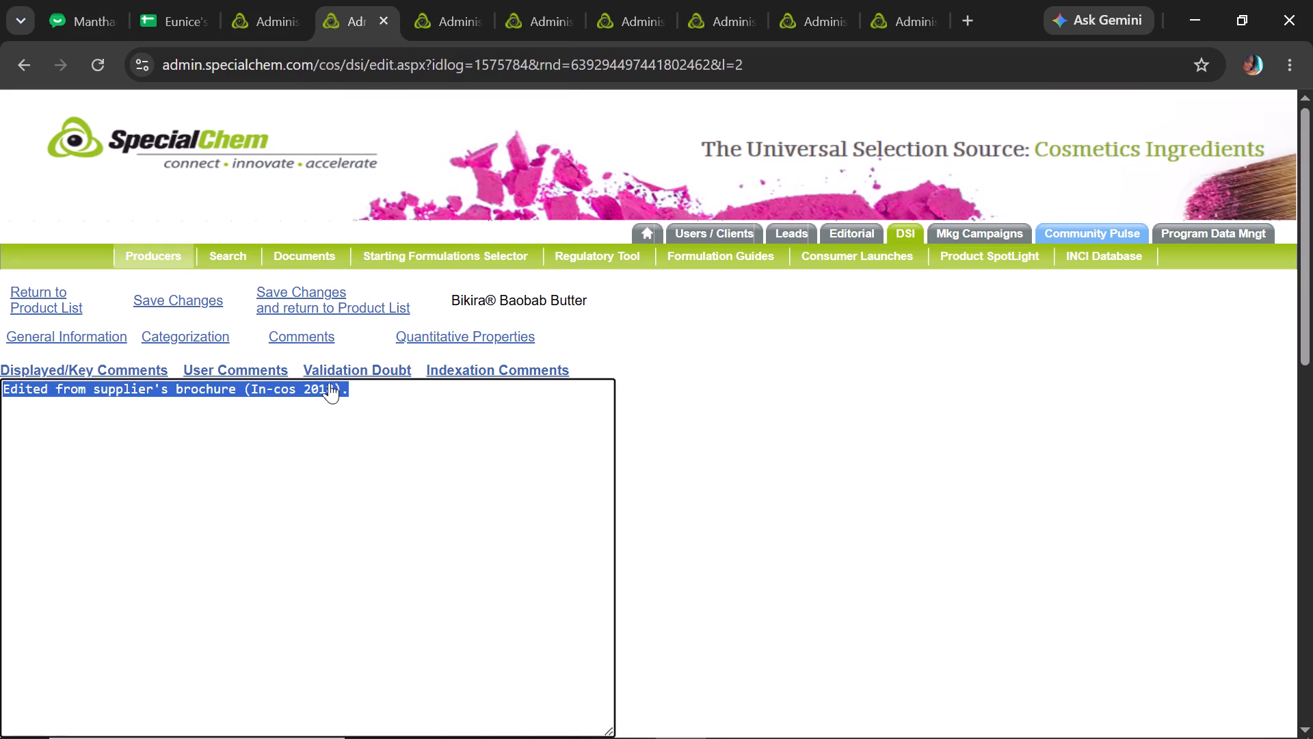
pyautogui.click(375, 395)
pyautogui.press('Return')
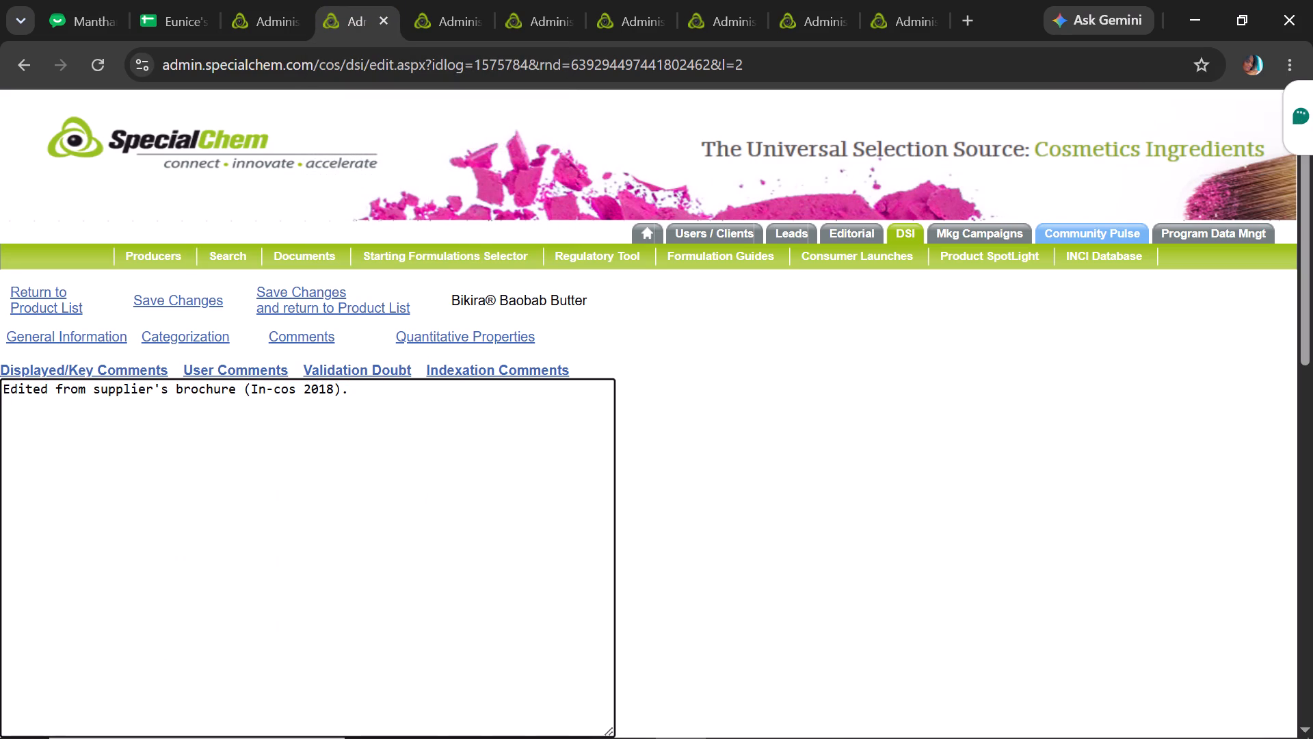
pyautogui.hotkey('ctrl', 'v')
pyautogui.click(212, 306)
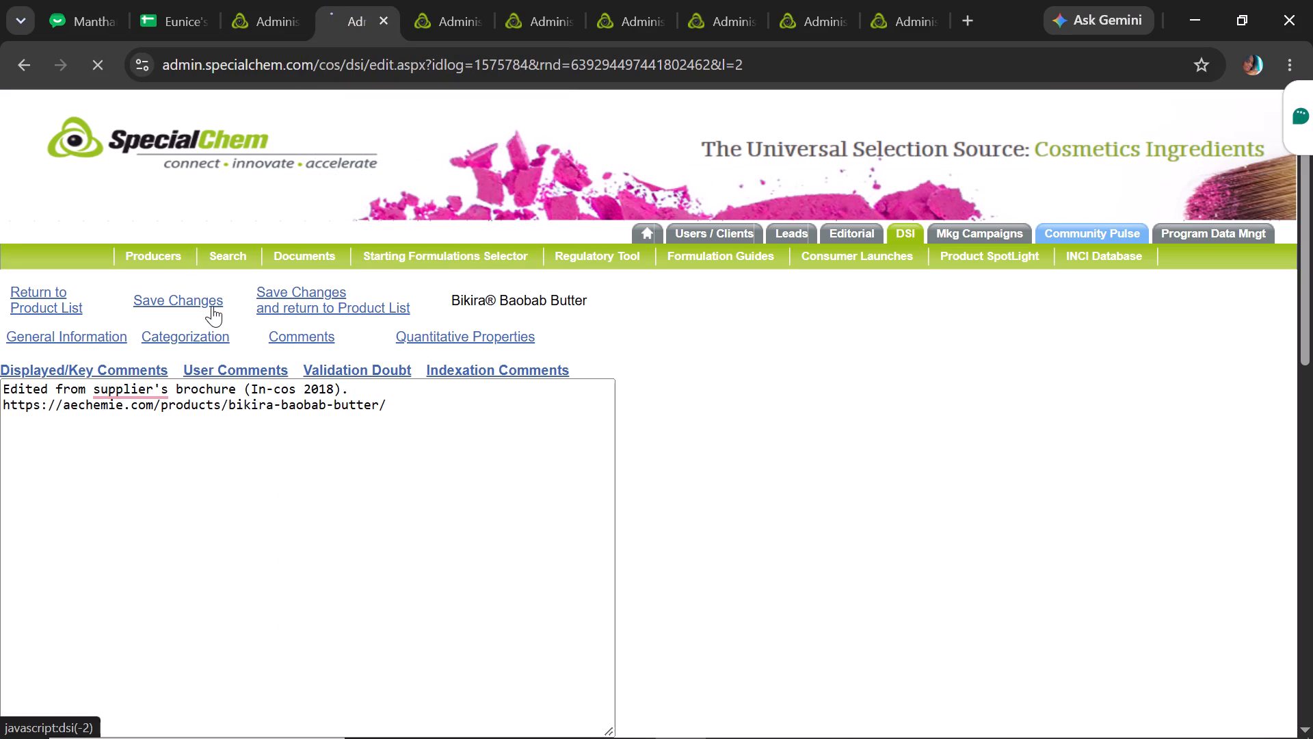
# Open the quantitative properties of Bikira® Baobab Butter, save the changes and return to the product list.
pyautogui.click(414, 337)
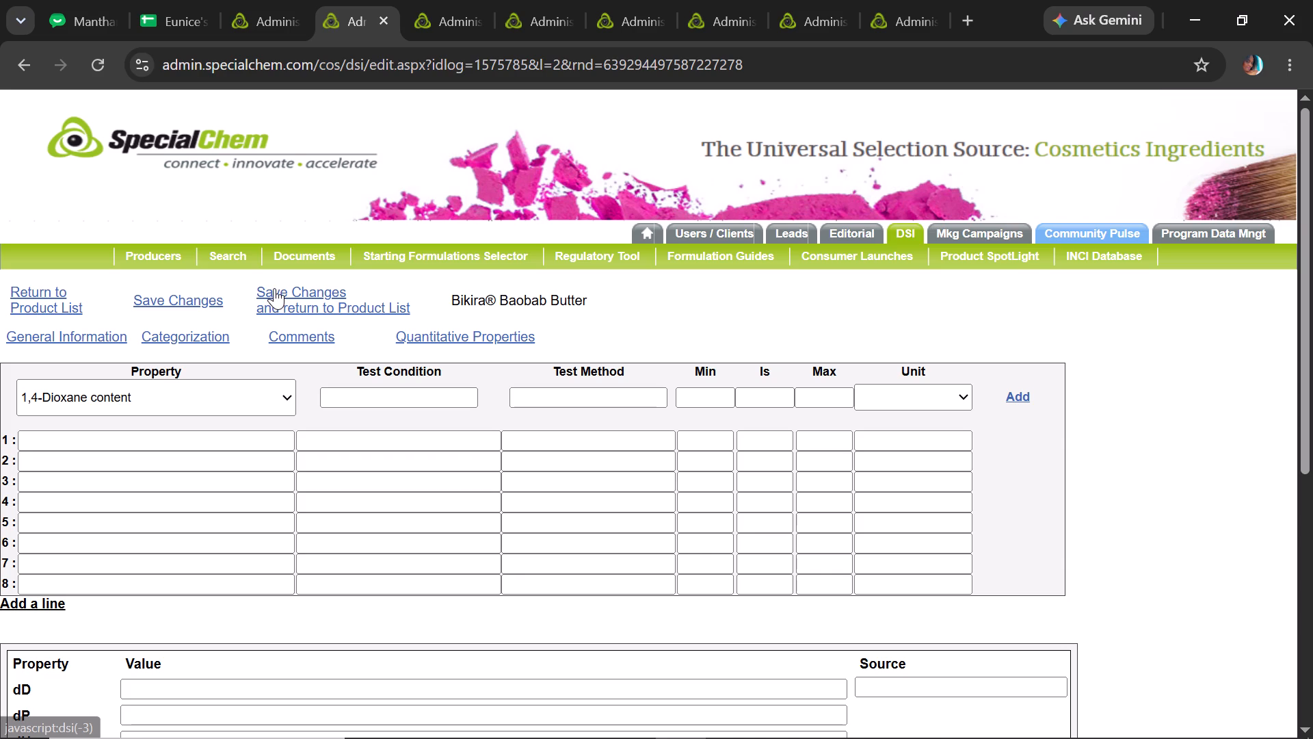
pyautogui.click(274, 288)
pyautogui.click(154, 0)
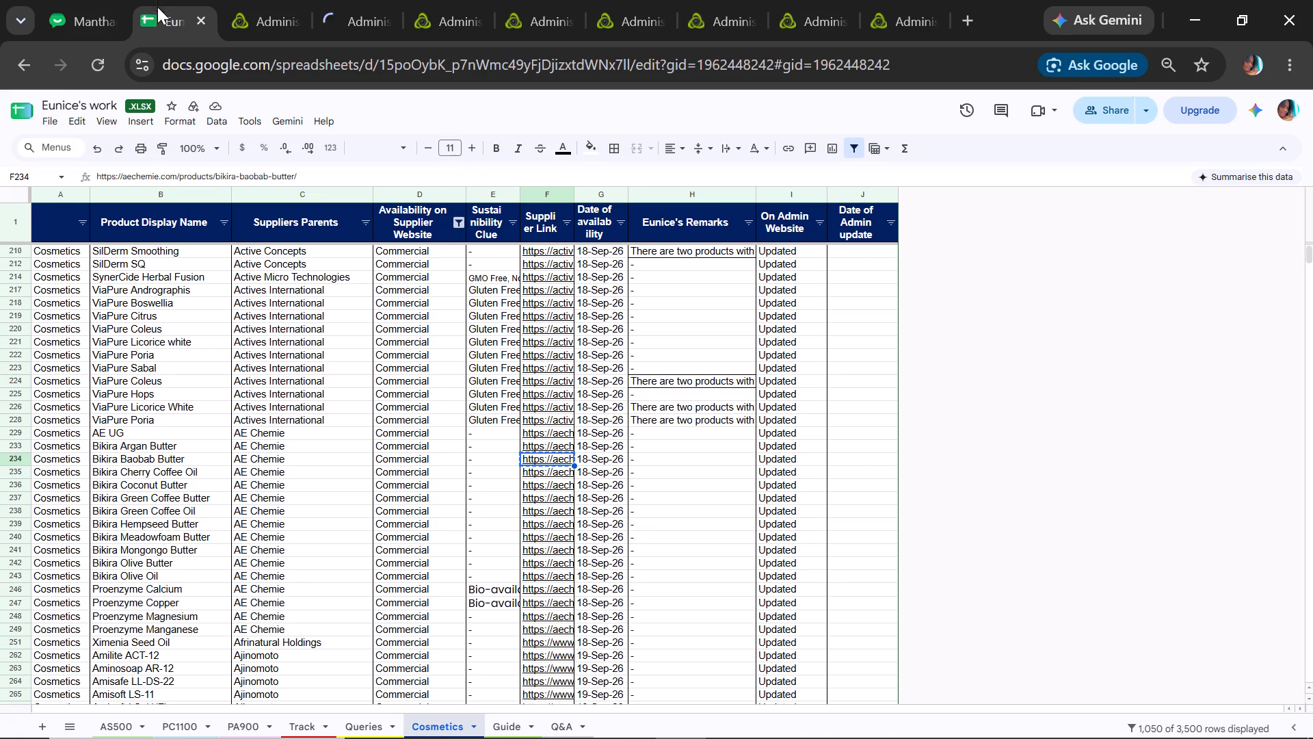
pyautogui.click(171, 478)
pyautogui.hotkey('ctrl', 'c')
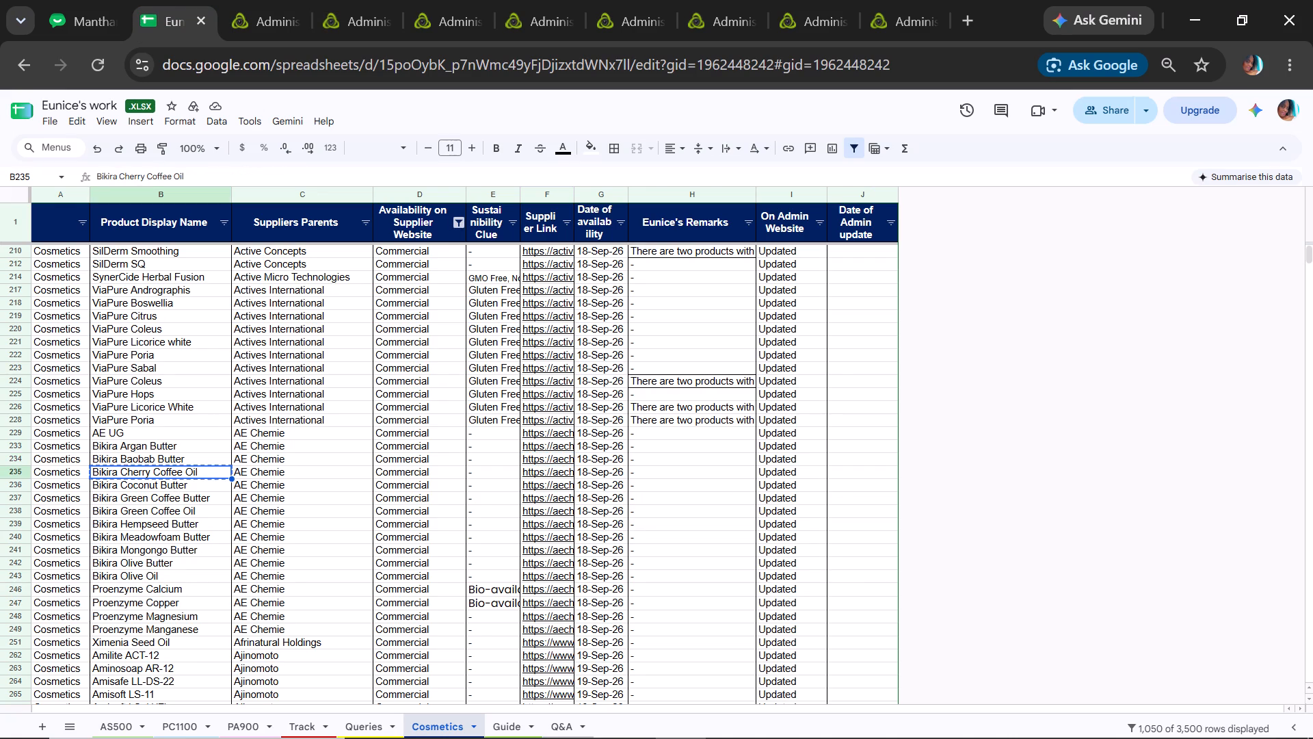
pyautogui.click(294, 0)
pyautogui.moveTo(465, 546); pyautogui.dragTo(29, 534)
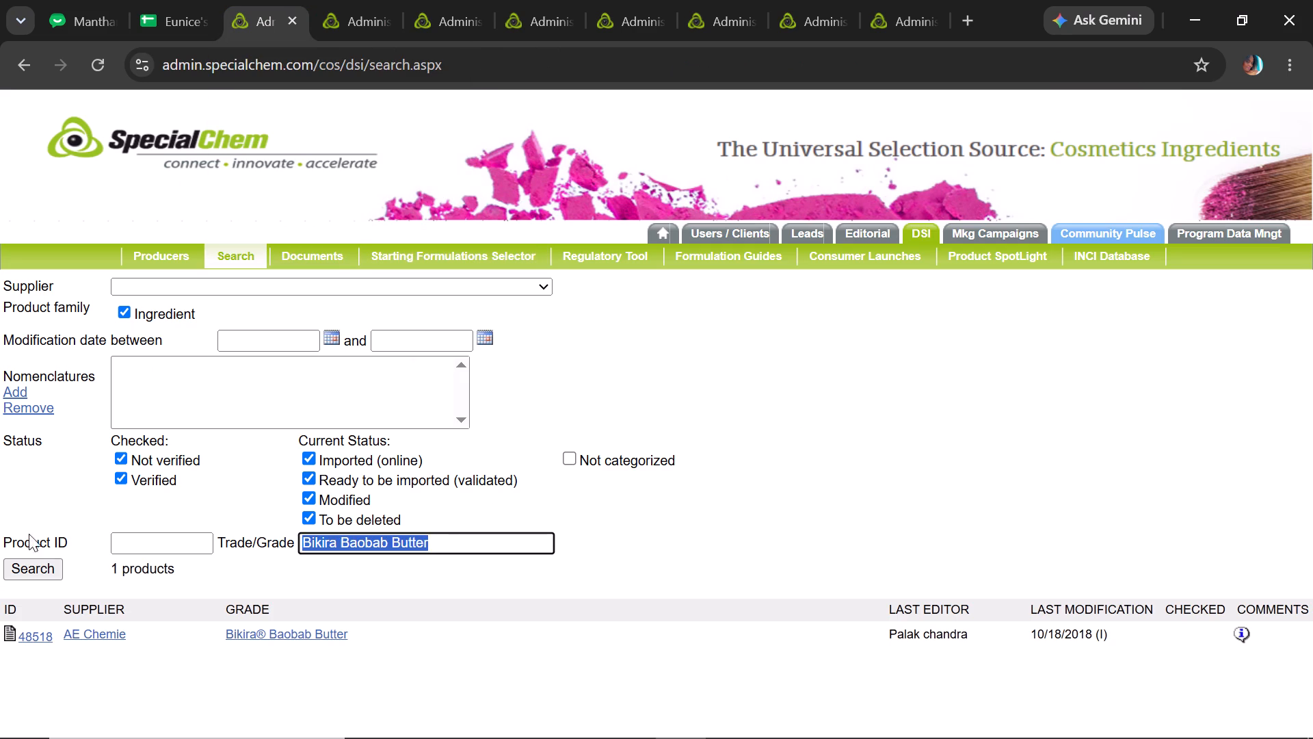